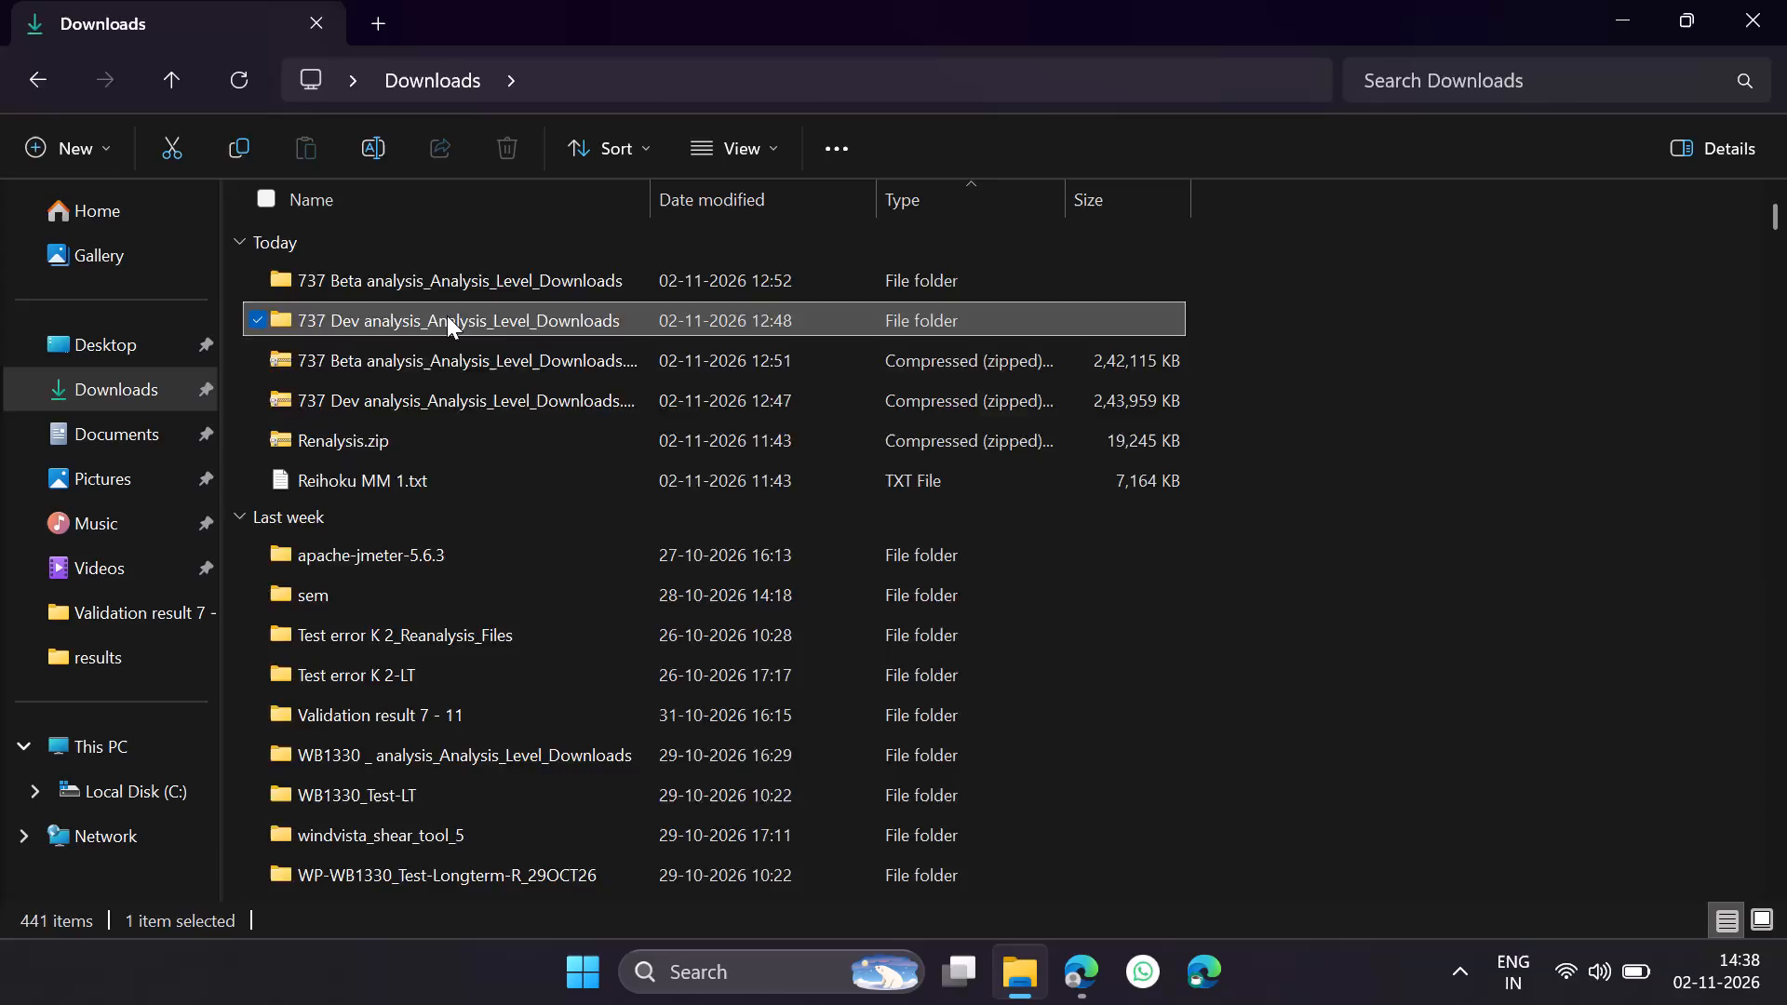
Browse from Downloads into the 737 Dev analysis folder's 04 LT > 02 Report subfolder and locate the Longterm Word report.
click(447, 315)
double_click(397, 386)
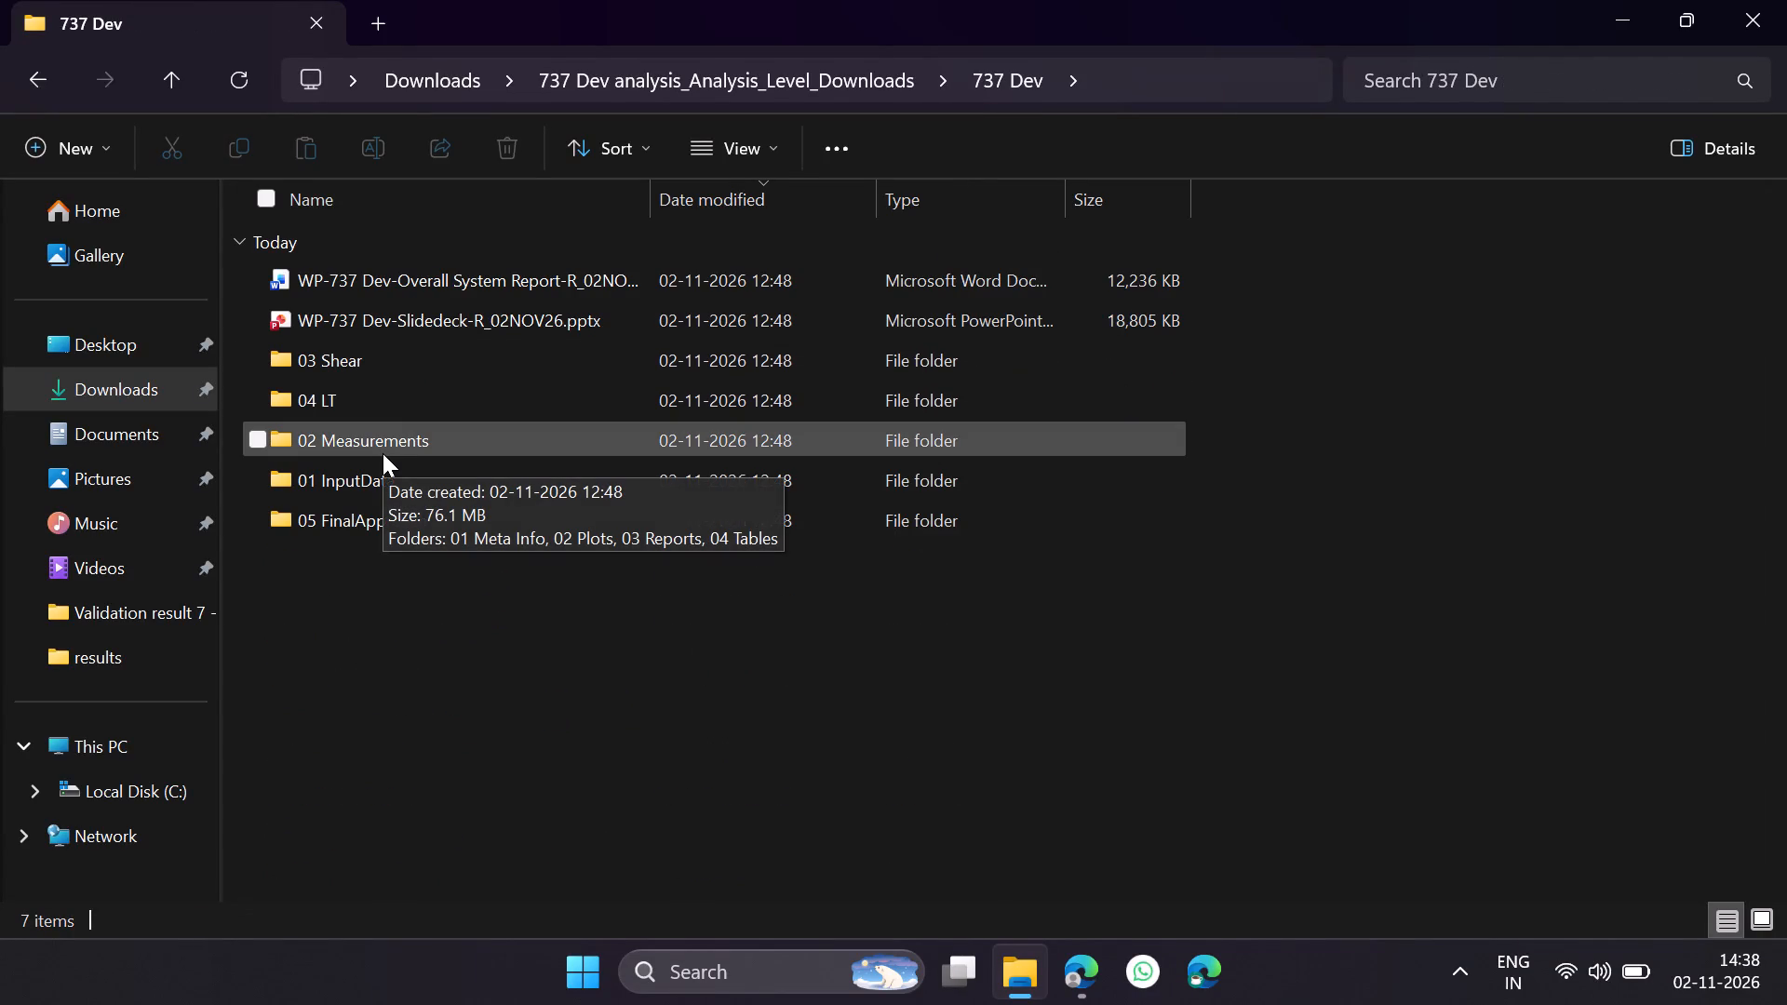
double_click(434, 406)
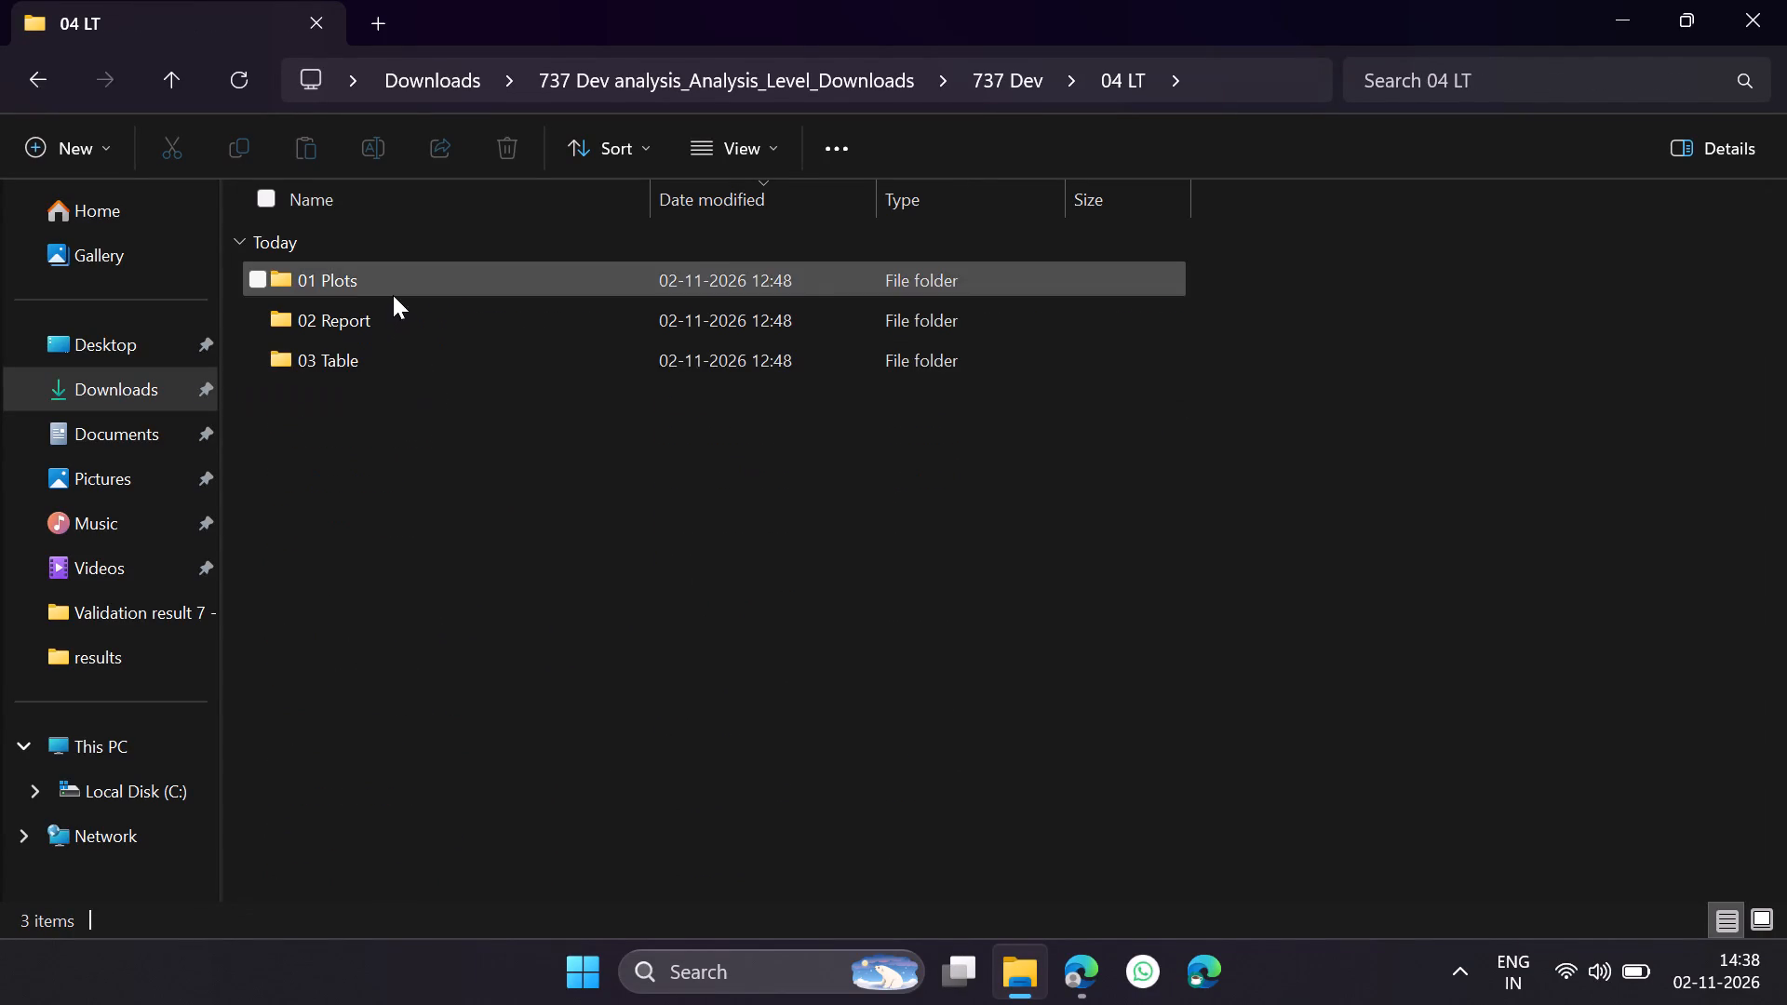
double_click(387, 330)
click(402, 271)
right_click(402, 272)
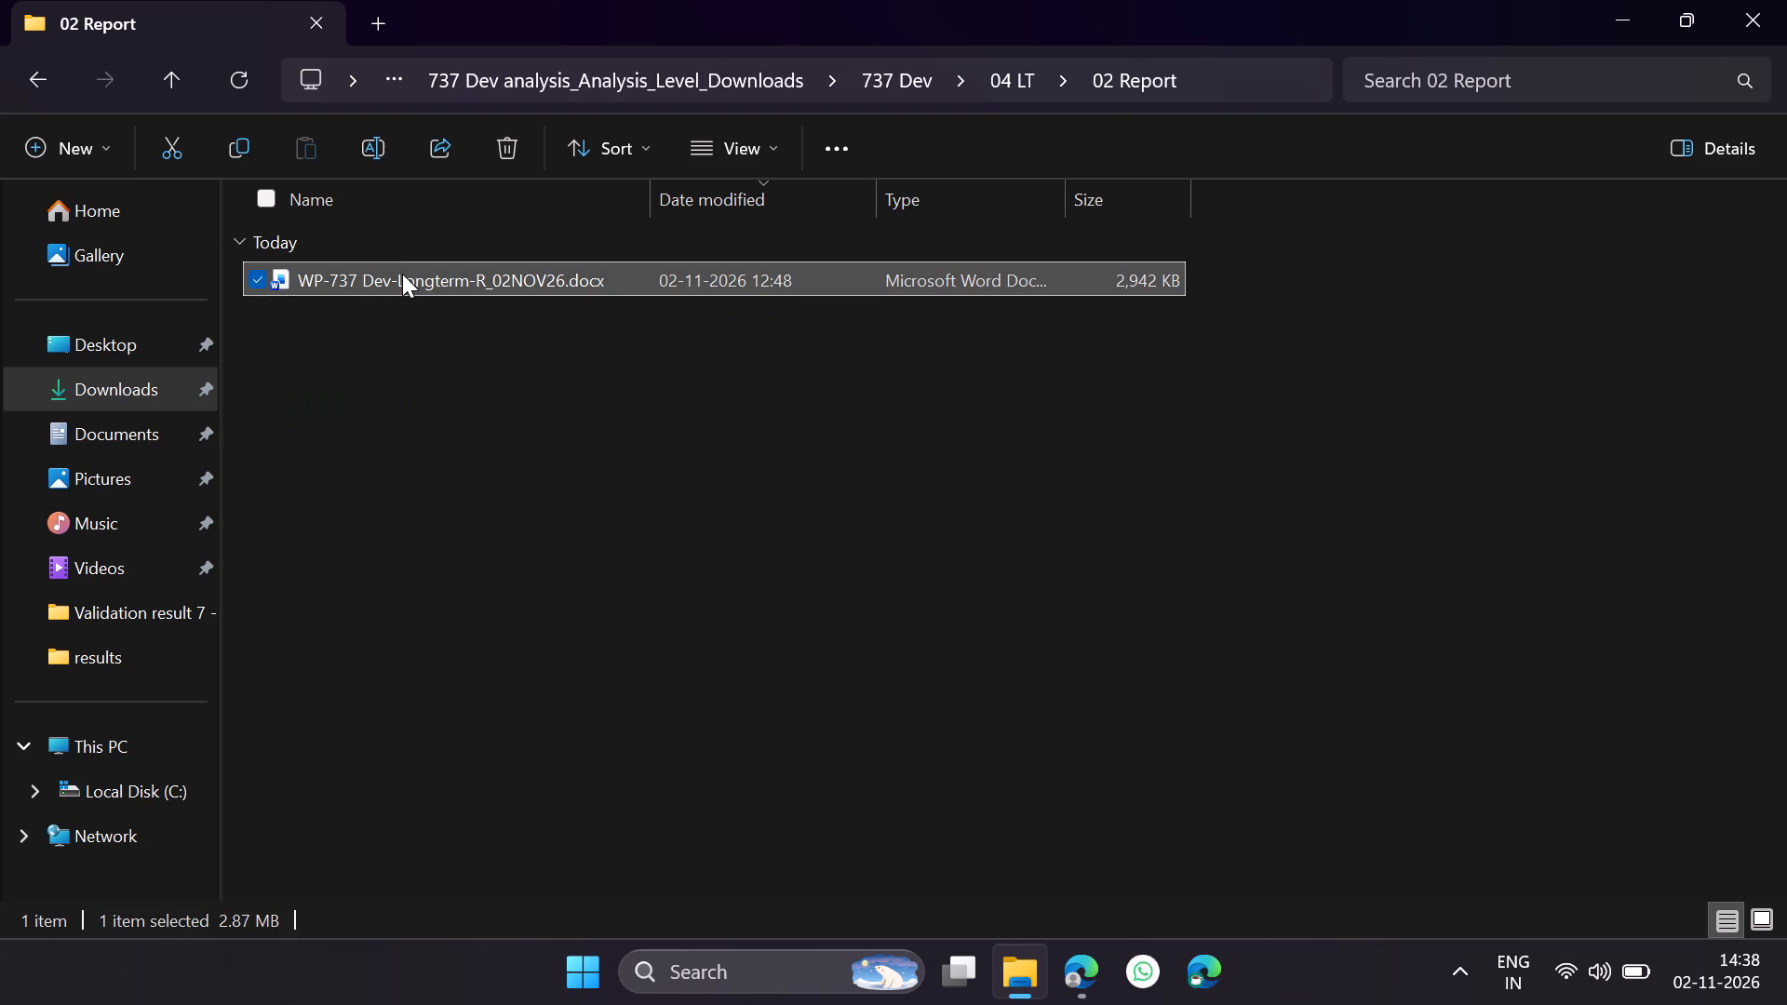
click(302, 441)
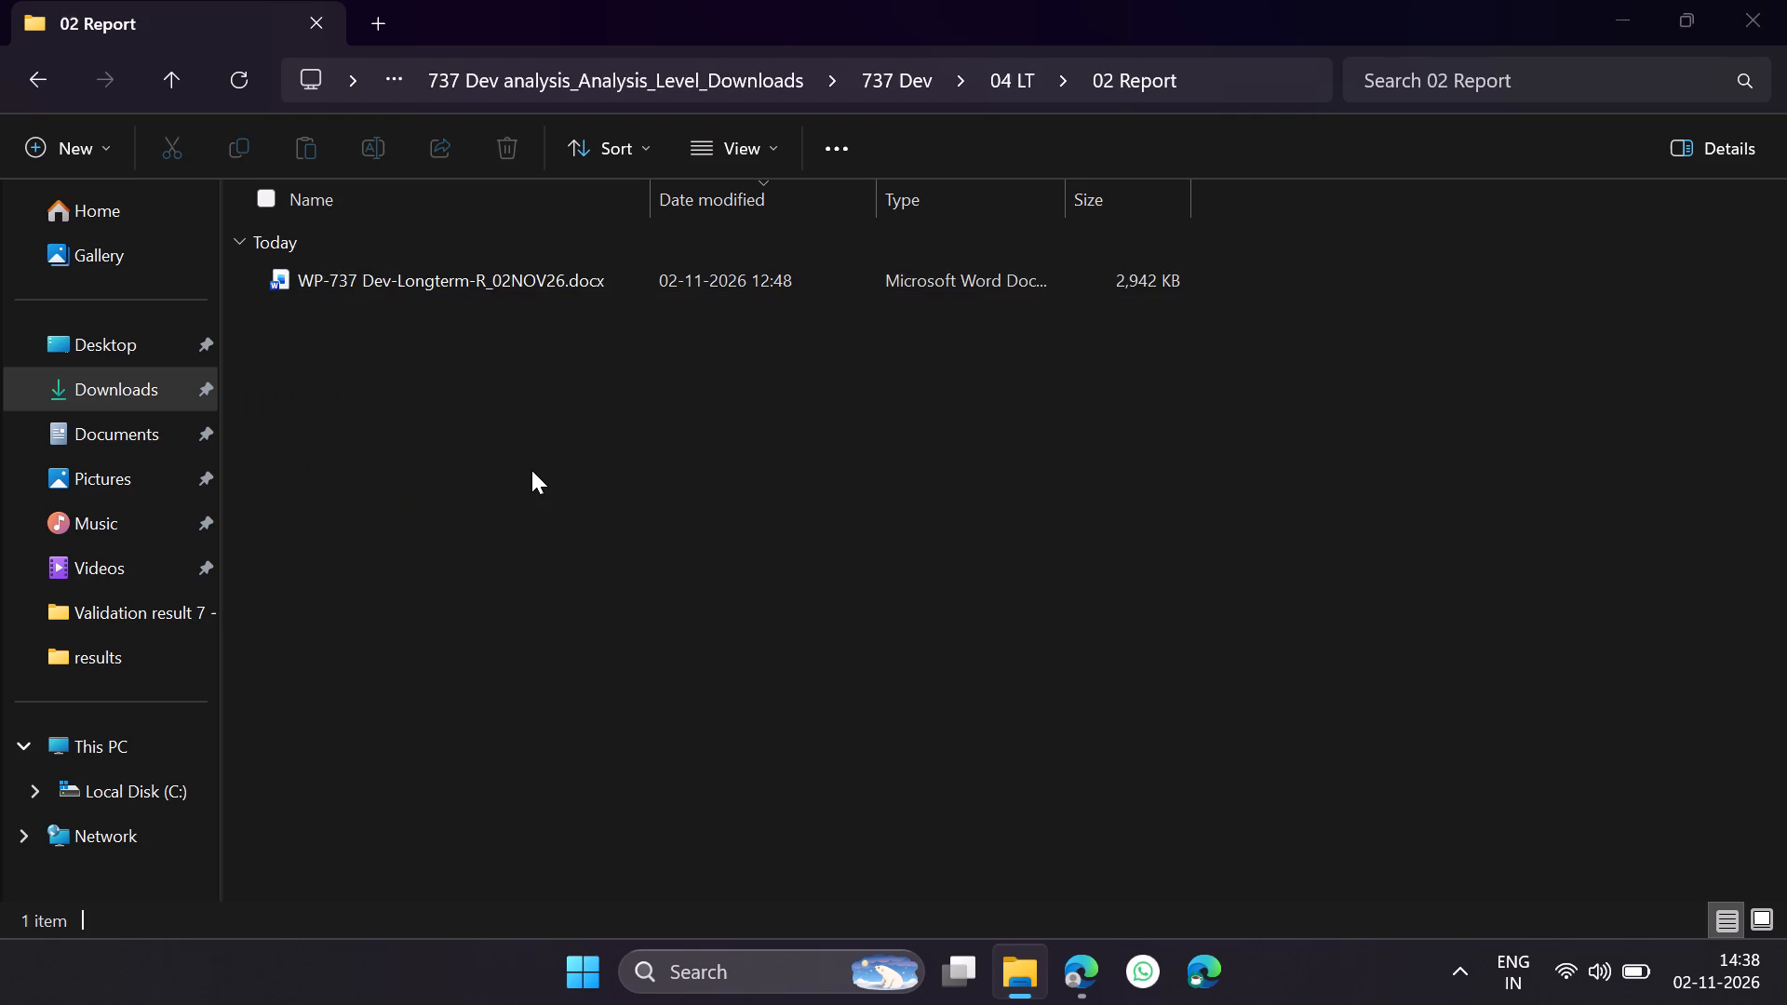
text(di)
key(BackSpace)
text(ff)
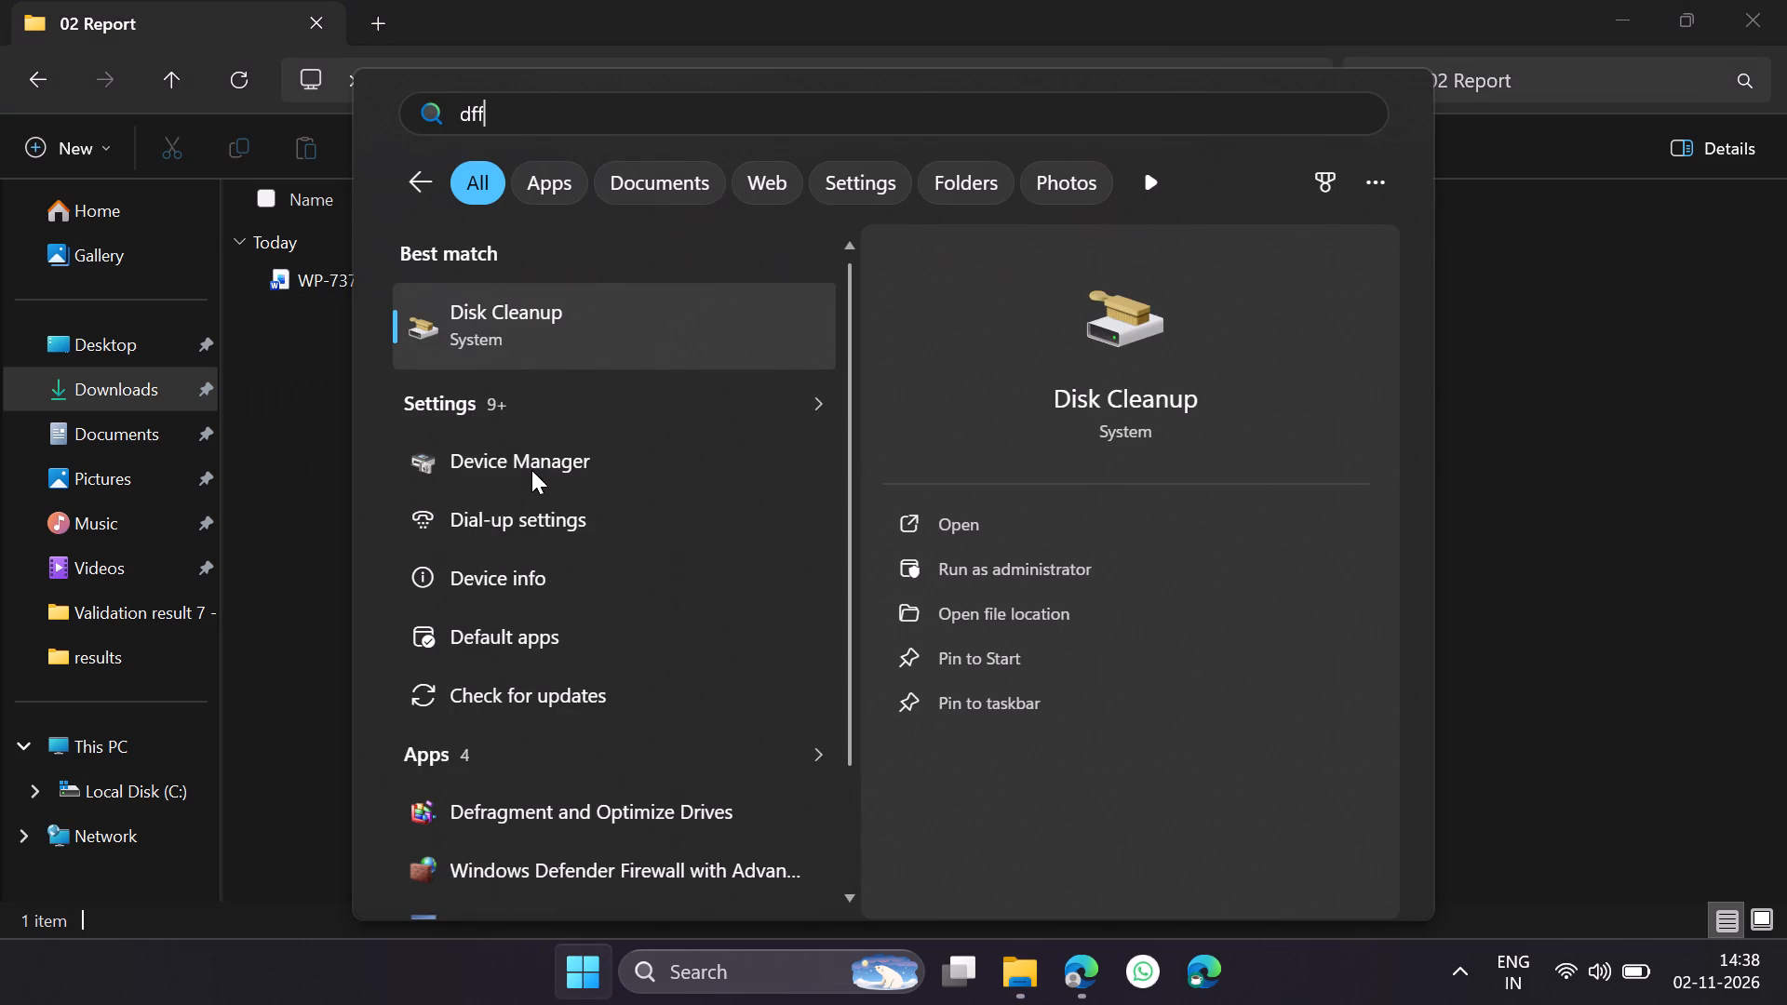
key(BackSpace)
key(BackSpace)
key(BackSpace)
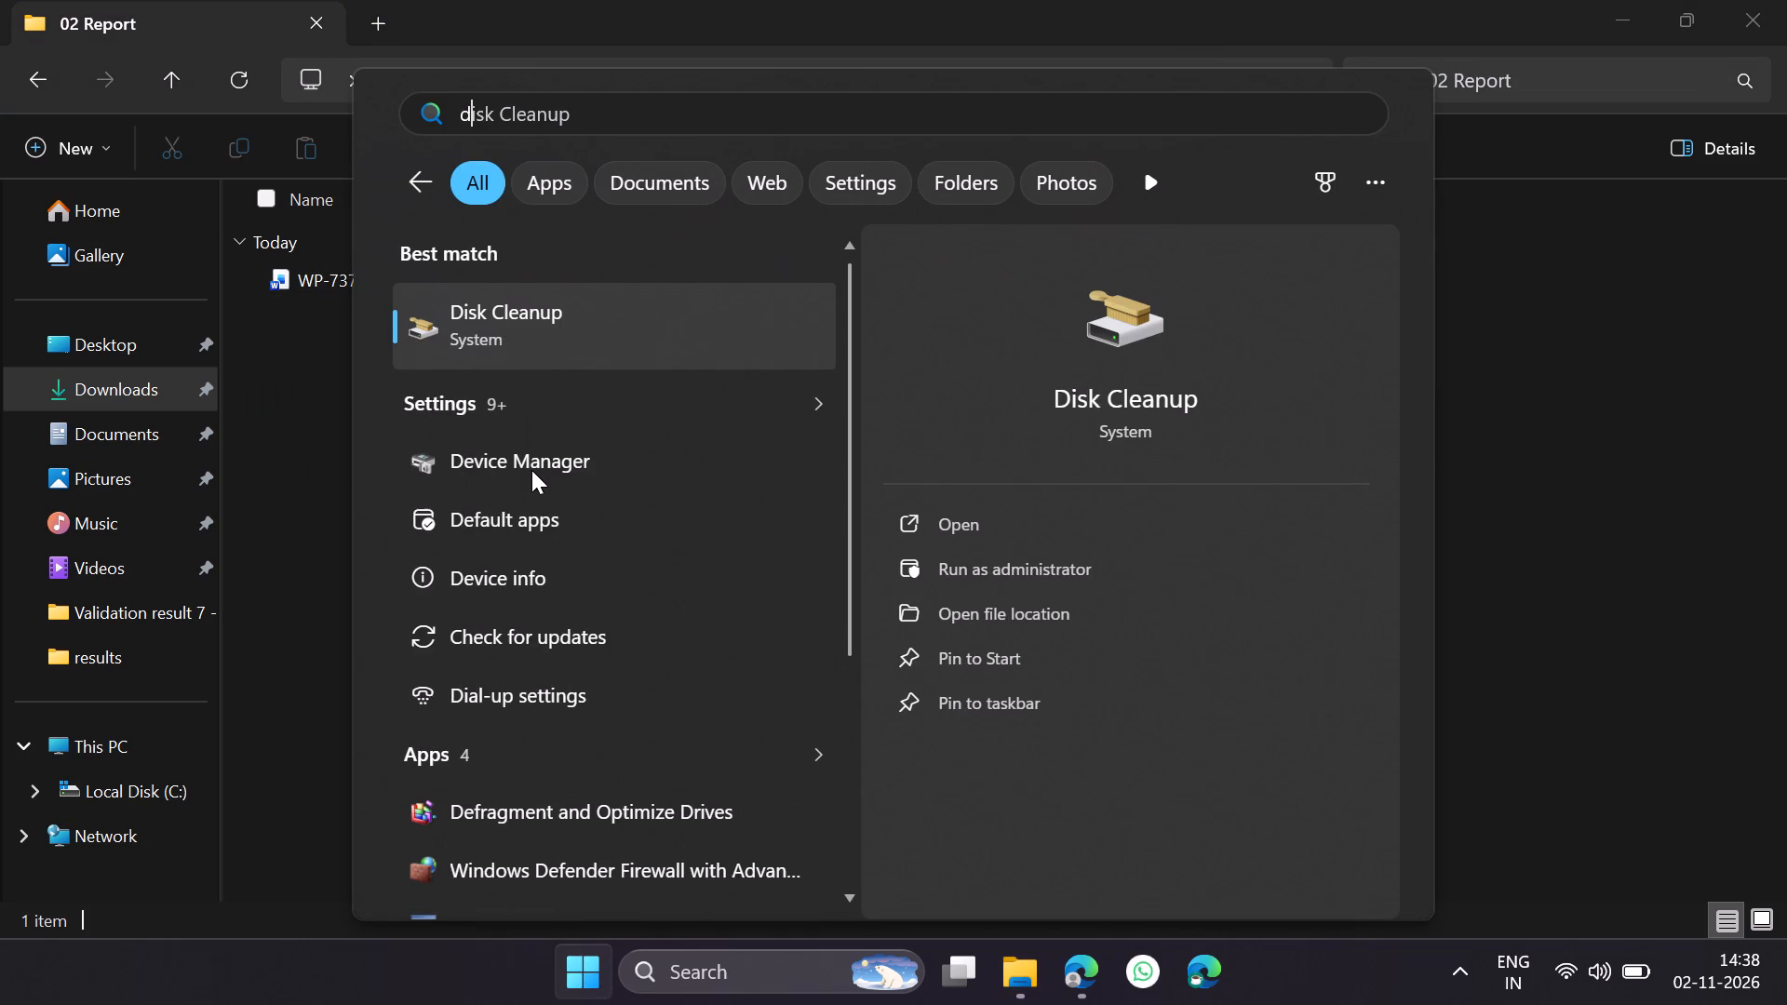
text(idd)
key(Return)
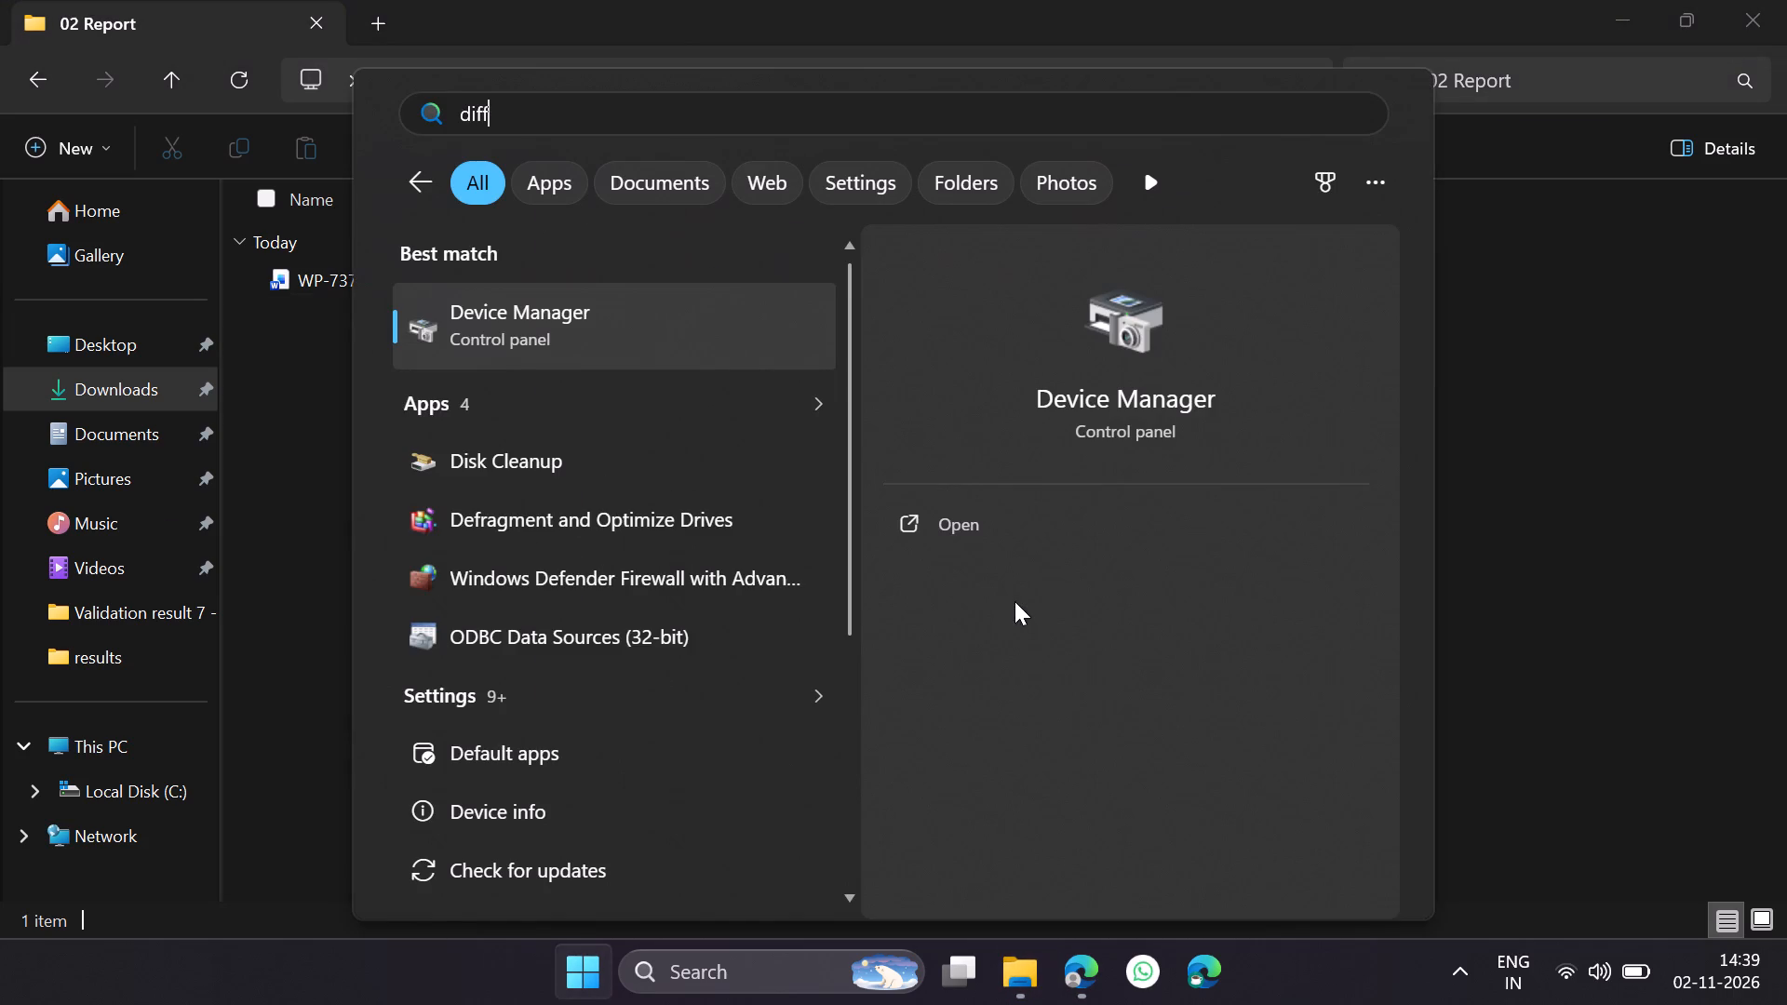
key(Return)
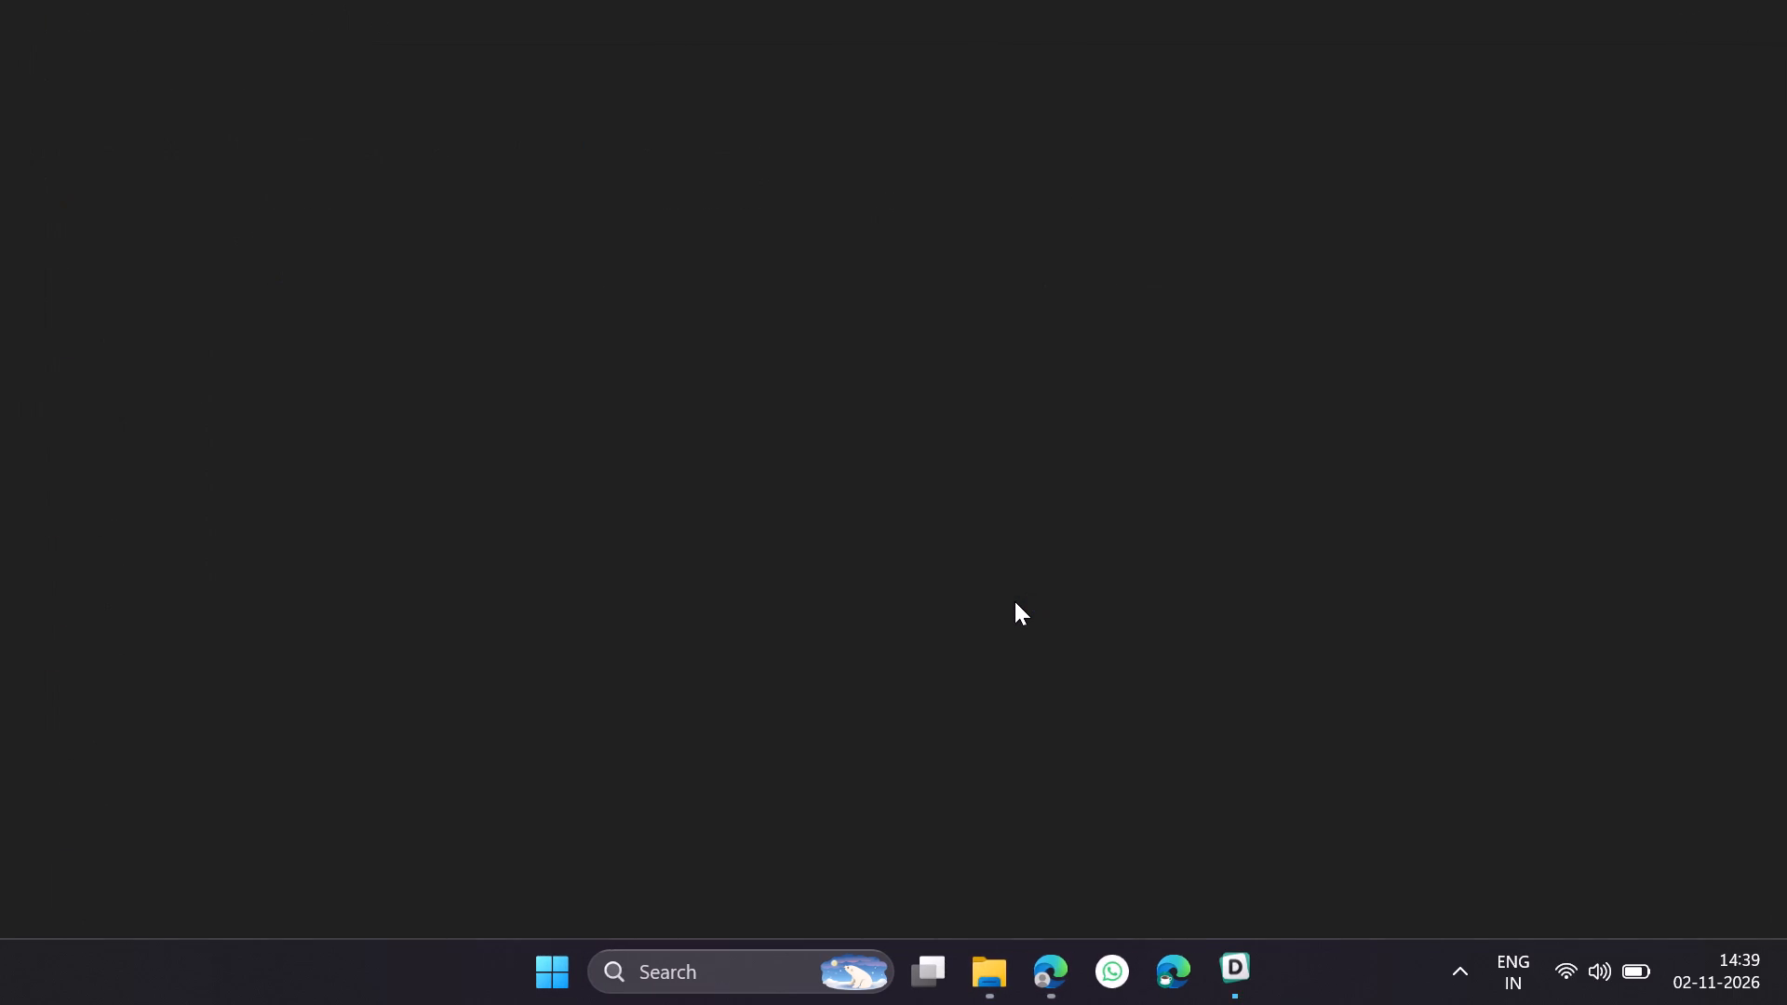
click(502, 227)
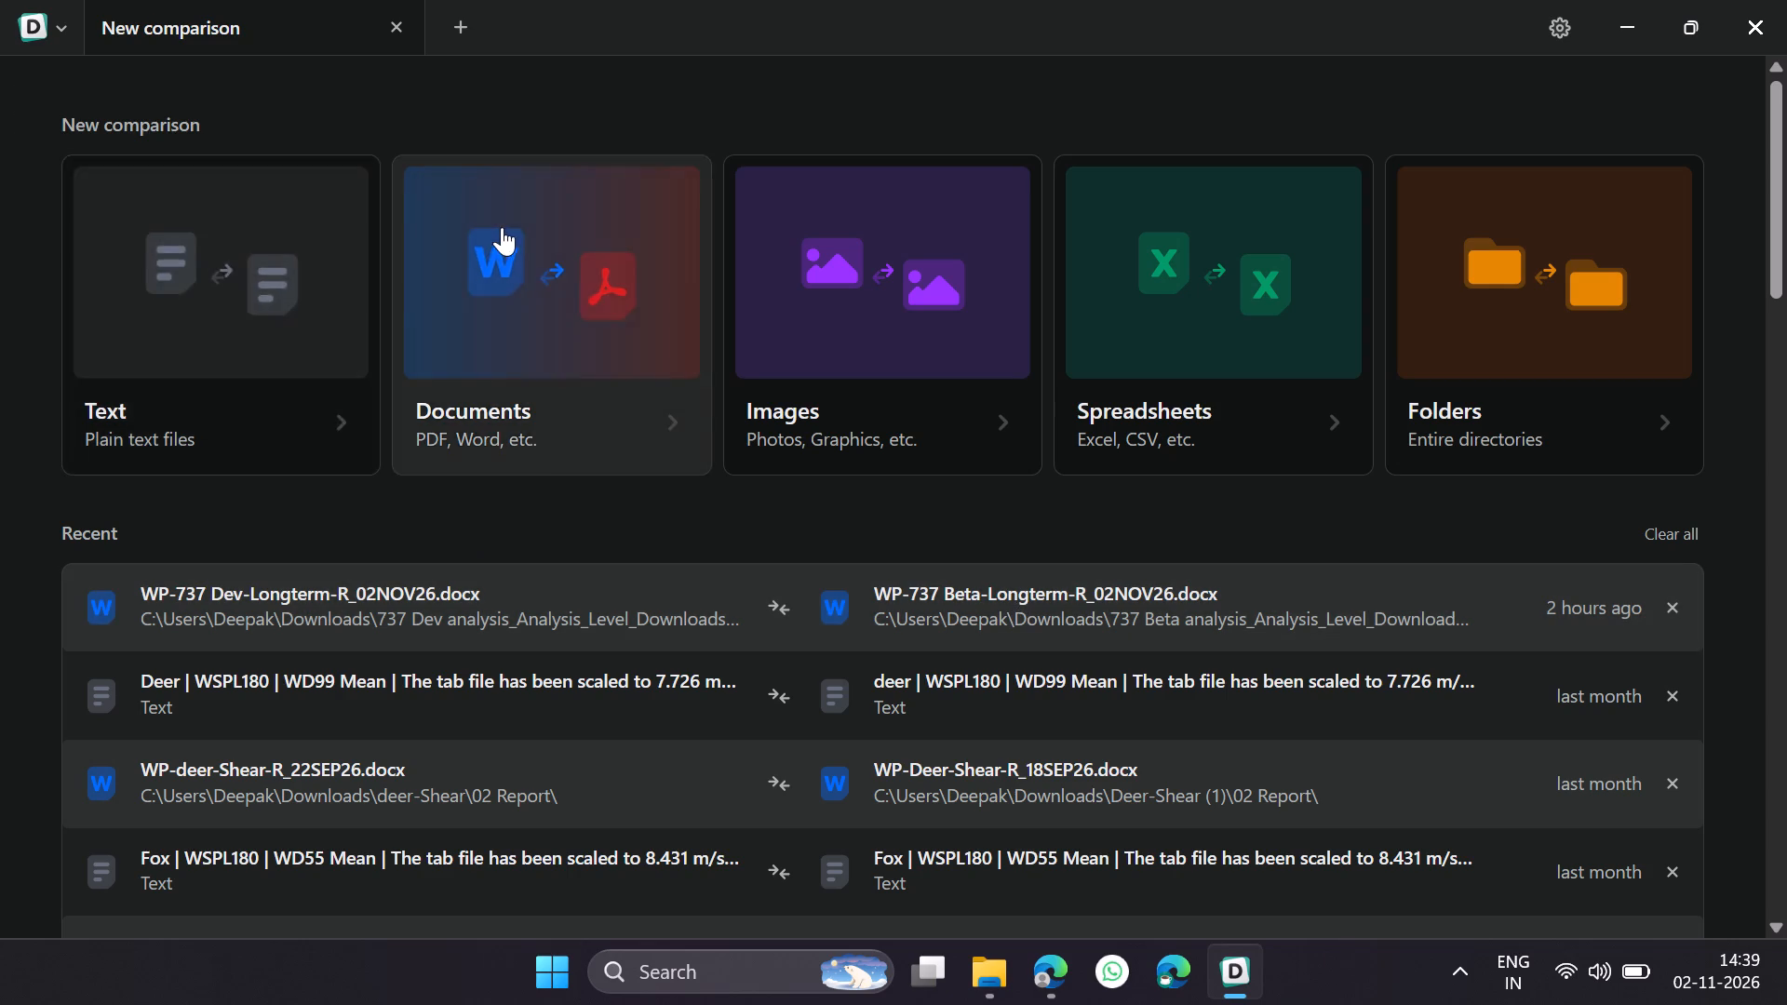
Load WP-737 Dev-Longterm-R_02NOV26.docx from the 737 Dev folder's 04 LT > 02 Report as the first document.
click(440, 361)
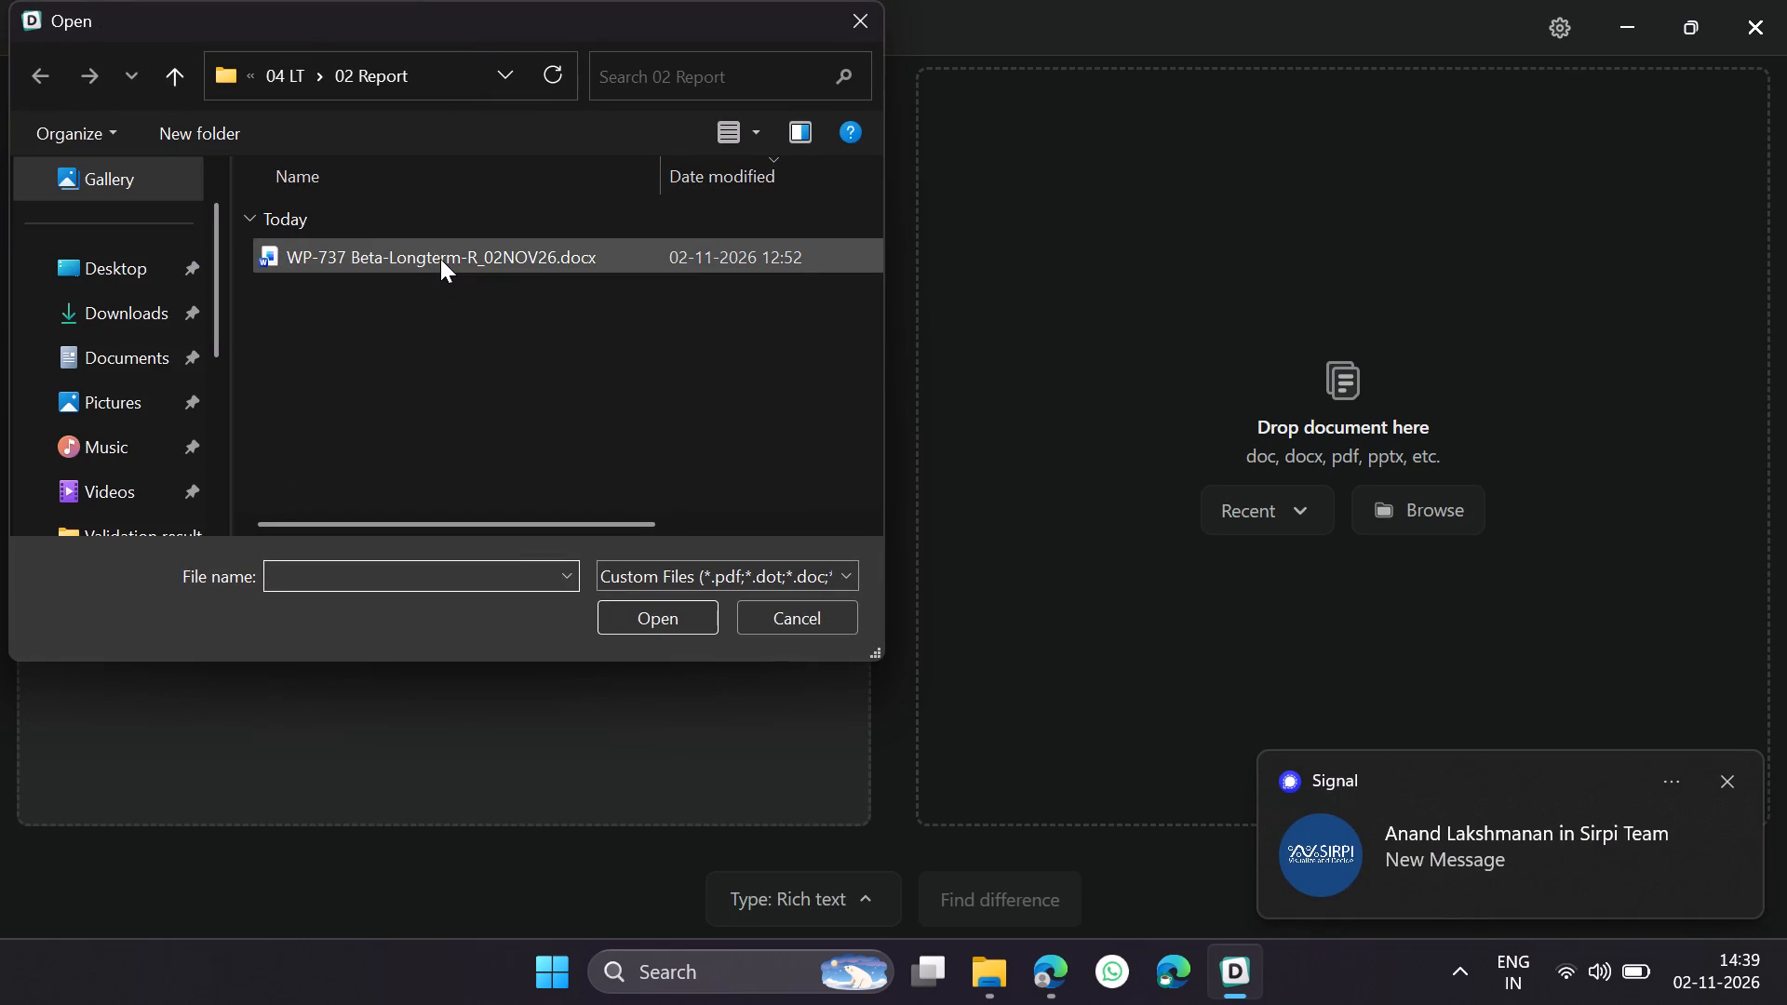
click(123, 305)
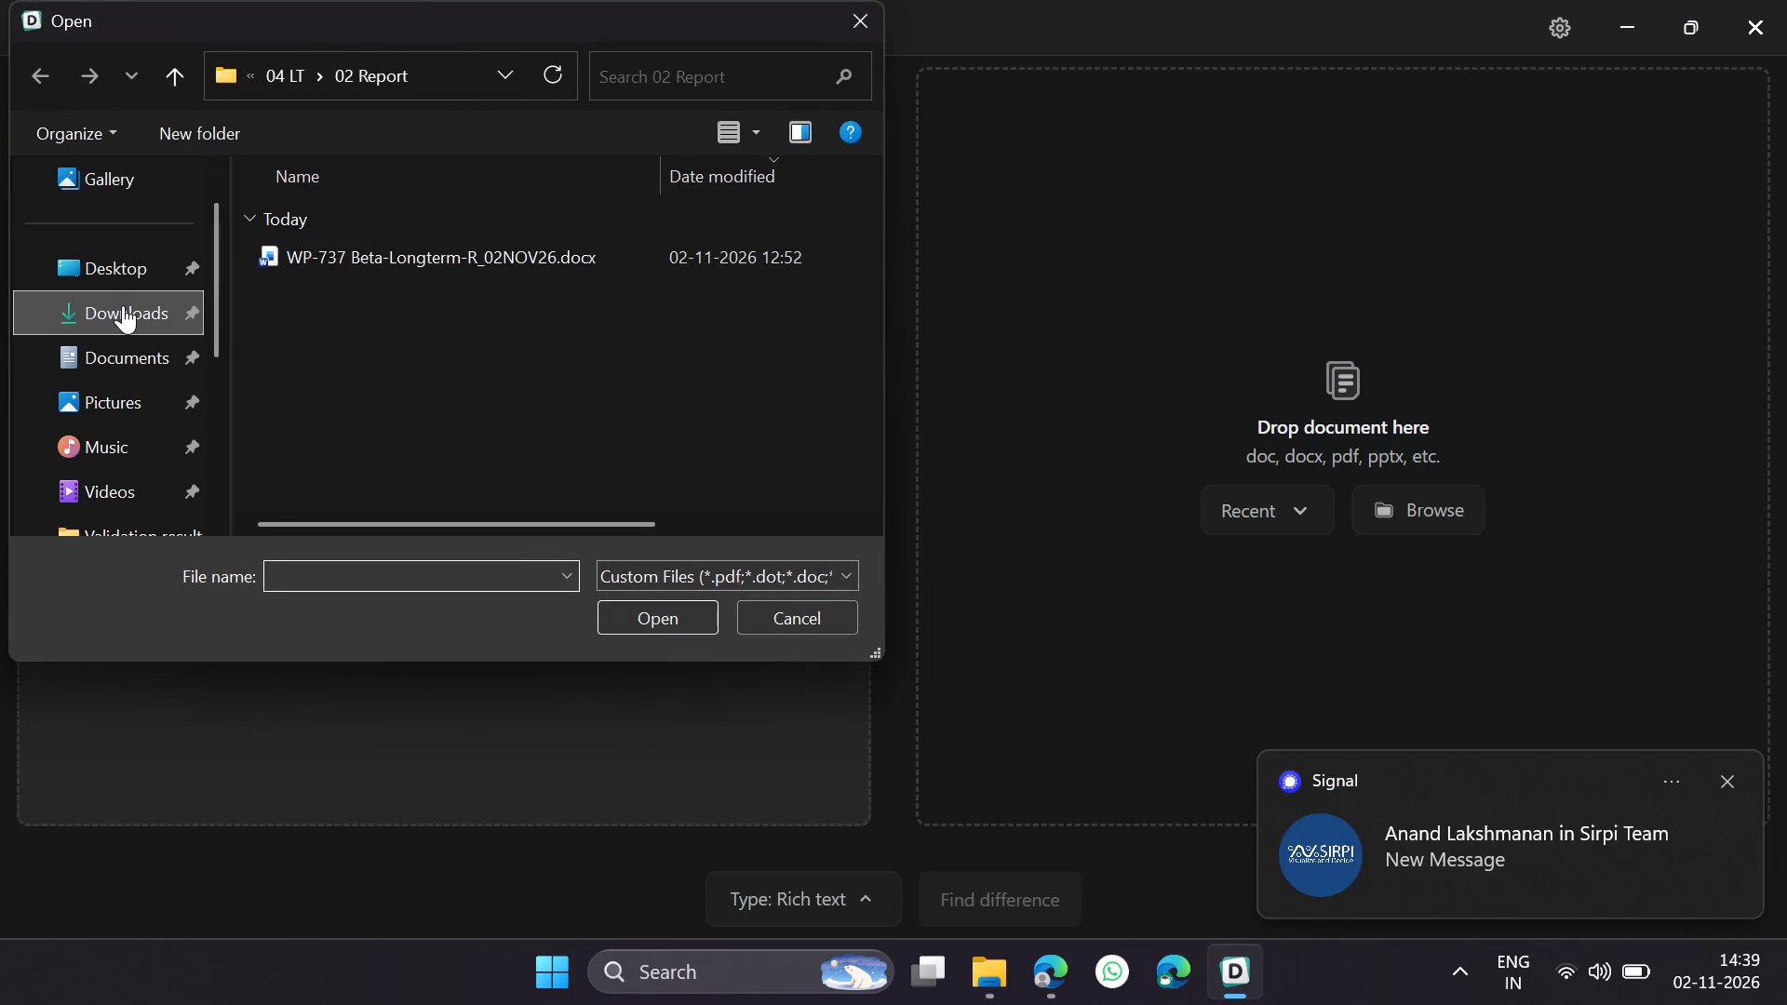
double_click(464, 344)
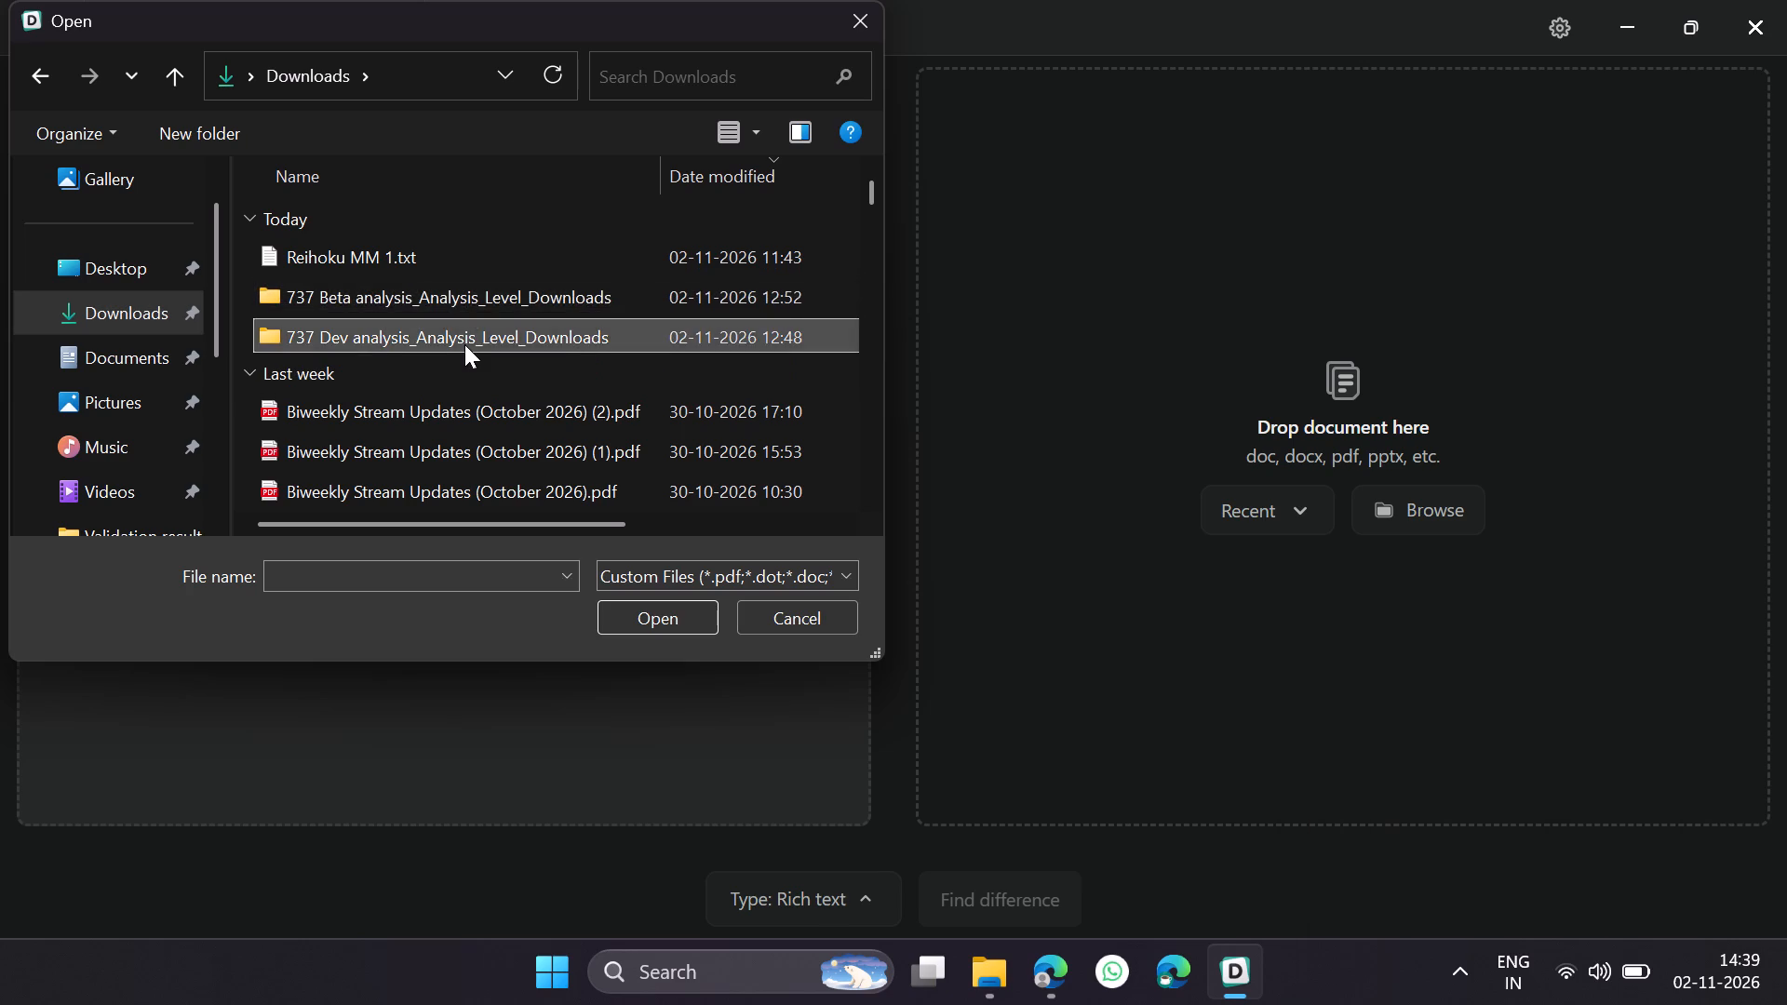
double_click(491, 278)
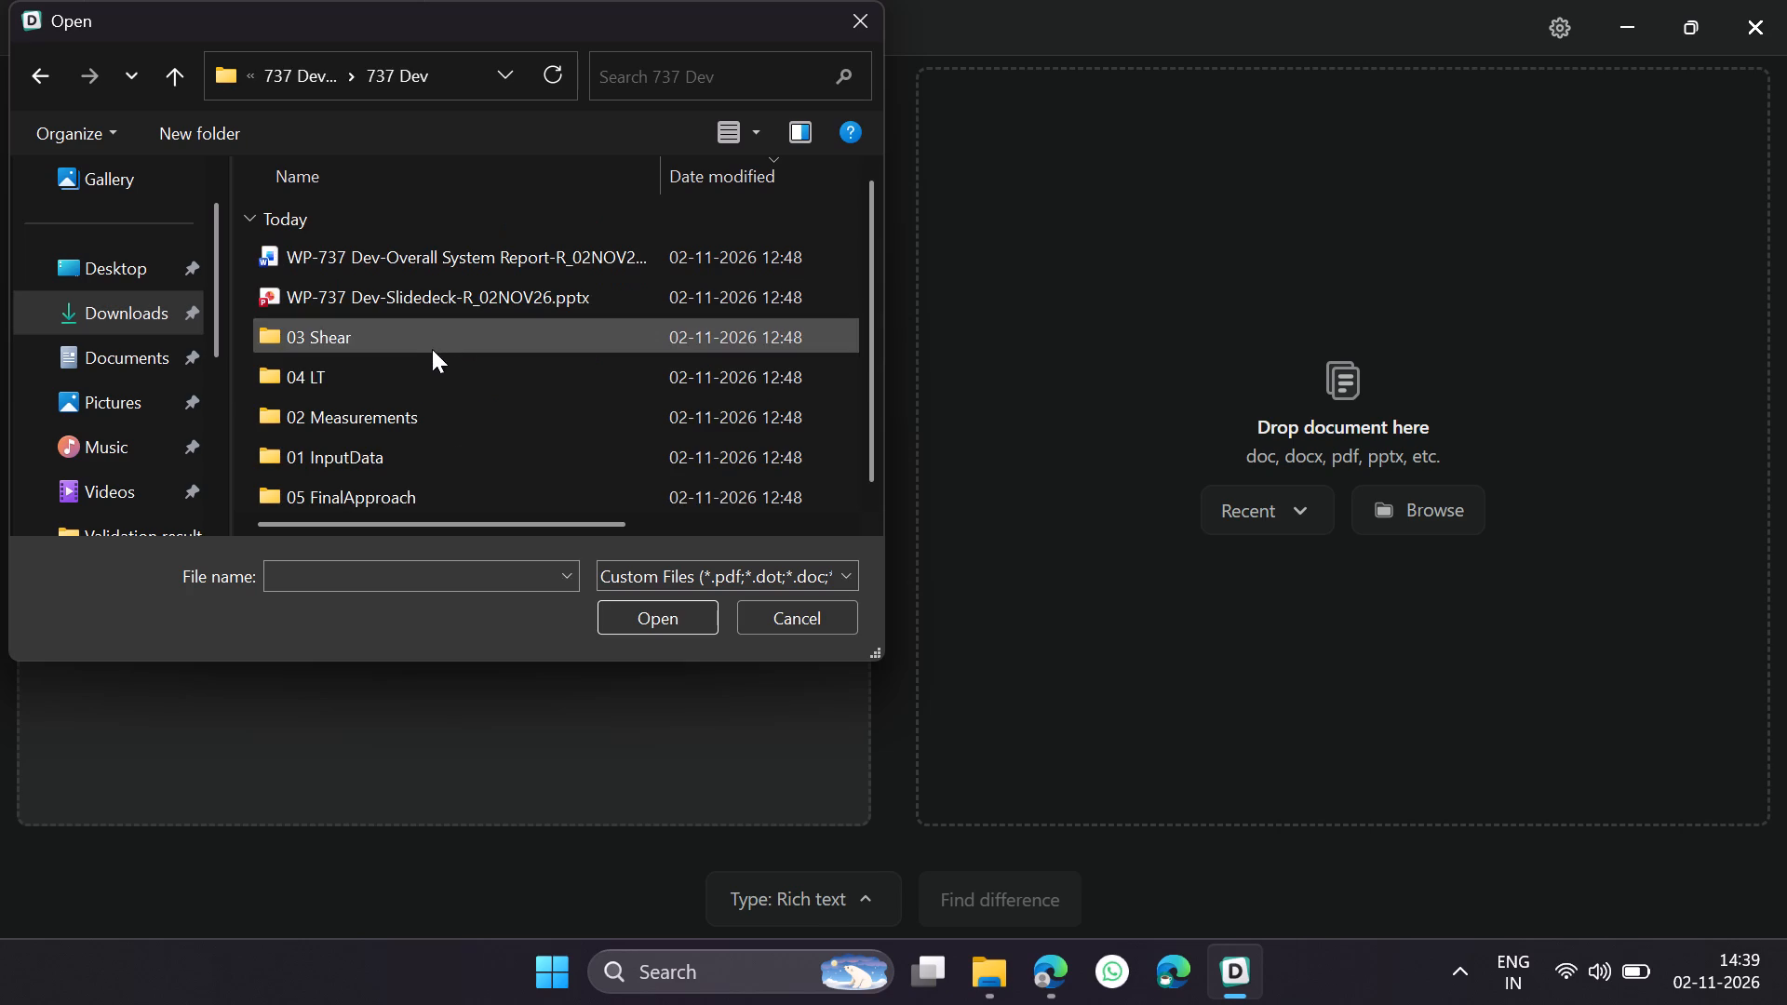
double_click(398, 372)
double_click(353, 289)
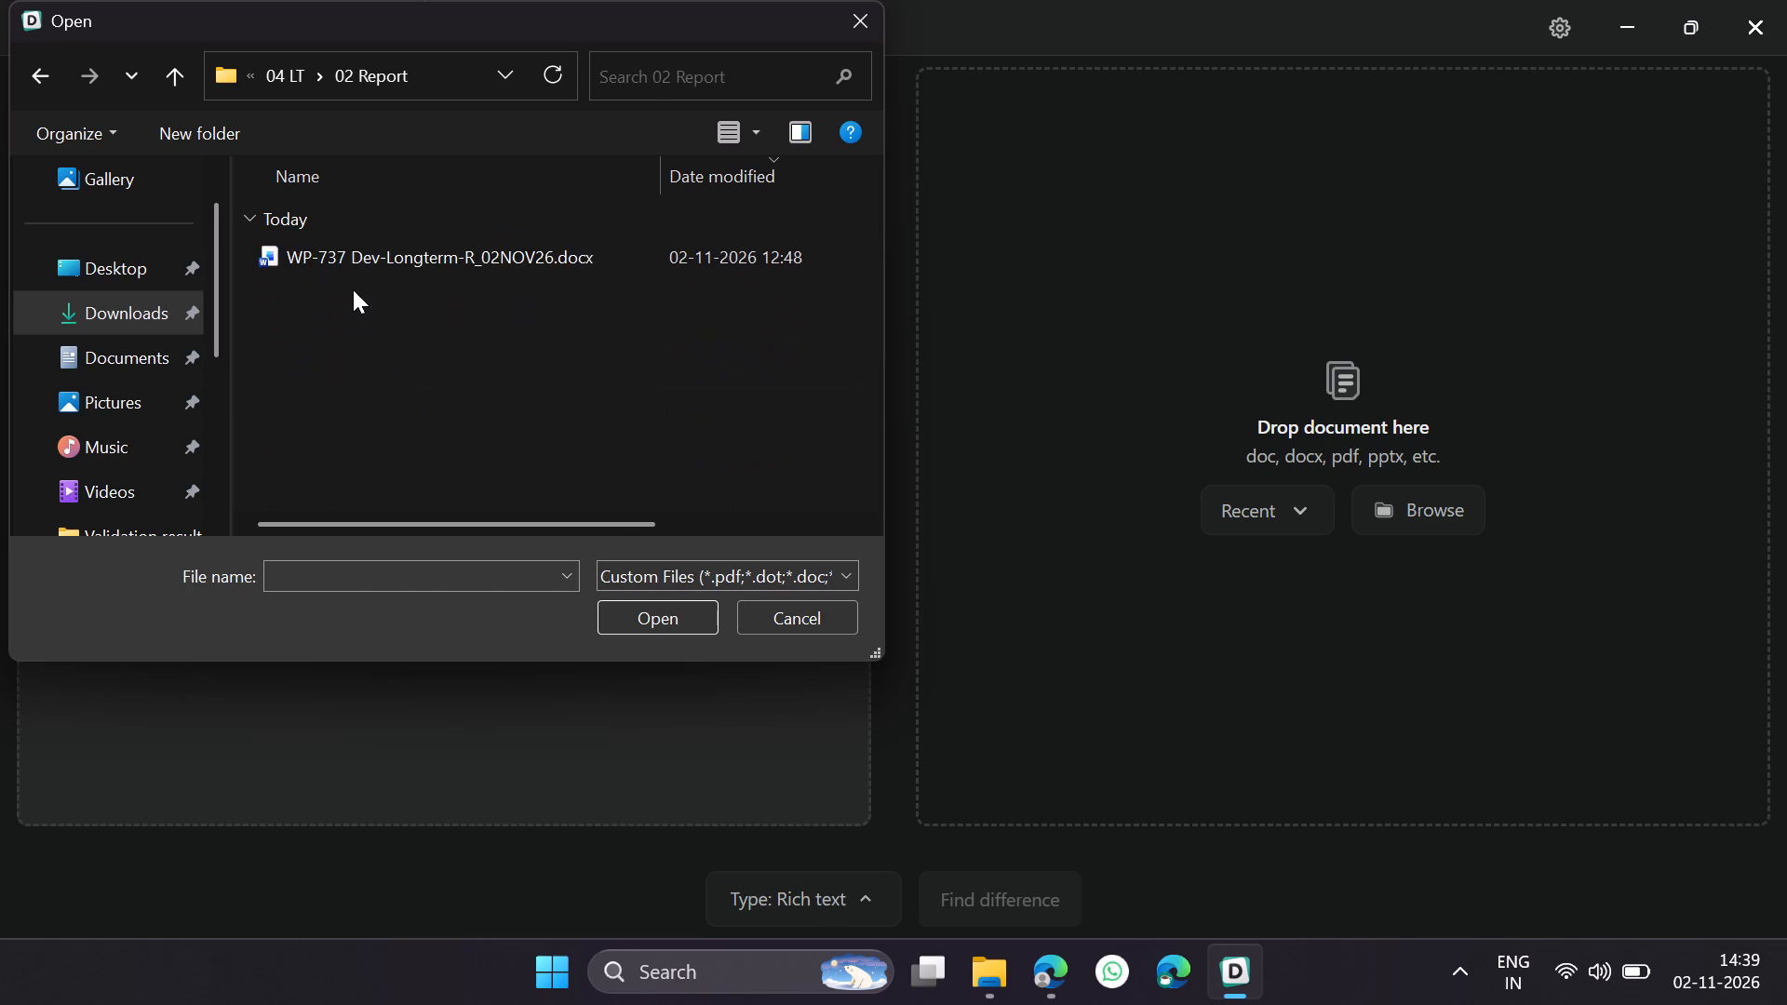
click(354, 265)
click(673, 613)
Load WP-737 Beta-Longterm-R_02NOV26.docx from the 737 Beta folder's 04 LT > 02 Report as the second document.
click(1210, 367)
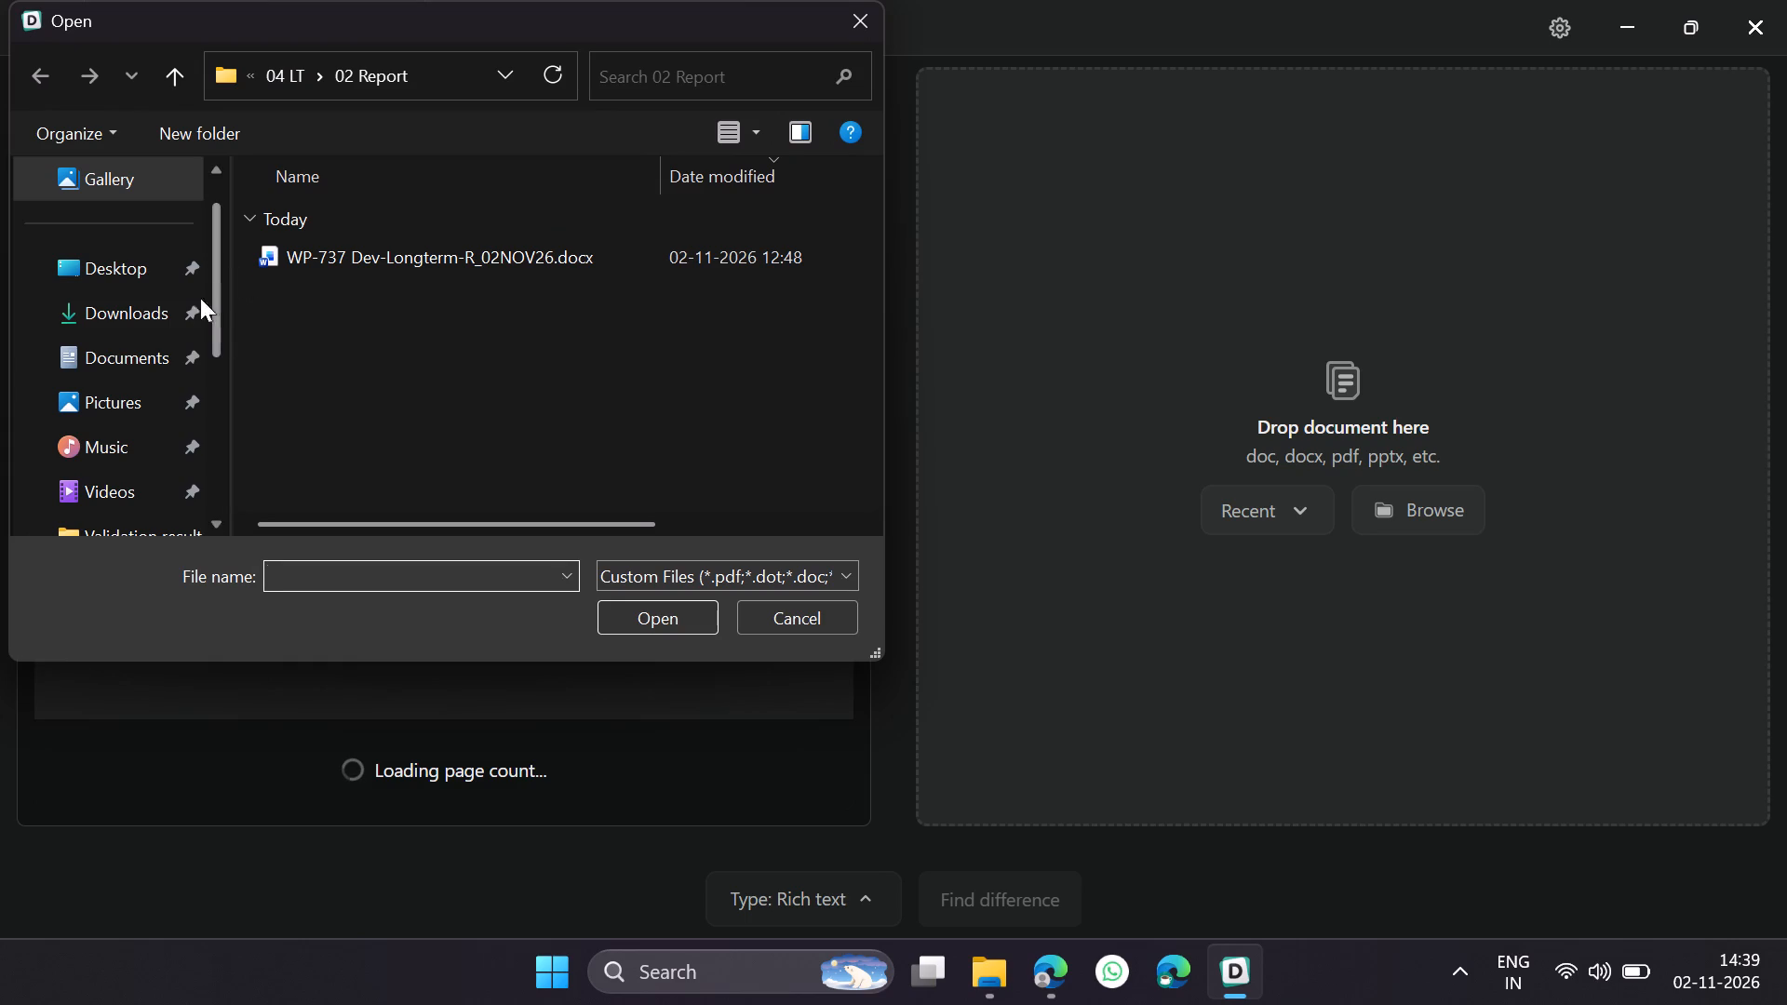
click(162, 309)
click(367, 256)
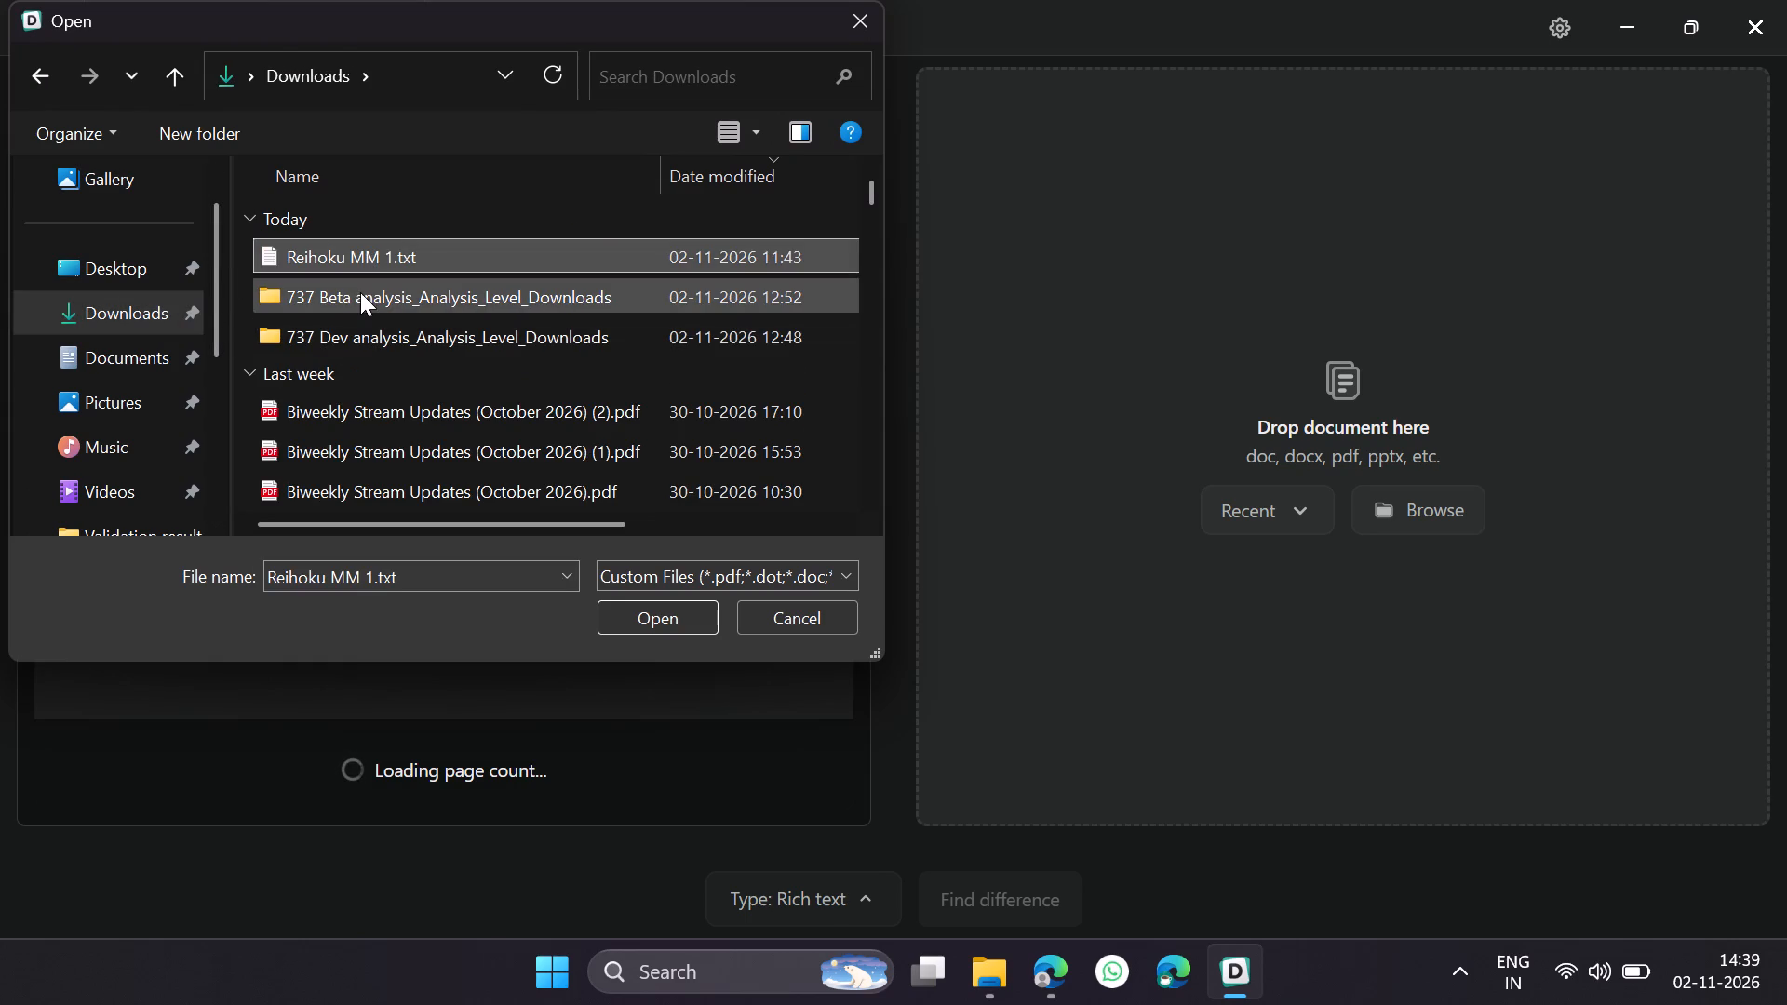
double_click(360, 292)
double_click(358, 285)
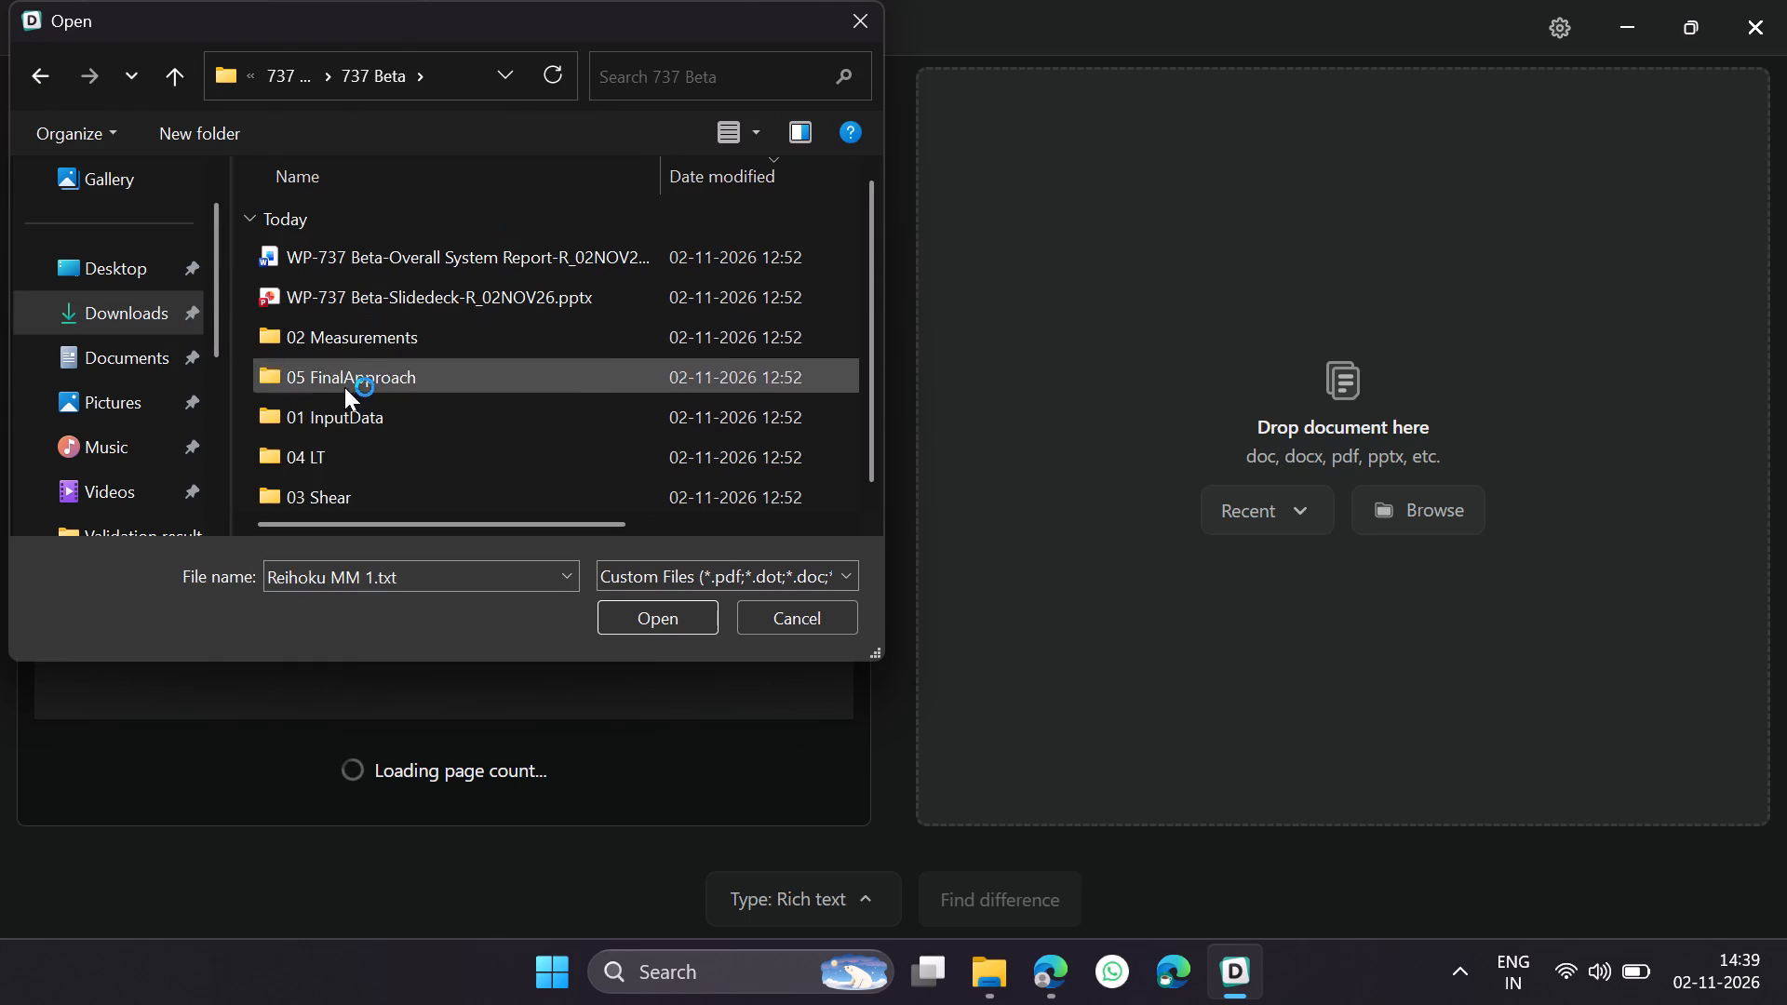
double_click(336, 450)
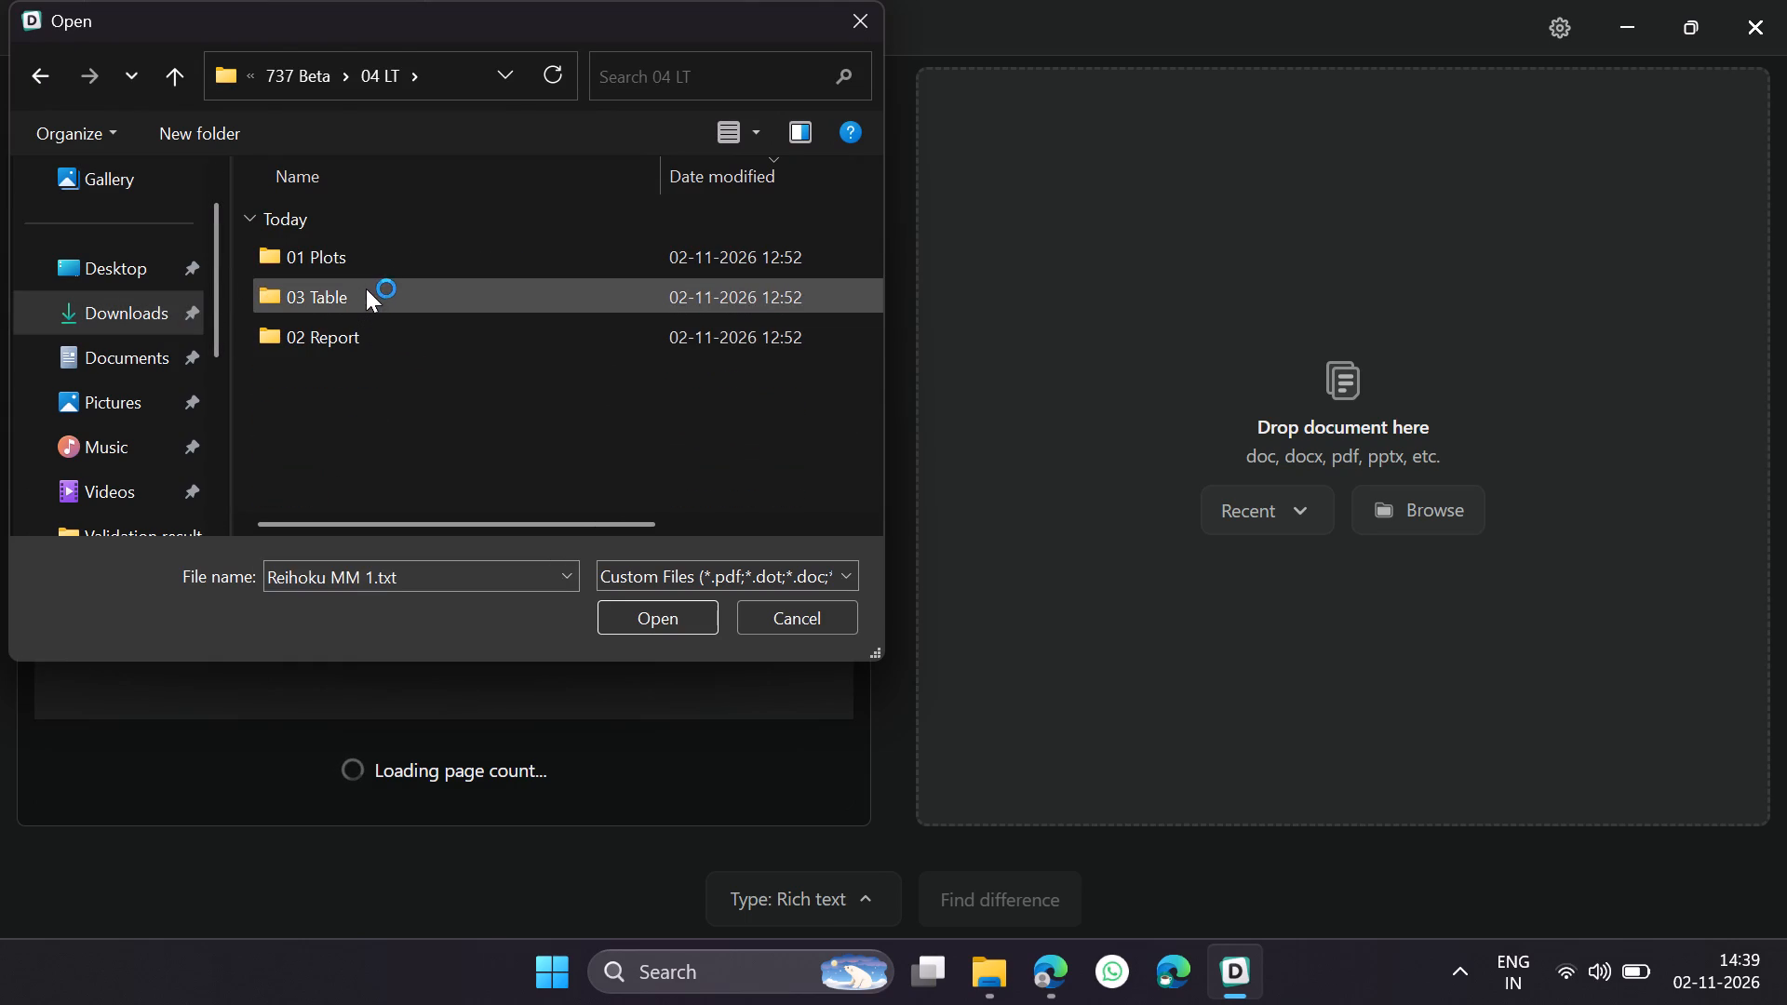
double_click(372, 263)
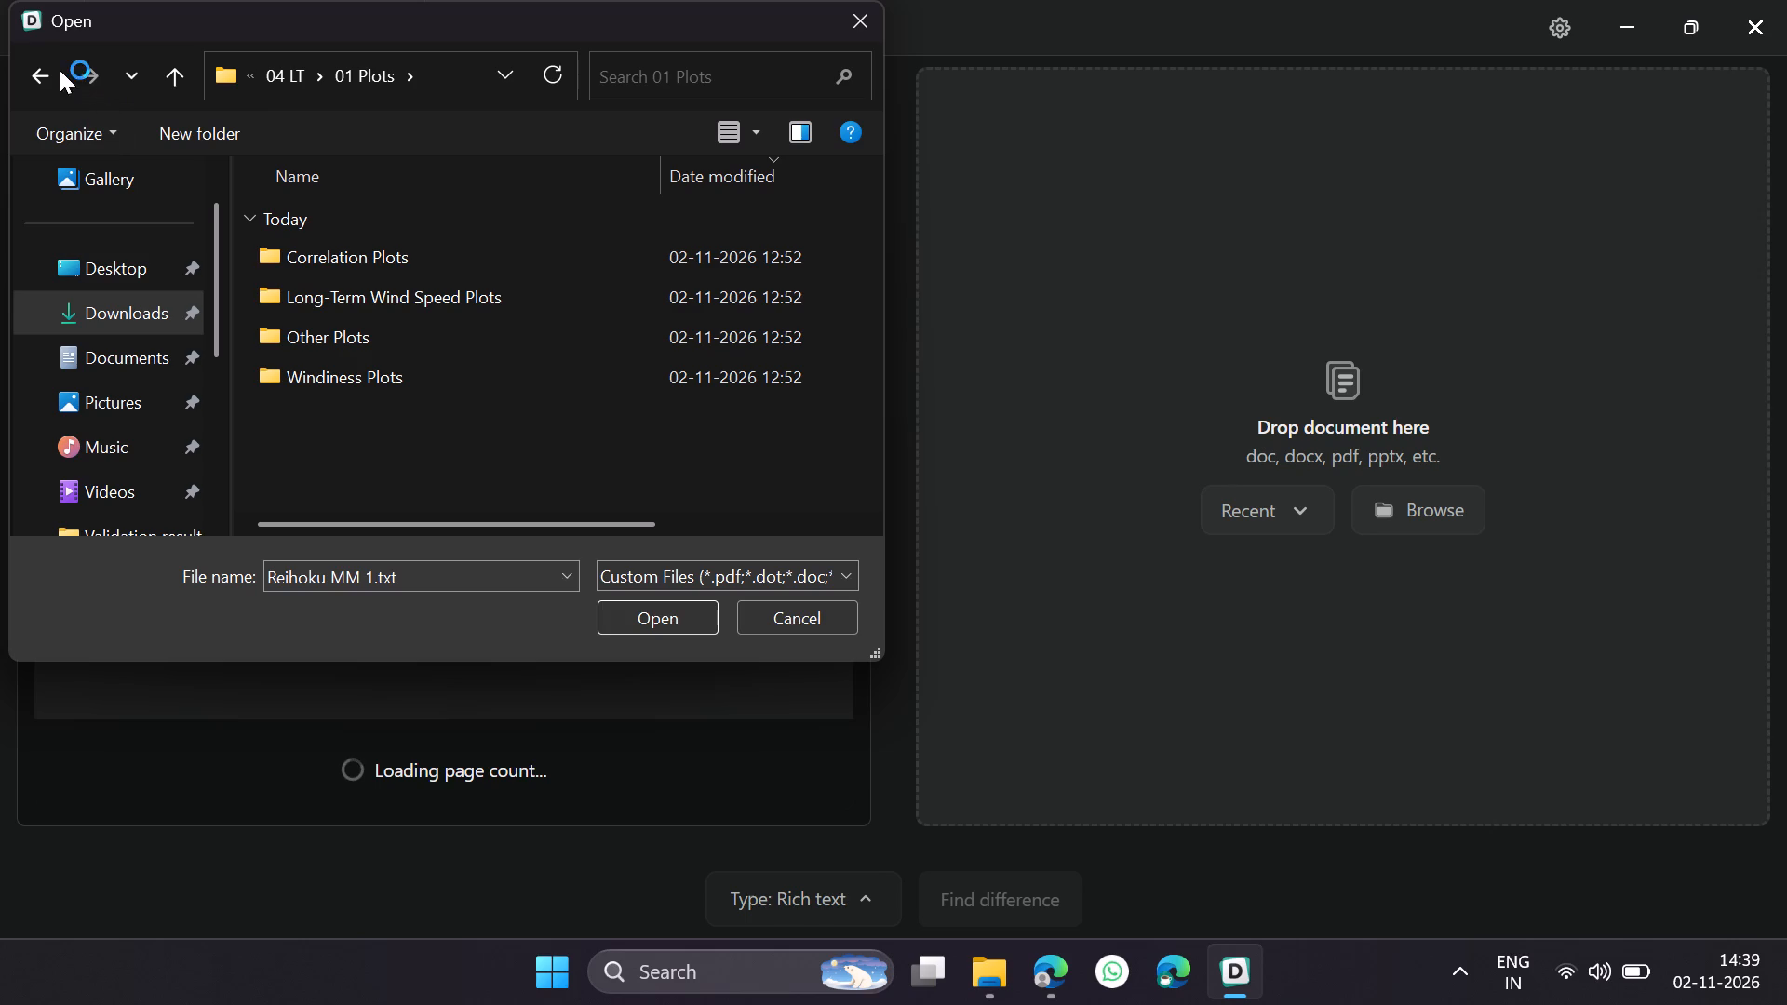
click(47, 67)
double_click(373, 336)
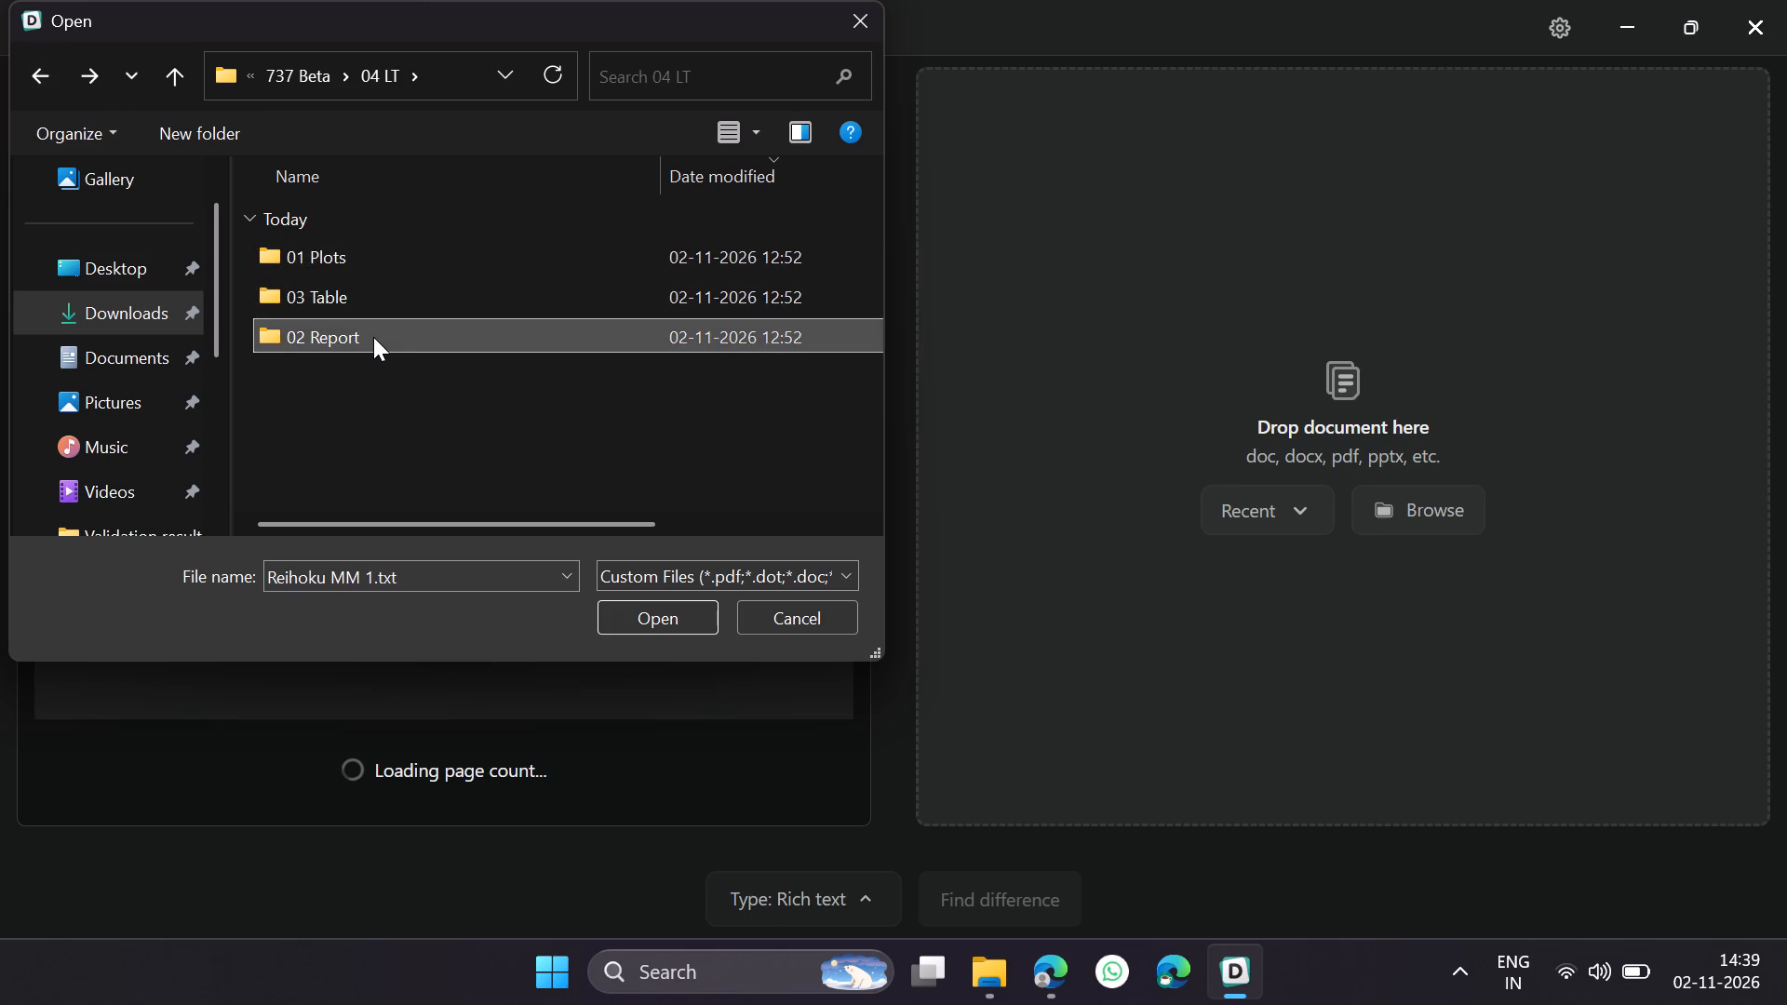
click(383, 258)
click(645, 637)
click(647, 614)
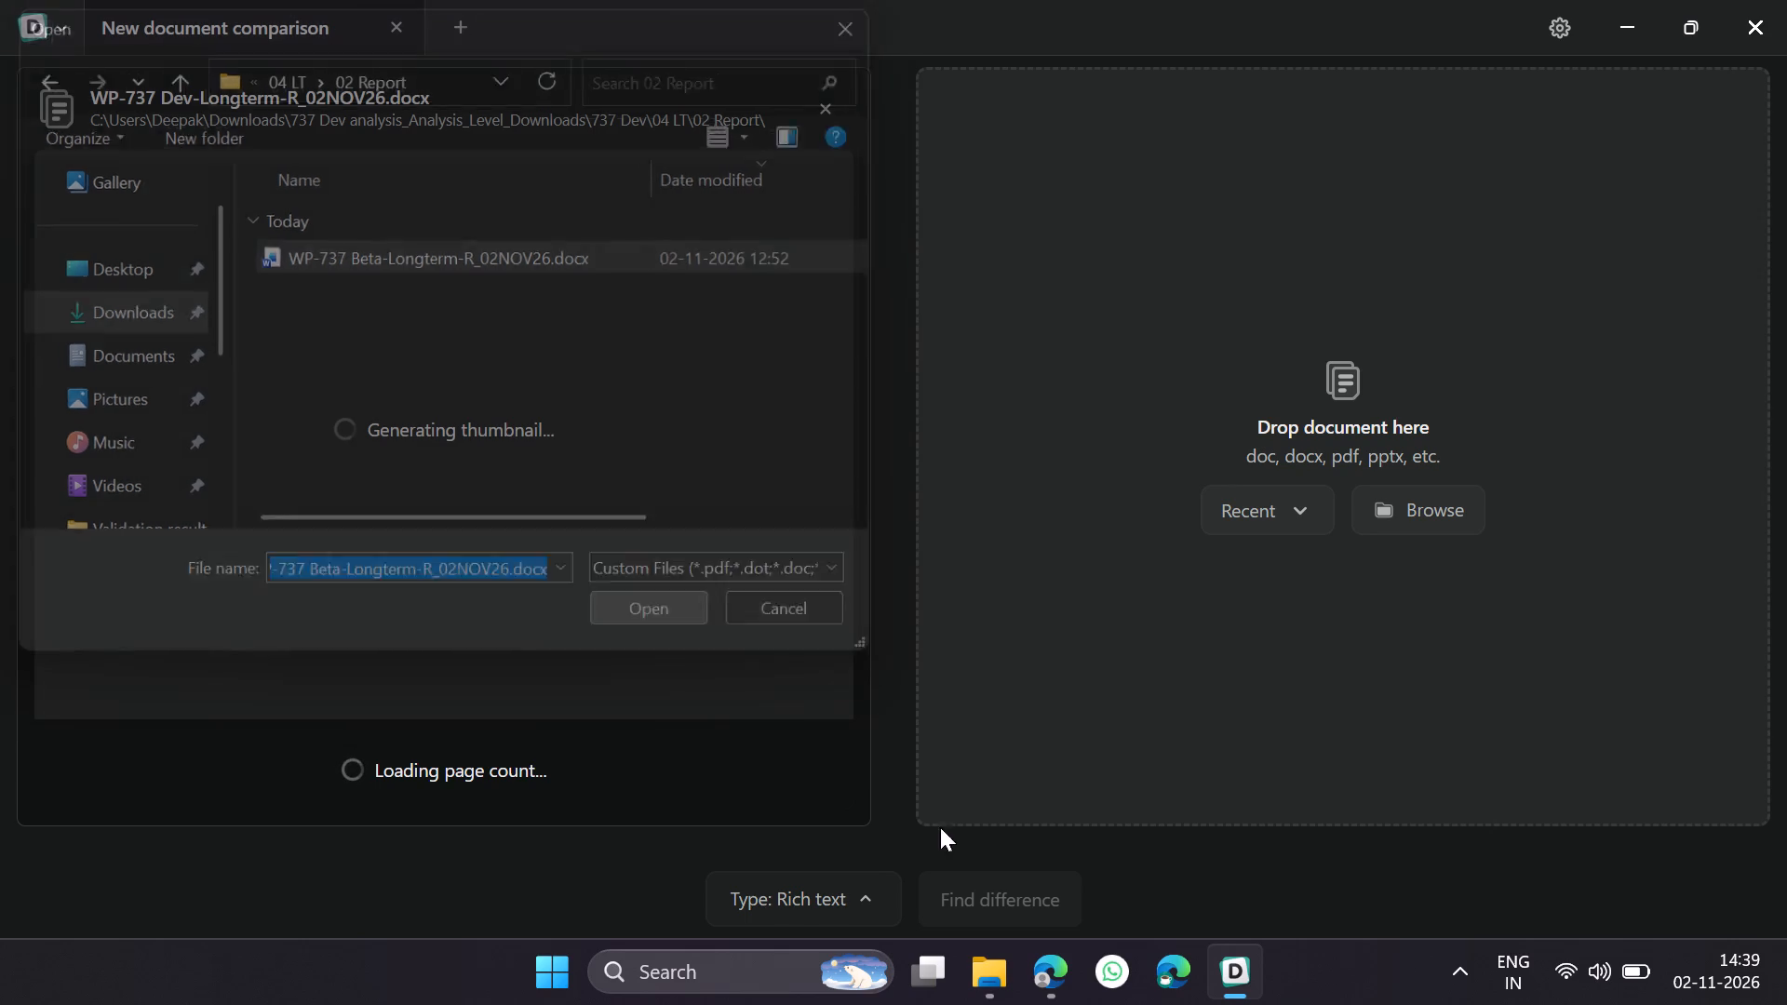
Show the hidden system tray icons.
click(1456, 966)
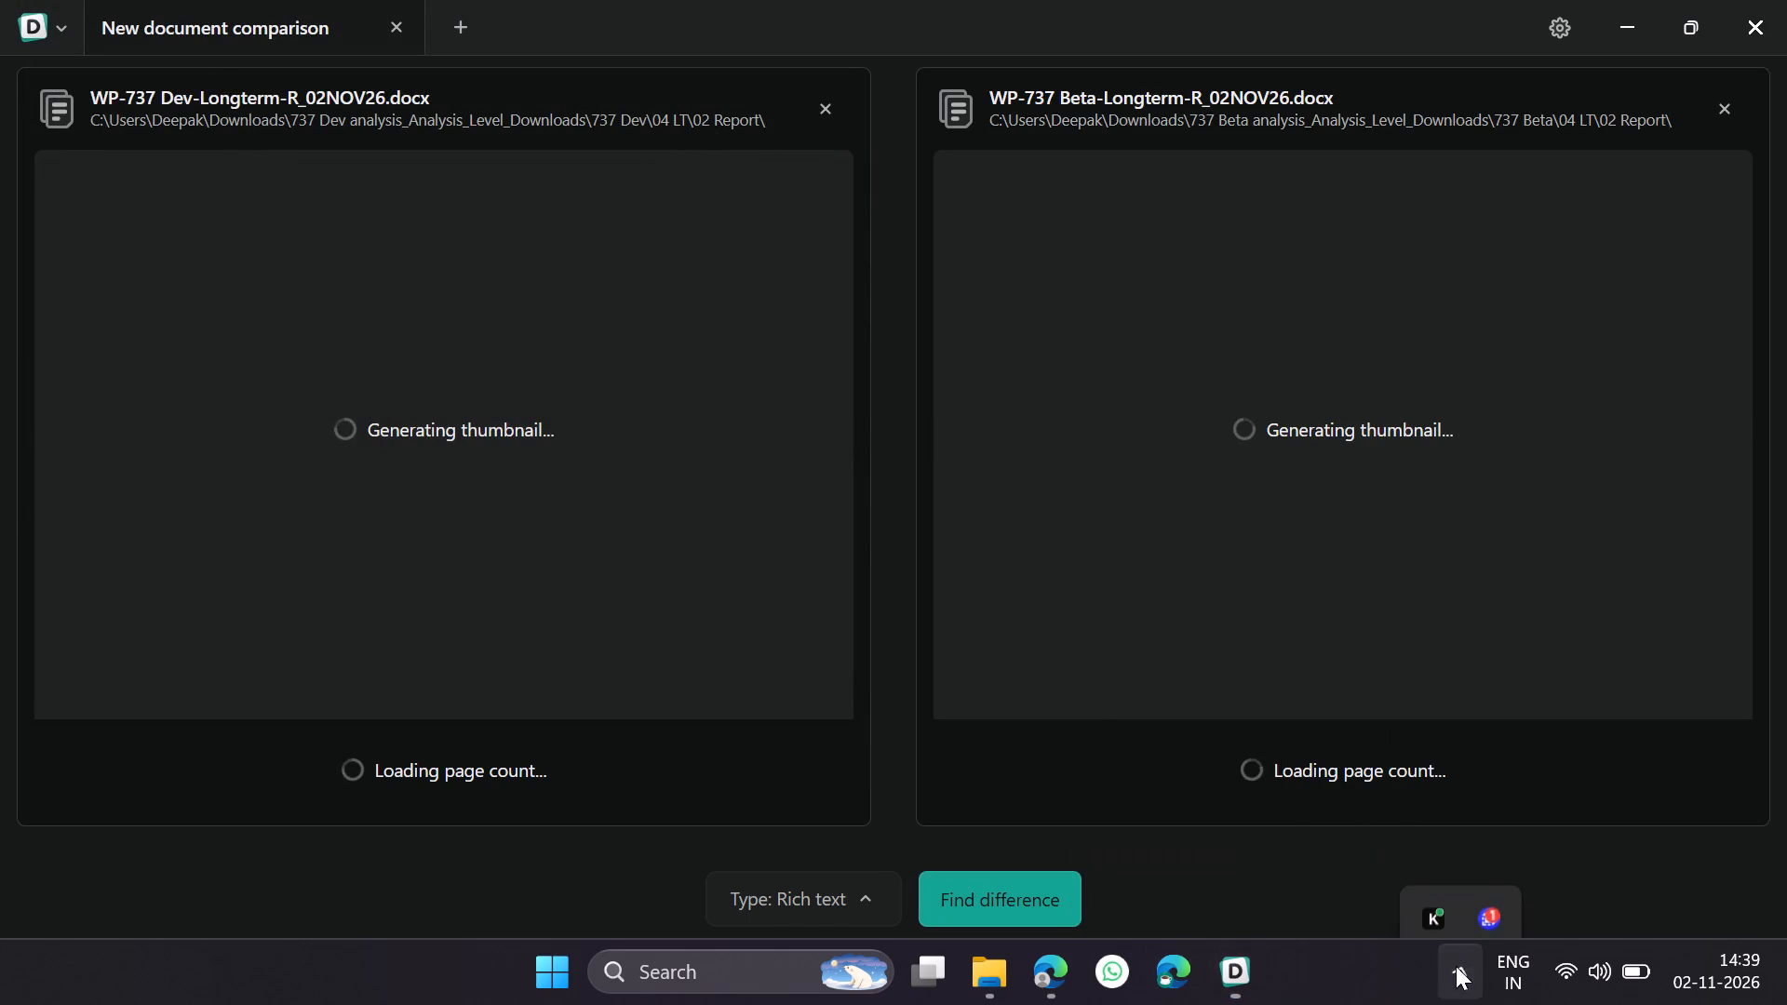
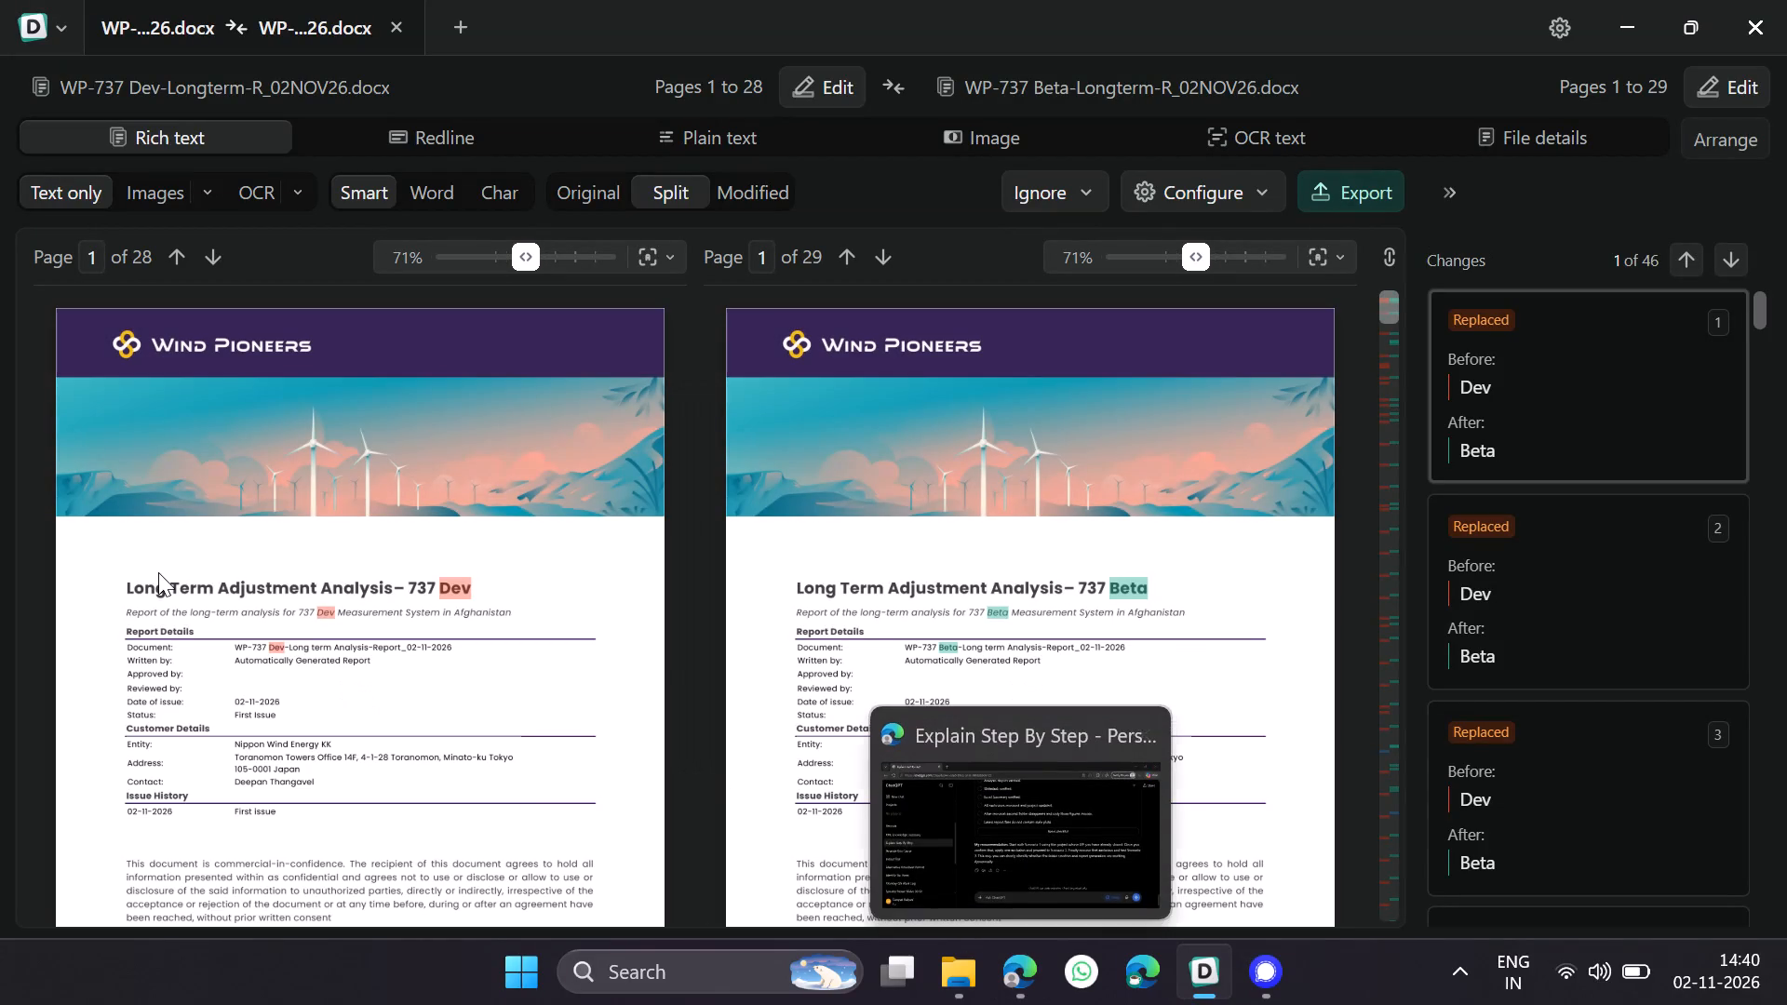
Compare the front matter of both reports: cover page, contents, list of figures and list of tables.
scroll(680, 550, down, 6)
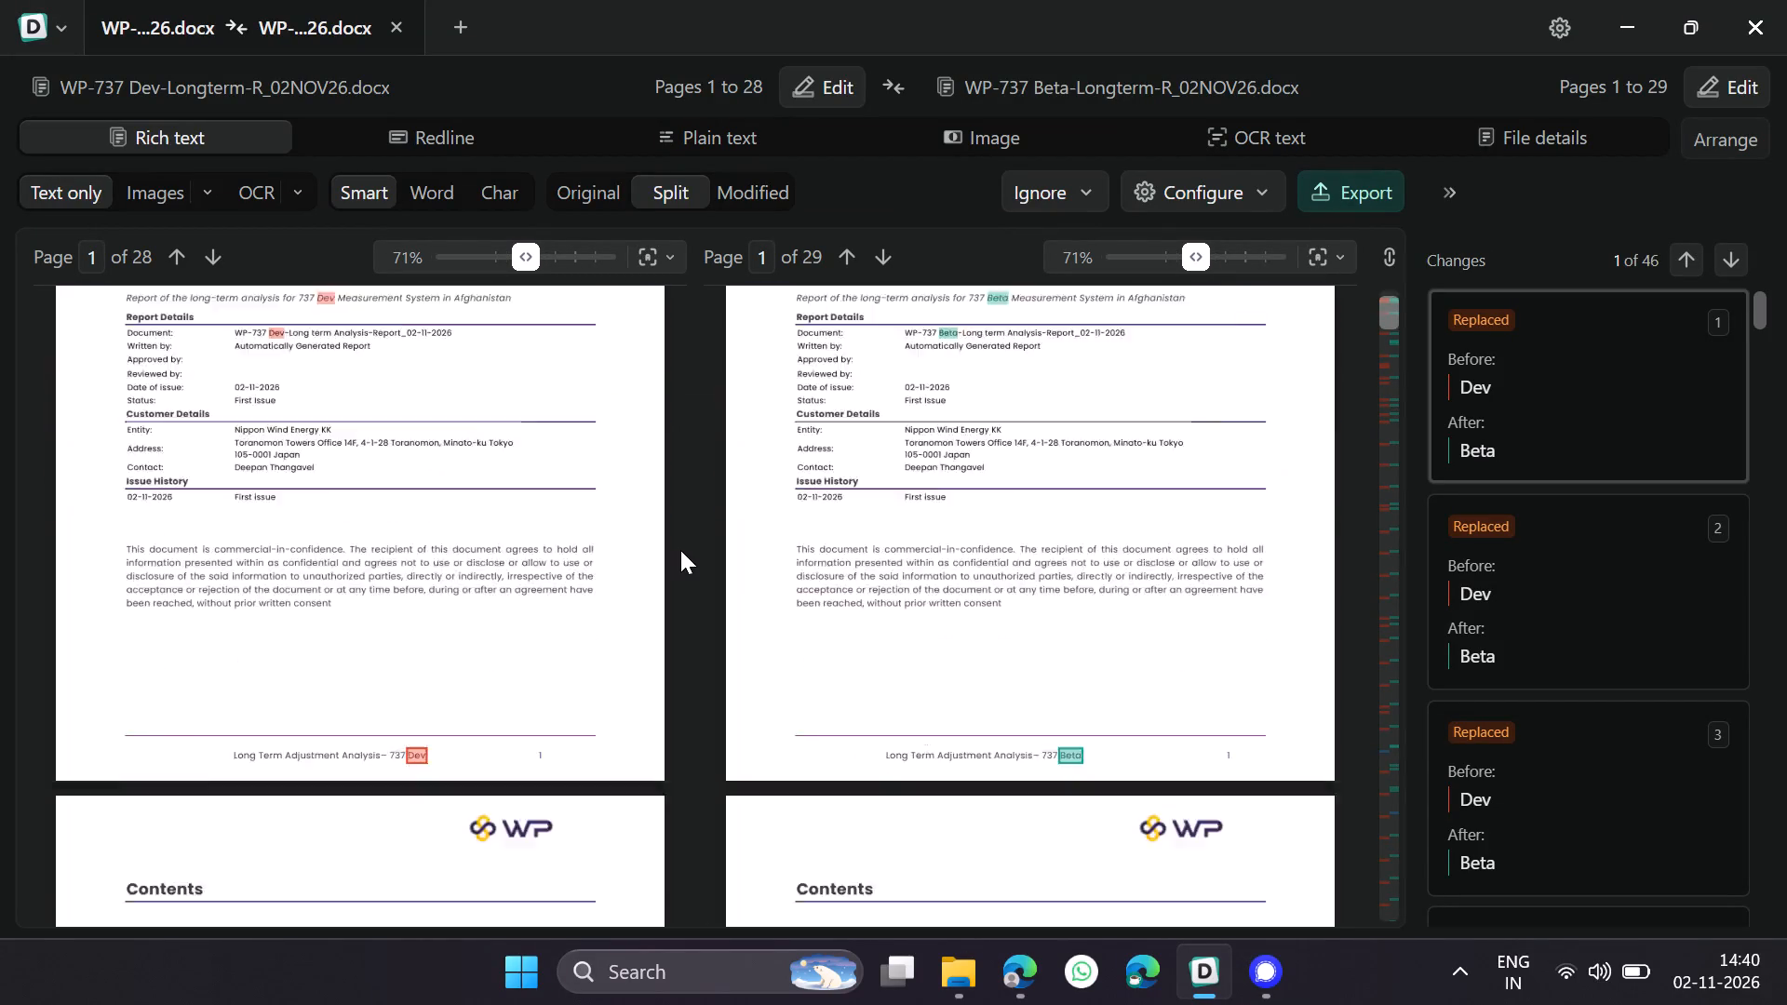
scroll(680, 550, down, 6)
click(925, 476)
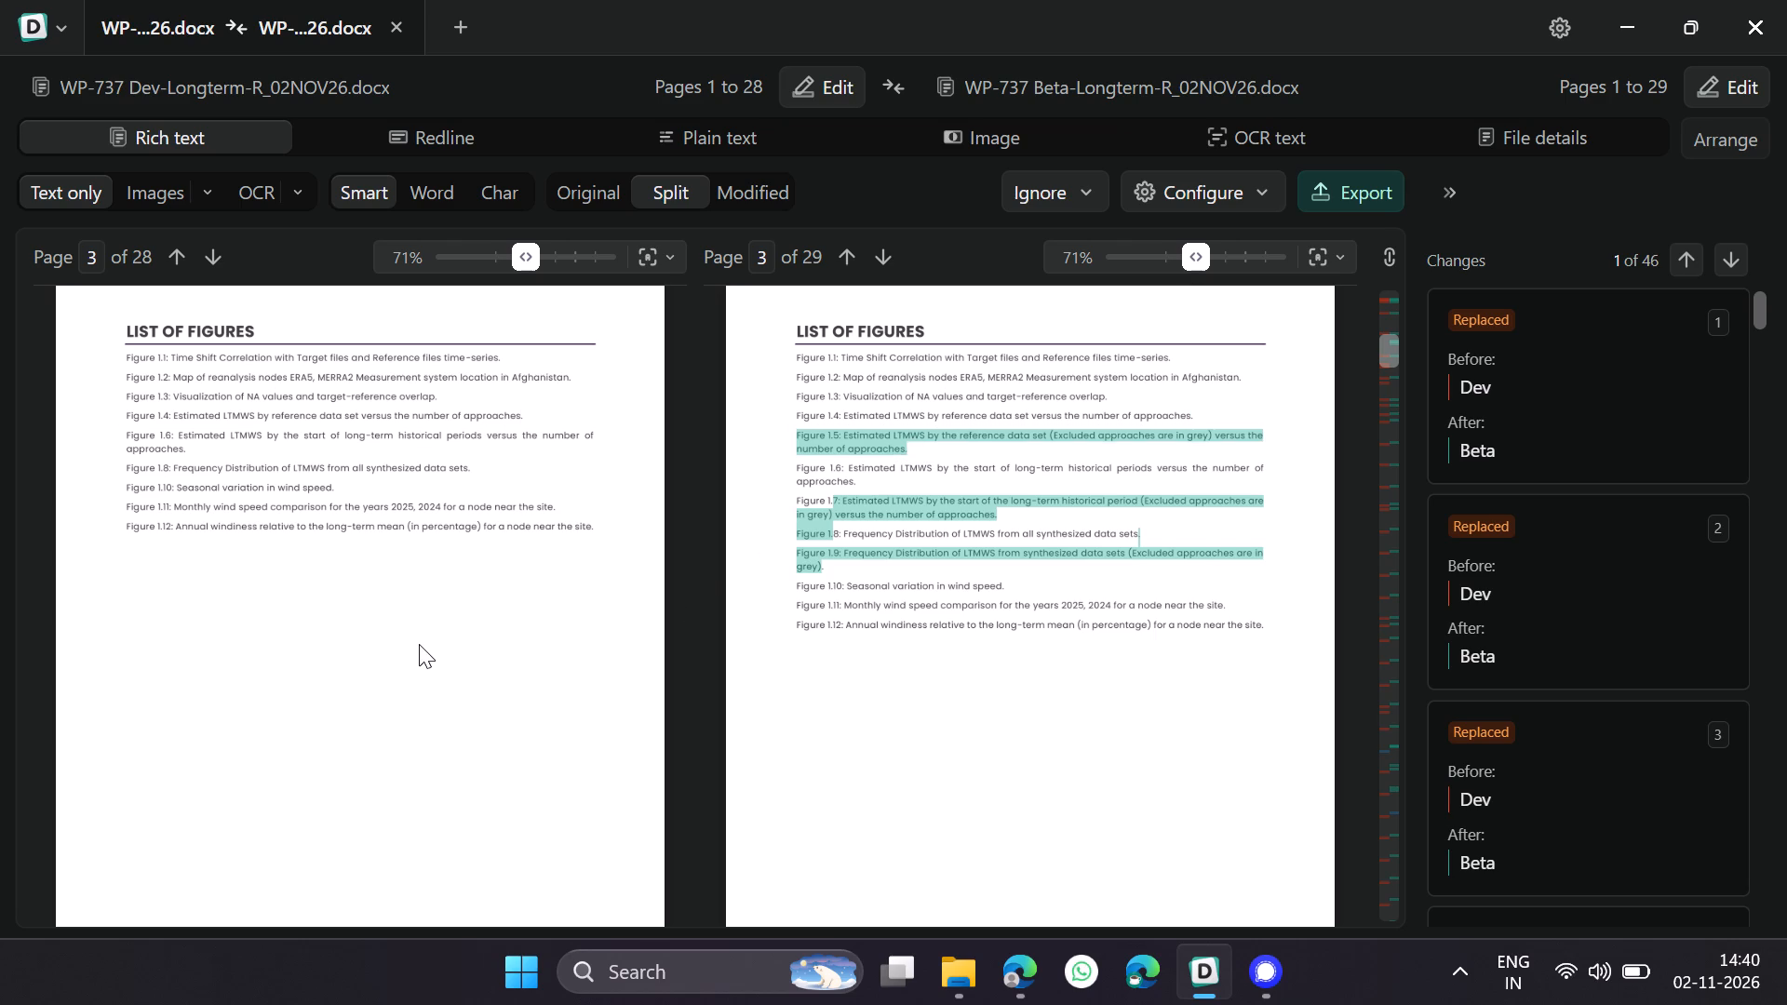
scroll(419, 644, down, 6)
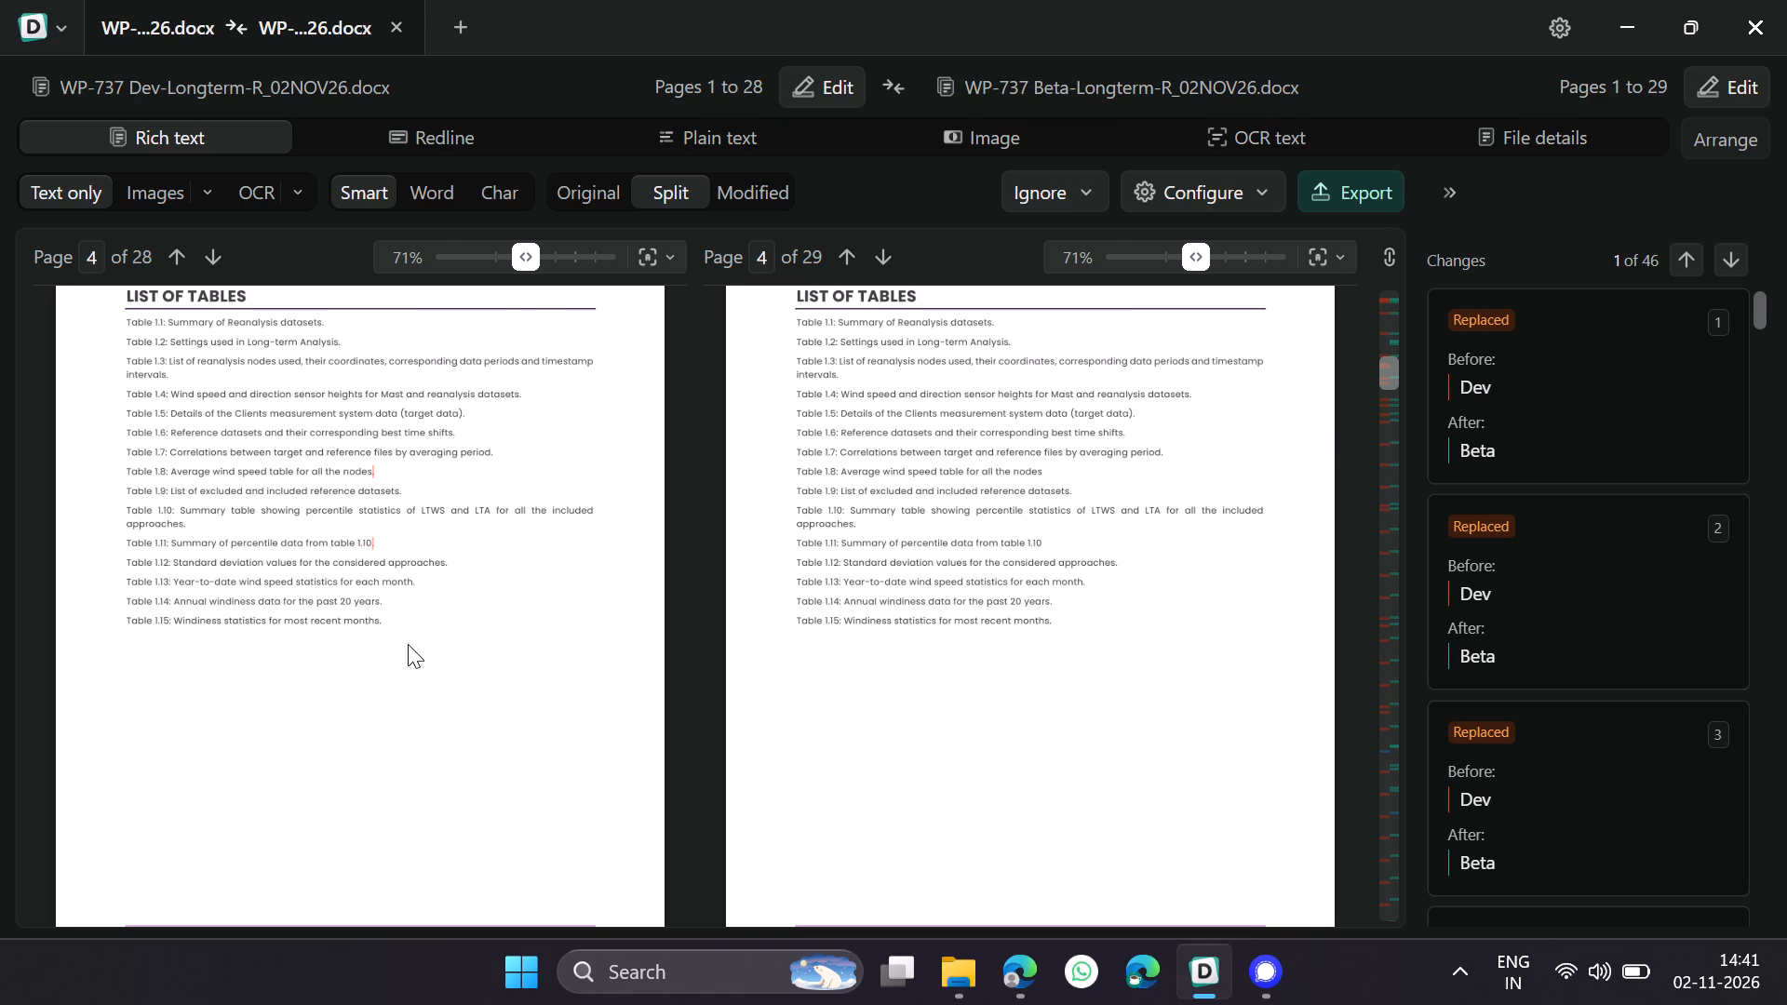
scroll(408, 644, up, 11)
scroll(408, 644, down, 12)
scroll(408, 644, up, 2)
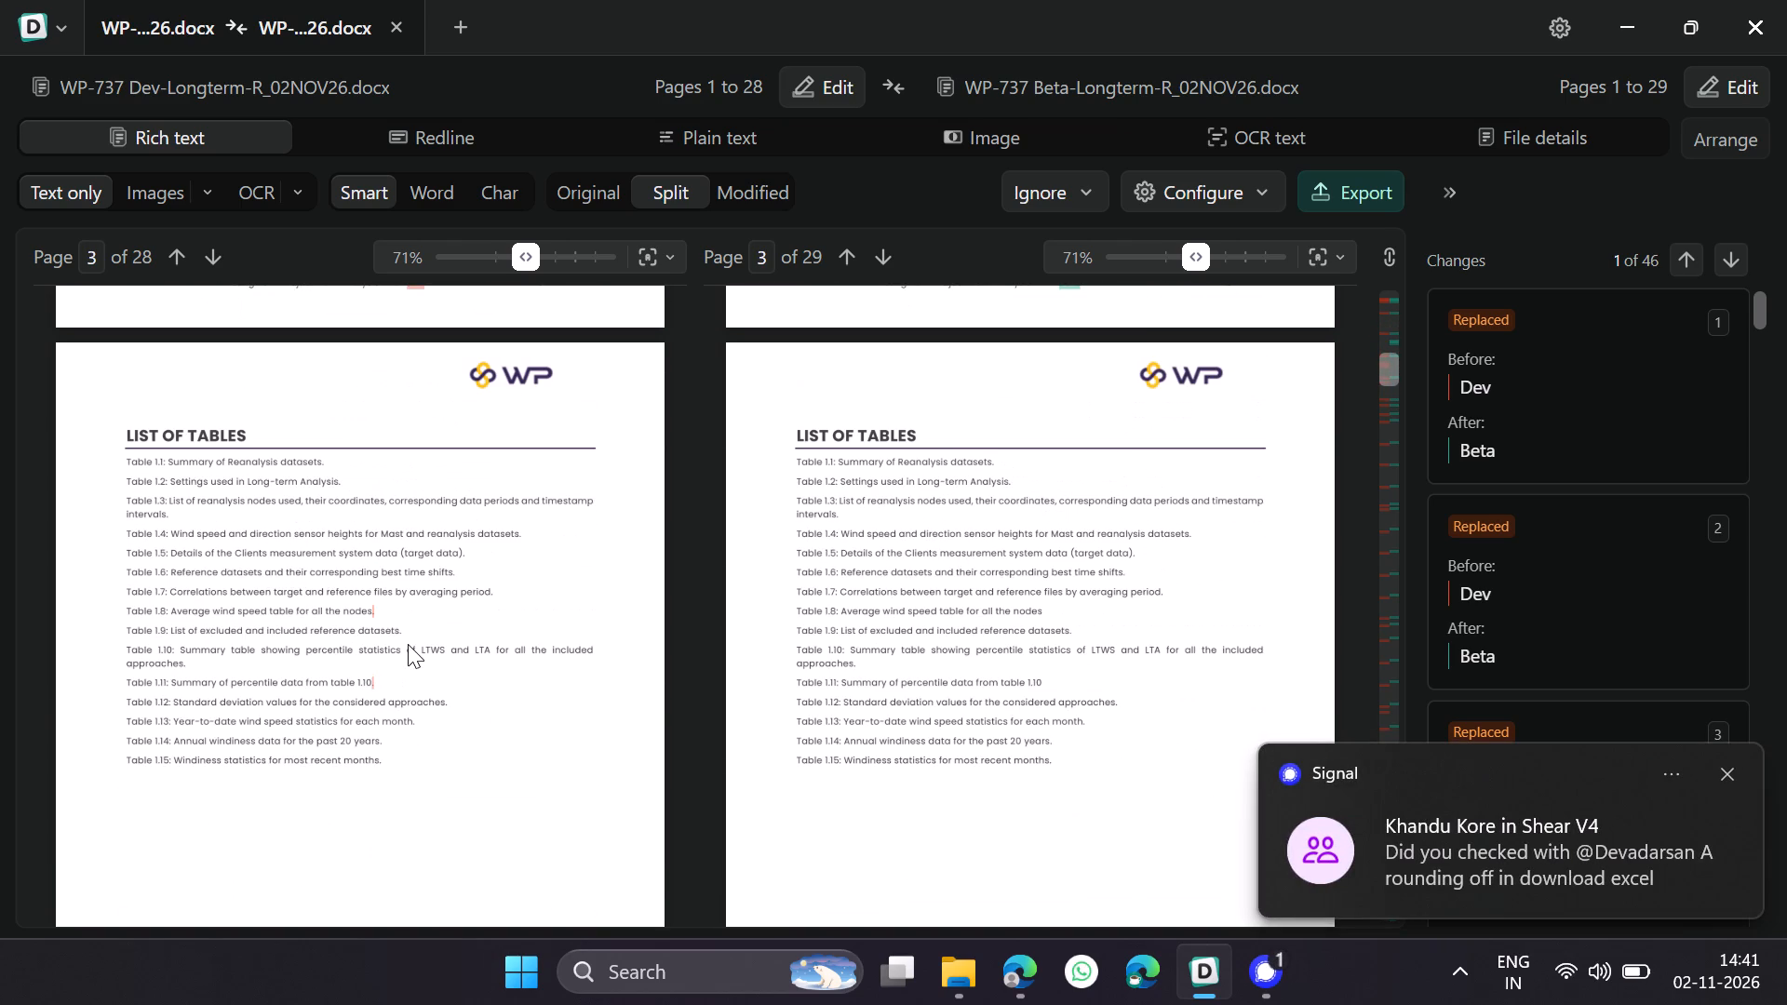
scroll(408, 644, down, 6)
scroll(408, 644, up, 5)
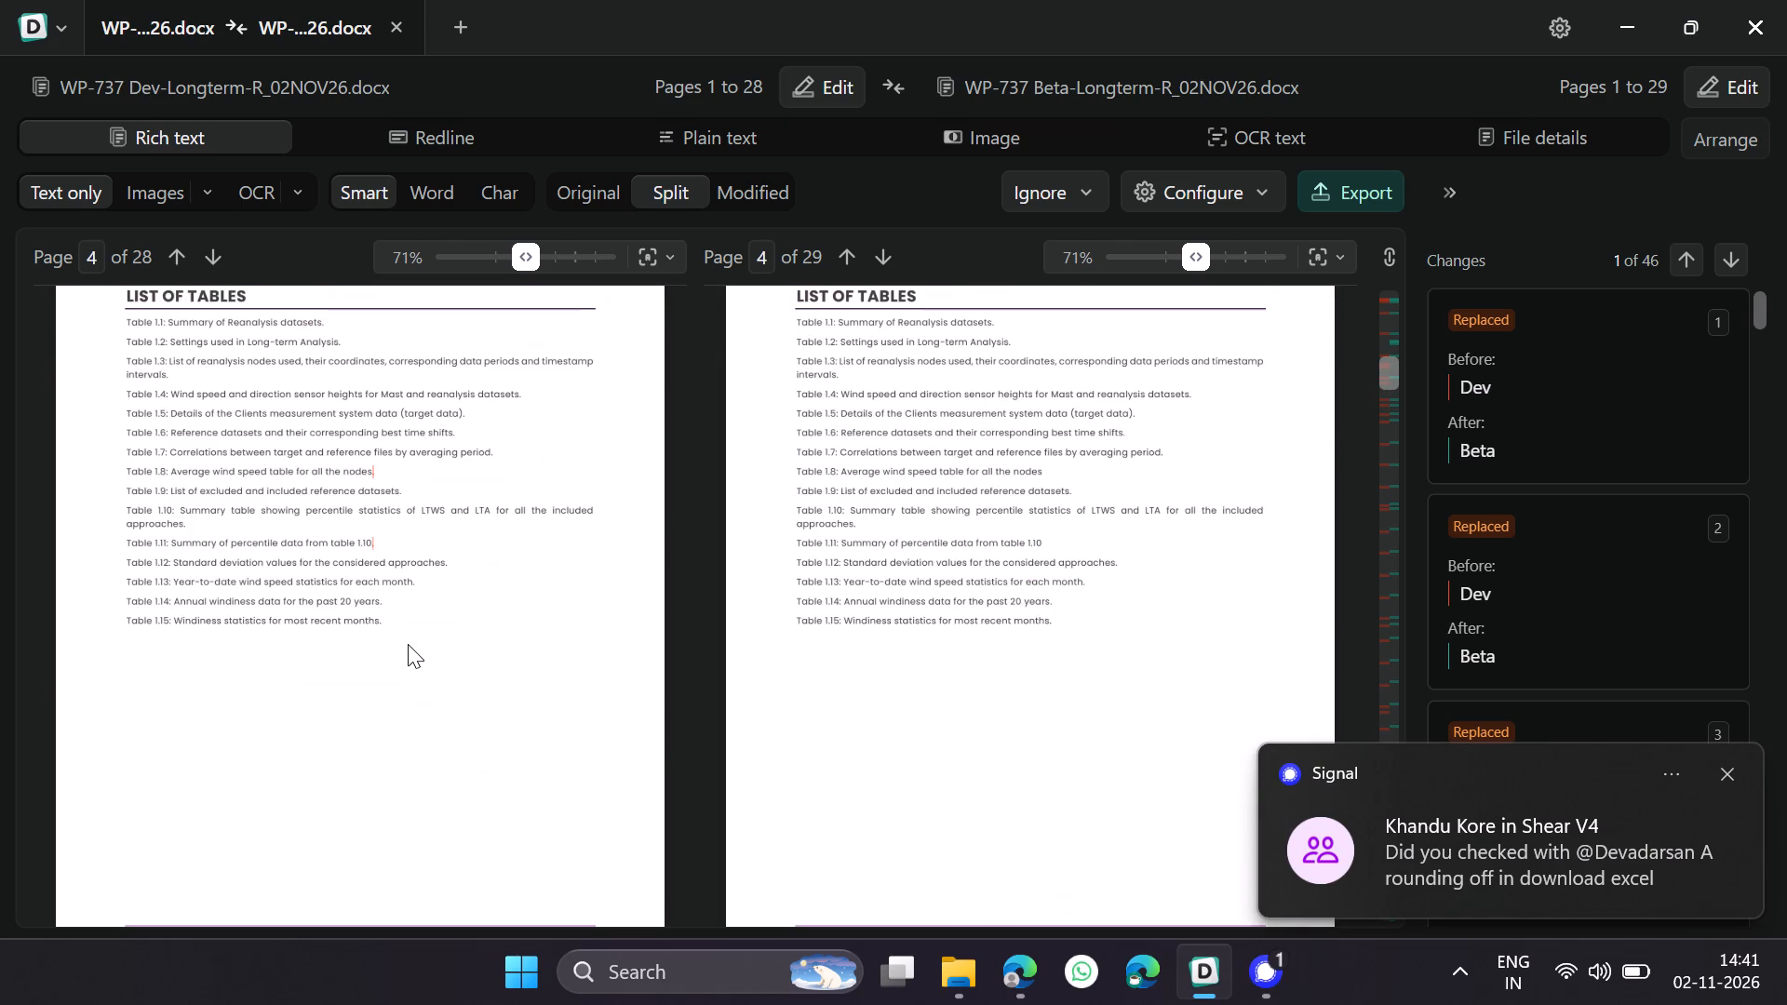
scroll(408, 644, up, 2)
scroll(408, 644, down, 2)
scroll(408, 644, up, 5)
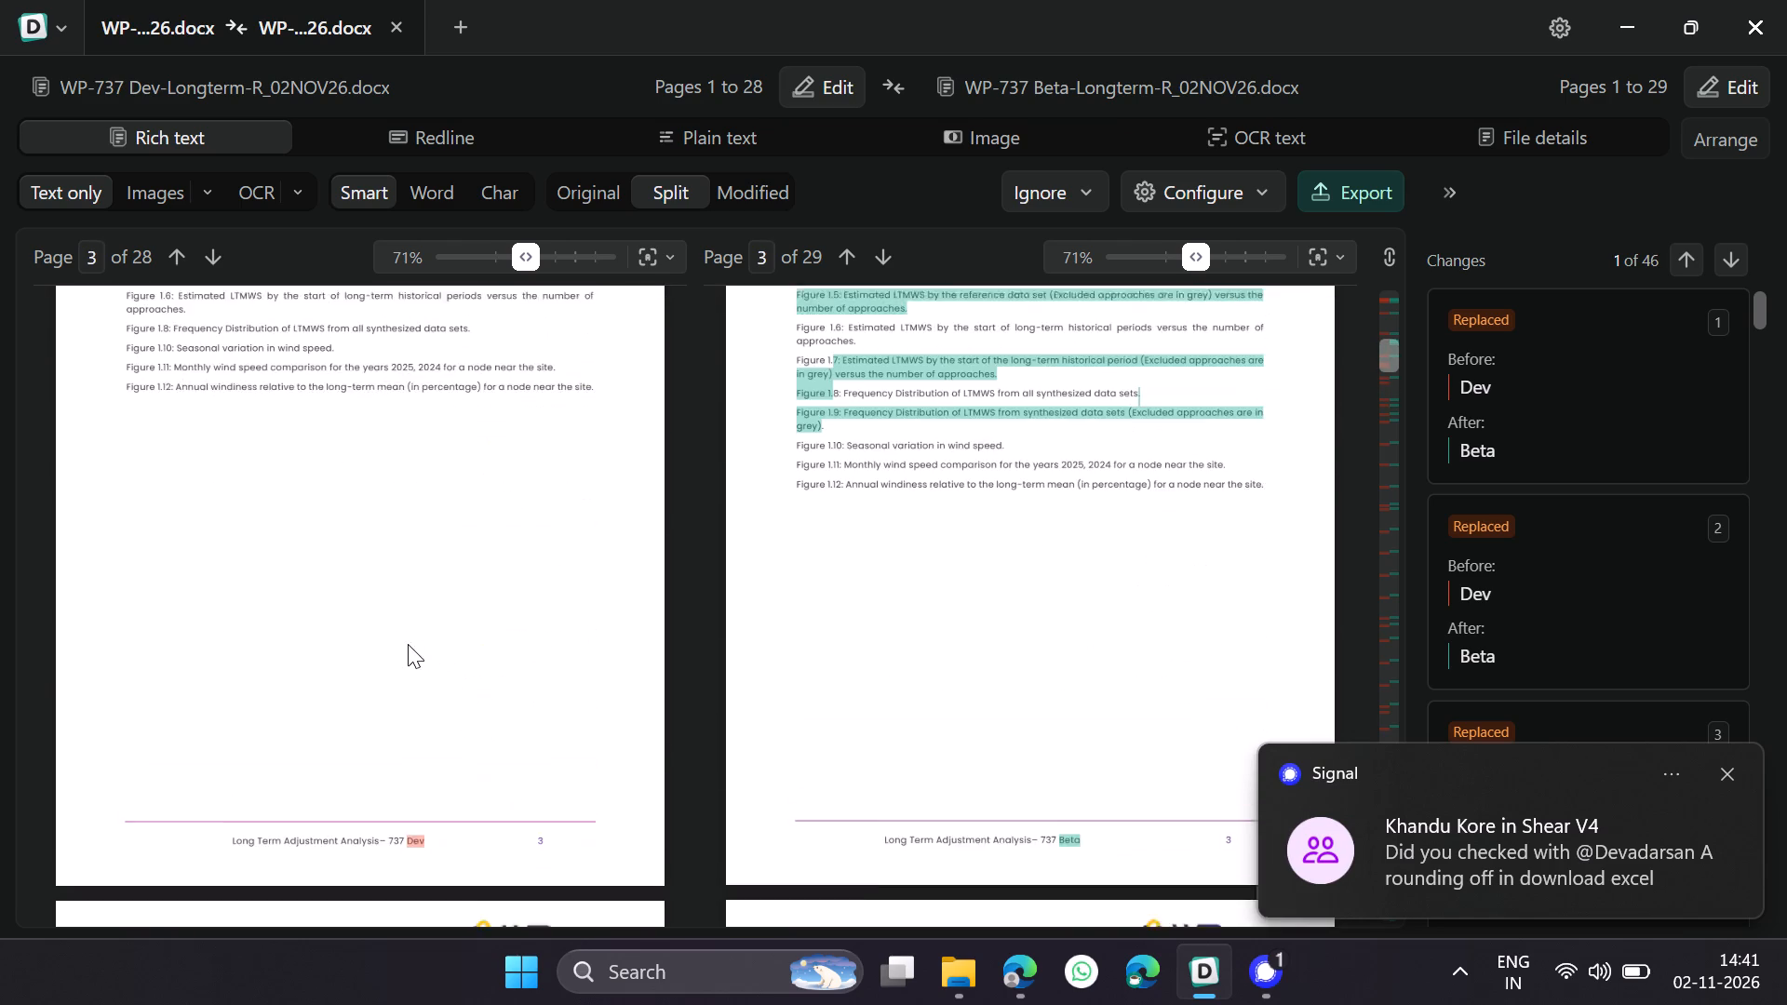
scroll(408, 644, up, 2)
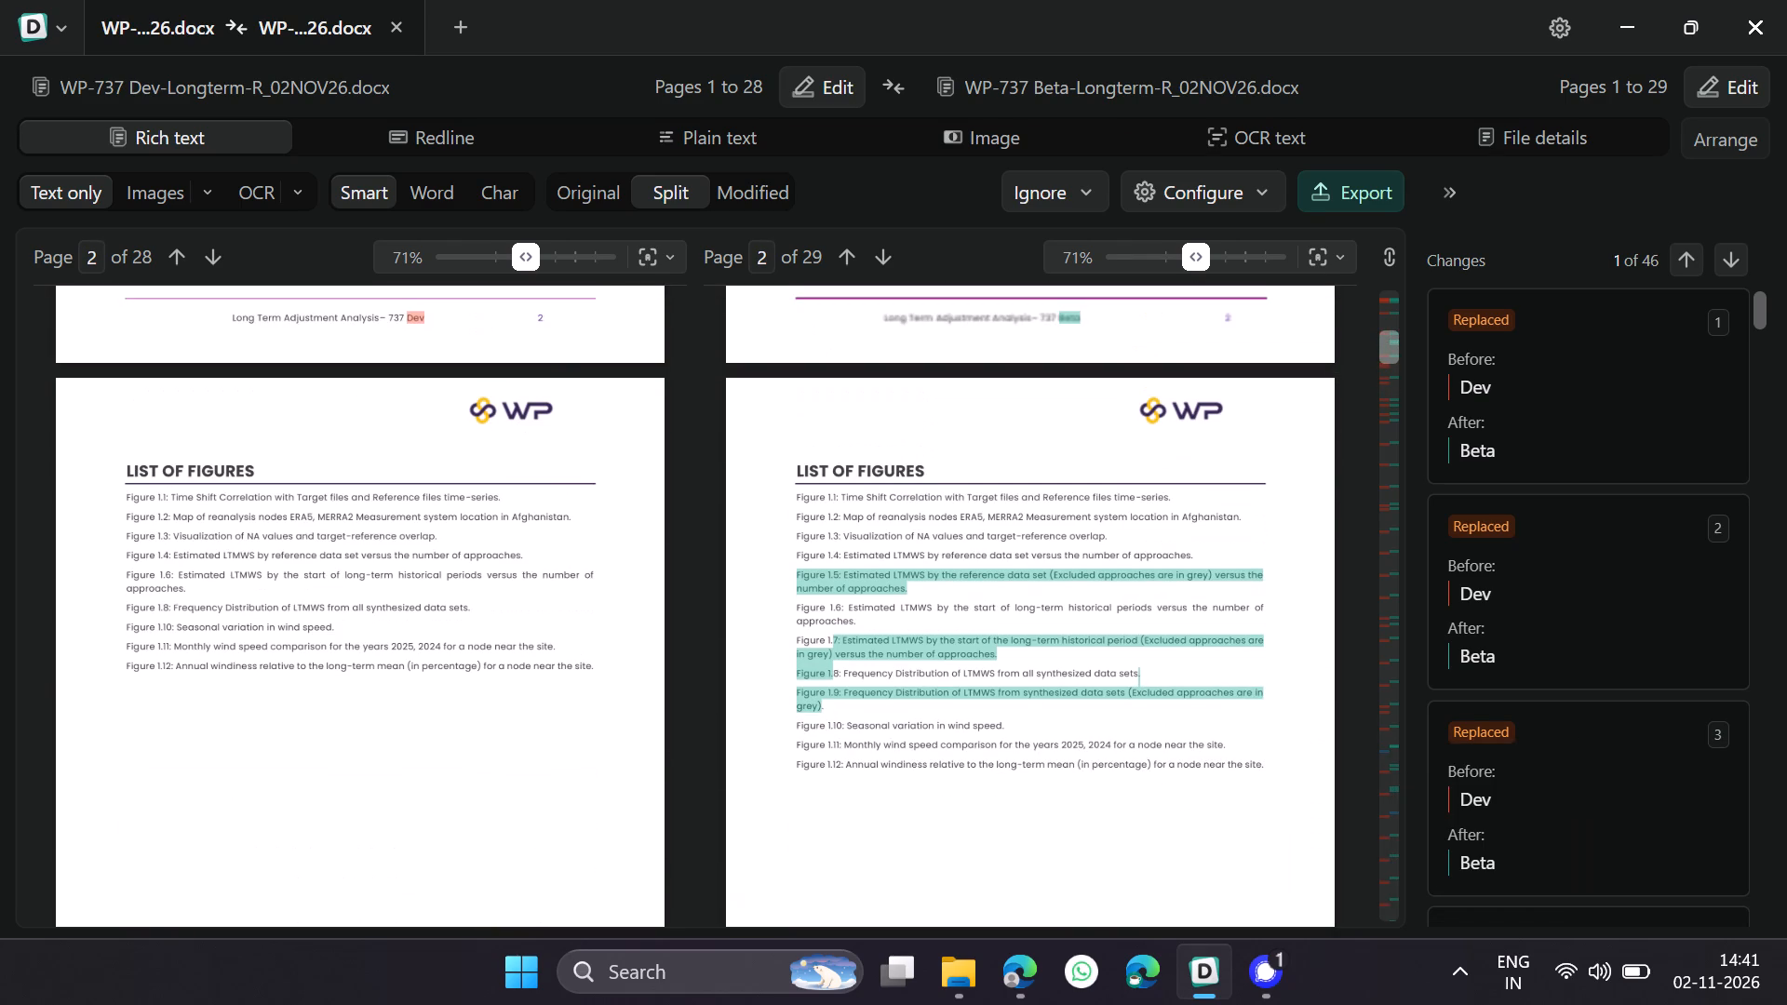
scroll(408, 644, down, 16)
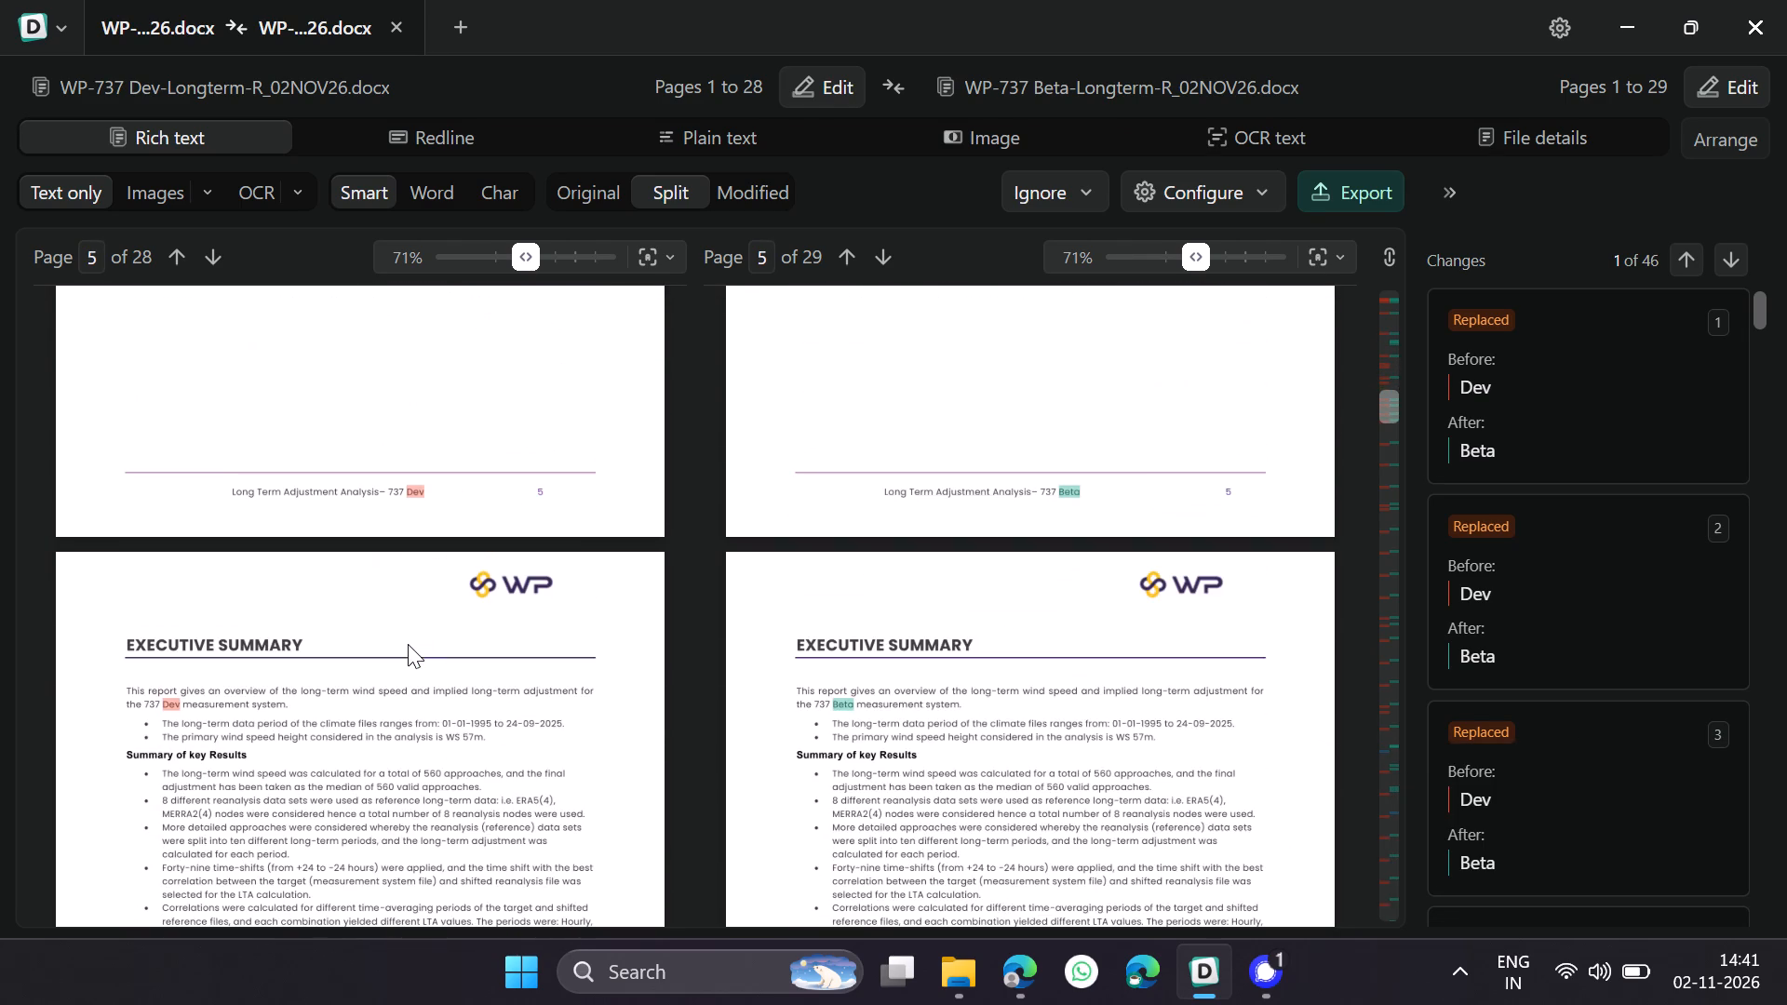
scroll(408, 644, up, 17)
scroll(408, 644, up, 4)
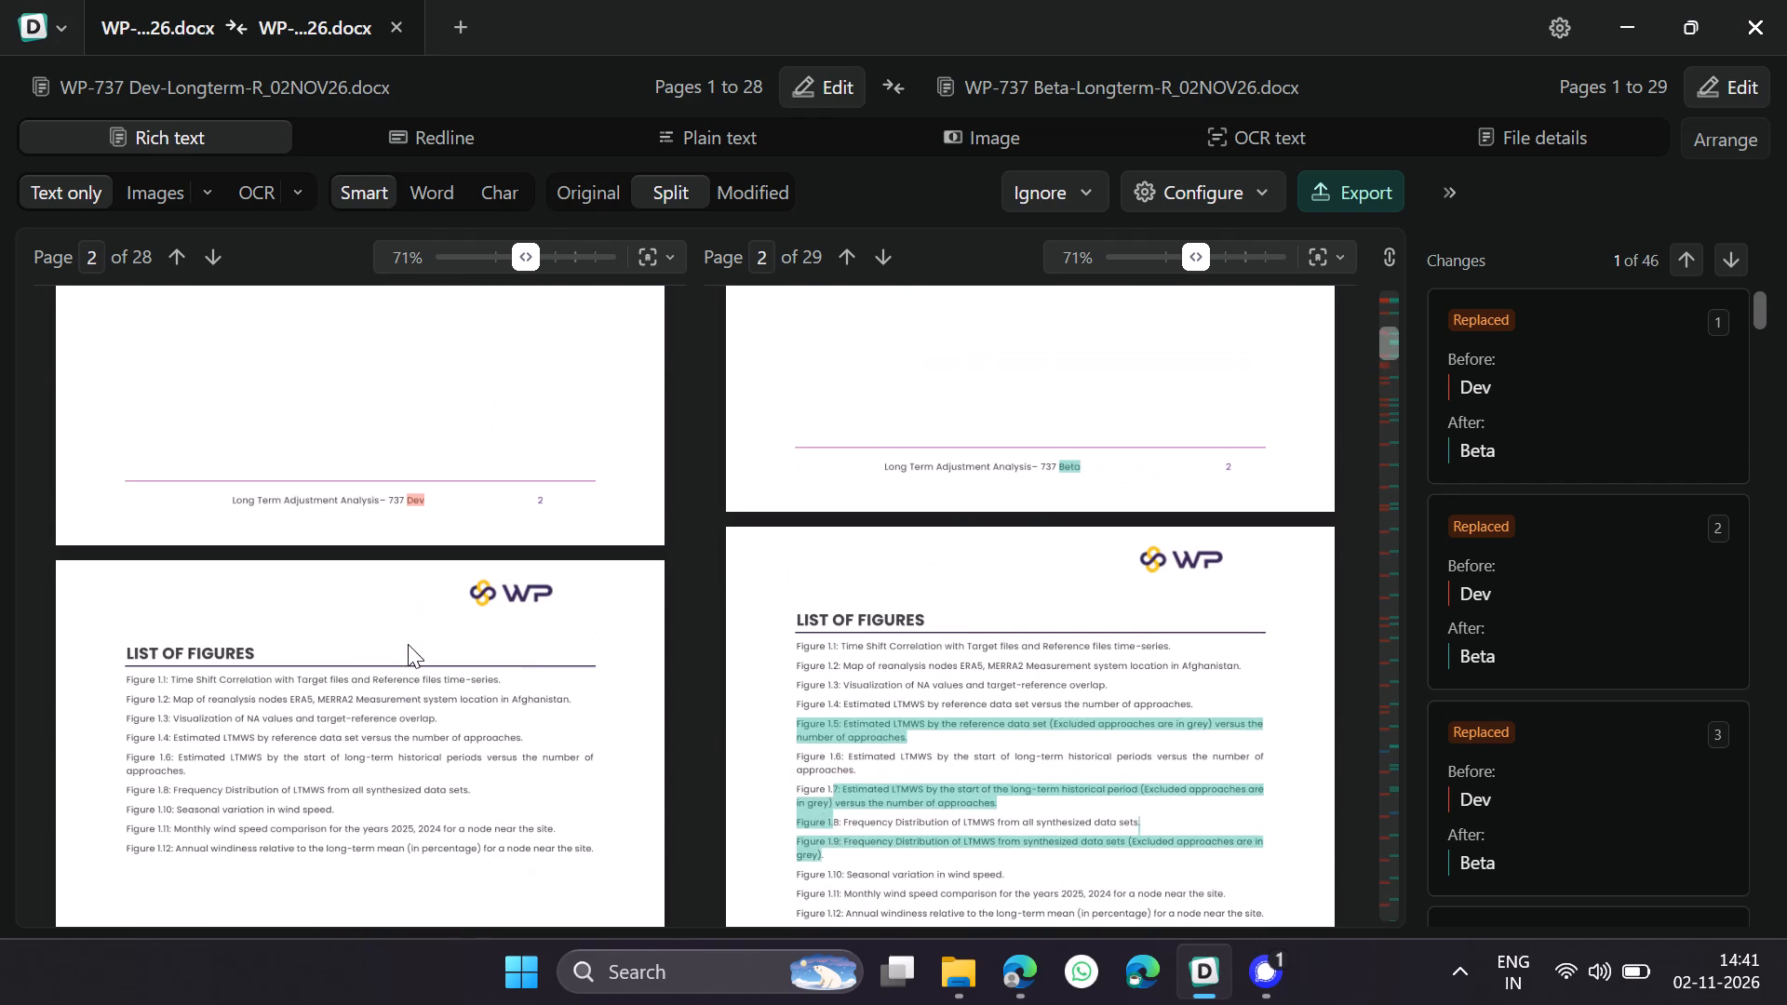
scroll(408, 644, down, 5)
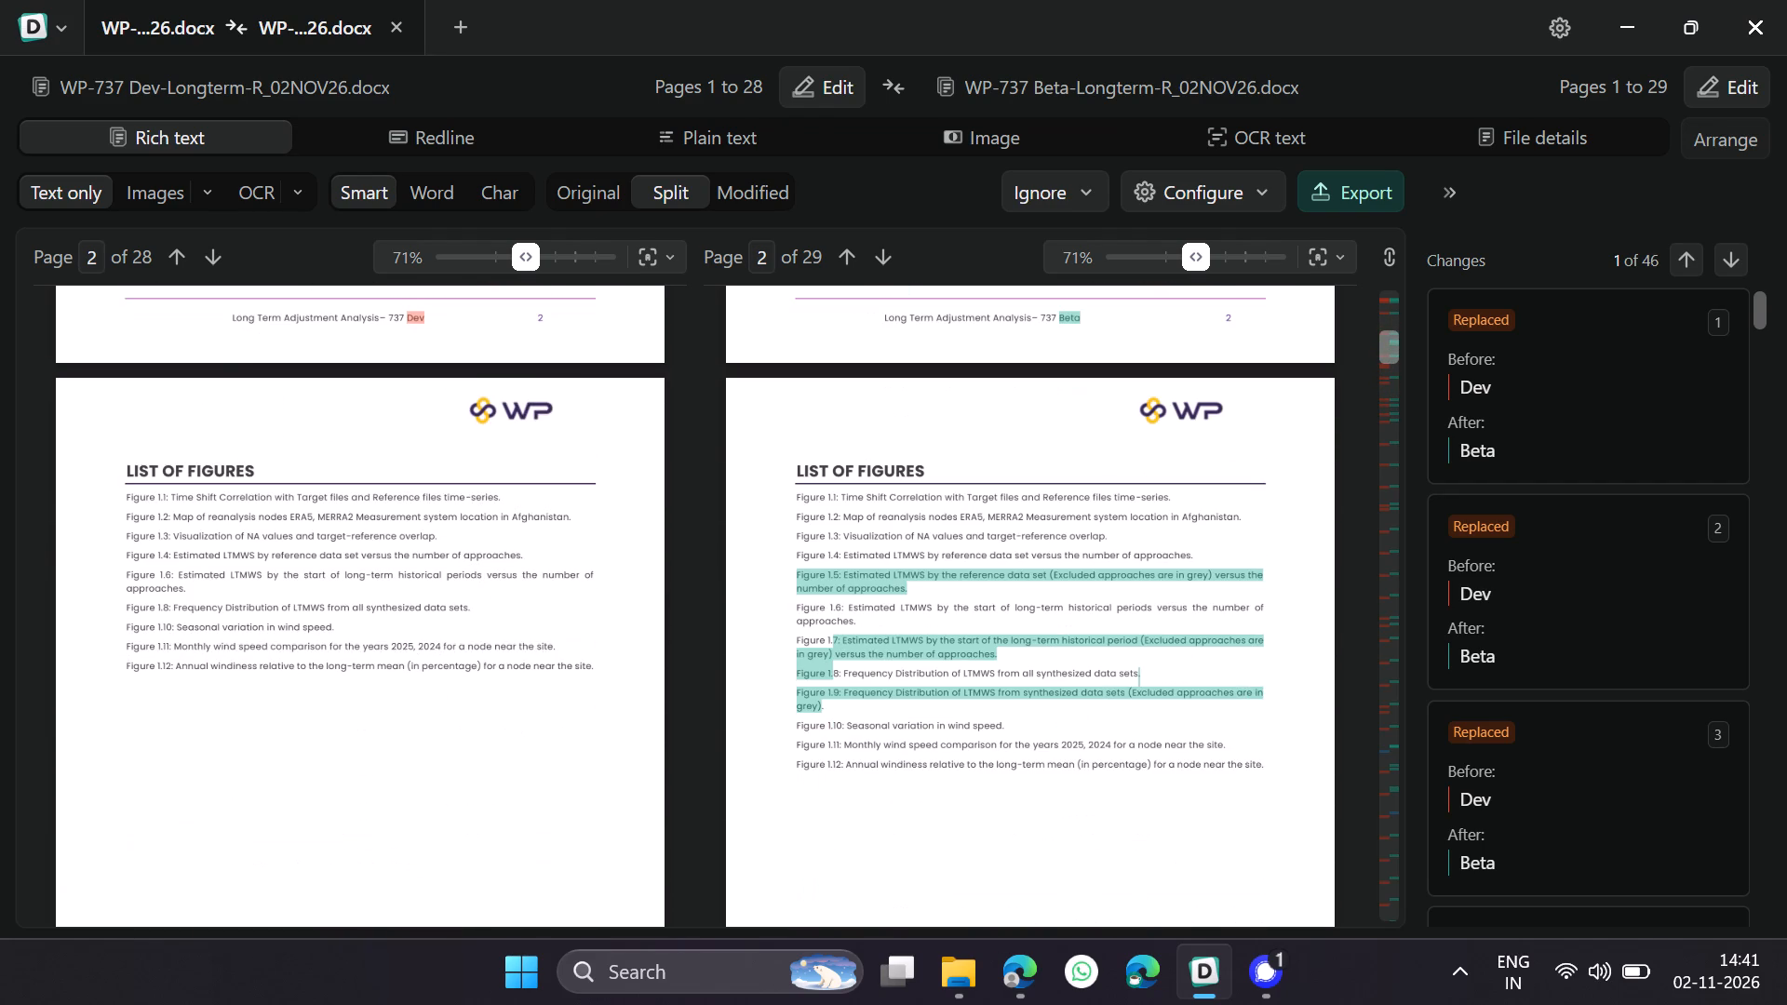
Compare the Executive Summary and methodology pages of the Dev and Beta reports, through the LTMWS and LTA section on page 11.
scroll(408, 644, down, 17)
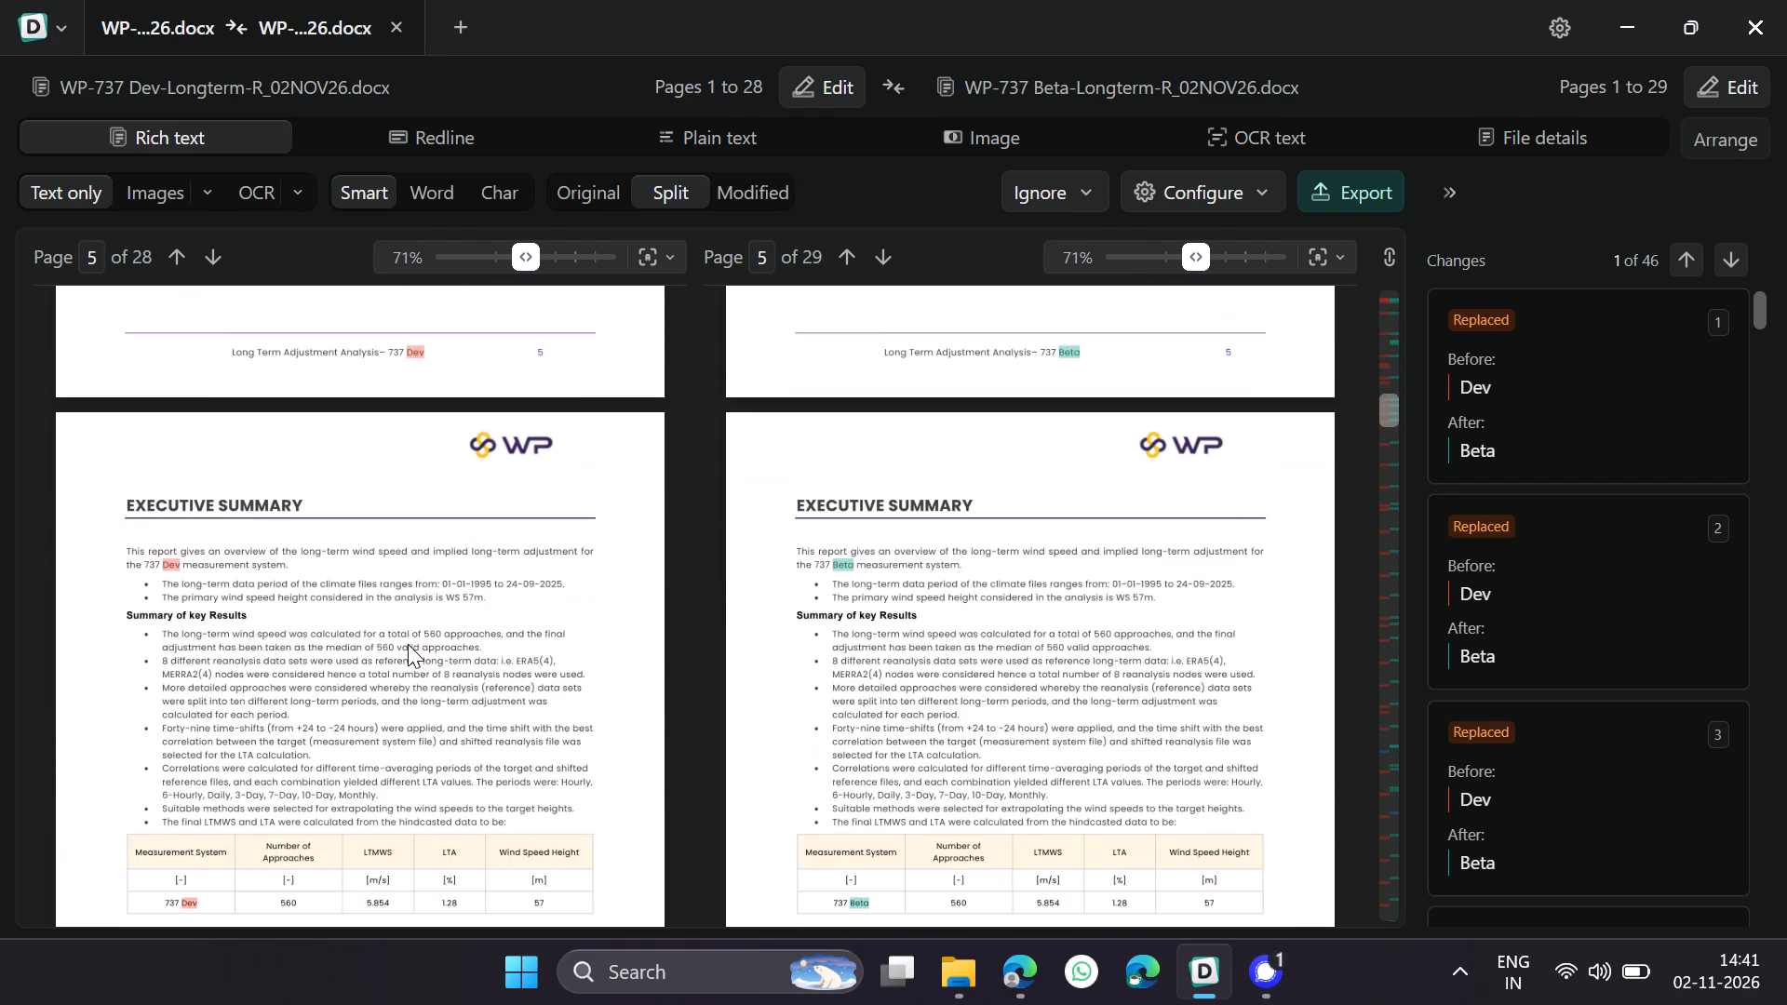
scroll(408, 644, down, 6)
scroll(408, 644, up, 6)
scroll(408, 644, down, 17)
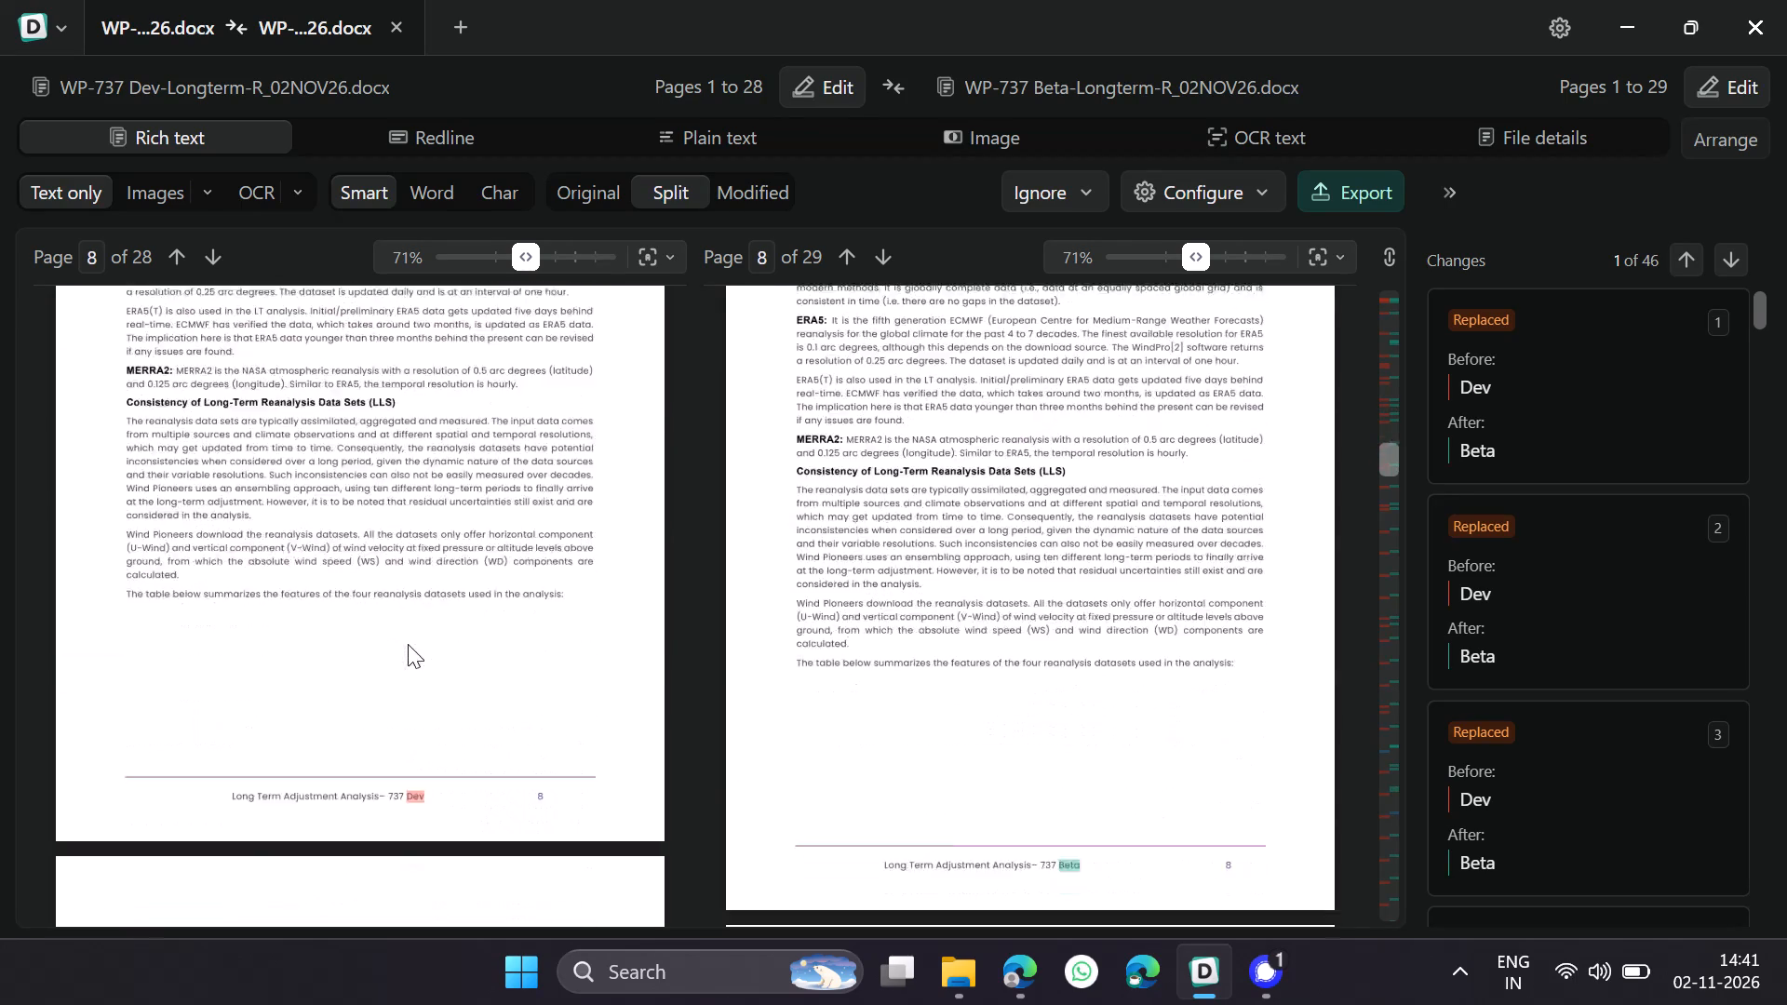
scroll(408, 644, down, 2)
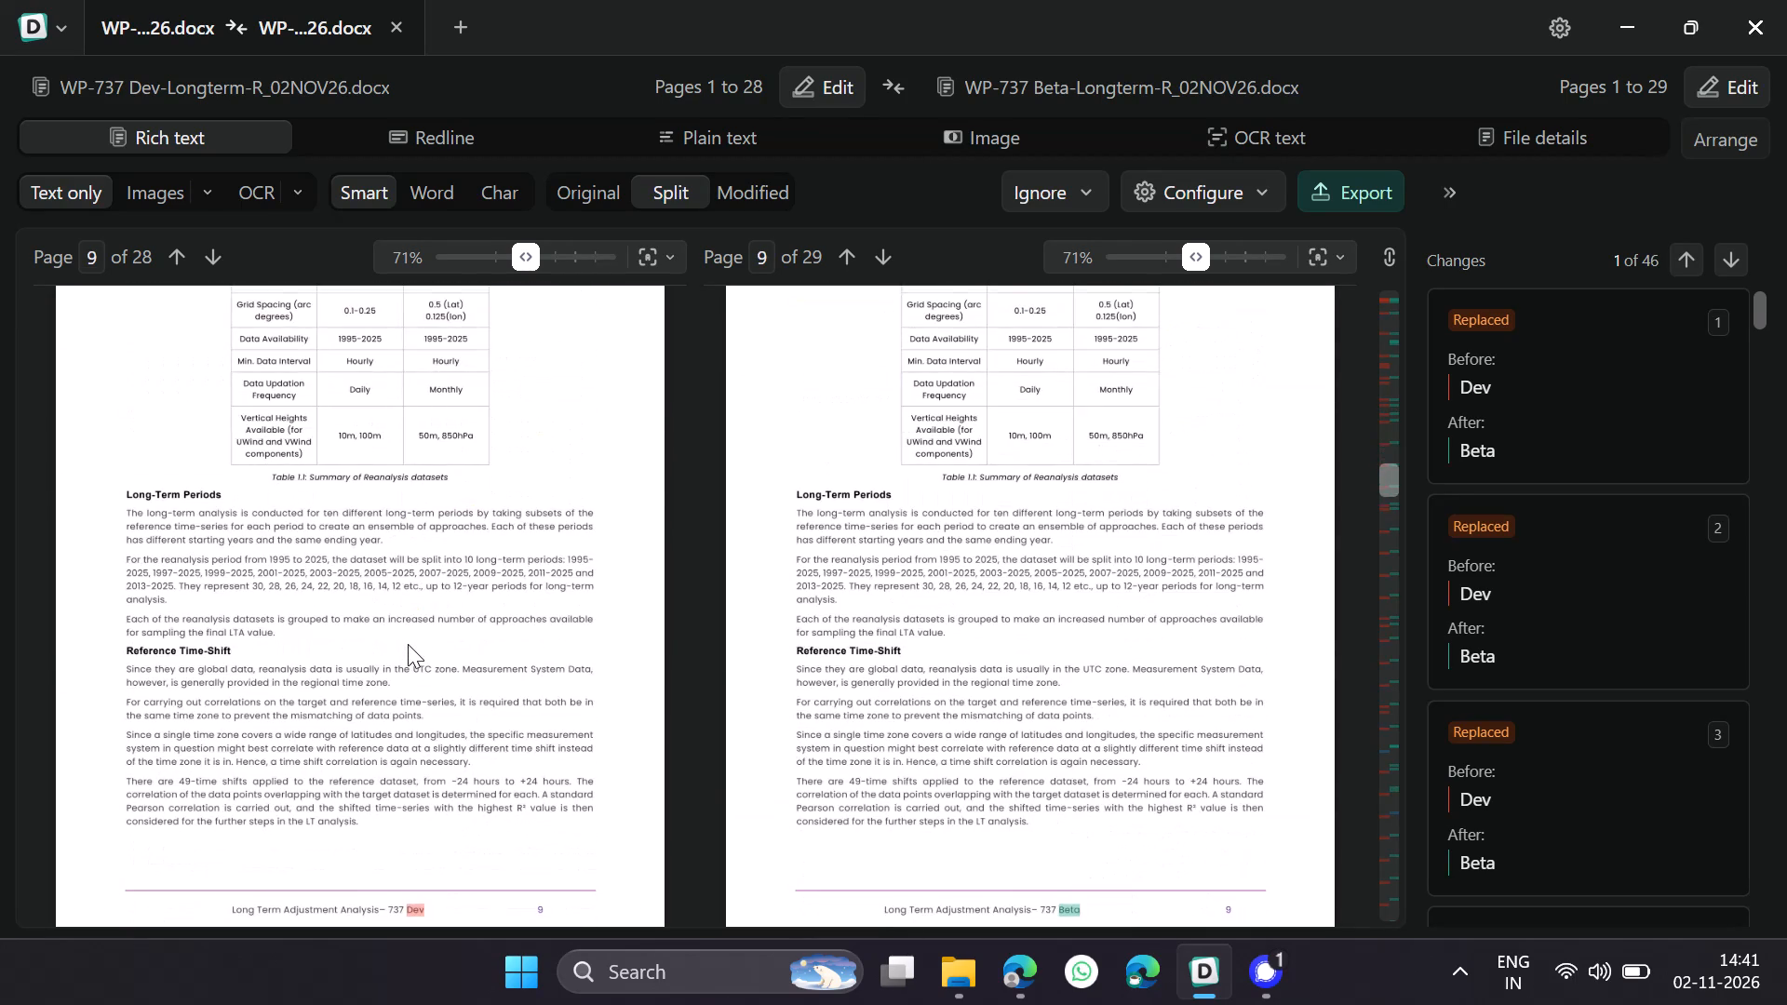
scroll(408, 644, down, 7)
scroll(408, 644, up, 3)
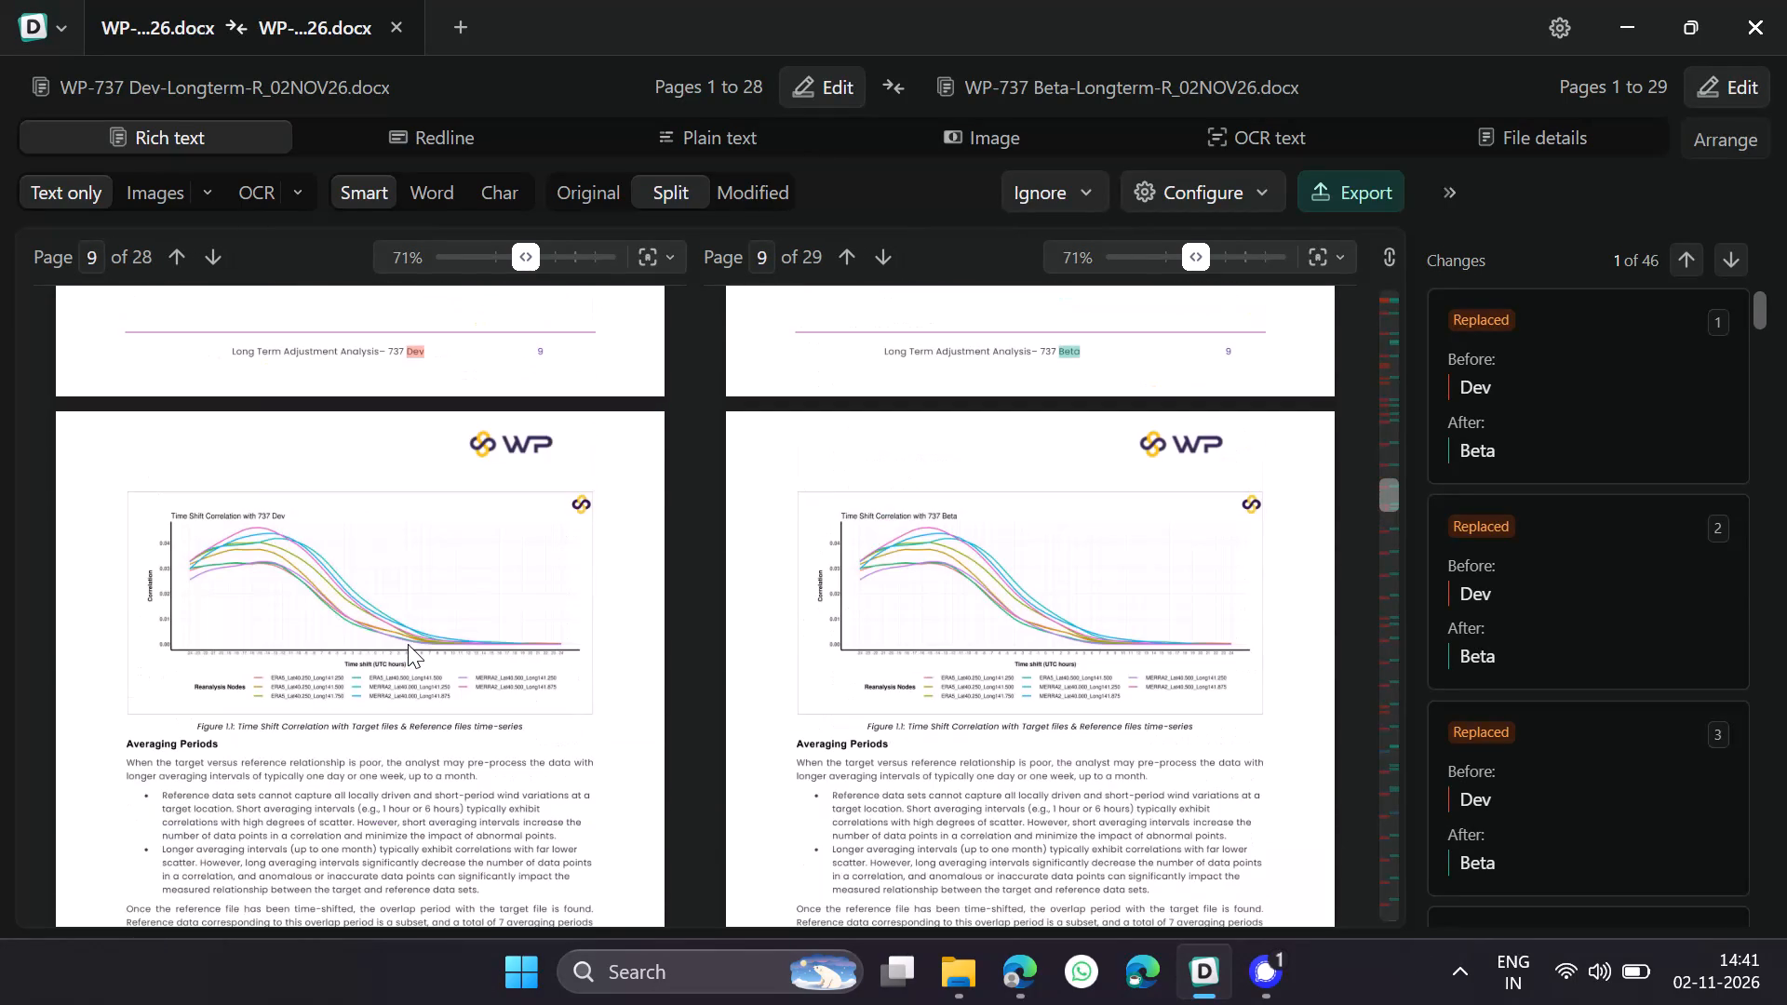
scroll(408, 644, down, 11)
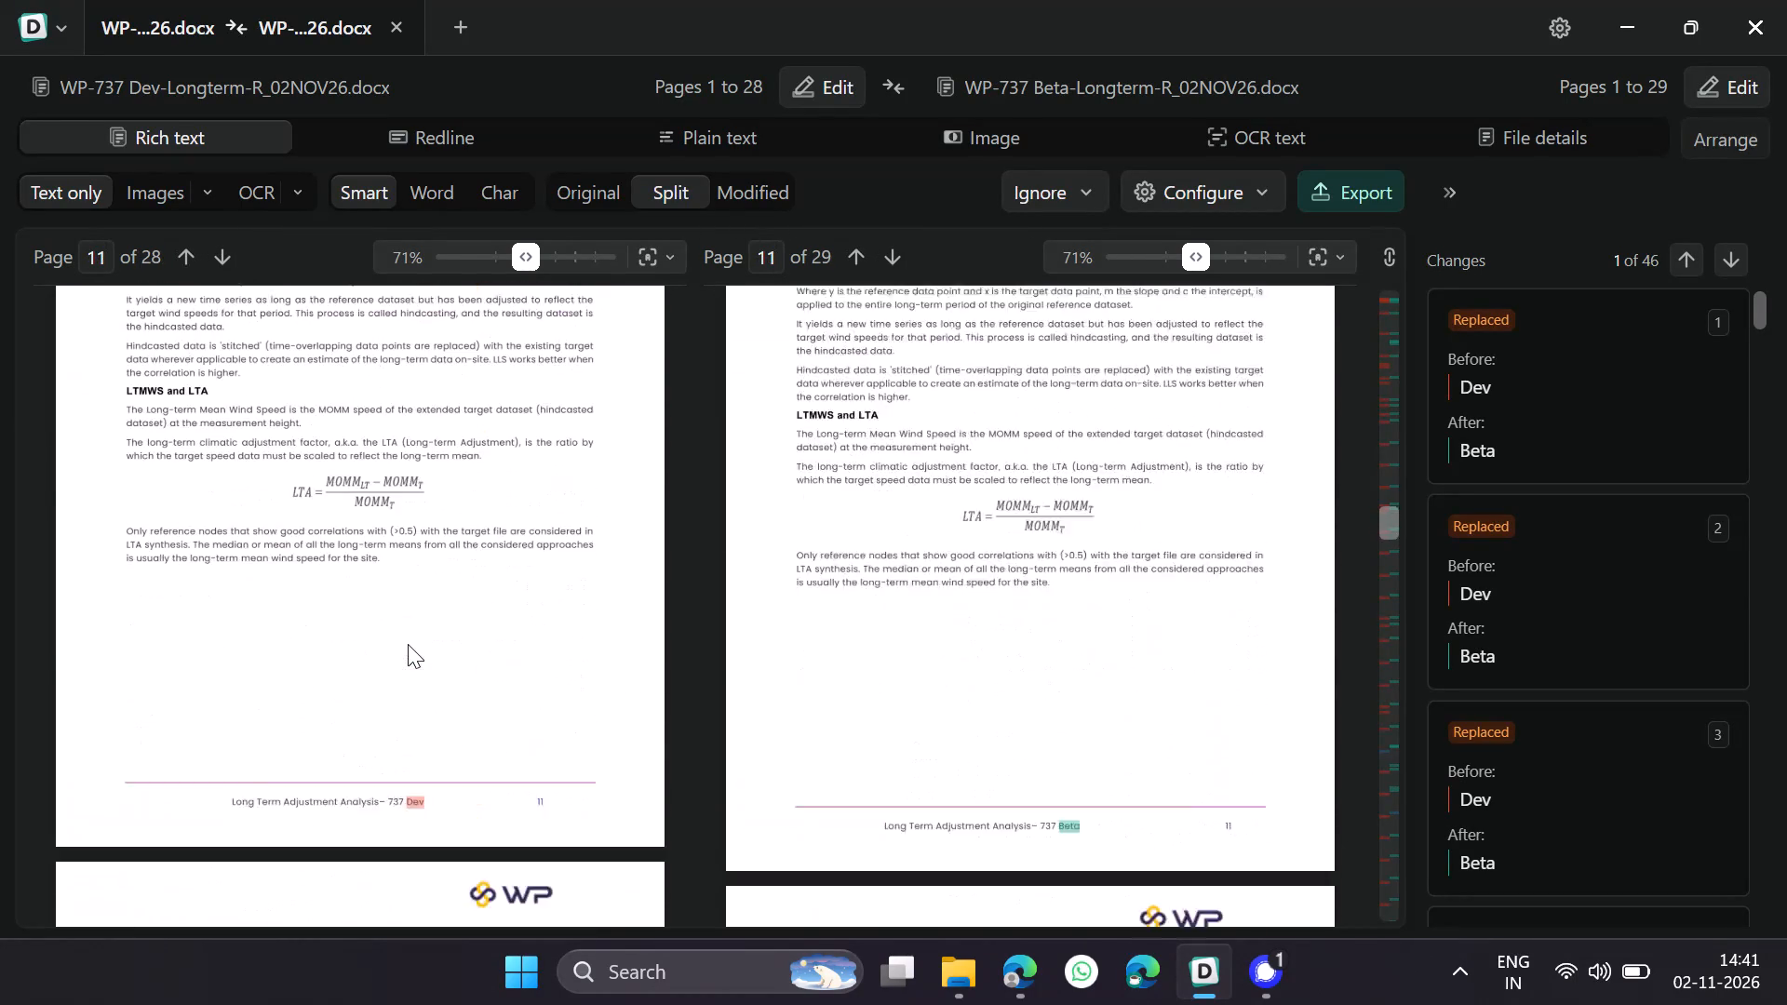
Compare the reanalysis node tables, node map, Data Availability section and time-shift table on pages 12 to 17 of both reports.
scroll(408, 644, down, 8)
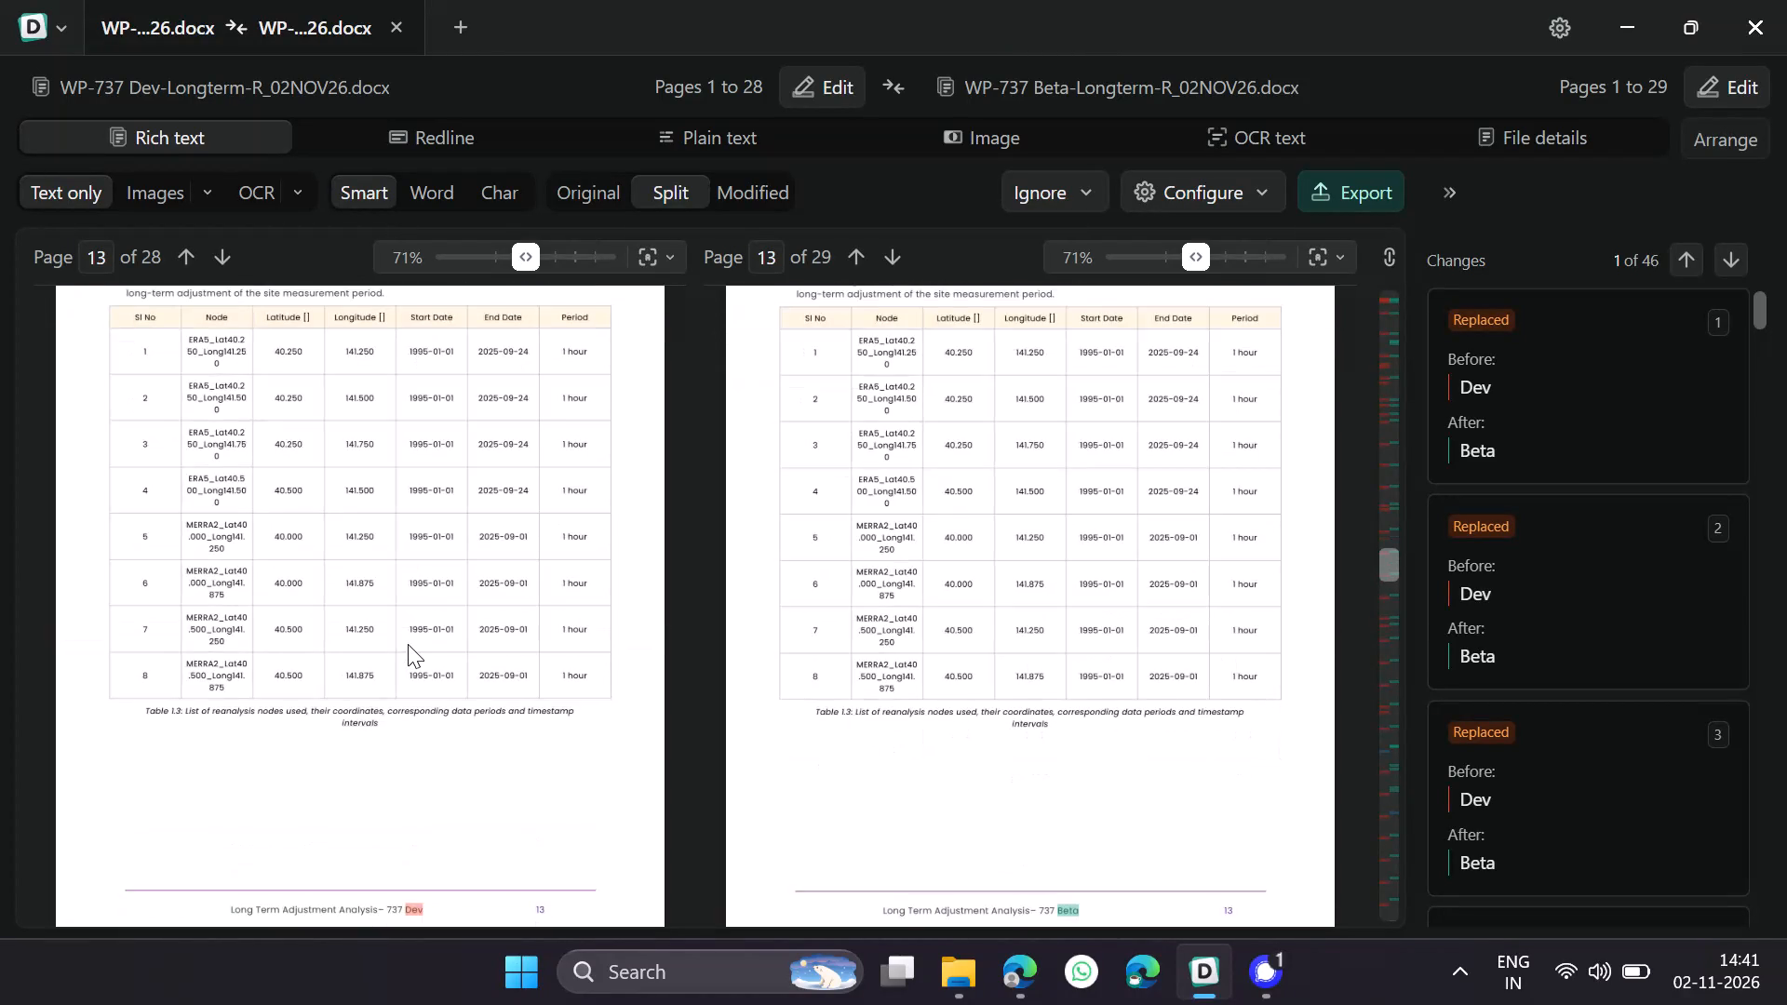
scroll(408, 644, down, 2)
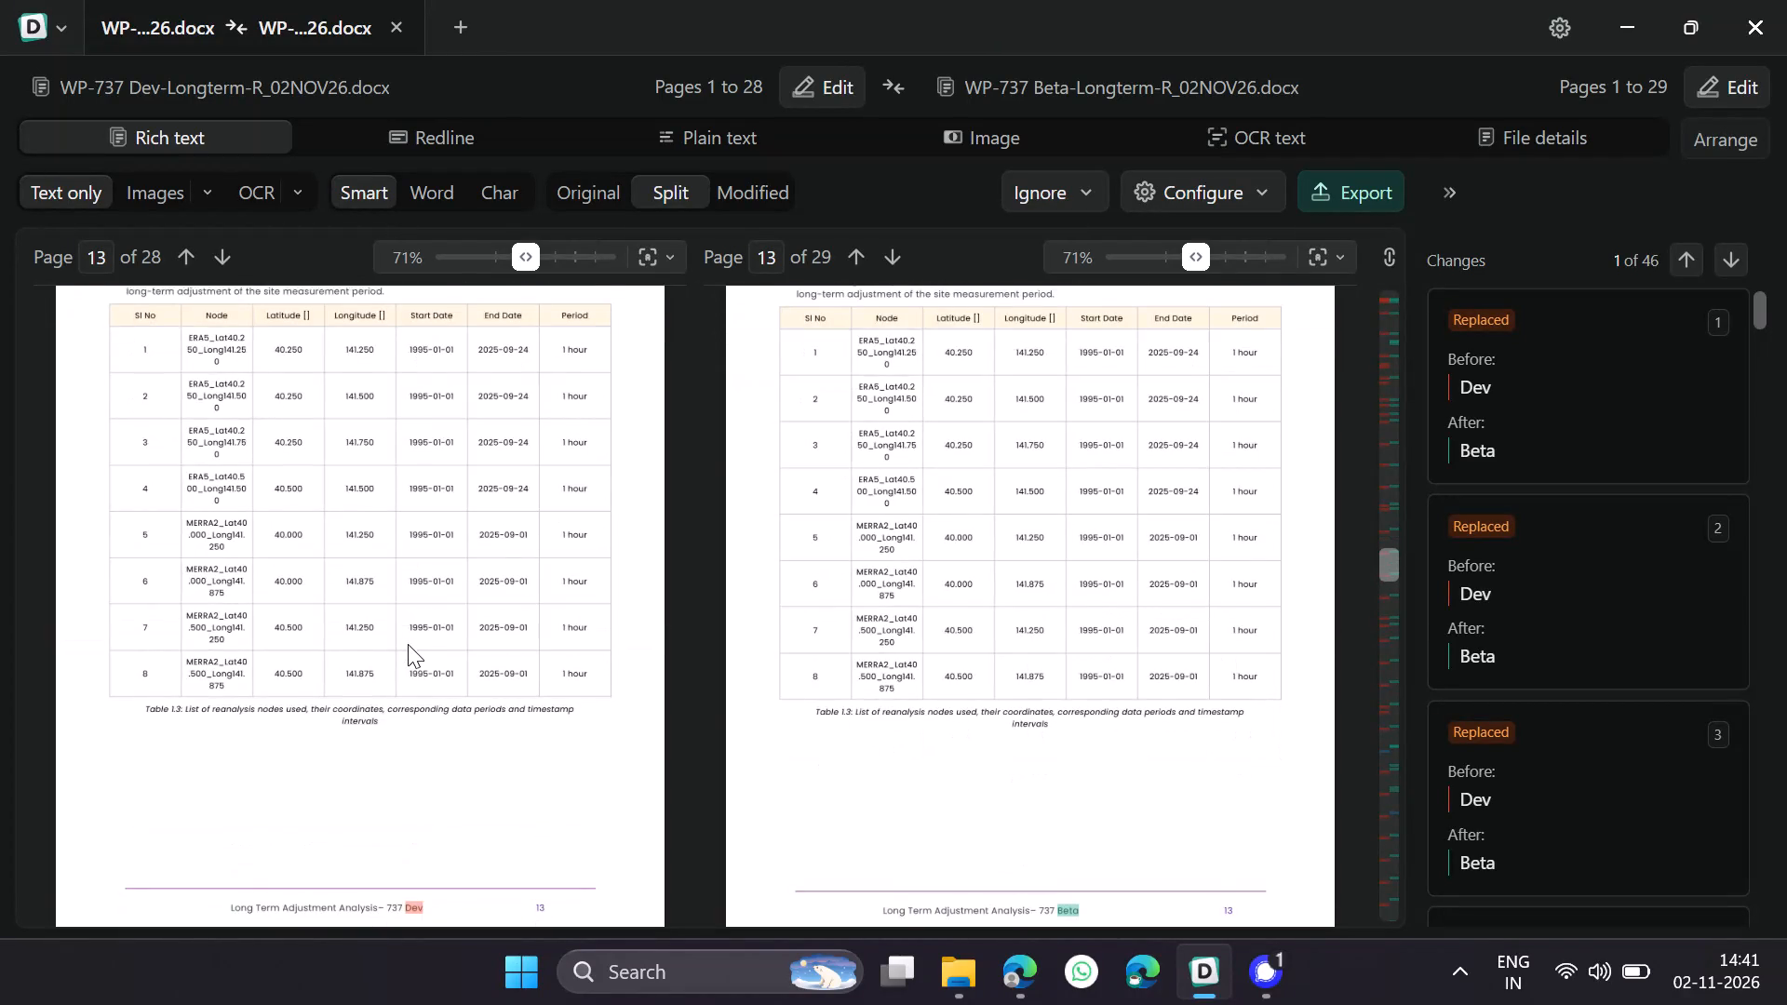
scroll(408, 644, down, 3)
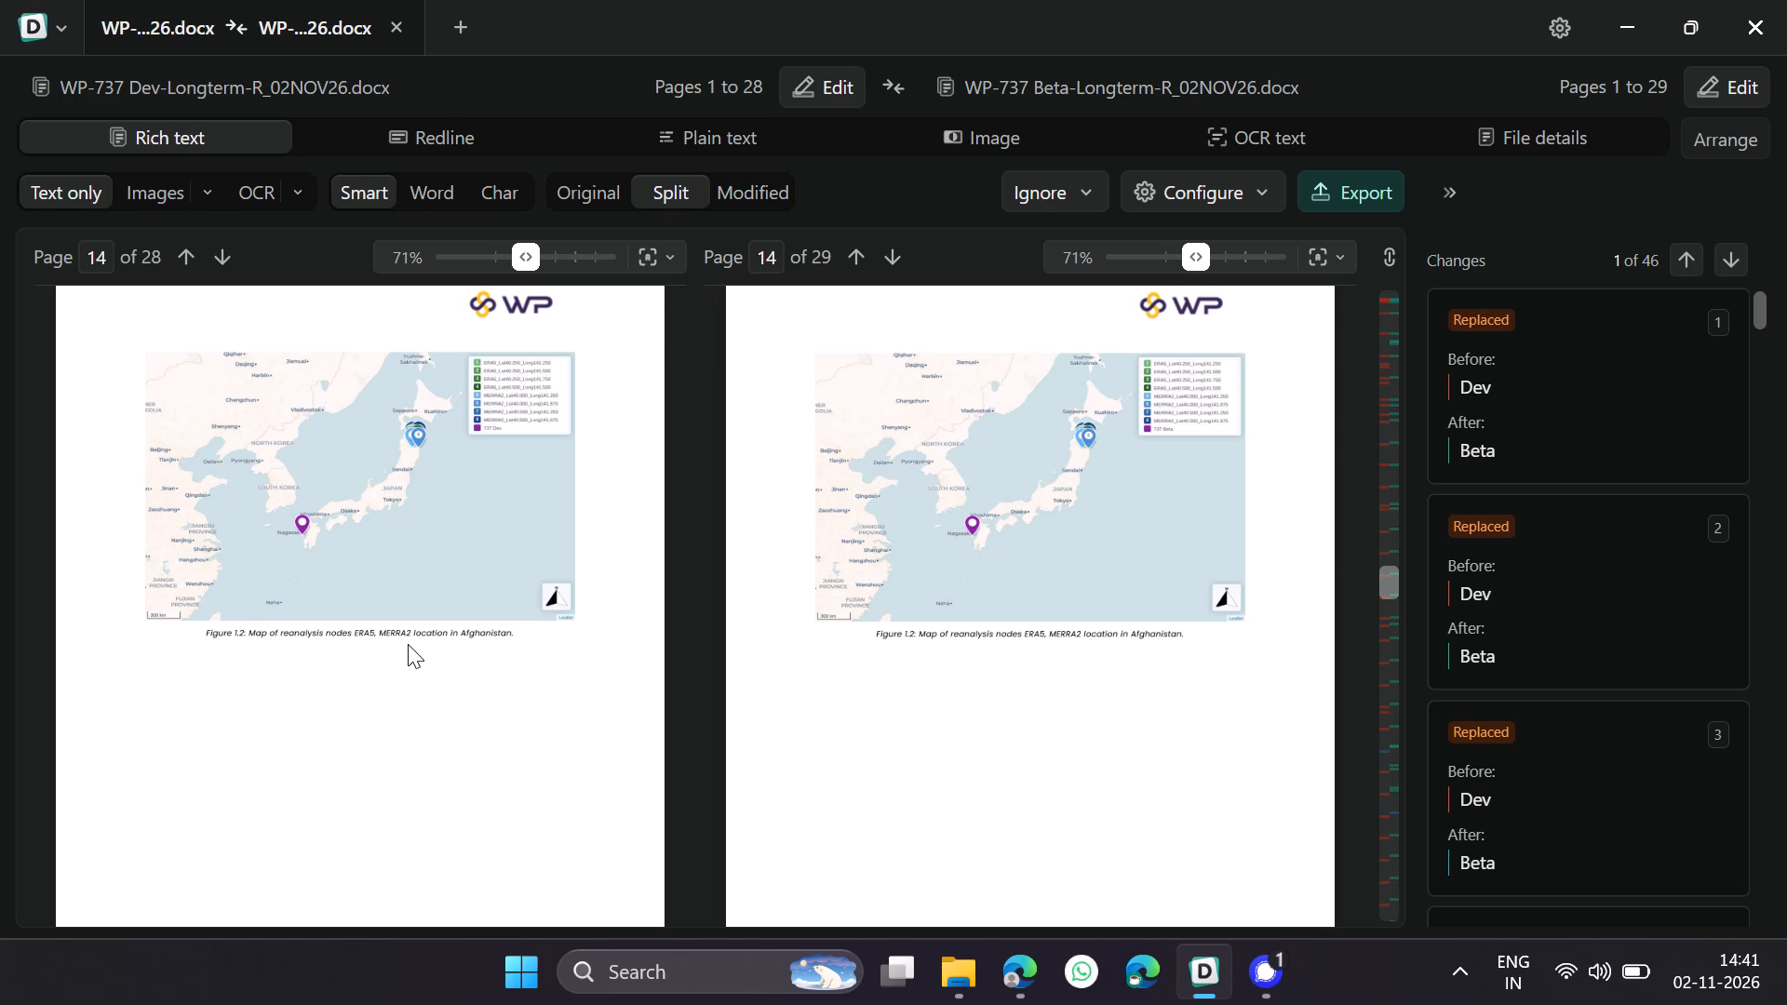
scroll(408, 644, down, 6)
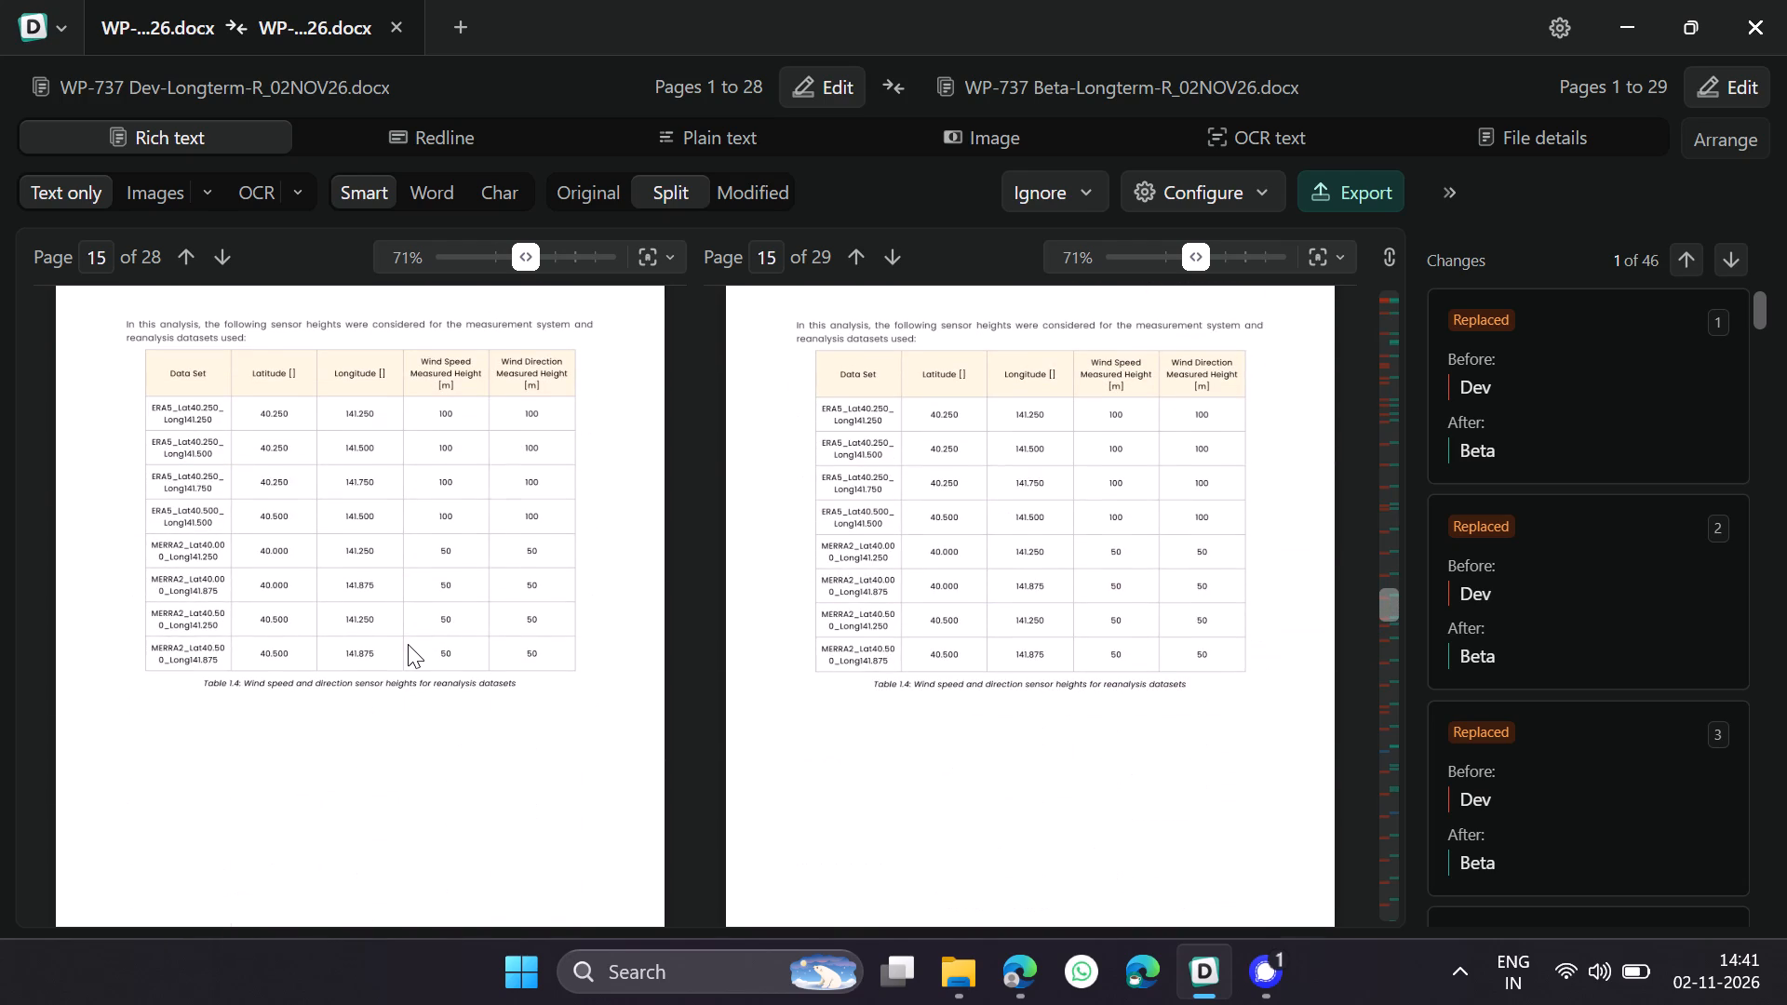
scroll(408, 644, down, 6)
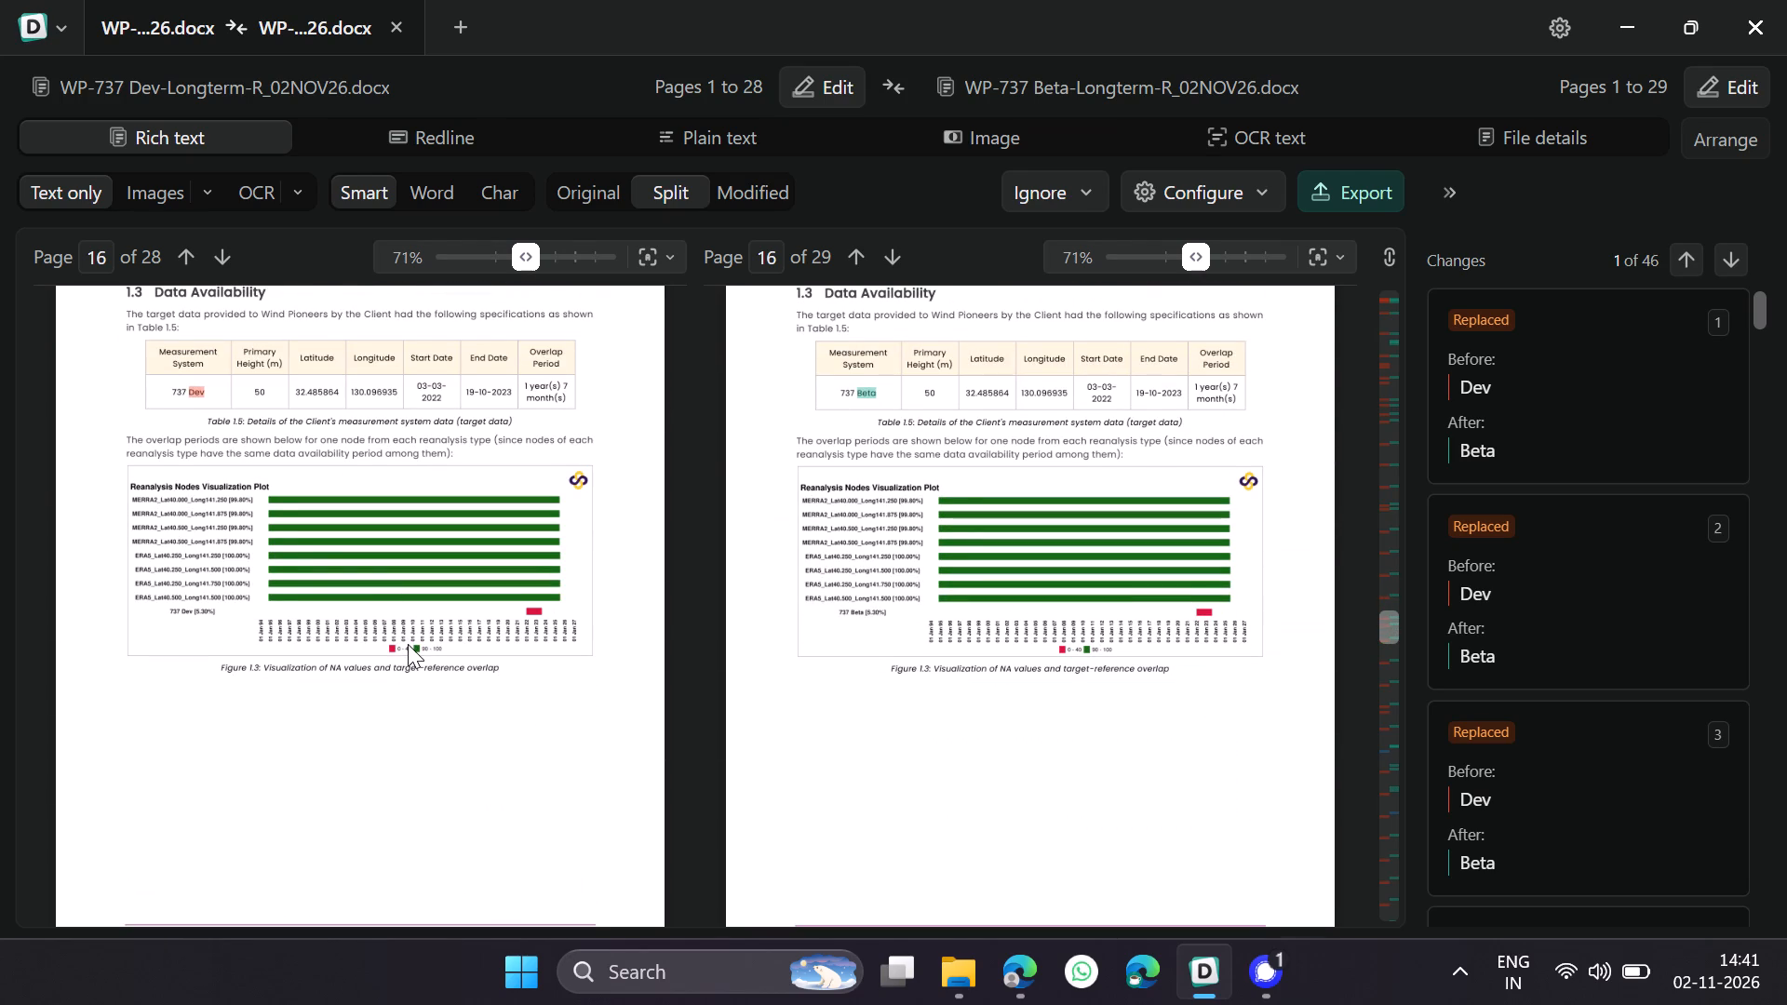
scroll(408, 644, up, 6)
scroll(408, 644, down, 8)
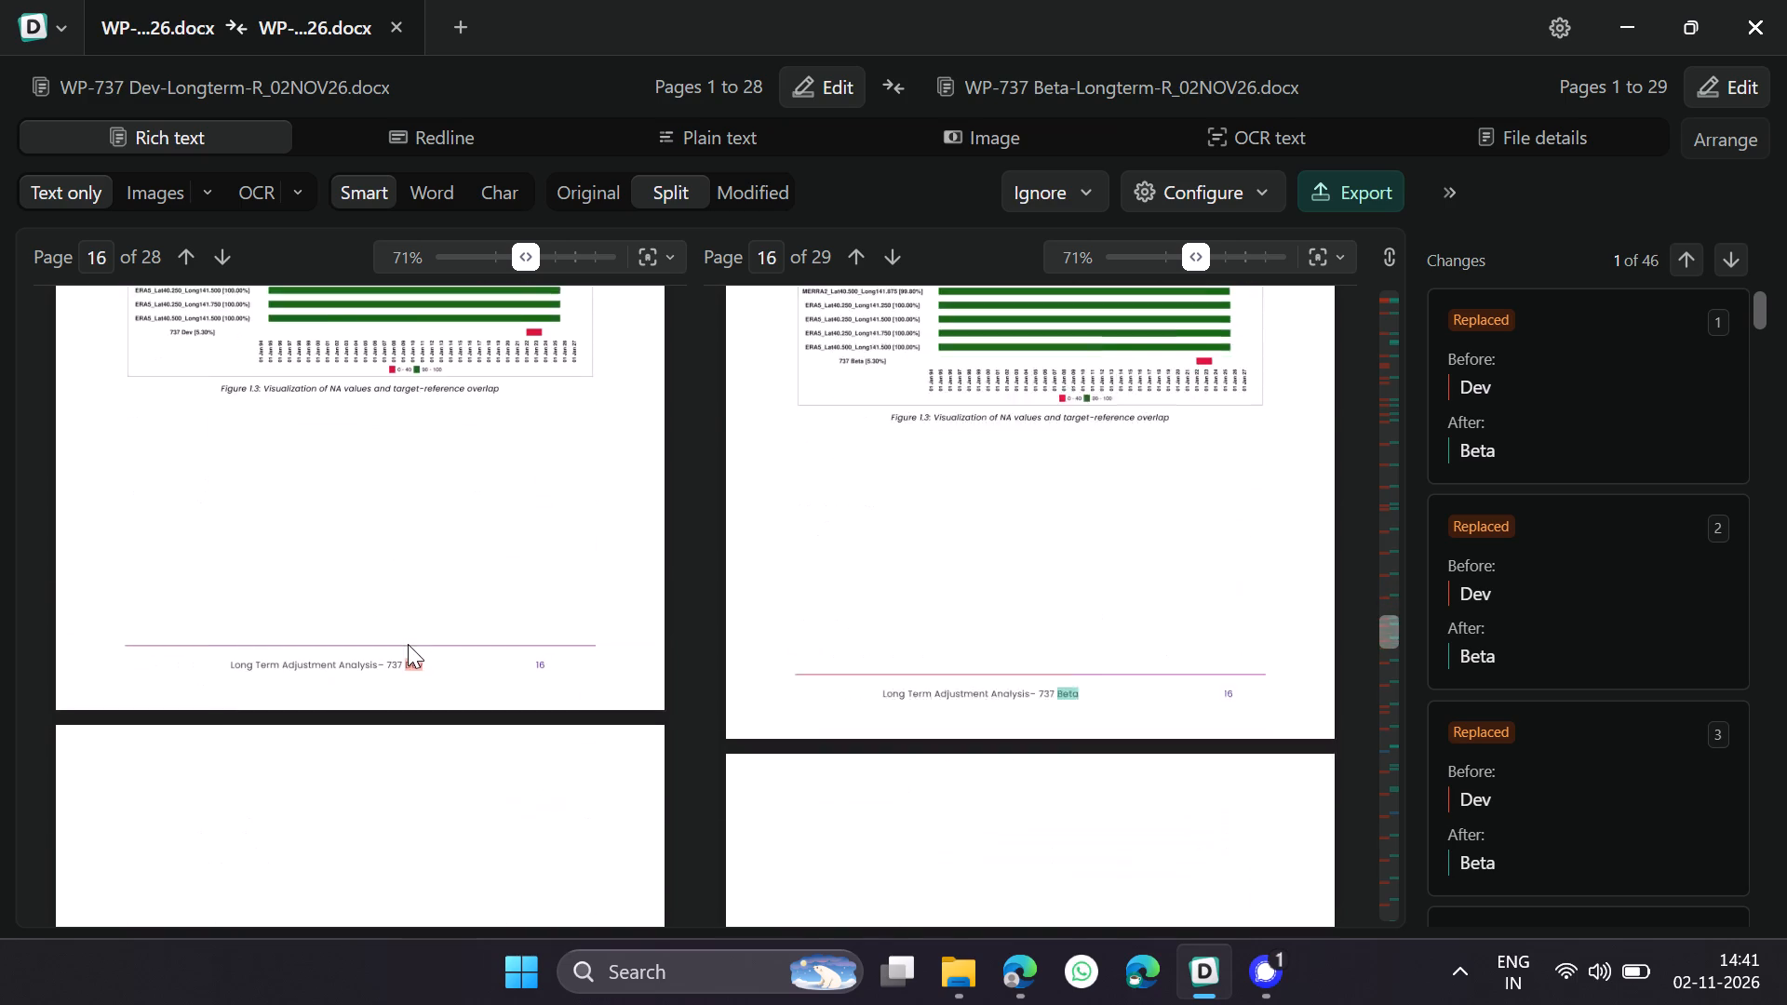
scroll(408, 644, down, 9)
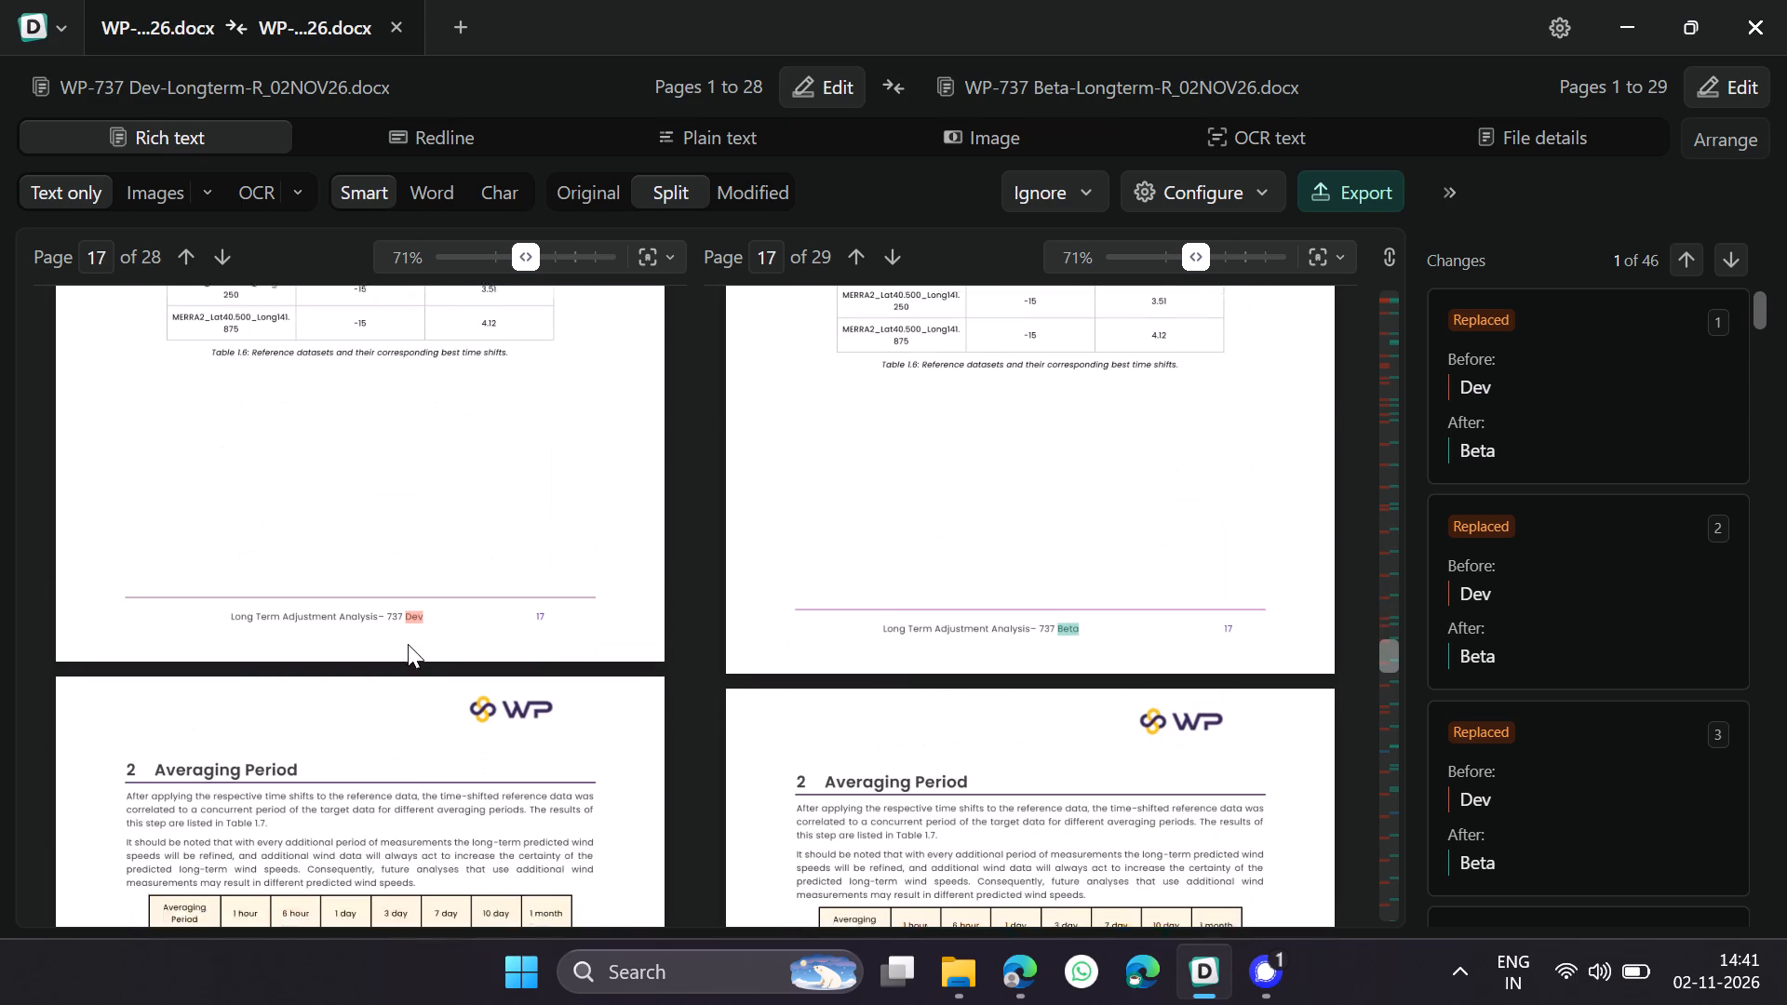
Compare both reports from the Averaging Period section through the Long-Term MOMM Wind Speed plots, examining Figures 1.4 to 1.8.
scroll(408, 644, down, 19)
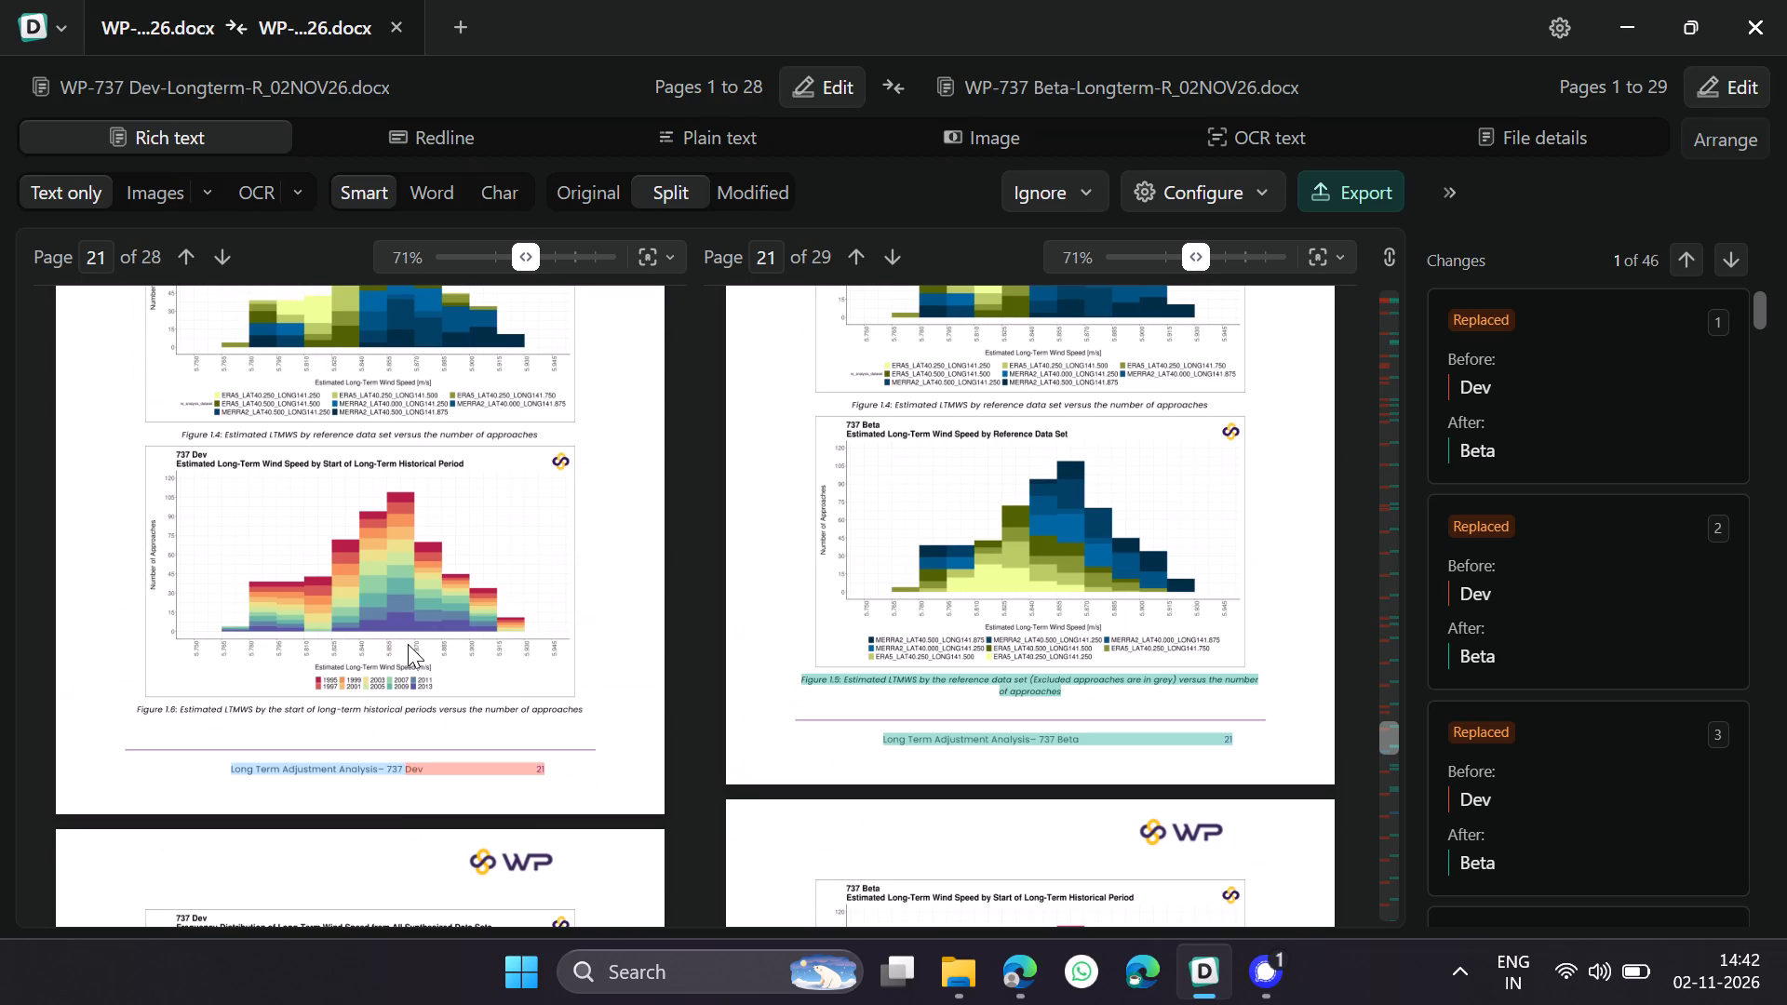
scroll(408, 644, up, 2)
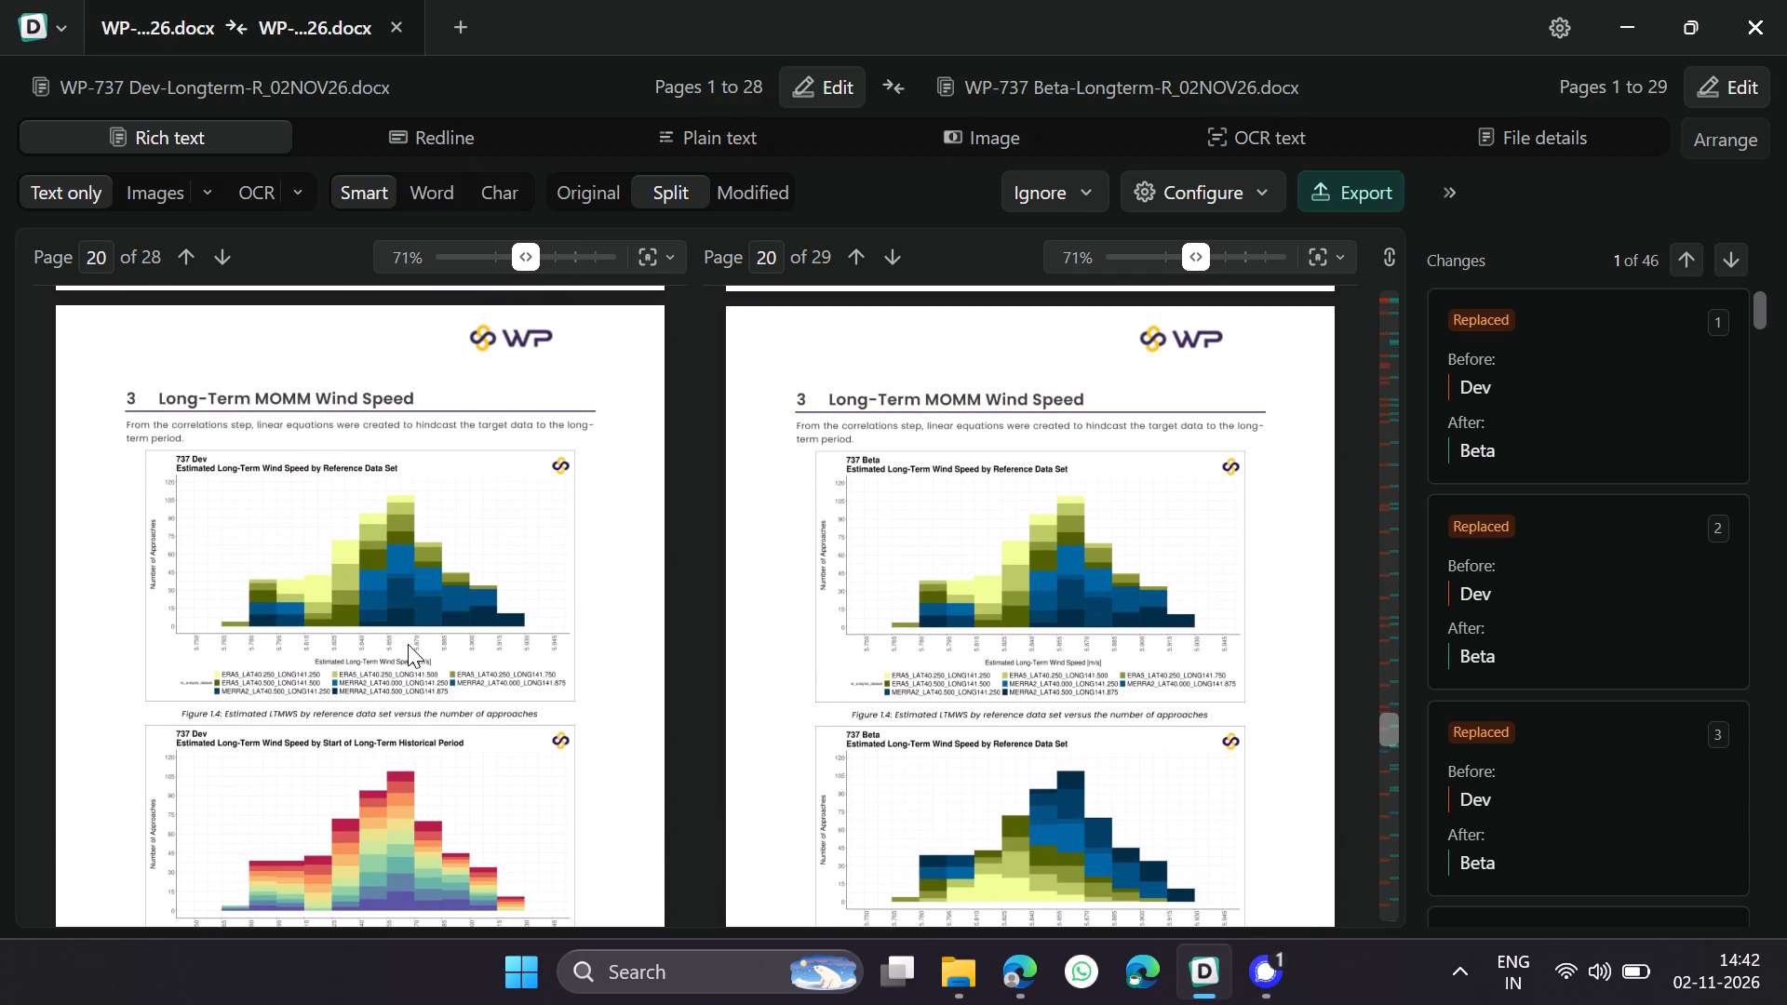
scroll(408, 644, down, 1)
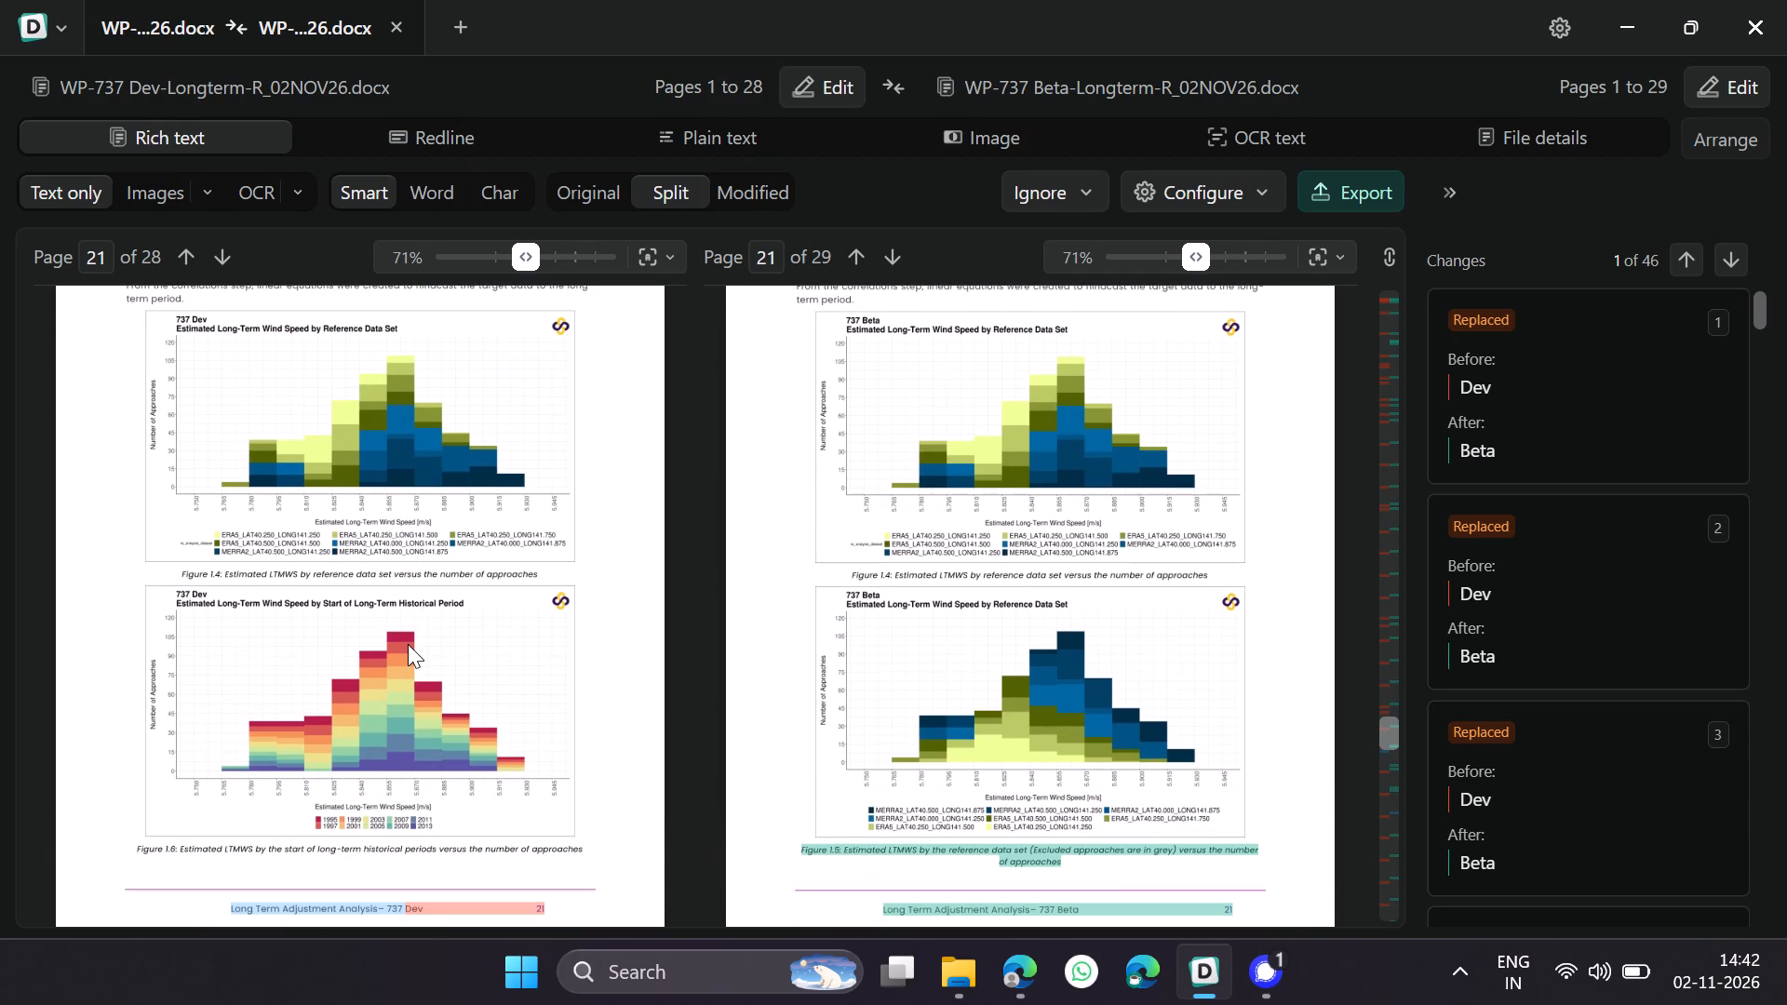
click(746, 589)
scroll(764, 682, down, 2)
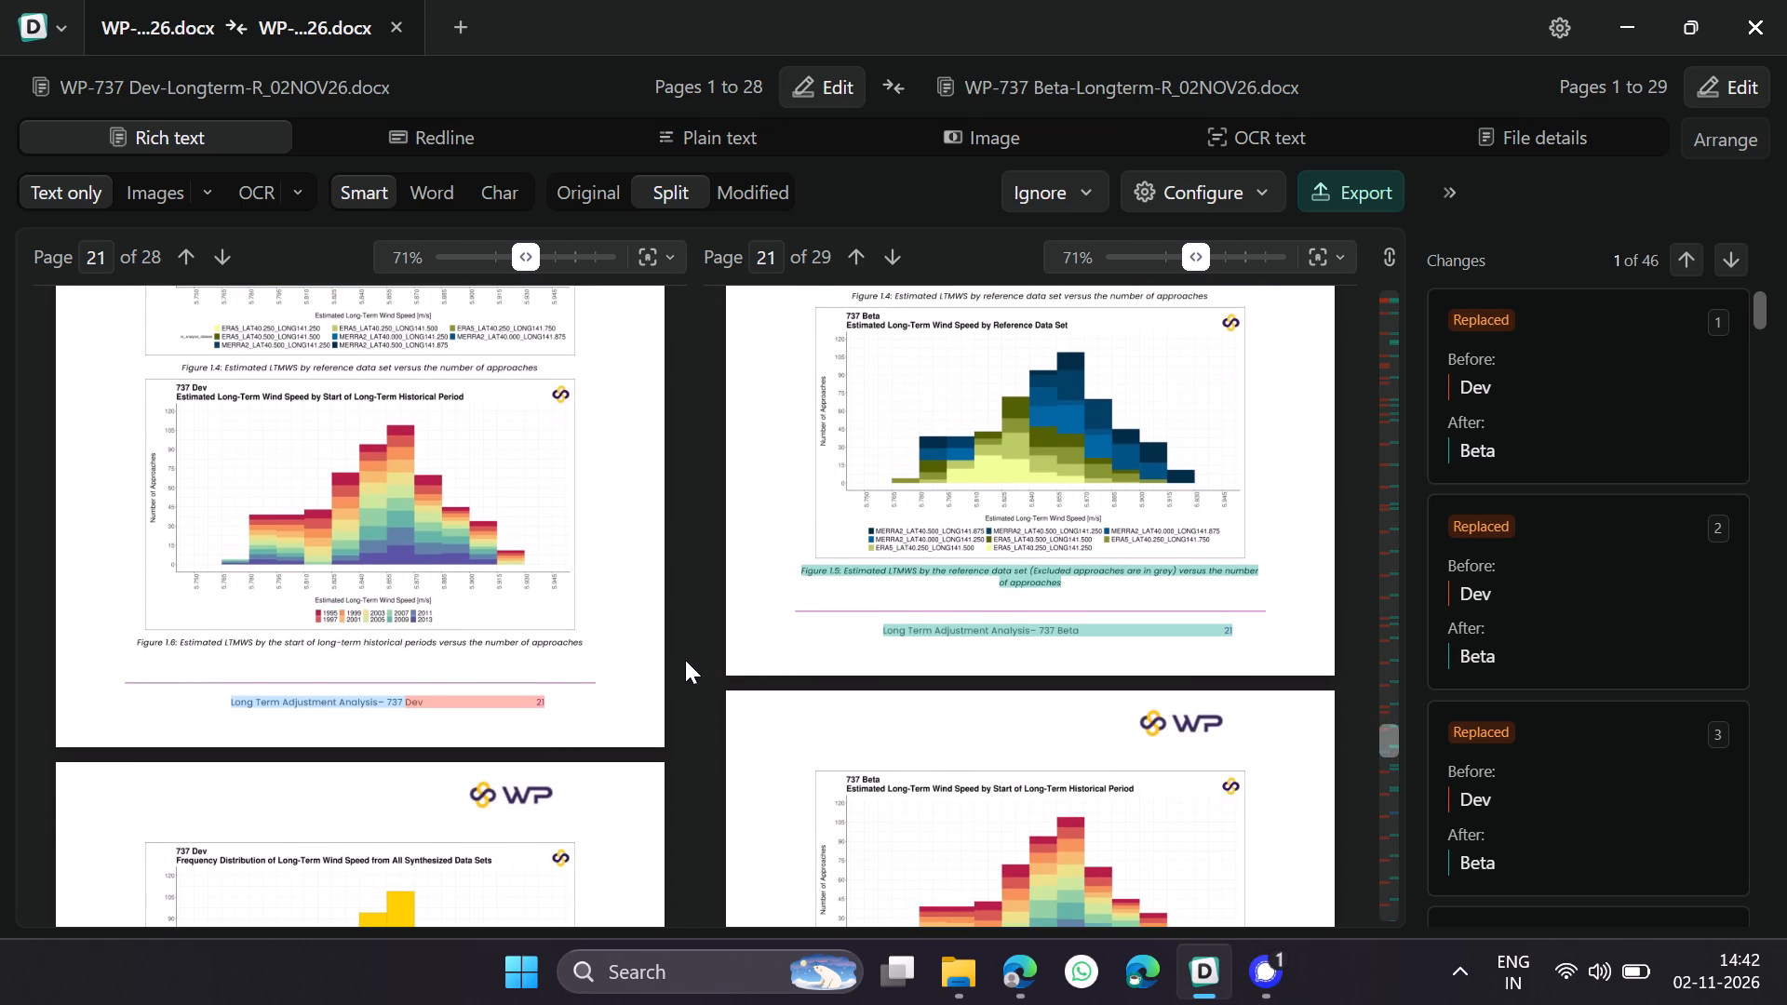
scroll(685, 660, down, 3)
scroll(780, 638, down, 2)
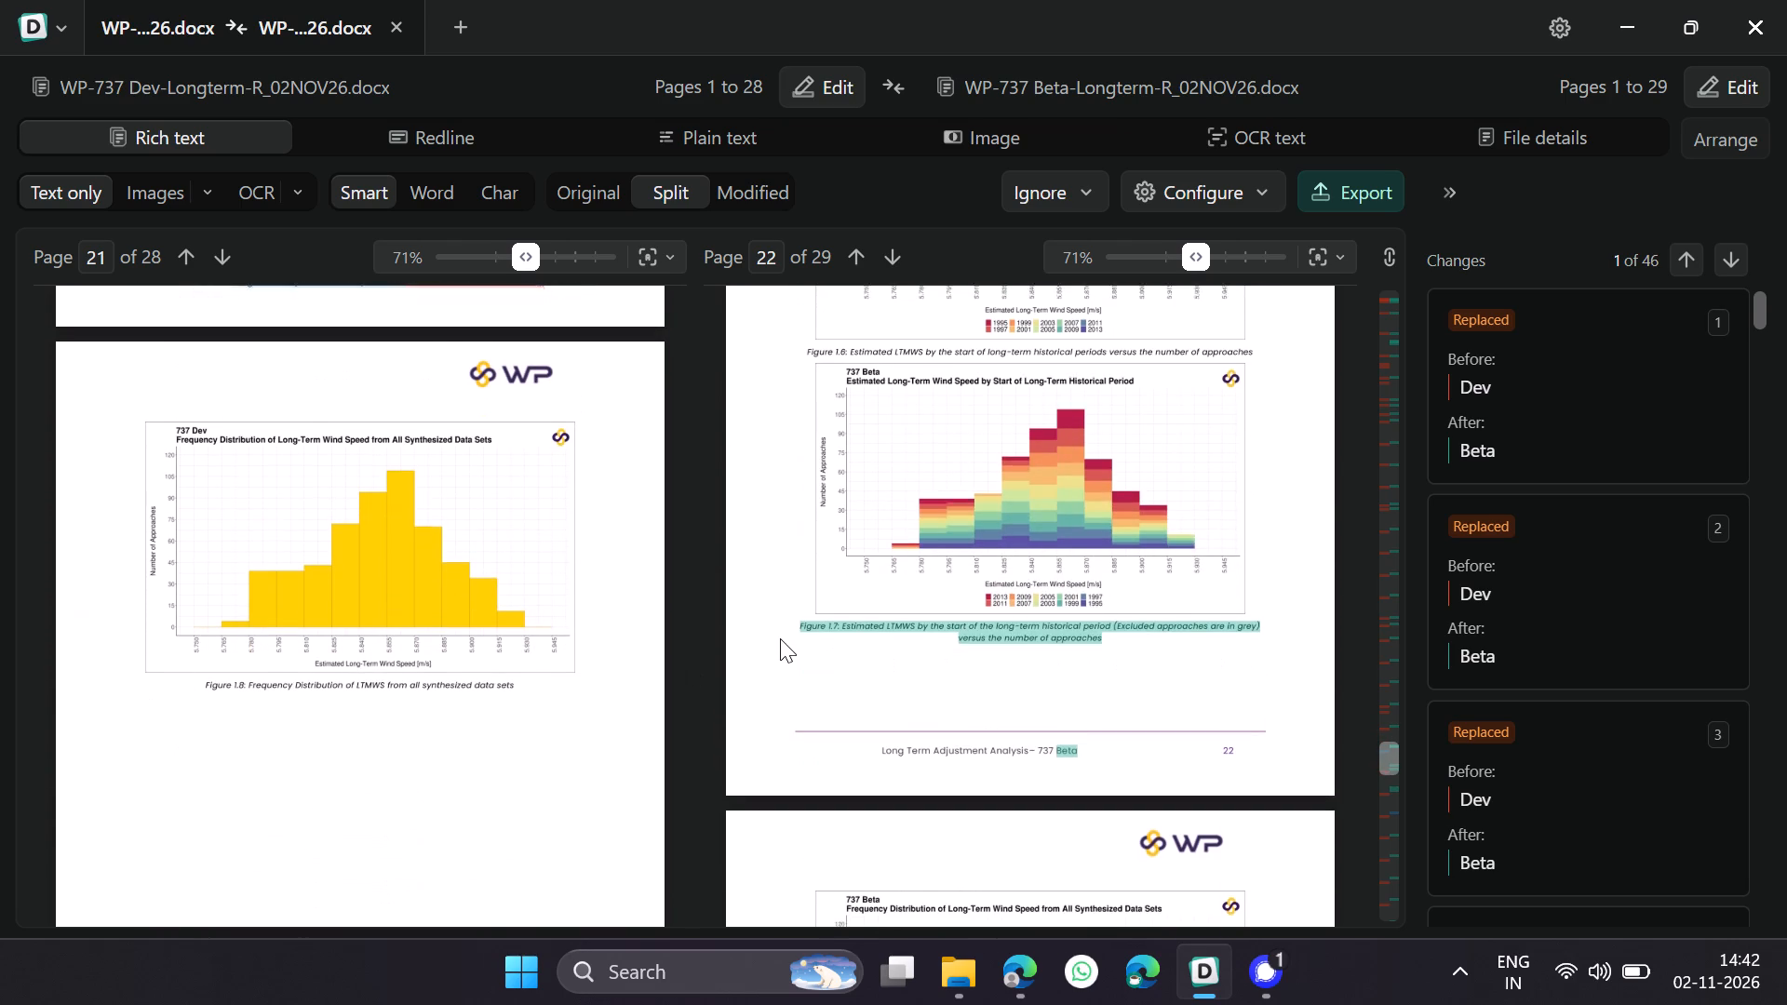
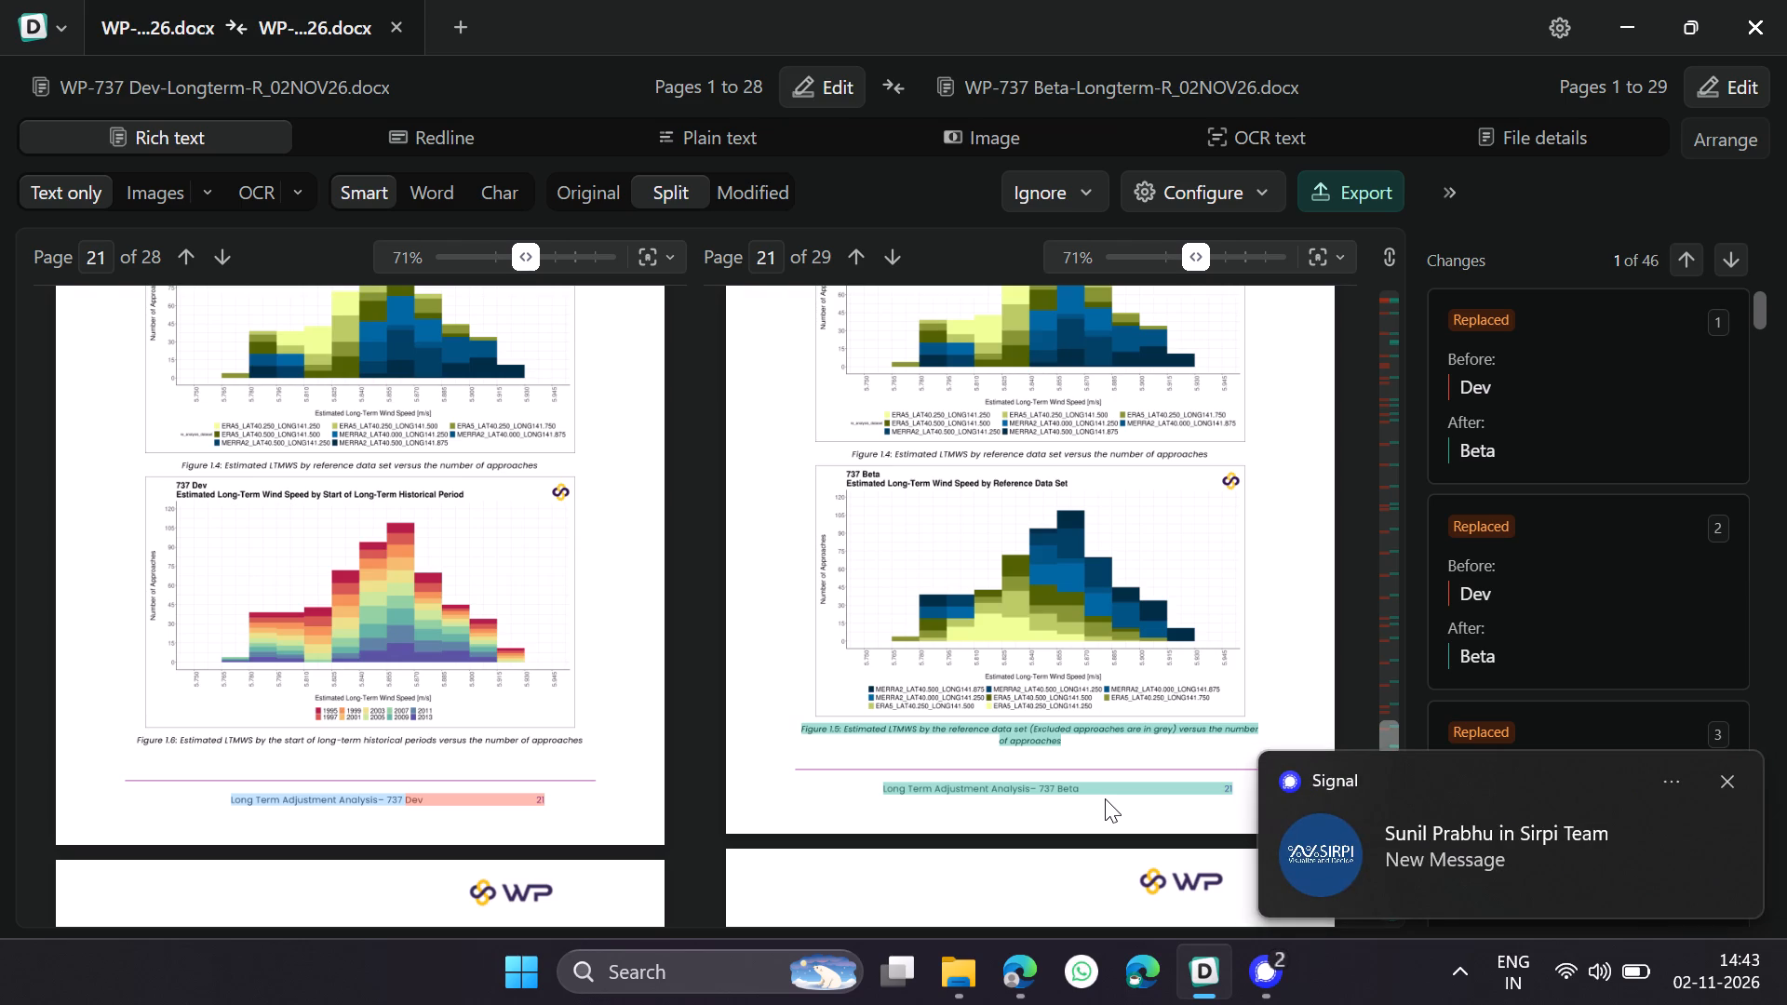
scroll(518, 716, down, 4)
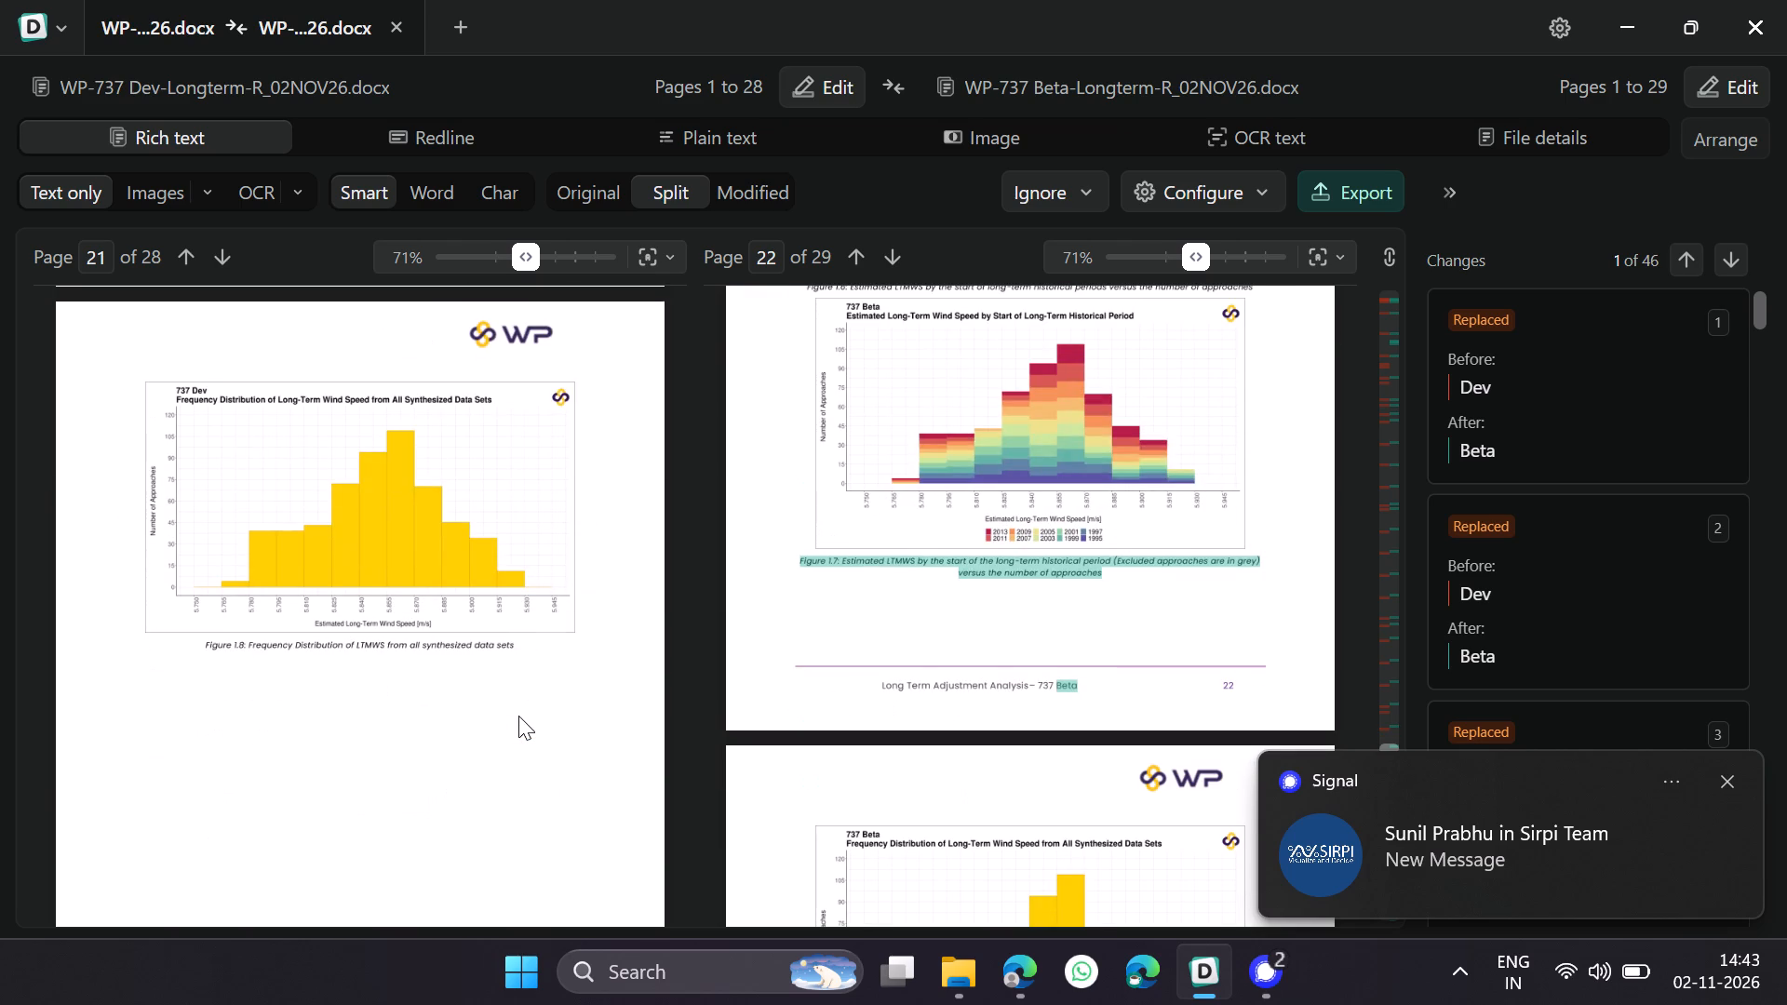
scroll(992, 636, down, 8)
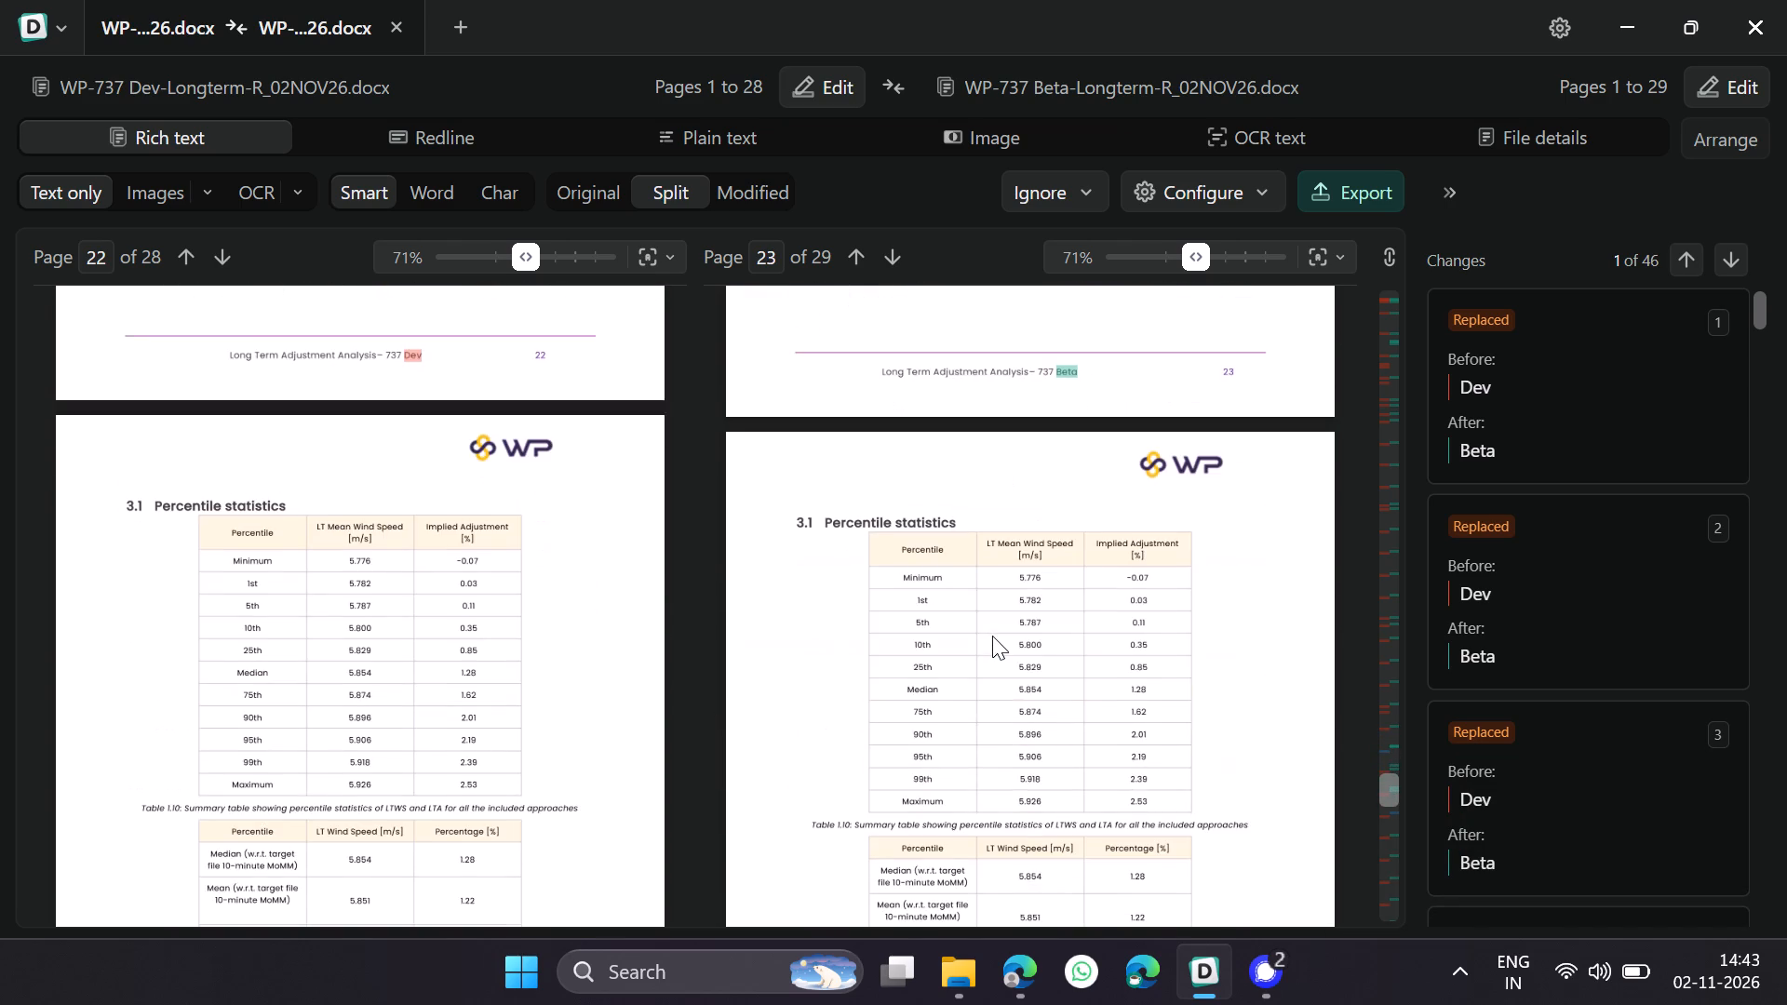
scroll(992, 636, up, 17)
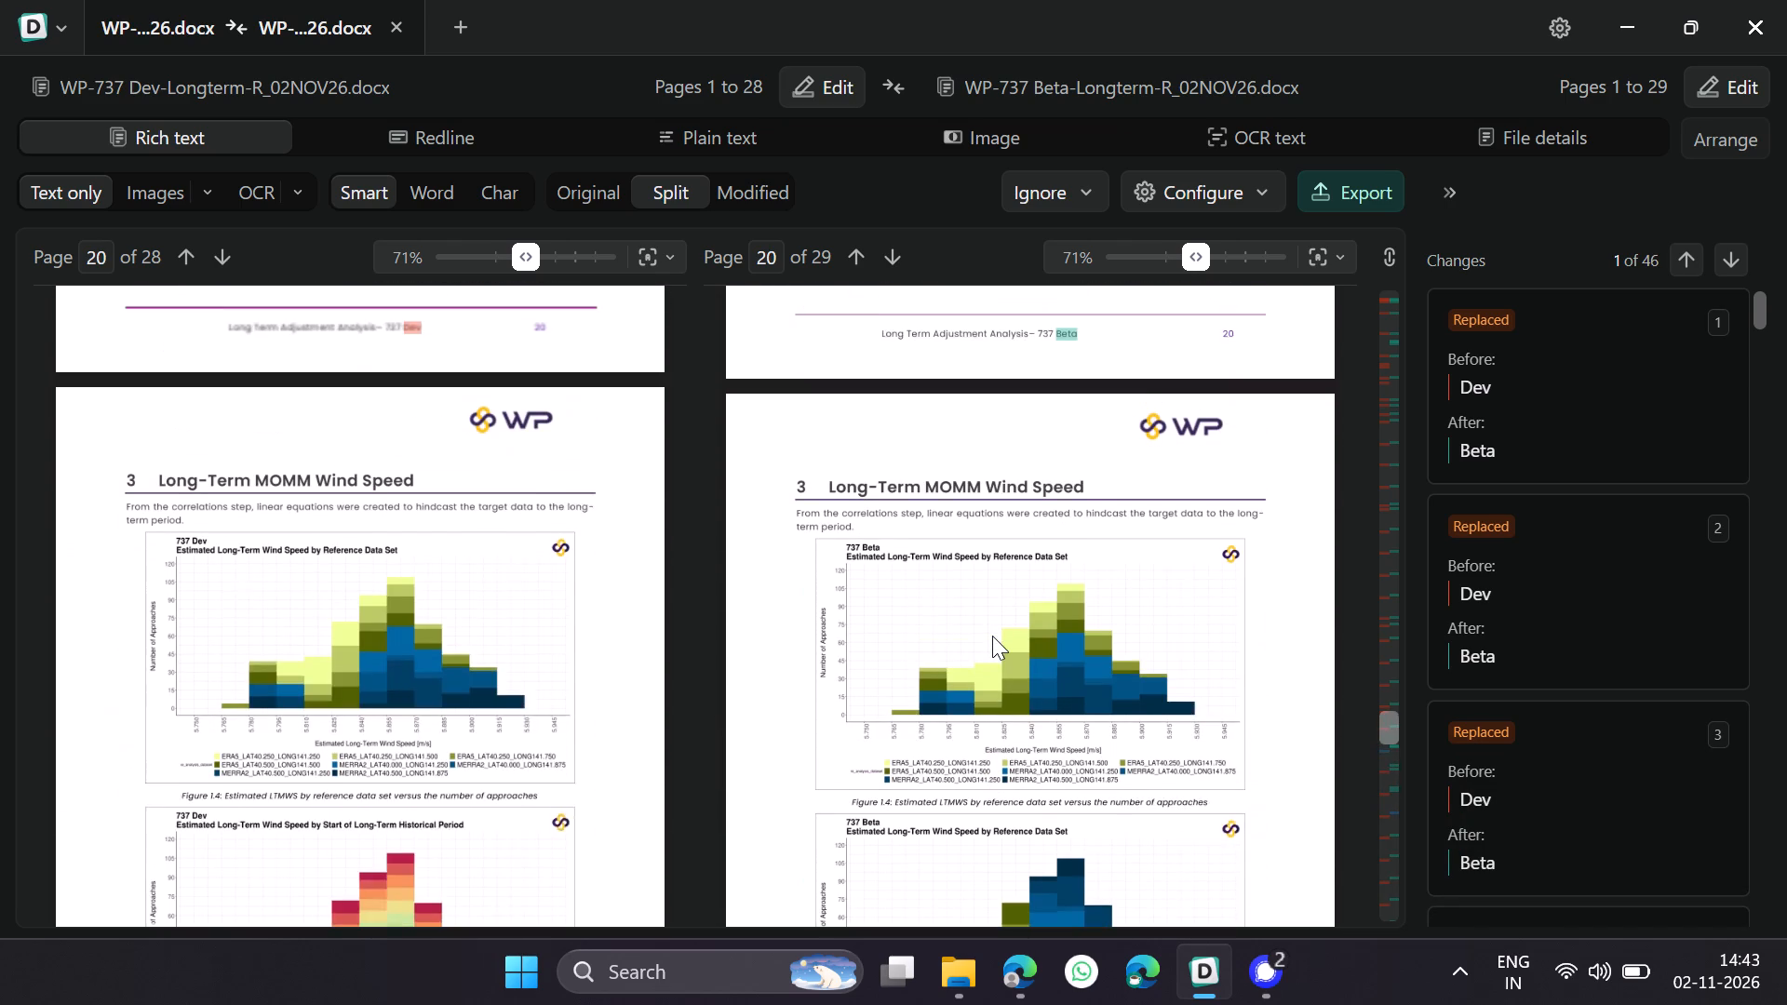
scroll(992, 636, down, 2)
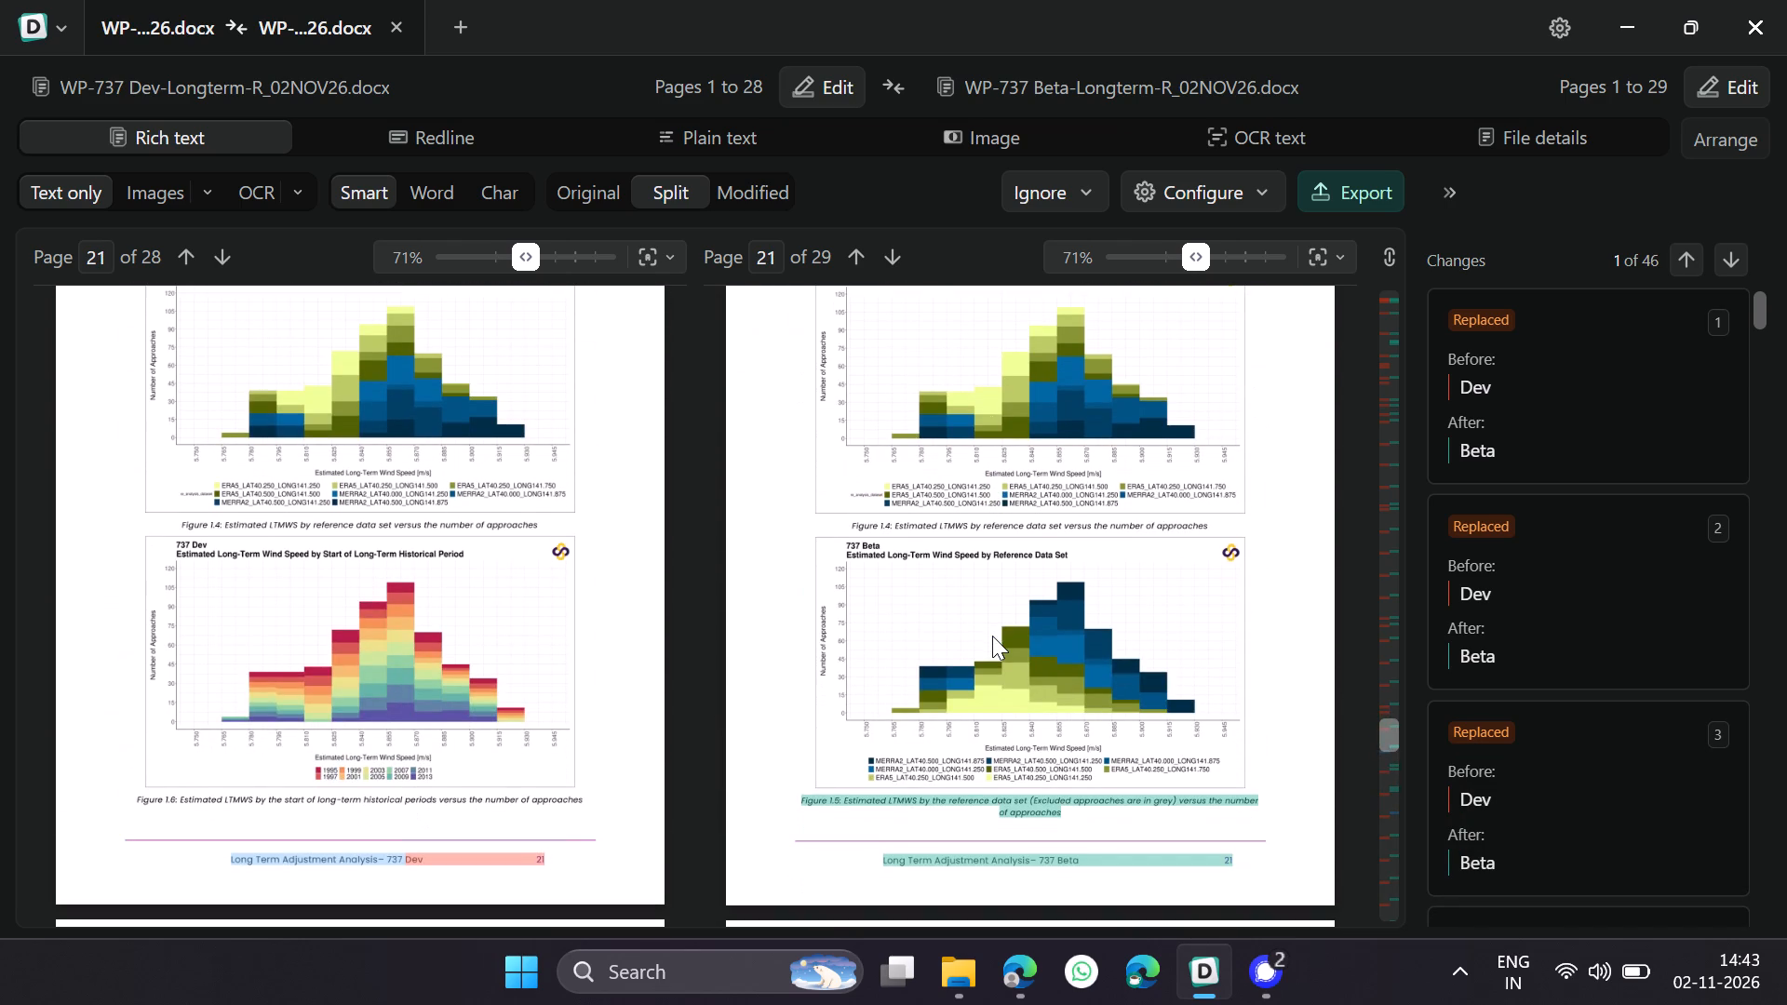
scroll(559, 727, down, 2)
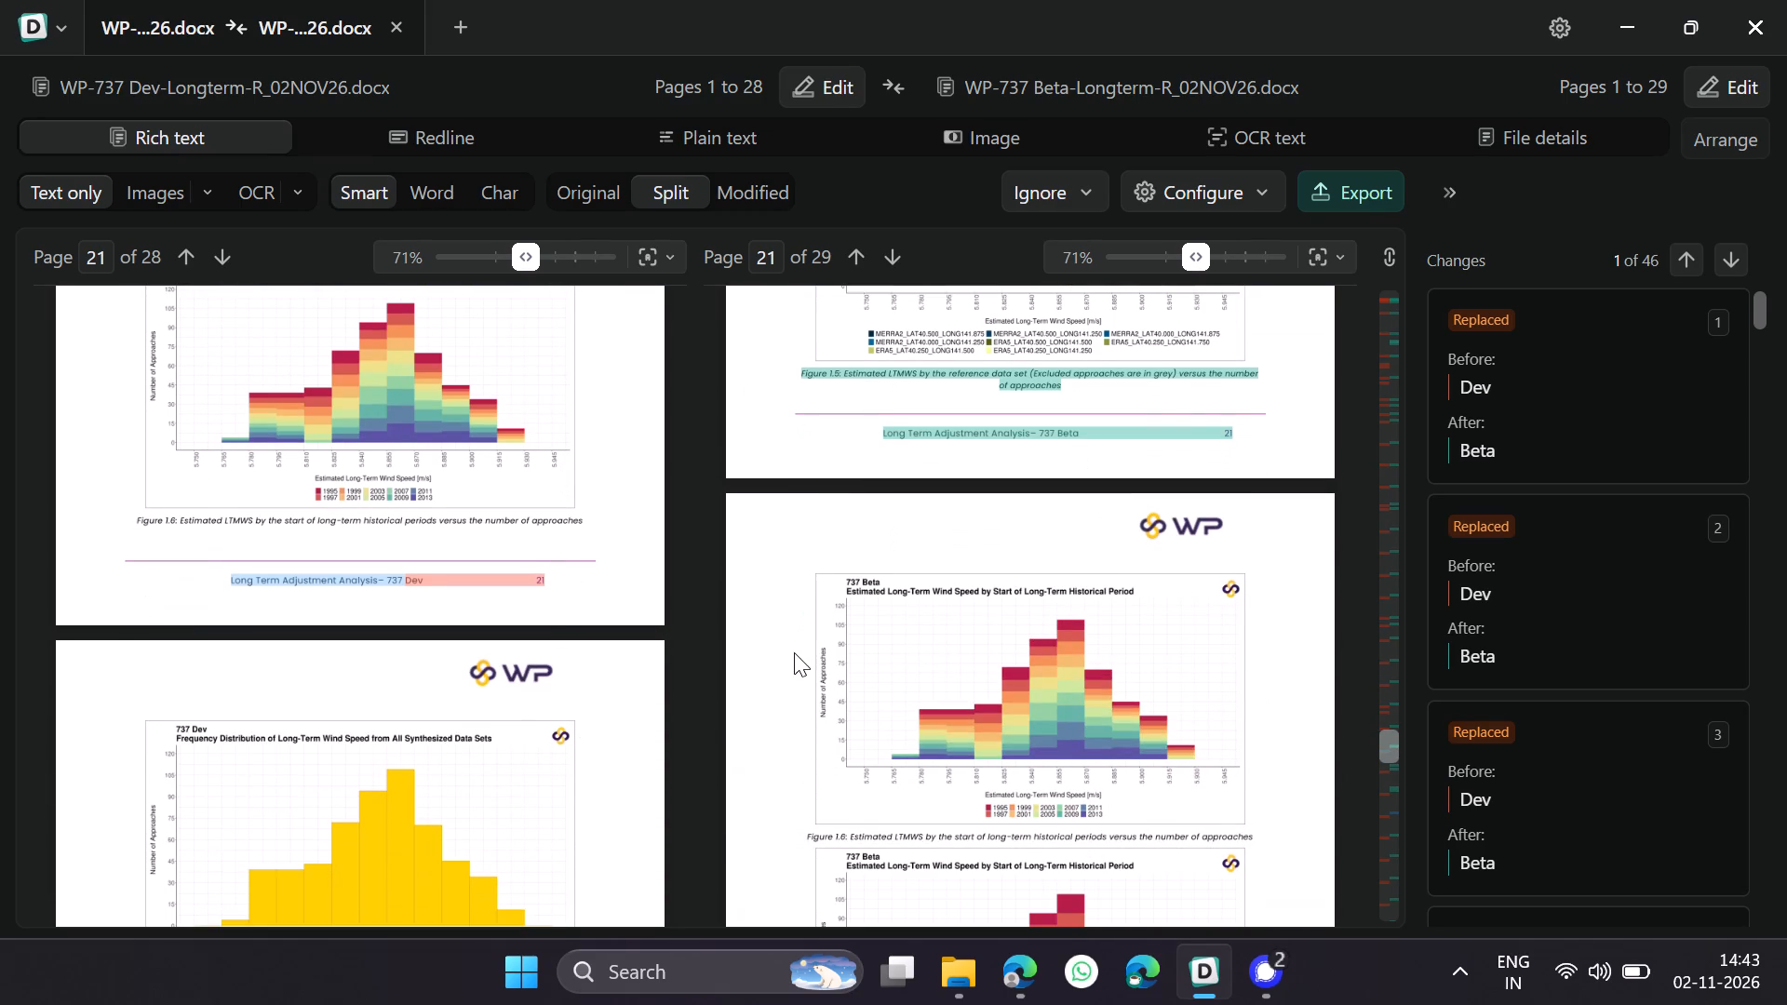
Examine Figure 1.4, the estimated wind speed by reference data set, in both reports at closer magnification, including its legend.
scroll(652, 665, up, 3)
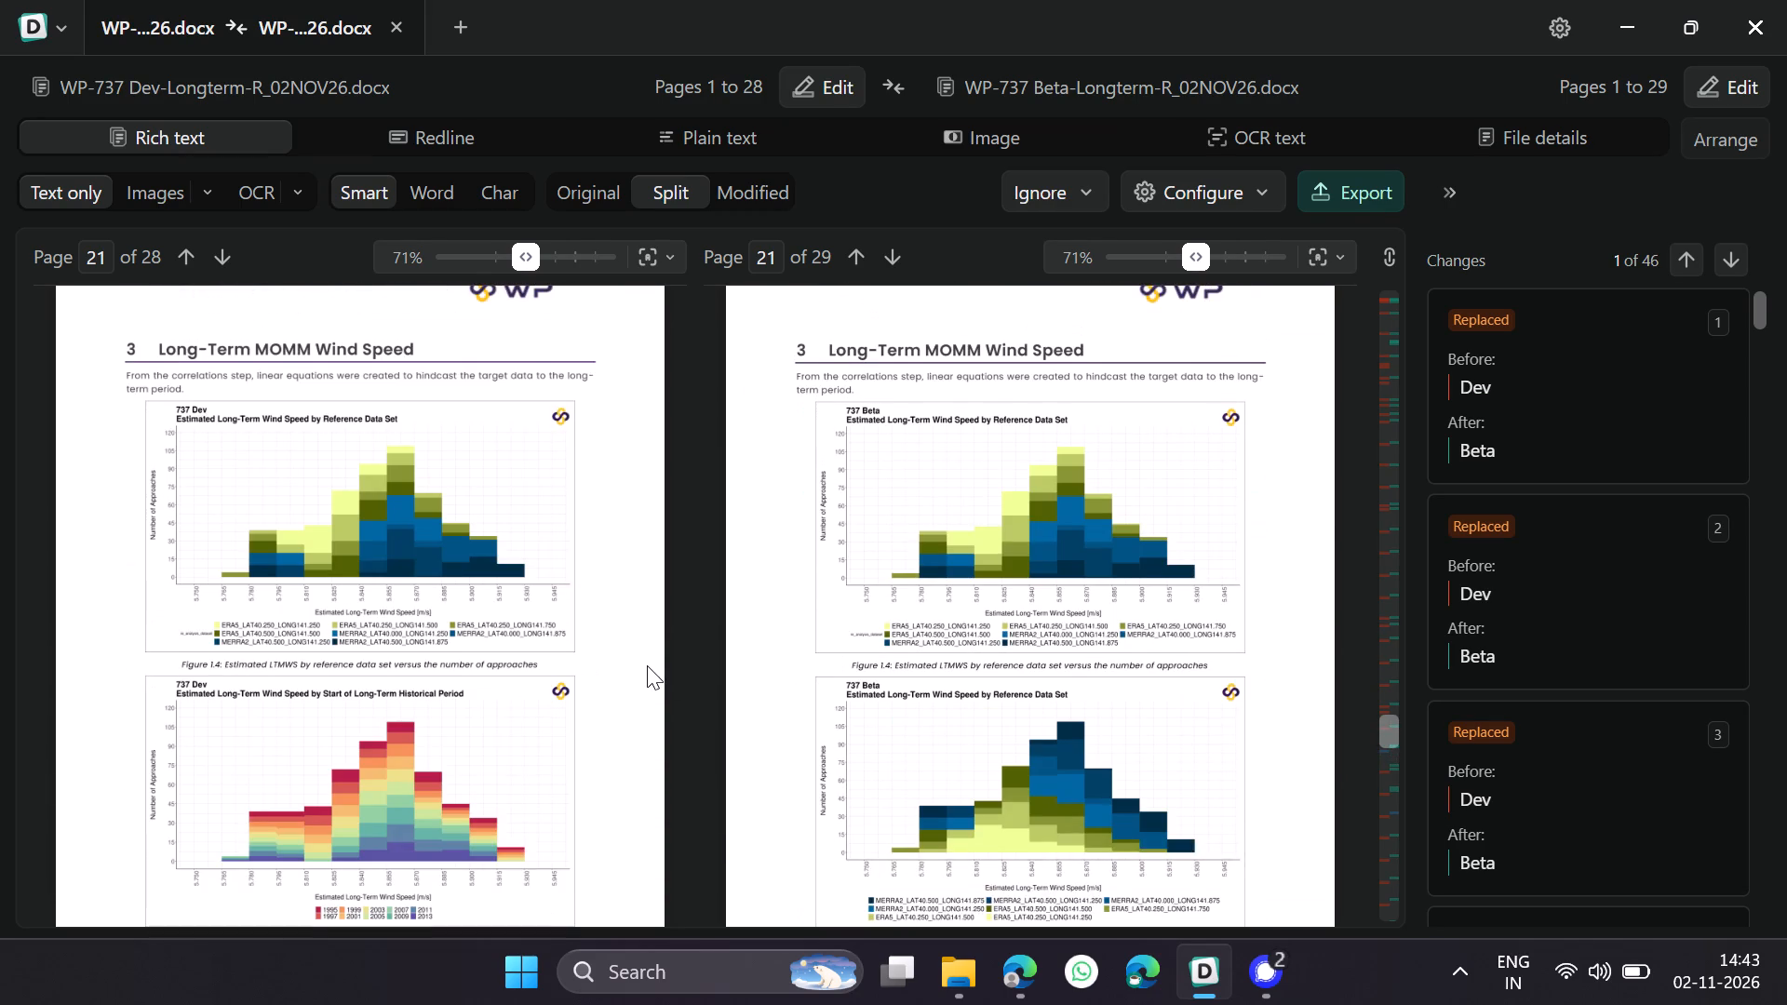
scroll(647, 665, down, 1)
scroll(647, 665, up, 2)
scroll(647, 665, down, 2)
scroll(647, 665, up, 1)
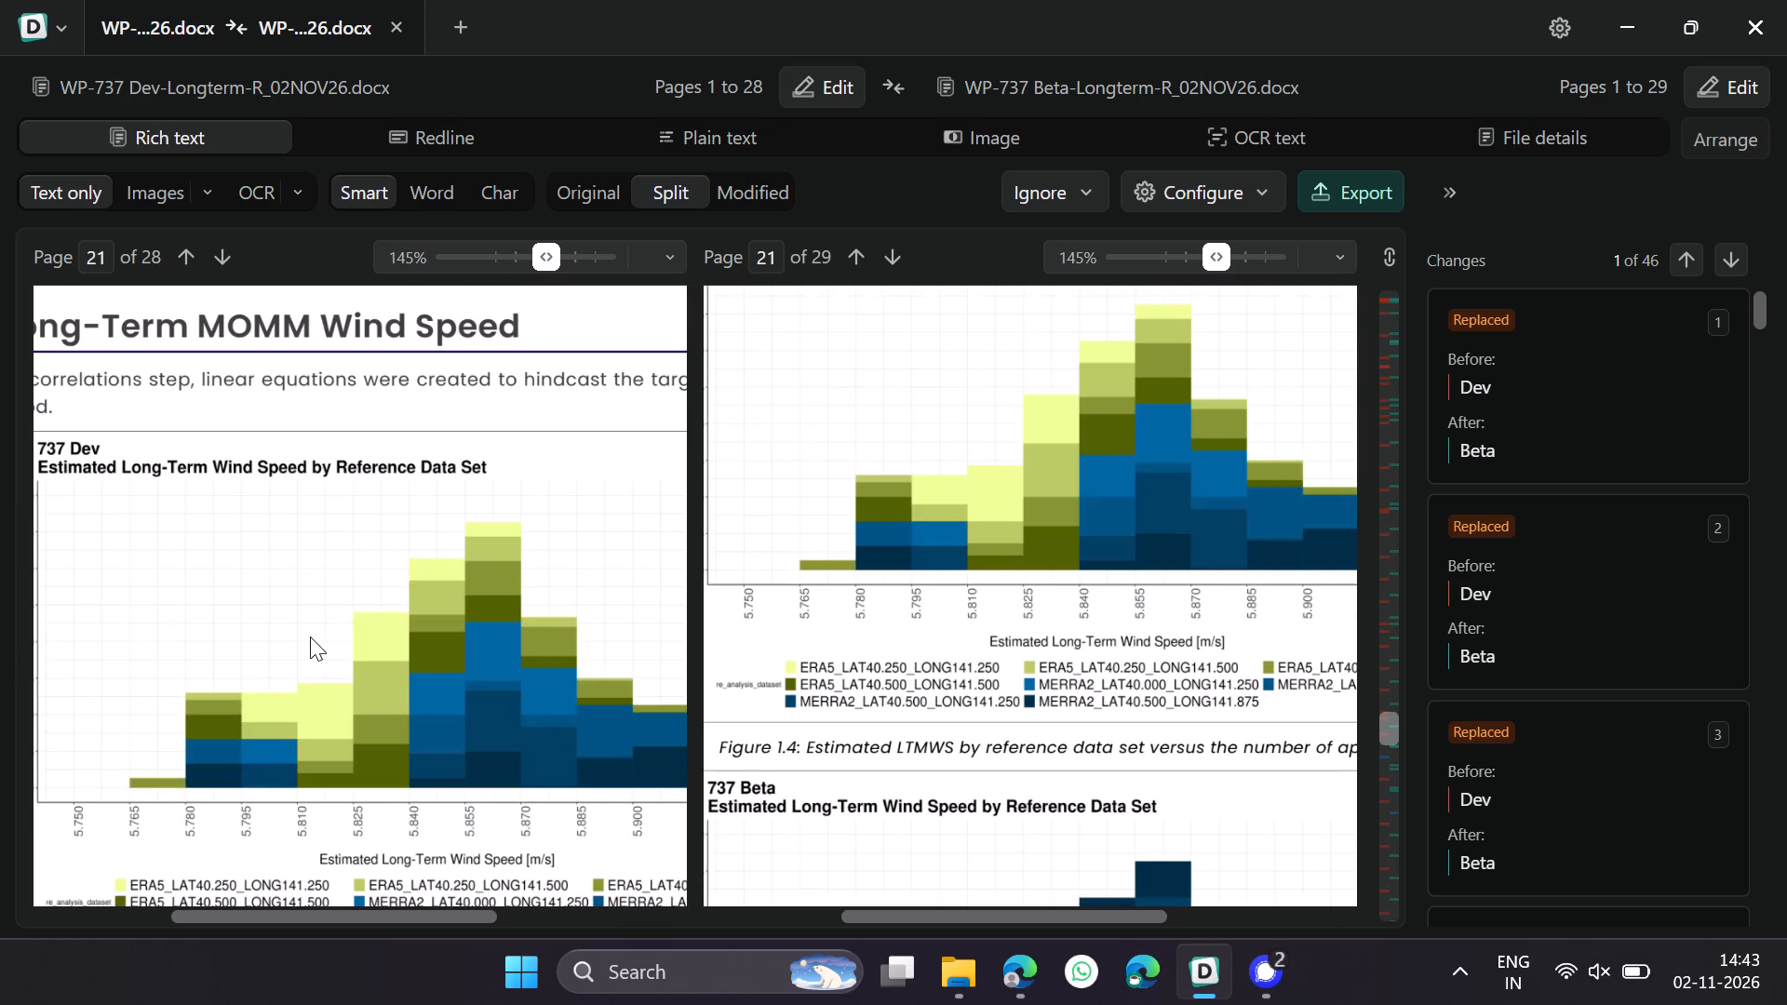
scroll(310, 636, down, 1)
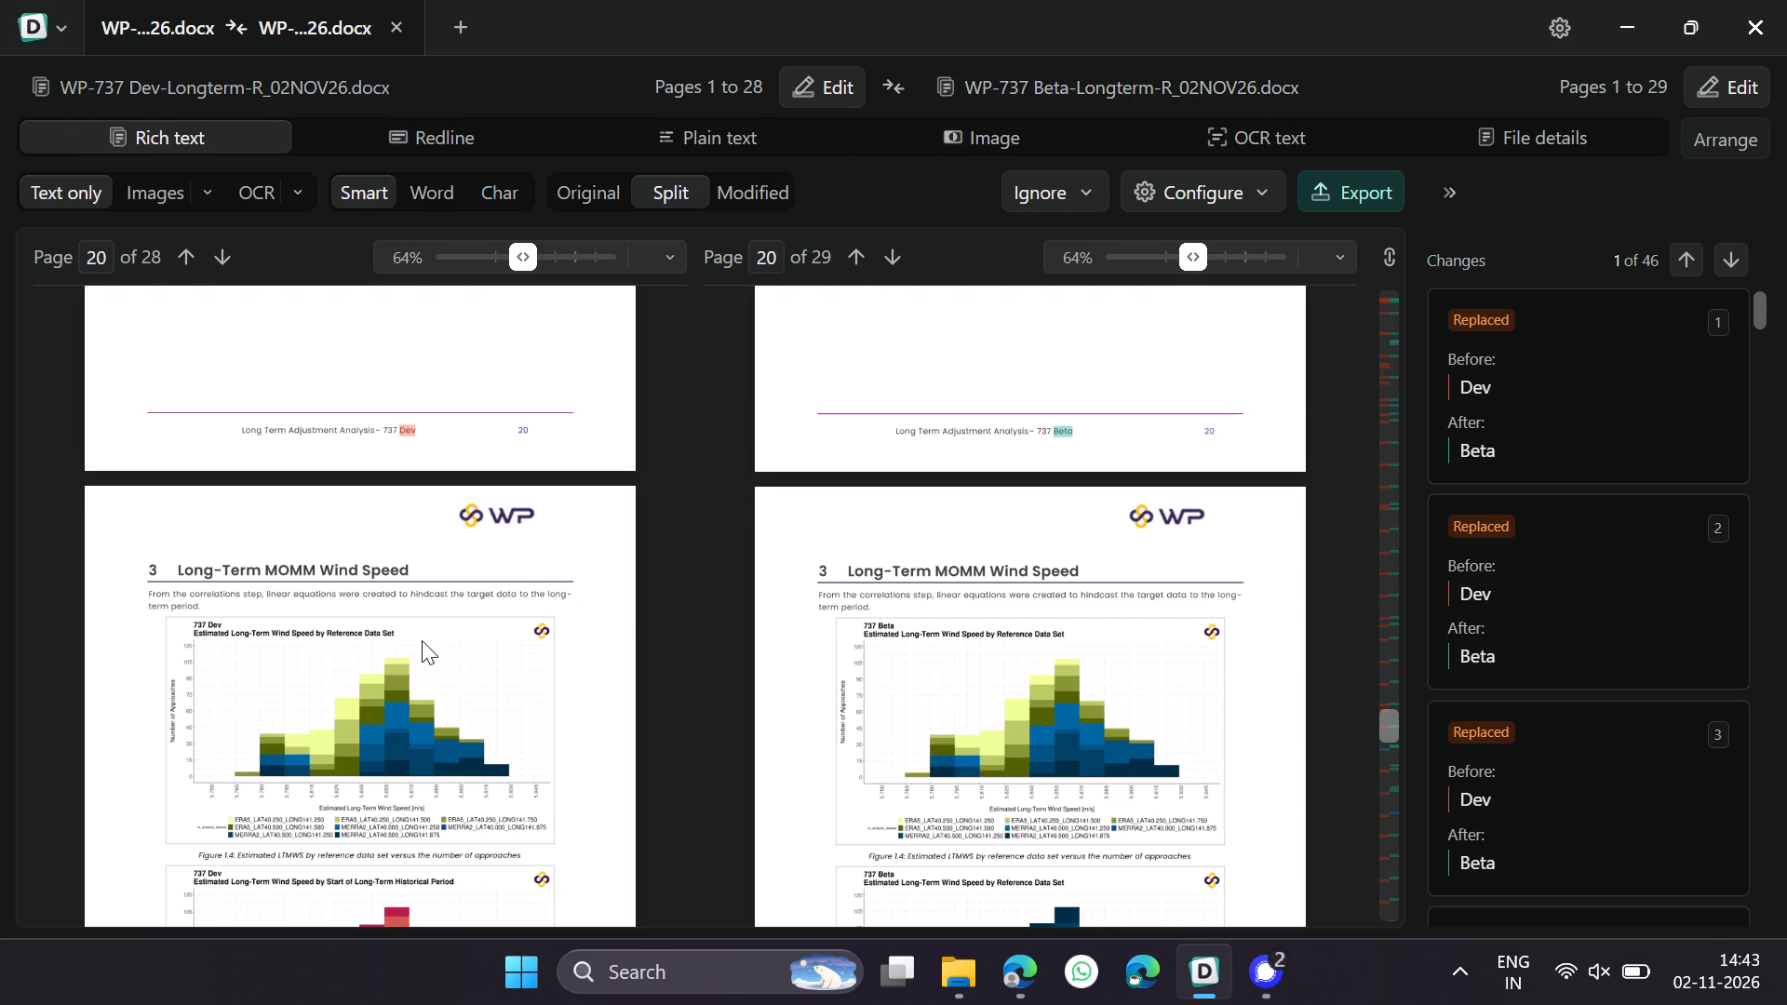
scroll(422, 640, down, 1)
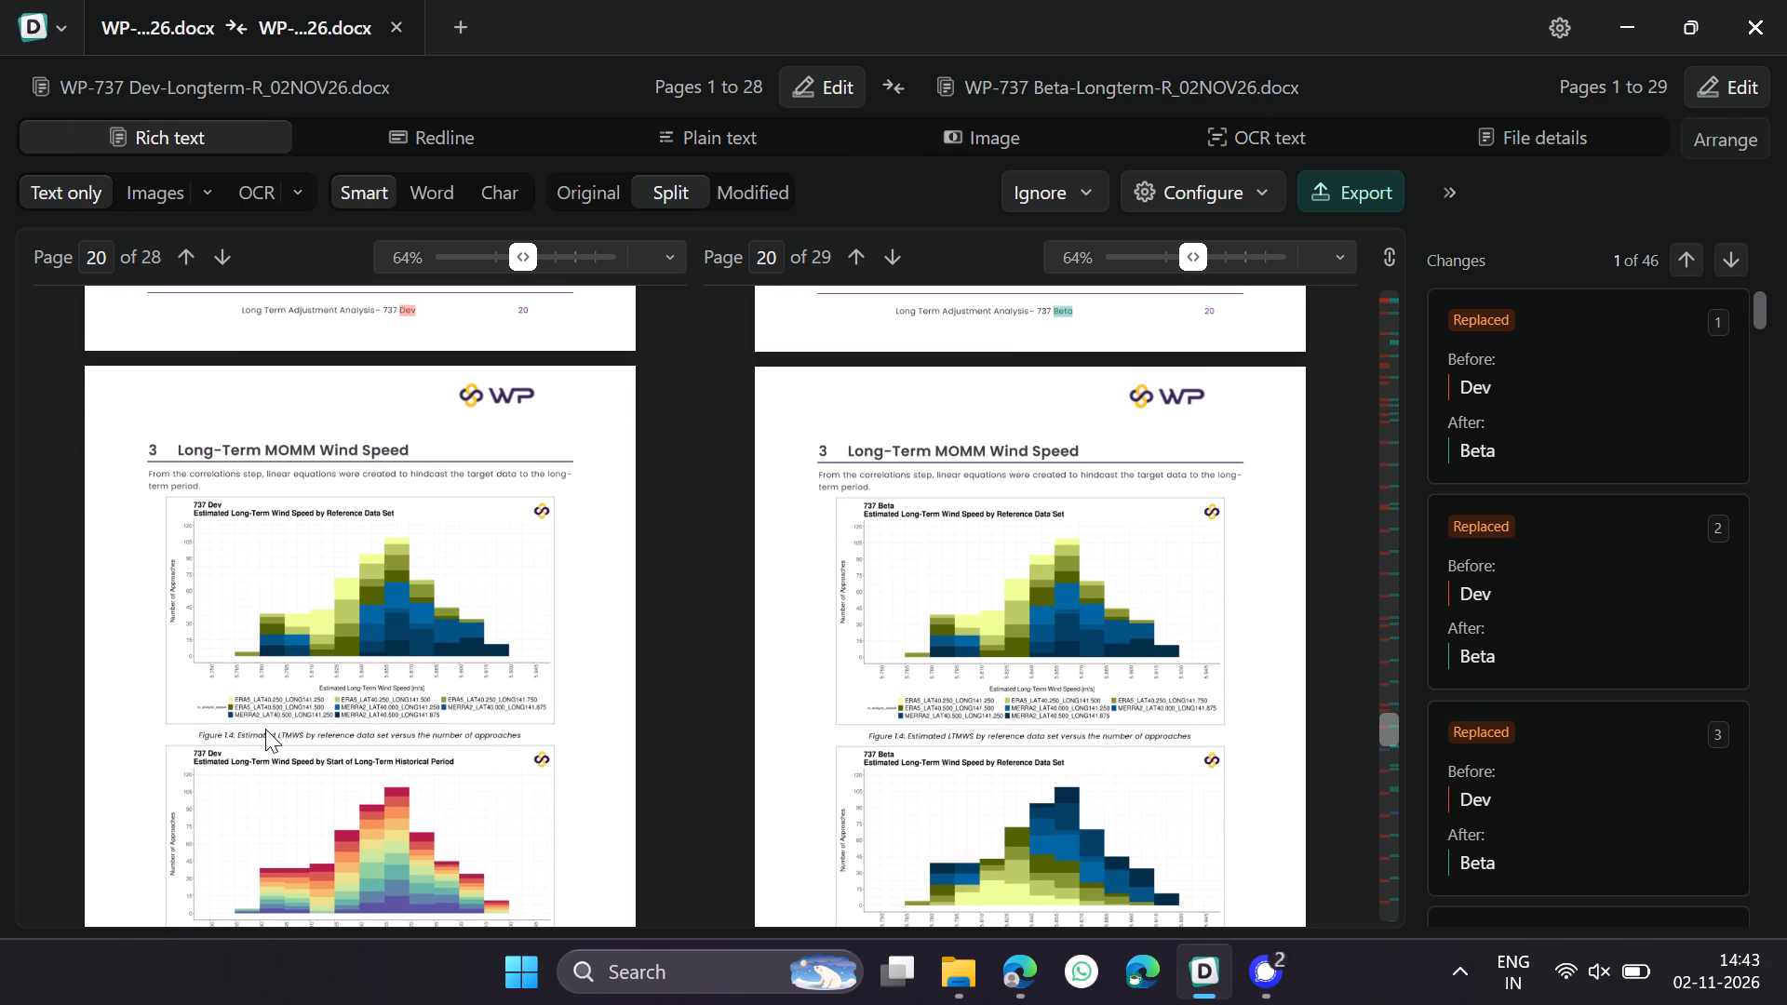
scroll(265, 729, down, 2)
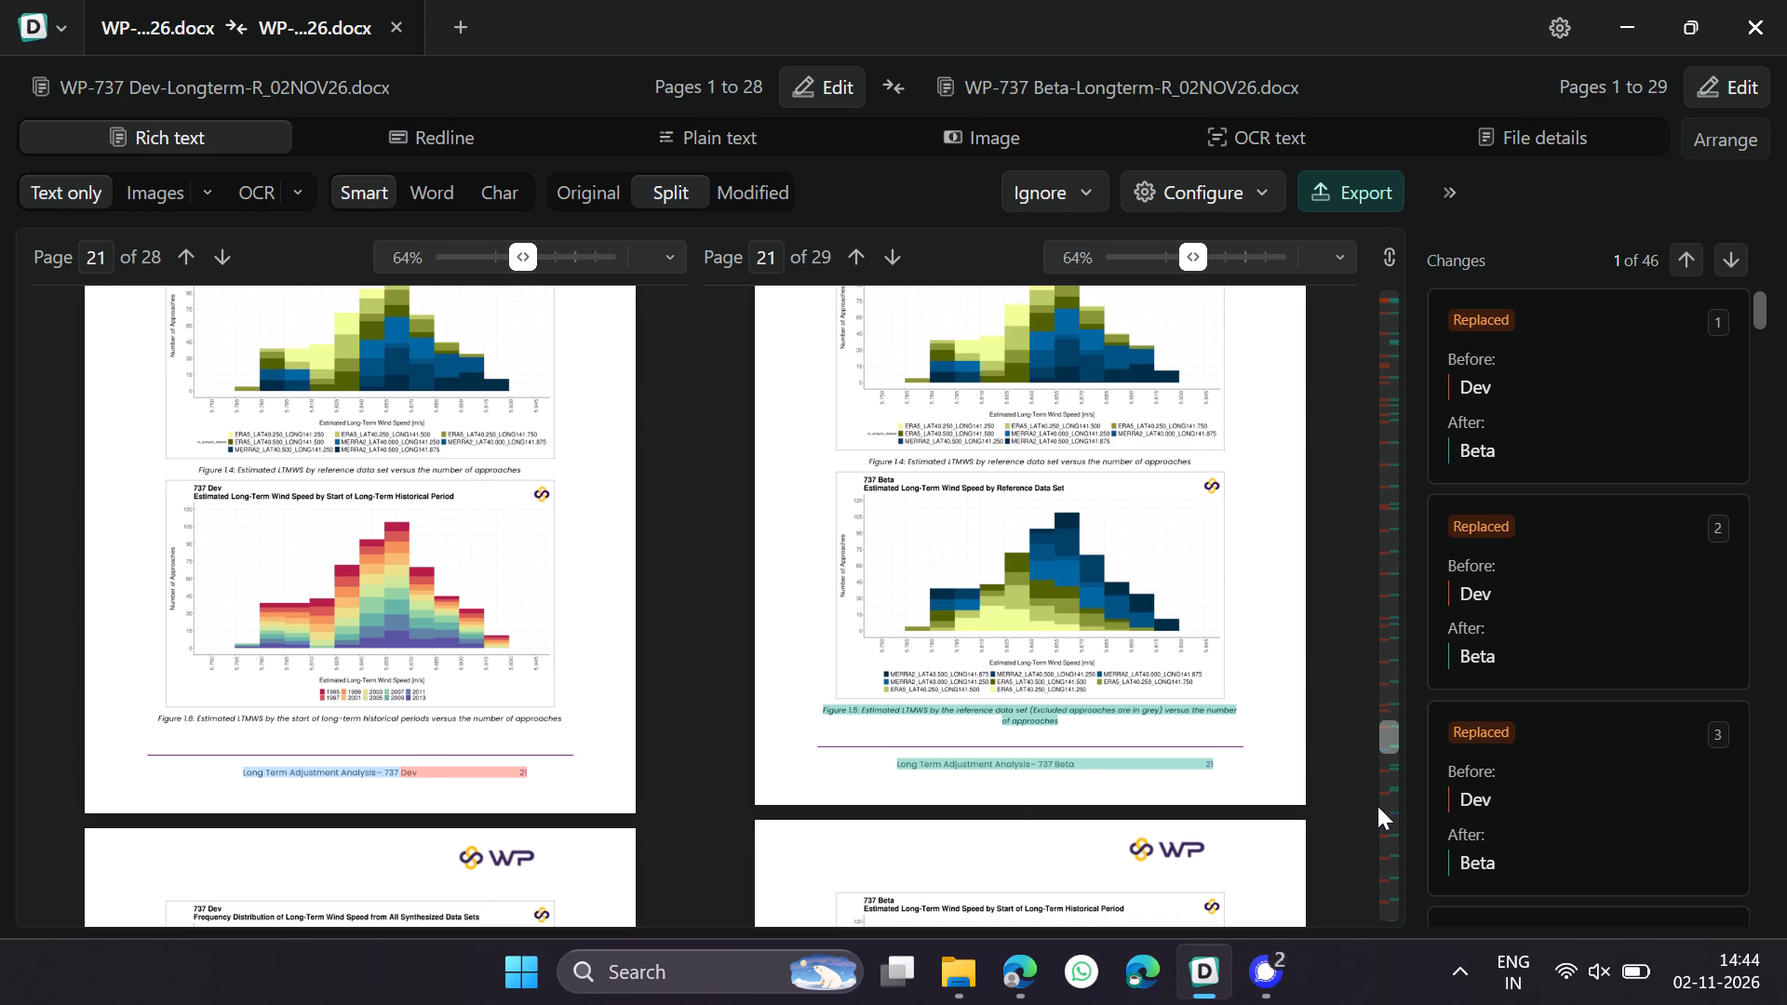
Compare the page 21 plots of both reports, checking Dev's Figure 1.6 against Beta's Figure 1.5 with excluded approaches.
drag(1387, 737, 1390, 733)
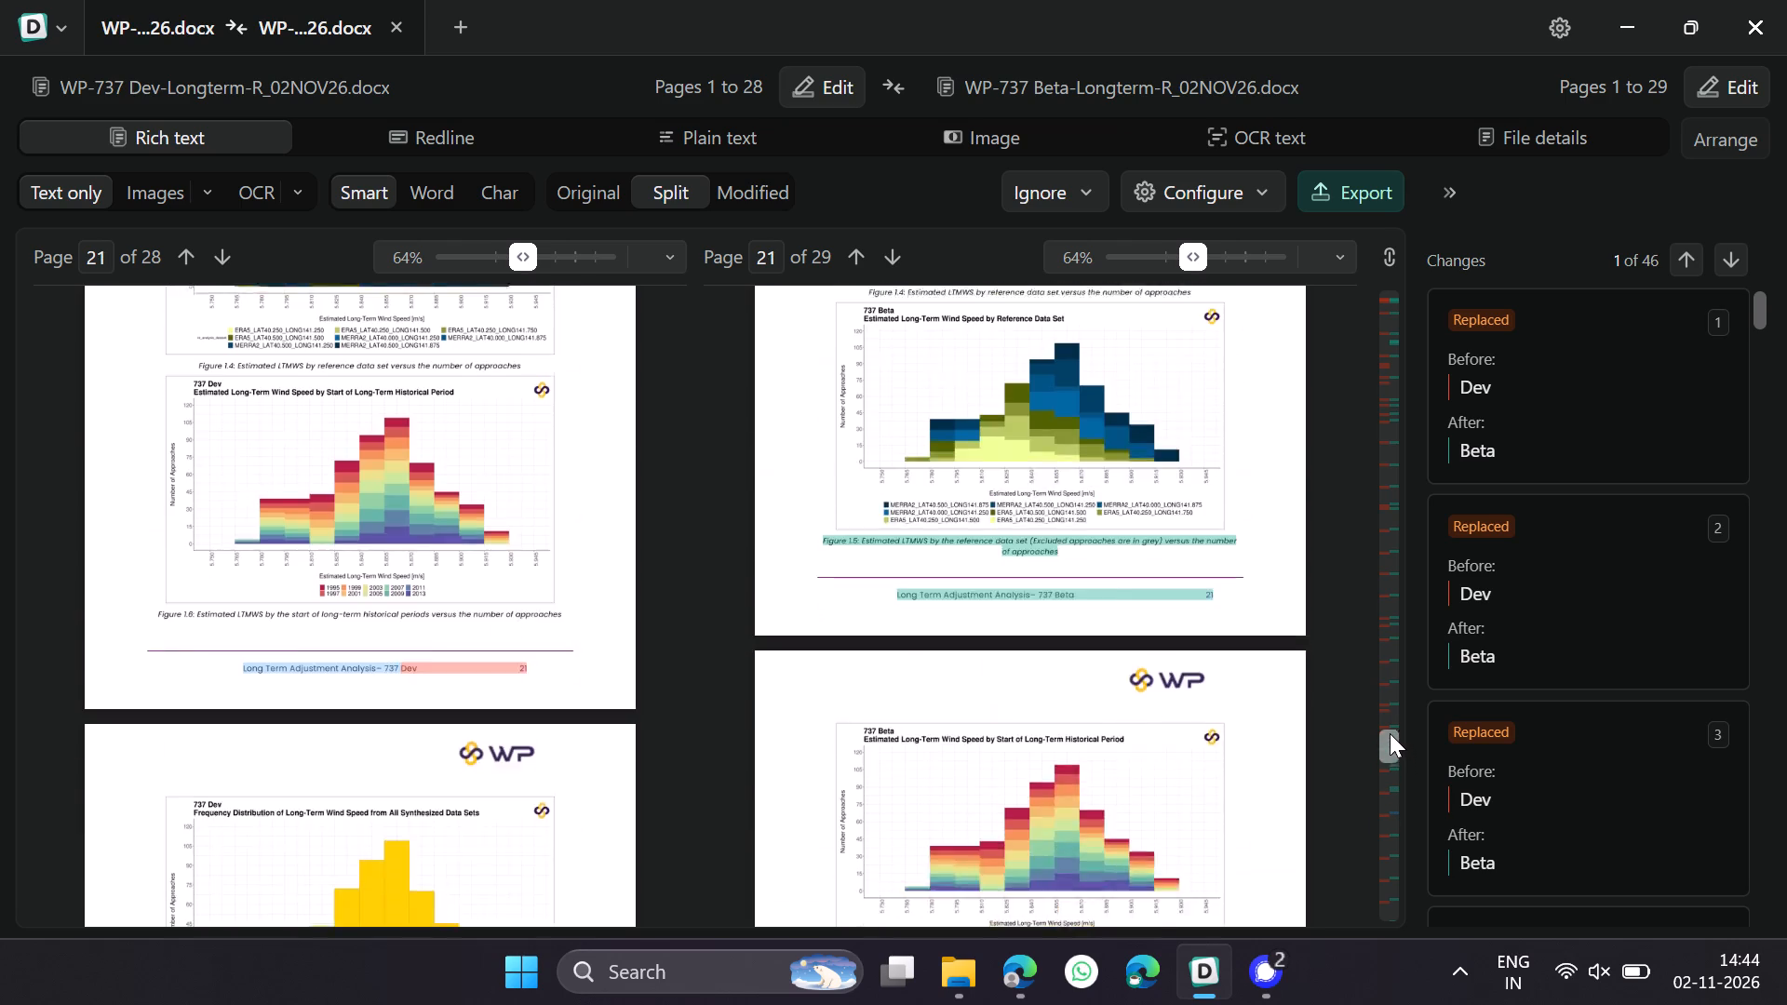
drag(1390, 733, 1402, 766)
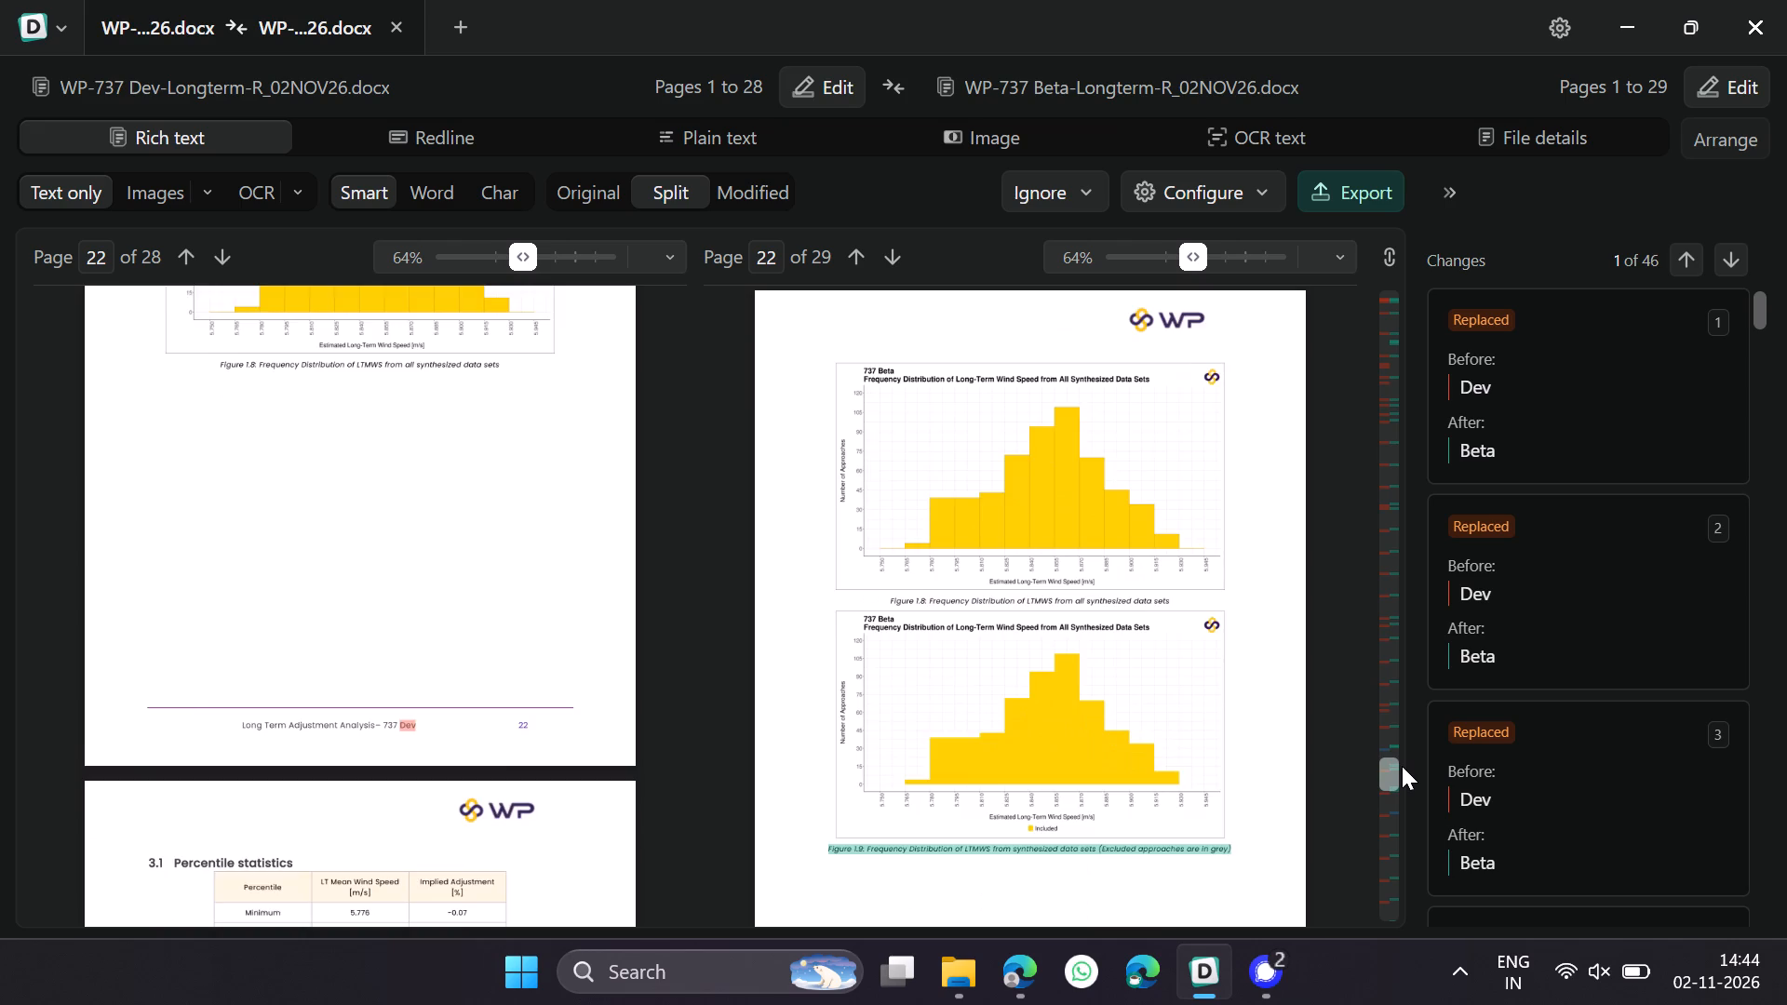
drag(1402, 766, 1385, 728)
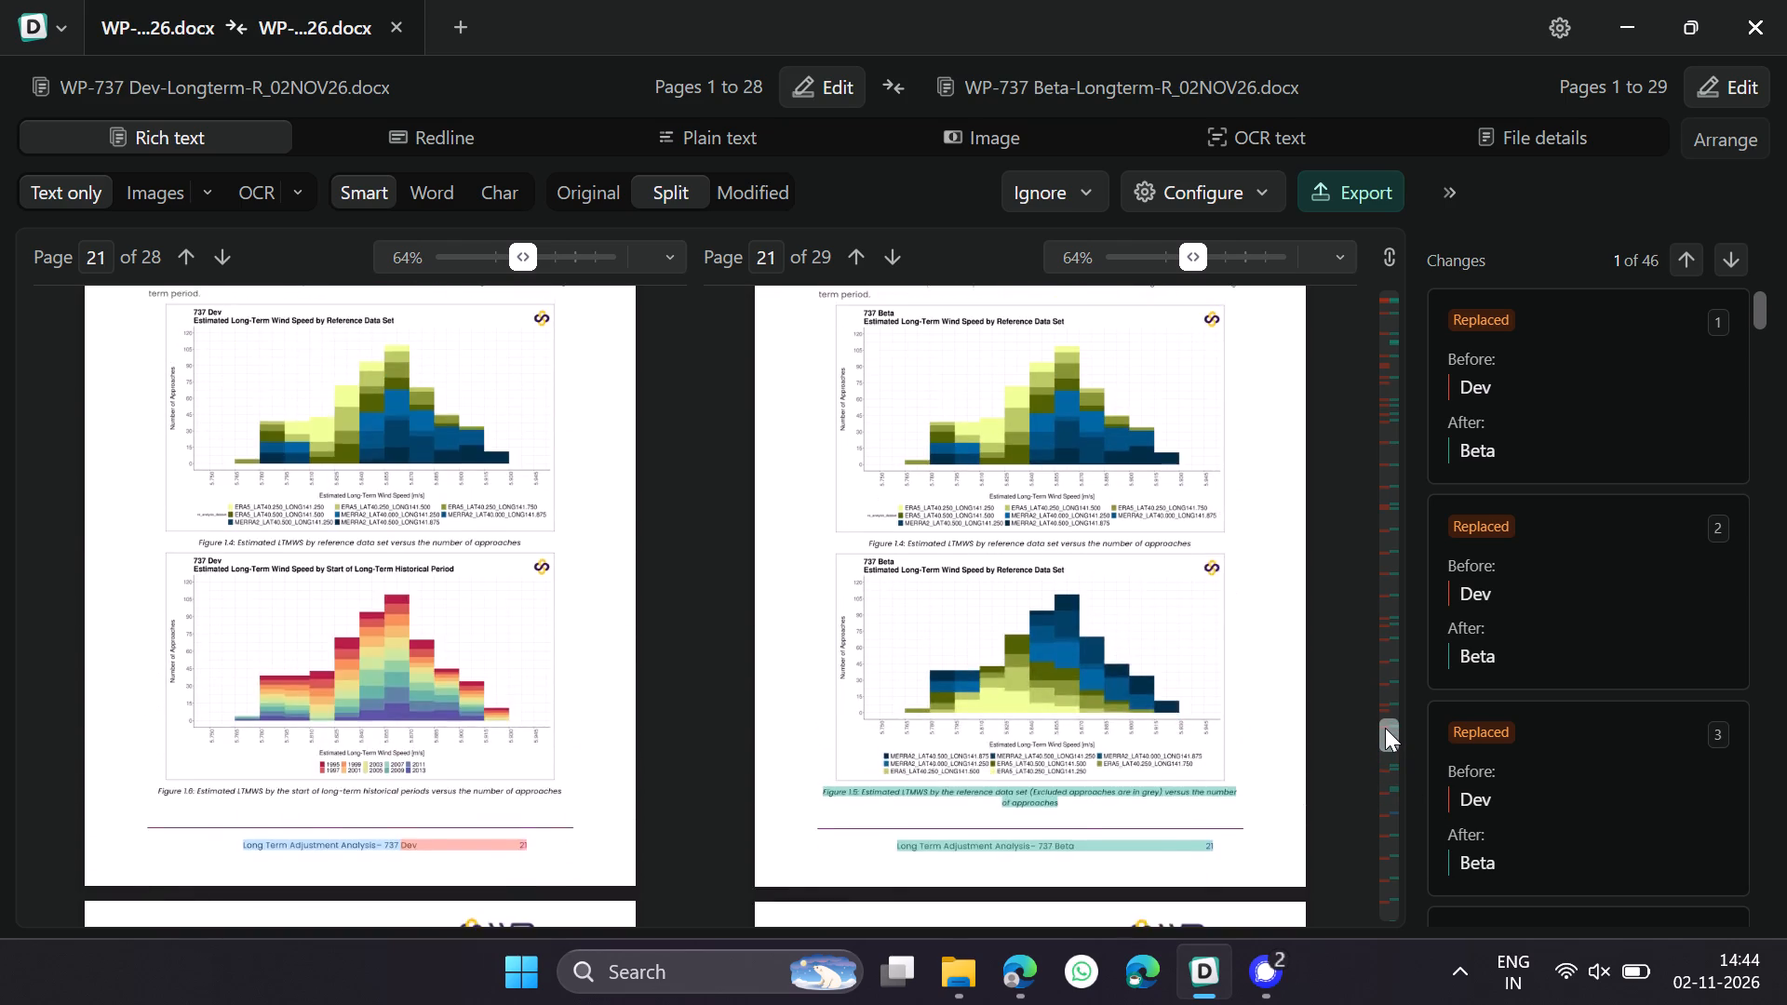
drag(1385, 728, 1383, 731)
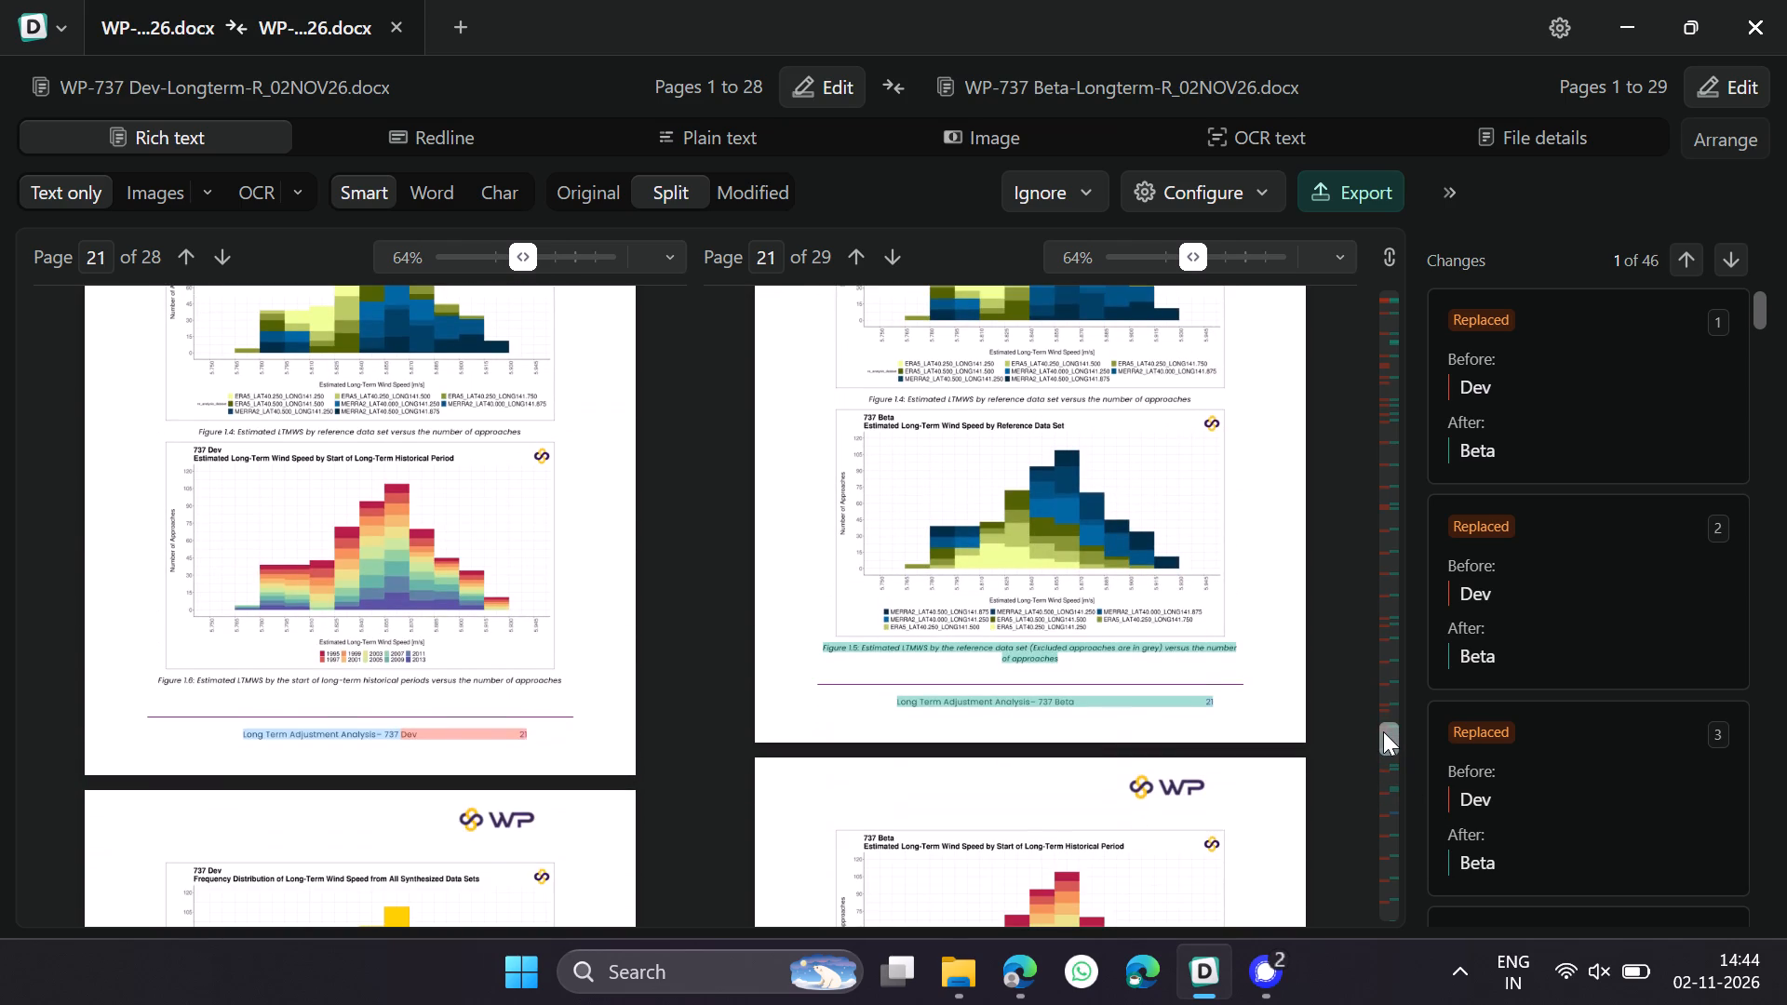
drag(1383, 731, 1386, 729)
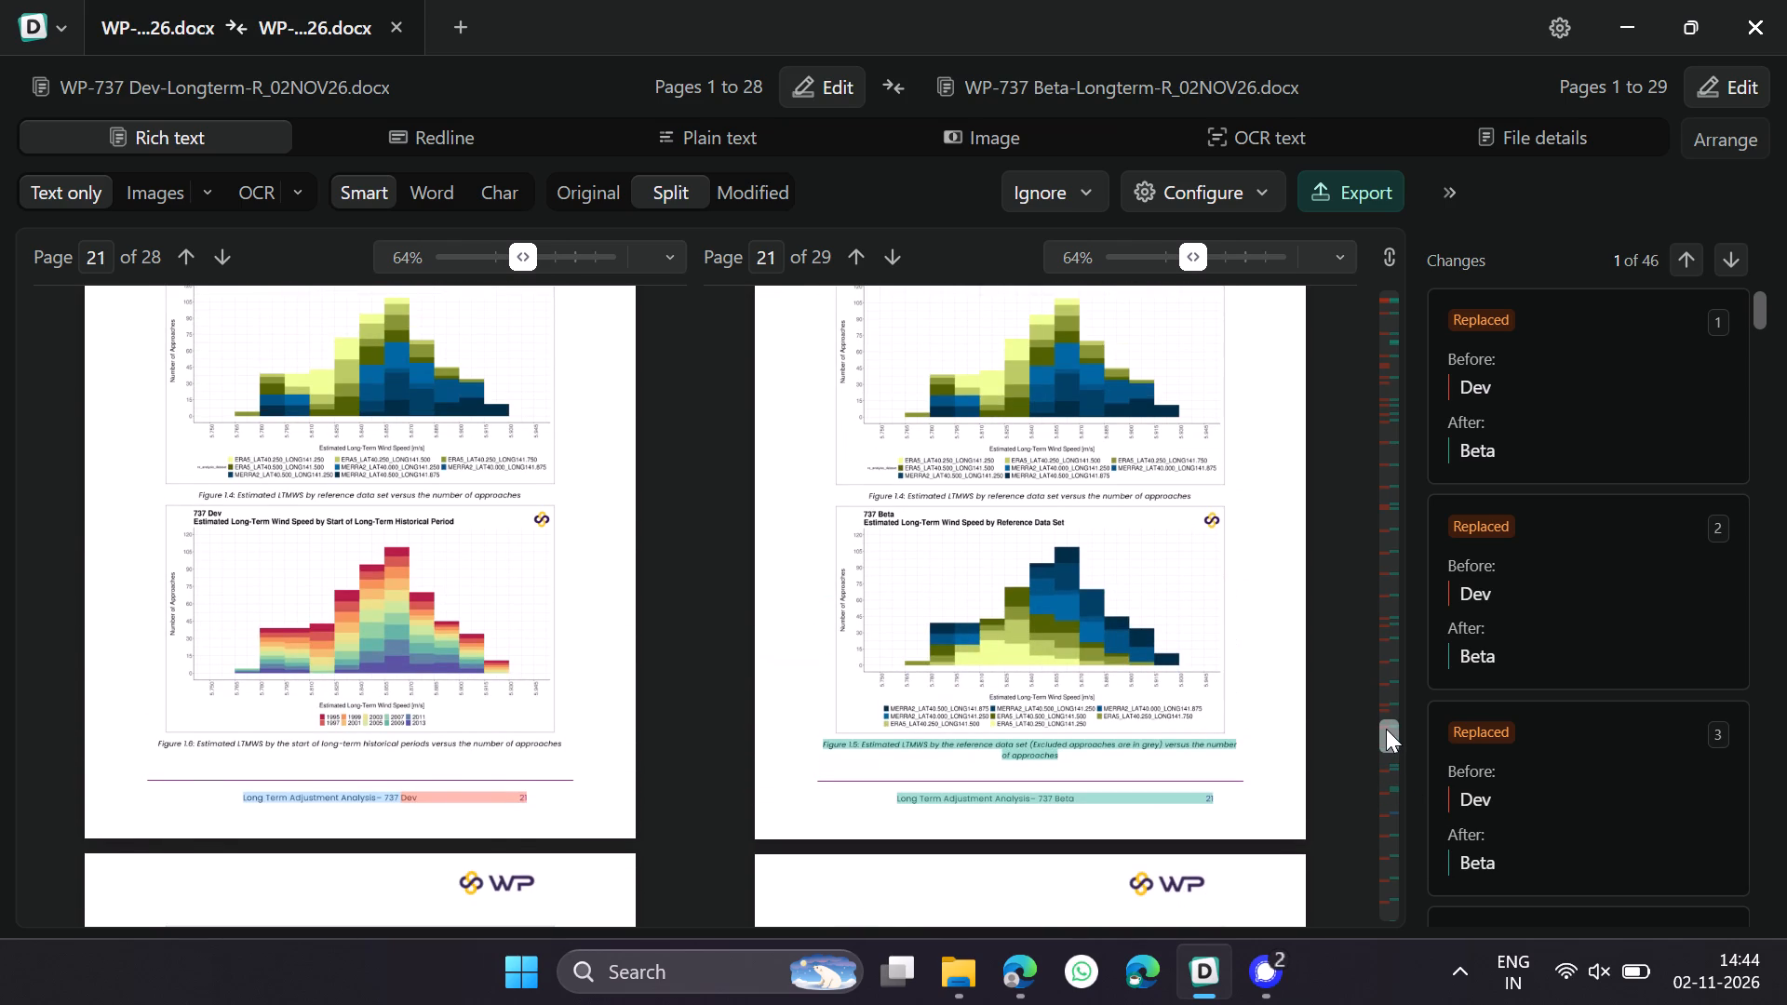
drag(1386, 729, 1386, 730)
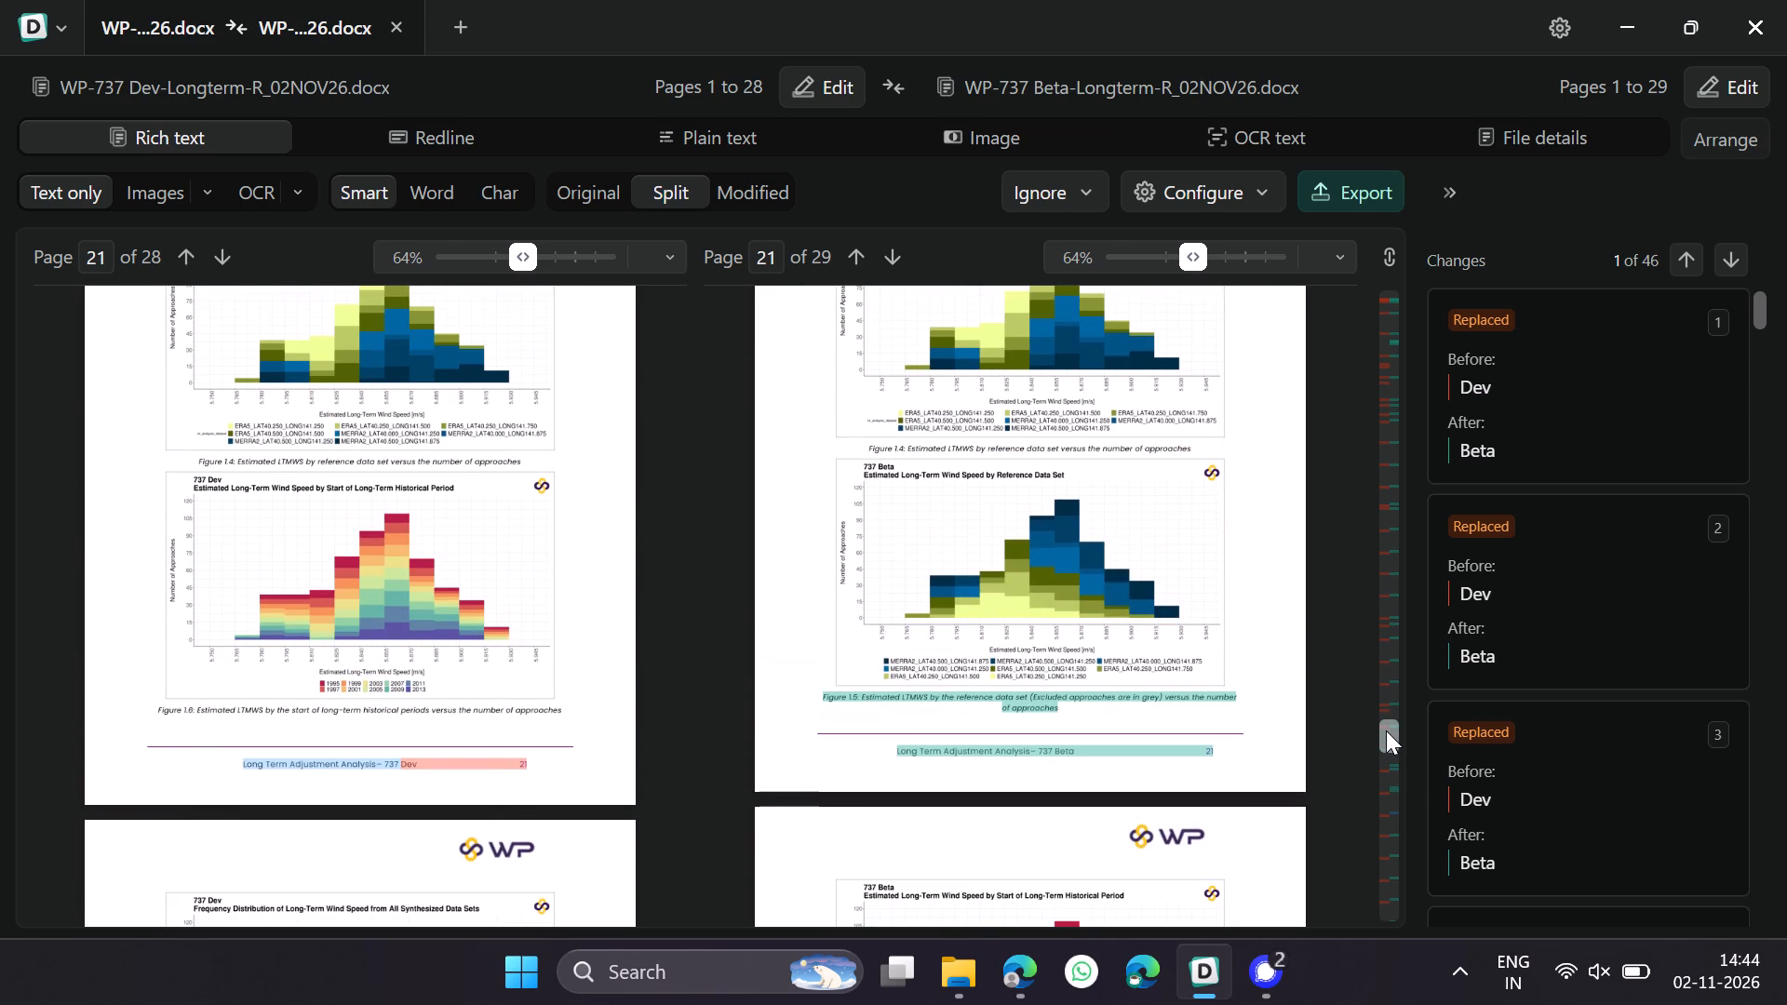
drag(1386, 730, 1386, 732)
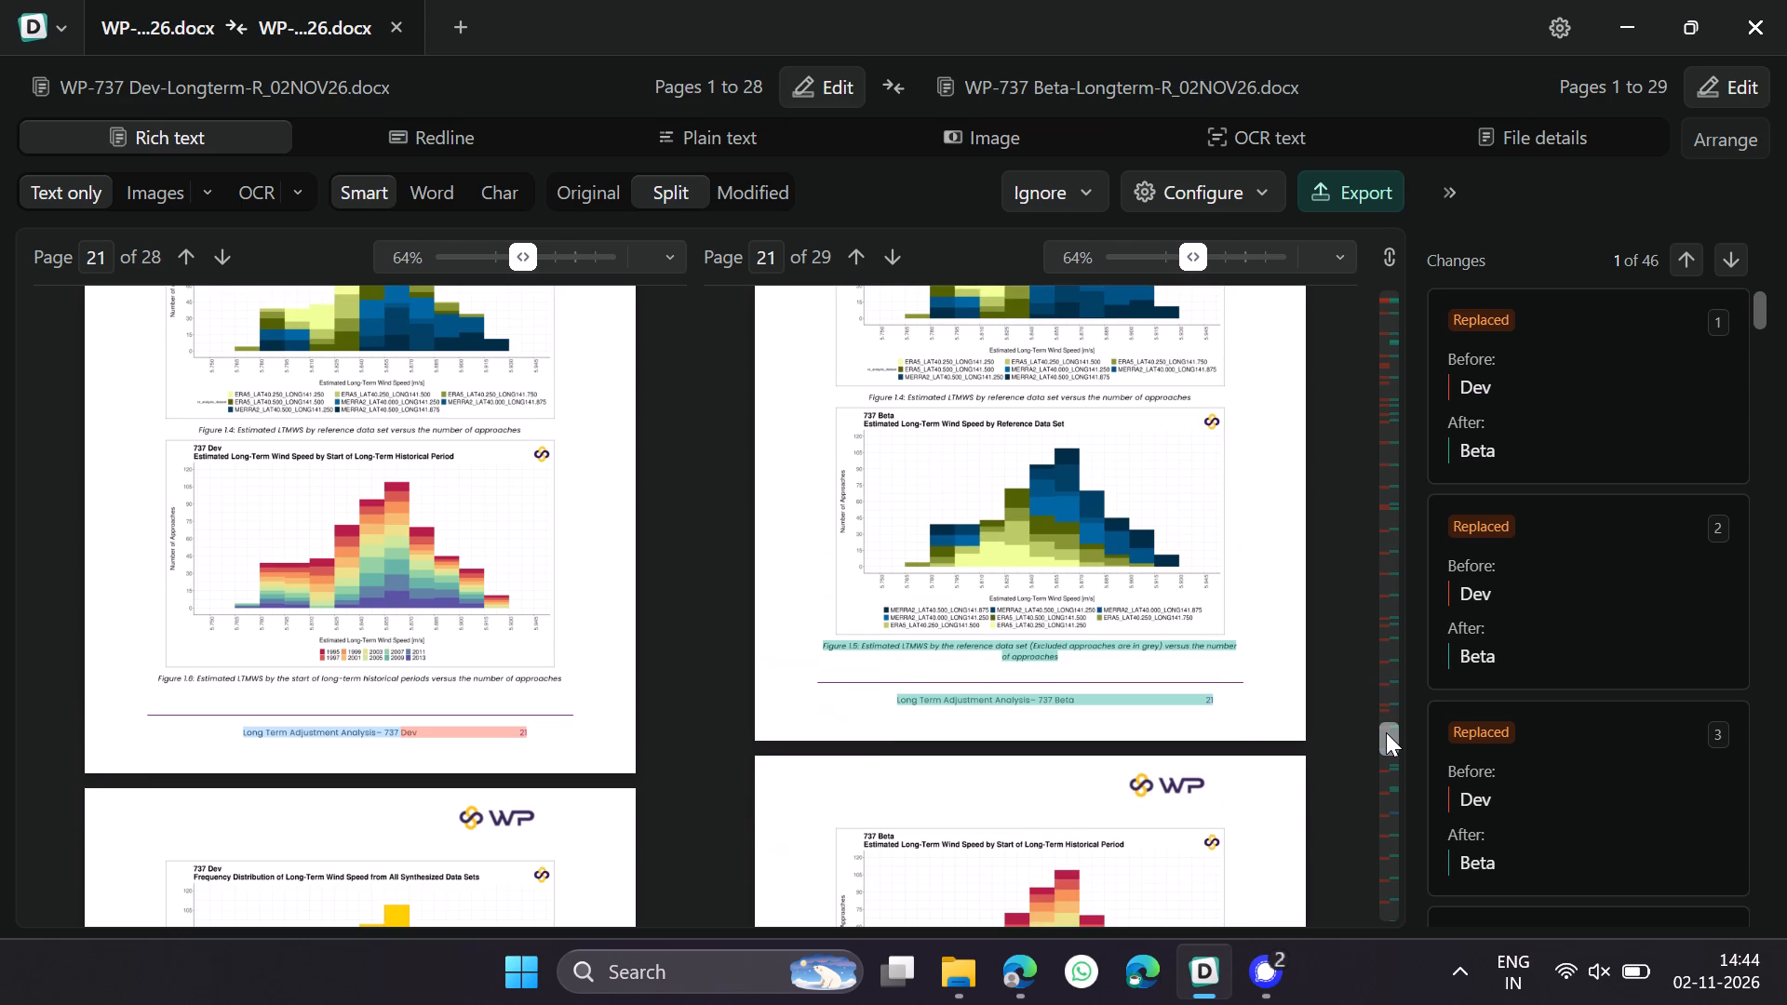
drag(1386, 732, 1388, 739)
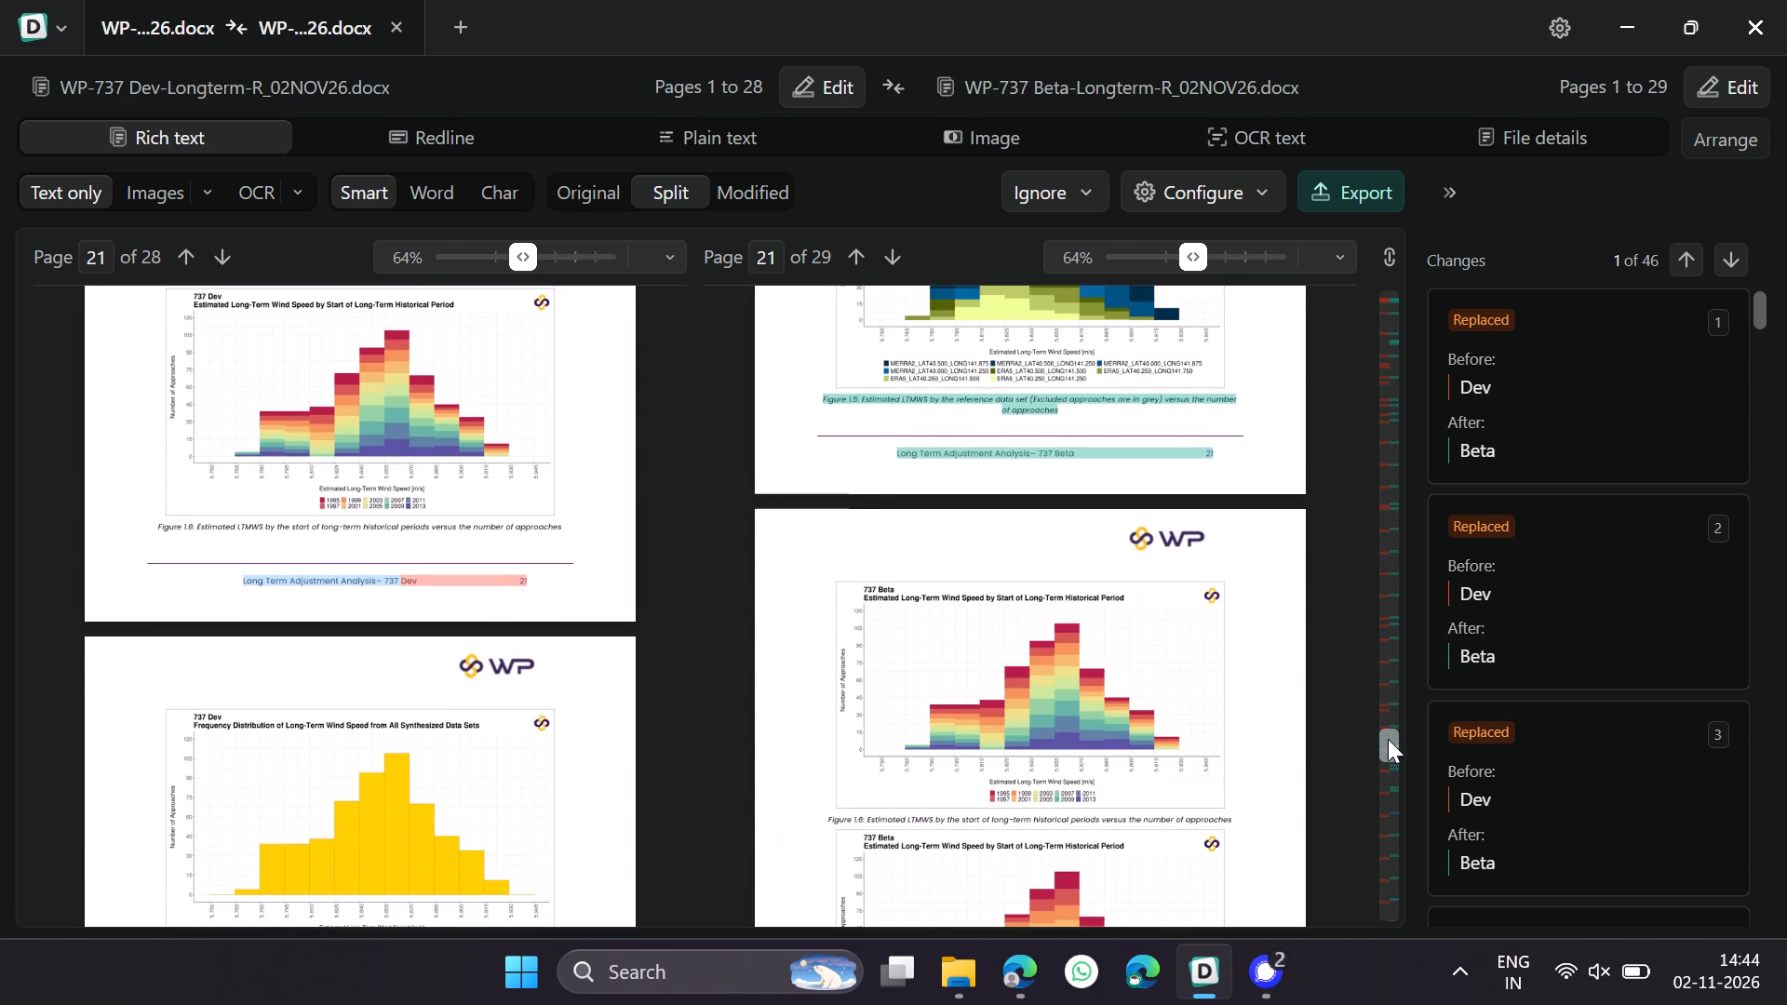
drag(1388, 739, 1394, 721)
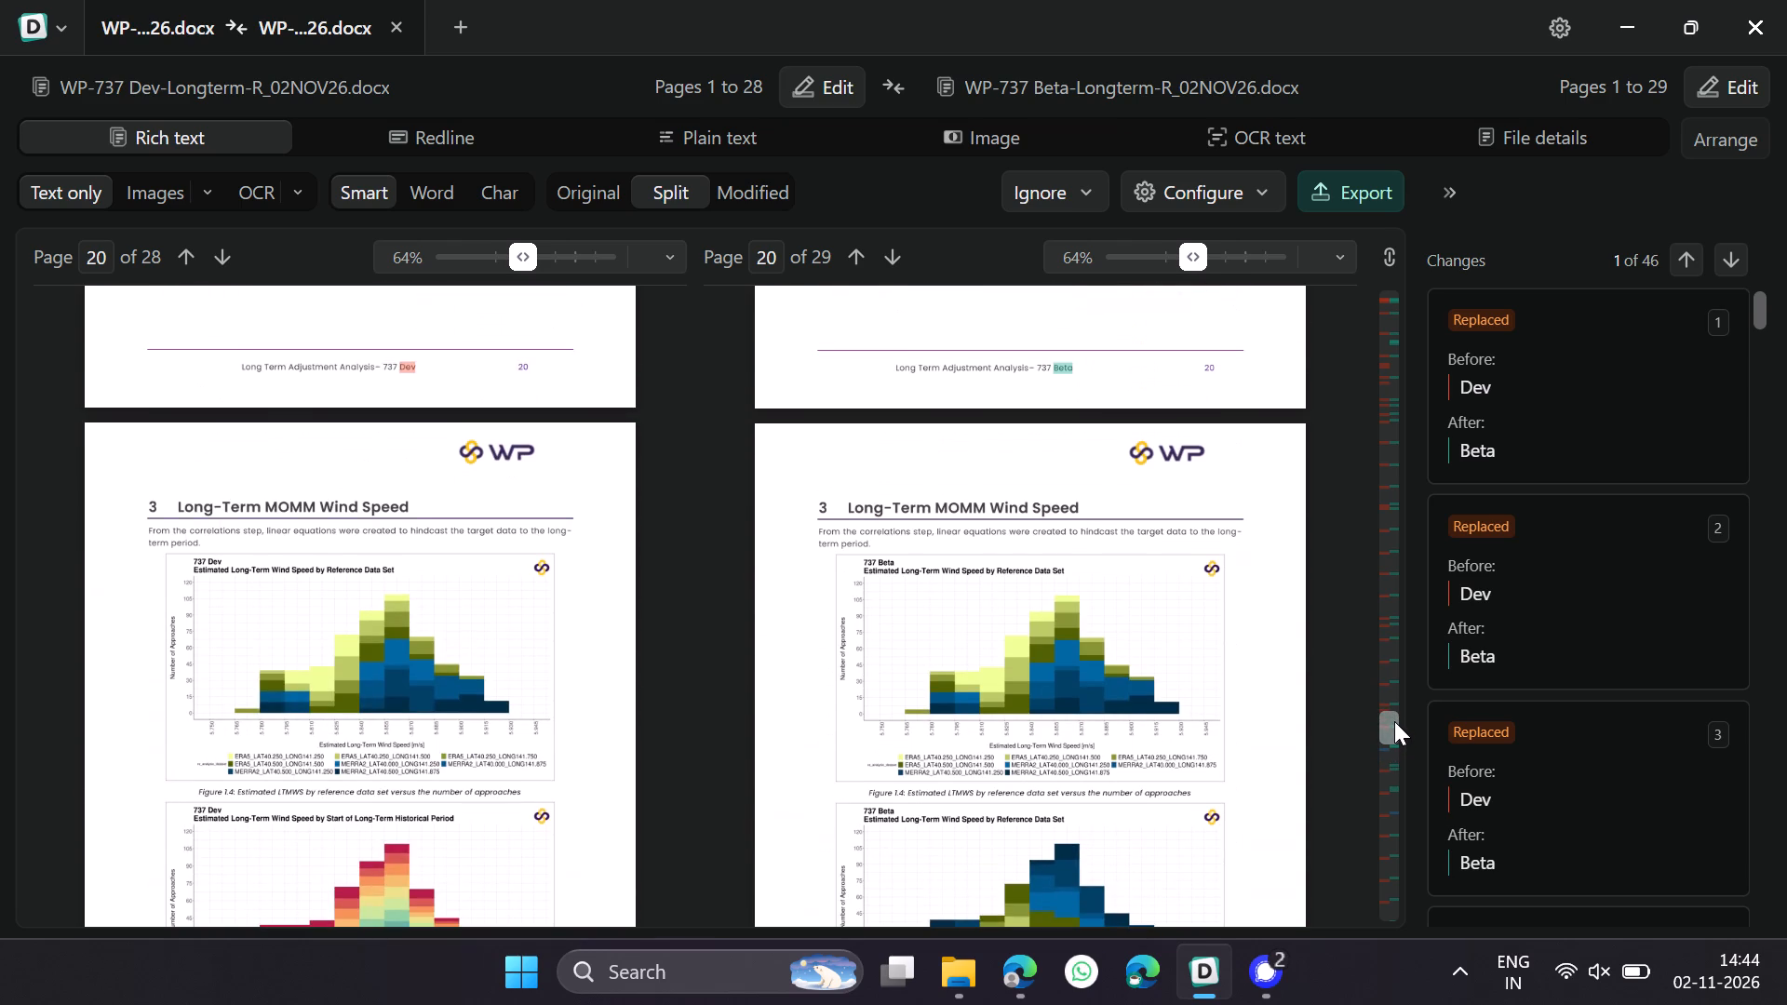
click(1390, 720)
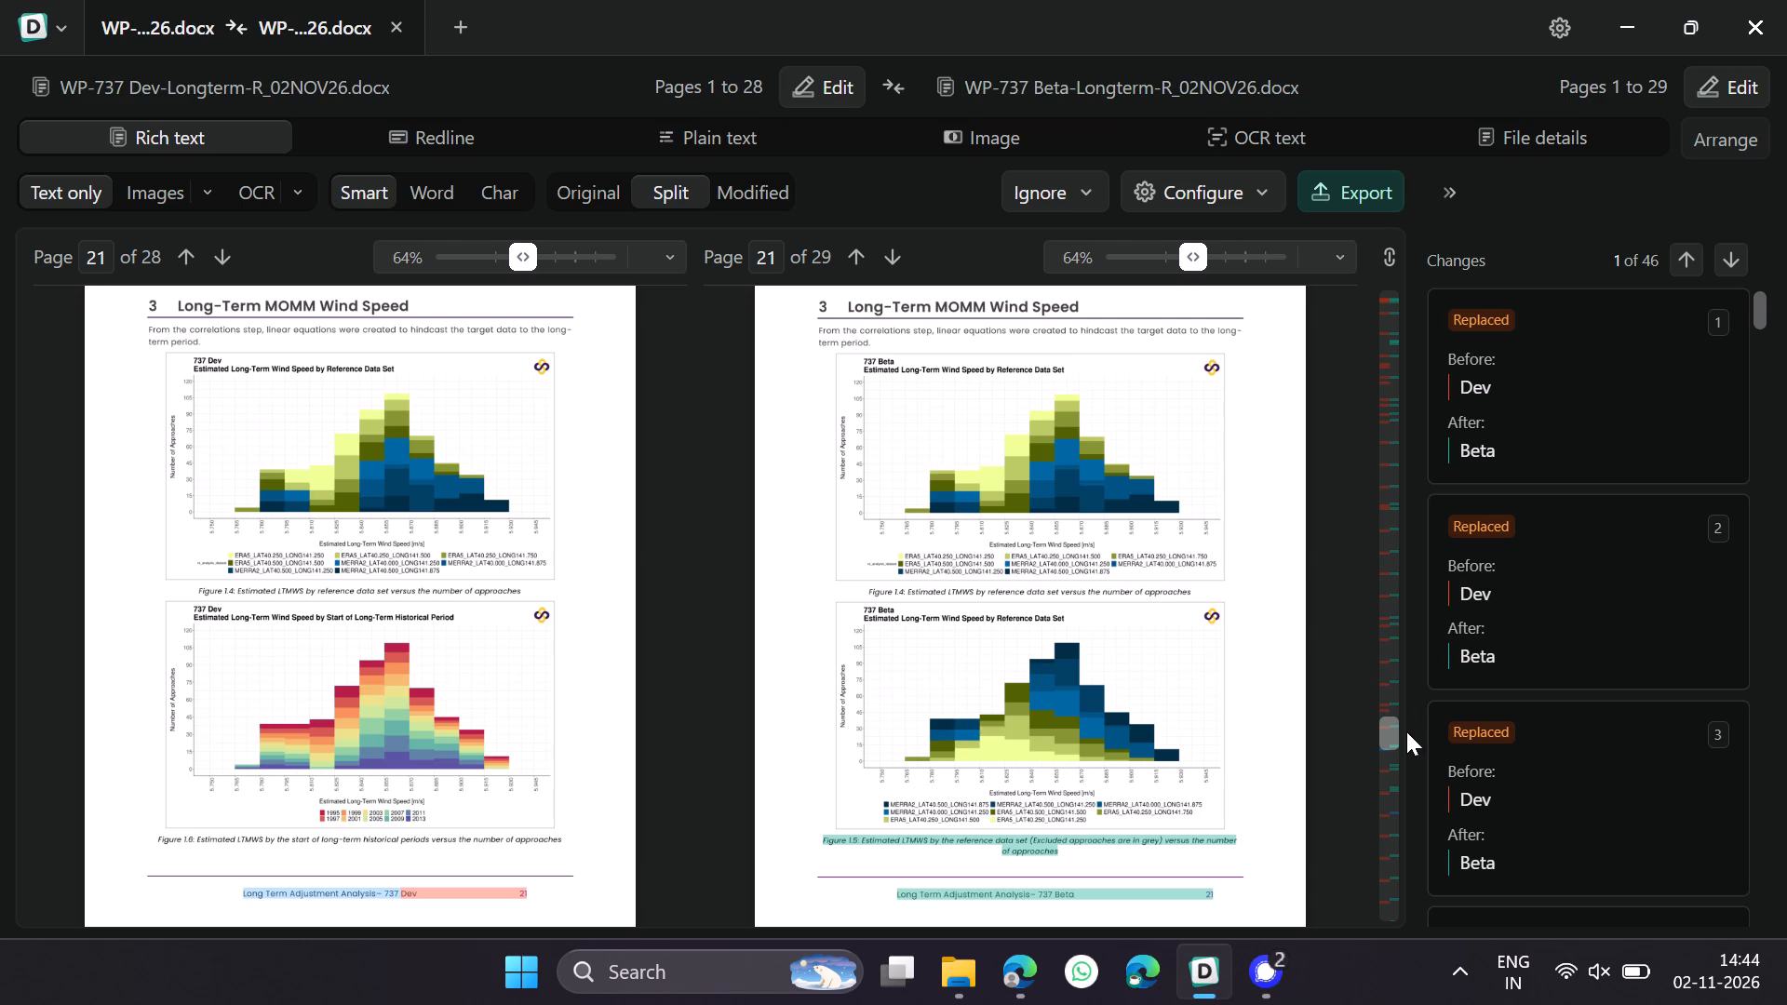
Compare the historical-period plots and frequency distributions in Figures 1.6 to 1.8 between Dev pages 21–22 and Beta pages 22–23.
drag(1390, 742, 1388, 761)
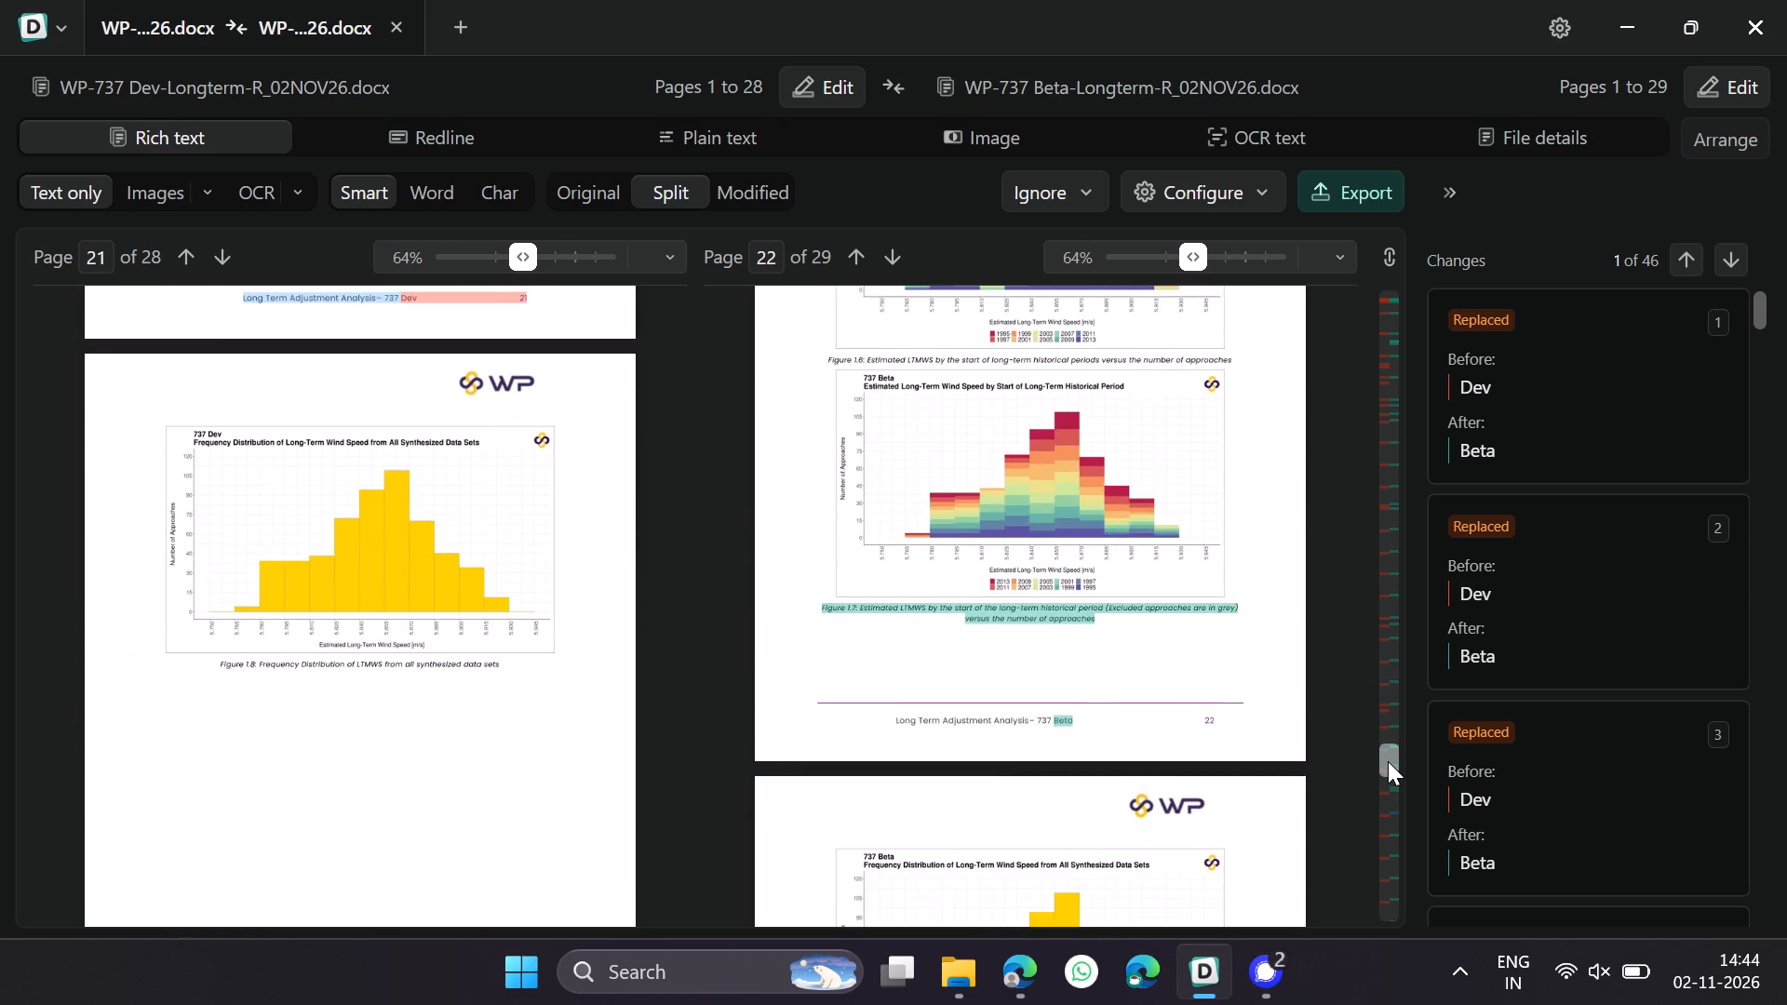
drag(1388, 761, 1392, 762)
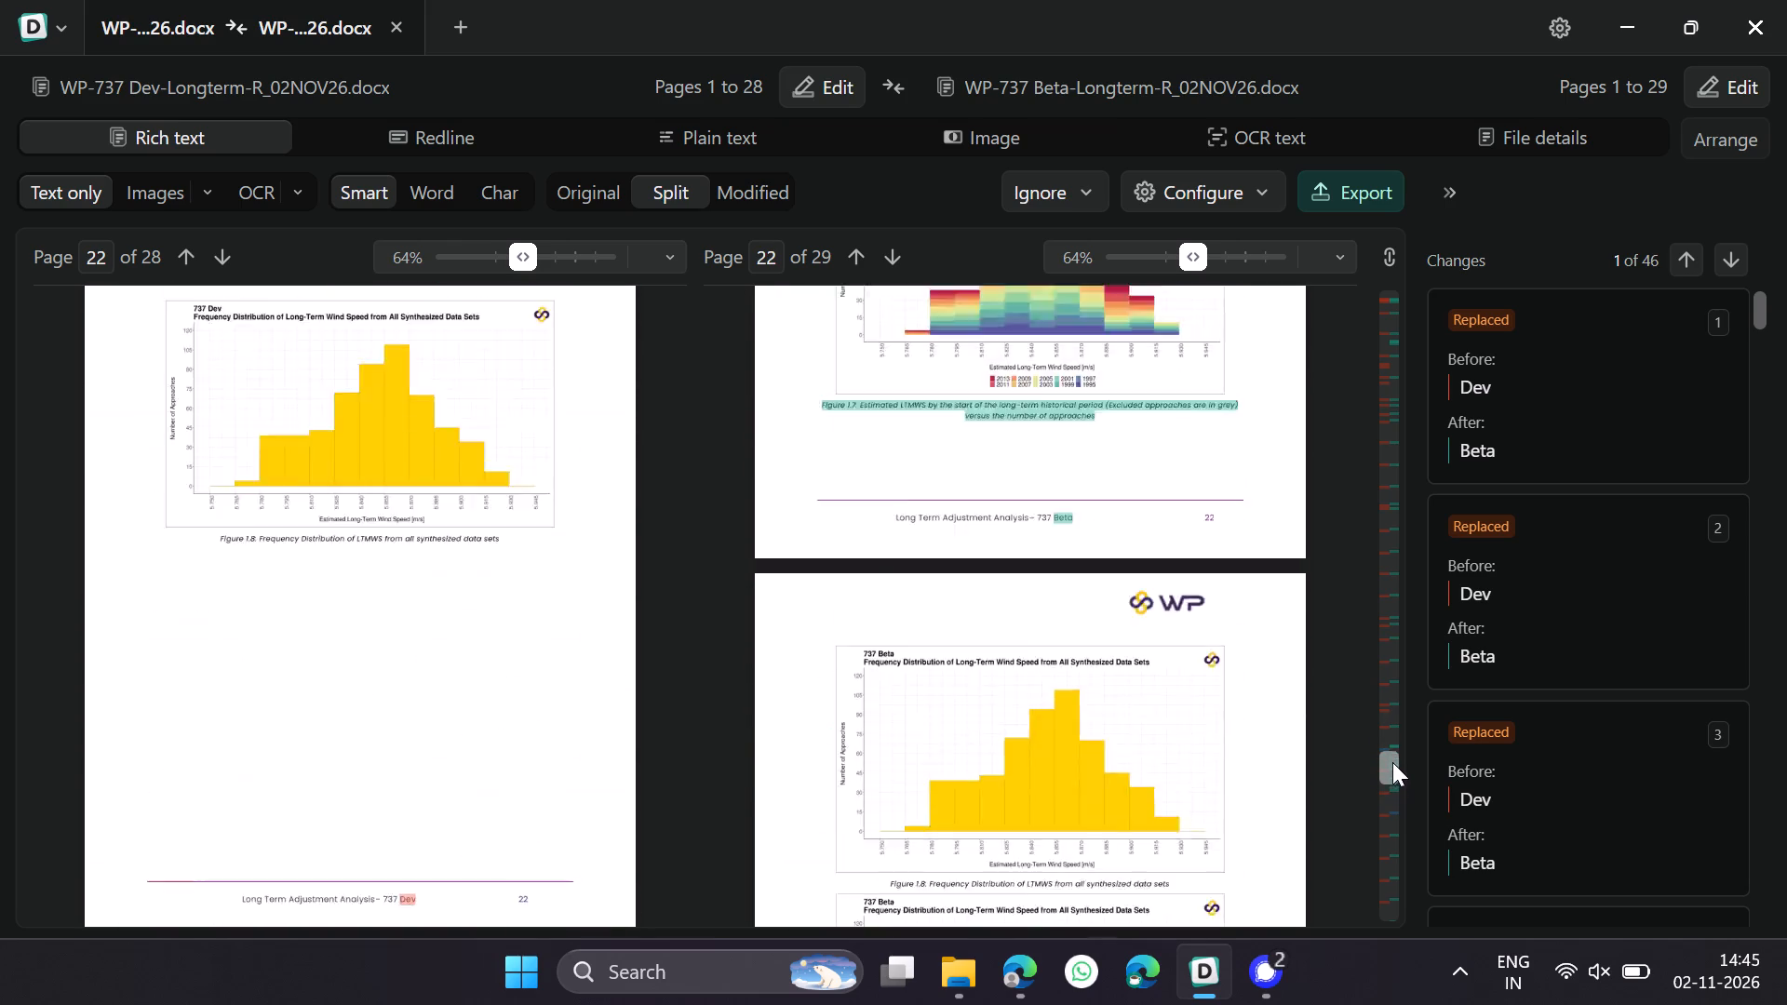
drag(1392, 762, 1383, 779)
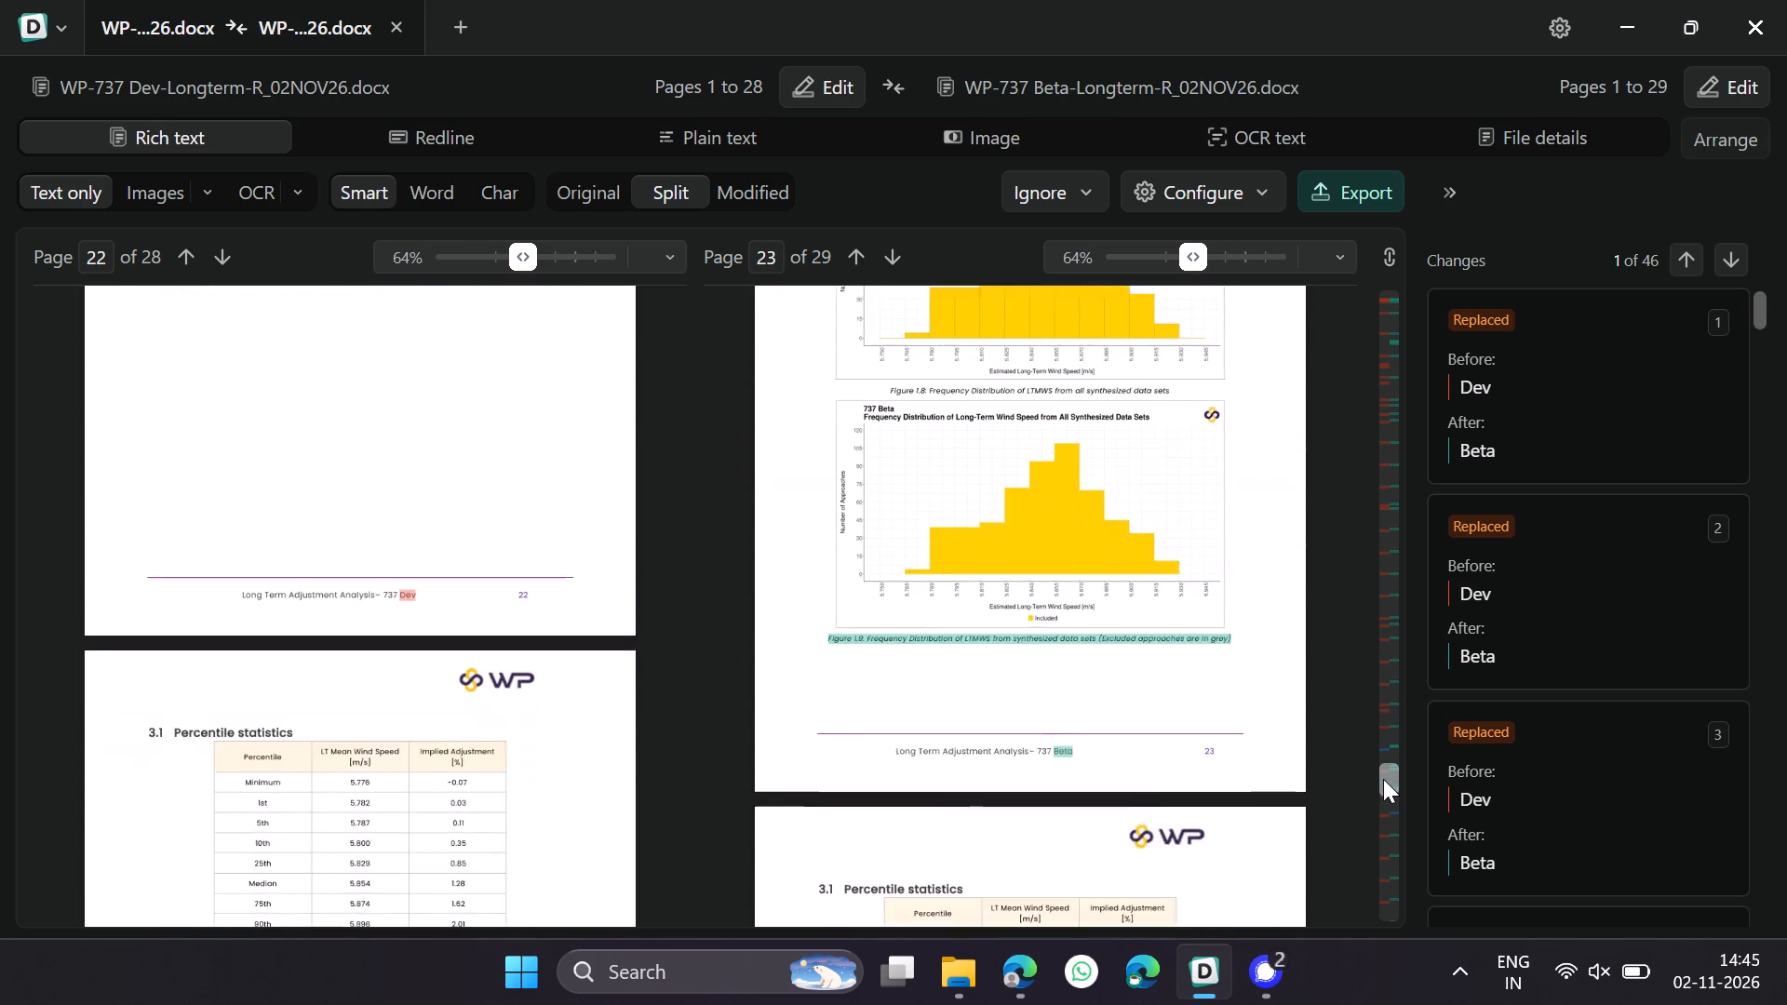
drag(1383, 779, 1387, 765)
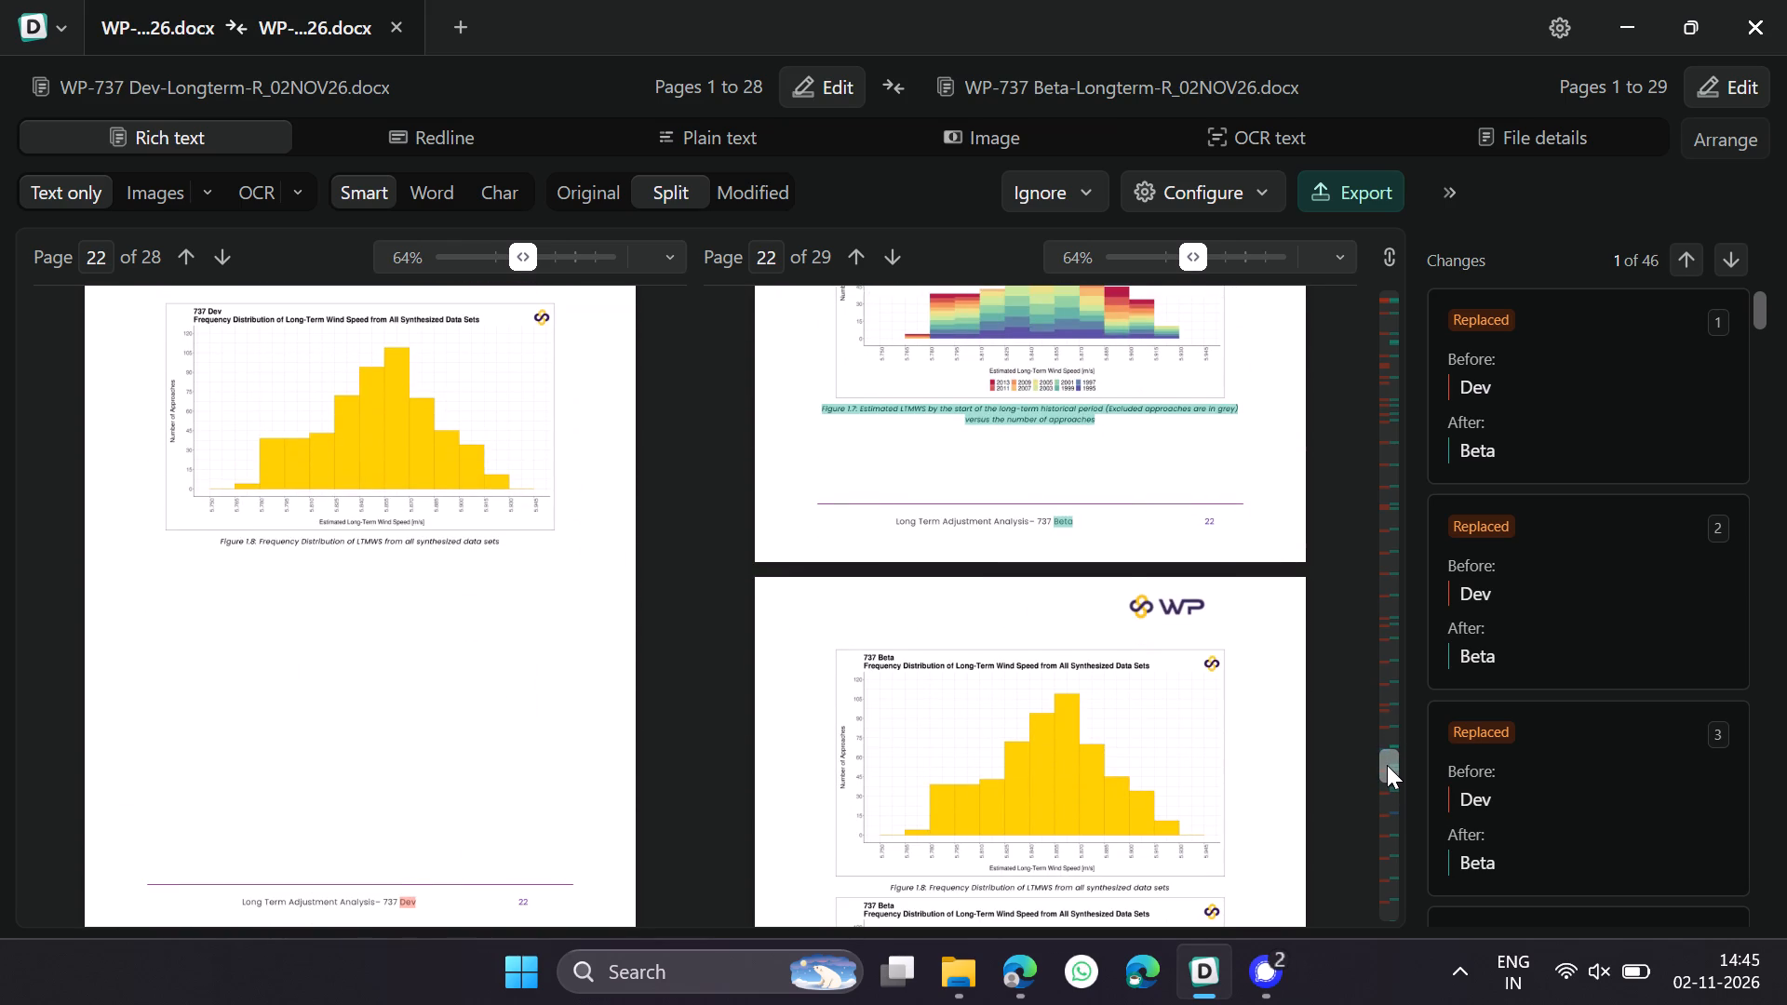
drag(1387, 765, 1386, 749)
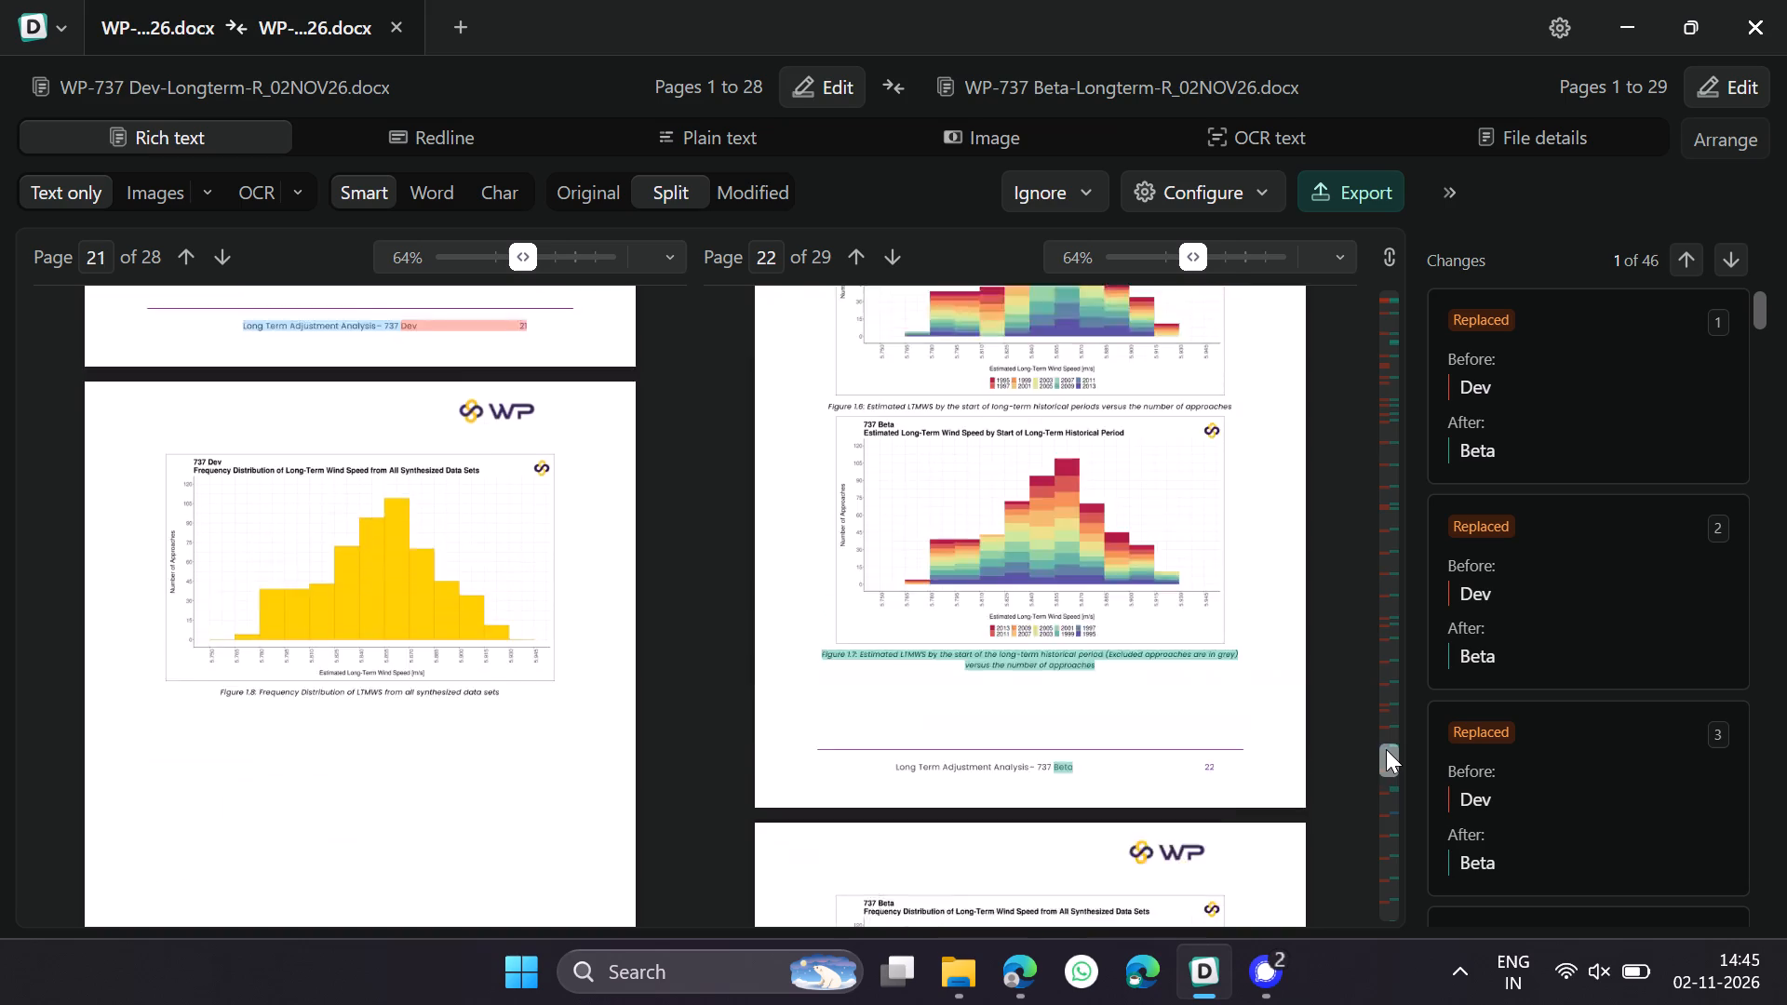
drag(1386, 749, 1386, 732)
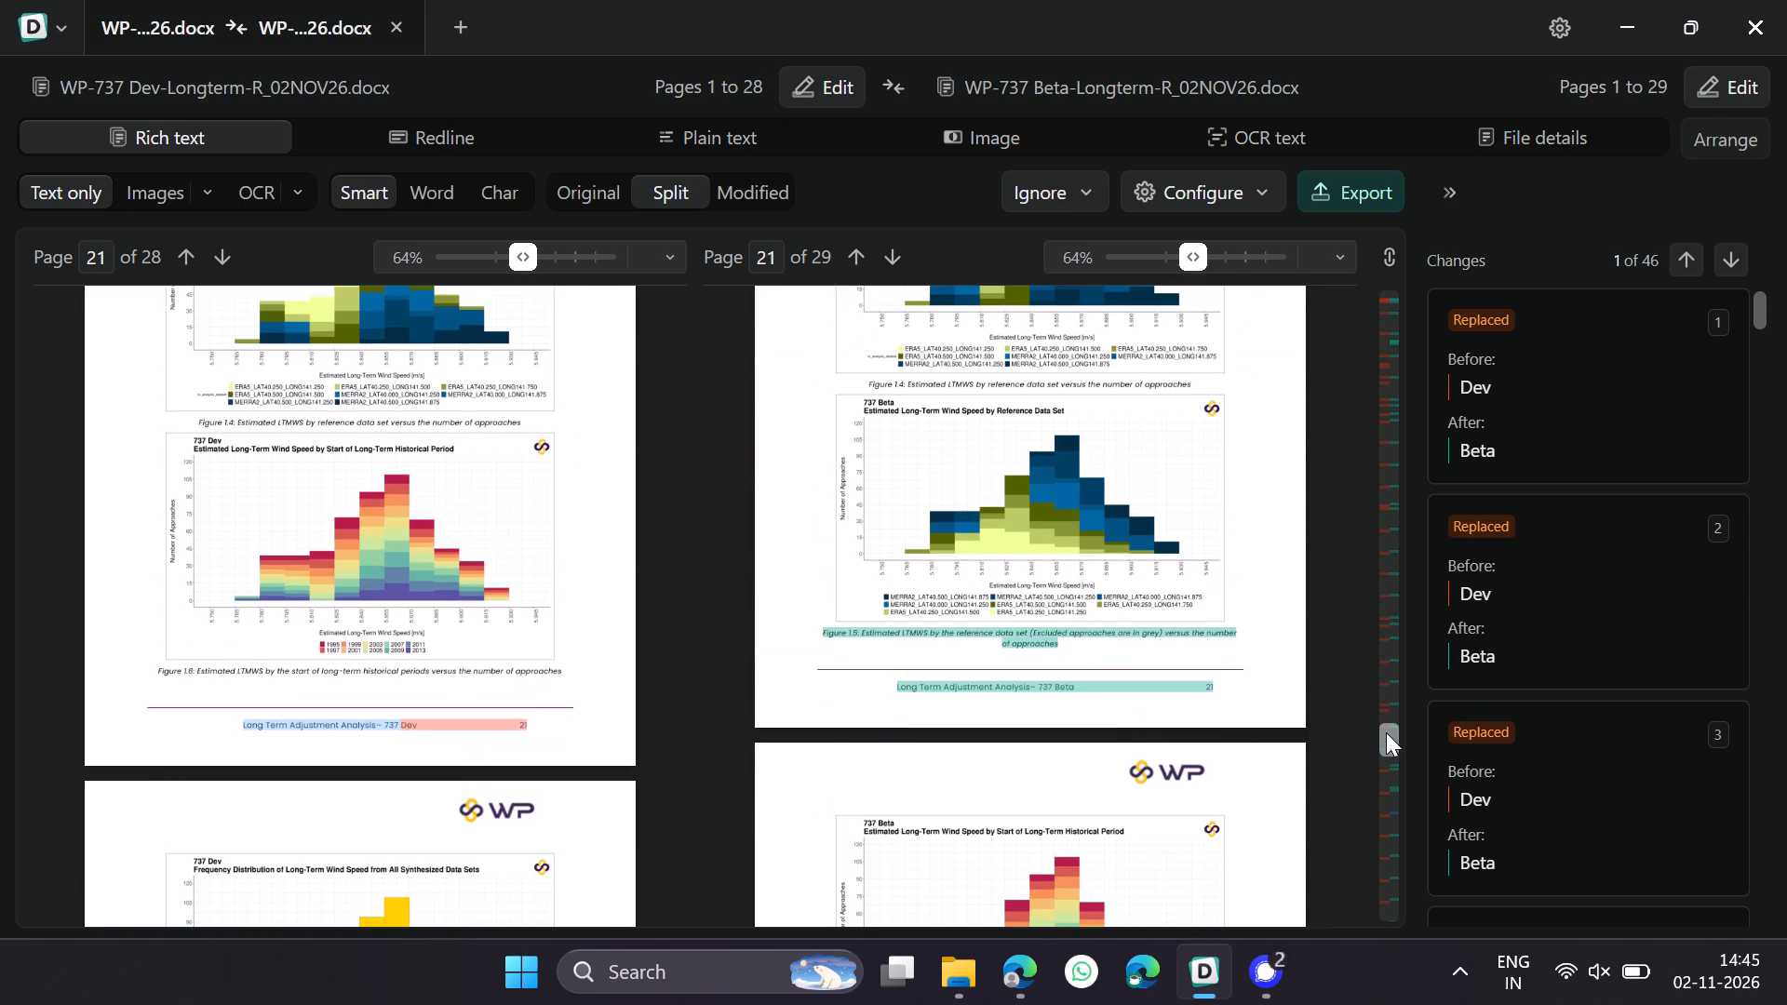
drag(1386, 732, 1384, 741)
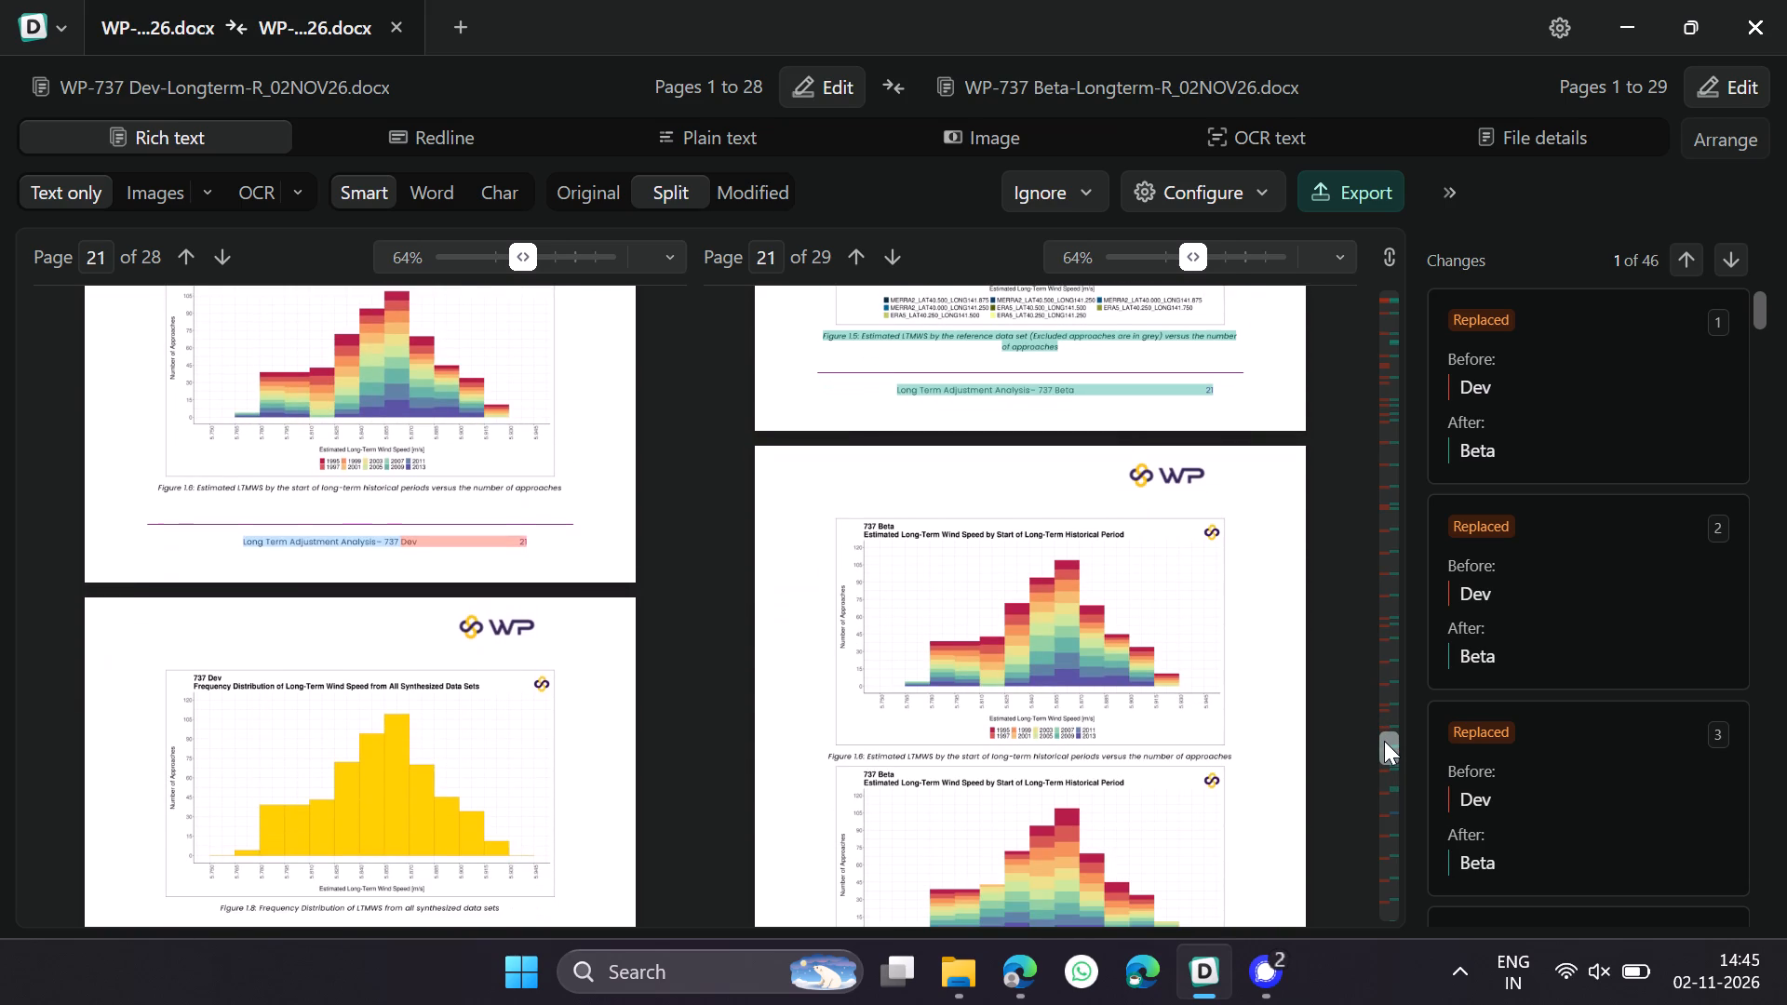
drag(1384, 741, 1384, 743)
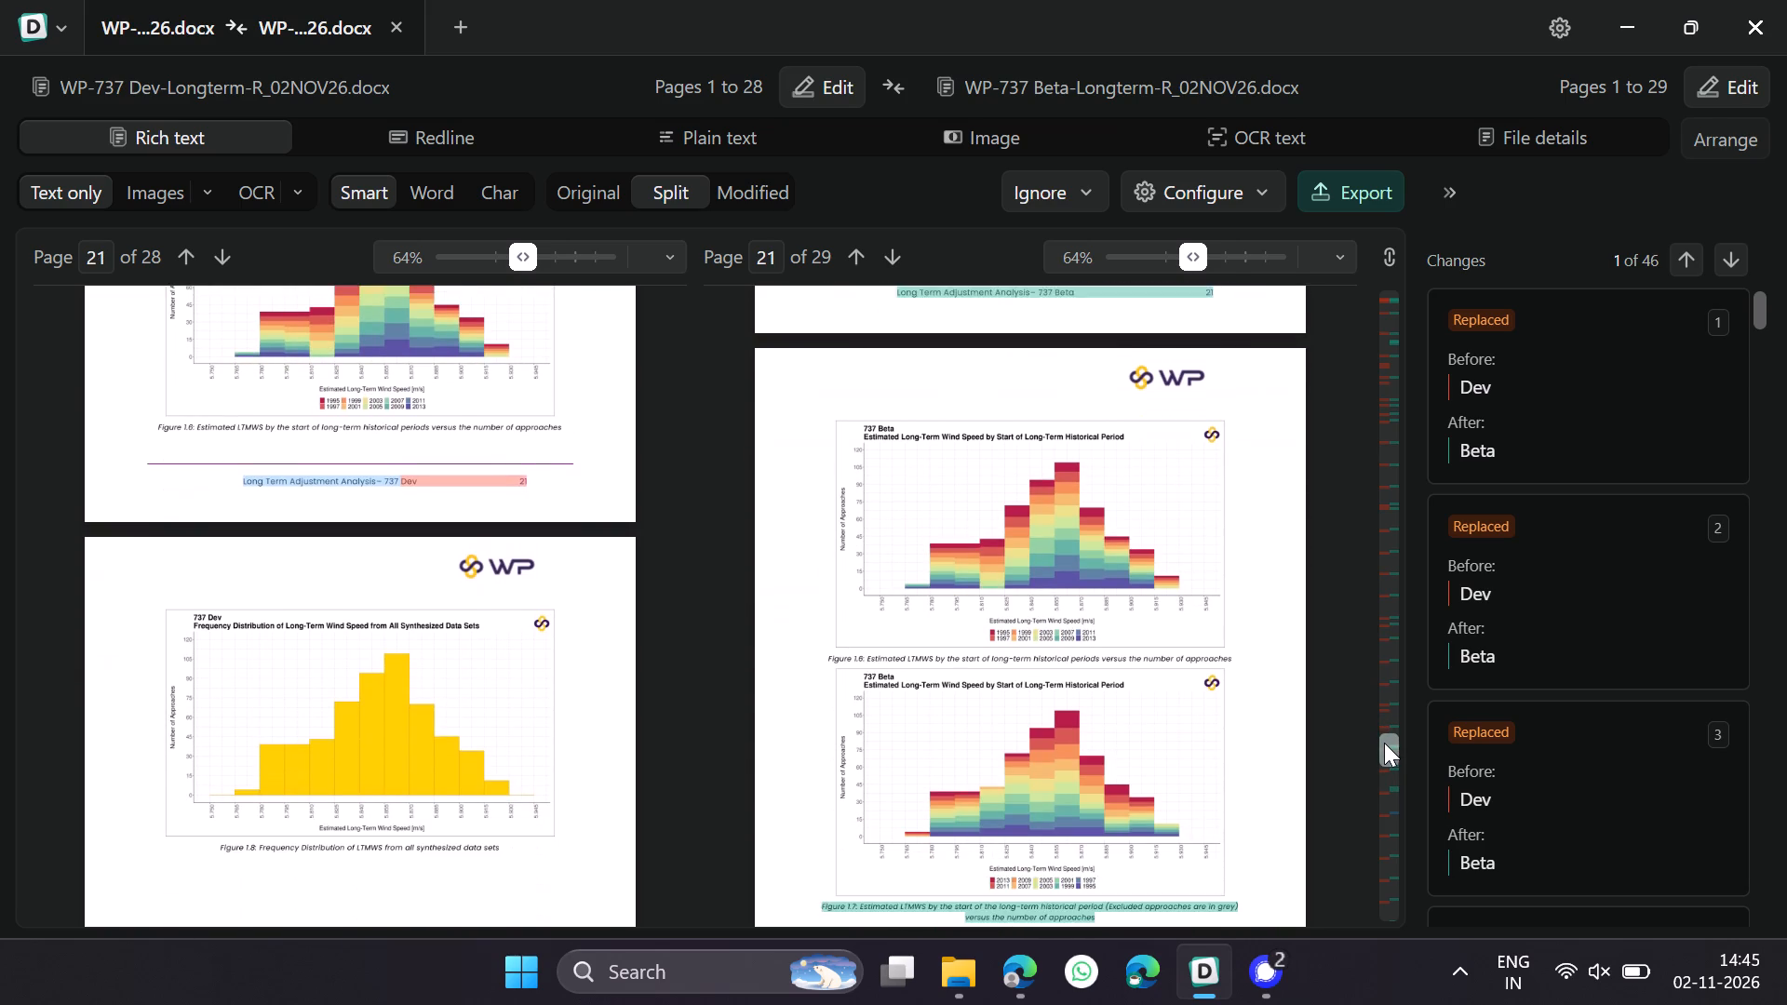
Compare the Percentile statistics section in both reports, covering Tables 1.10, 1.11 and 1.12.
drag(1384, 743, 1388, 775)
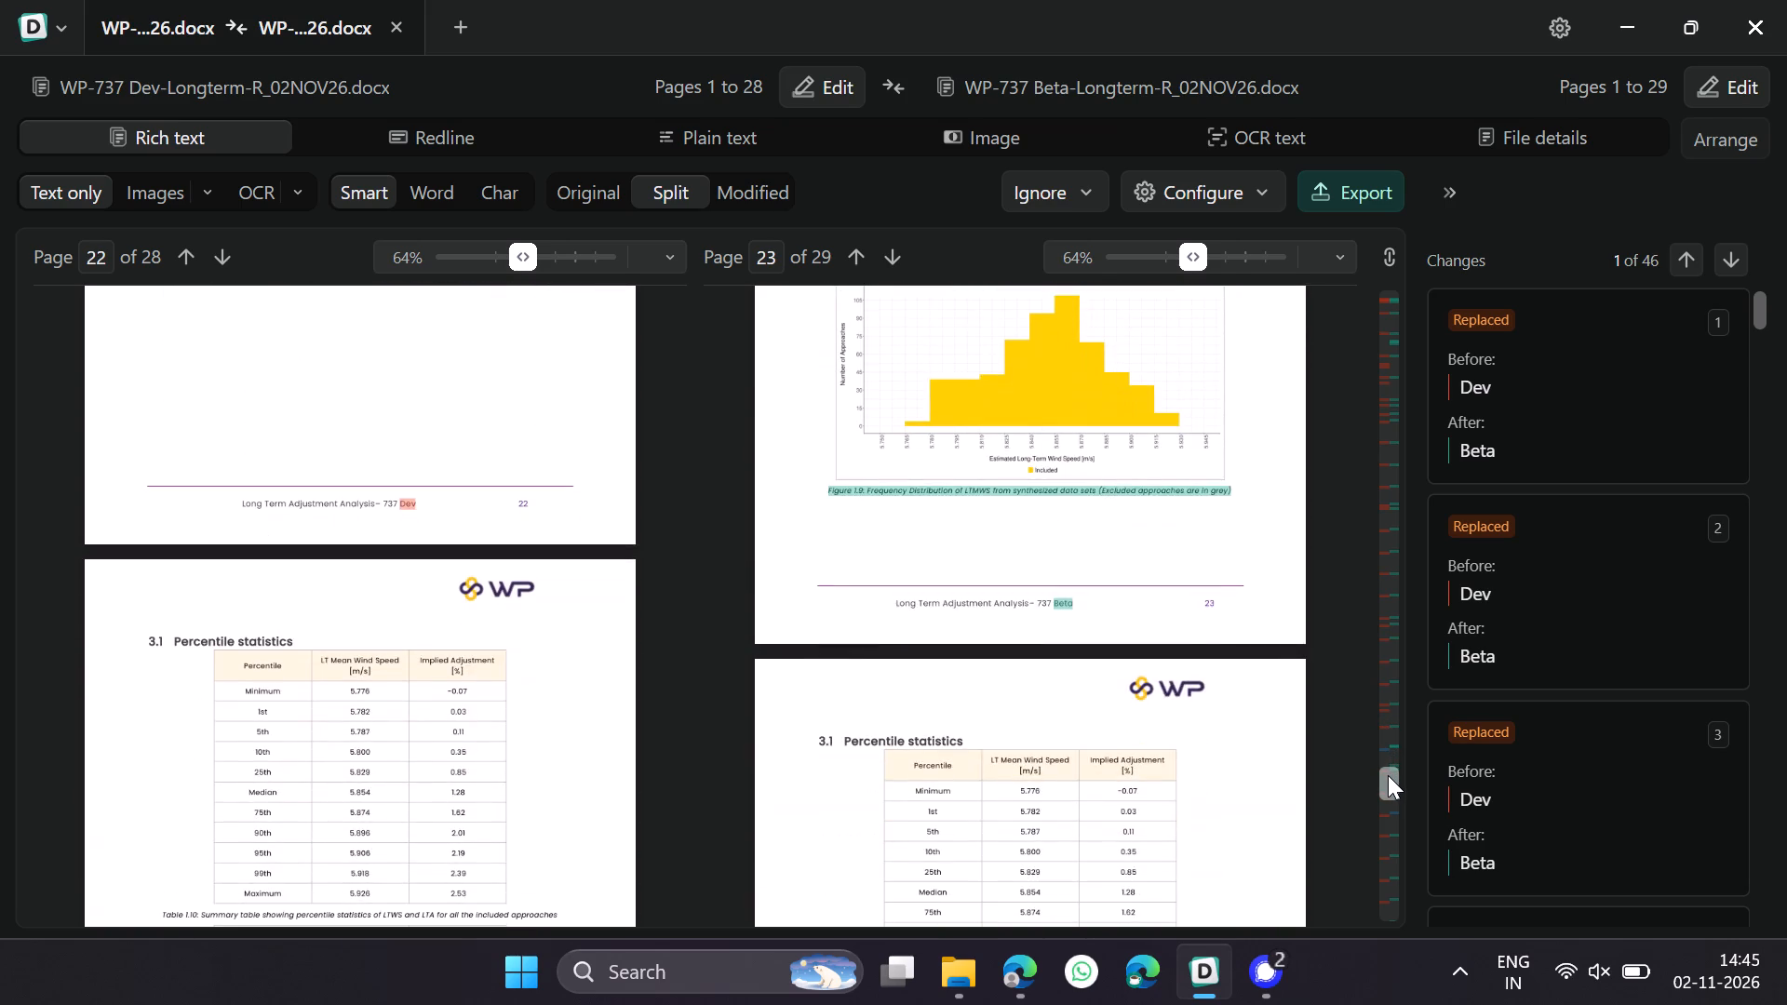
drag(1388, 775, 1397, 785)
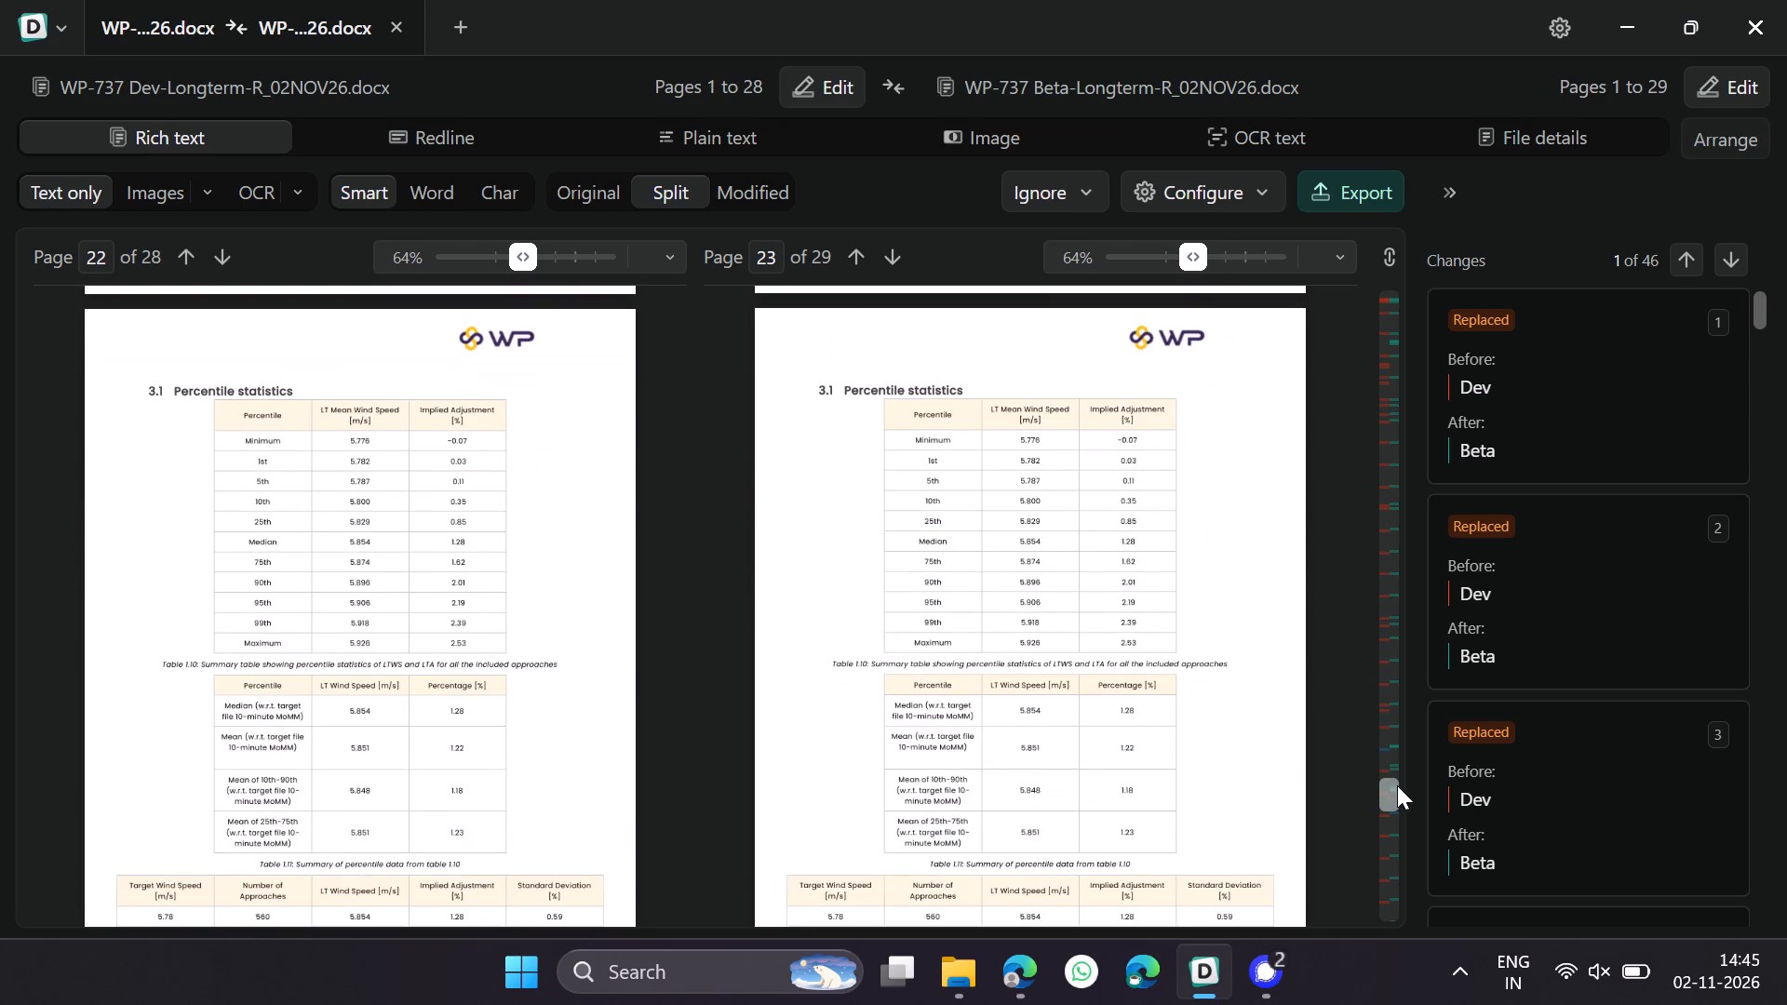
drag(1397, 785, 1393, 779)
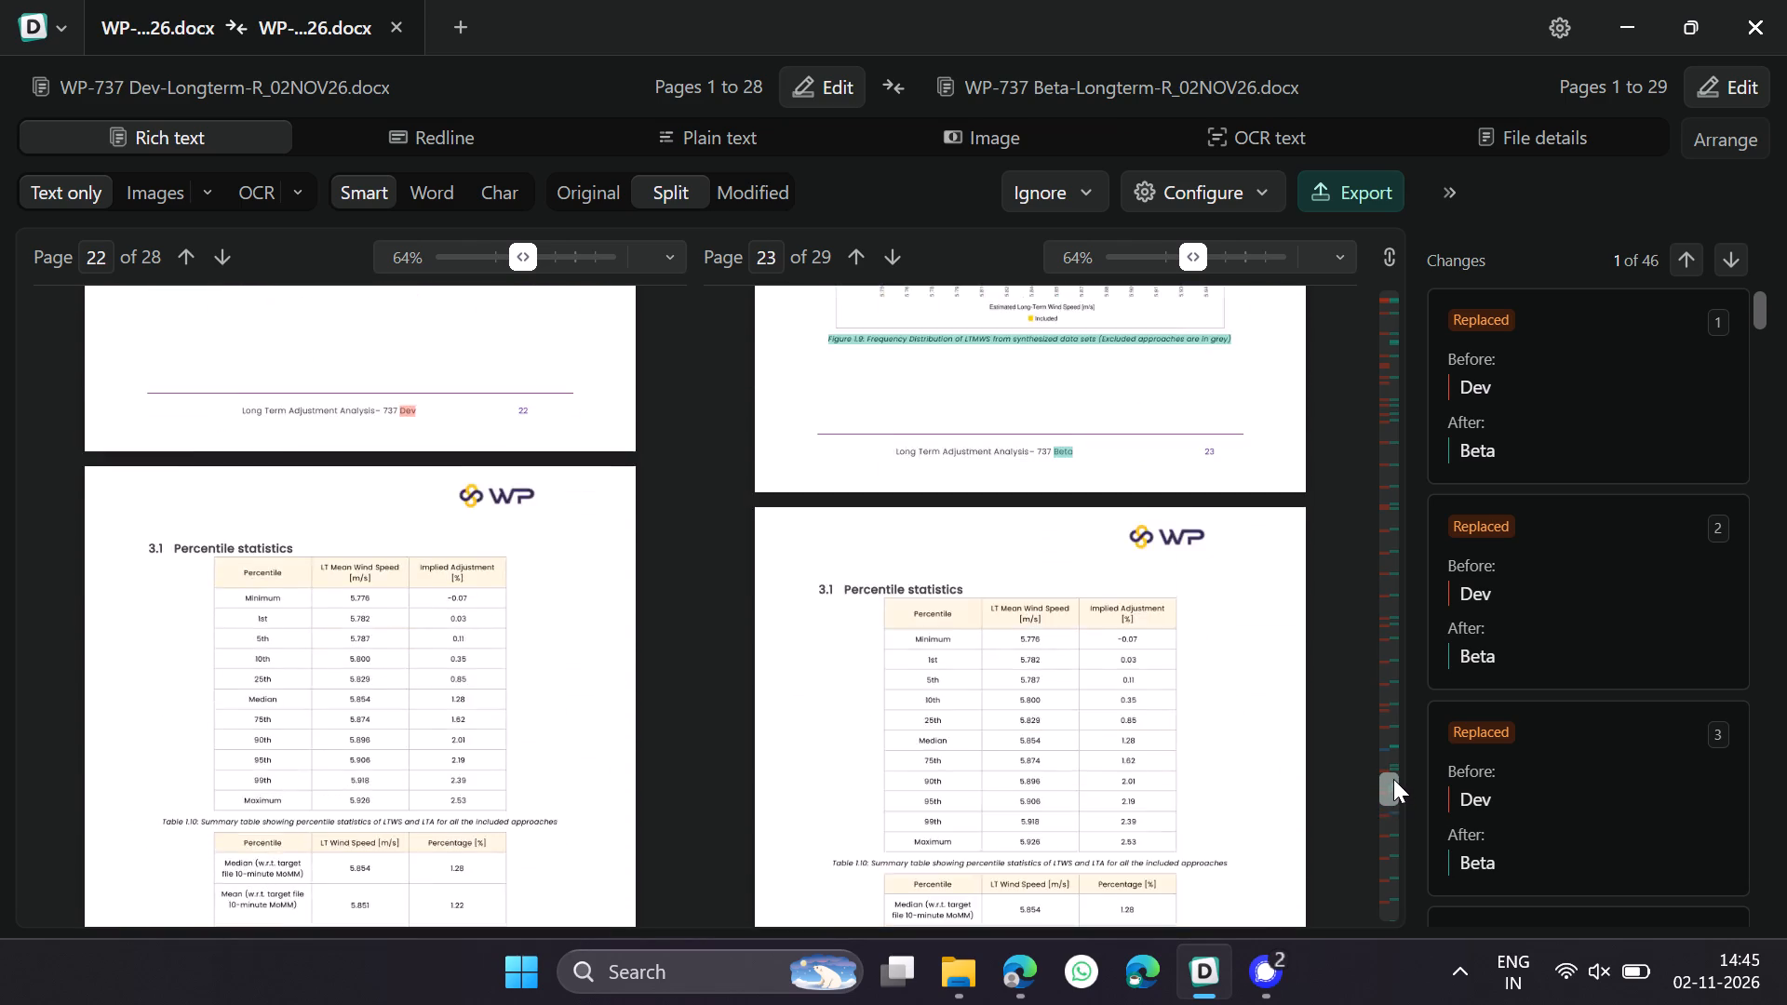
drag(1393, 779, 1401, 795)
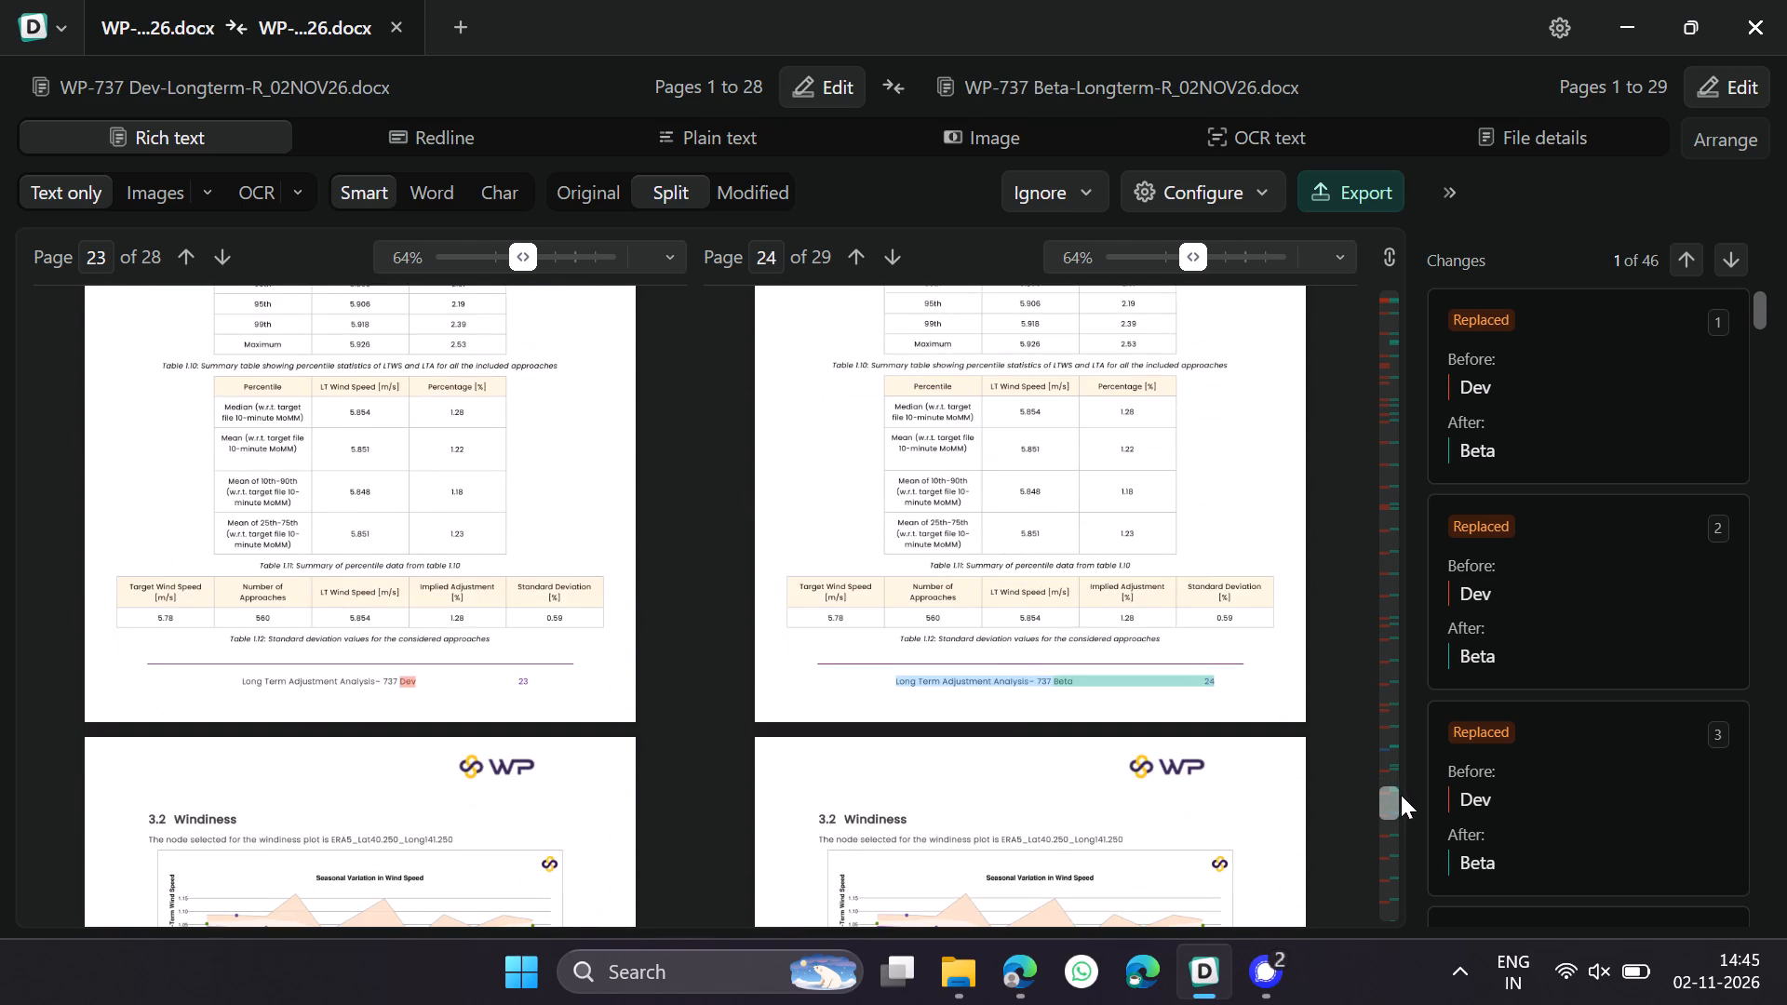
Compare the Windiness section in both reports, covering Figure 1.12 and Tables 1.13, 1.14 and 1.15.
drag(1401, 795, 1401, 794)
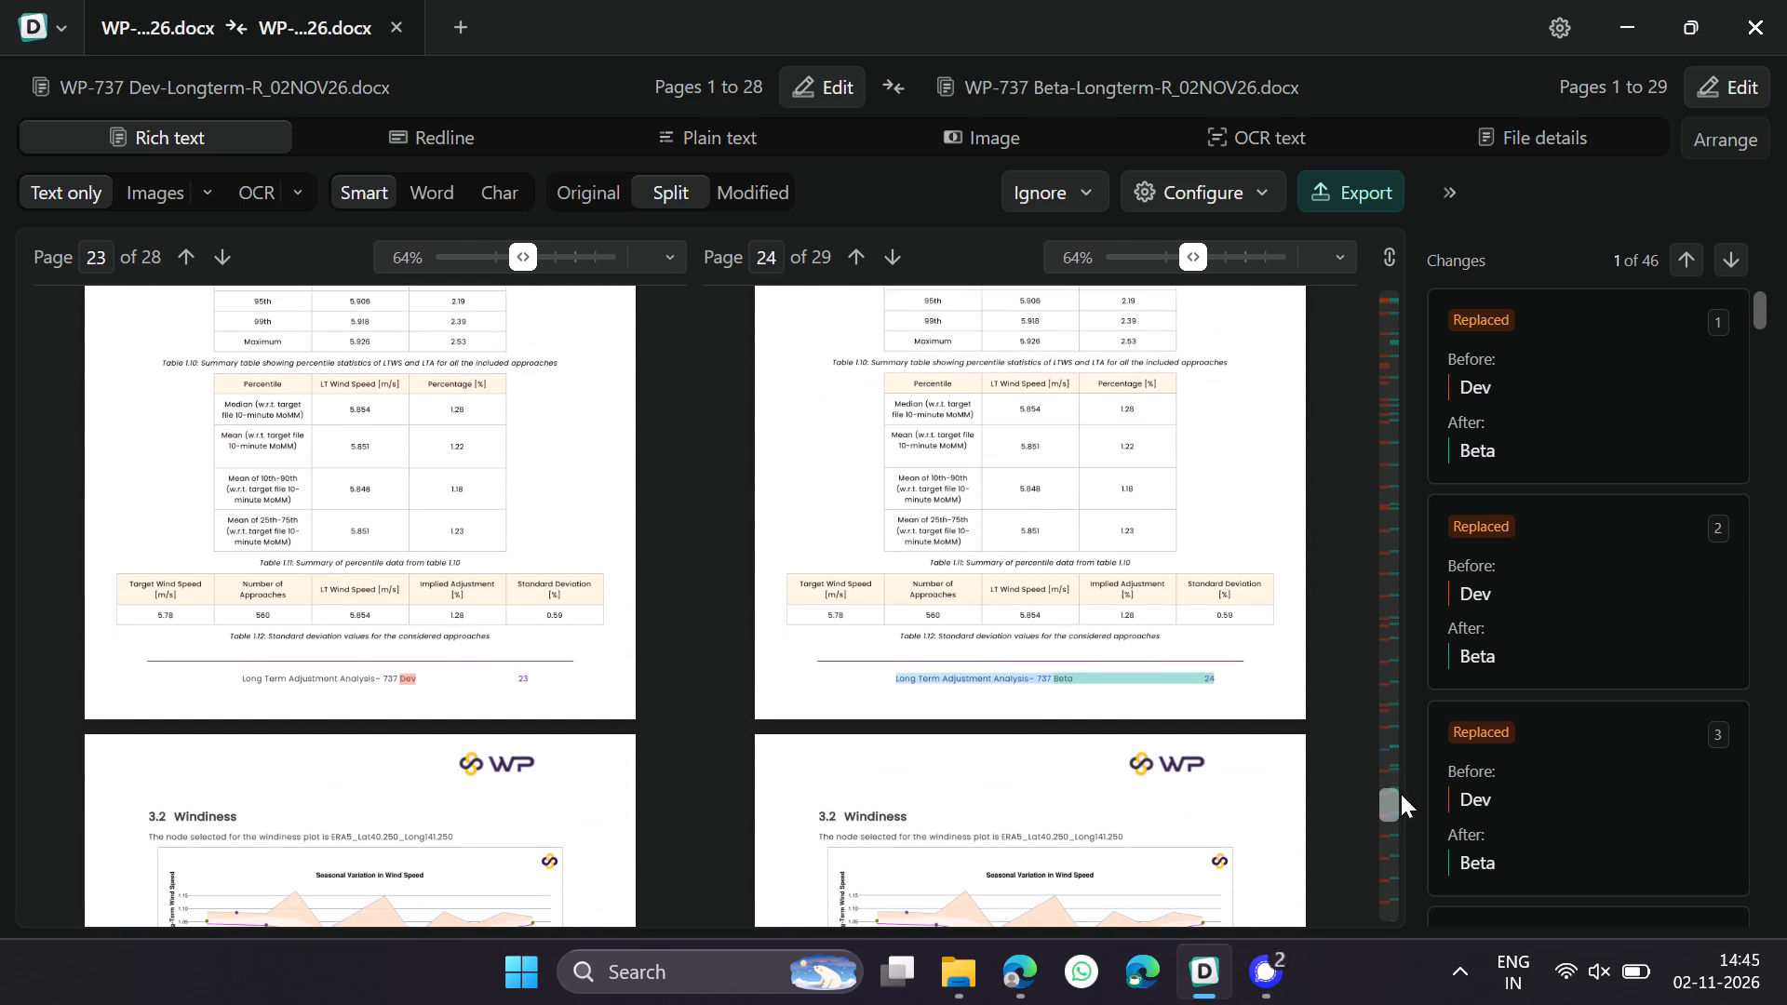
drag(1401, 794, 1409, 826)
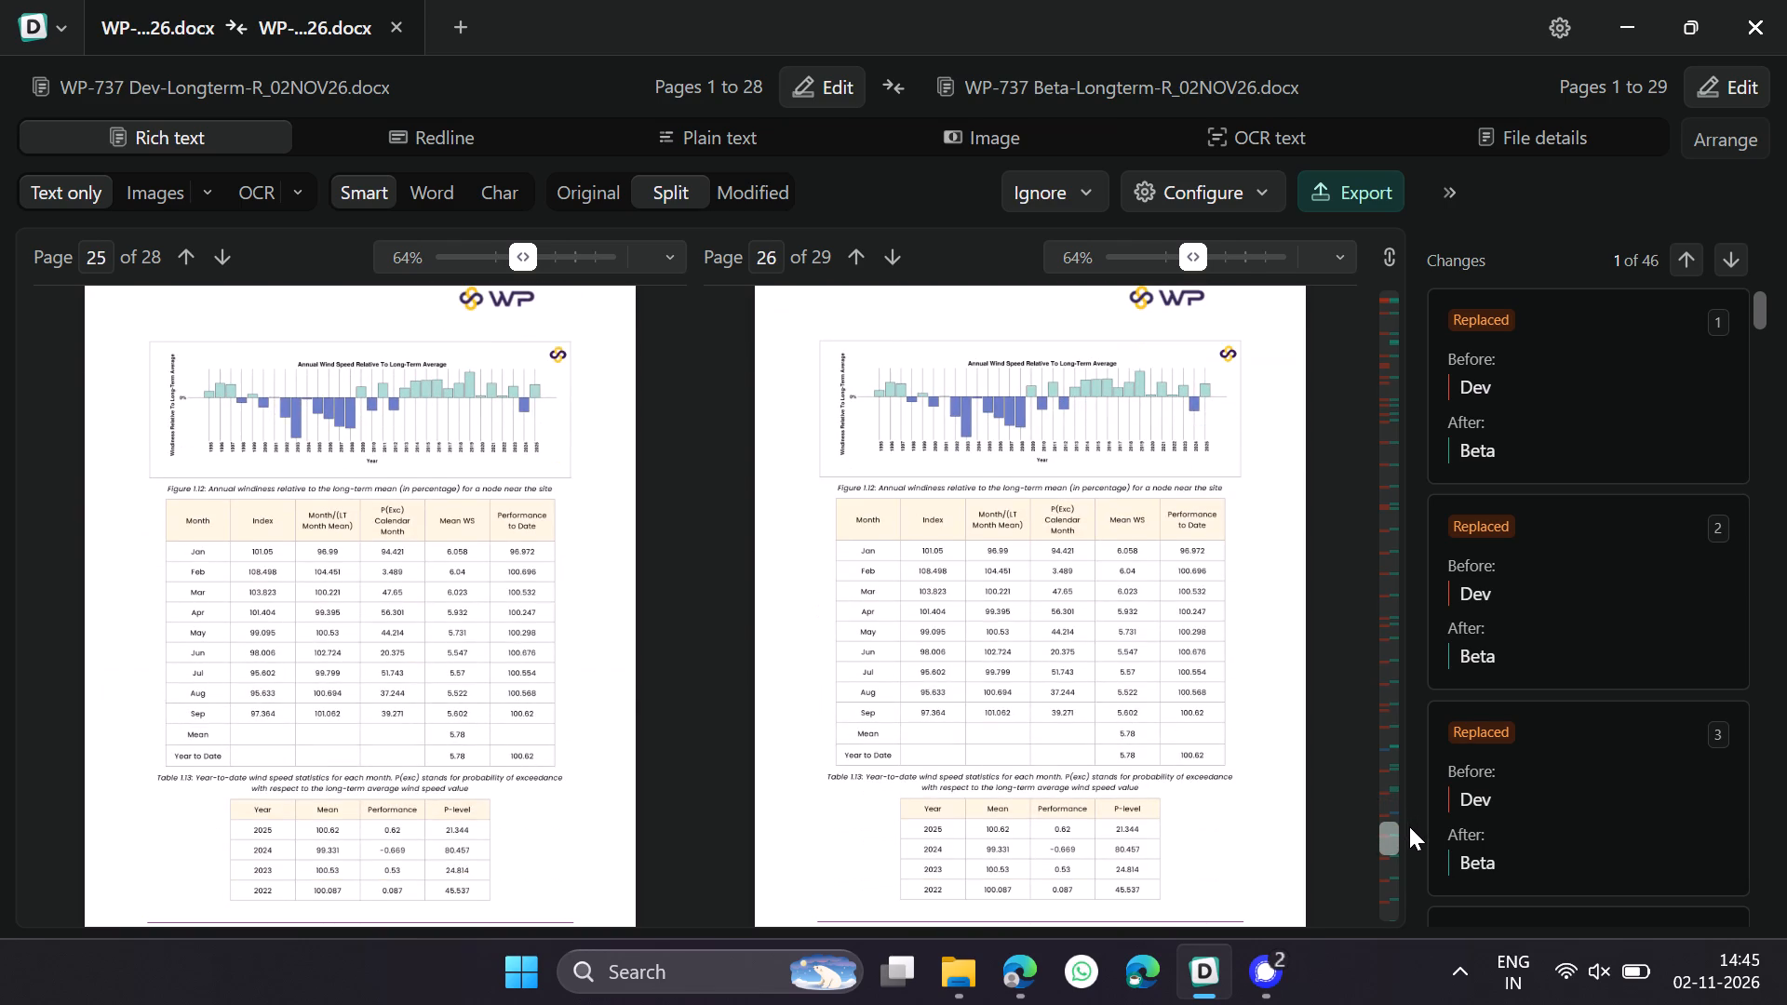
drag(1409, 826, 1414, 841)
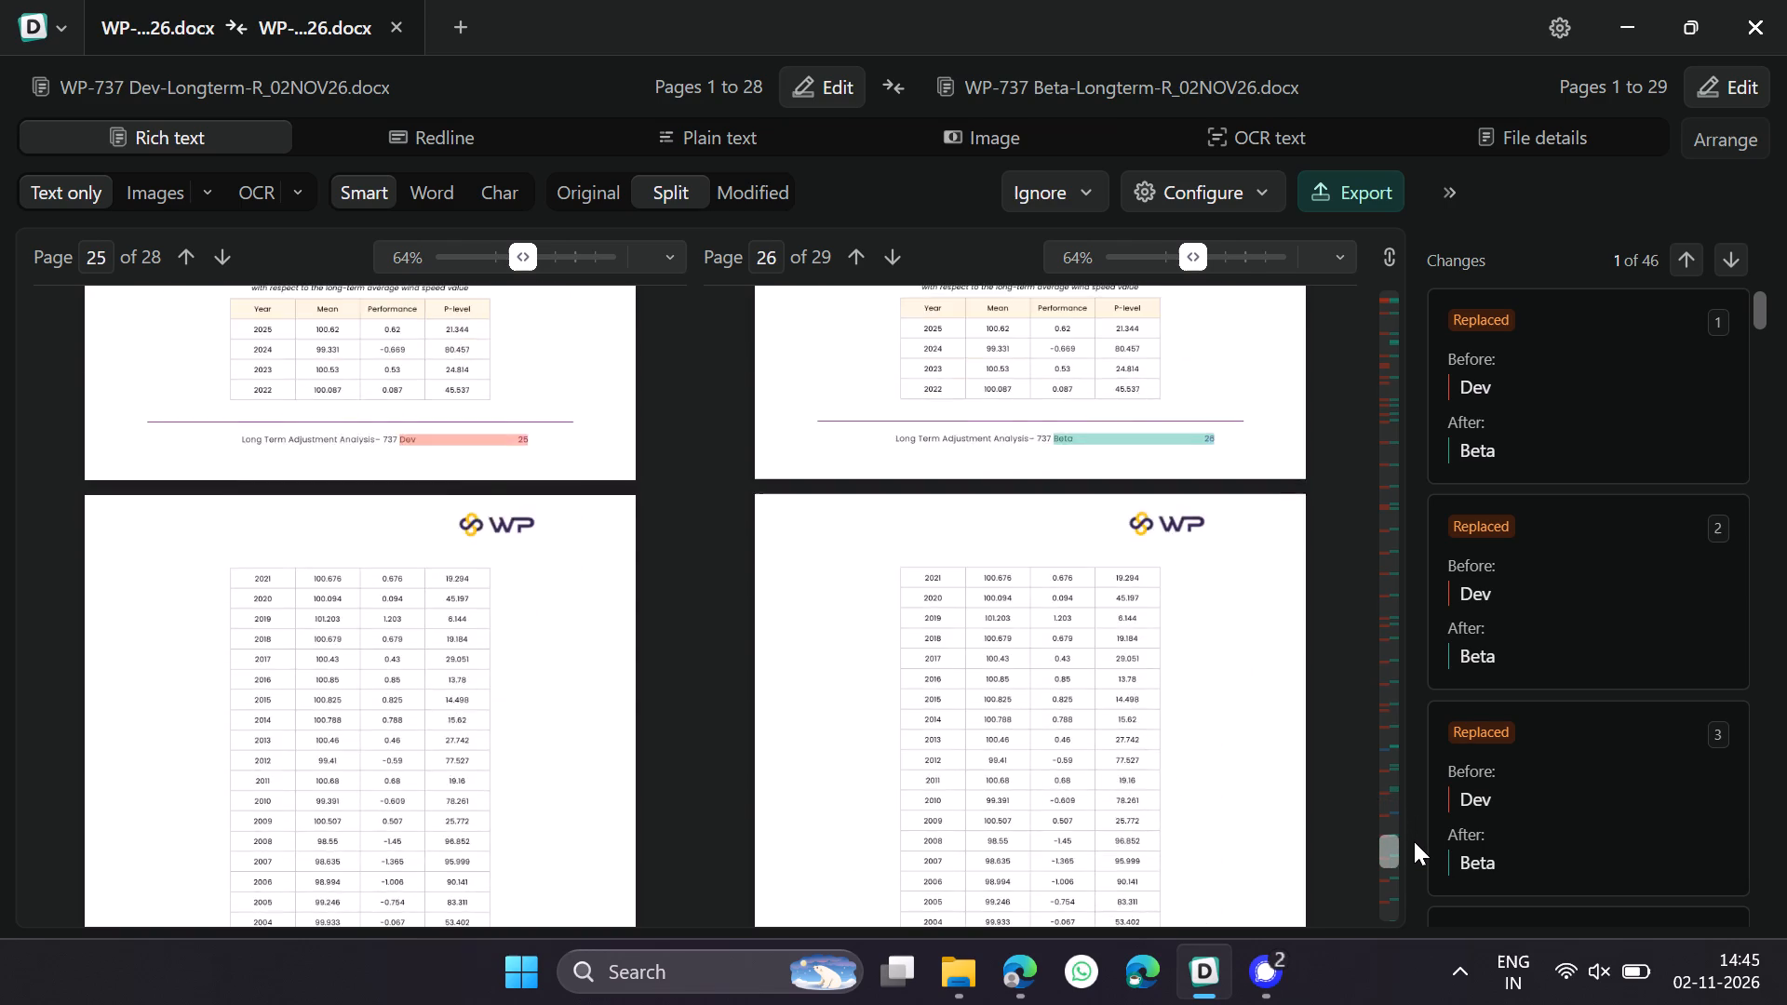
drag(1414, 841, 1410, 852)
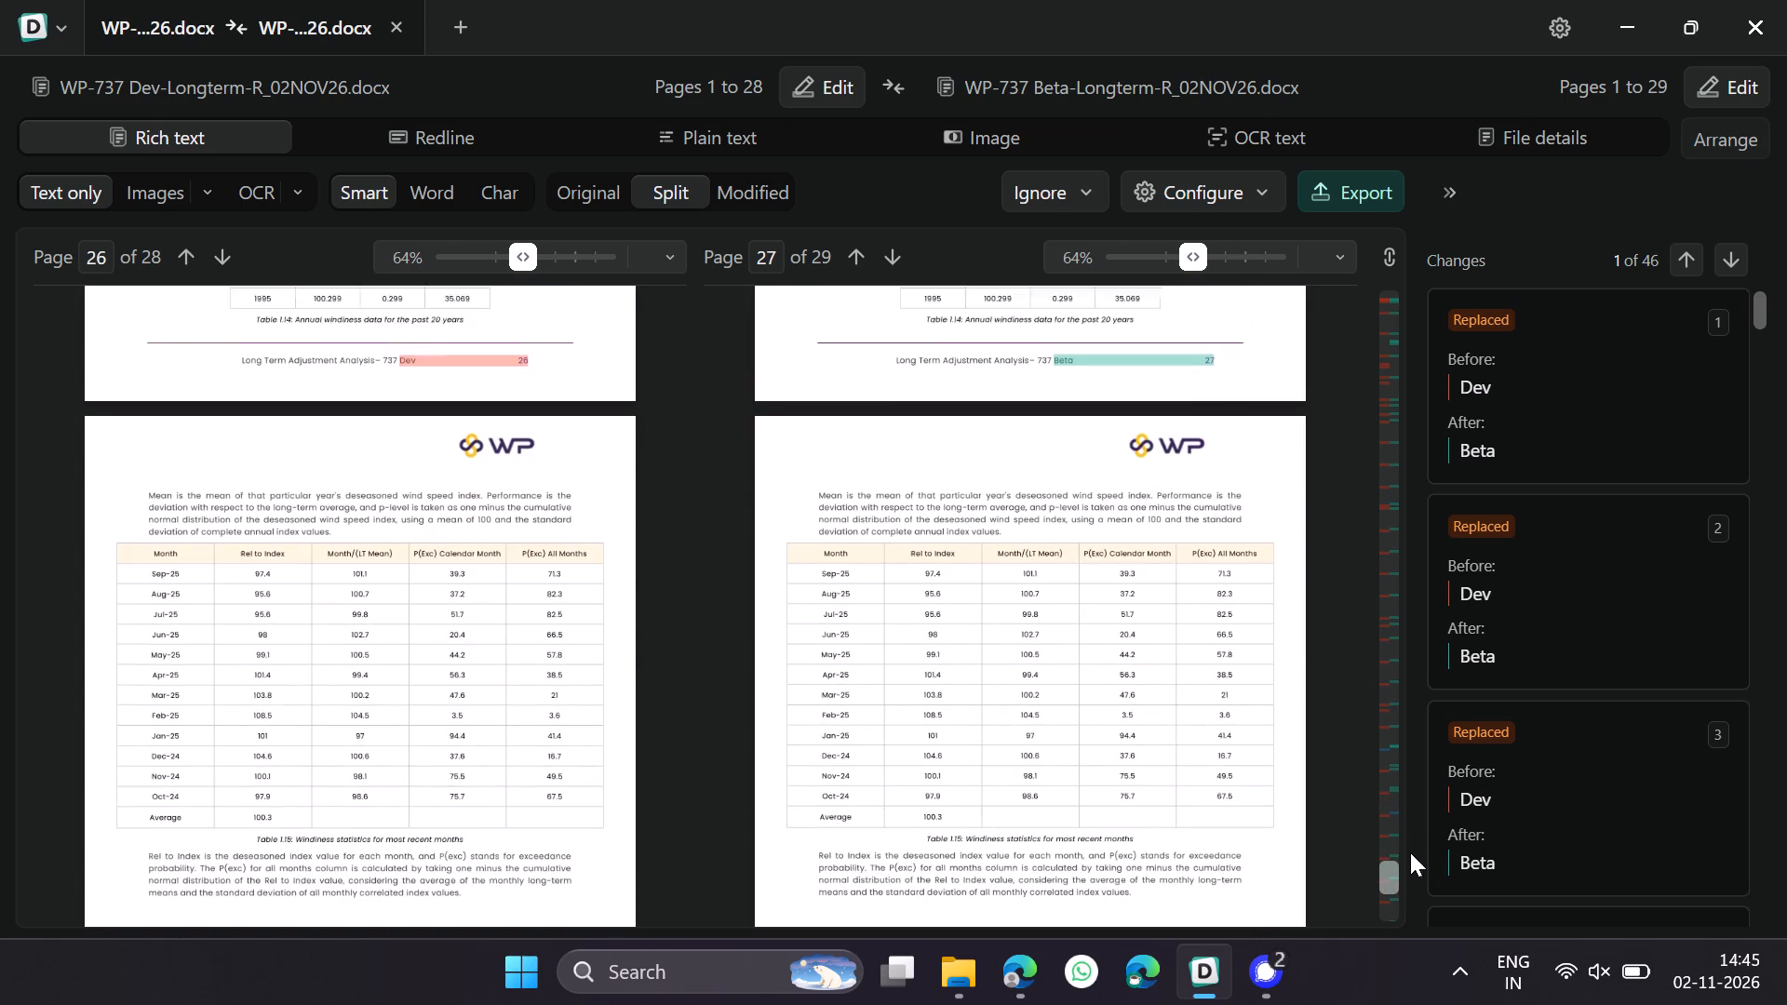
Return to the front pages of both reports and compare their Lists of Figures entry by entry at closer magnification.
drag(1410, 852, 1428, 633)
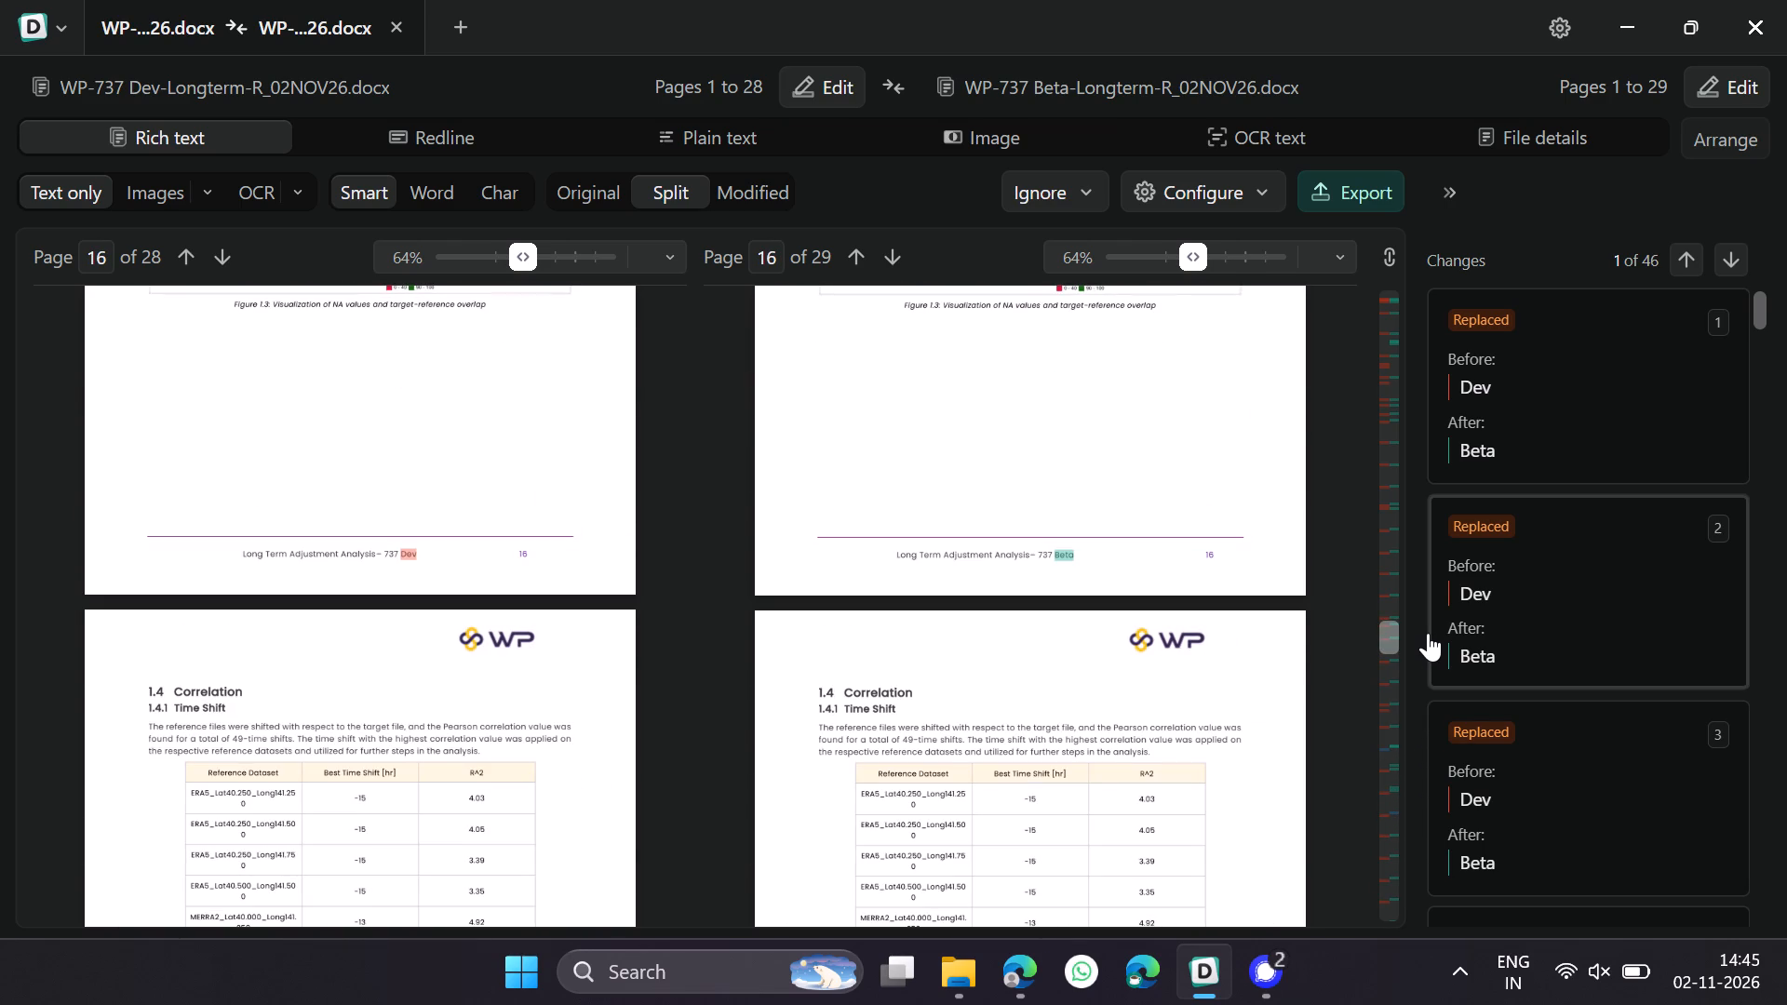
drag(1393, 650, 1390, 549)
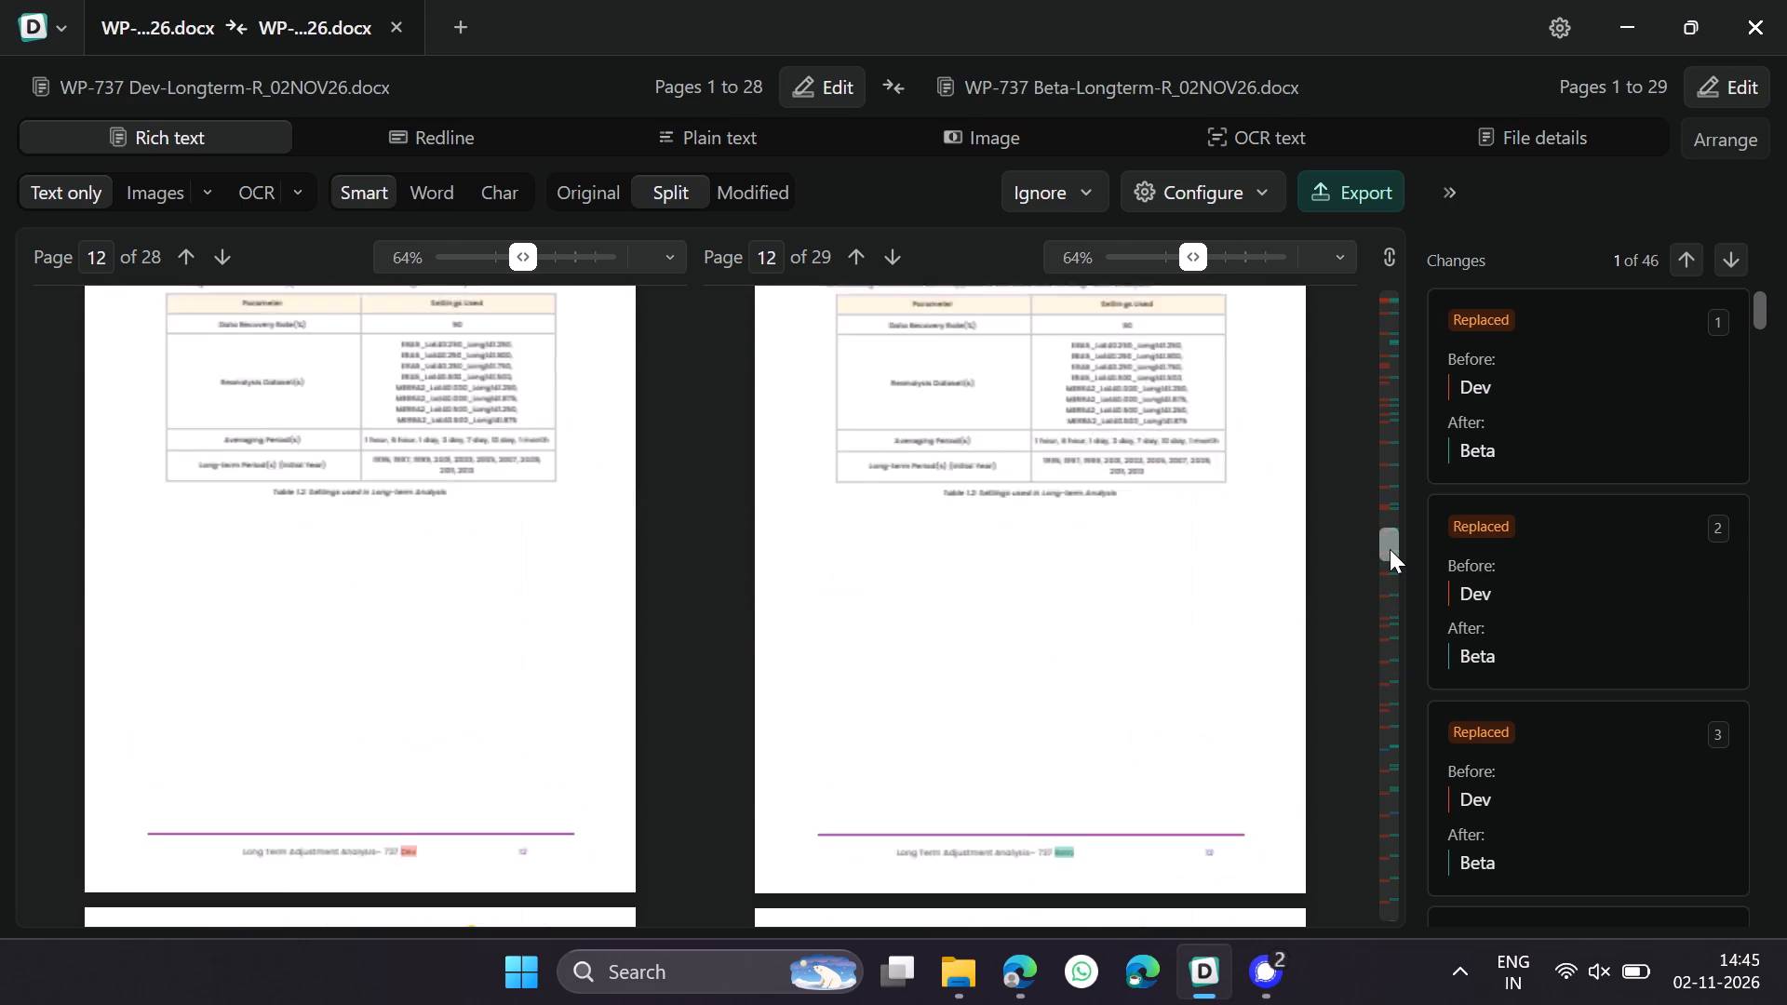
drag(1390, 549, 1389, 484)
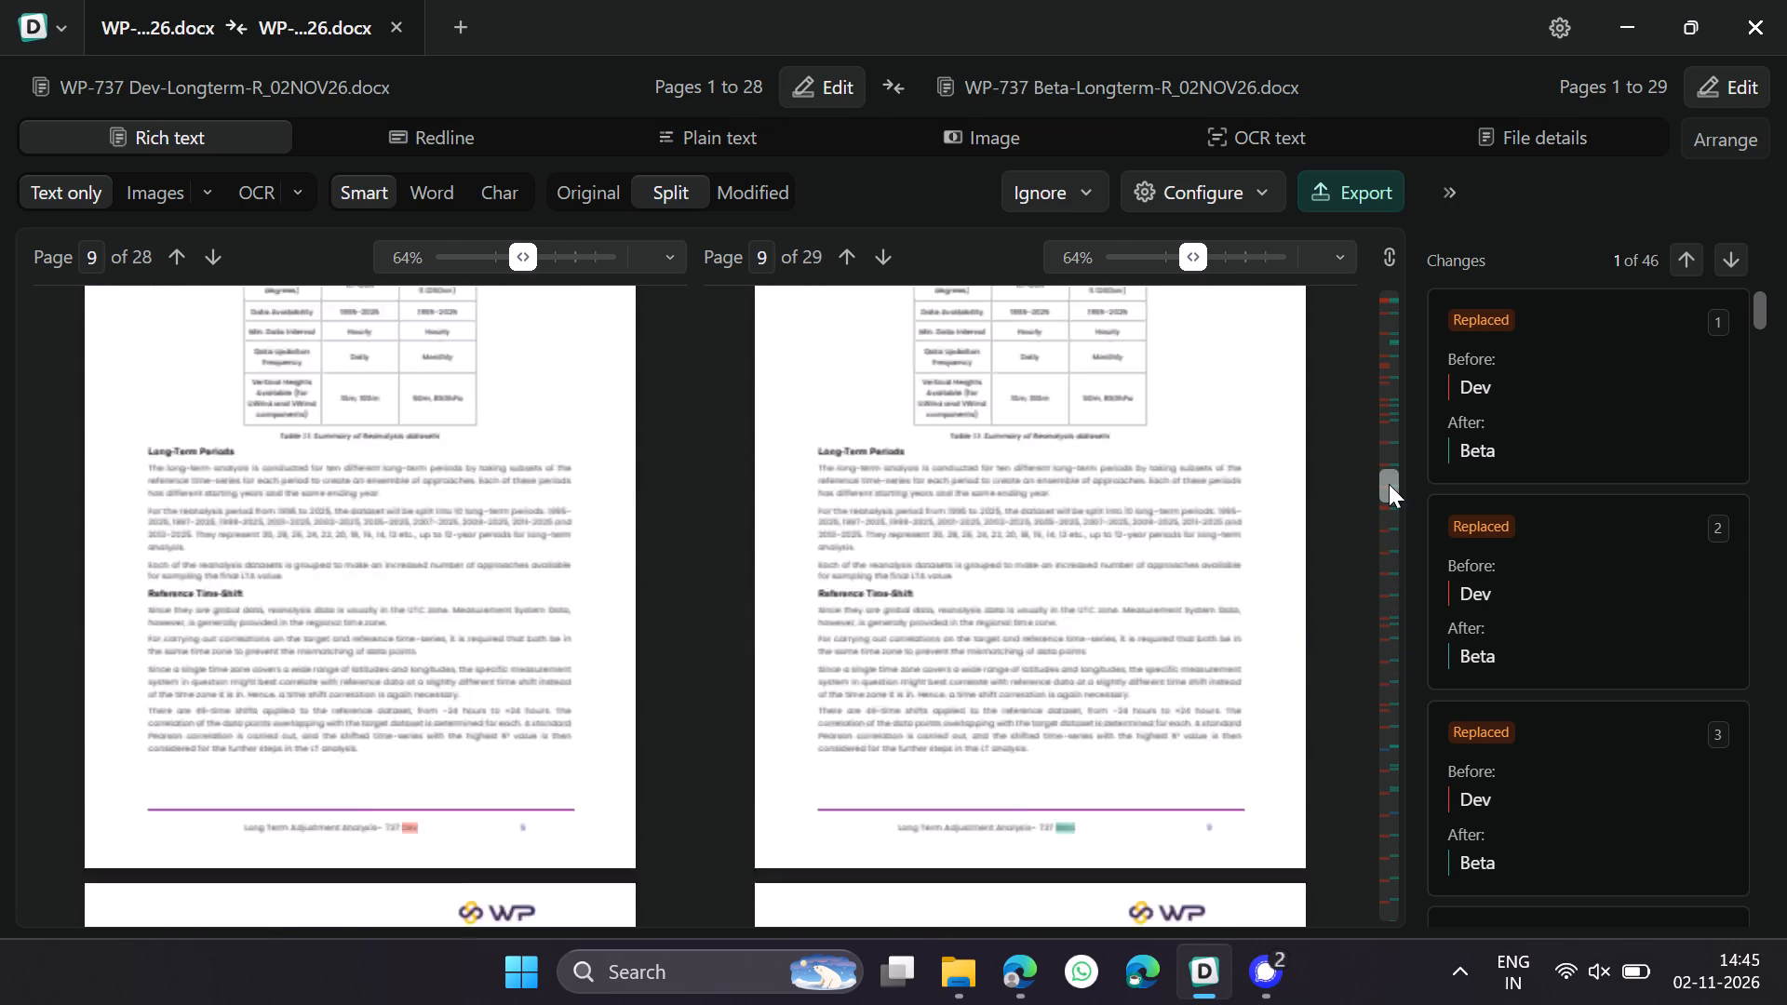
drag(1389, 484, 1402, 394)
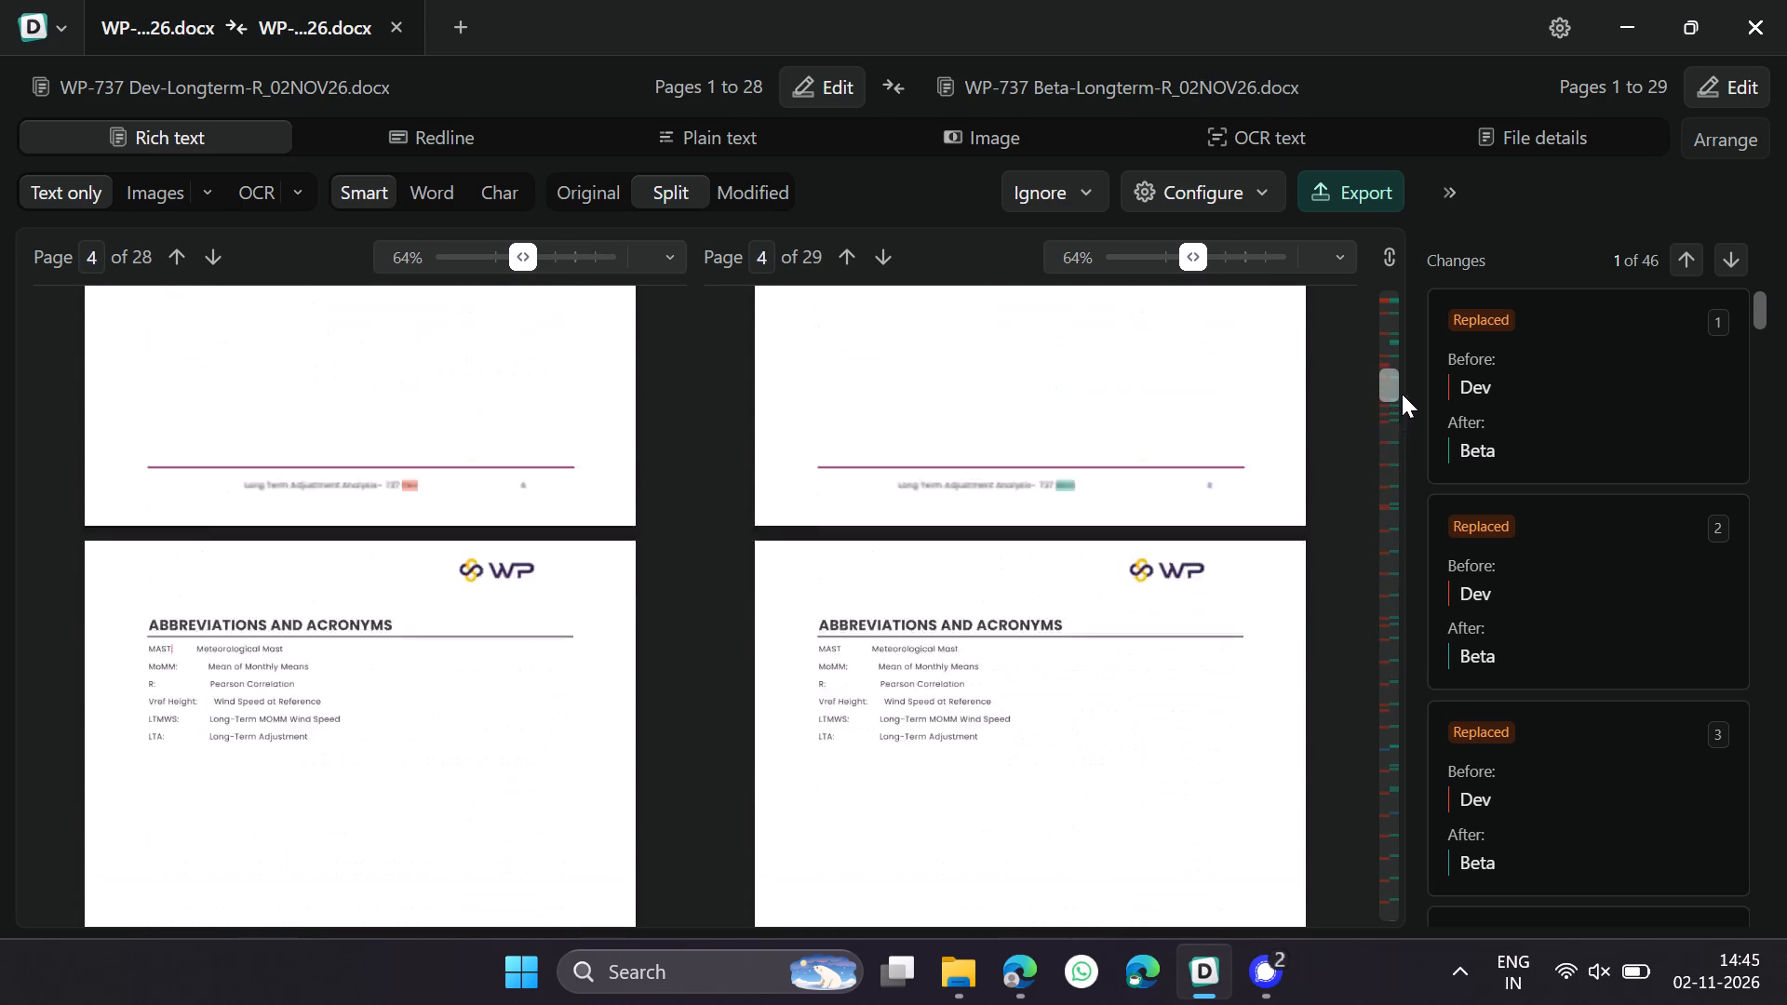
drag(1402, 394, 1405, 343)
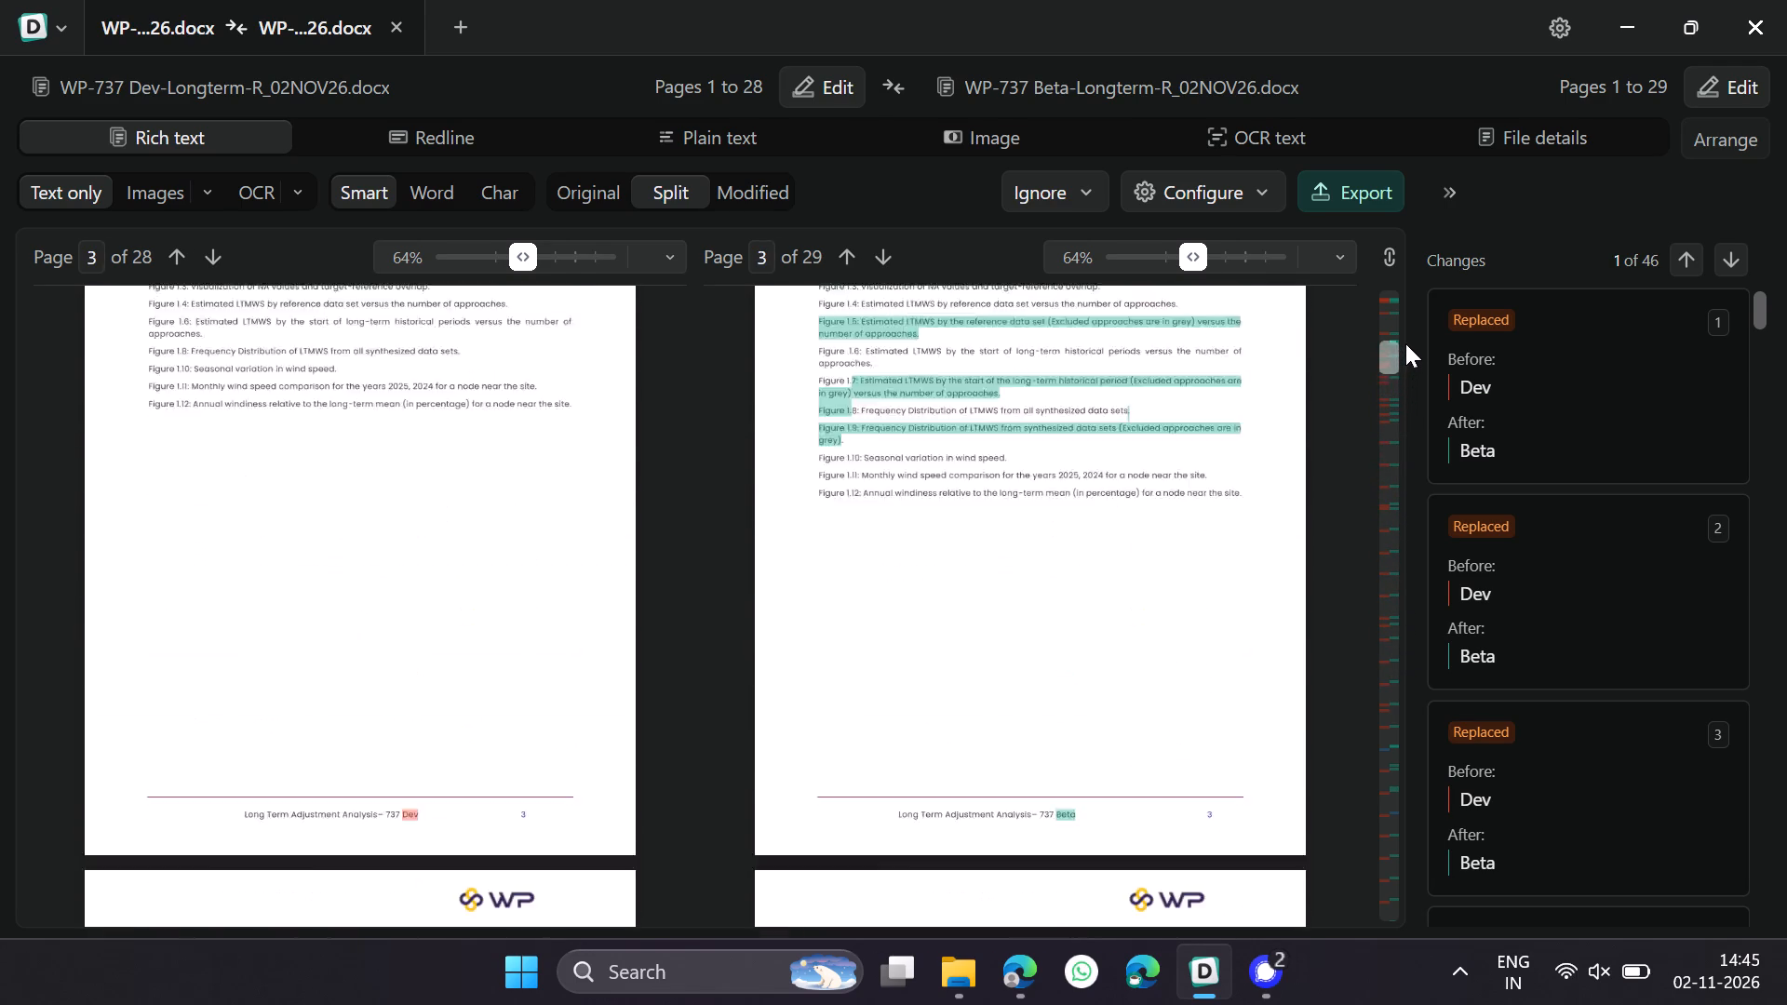
drag(1405, 343, 1401, 297)
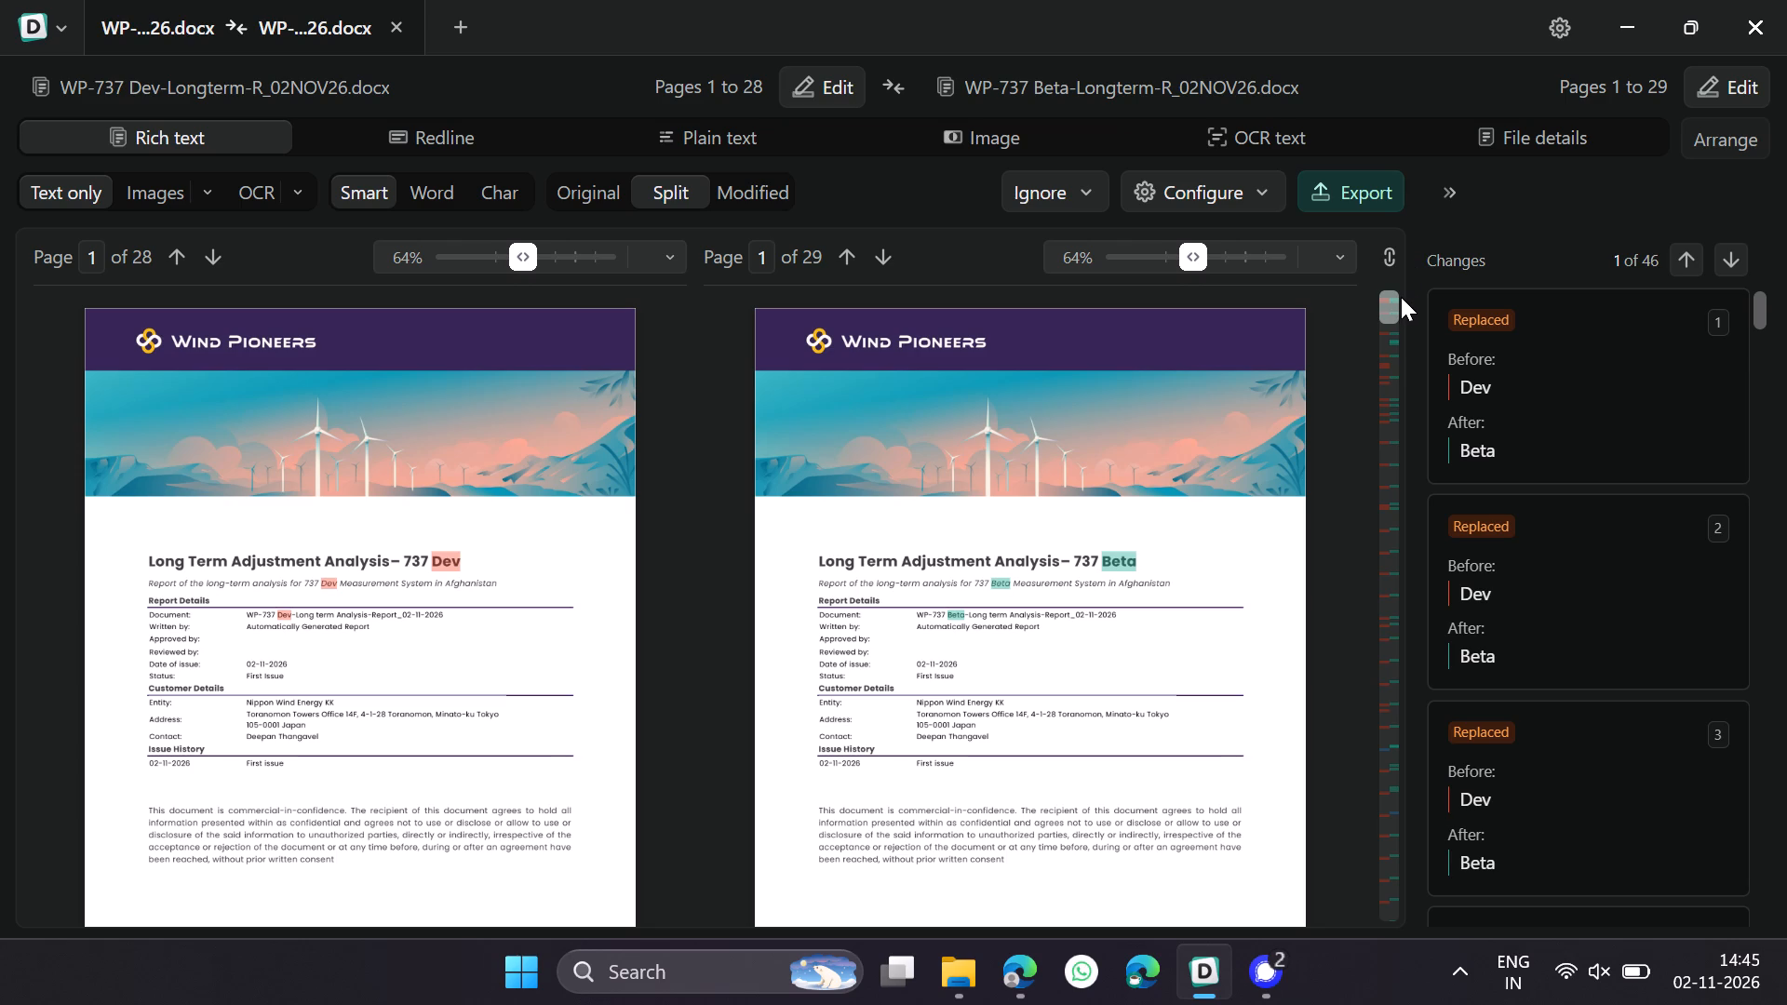
drag(1401, 297, 1393, 337)
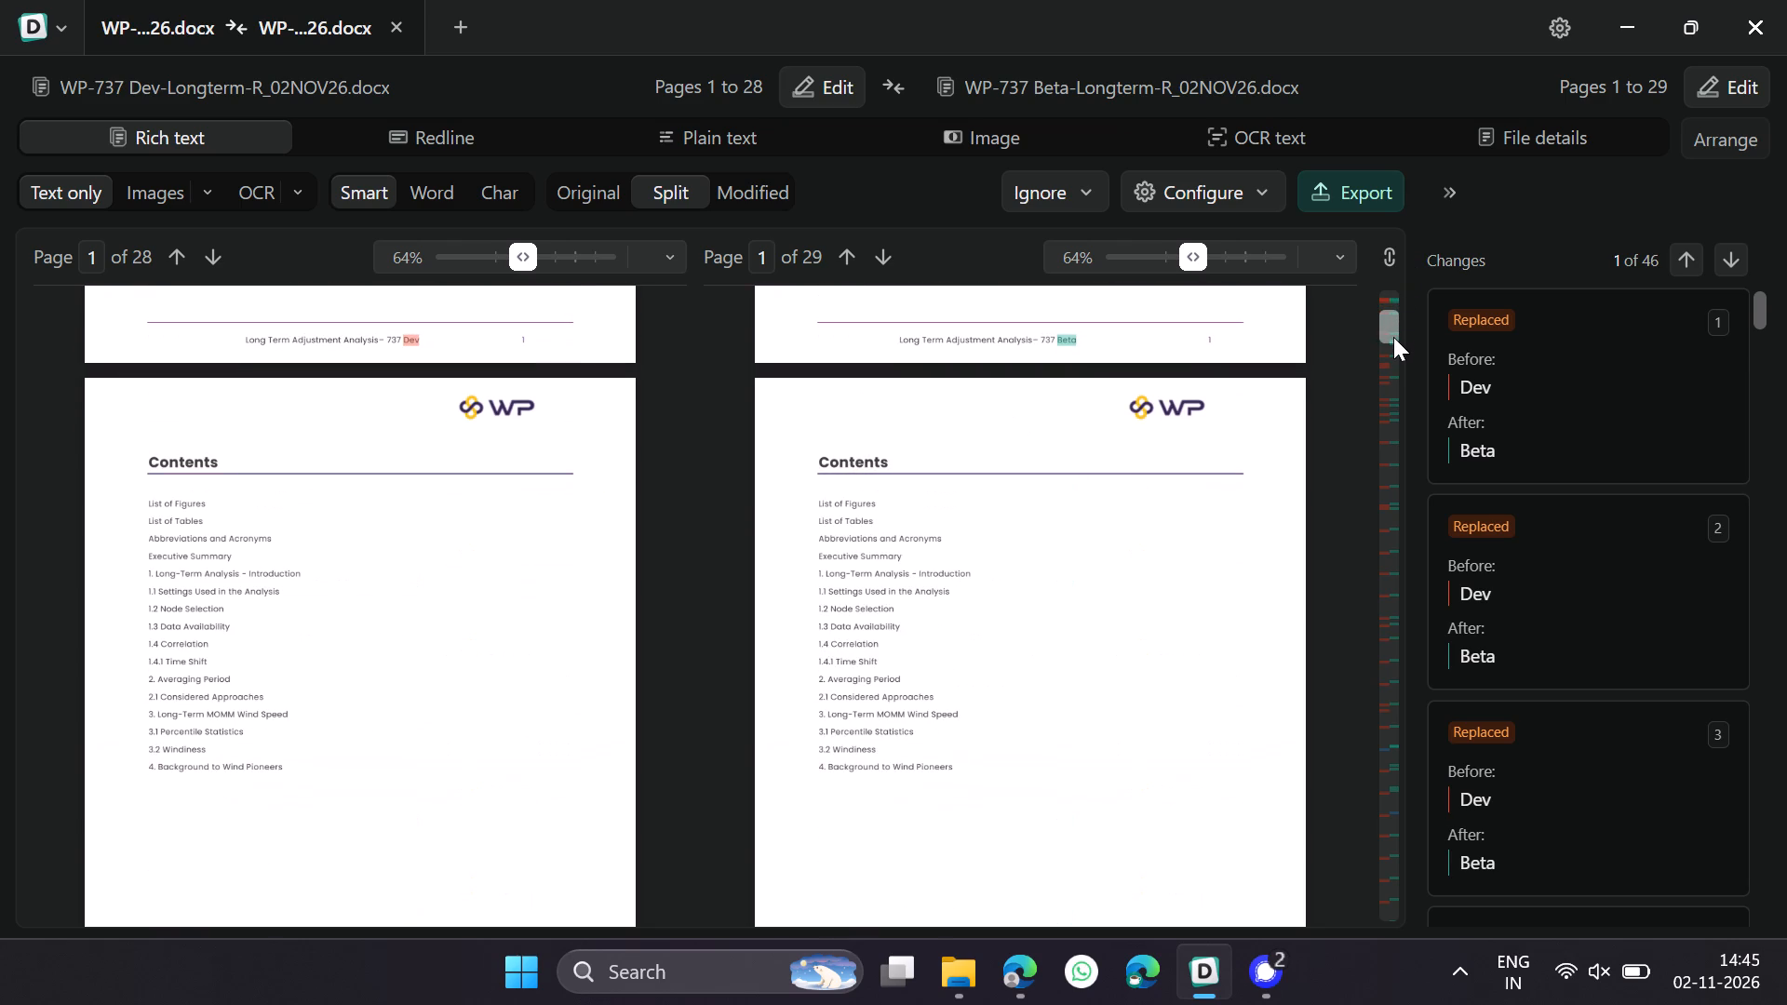
drag(1393, 337, 1392, 357)
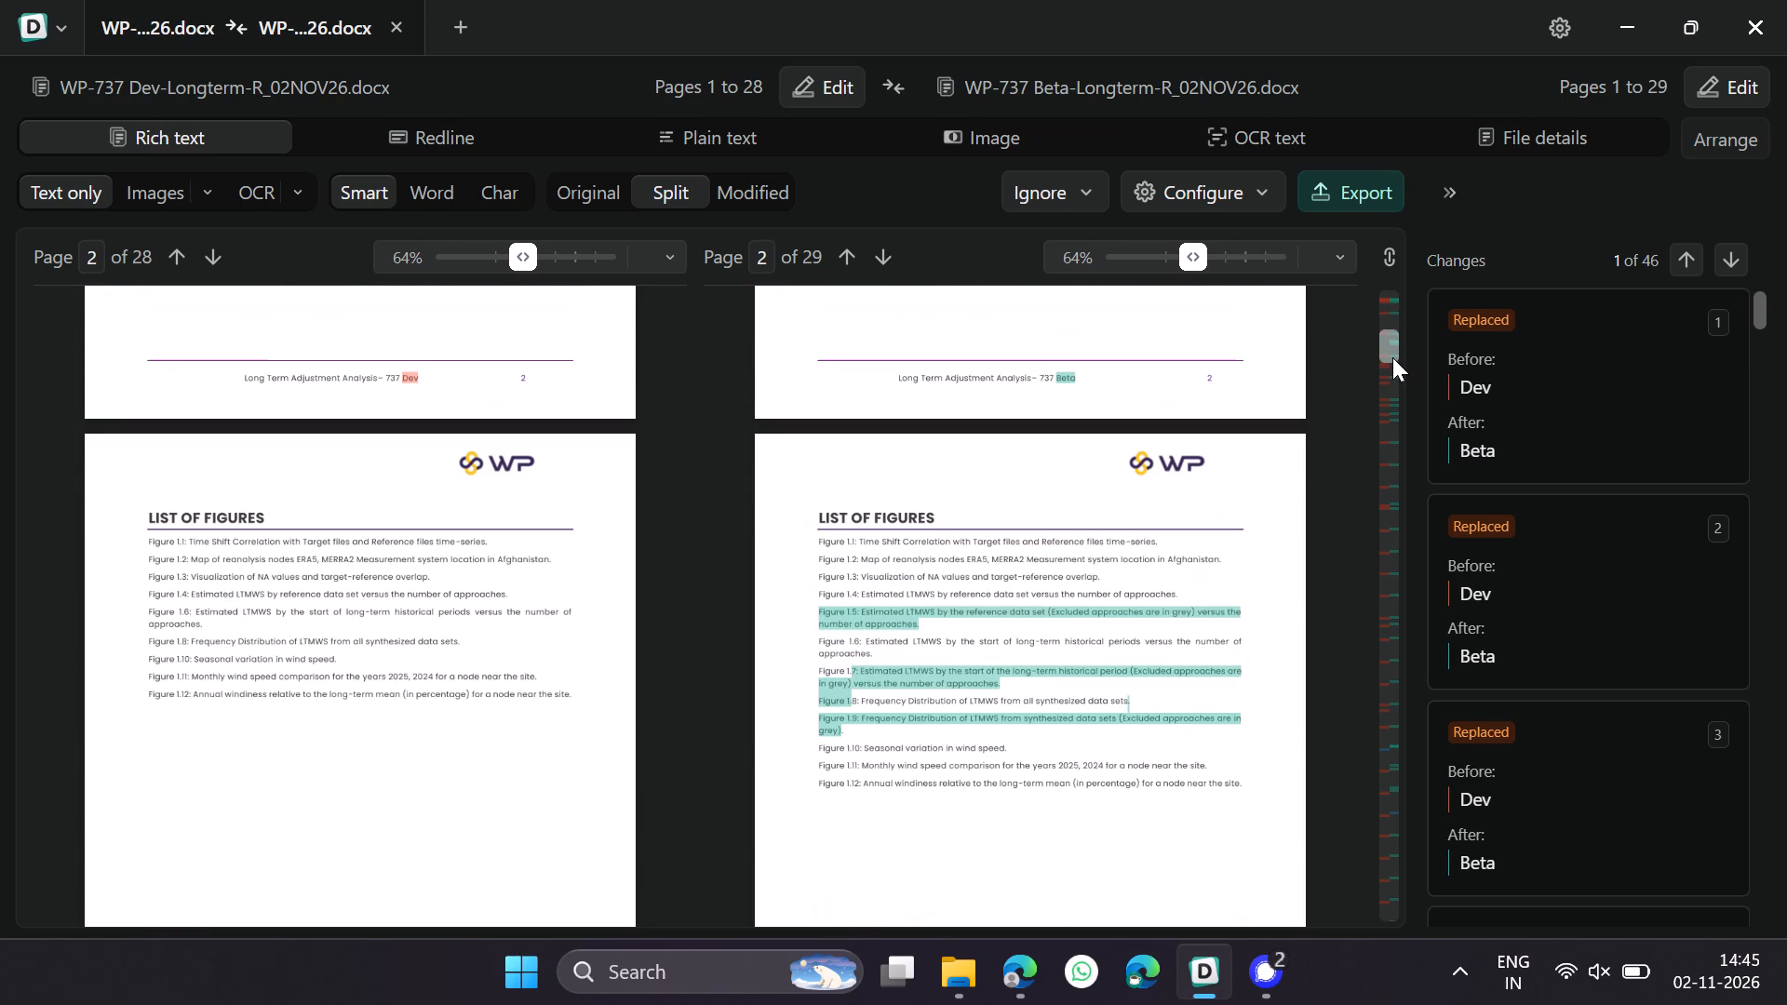
drag(1392, 357, 1392, 356)
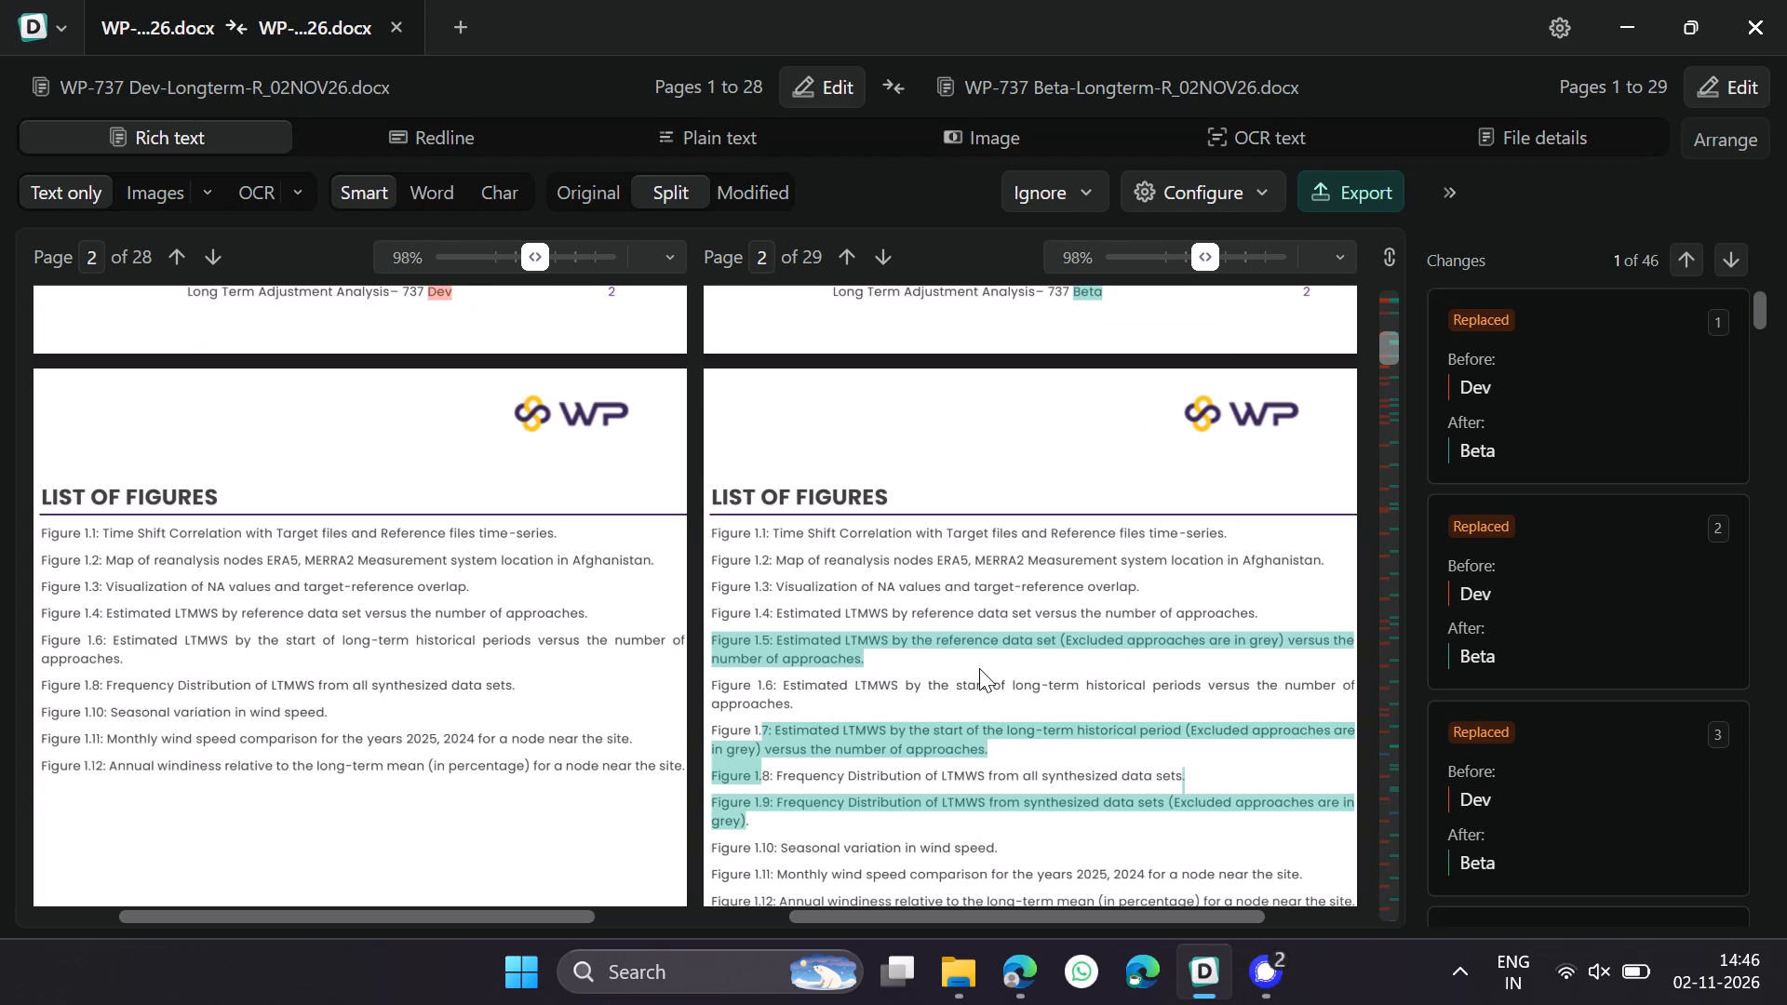
scroll(847, 561, right, 1)
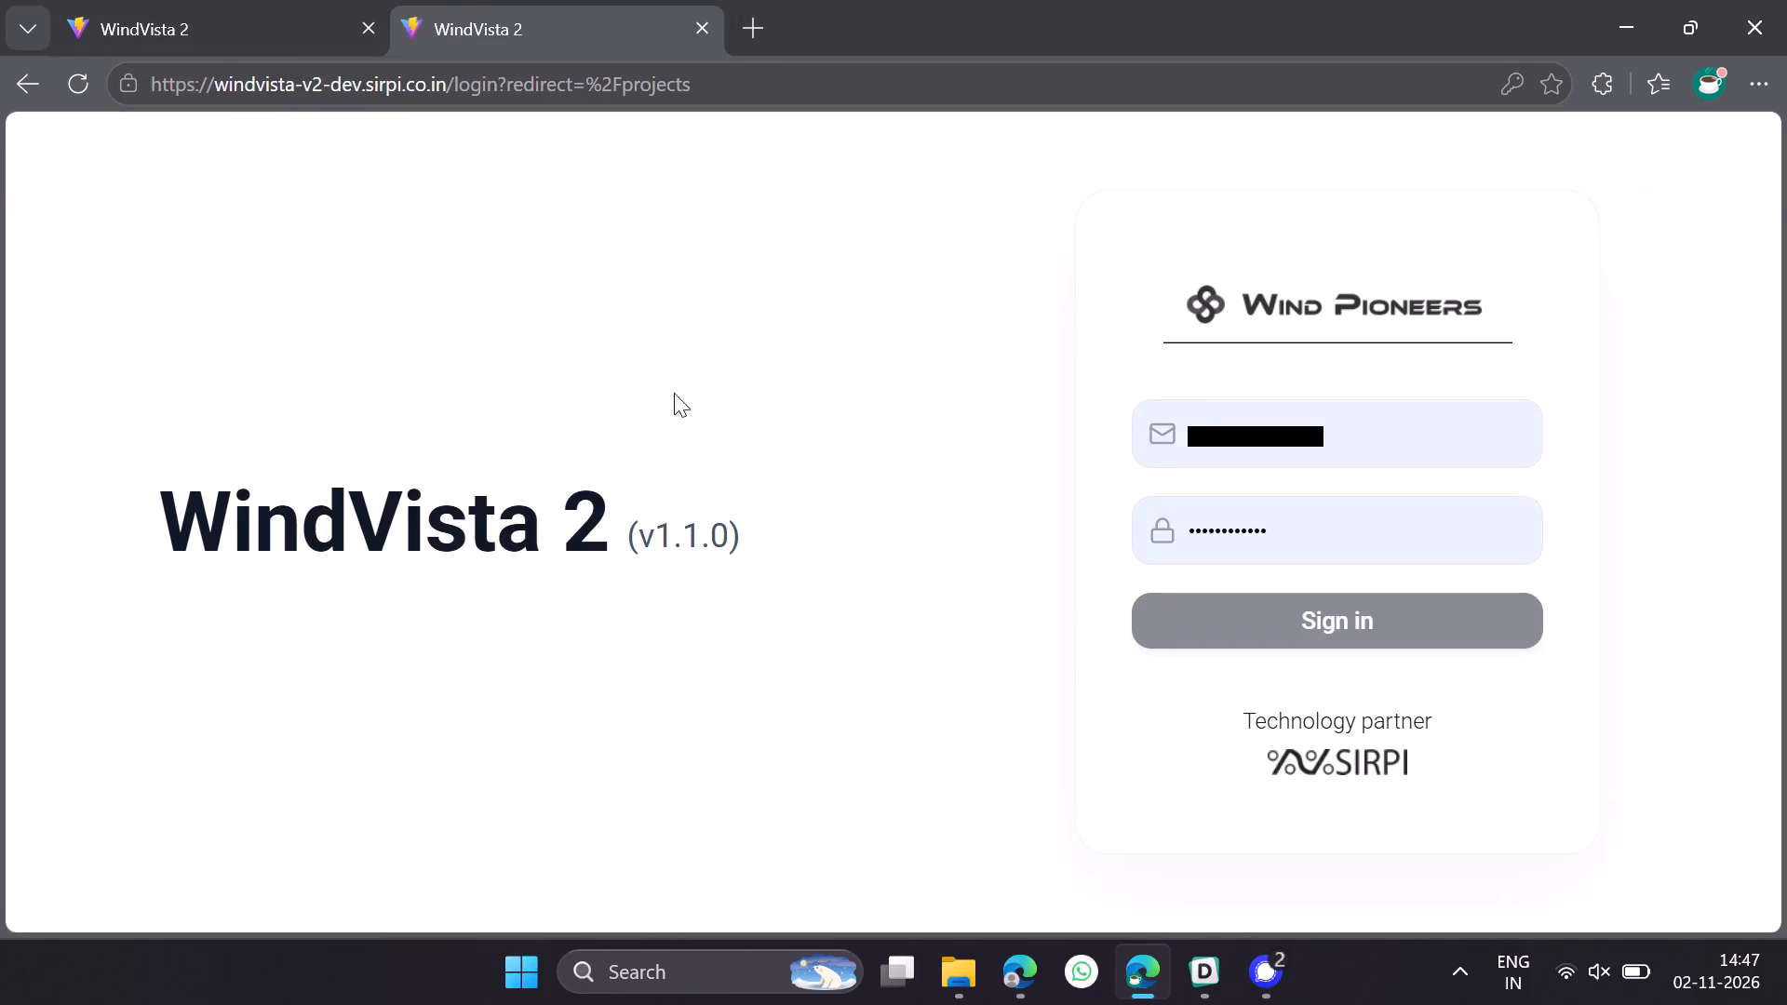
Switch to Edge, sign in to the WindVista dev site and open the 737 dev project's analysis.
double_click(1375, 616)
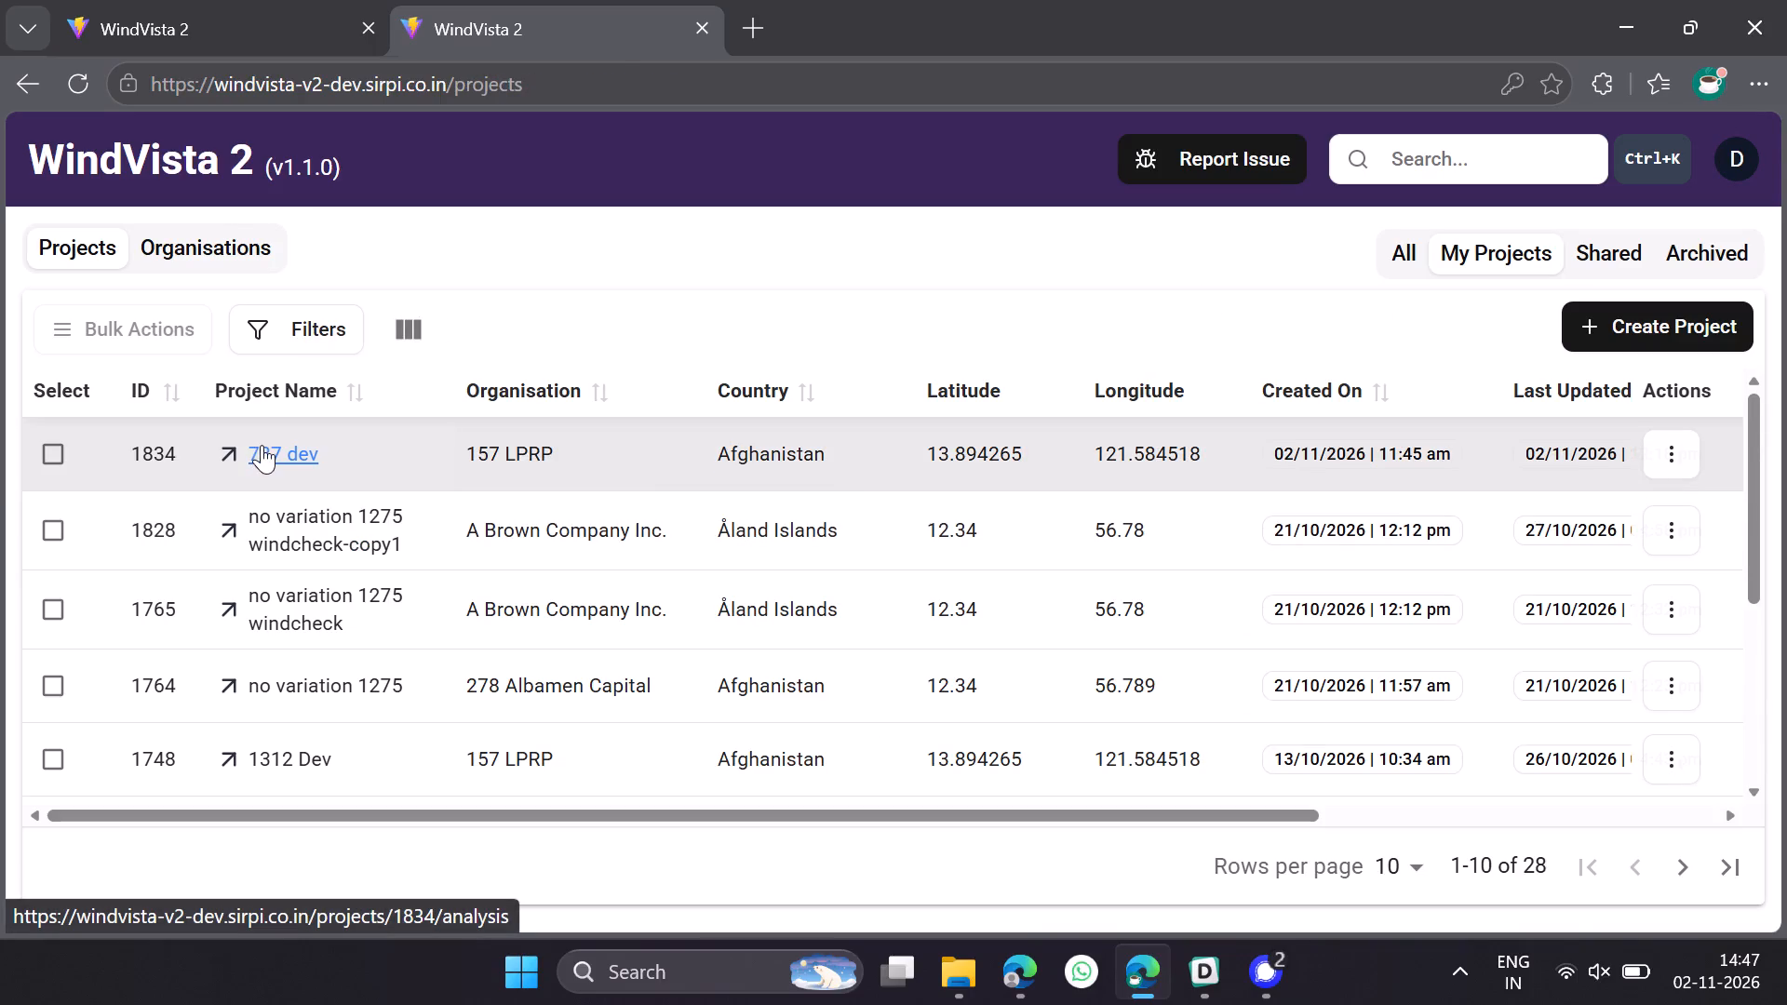
click(262, 445)
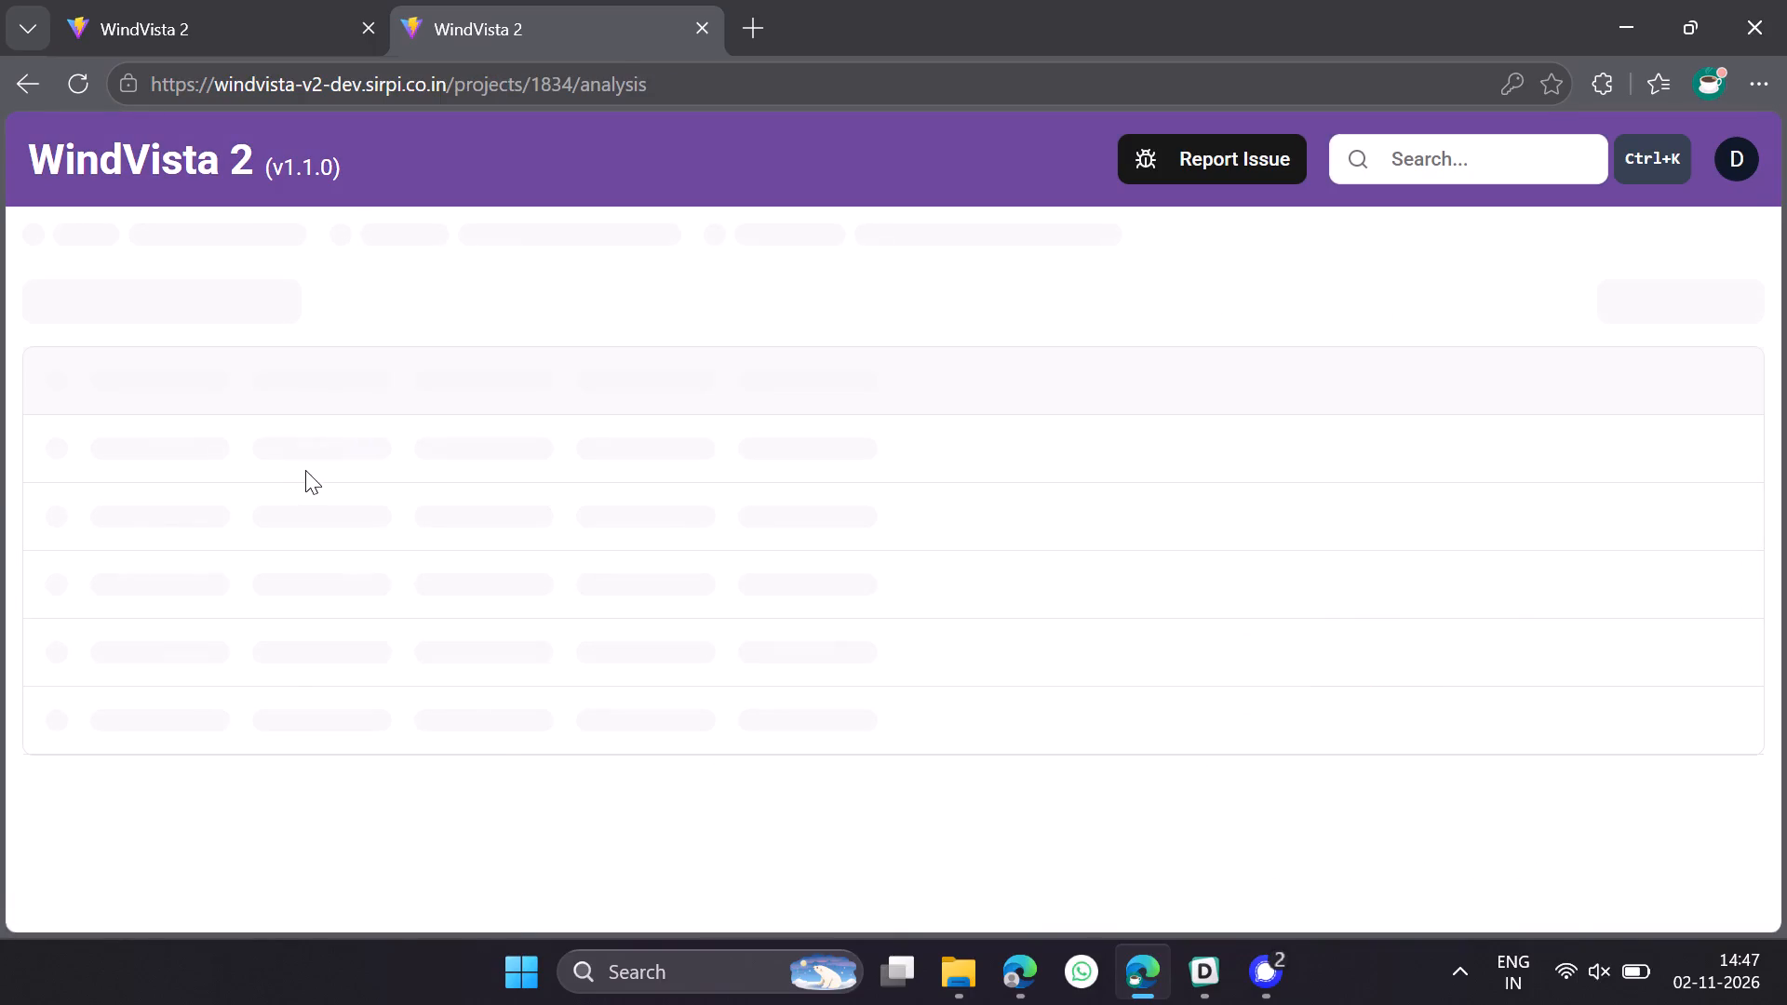
click(392, 442)
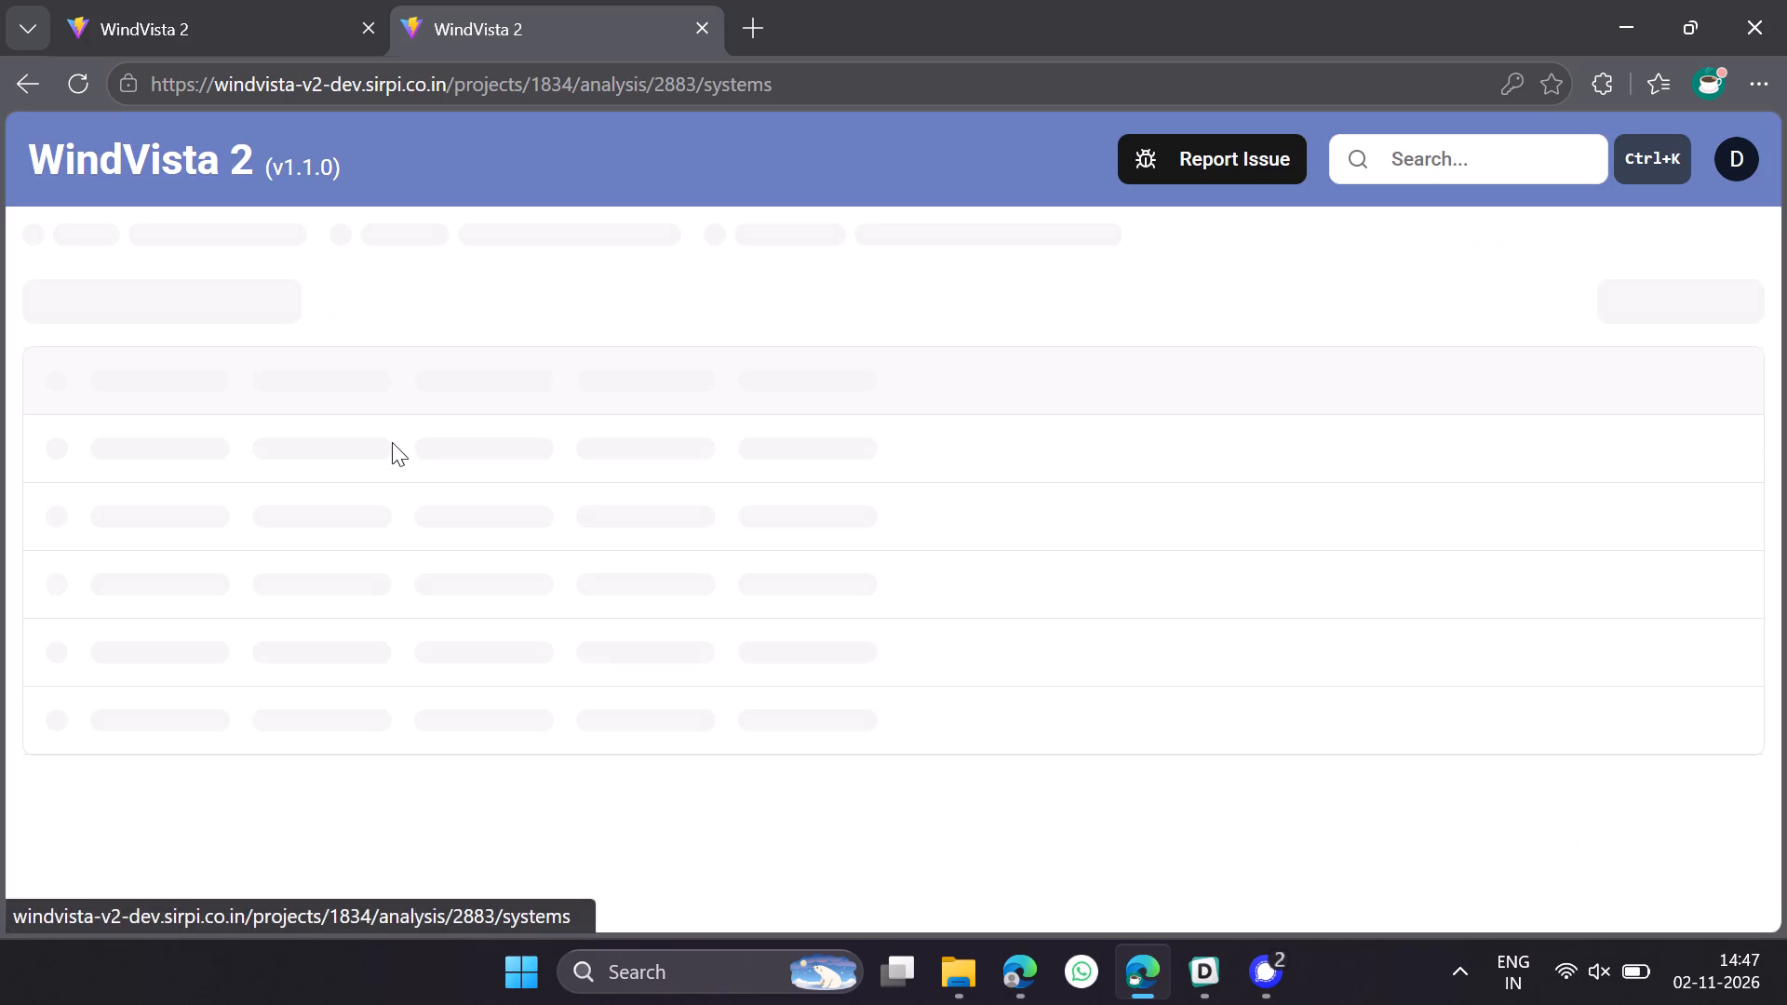
On the WindVista beta site, open the 737 Beta project, its analysis and the 737 Beta mast system.
click(244, 0)
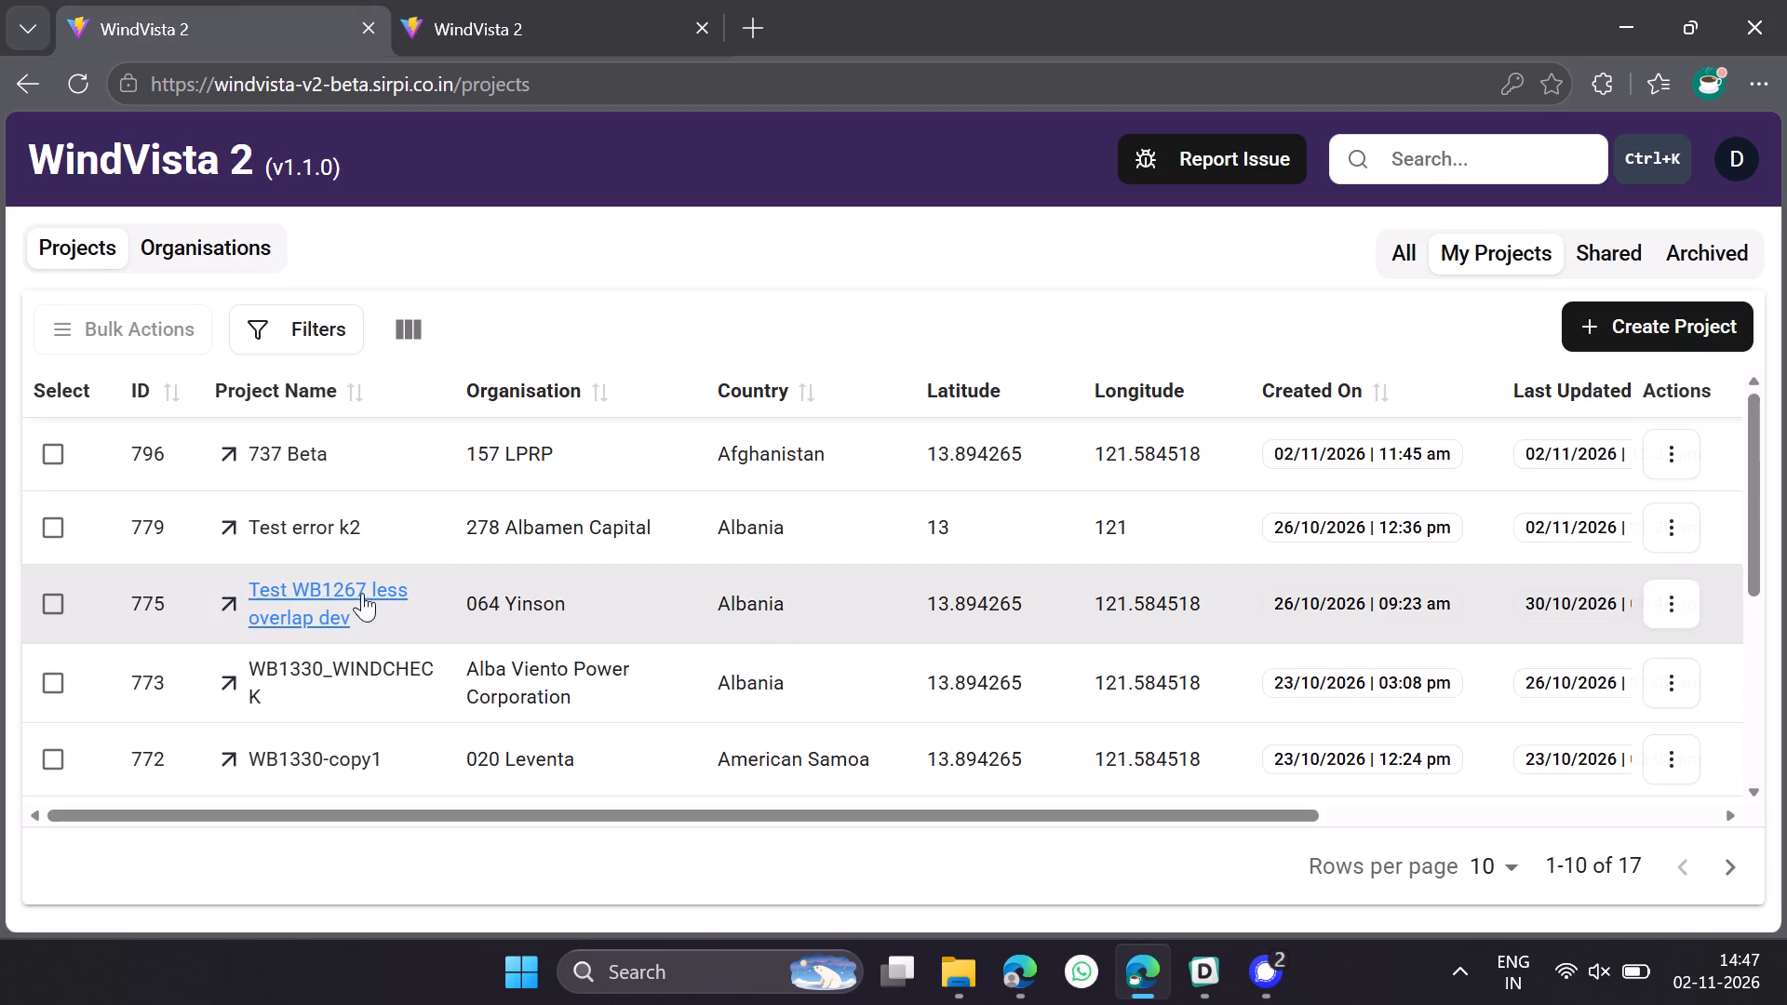
click(309, 463)
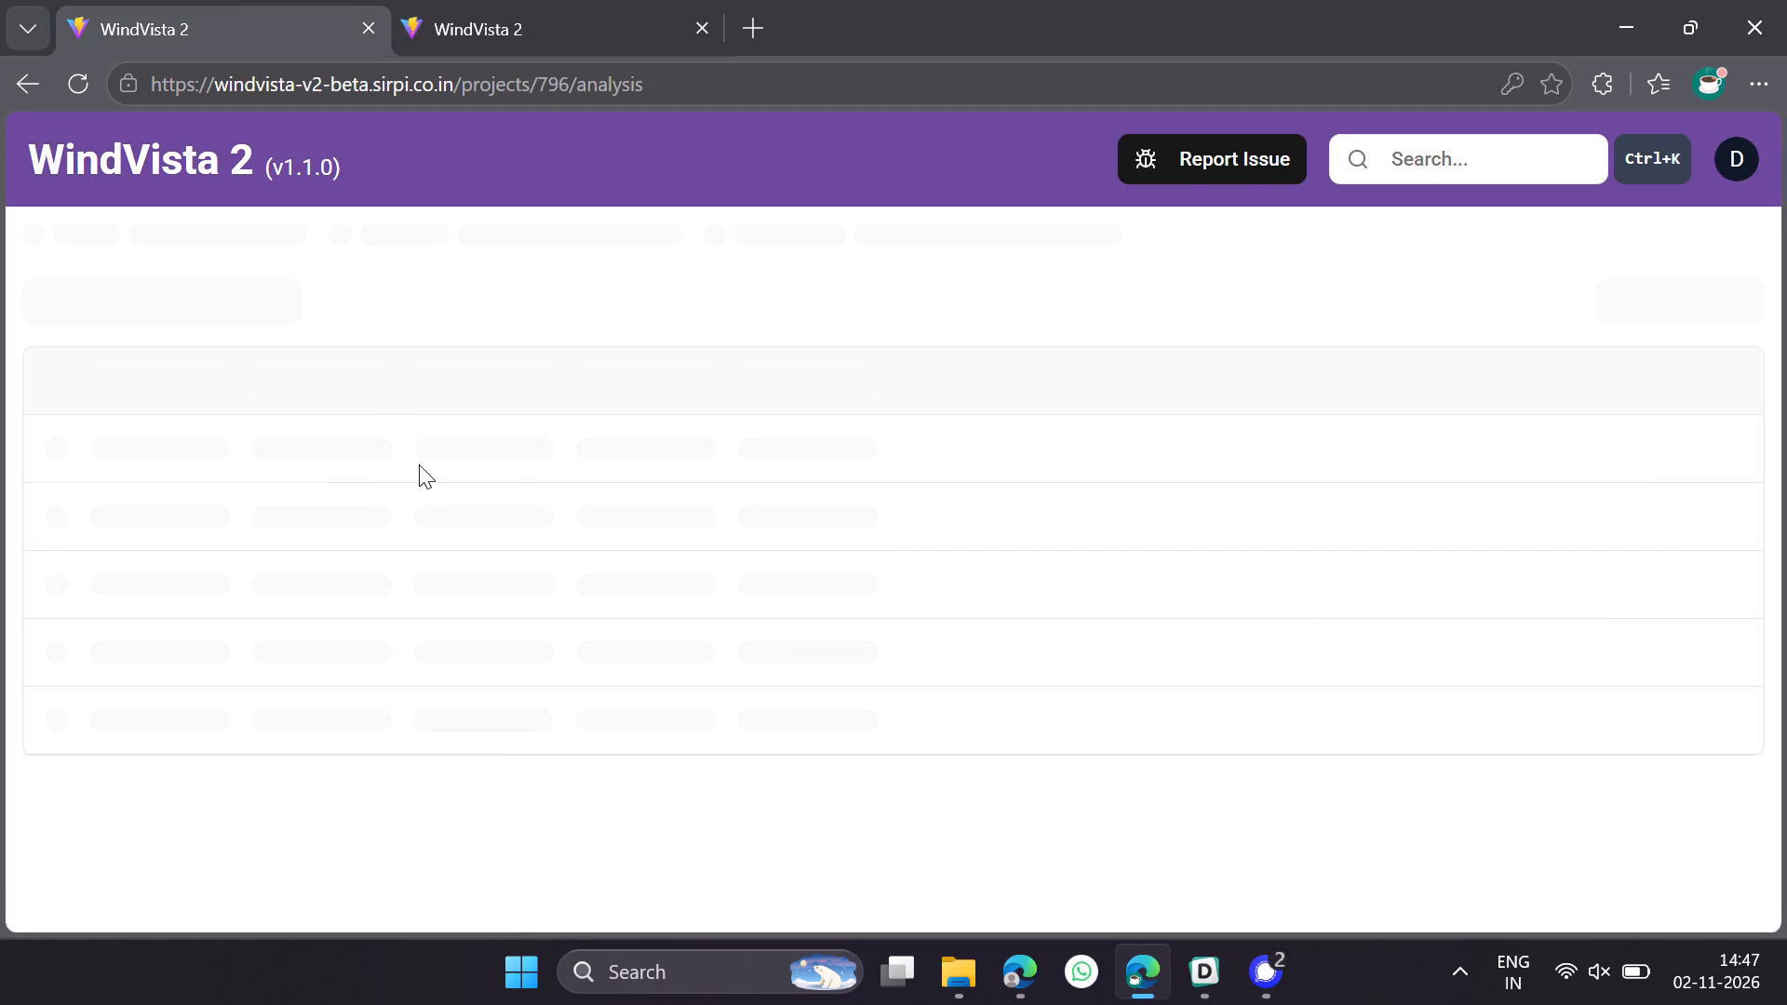
click(425, 435)
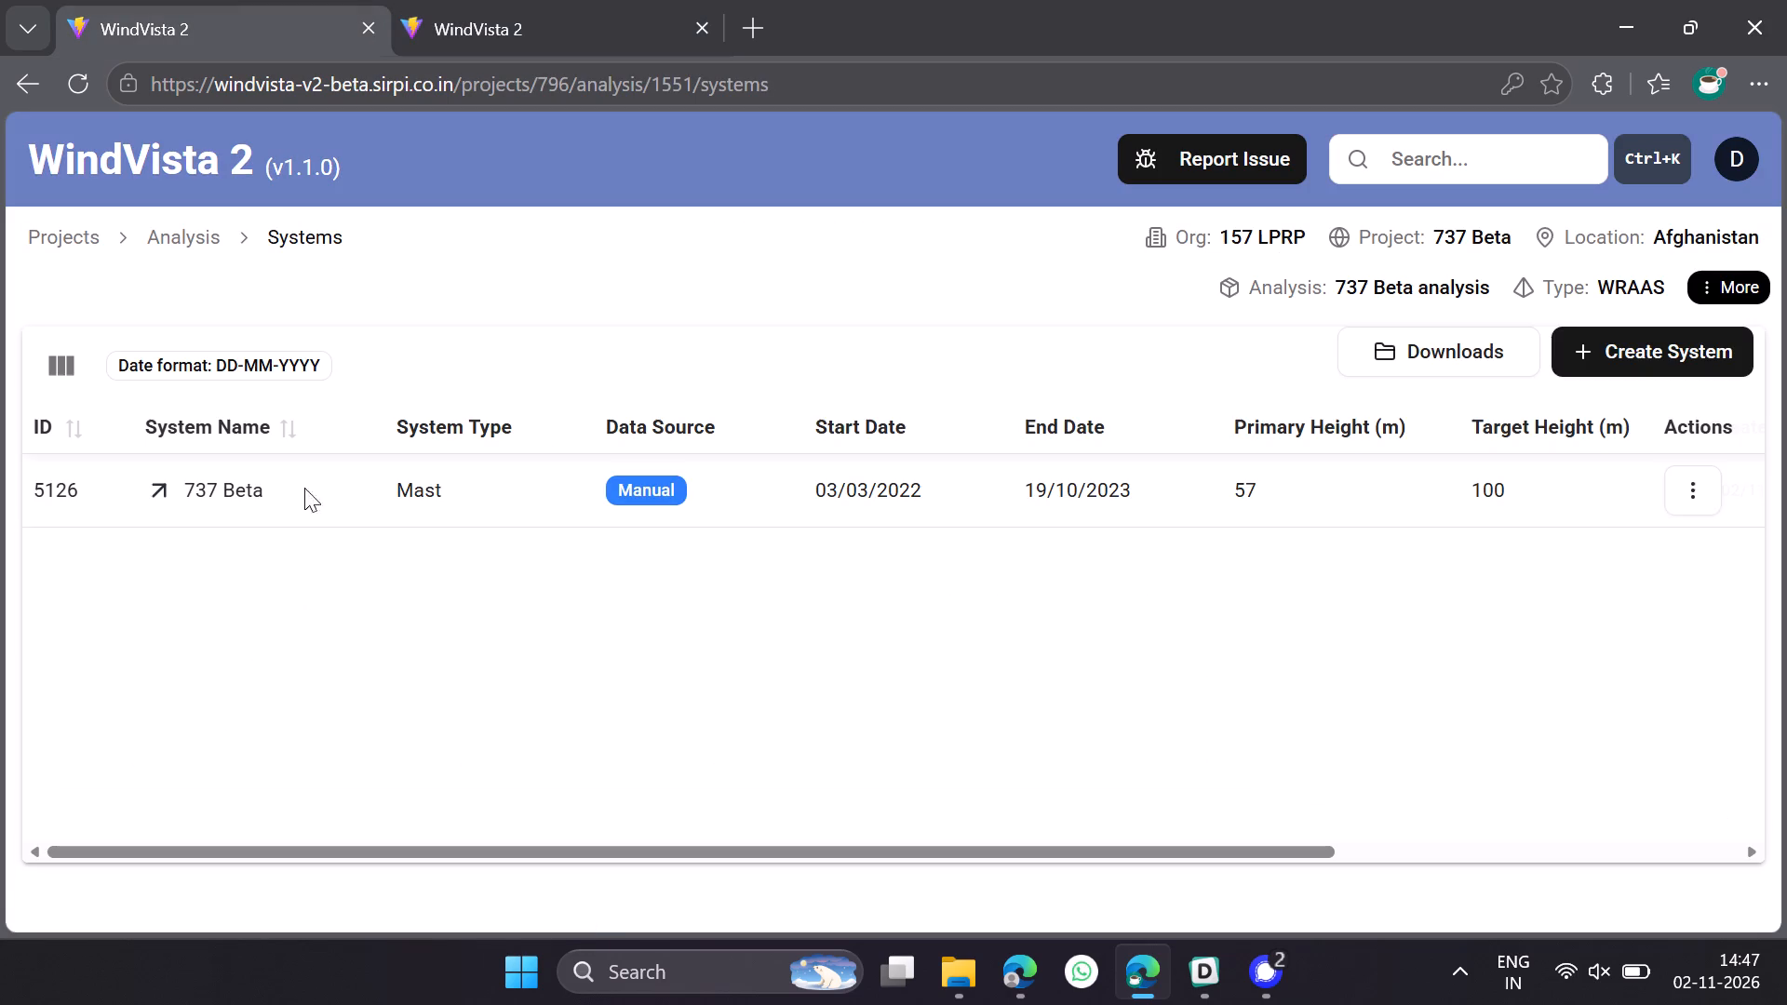
click(224, 481)
On the WindVista dev site, open the 737 Dev mast system.
click(562, 0)
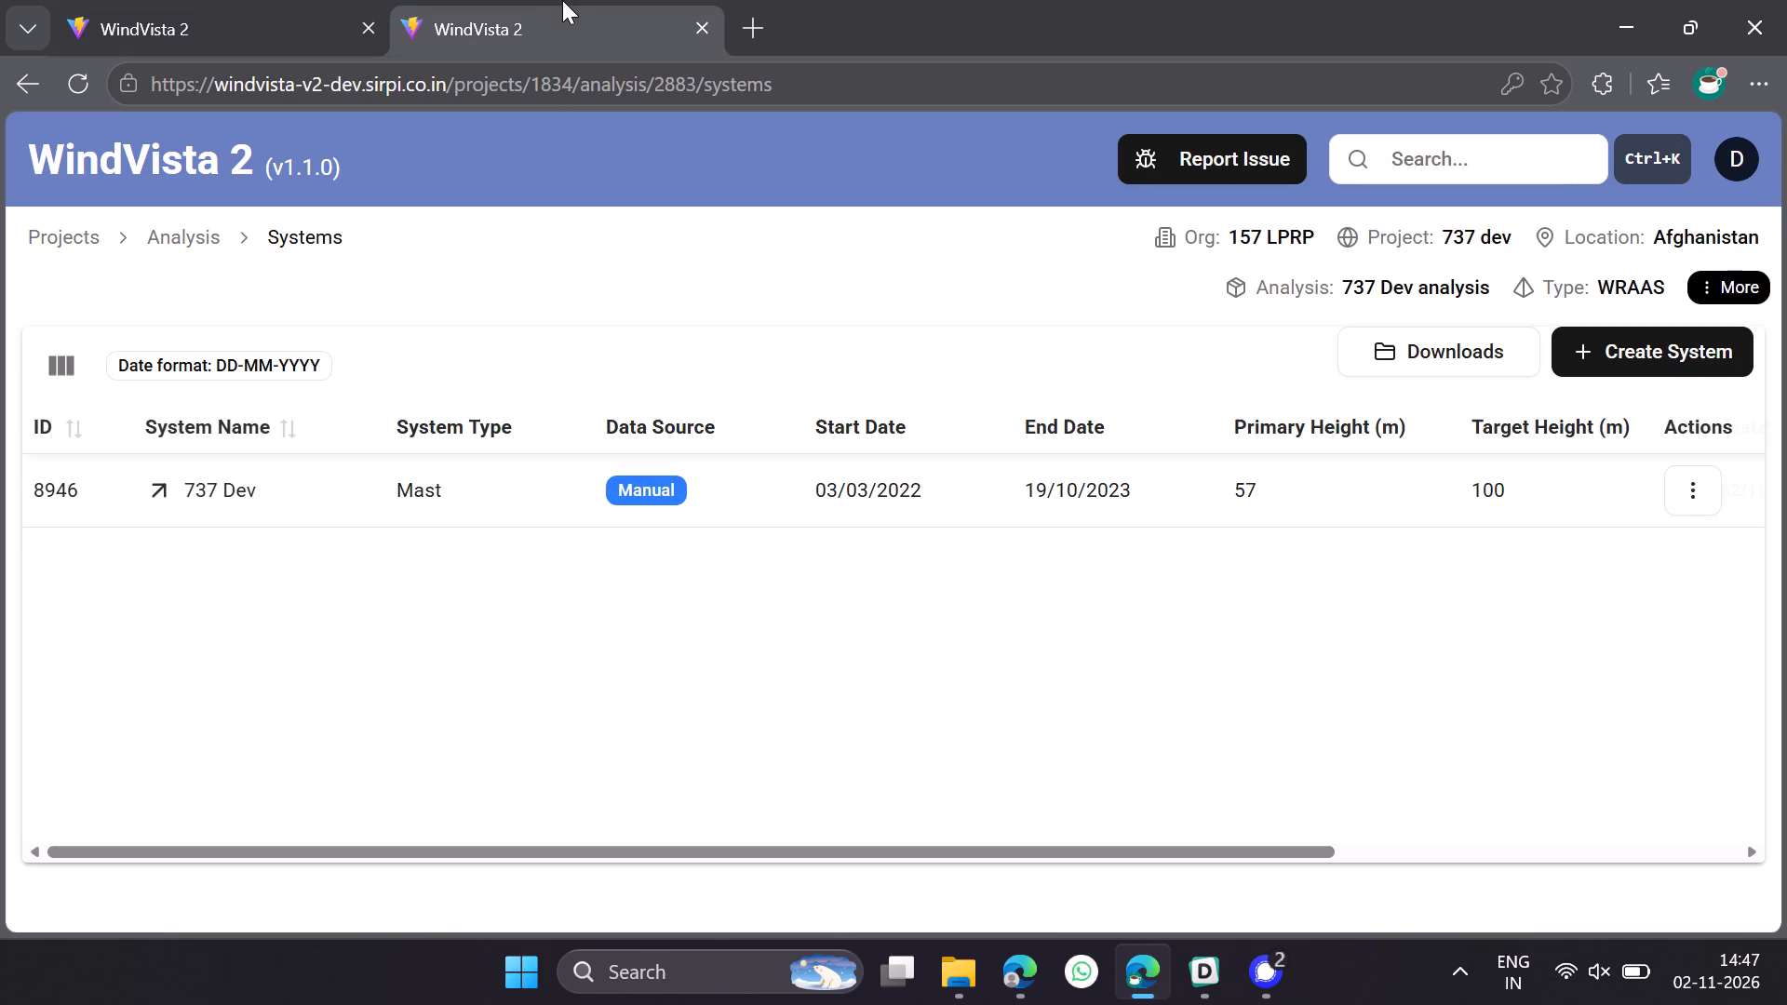
click(242, 482)
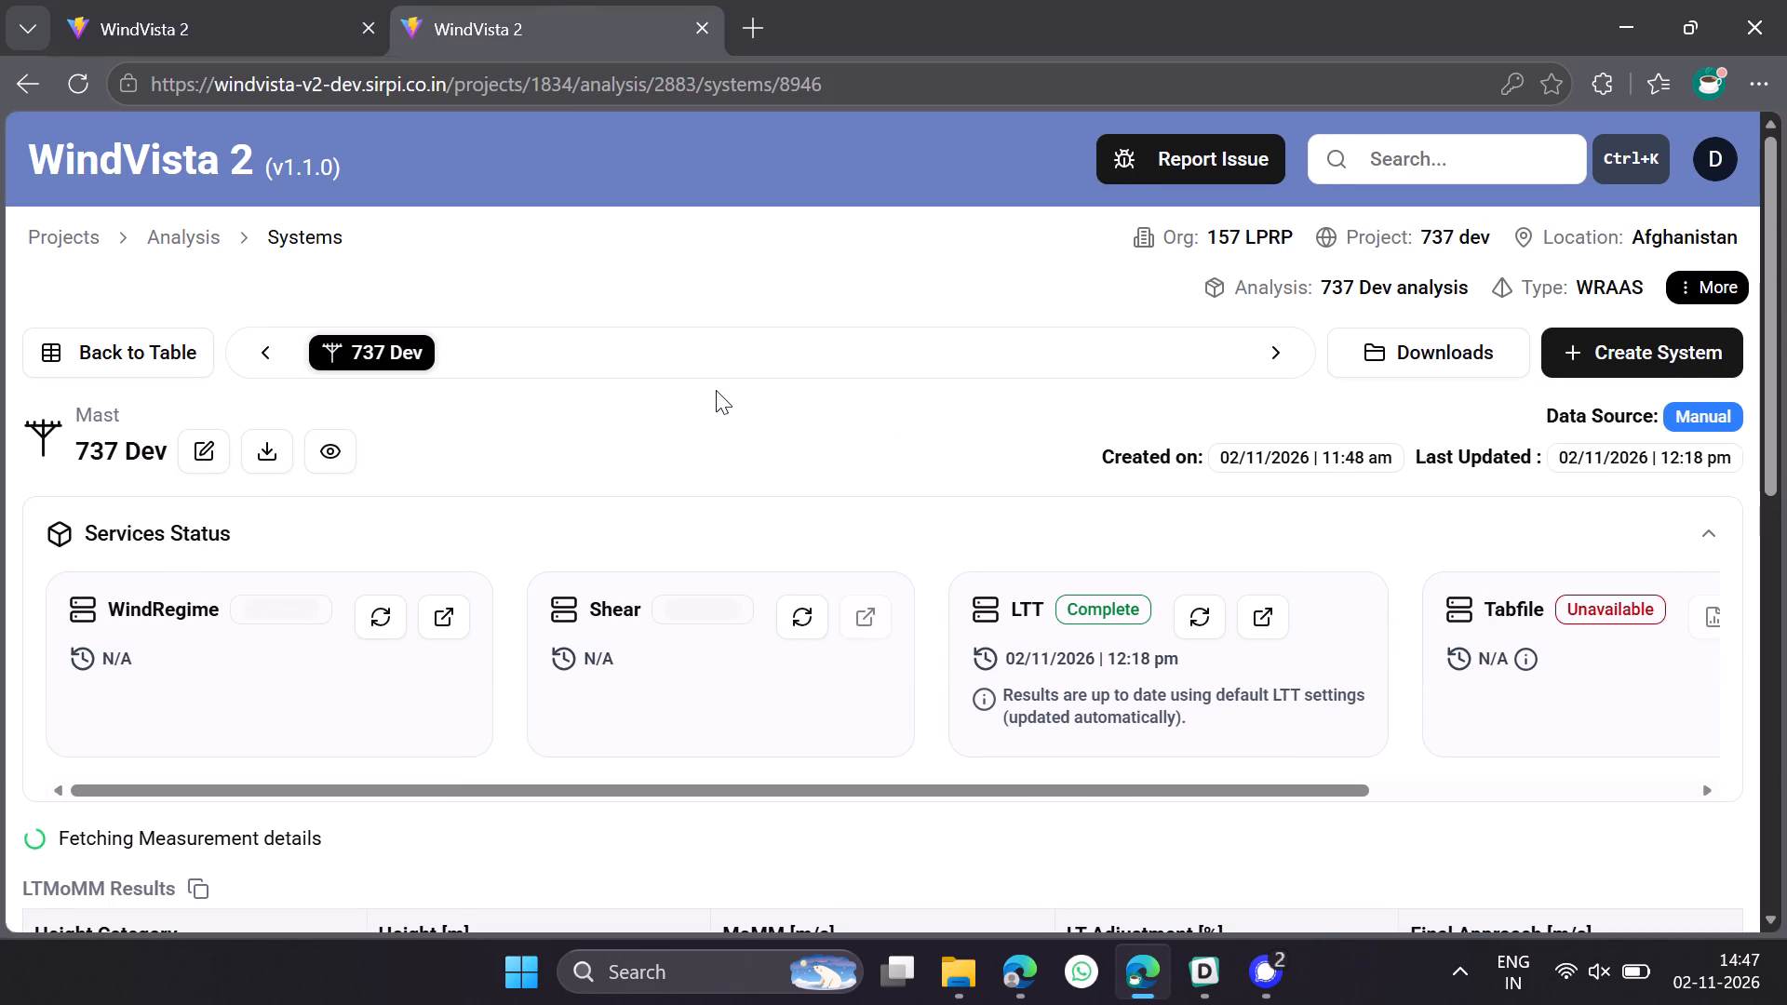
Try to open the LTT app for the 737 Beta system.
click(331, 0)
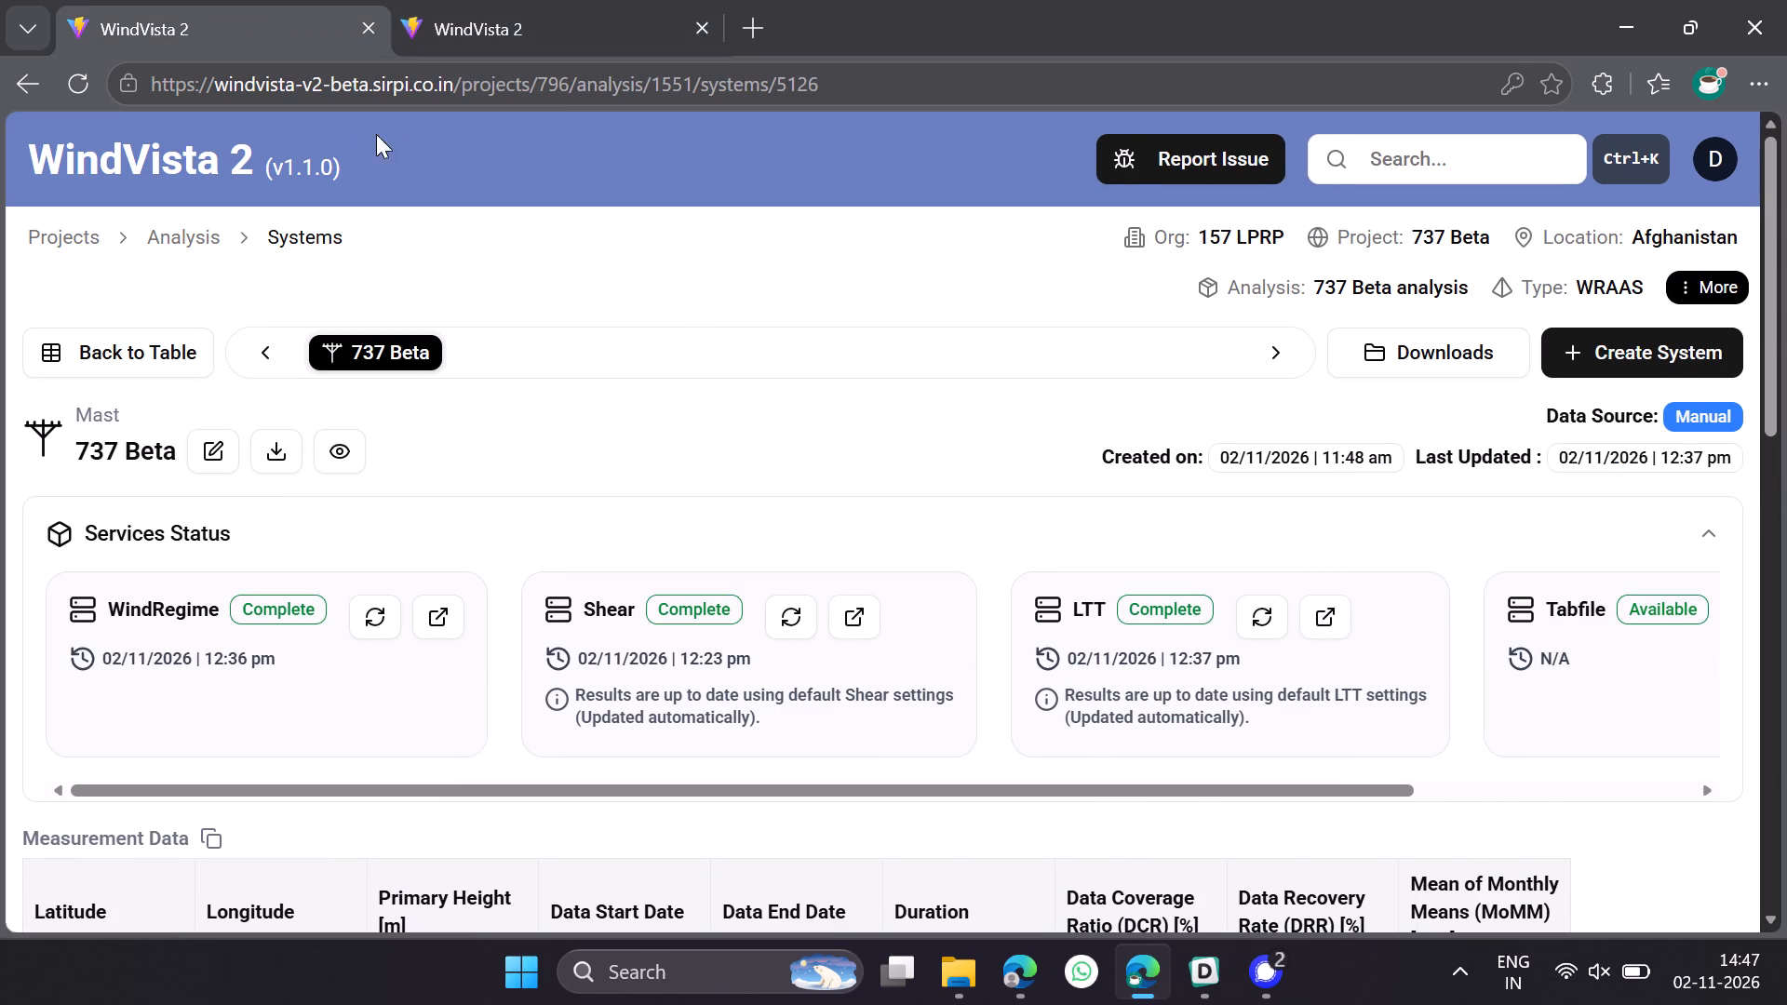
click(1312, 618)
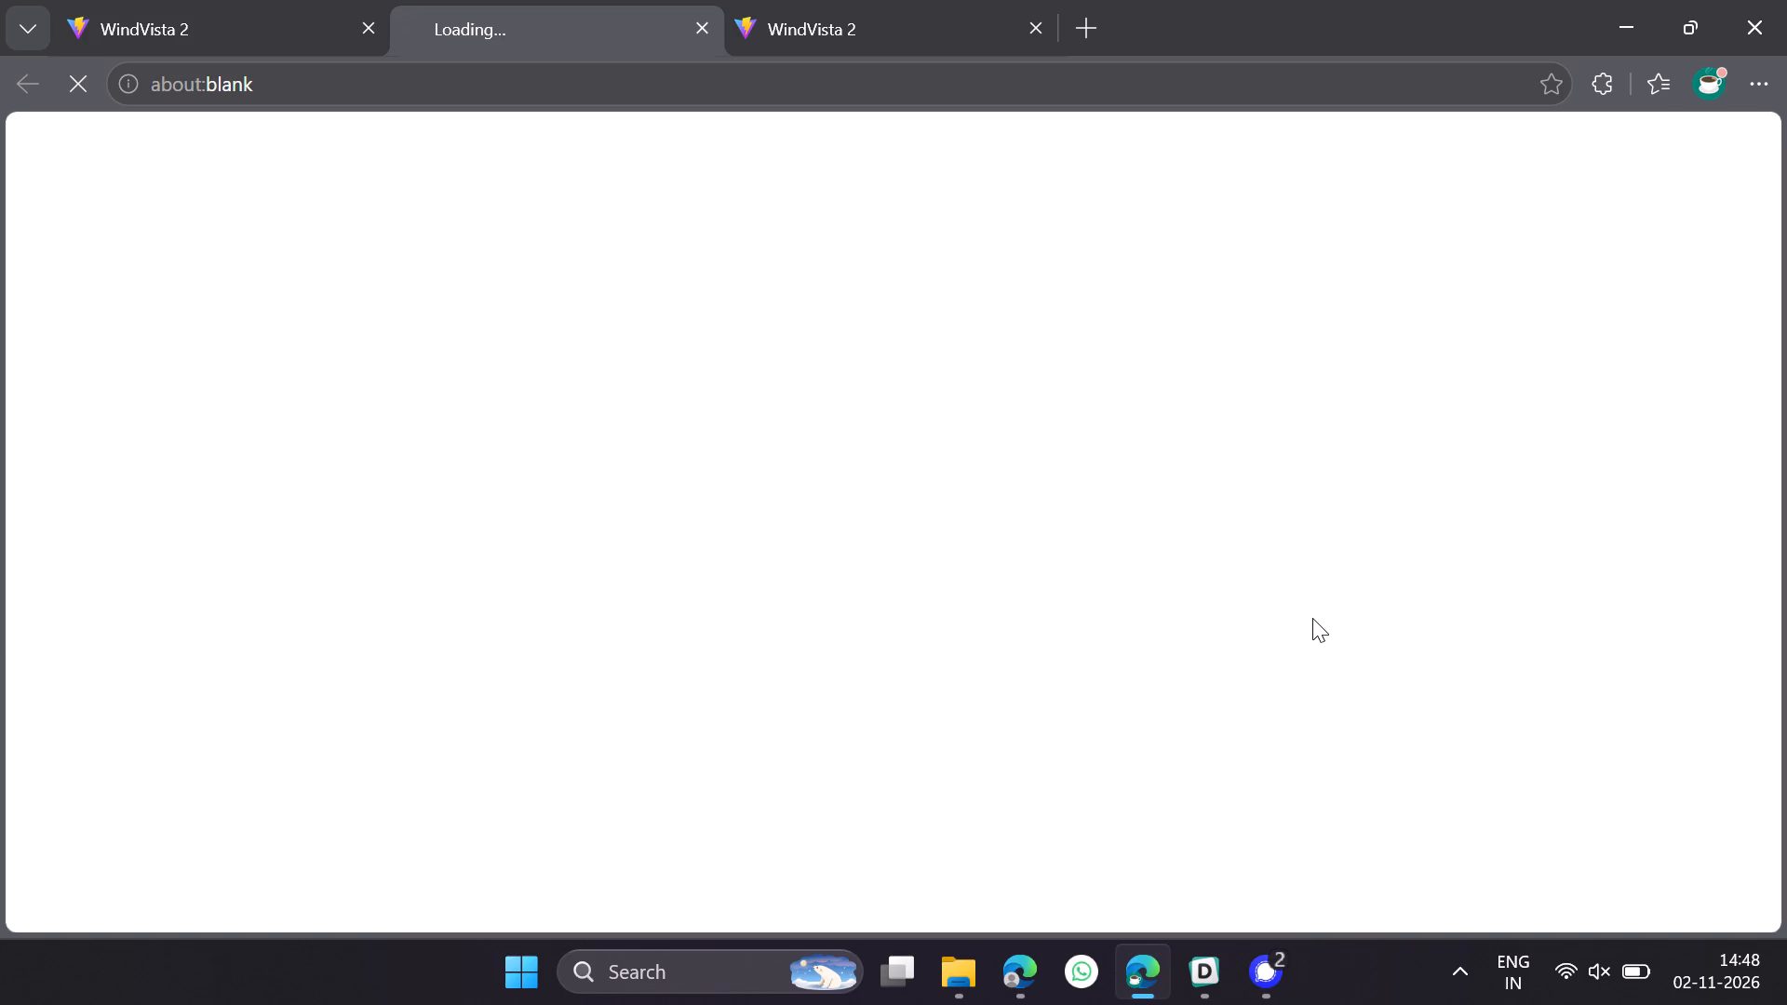
click(913, 0)
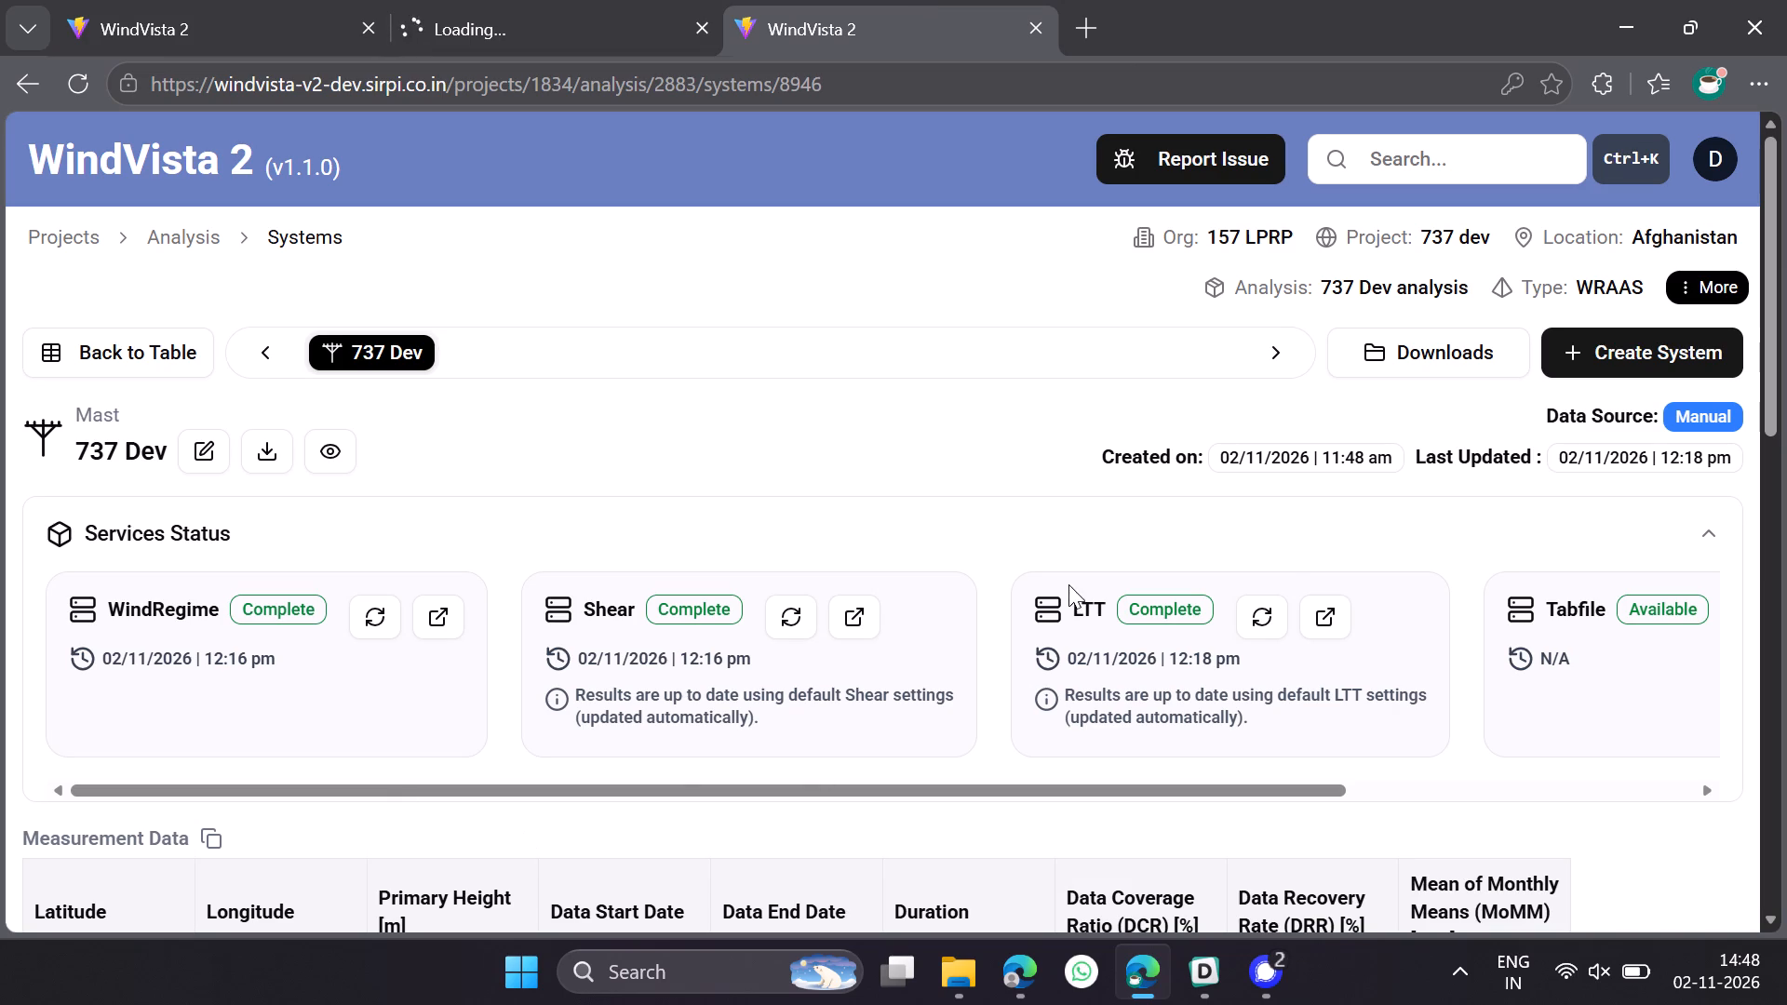
click(1323, 617)
click(612, 0)
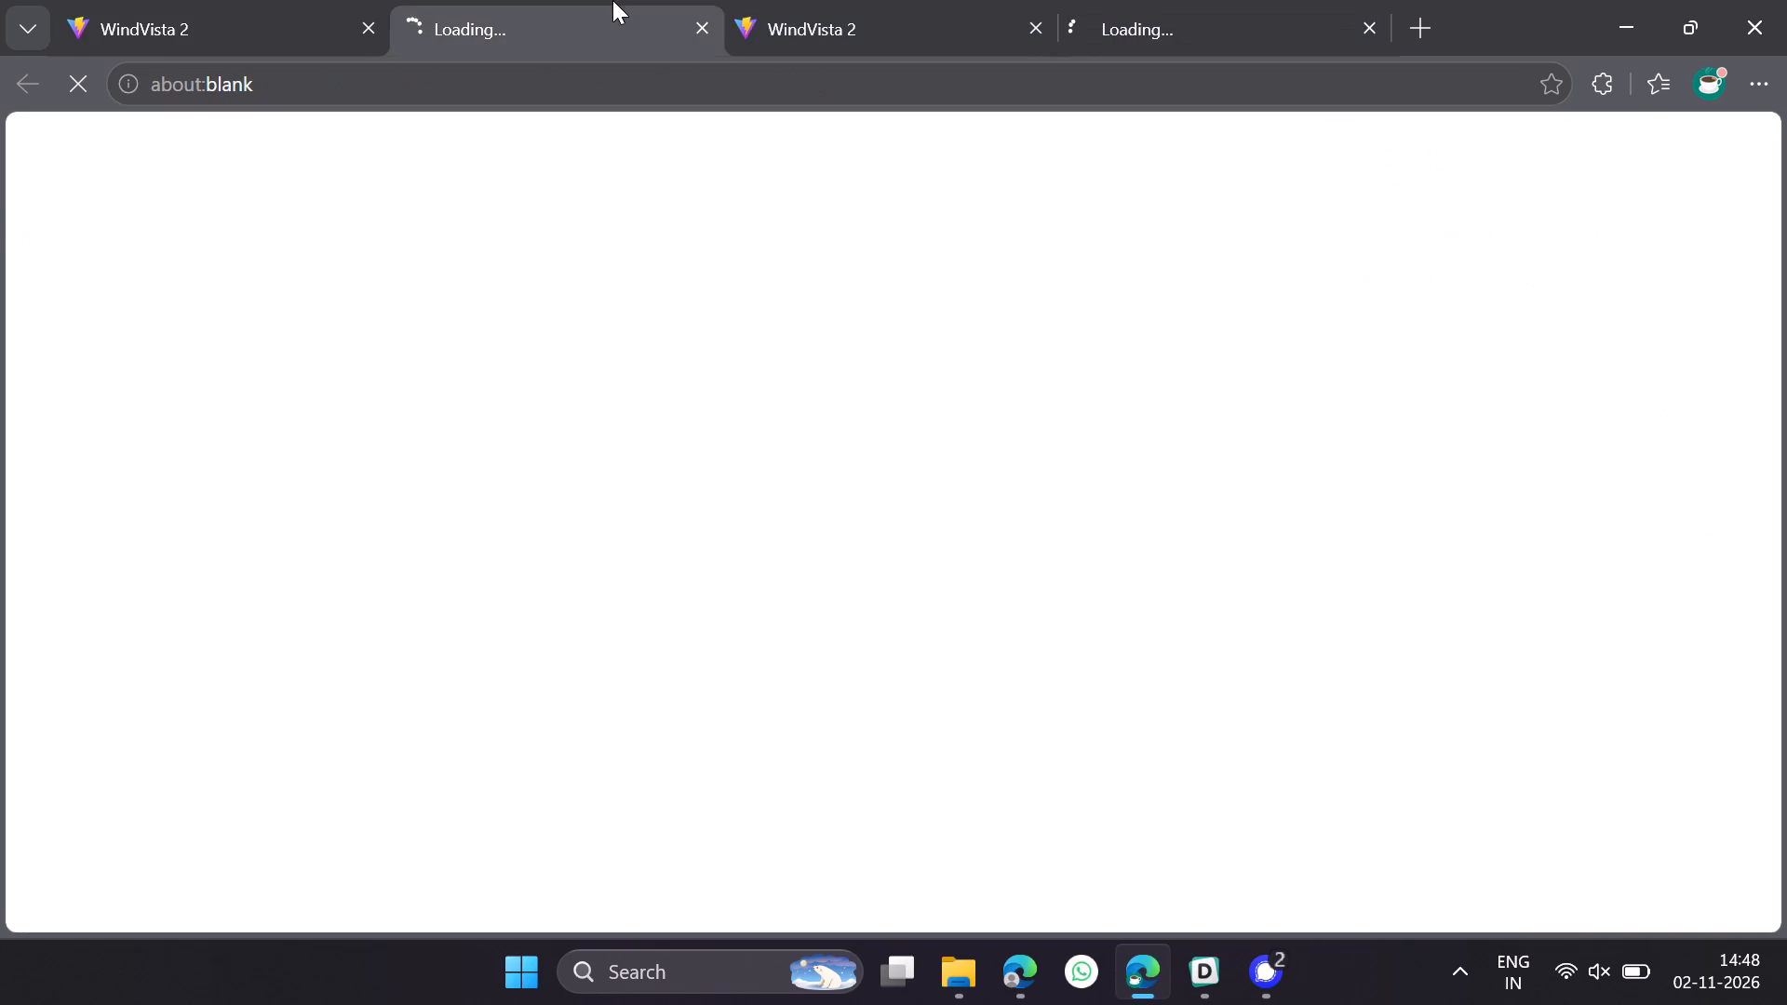
click(1293, 0)
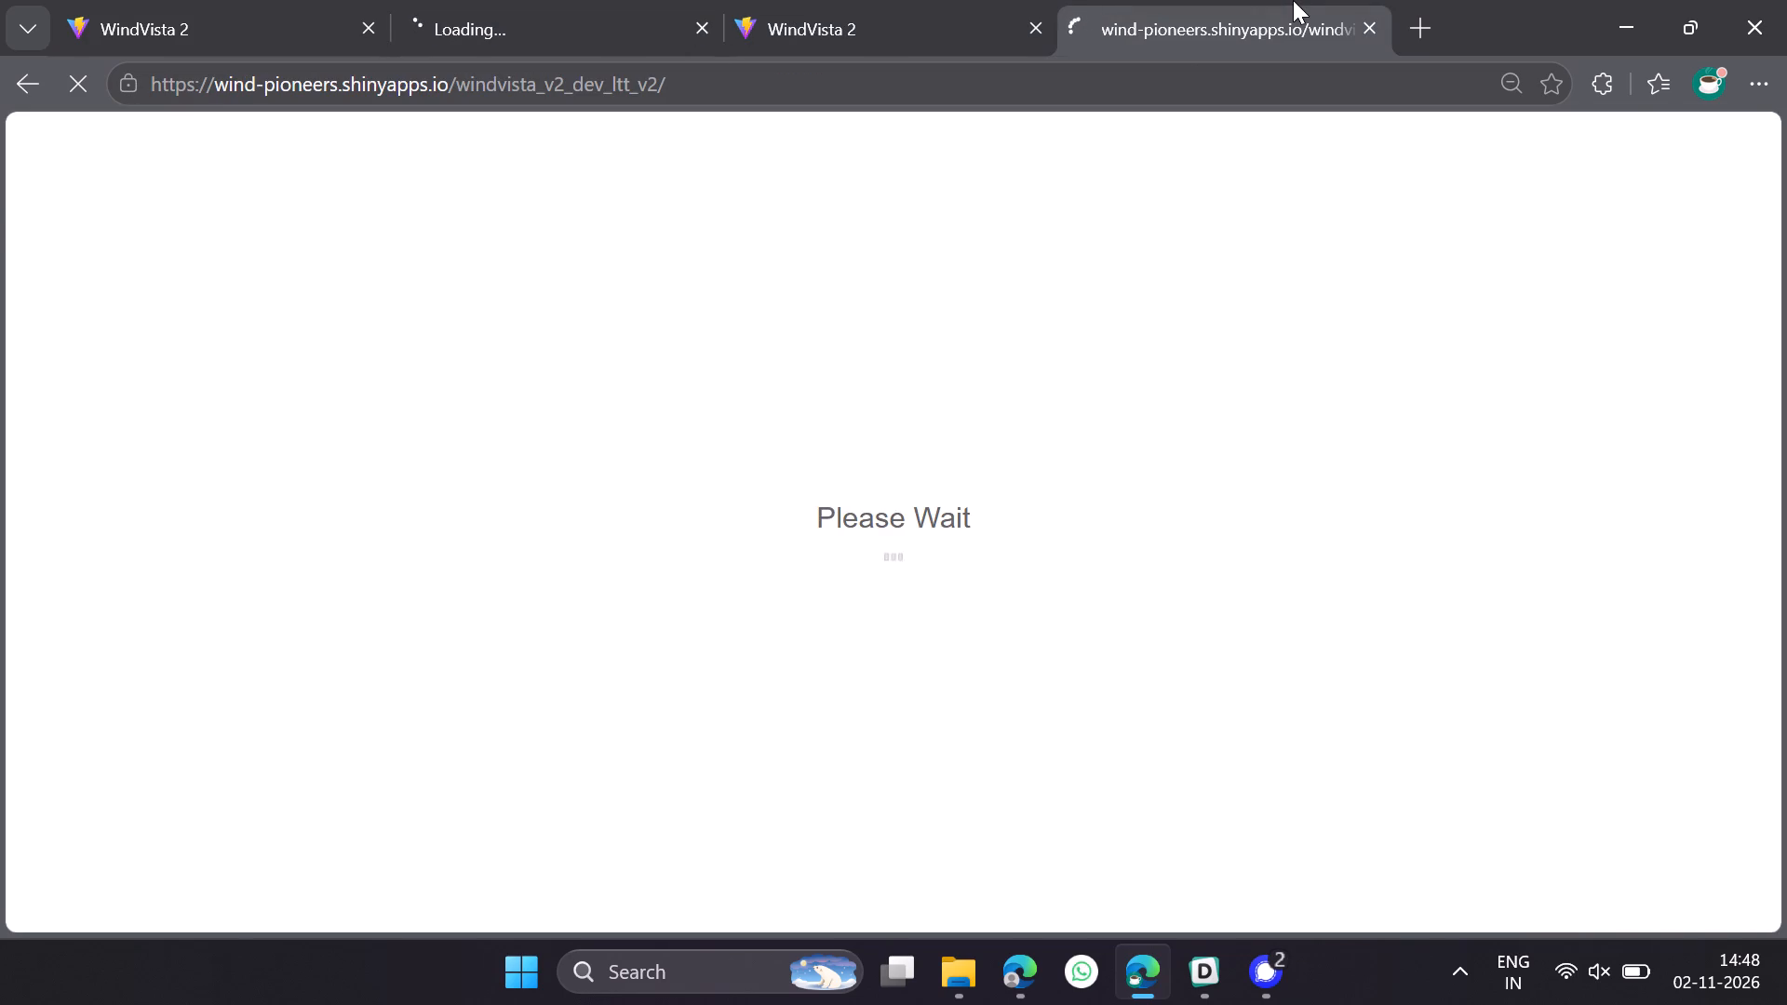
click(488, 0)
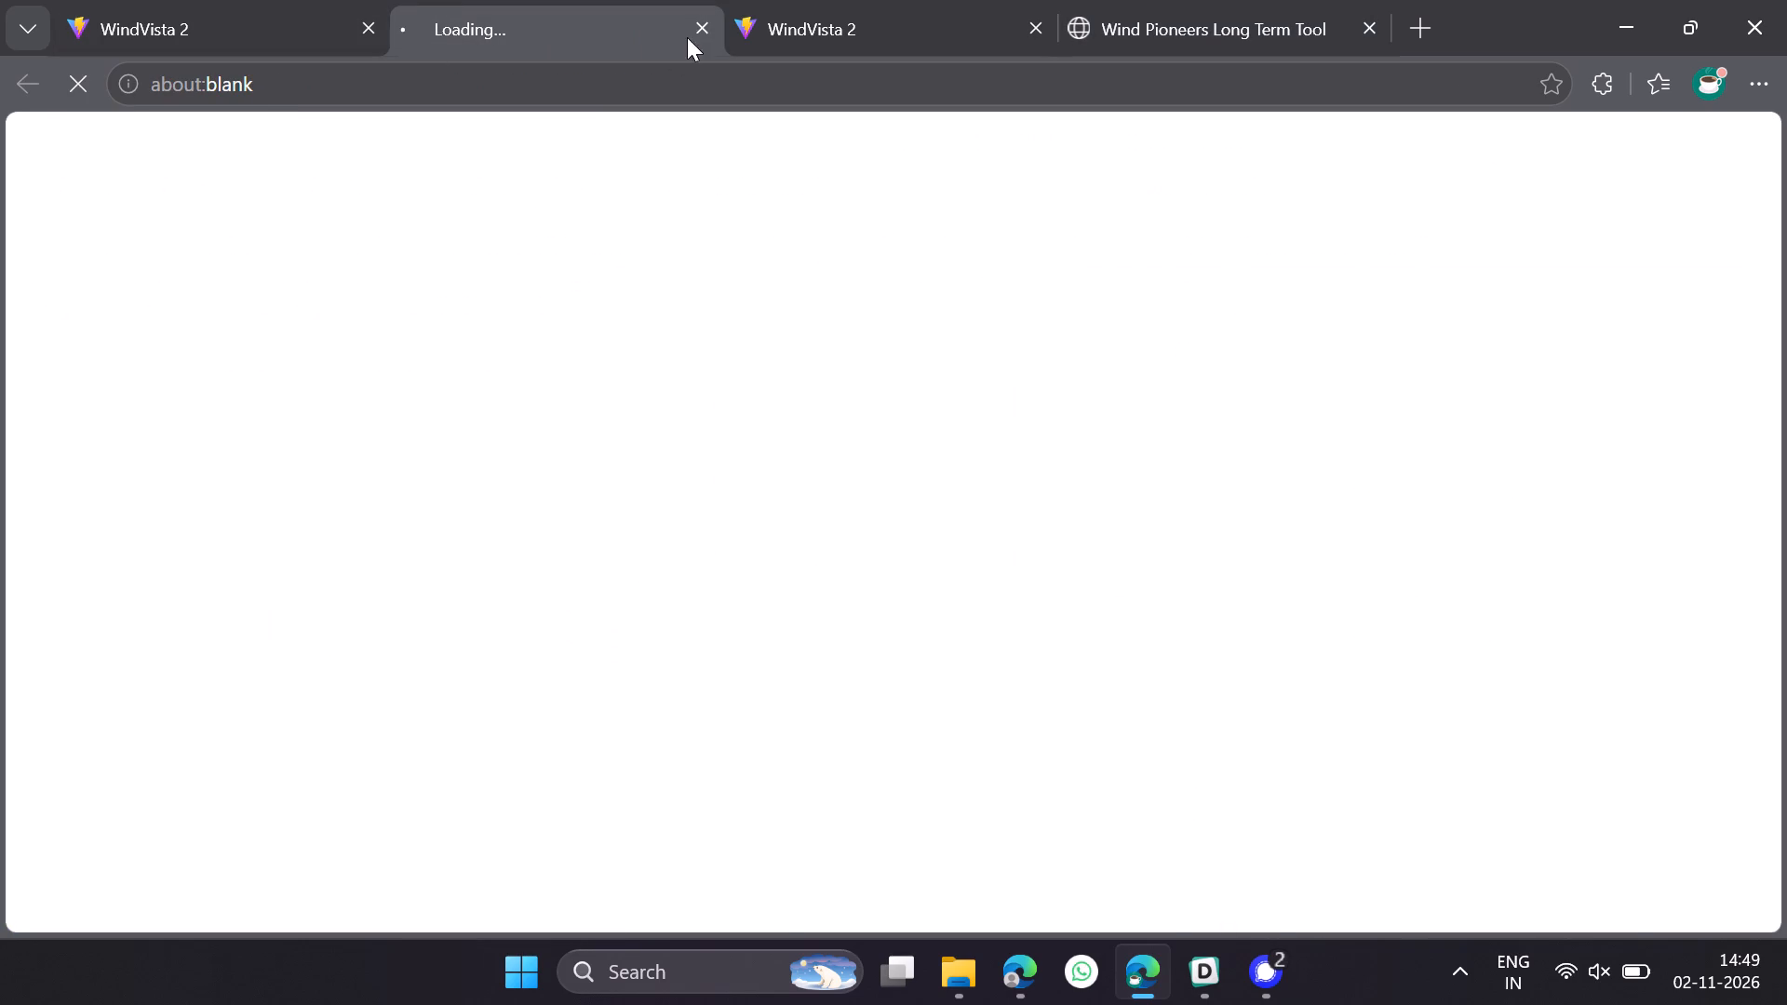
click(702, 25)
click(247, 0)
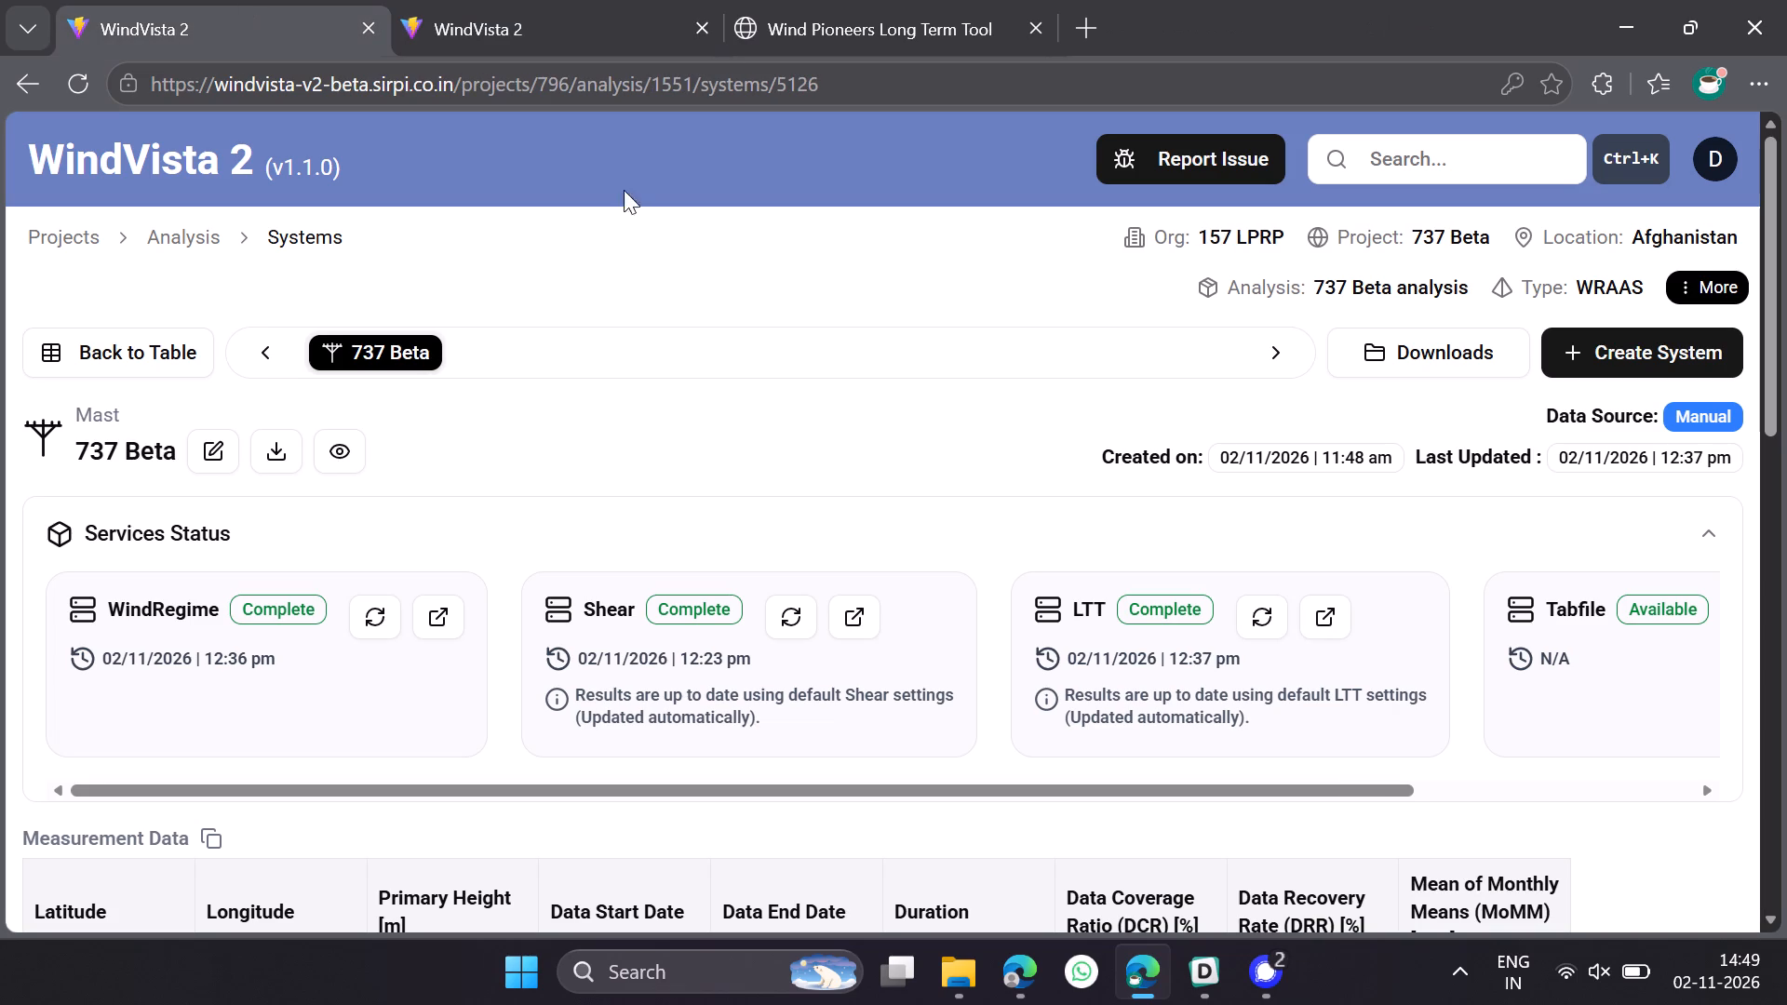
click(1330, 620)
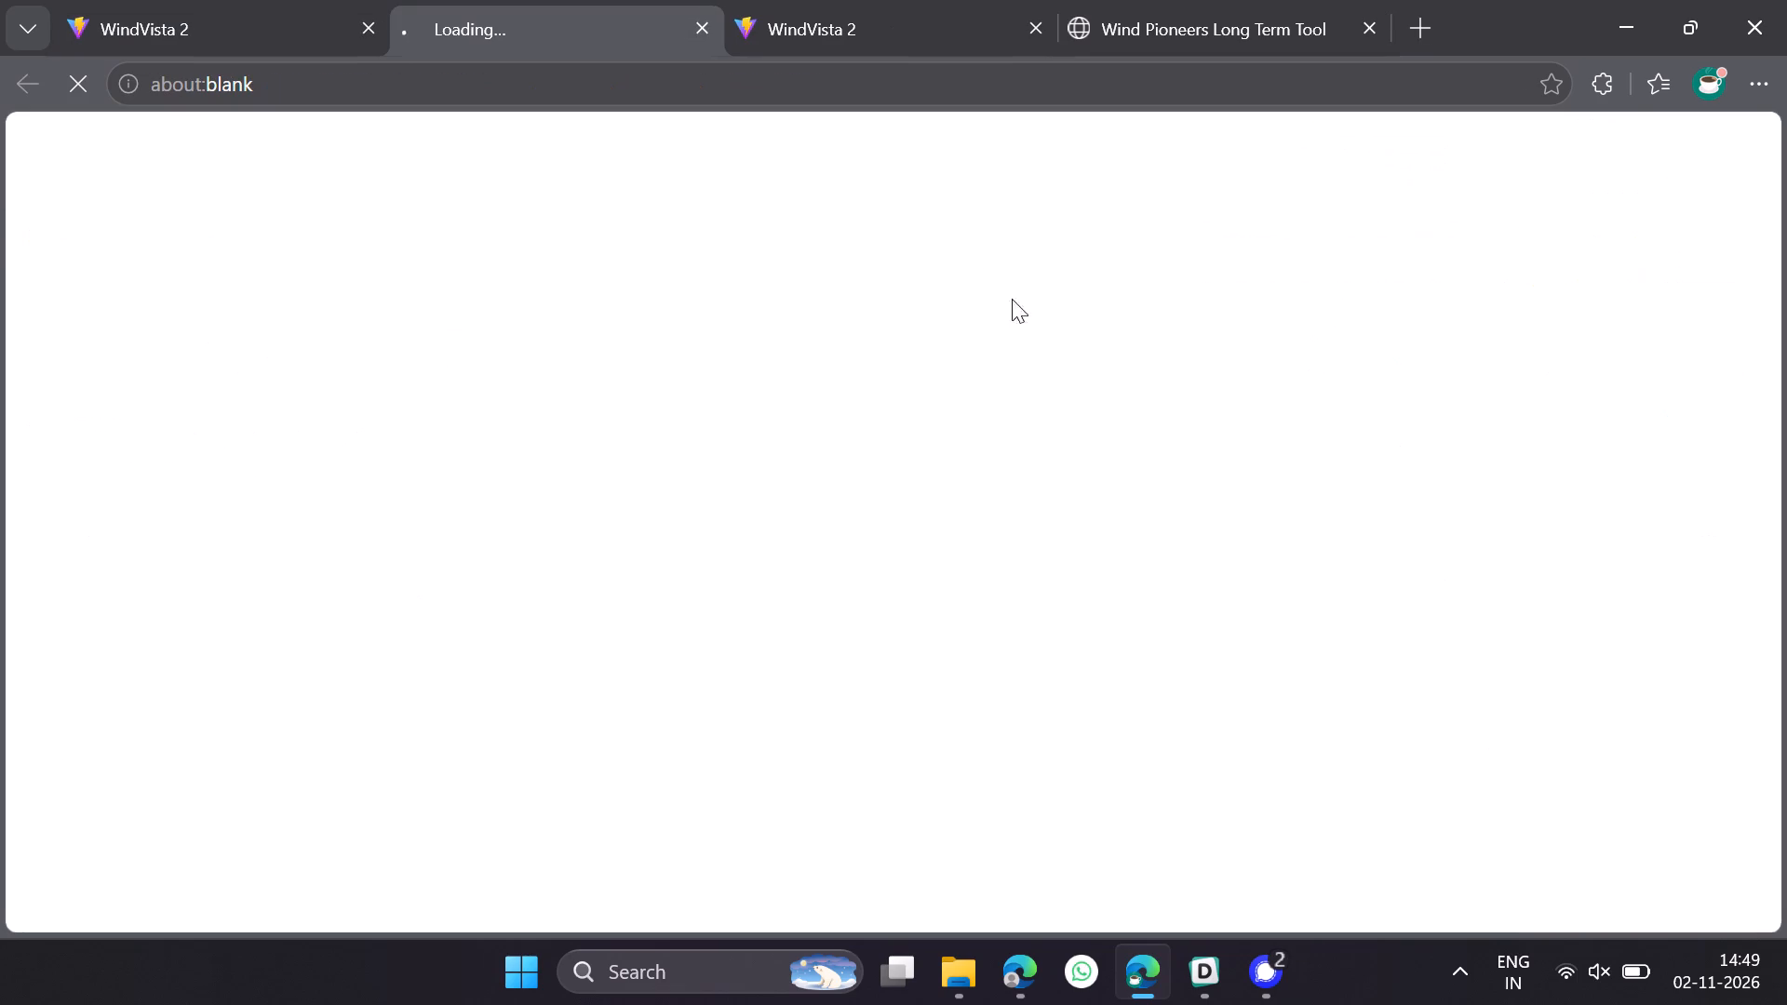
Review the correlation and long-term period tables in the 737 Dev Long Term Tool's Select Data results.
click(1216, 0)
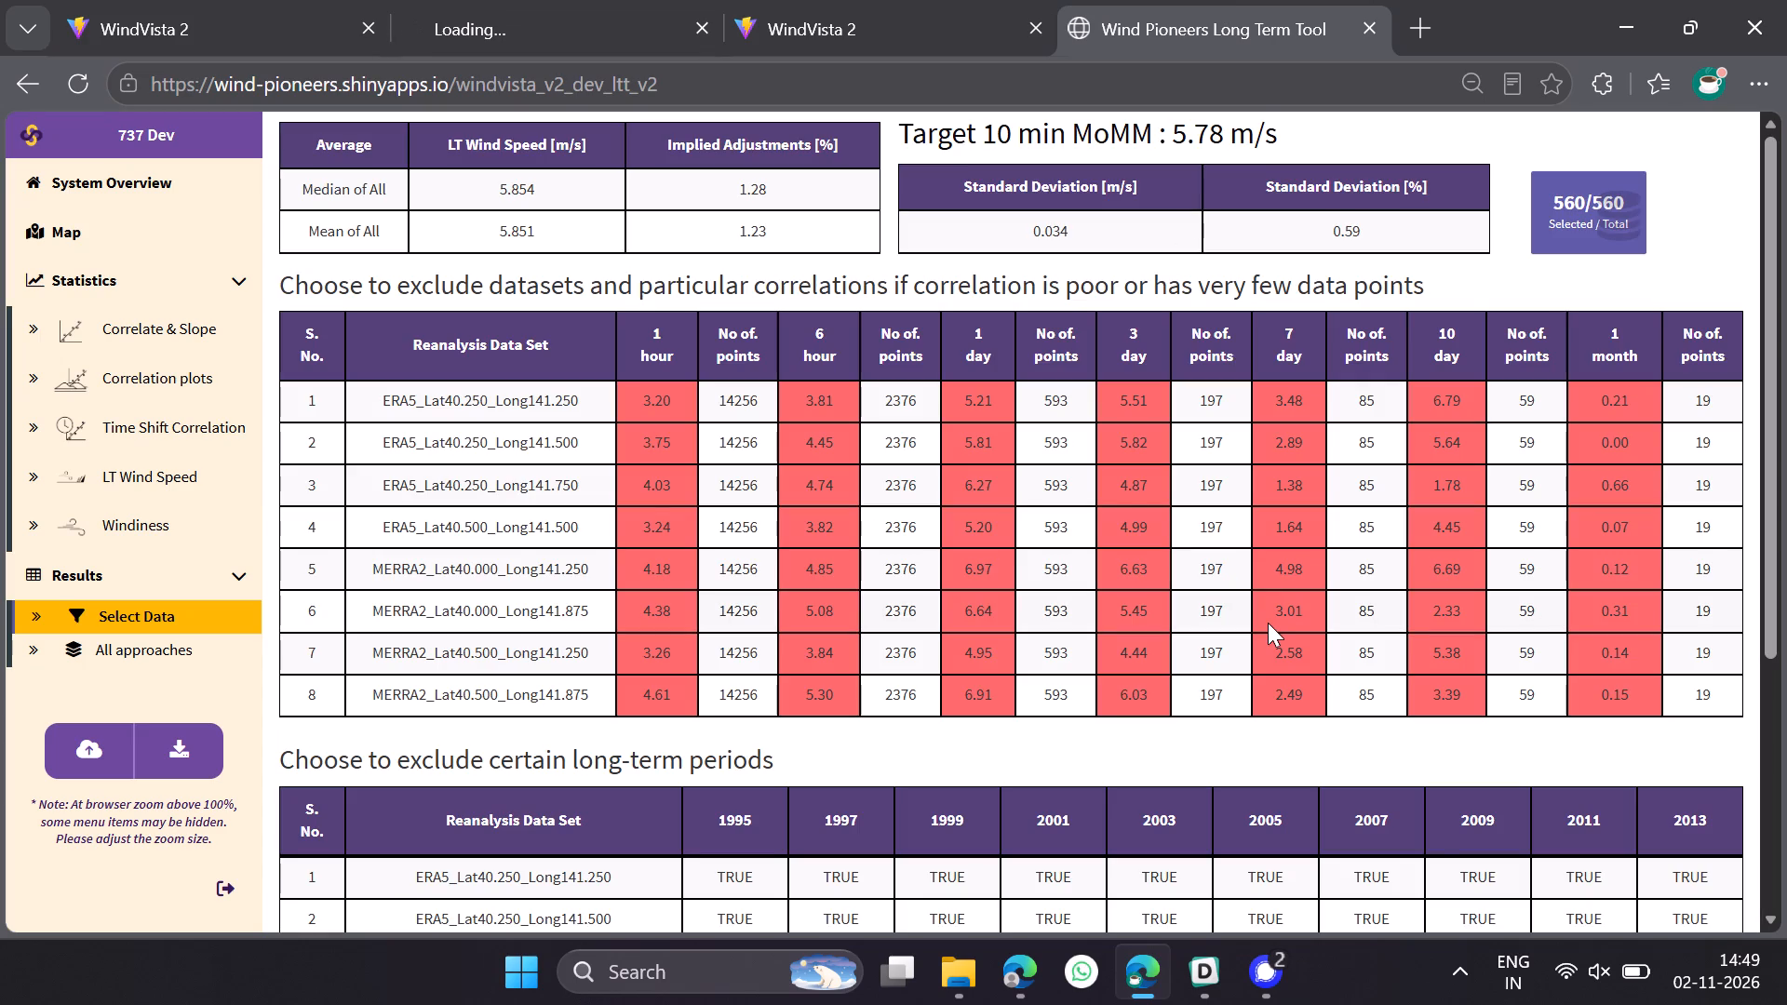
scroll(1268, 623, down, 3)
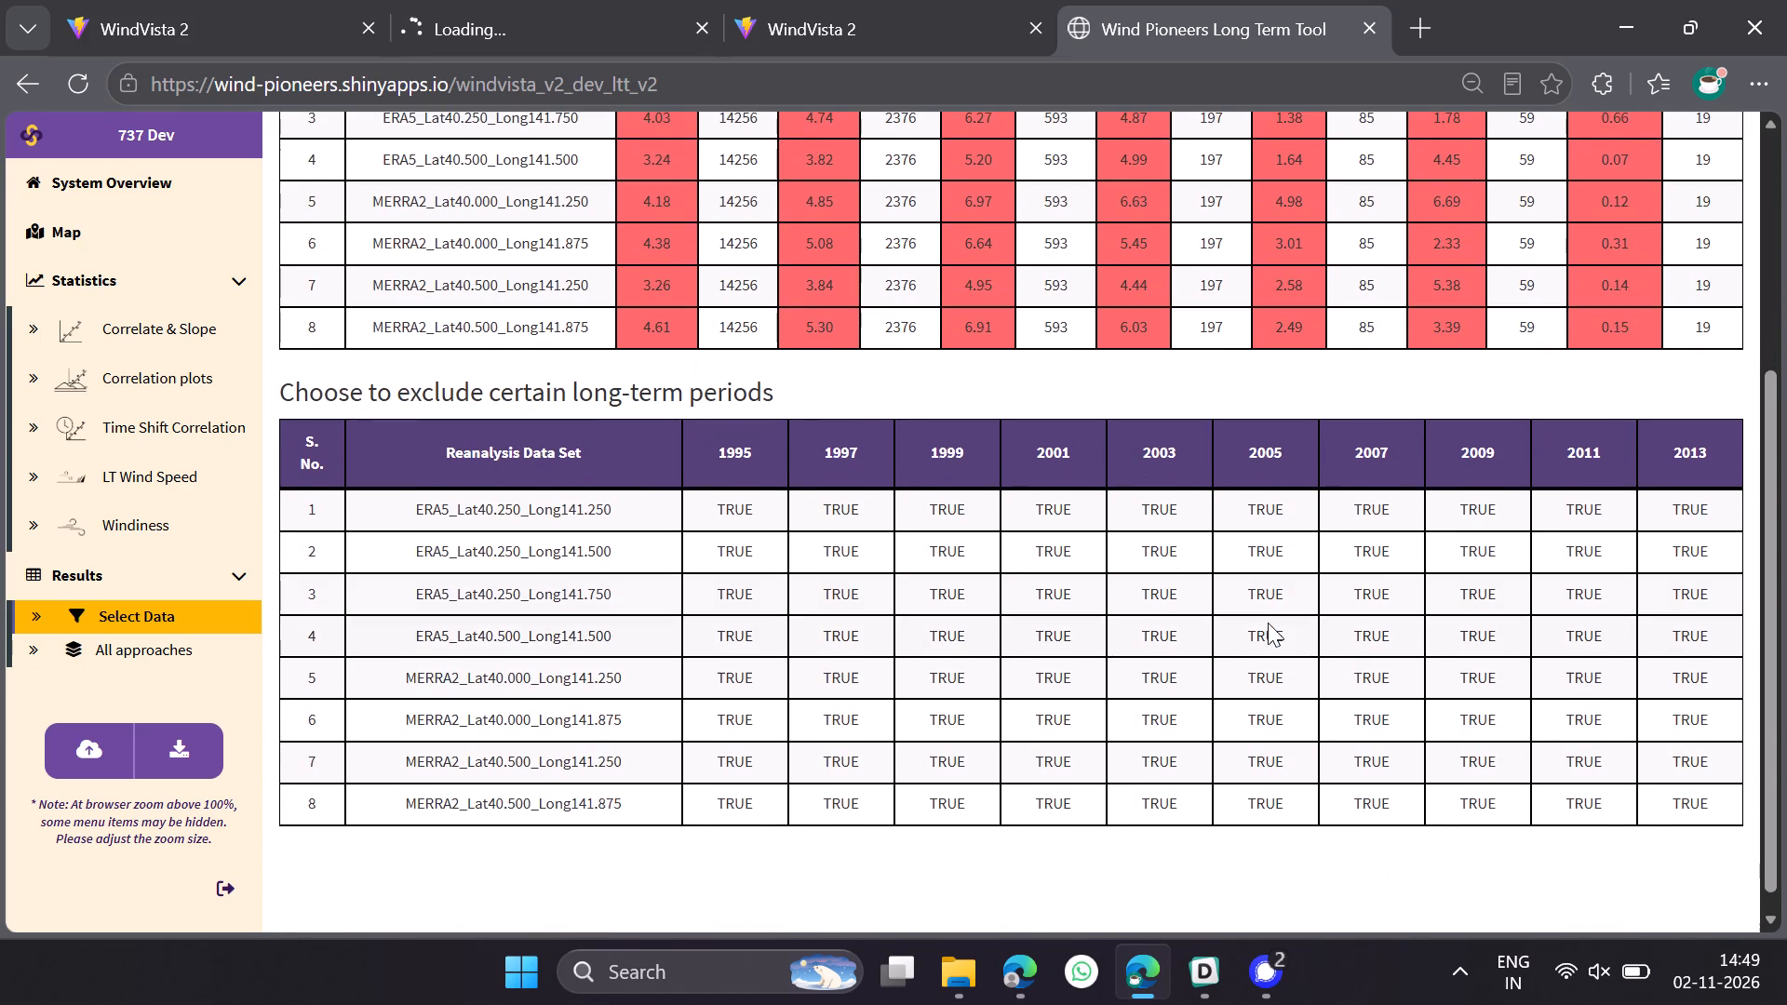
scroll(1268, 623, up, 2)
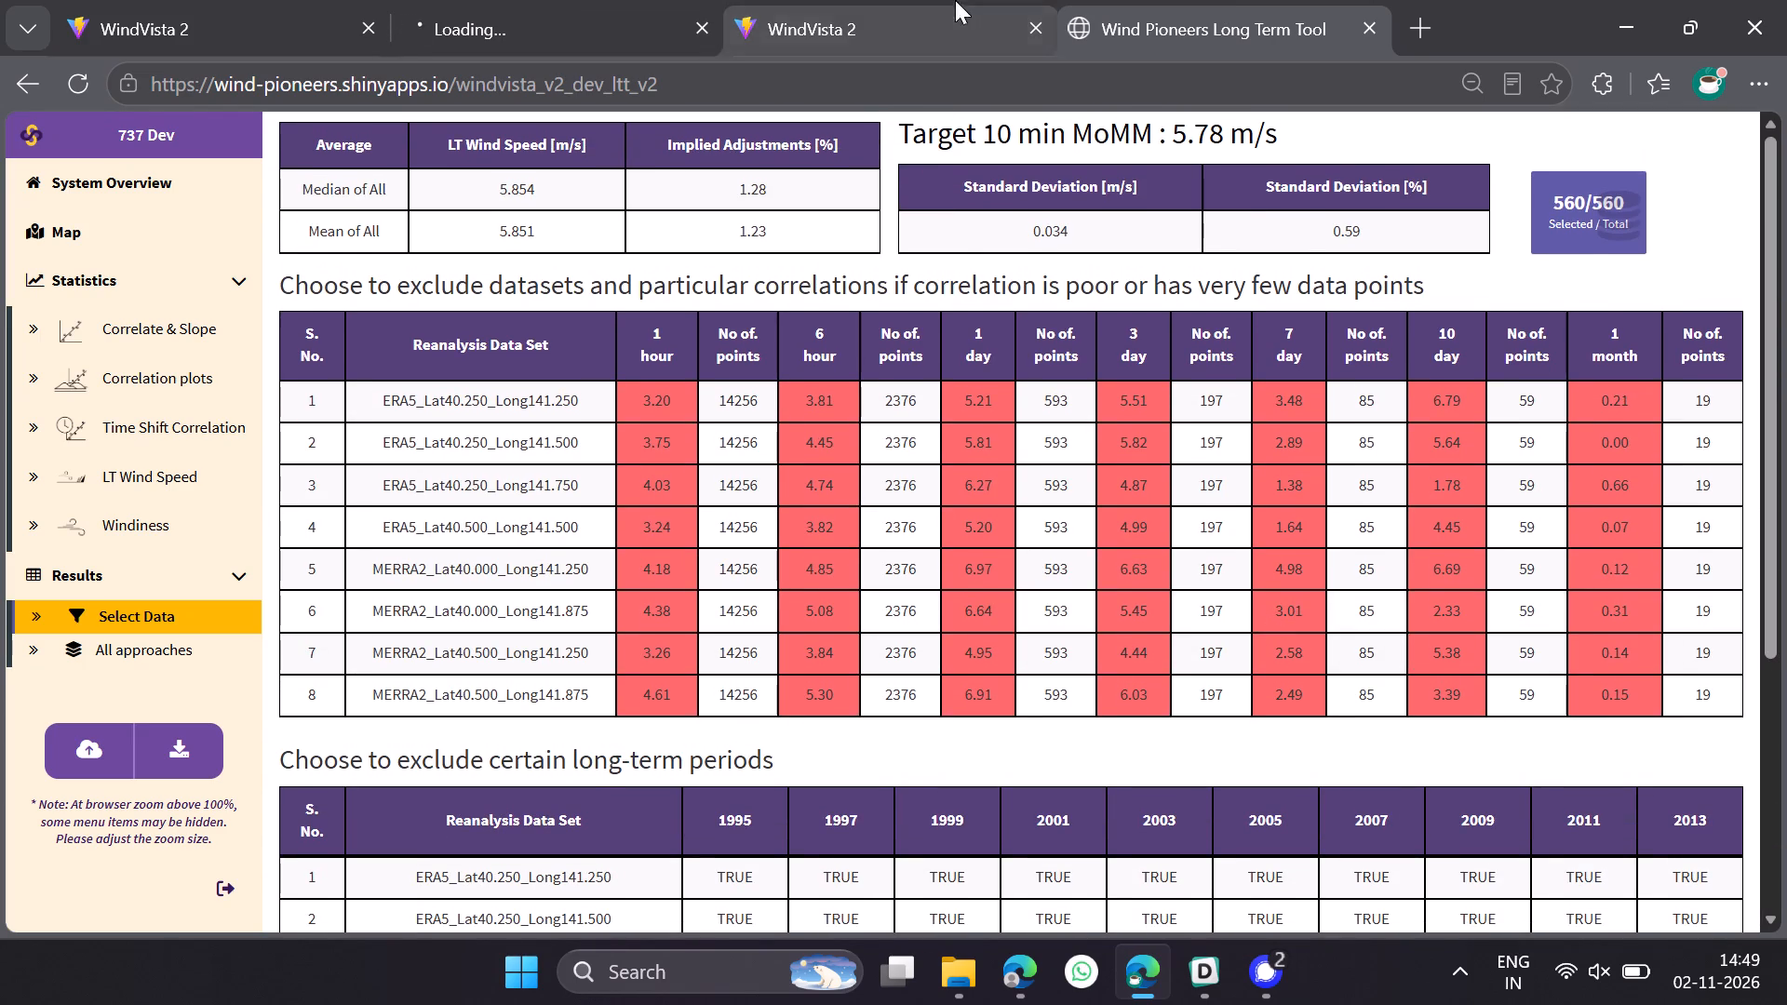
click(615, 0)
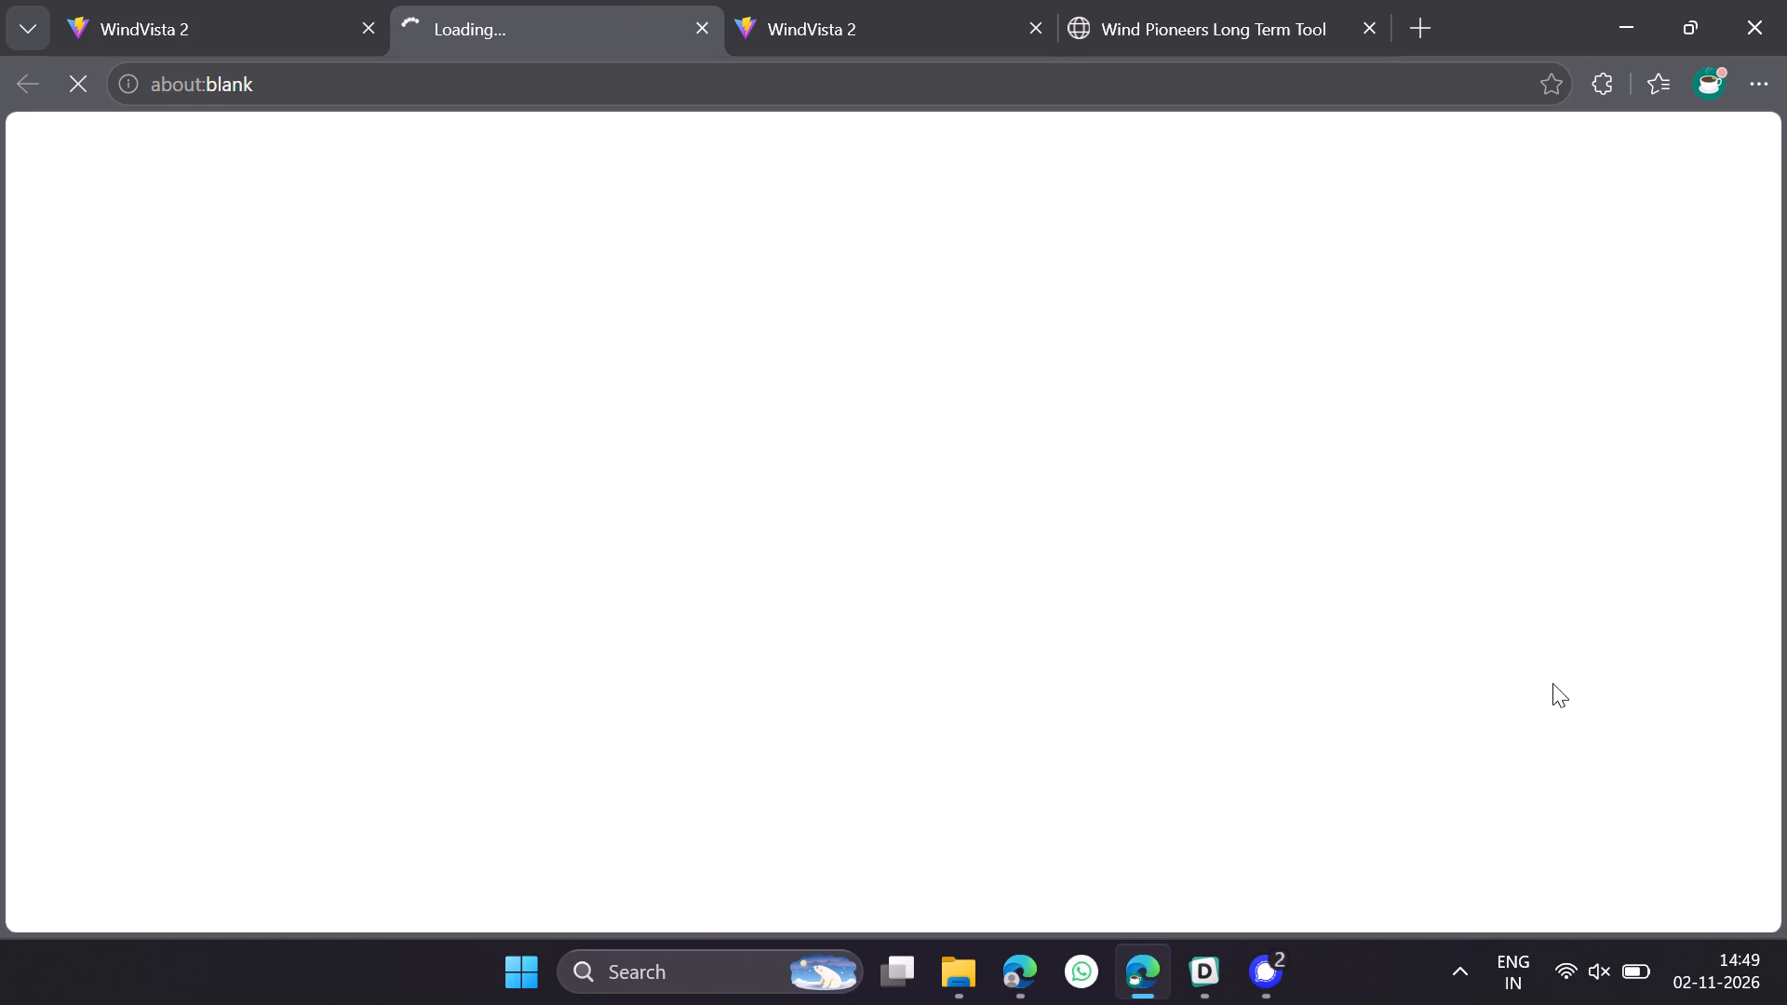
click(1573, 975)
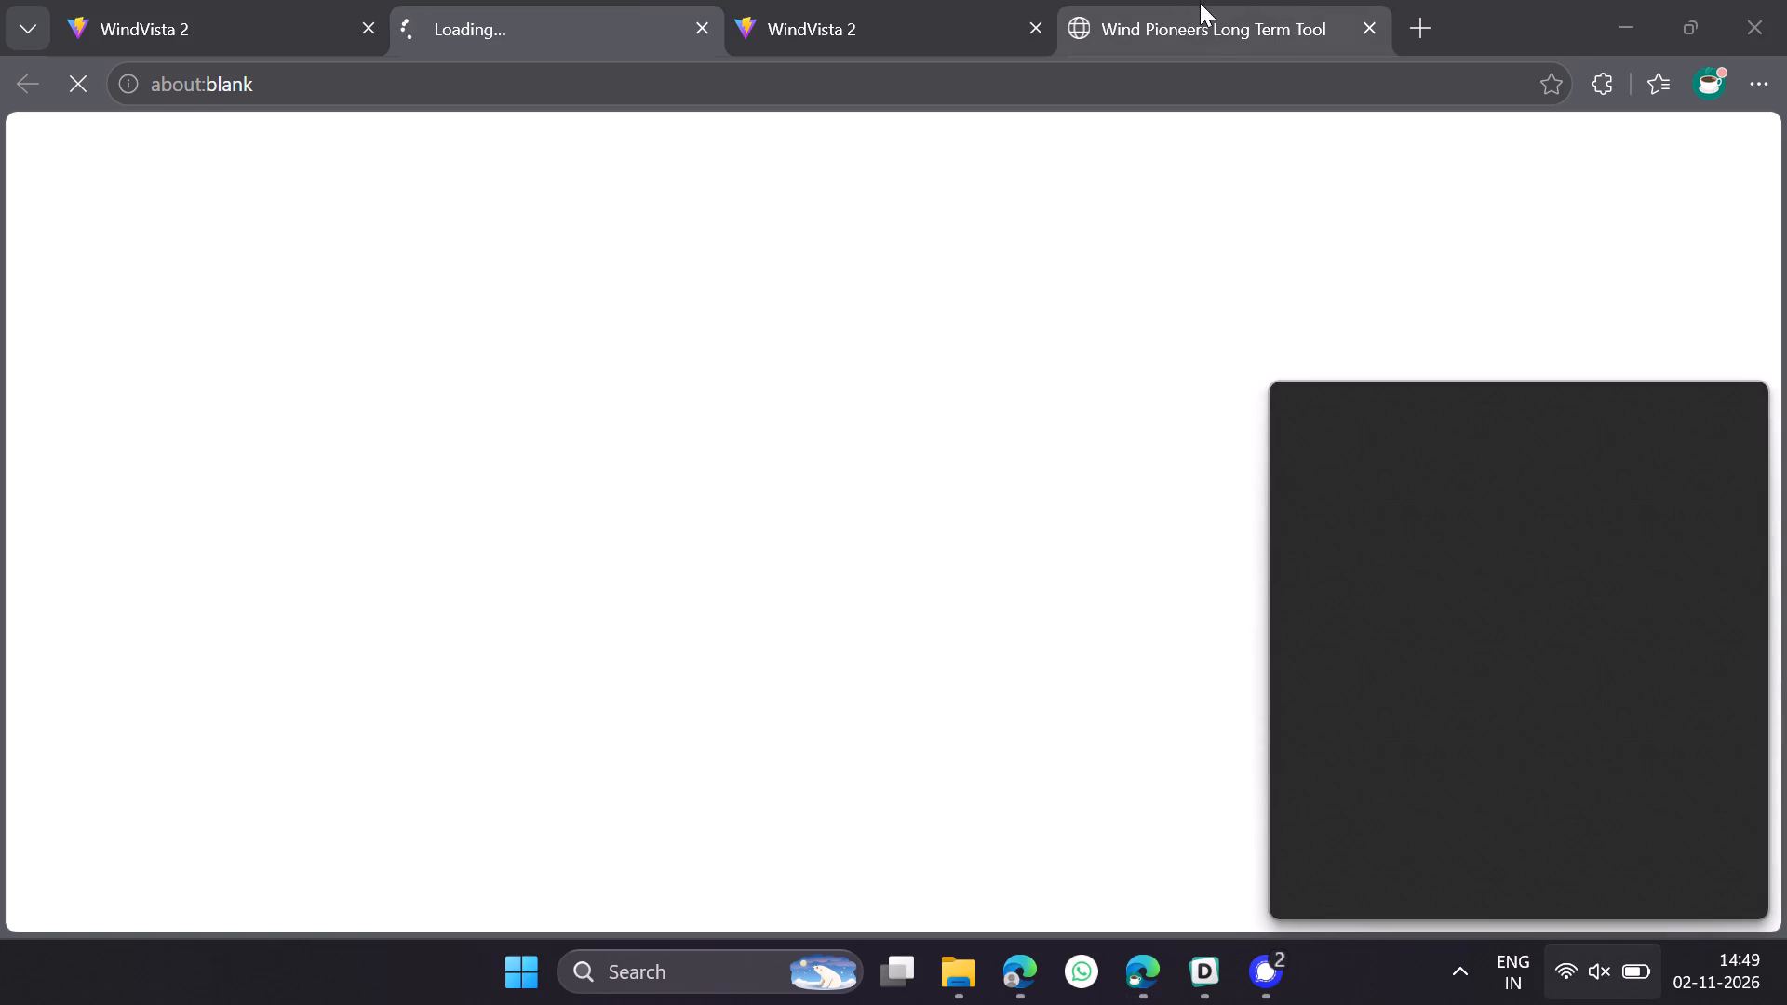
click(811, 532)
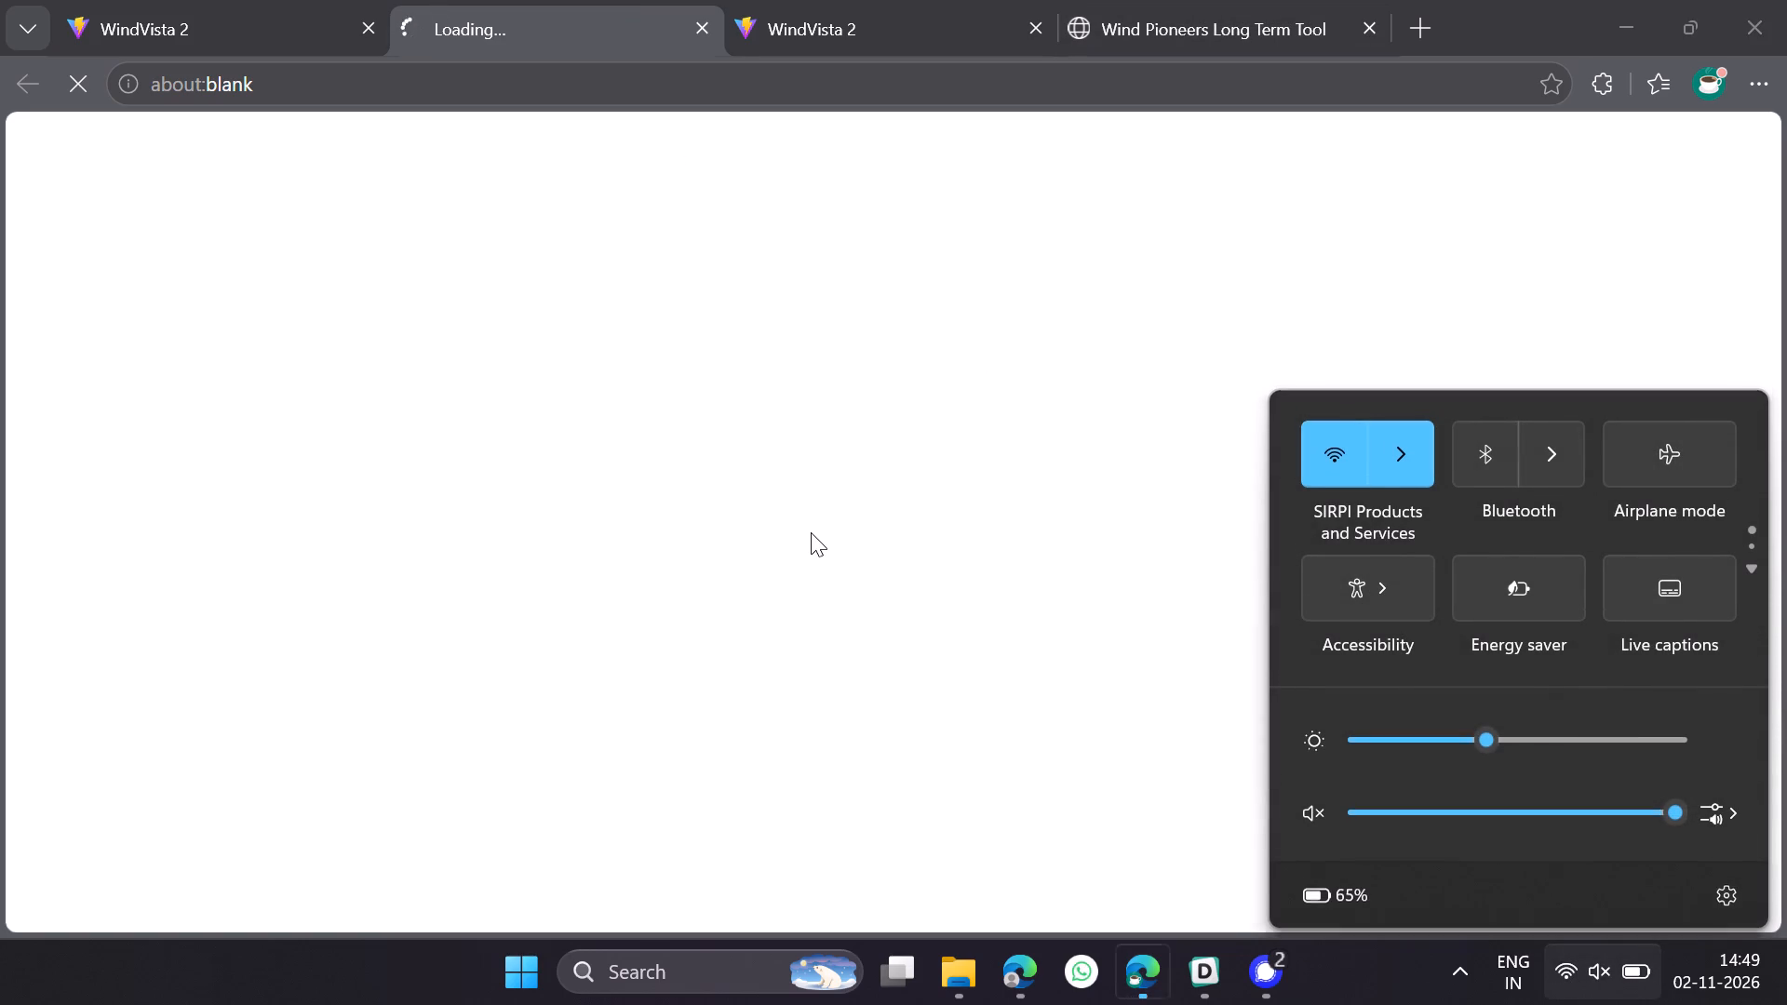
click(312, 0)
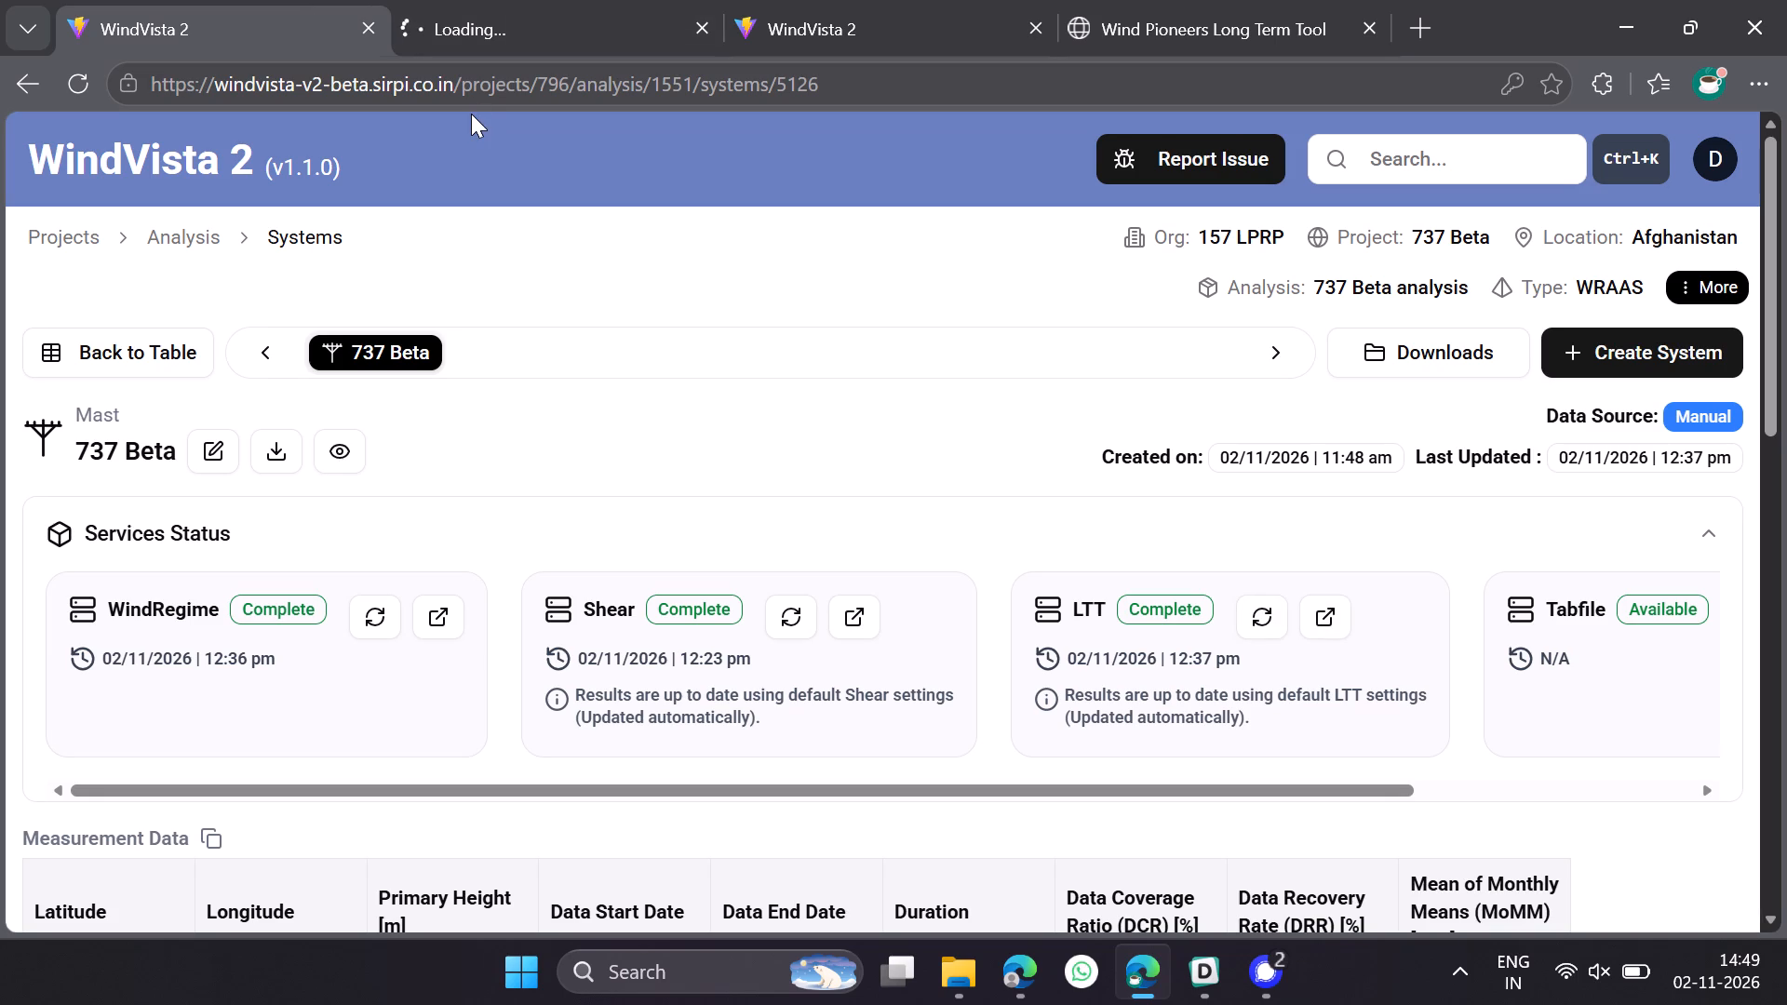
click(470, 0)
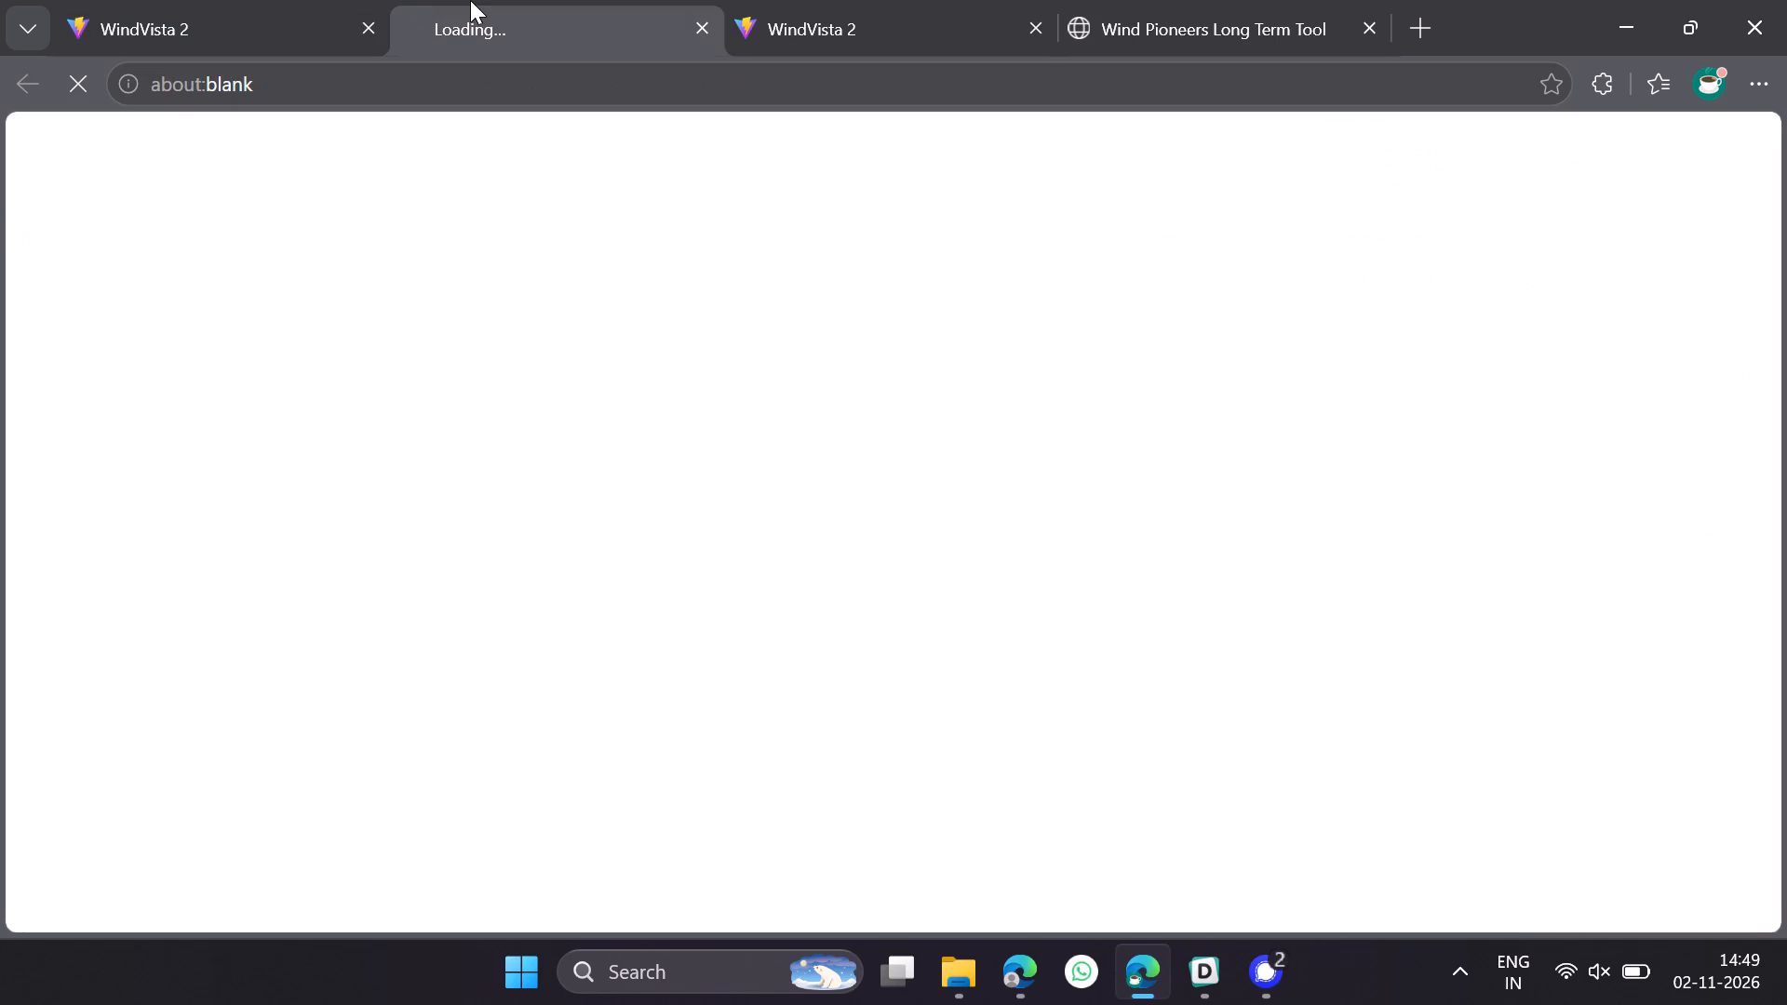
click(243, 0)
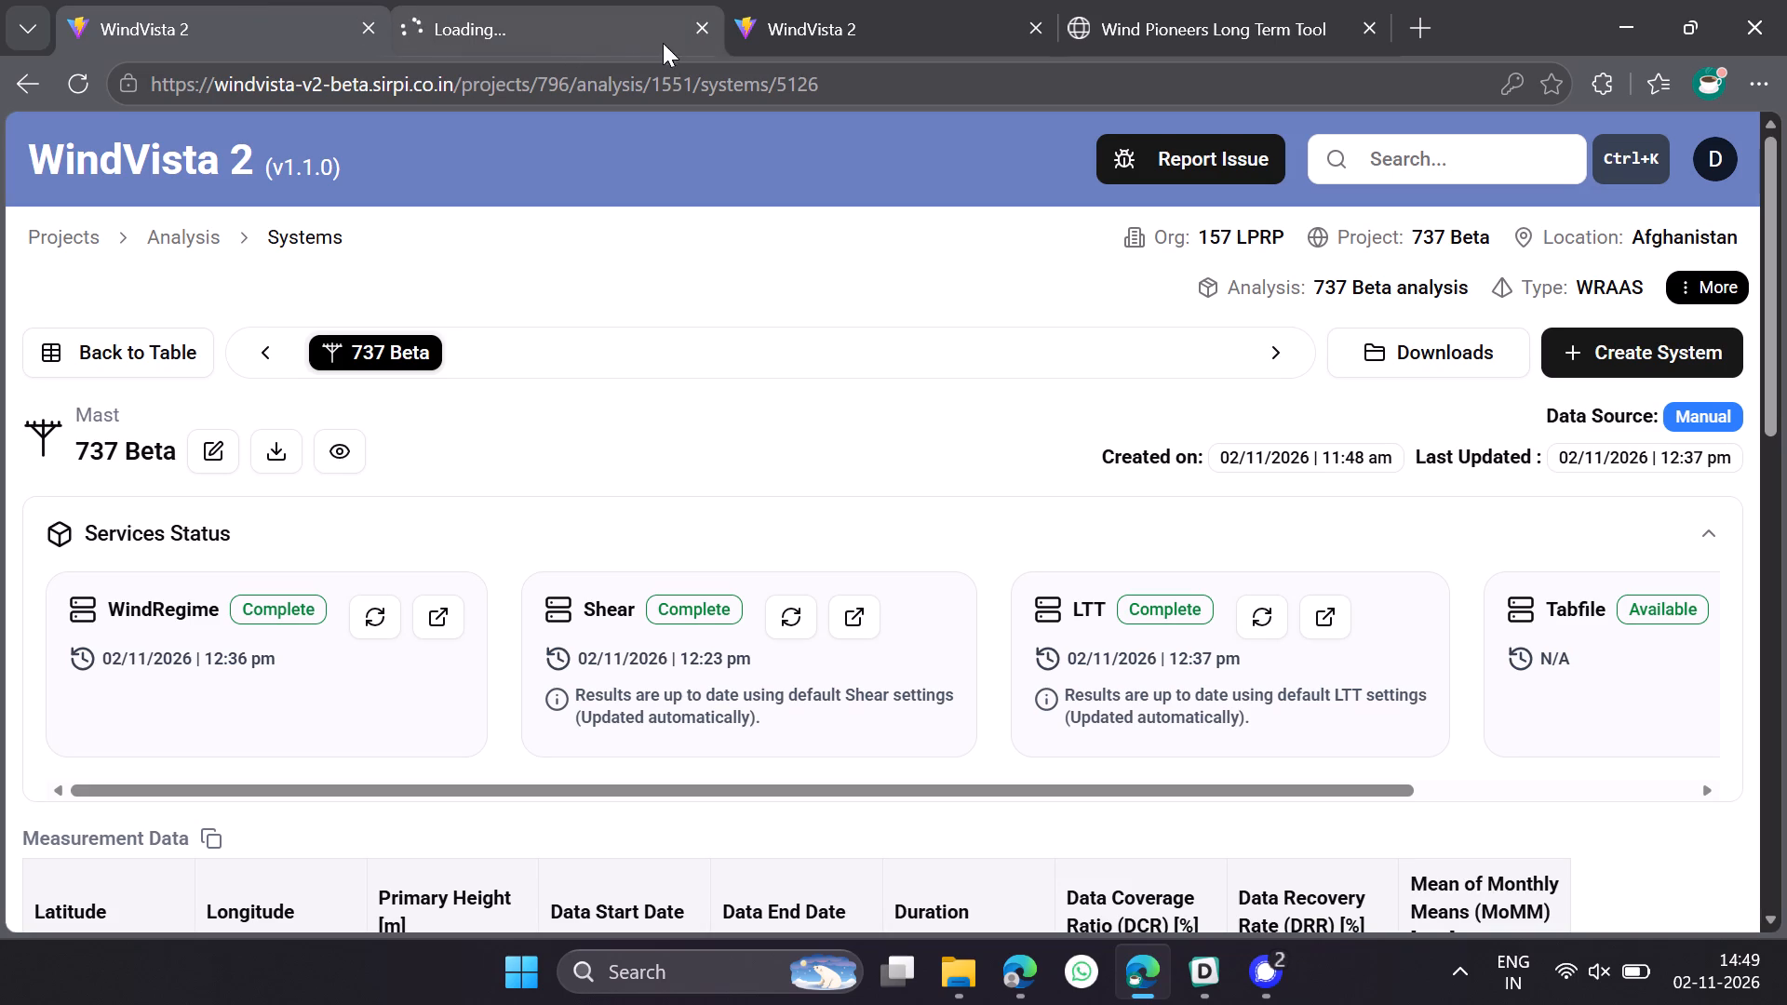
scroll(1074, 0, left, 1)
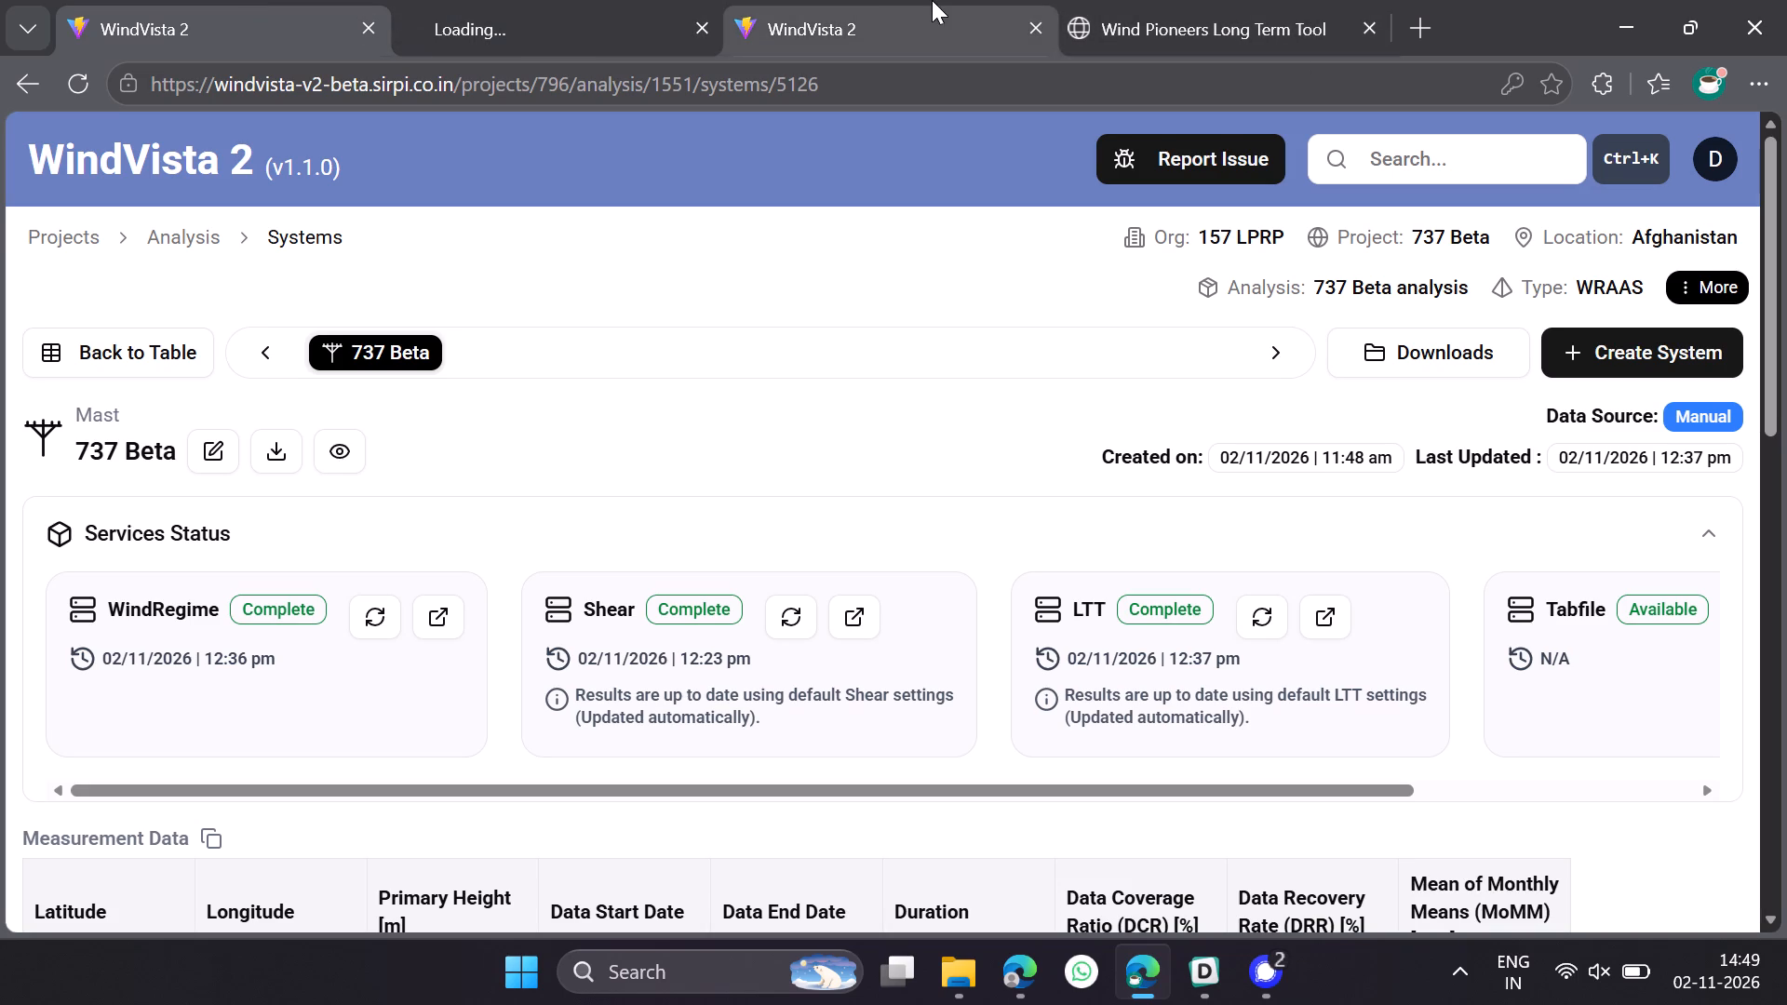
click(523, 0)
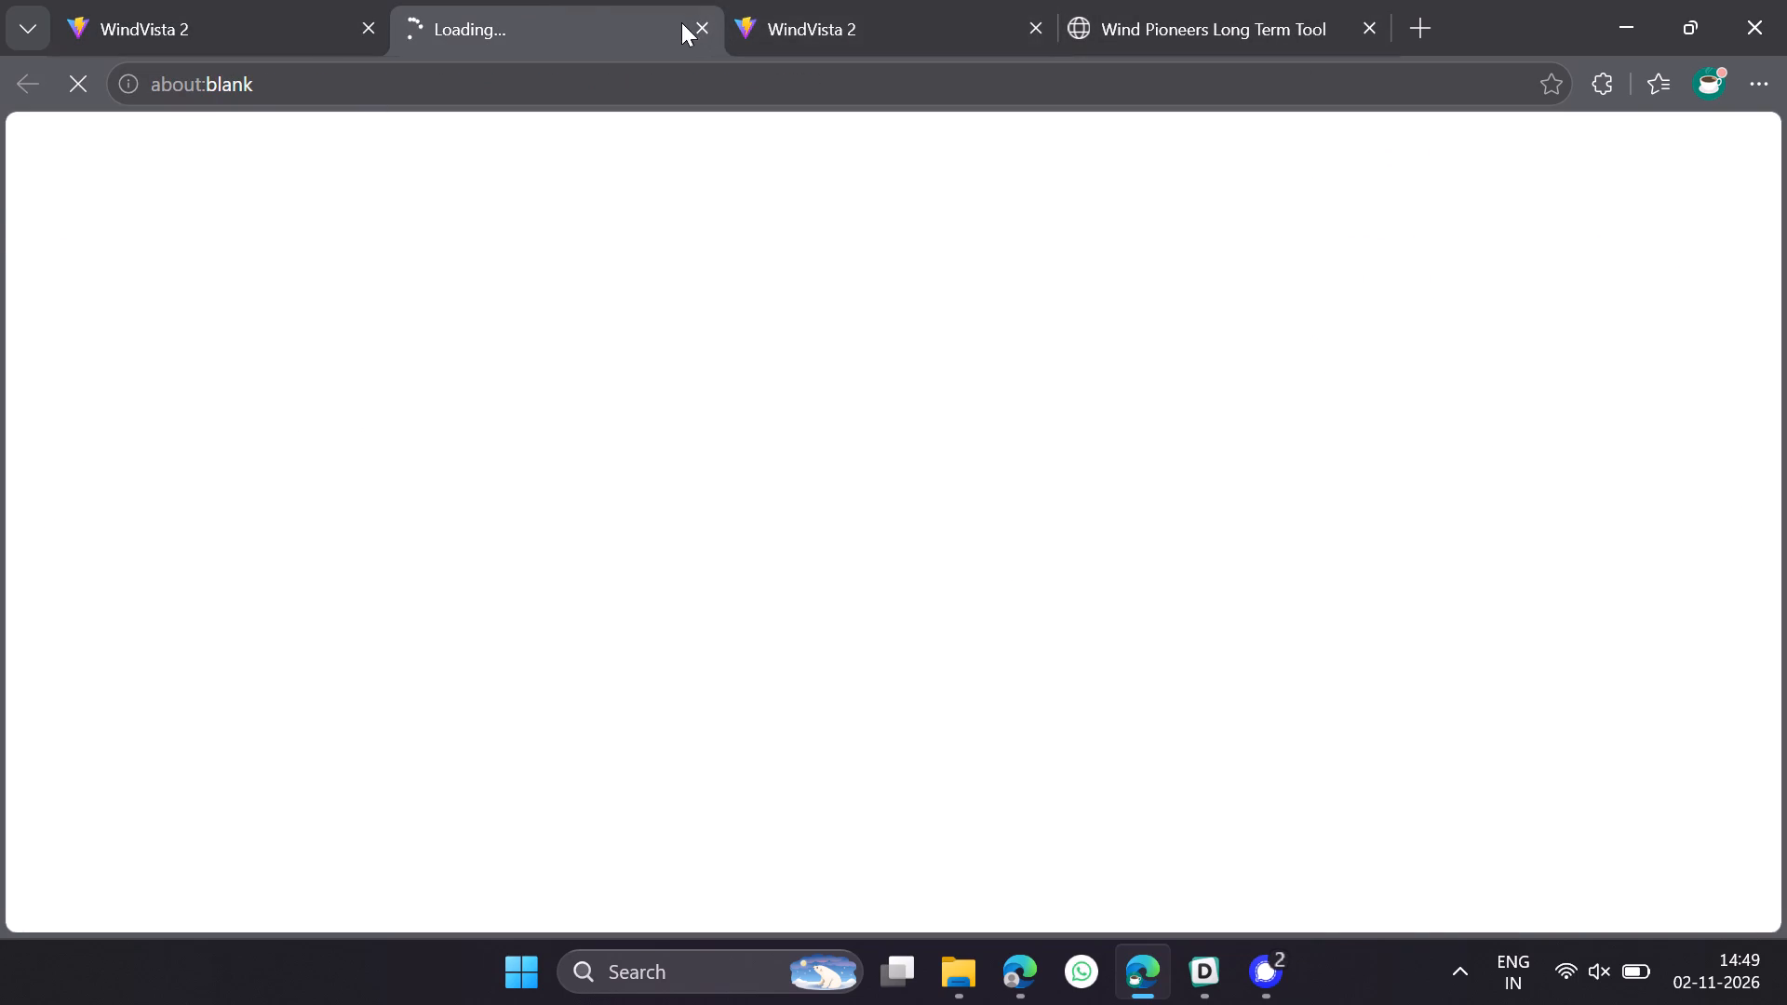
Close the stalled Beta LTT page and hard-reload the 737 Beta system page.
click(707, 29)
click(138, 0)
click(86, 93)
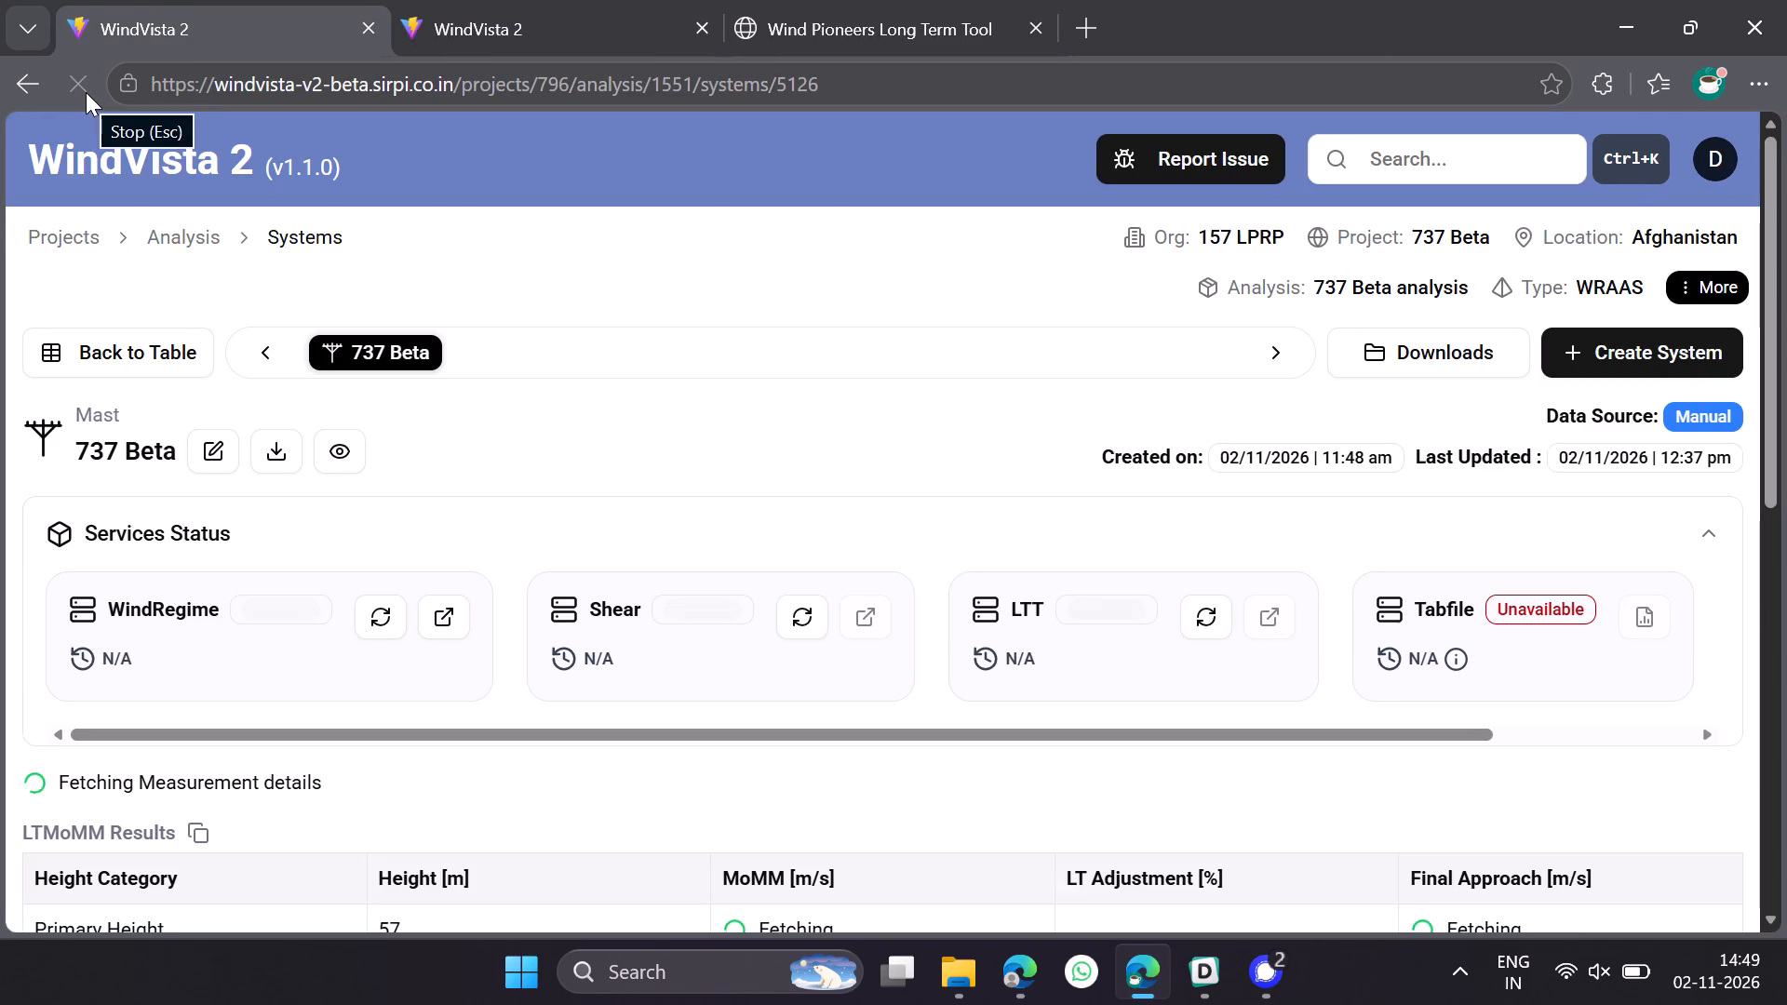
key(ctrl+shift+r)
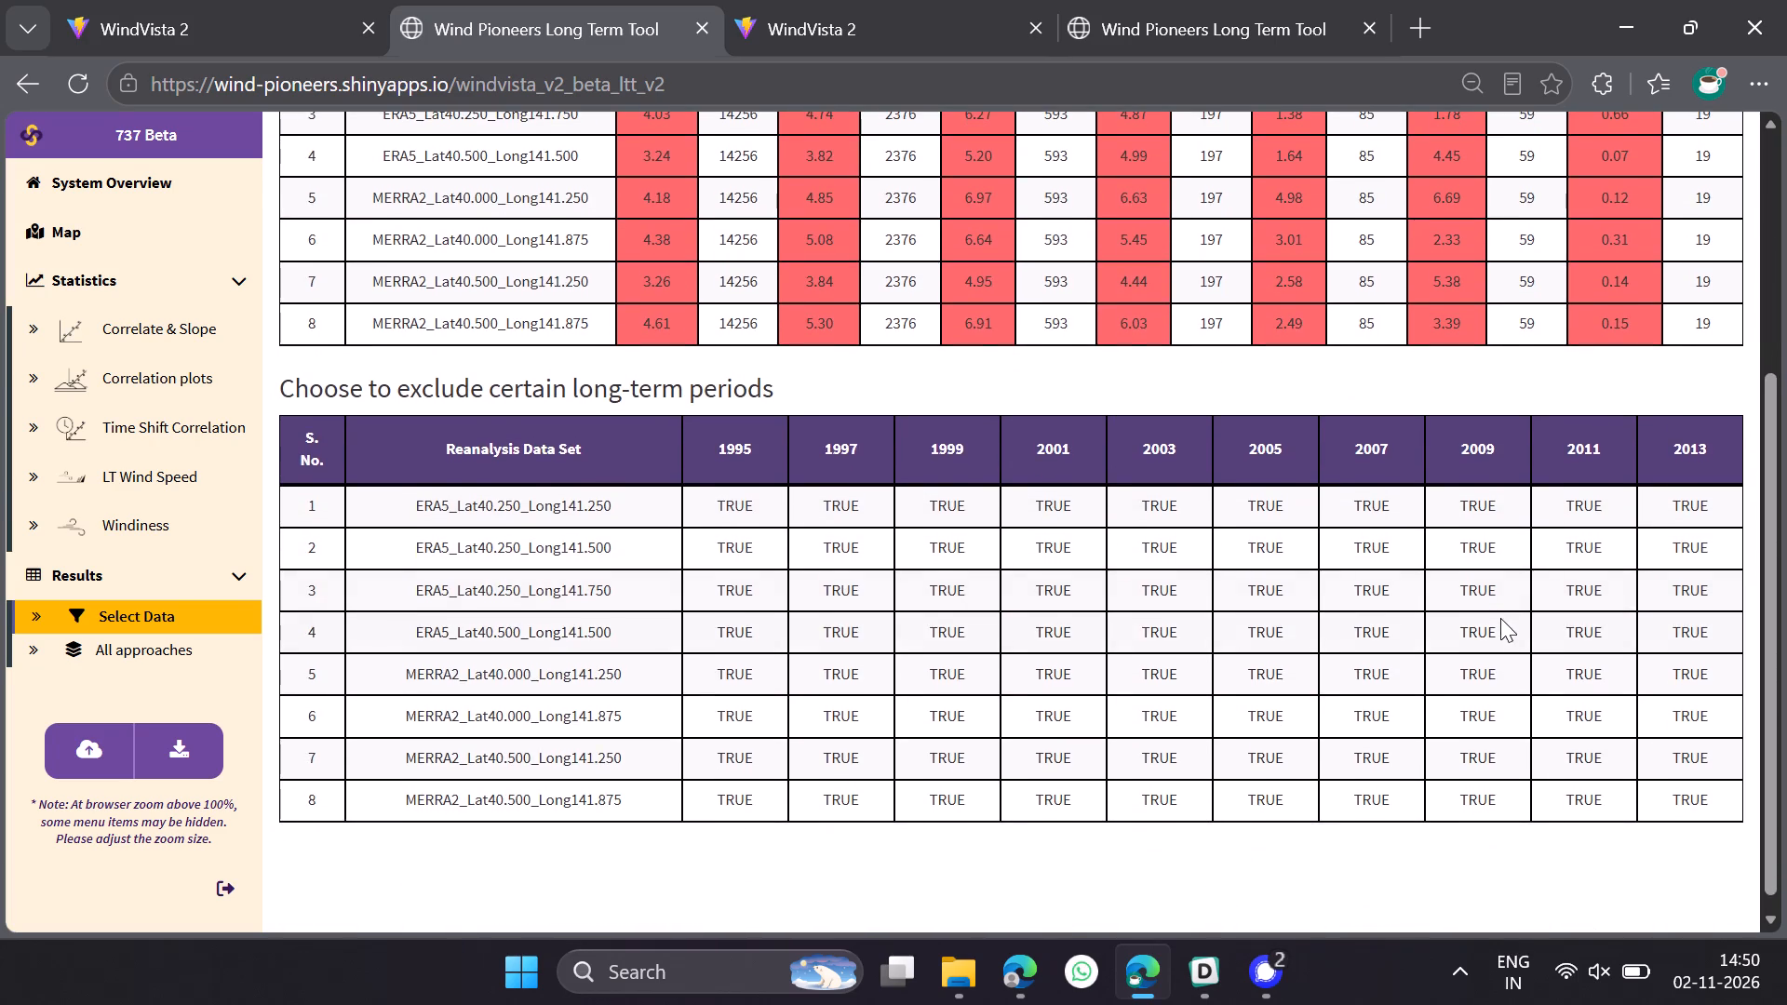
scroll(1500, 618, up, 2)
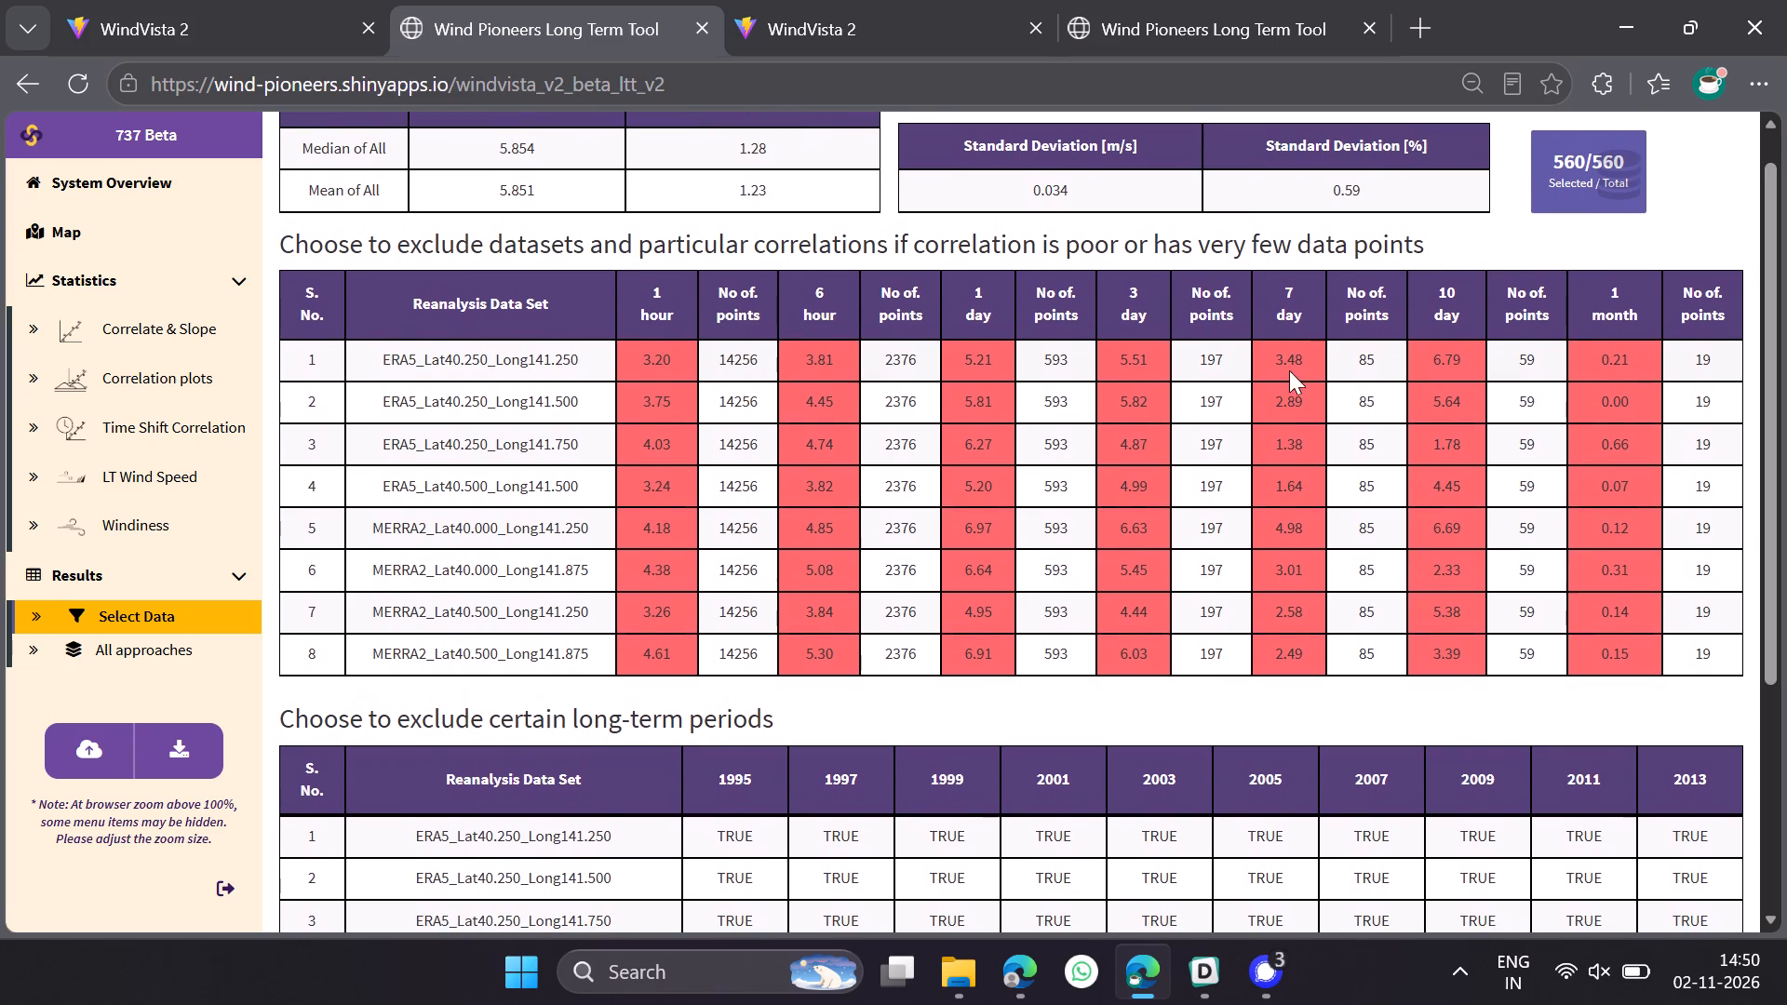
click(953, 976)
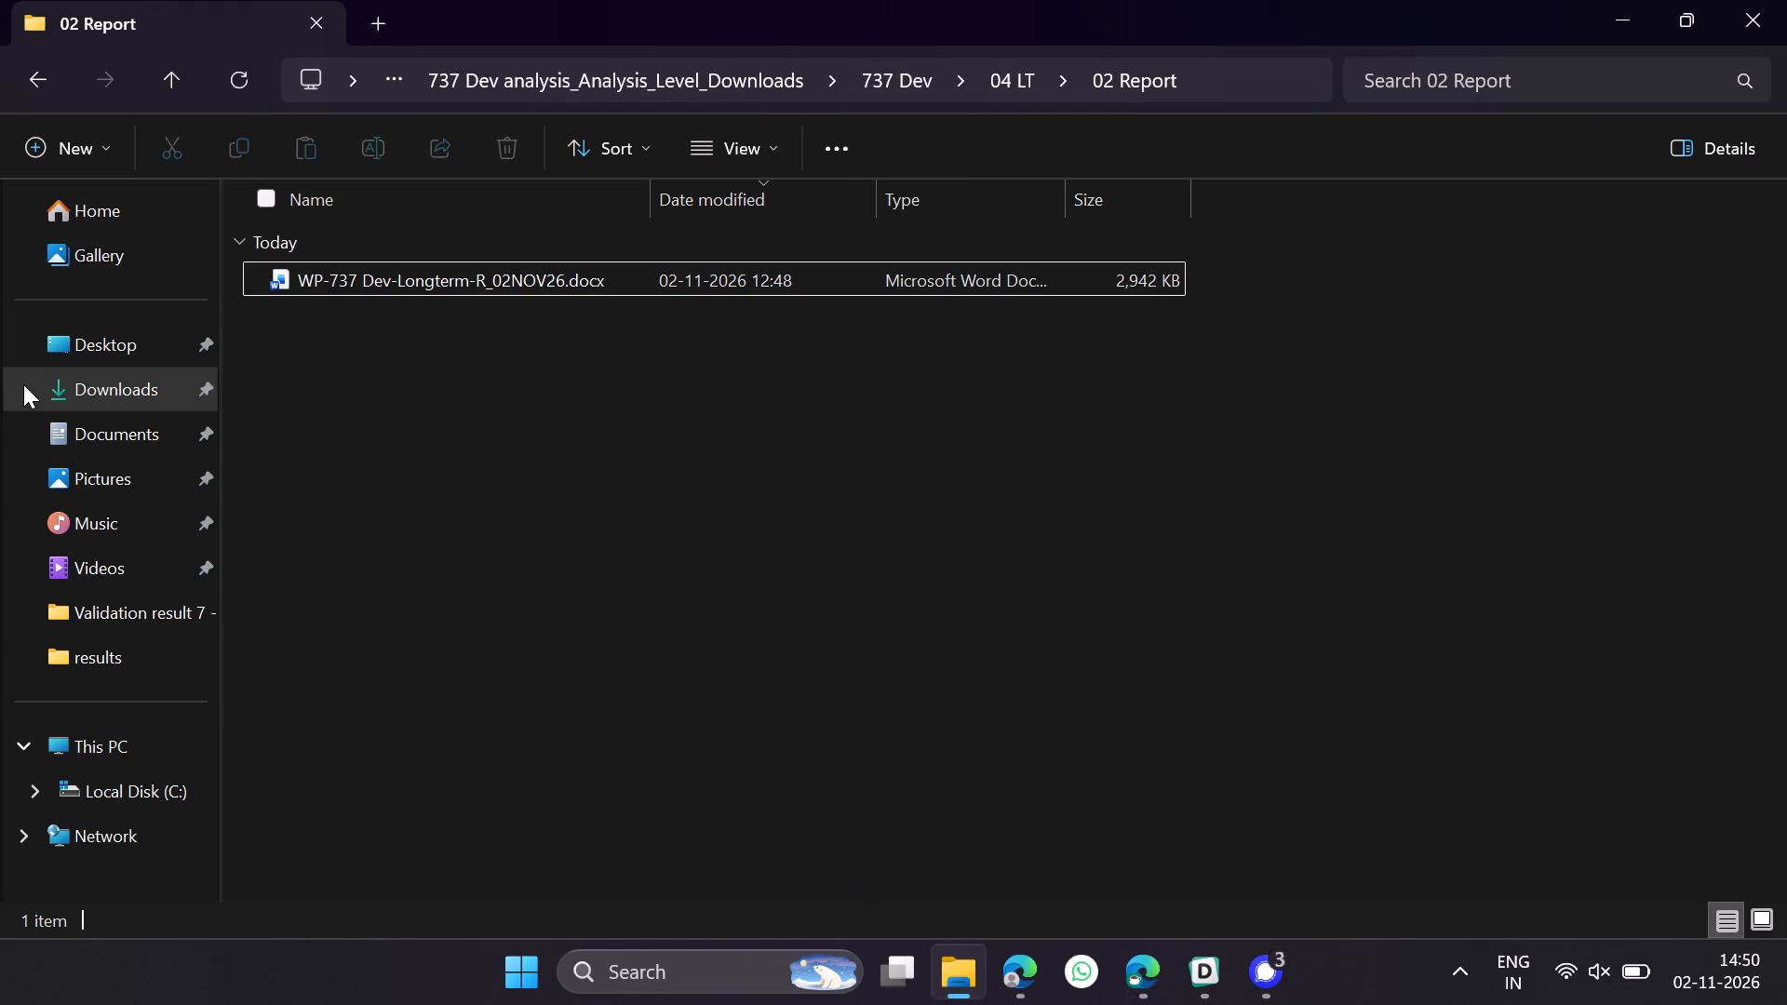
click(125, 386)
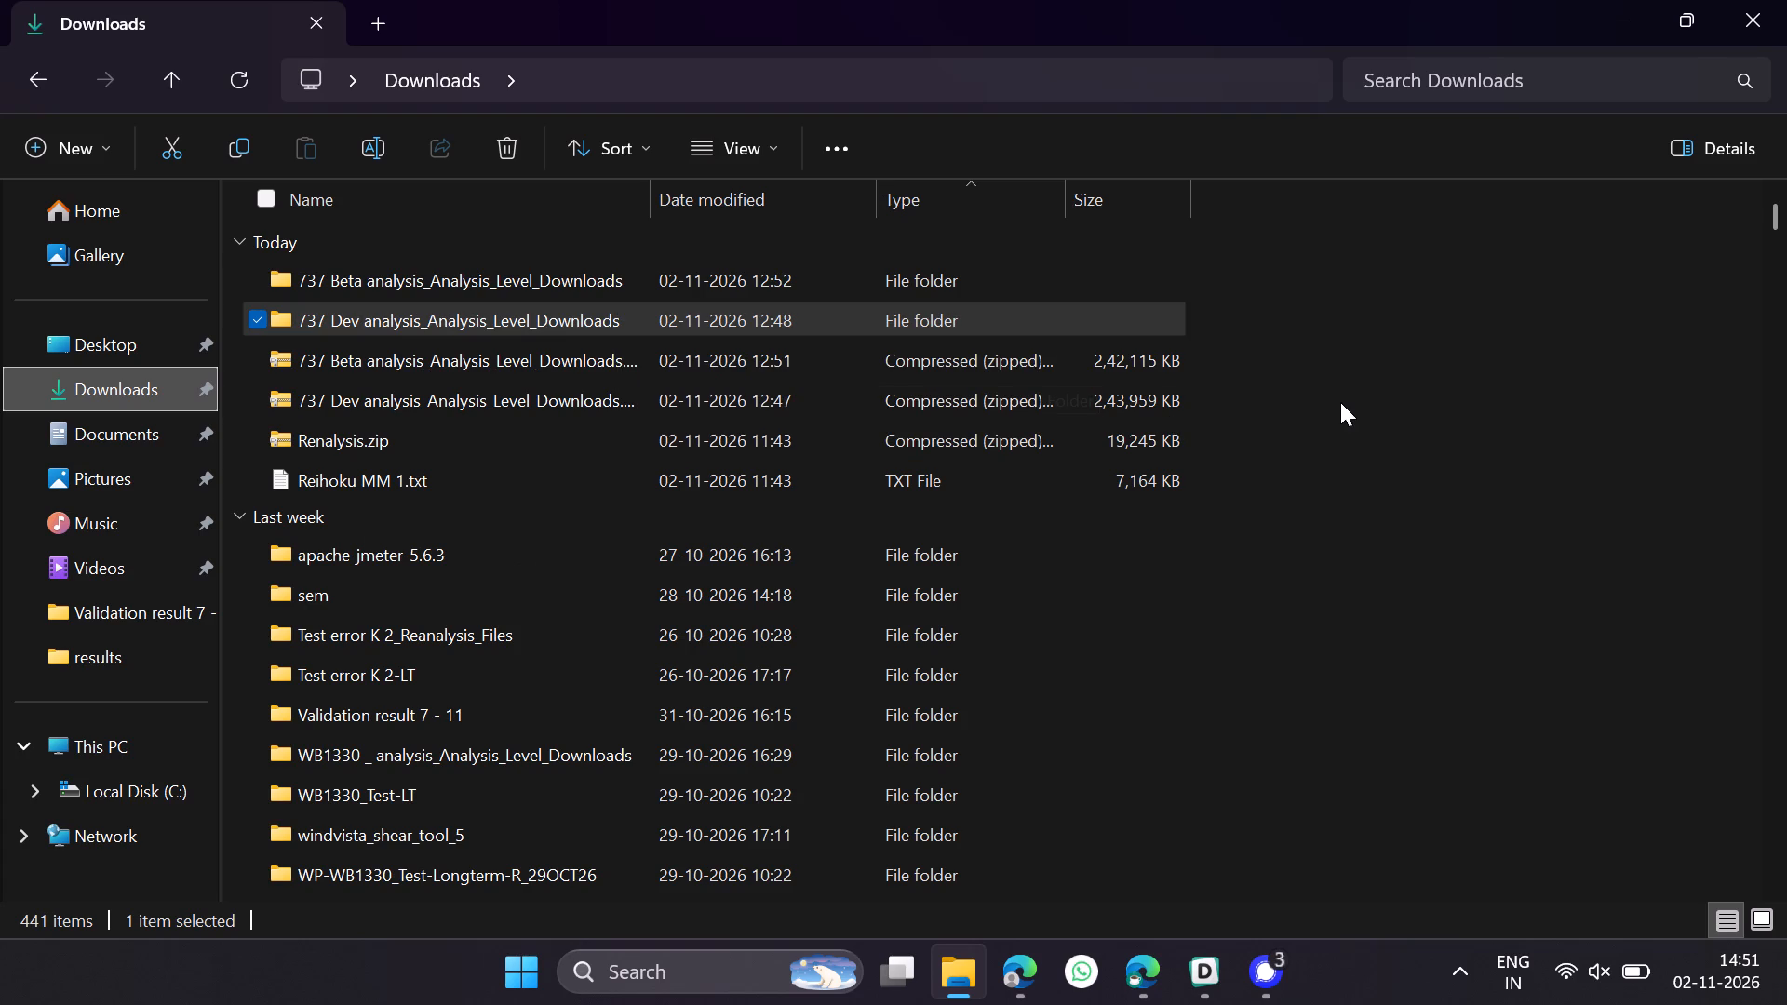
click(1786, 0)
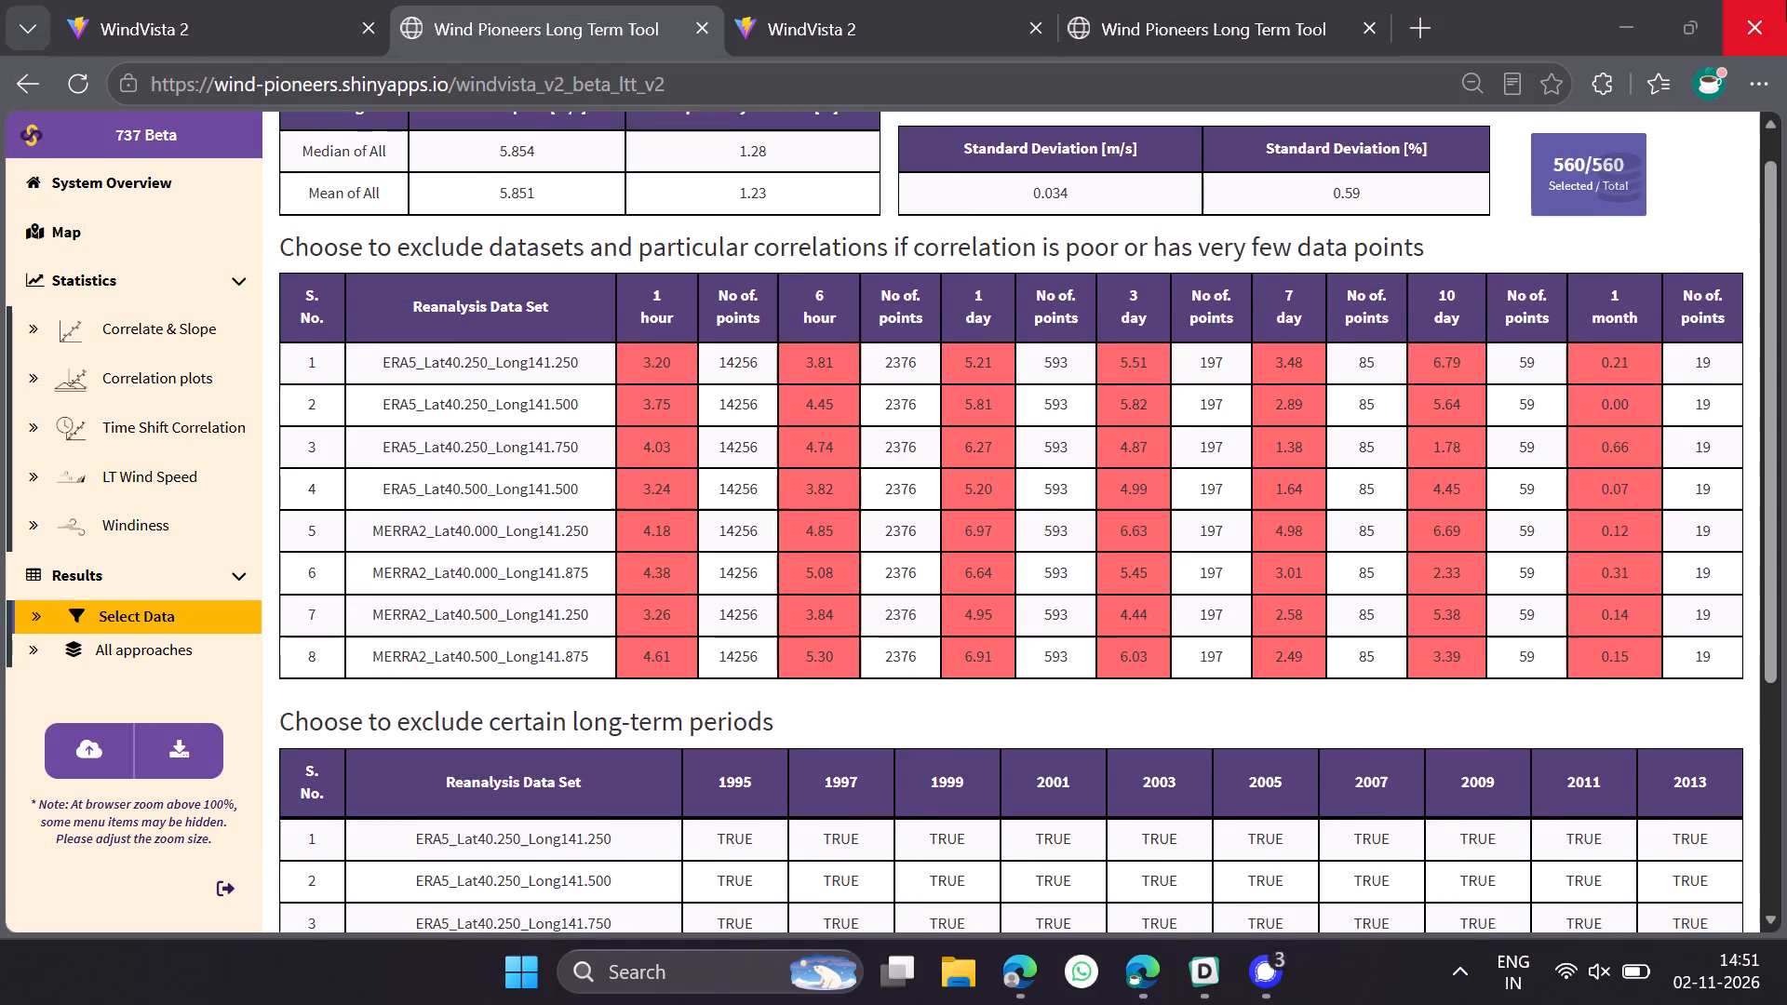
Check the 737 Dev Long Term Tool and system page against the 737 Beta tool's Select Data results.
click(1101, 0)
click(774, 0)
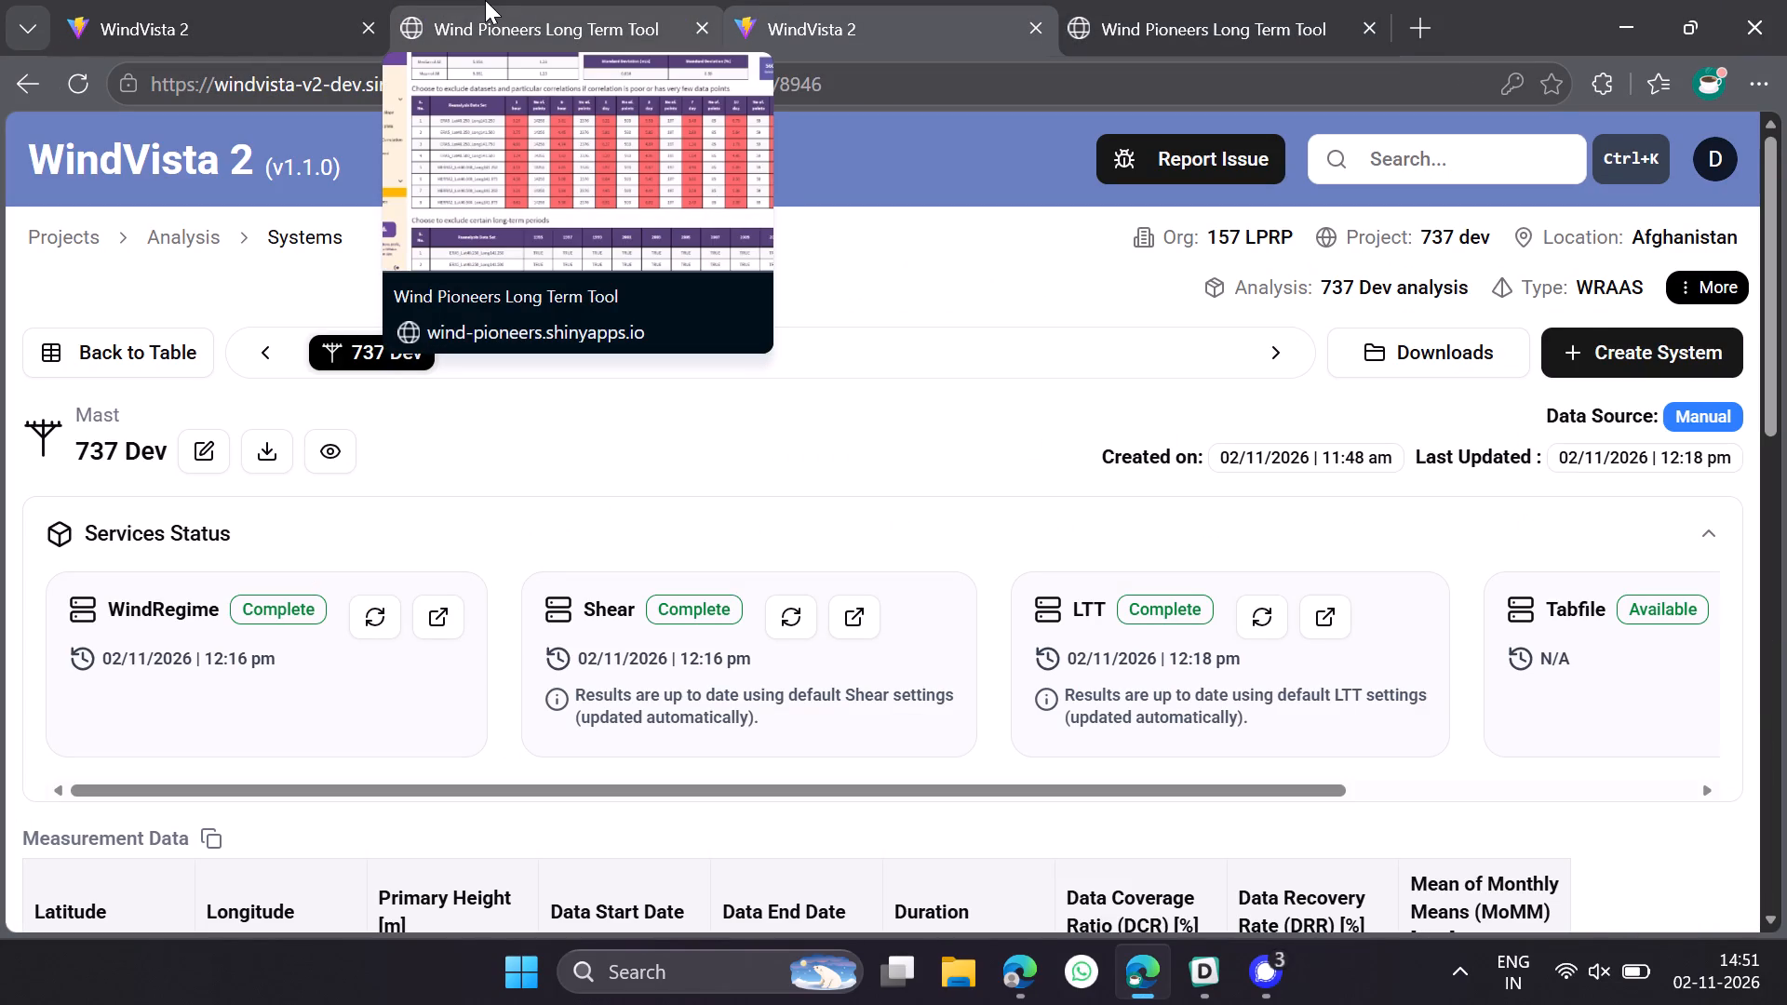
click(600, 0)
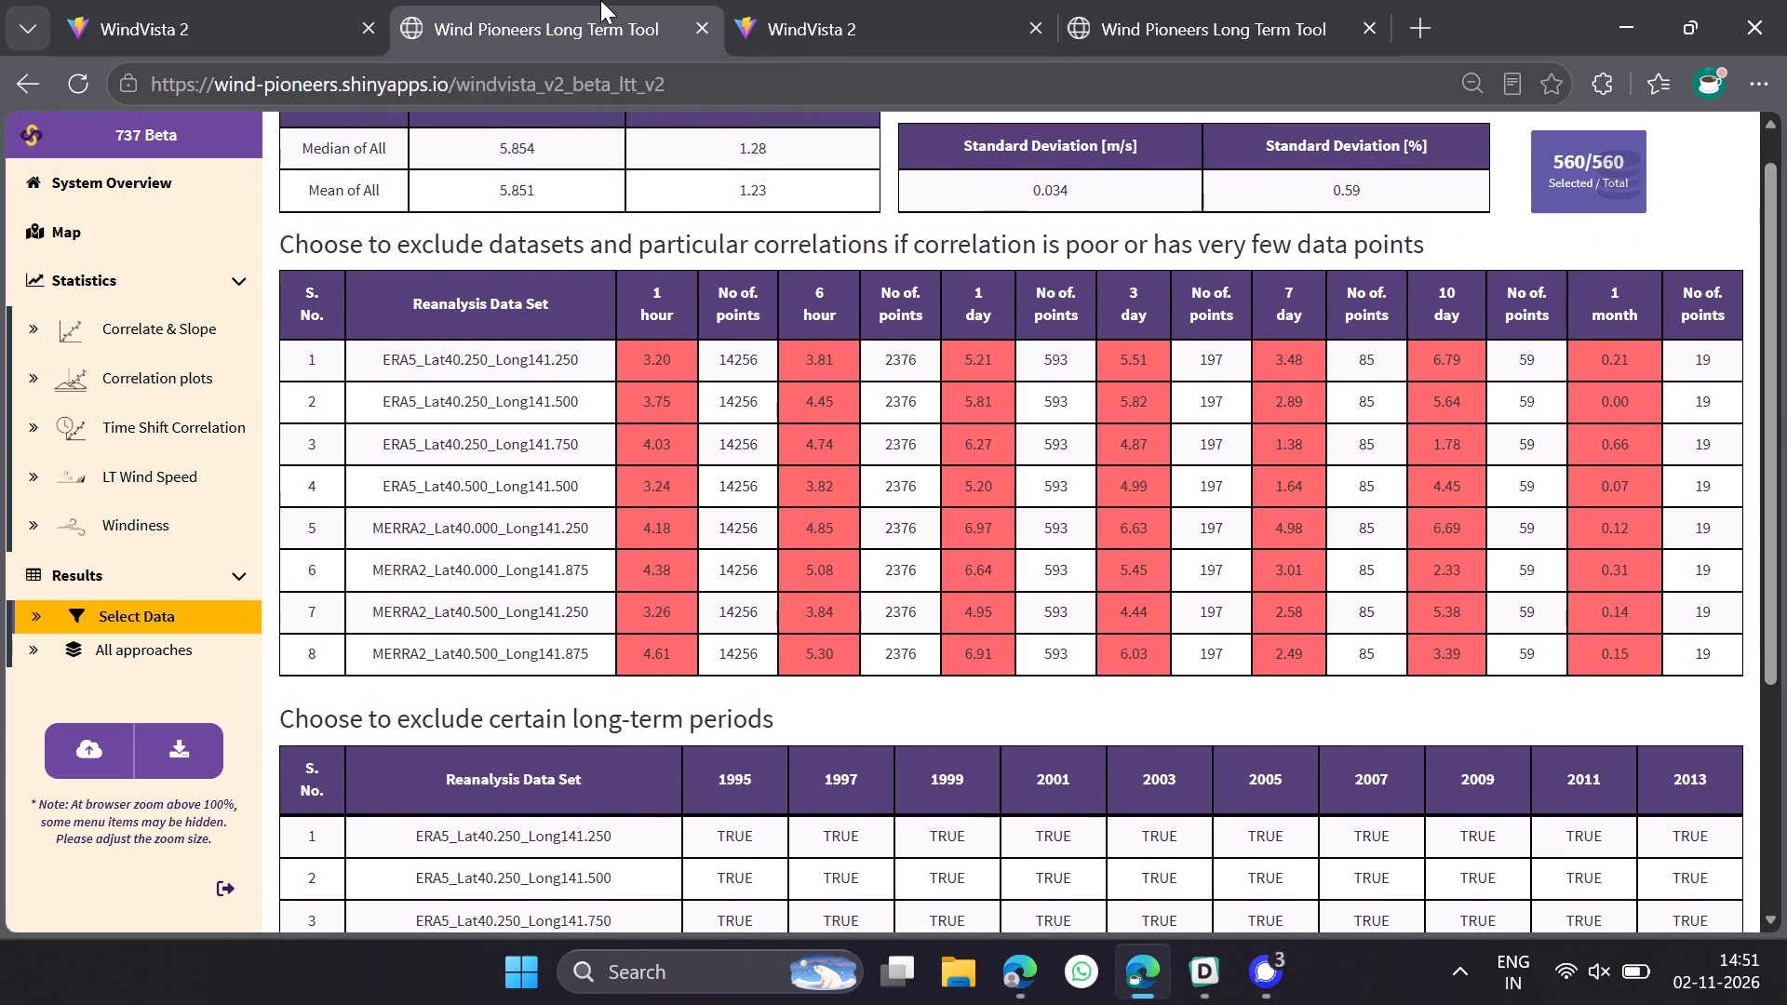
scroll(748, 312, up, 2)
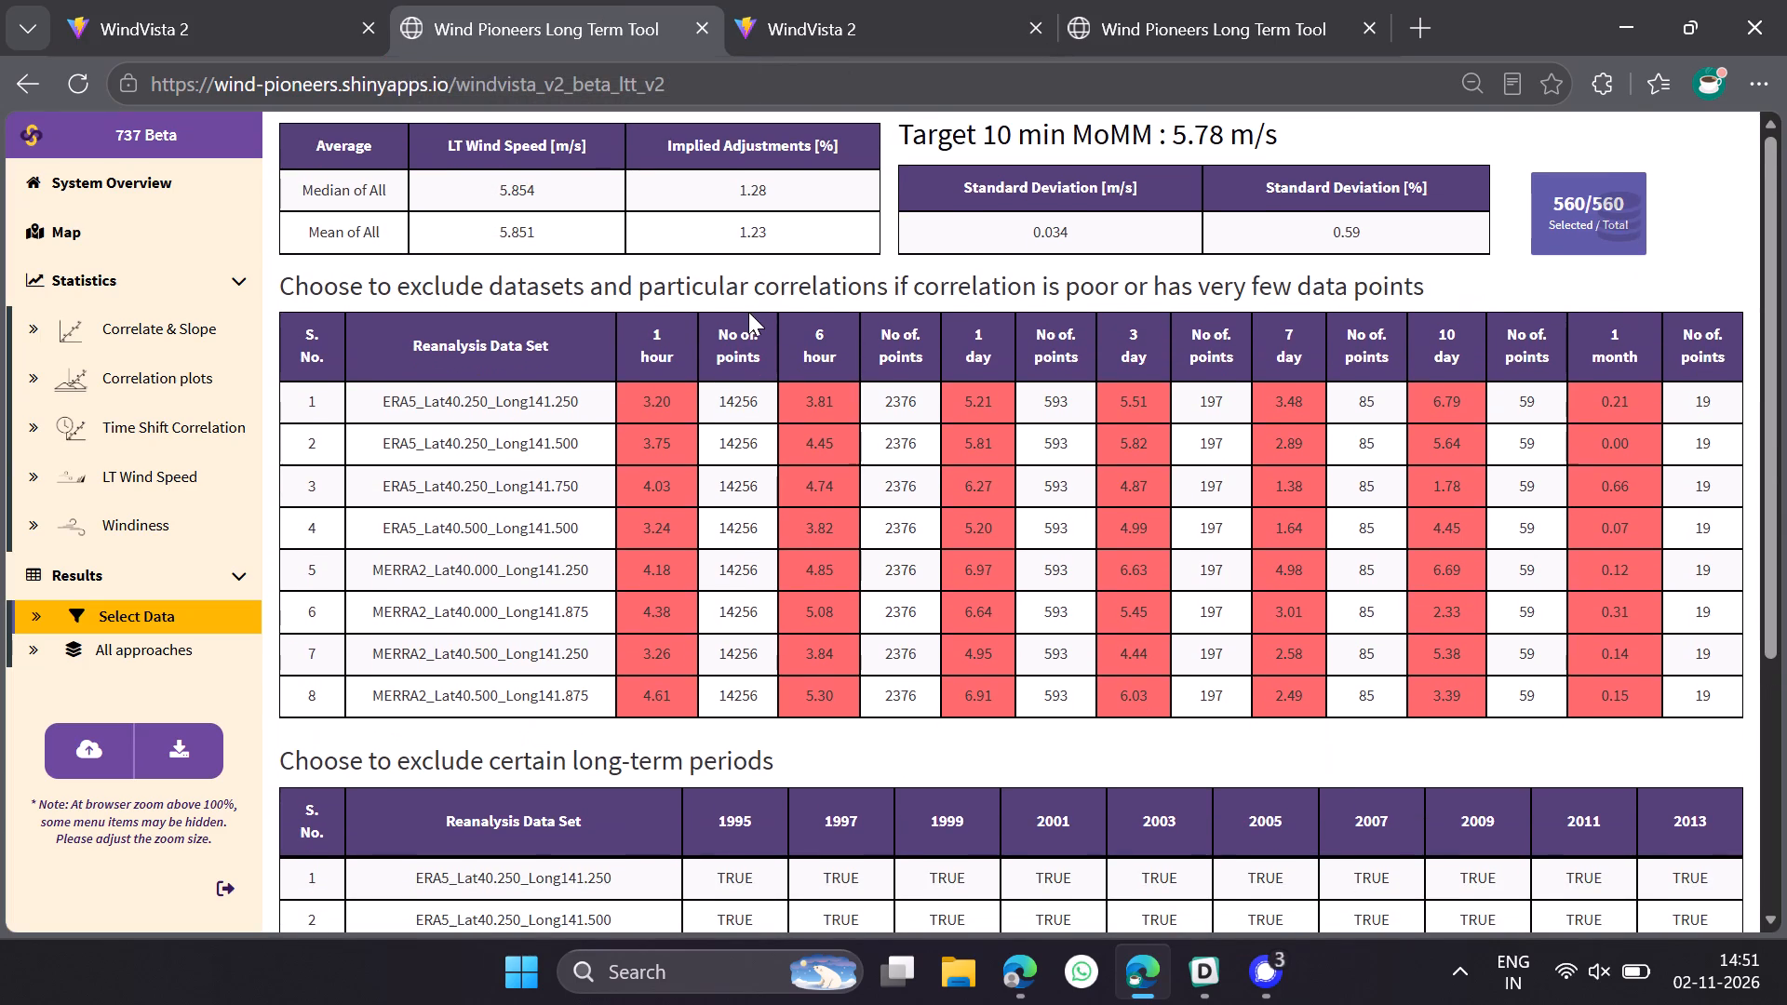
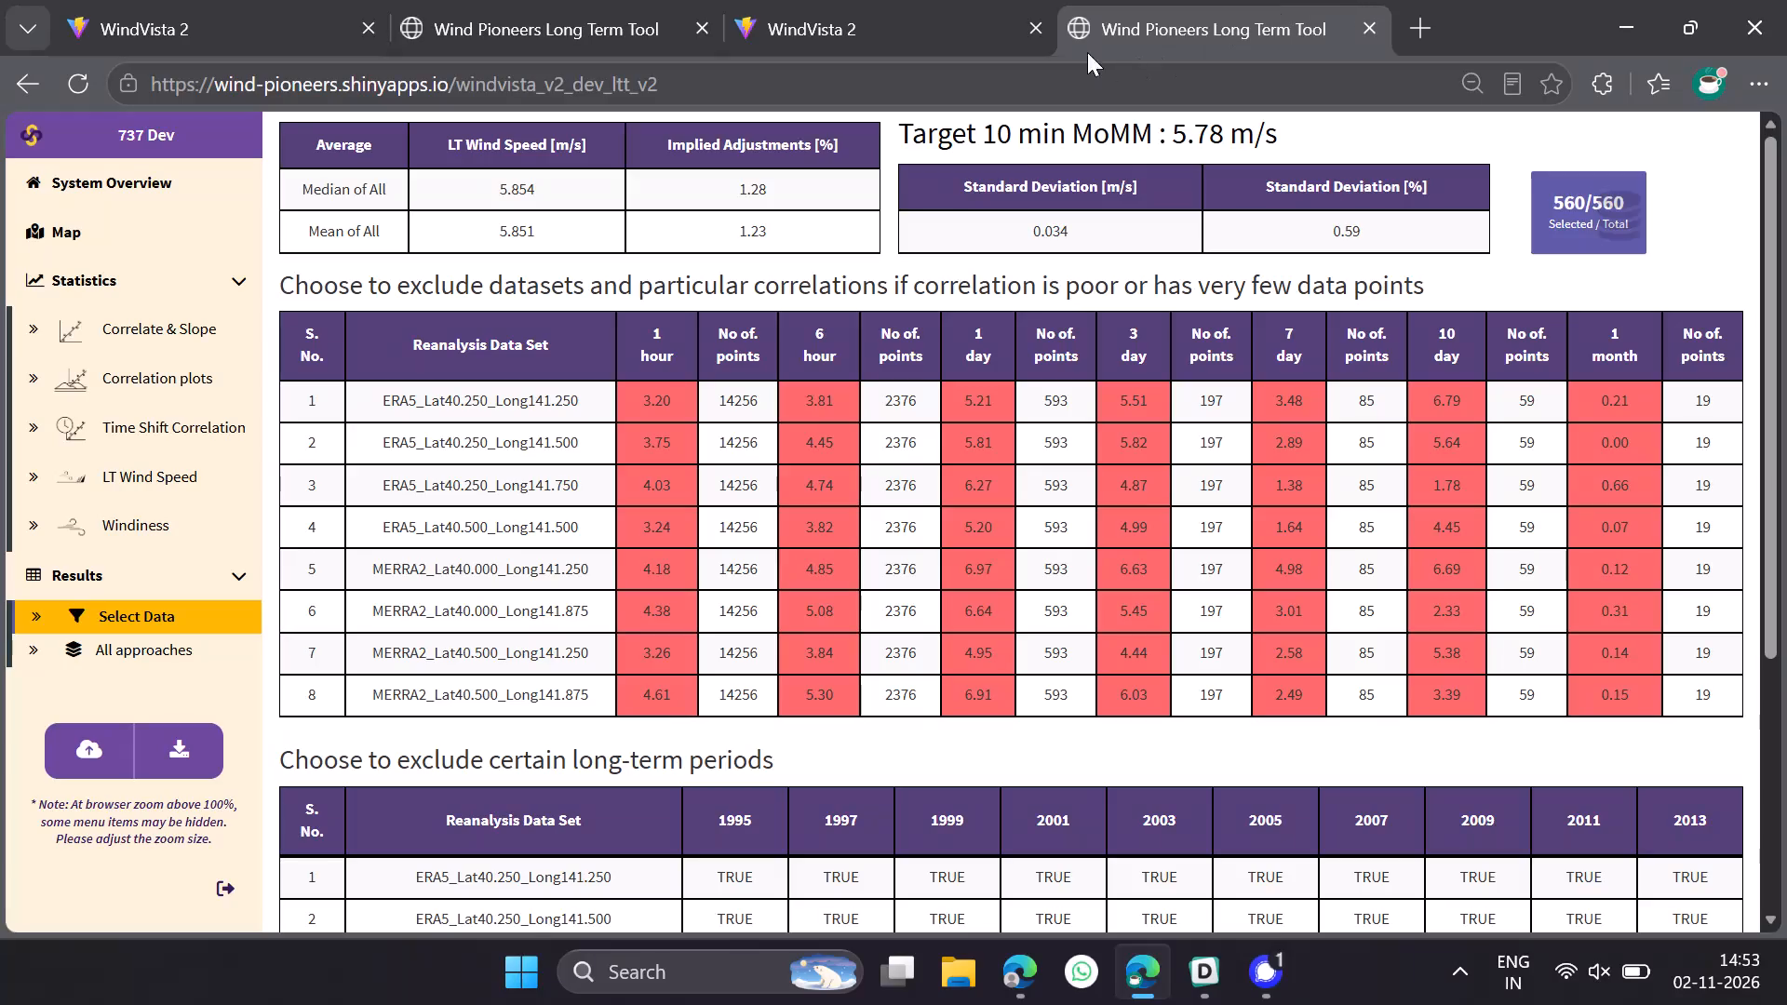
Close both Long Term Tool pages, for the 737 Beta and 737 Dev systems.
click(698, 34)
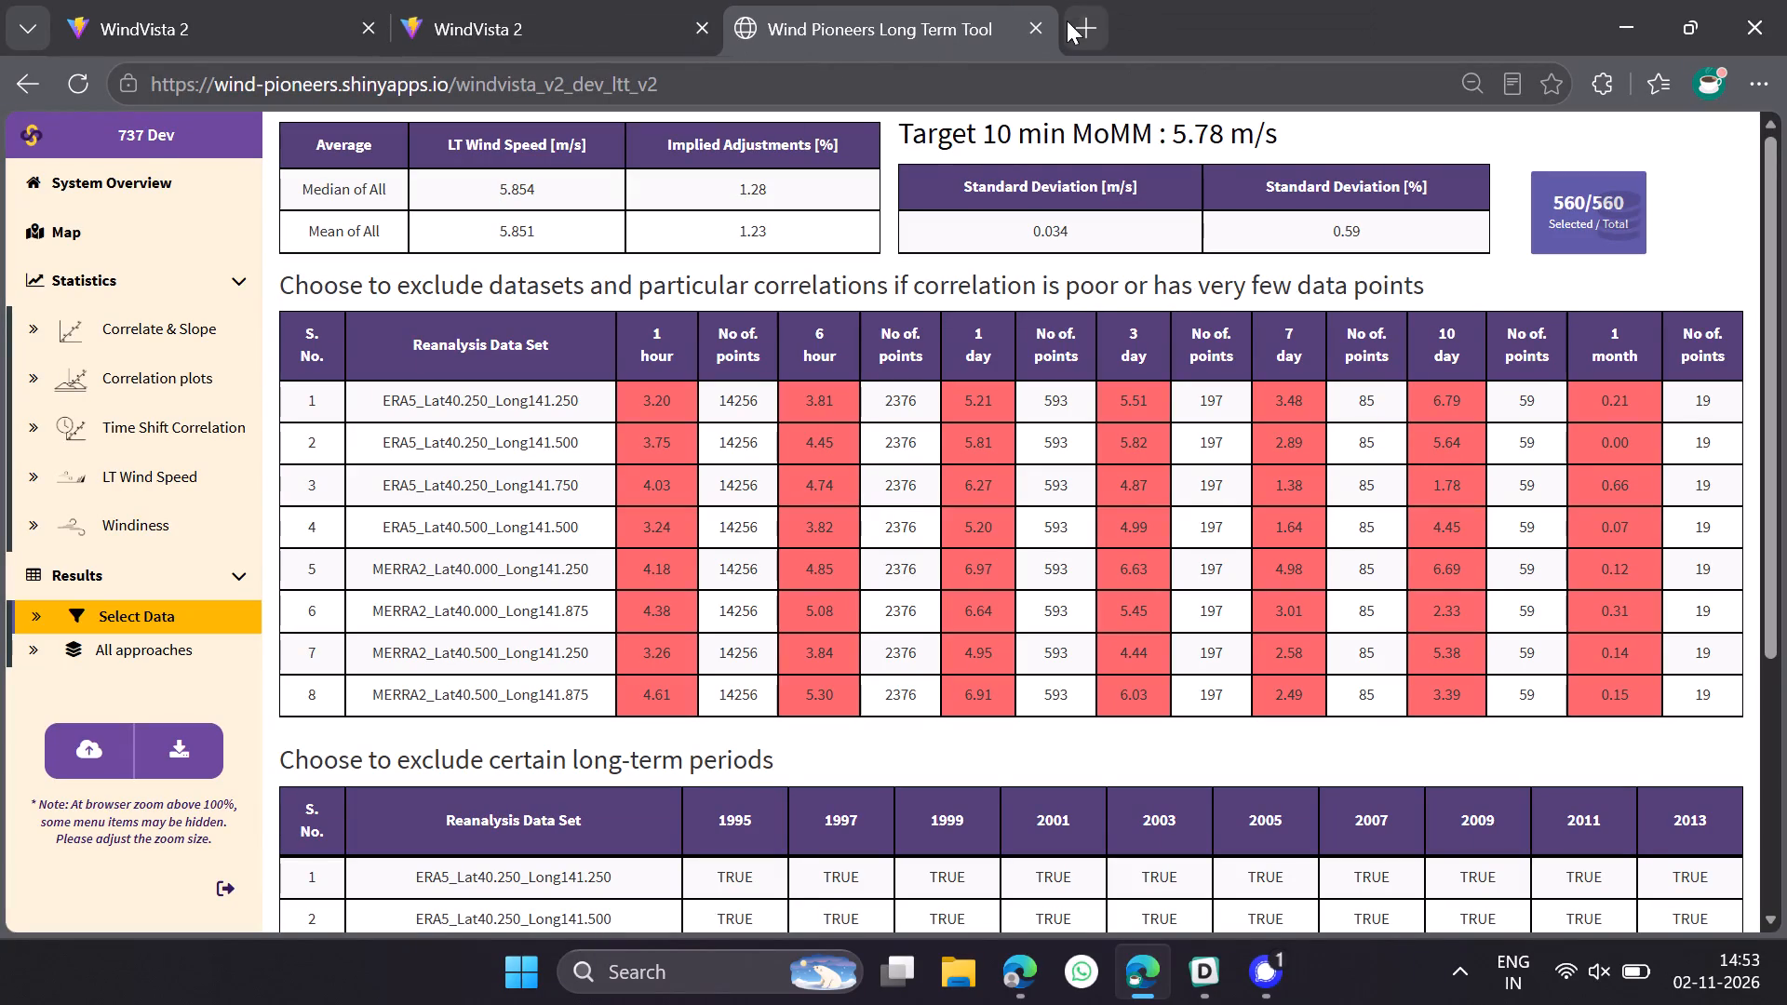
click(1043, 28)
Open the Projects list on both the WindVista Beta and Dev sites.
click(251, 0)
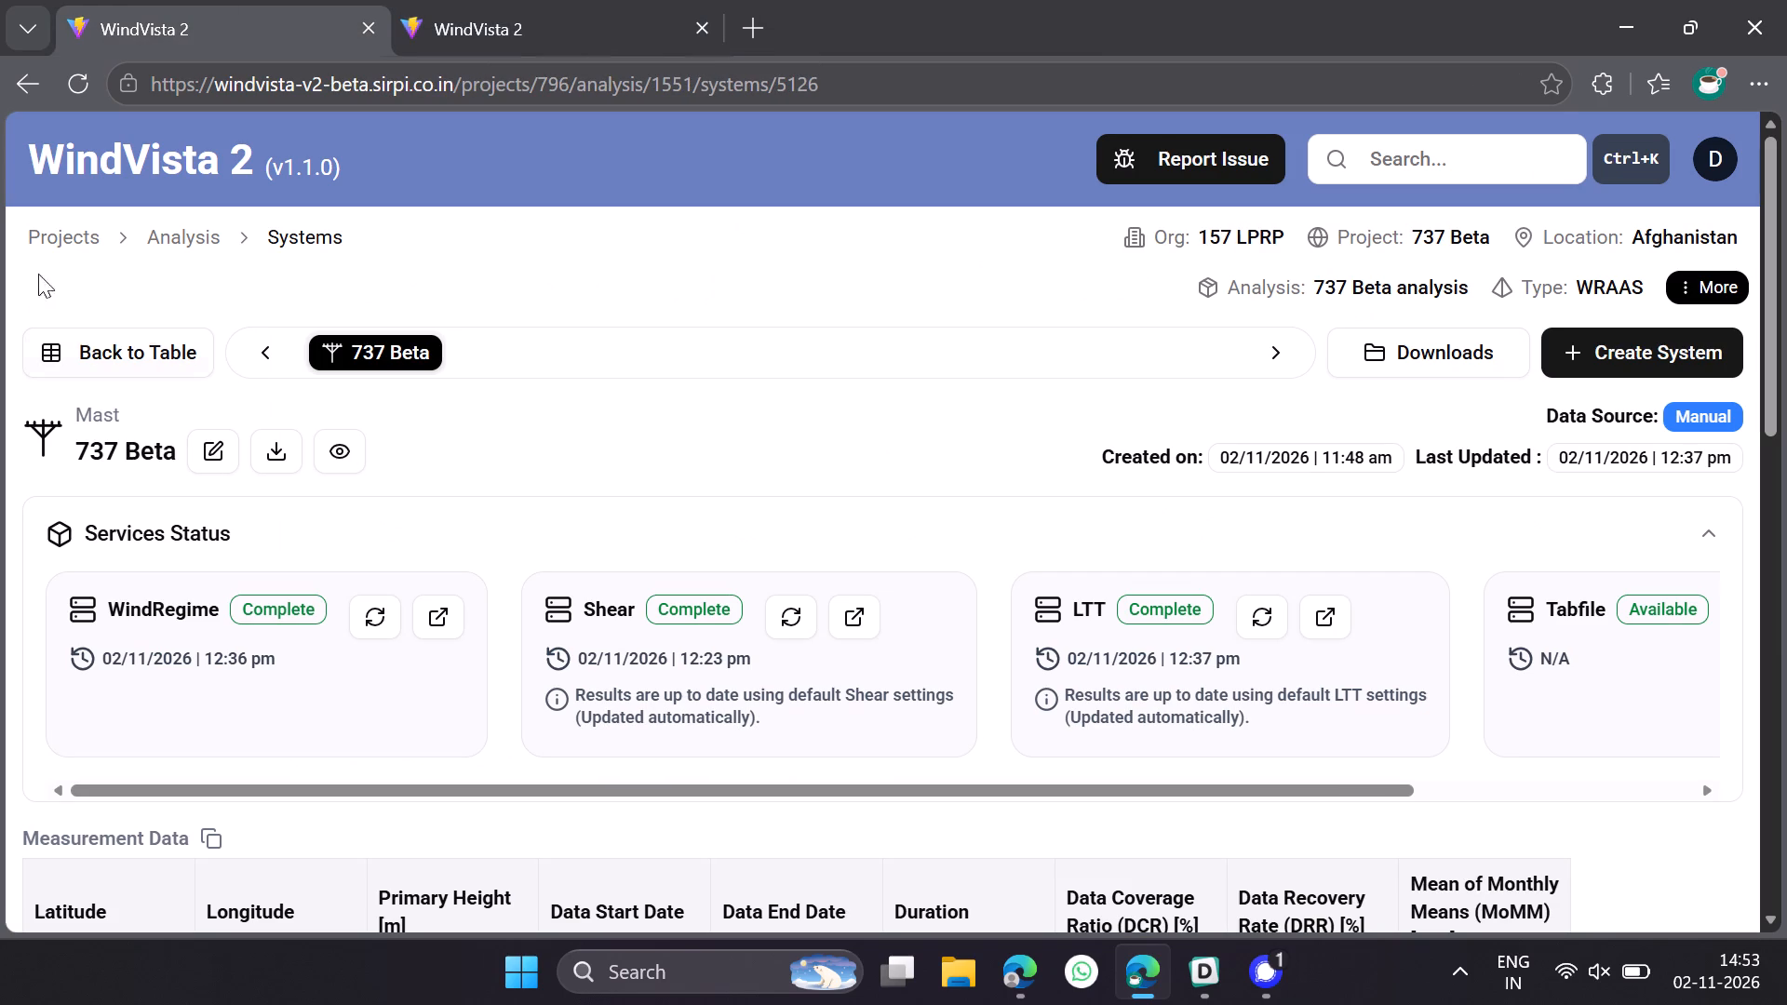
click(83, 237)
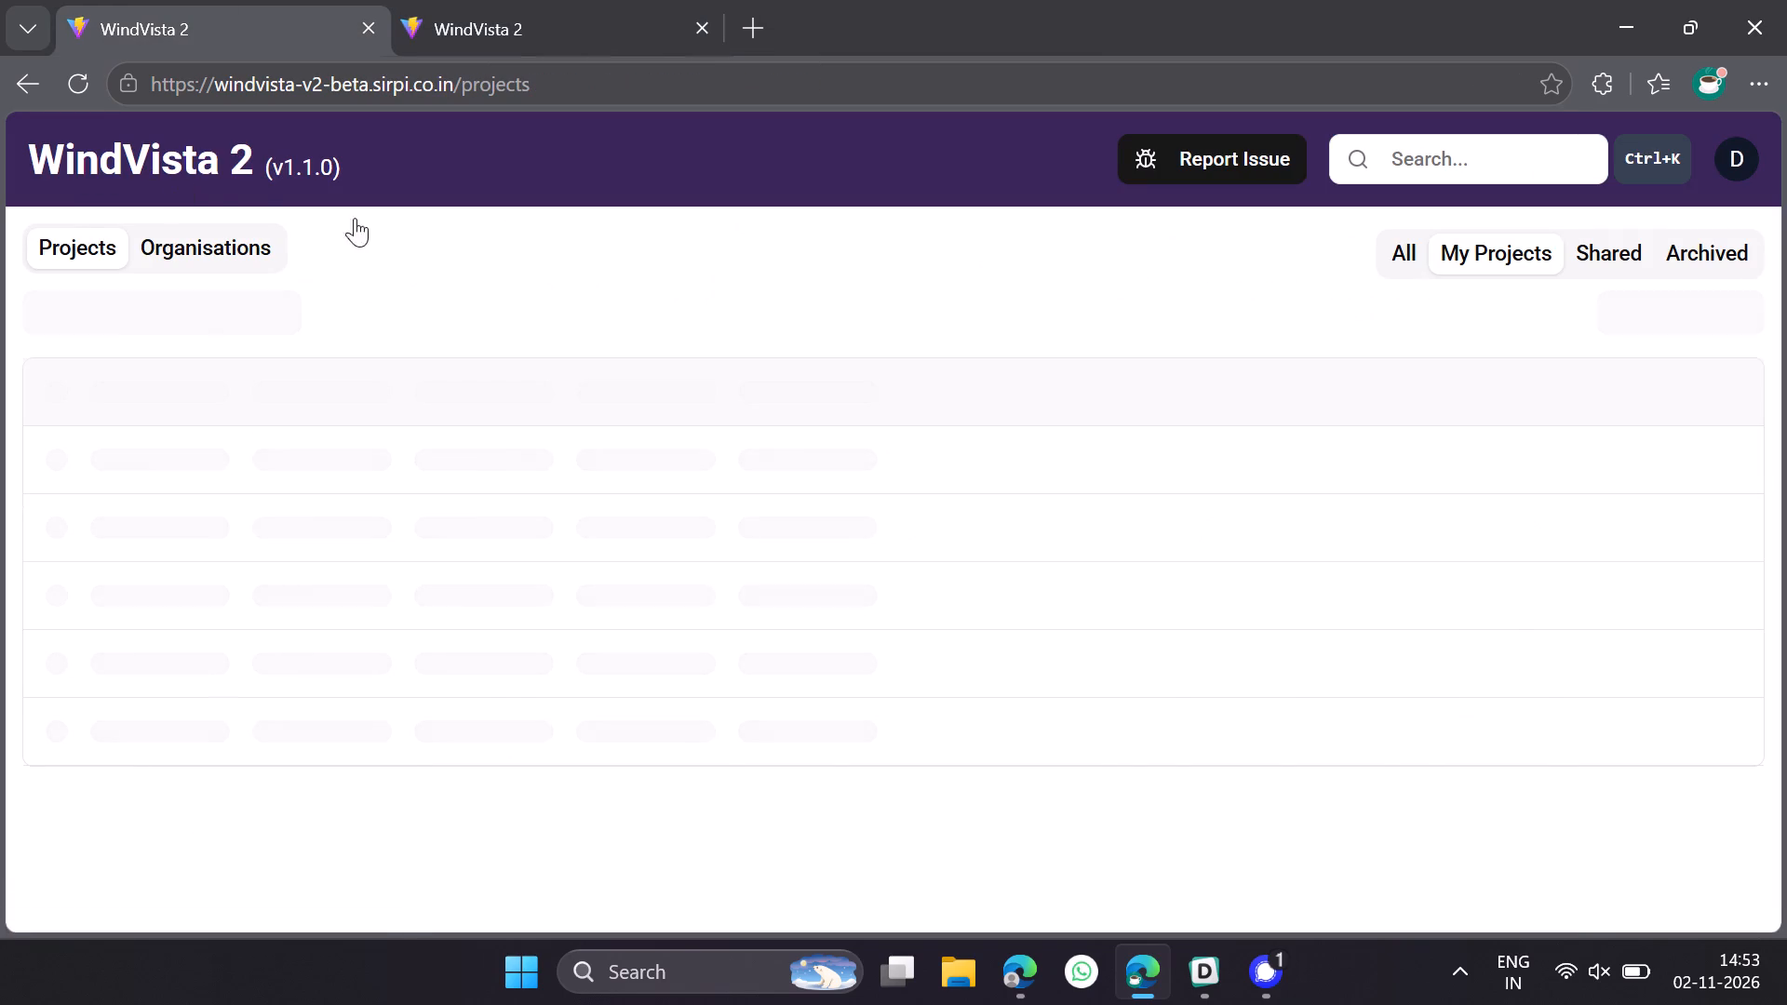
click(582, 0)
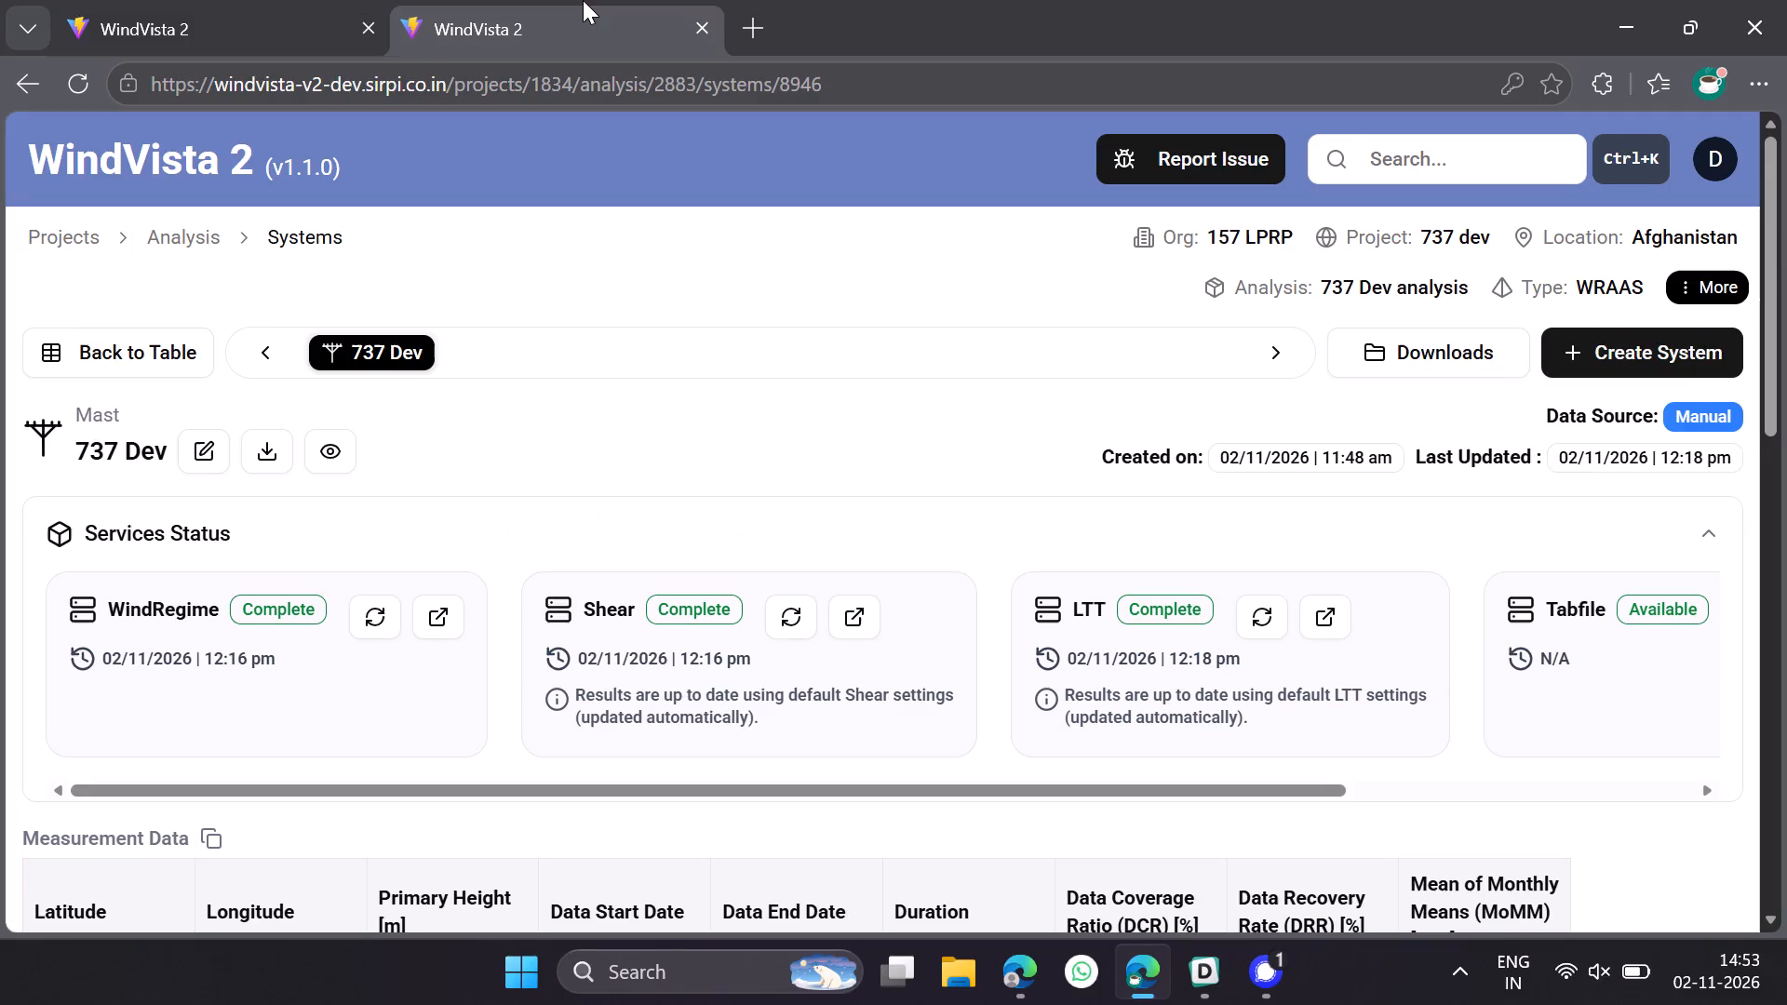
click(87, 238)
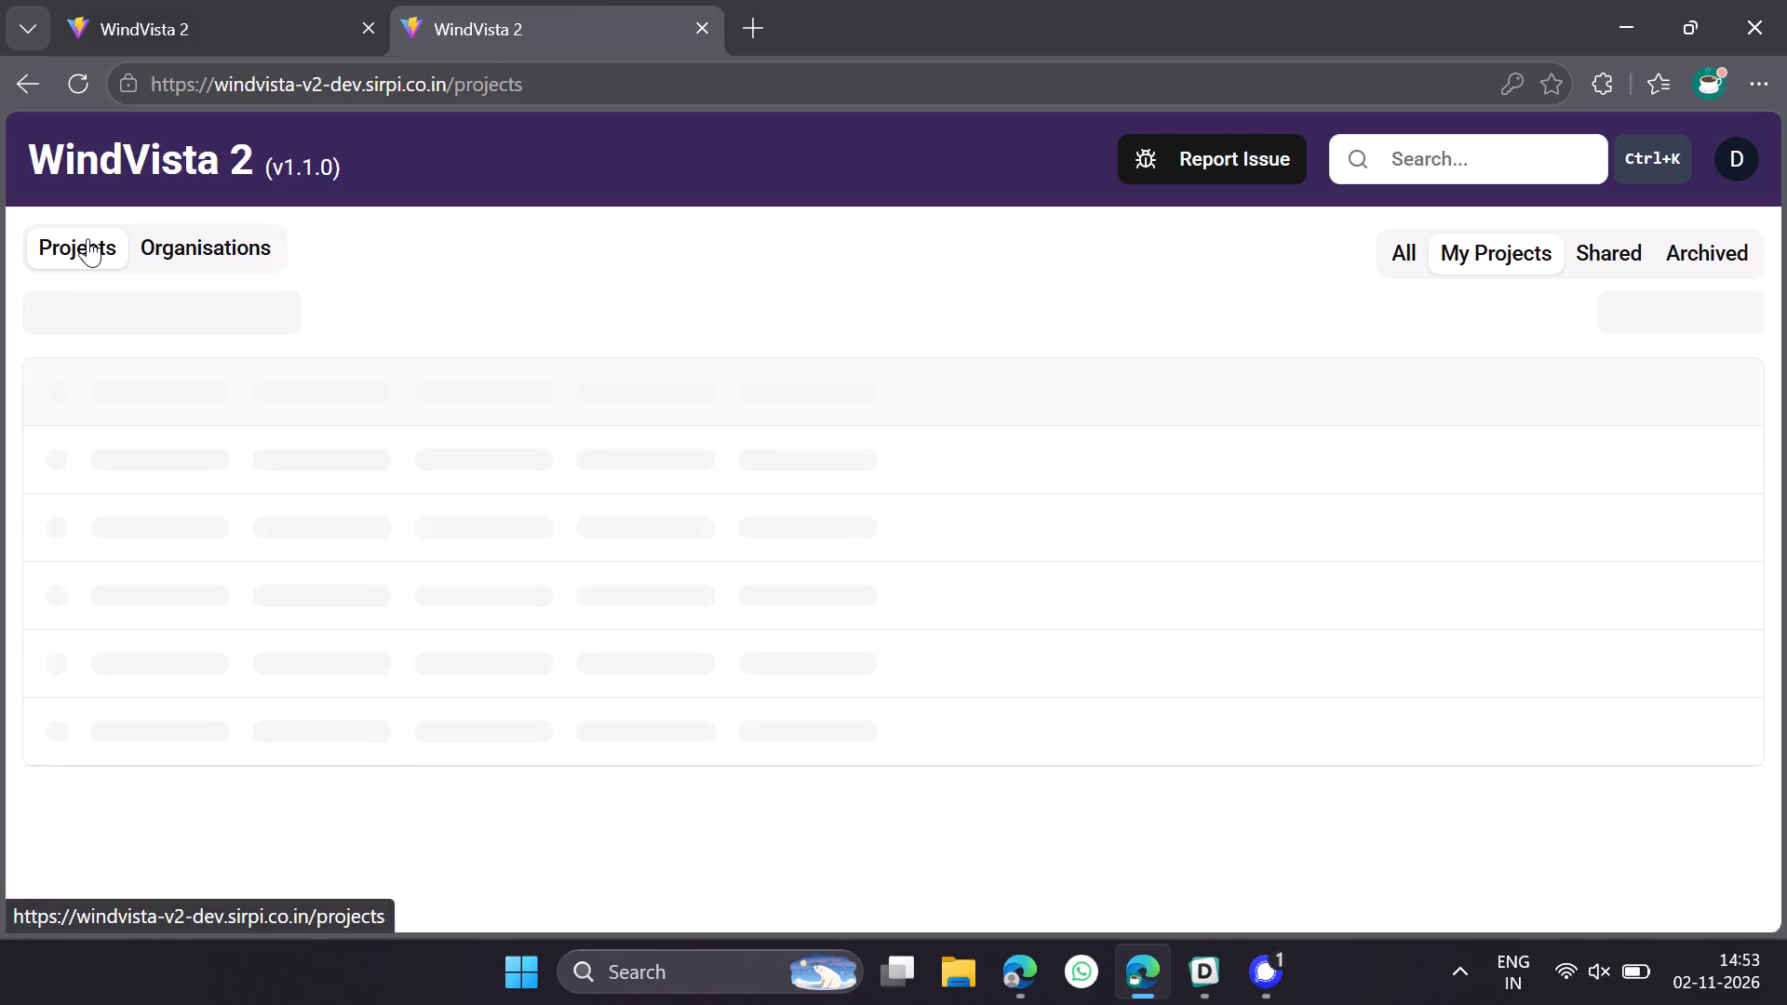
click(714, 248)
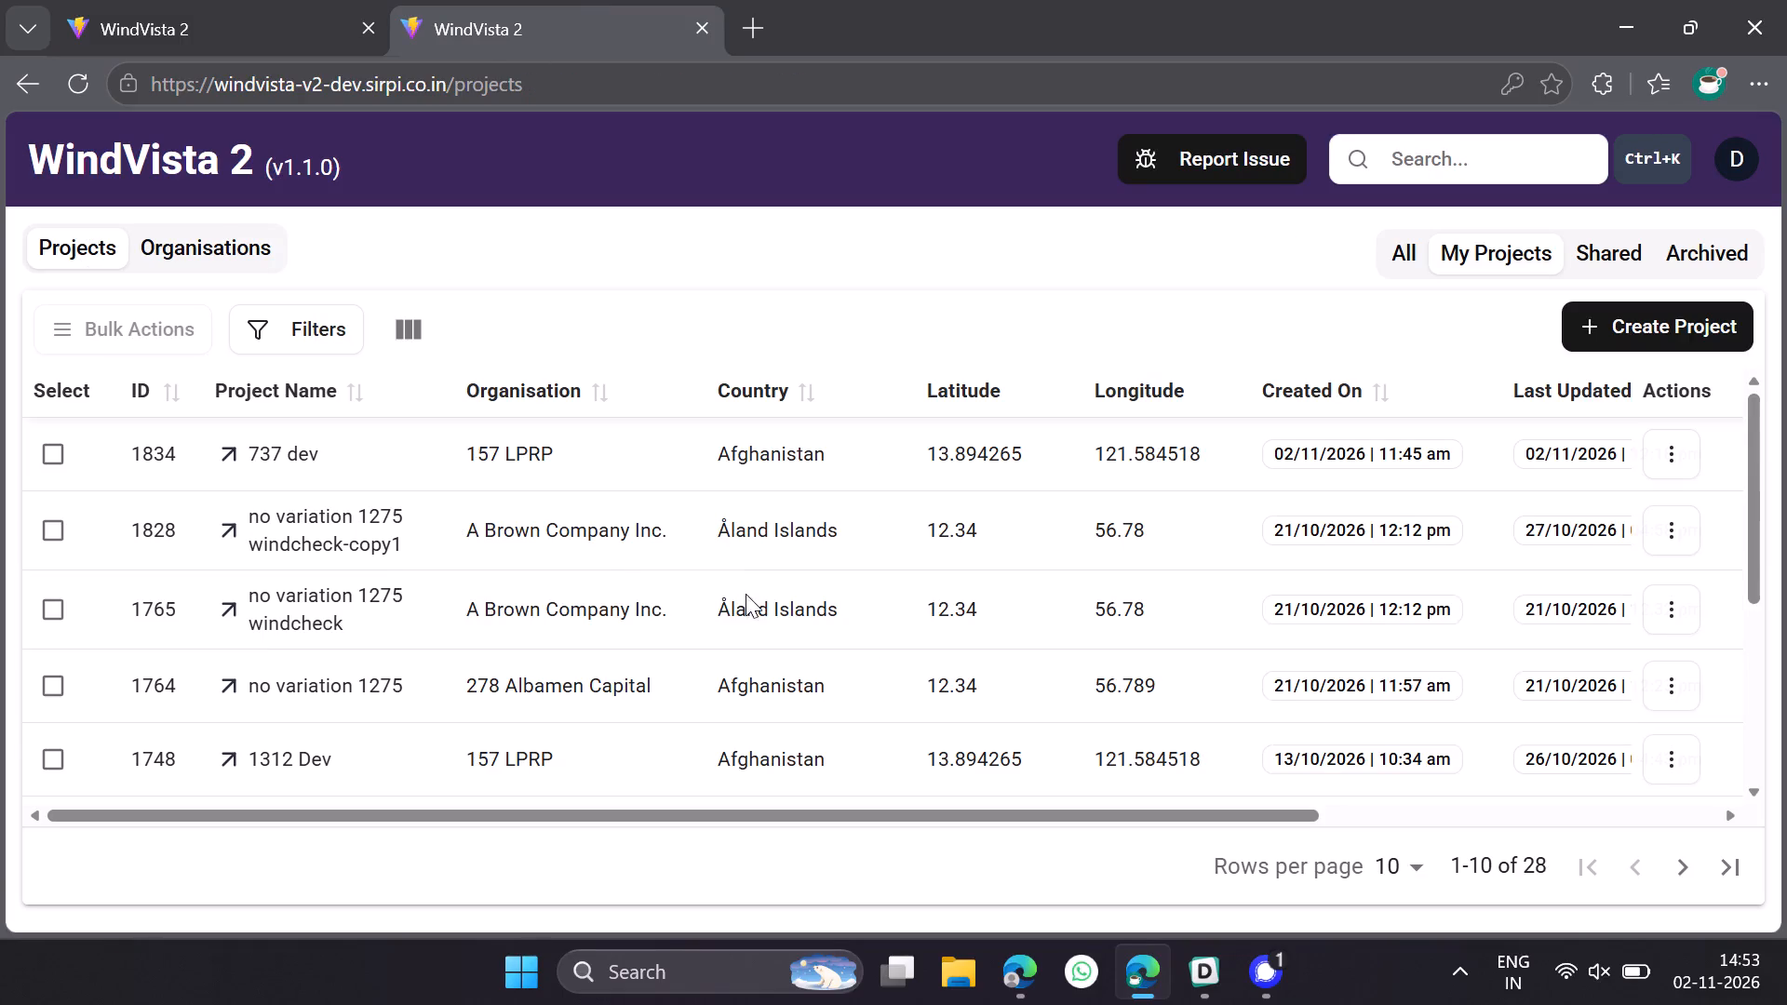
scroll(746, 596, down, 1)
scroll(746, 596, up, 4)
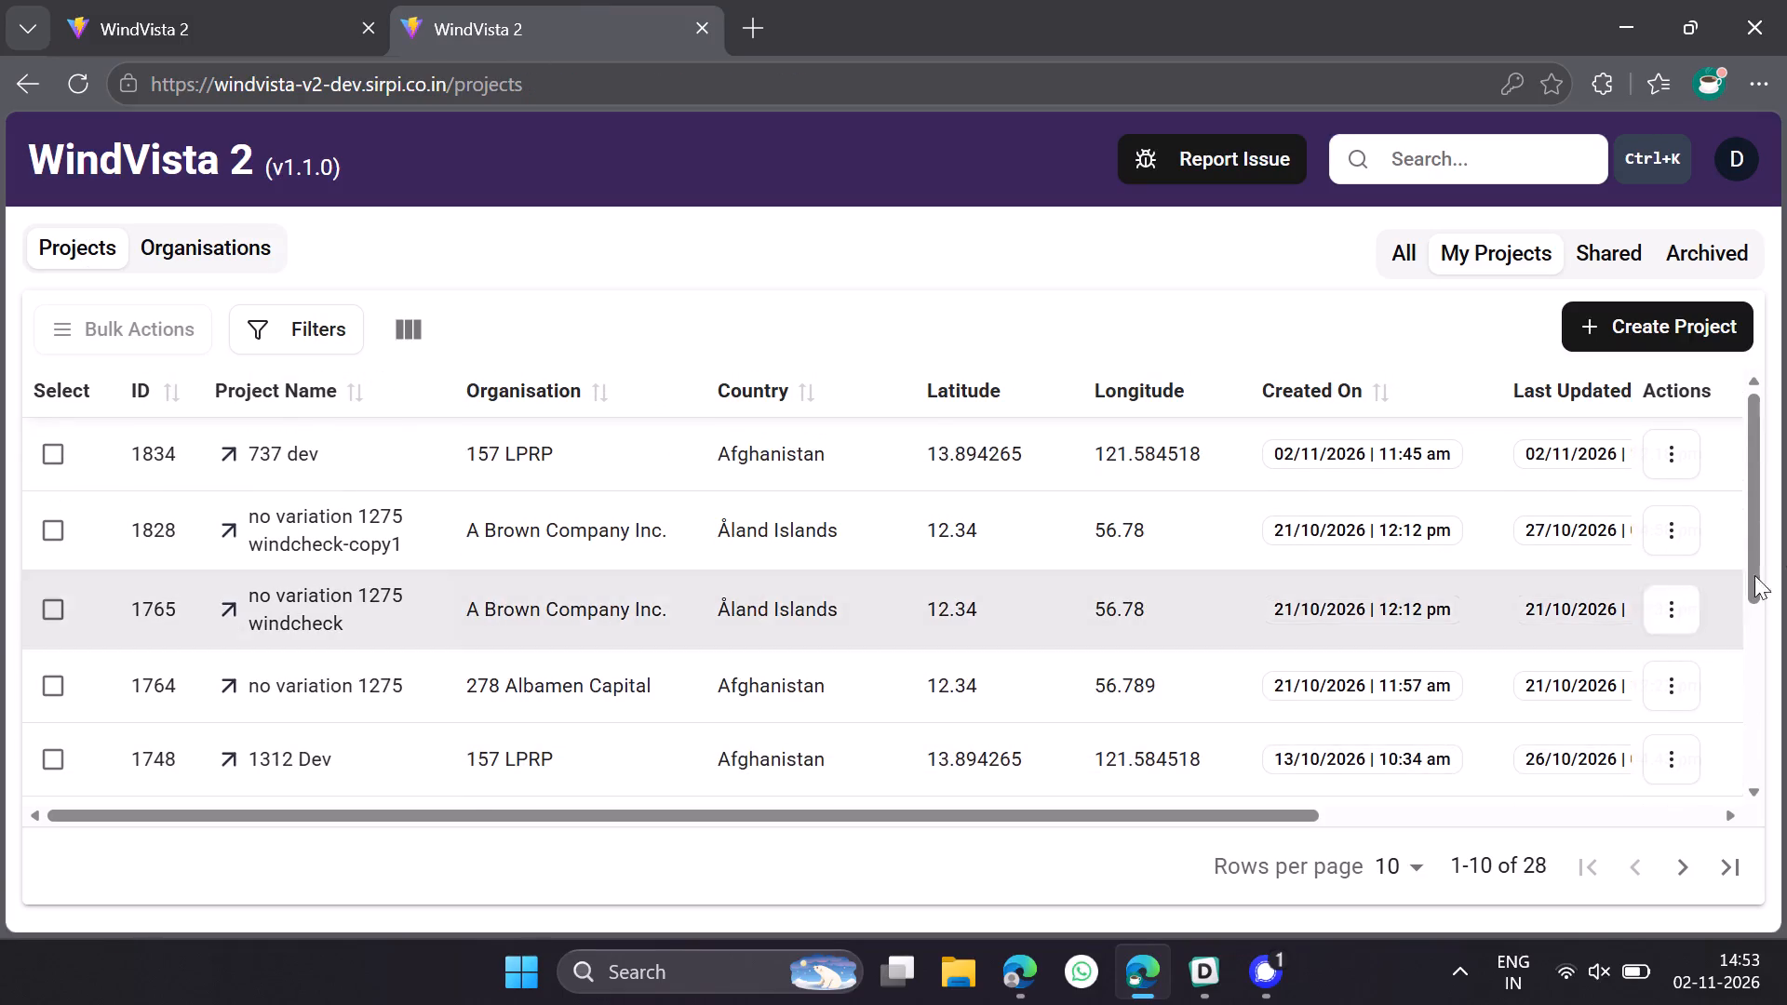
Start a new project on the Dev site with 278 Albamen Capital as its organisation.
click(1631, 307)
click(653, 347)
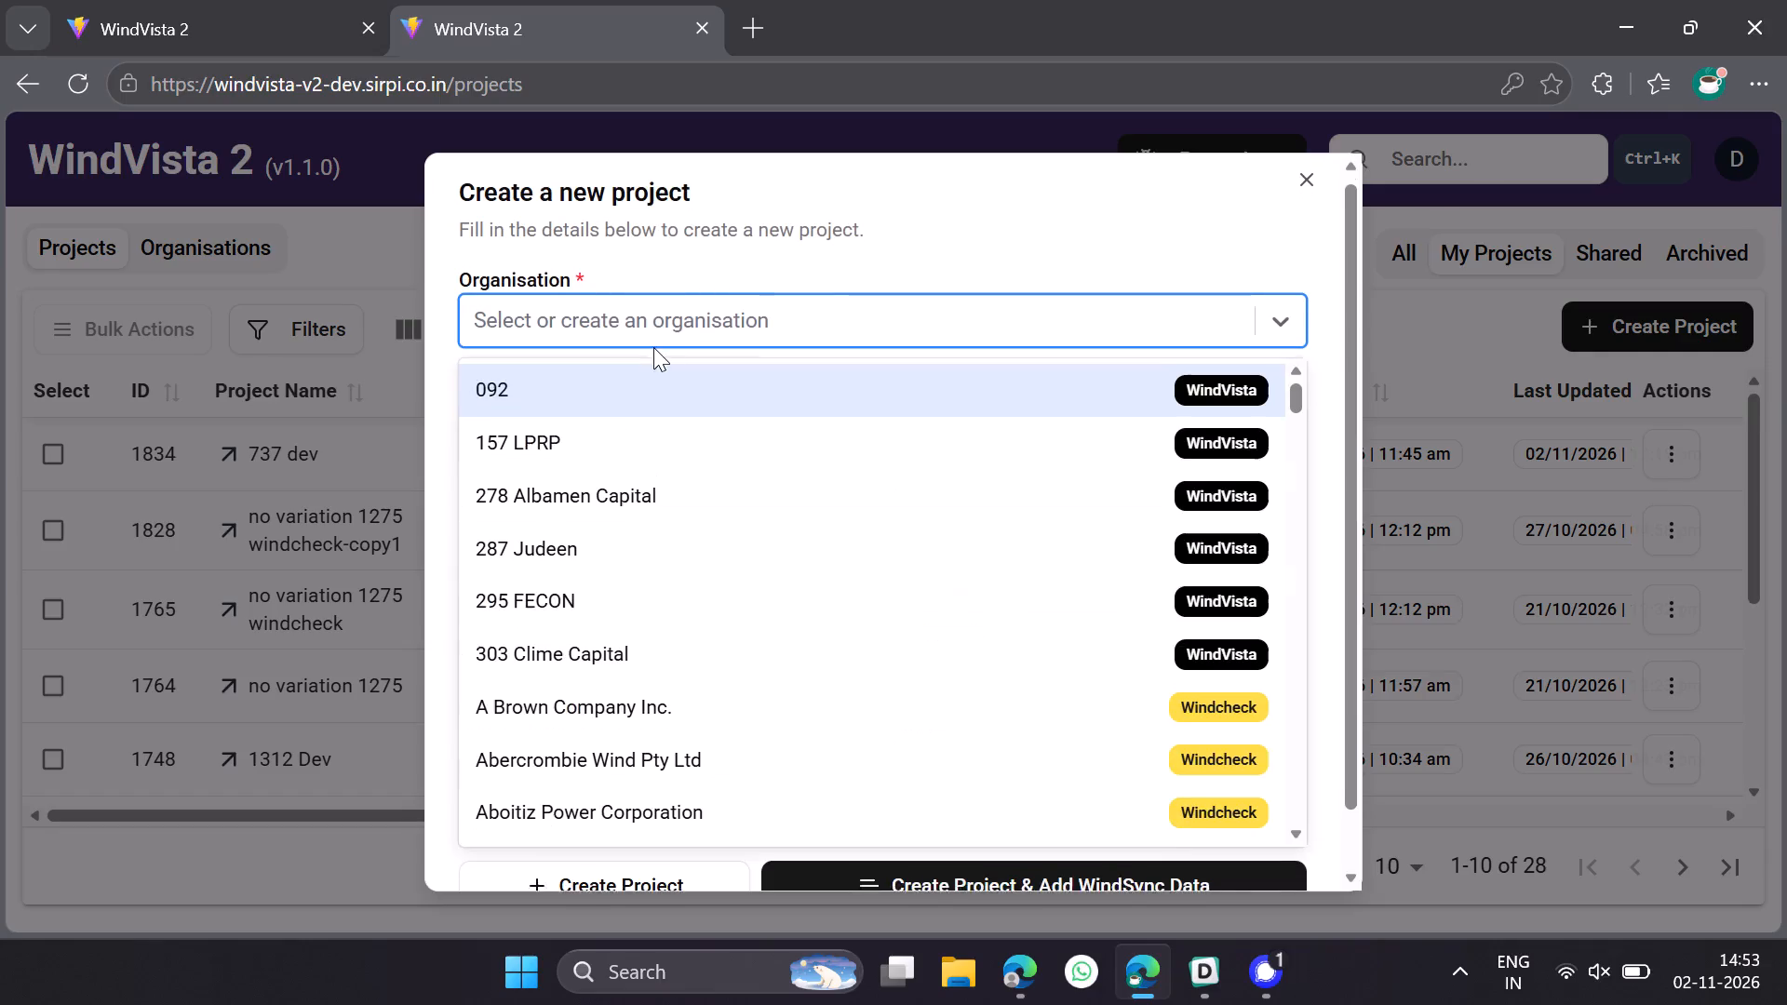
click(601, 422)
click(679, 302)
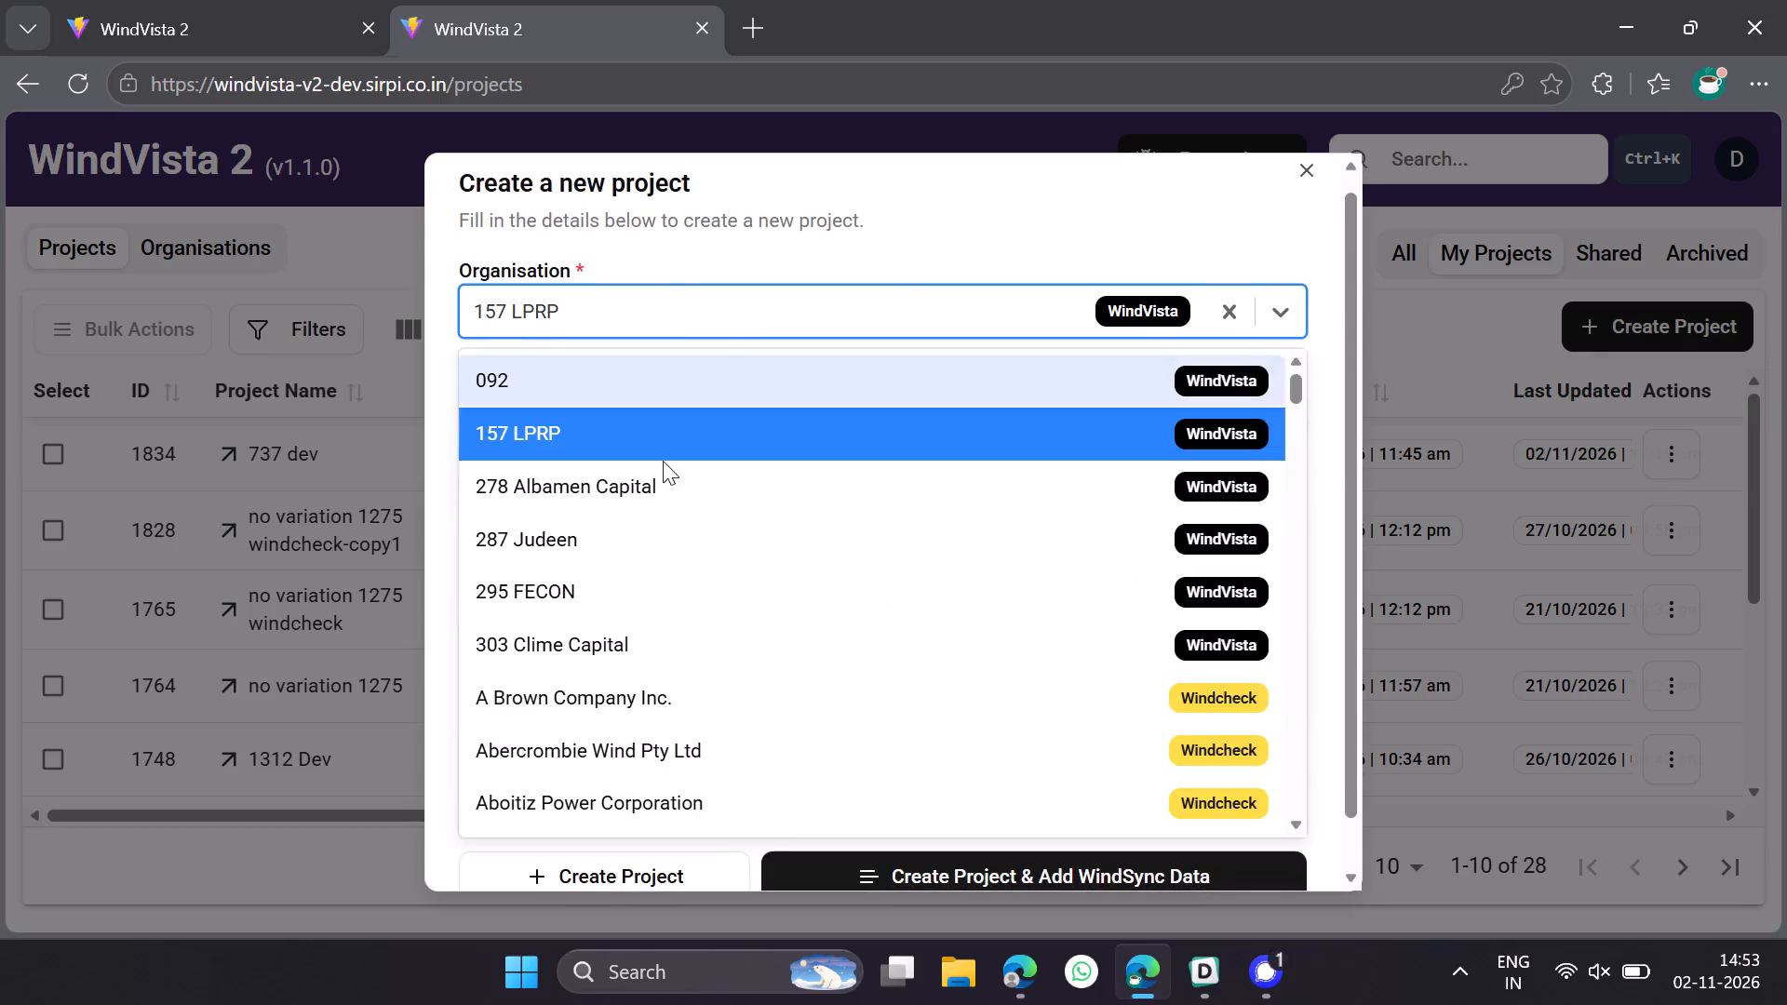
click(662, 491)
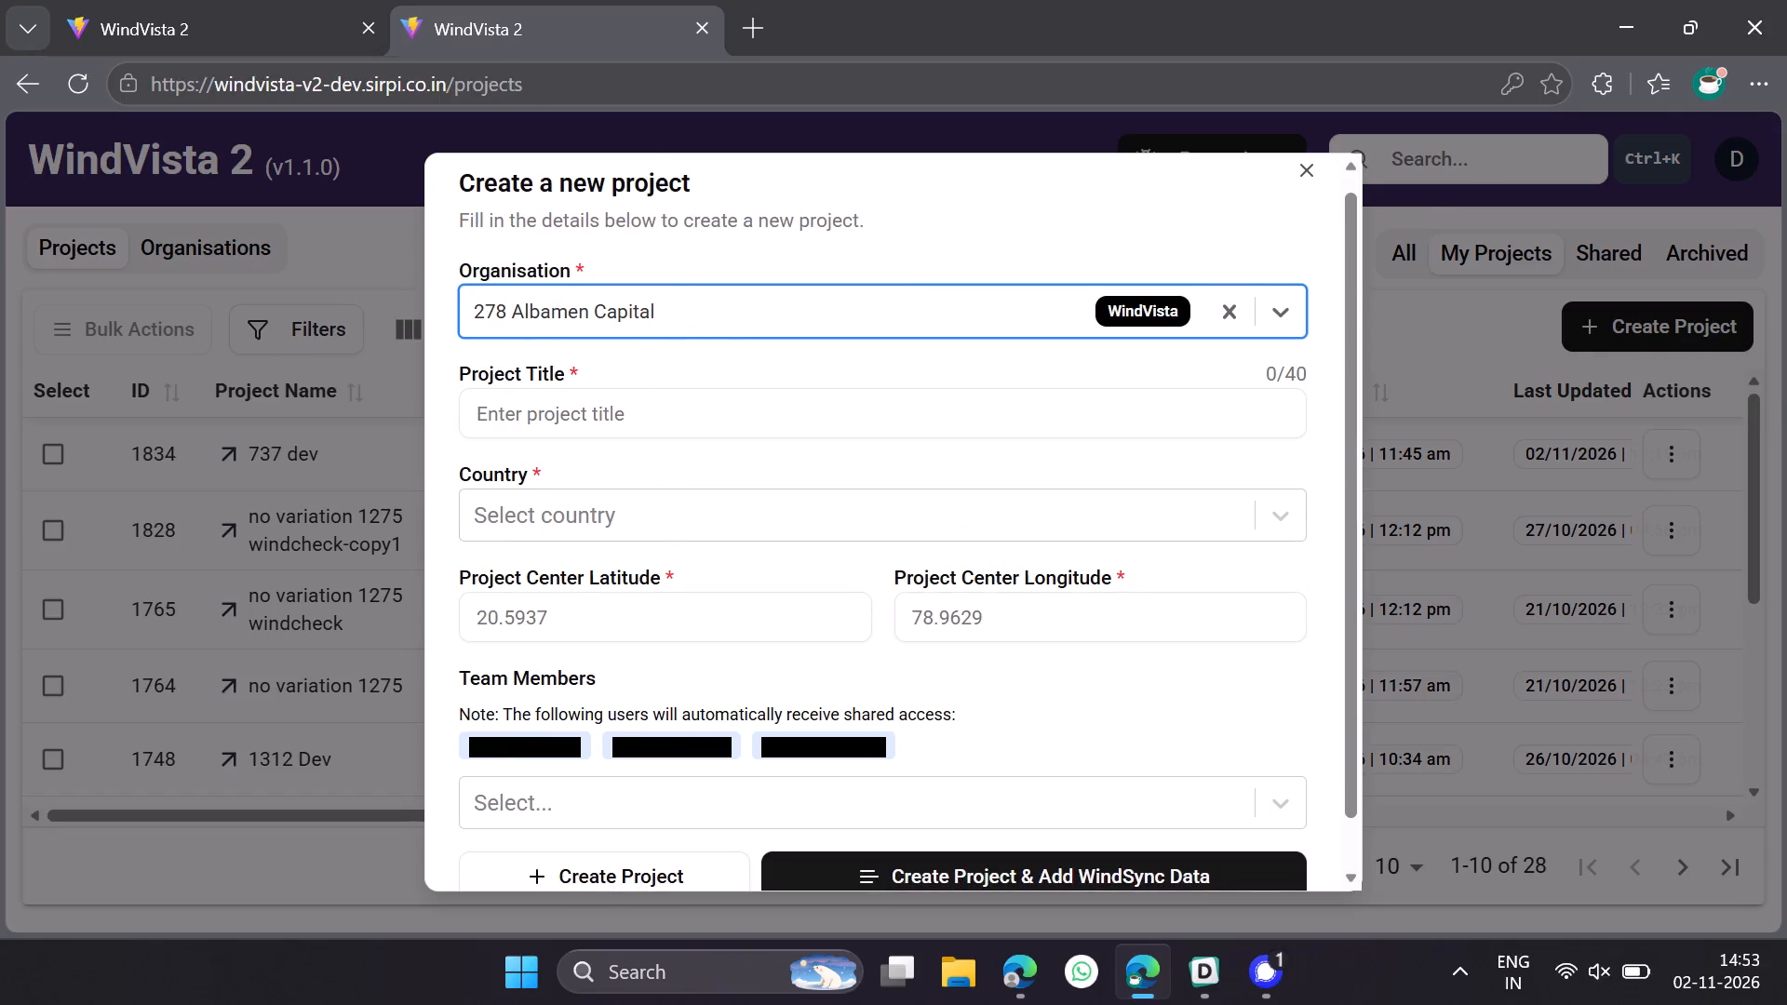
Start a new project on the Beta site and find and select 278 Albamen Capital as its organisation.
click(256, 0)
click(1675, 322)
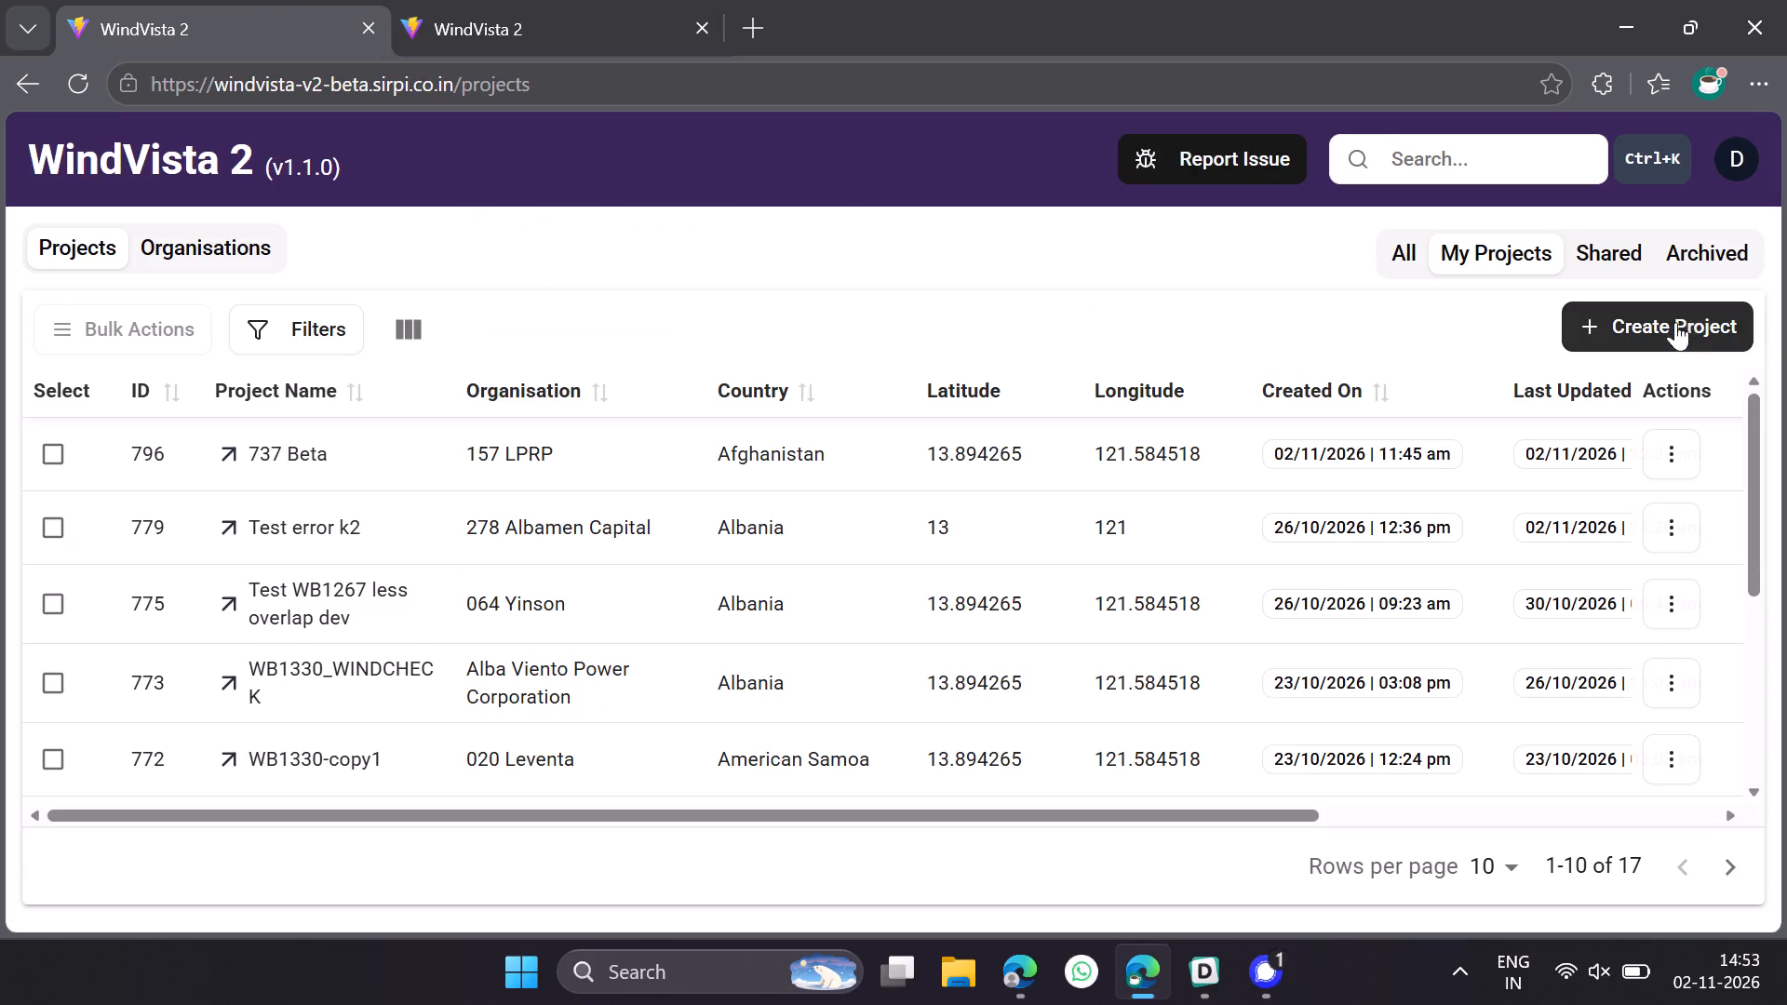
click(592, 327)
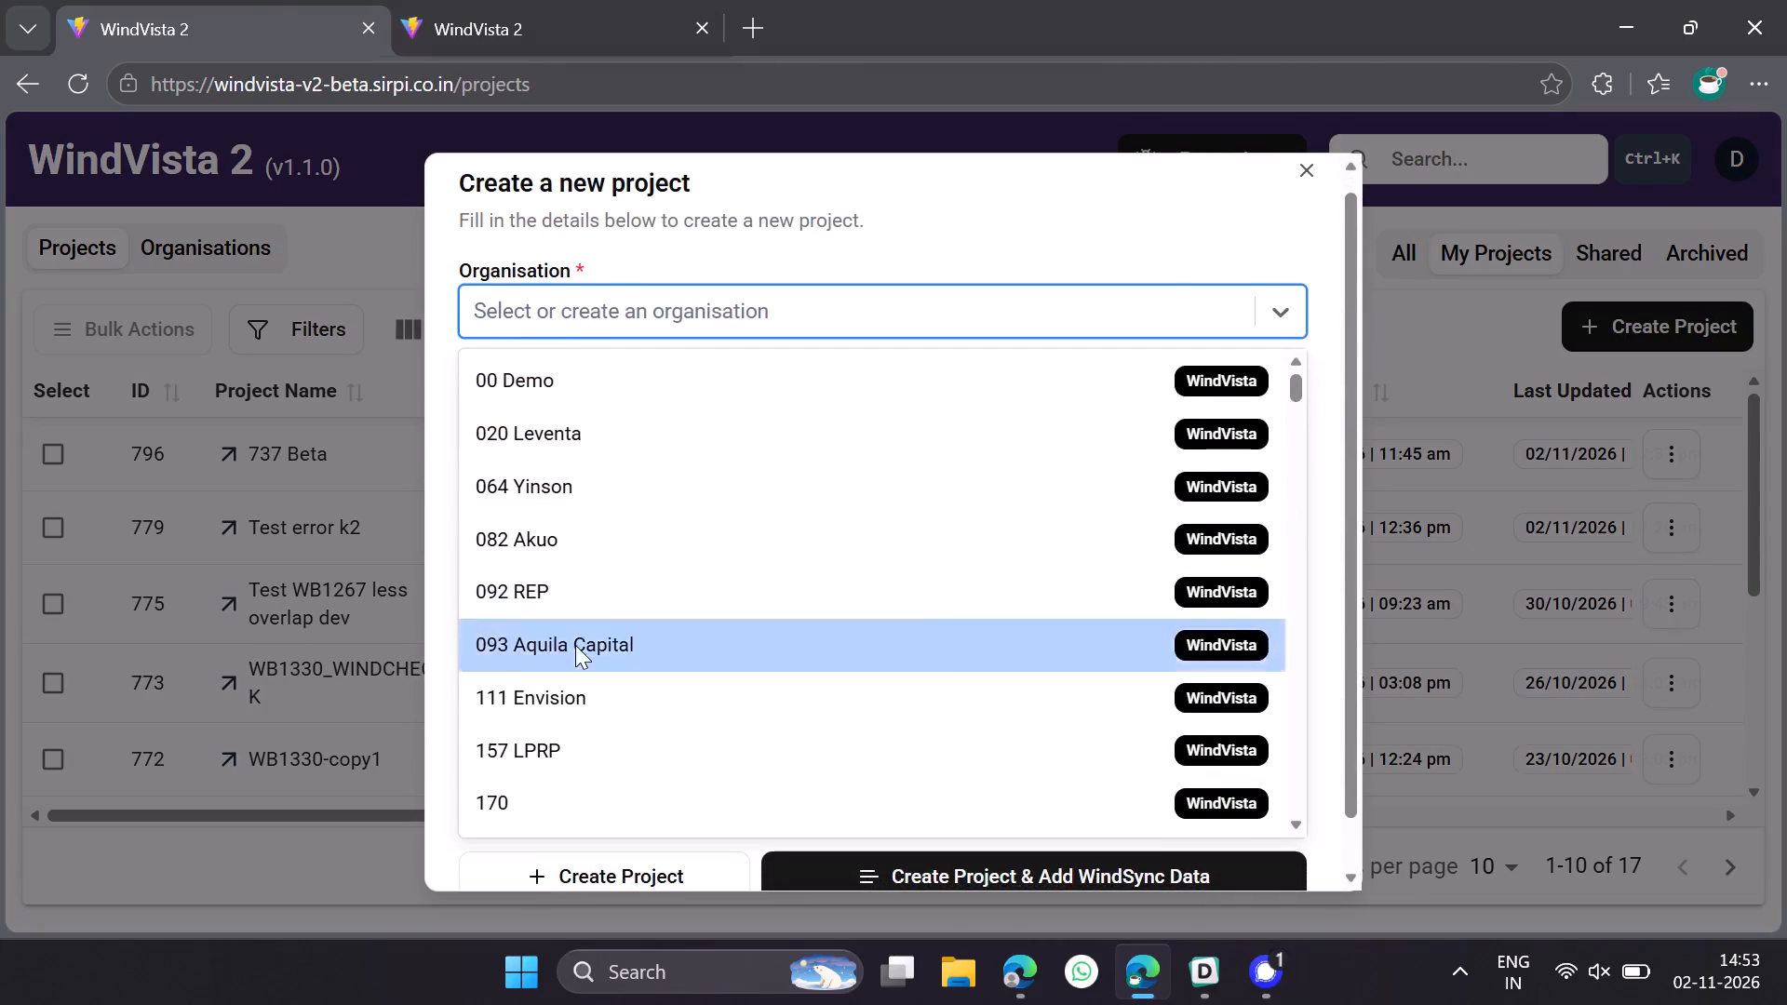
click(575, 645)
click(643, 318)
scroll(665, 519, down, 2)
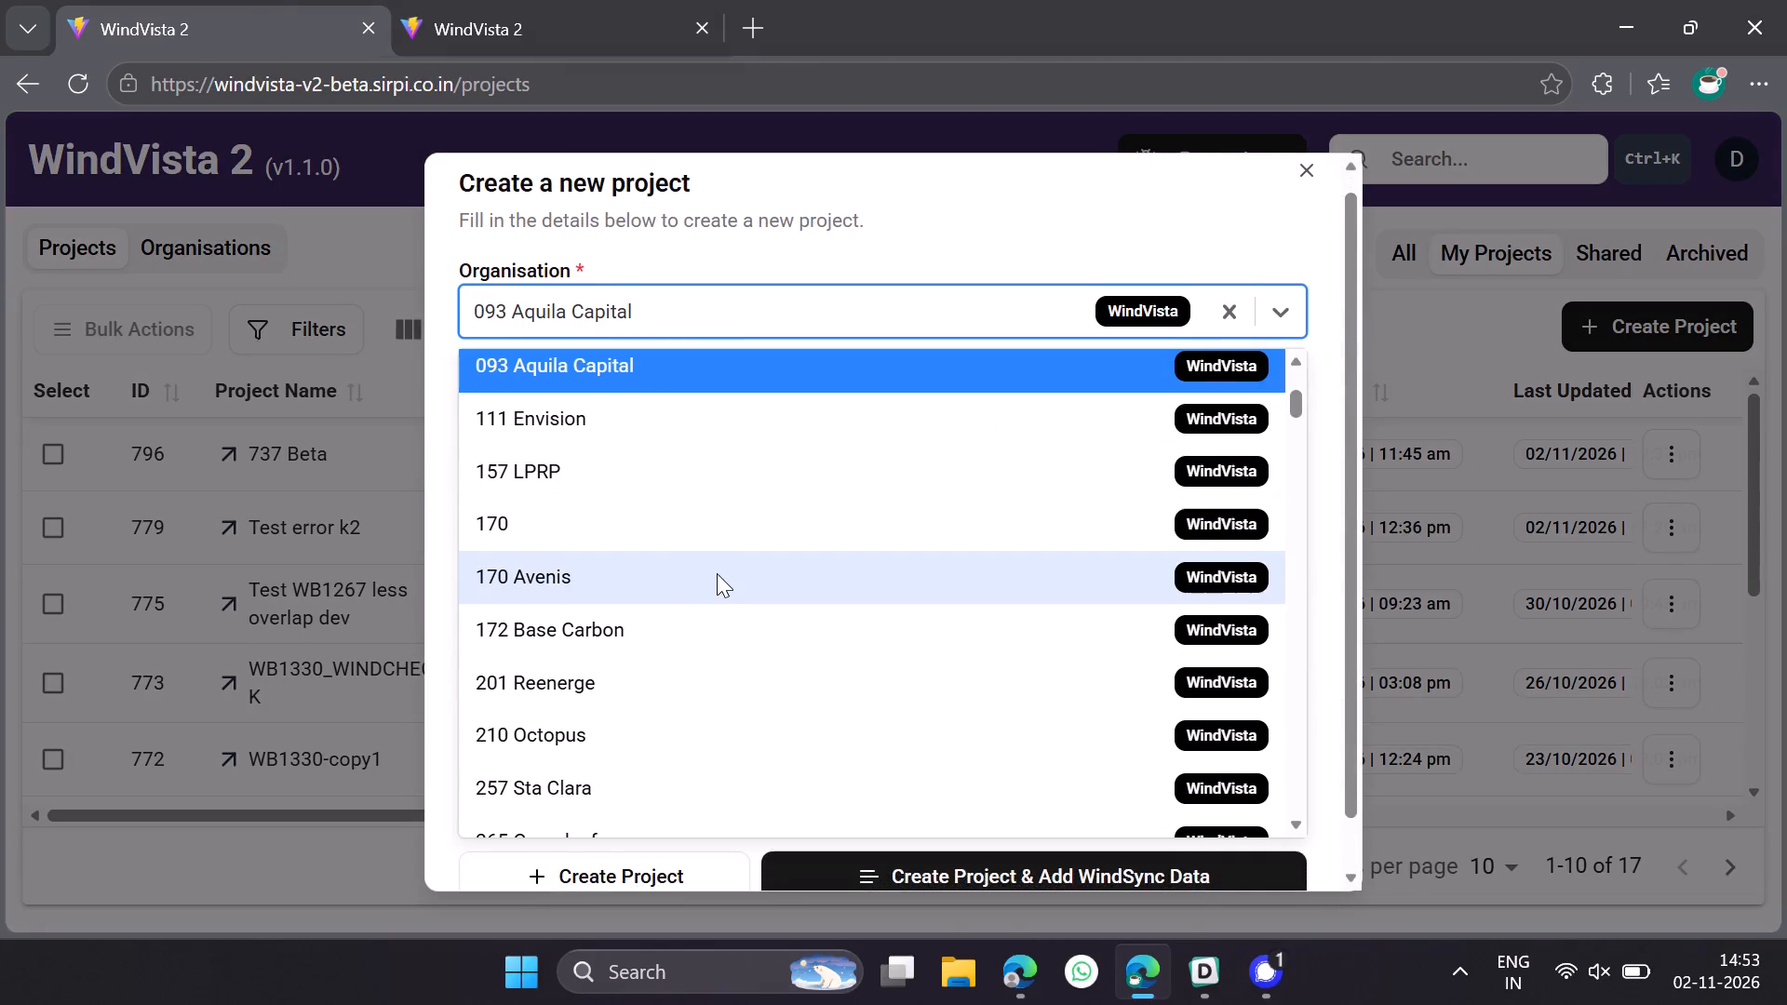
scroll(665, 635, down, 2)
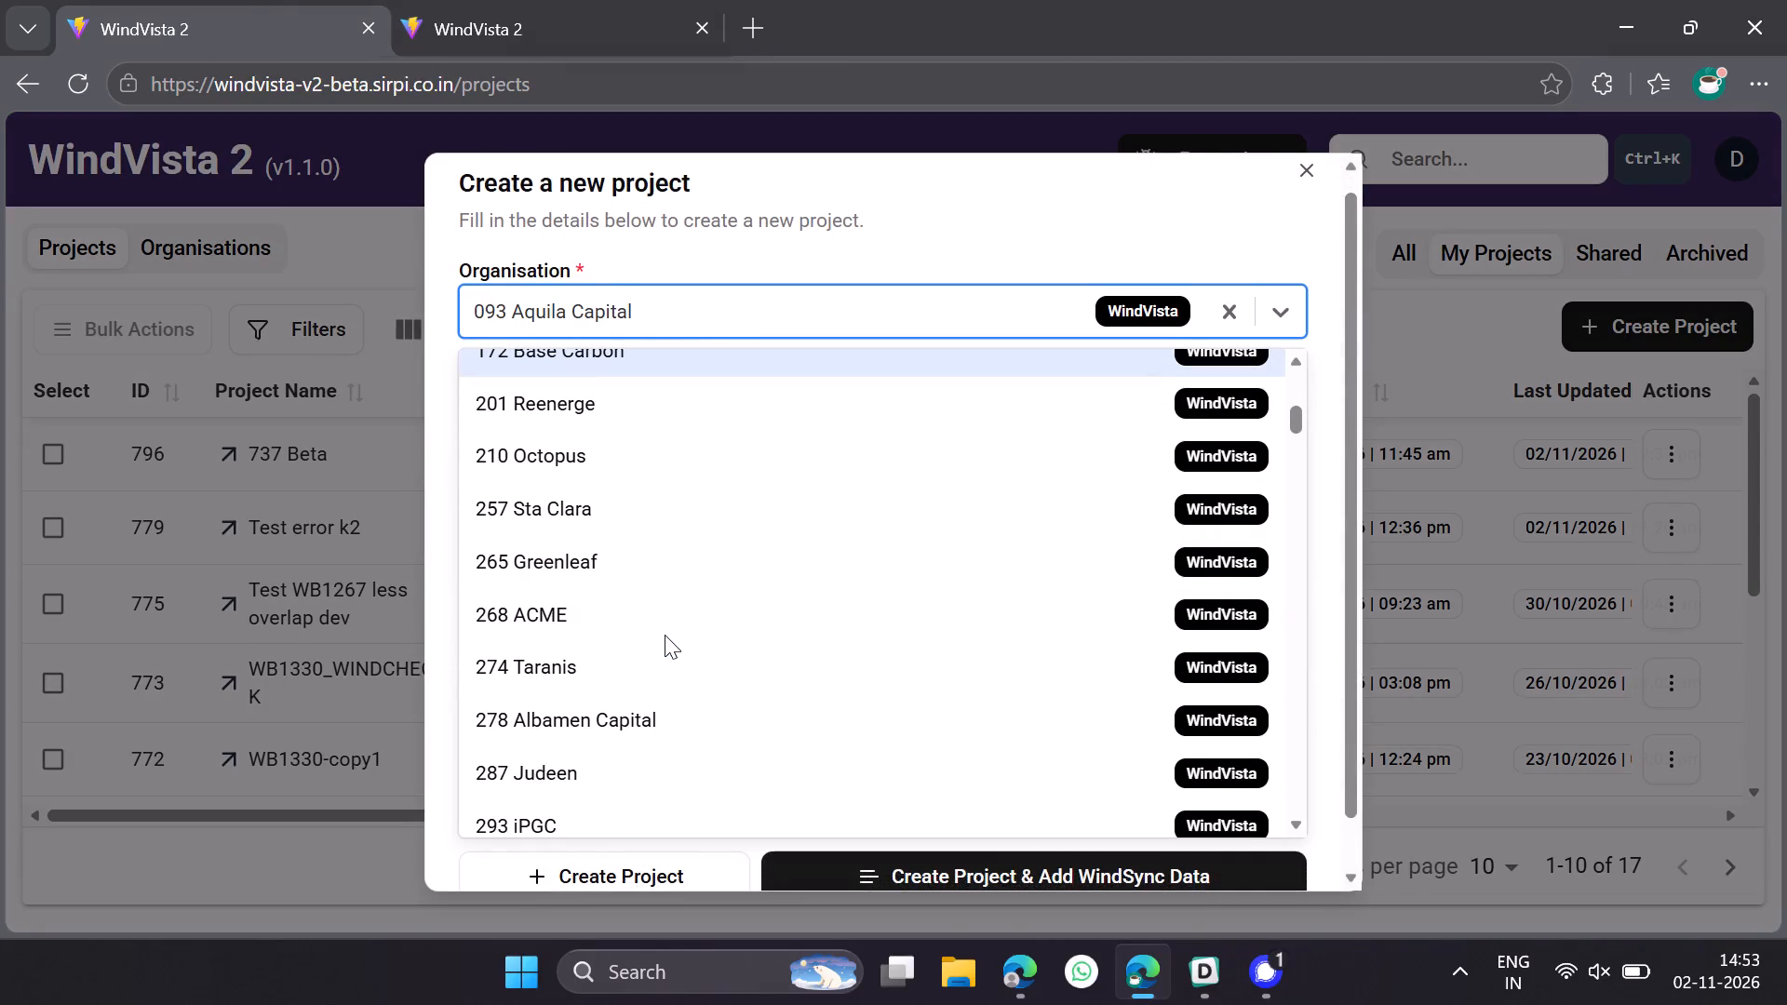
scroll(665, 635, up, 5)
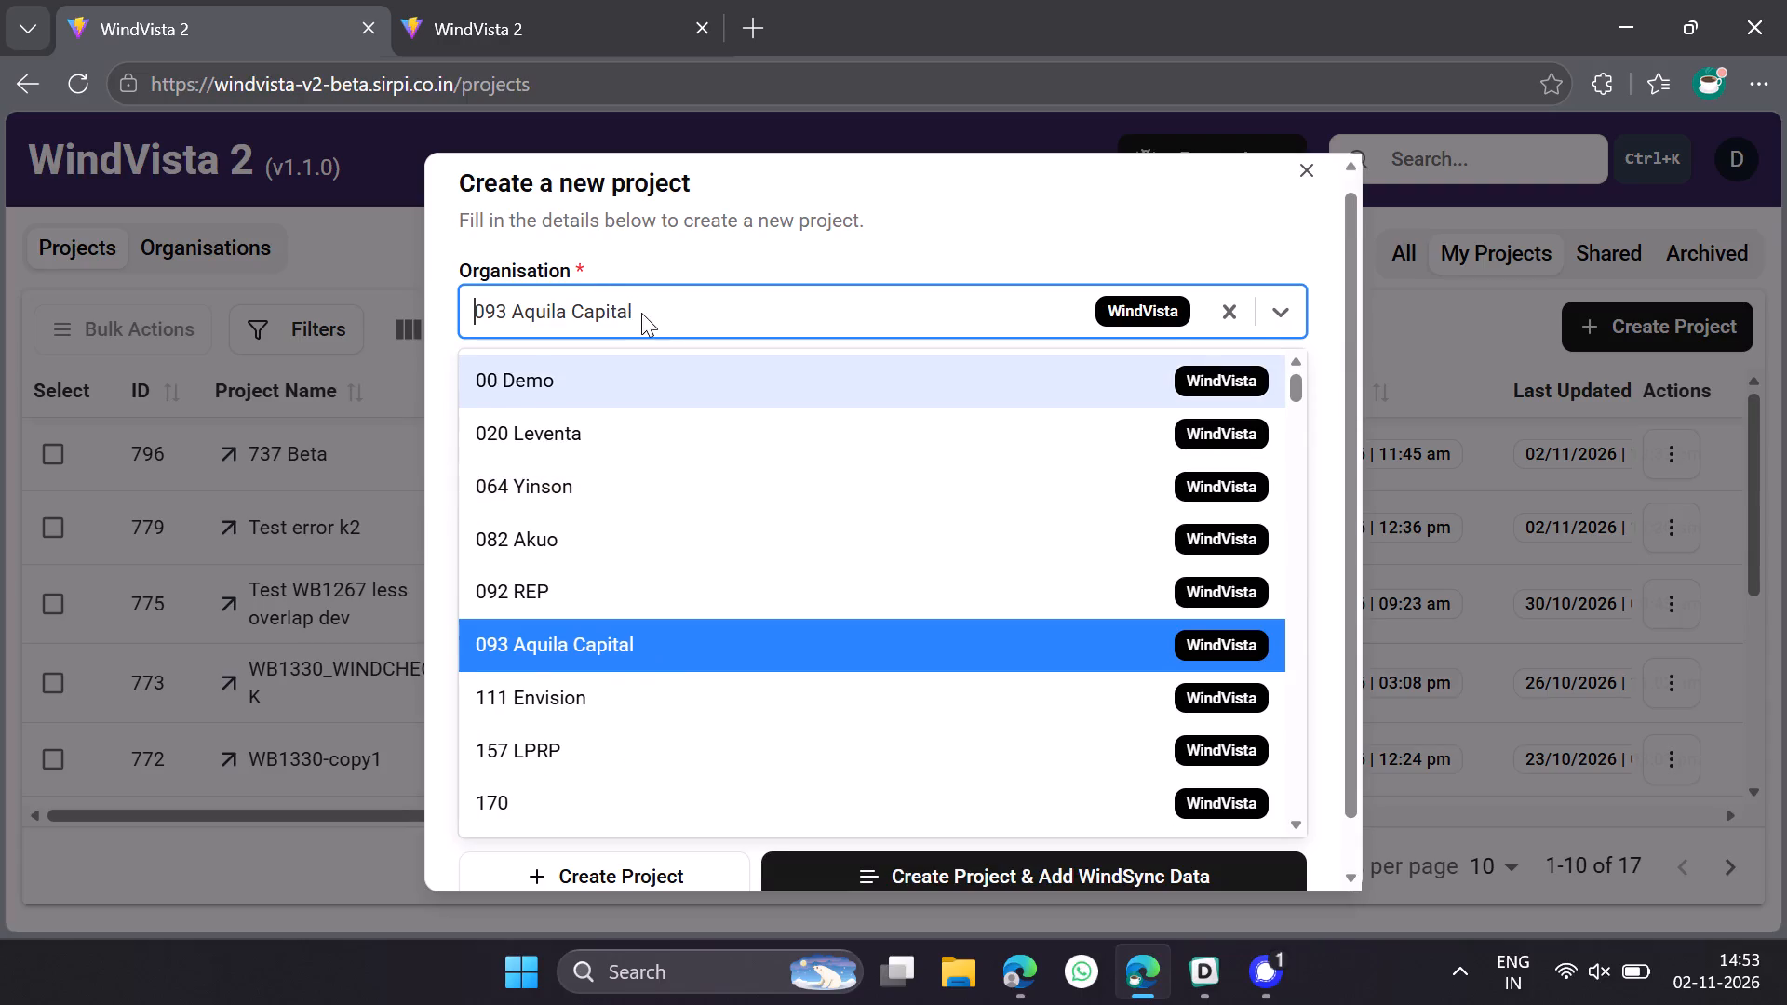
drag(641, 313, 598, 322)
click(598, 322)
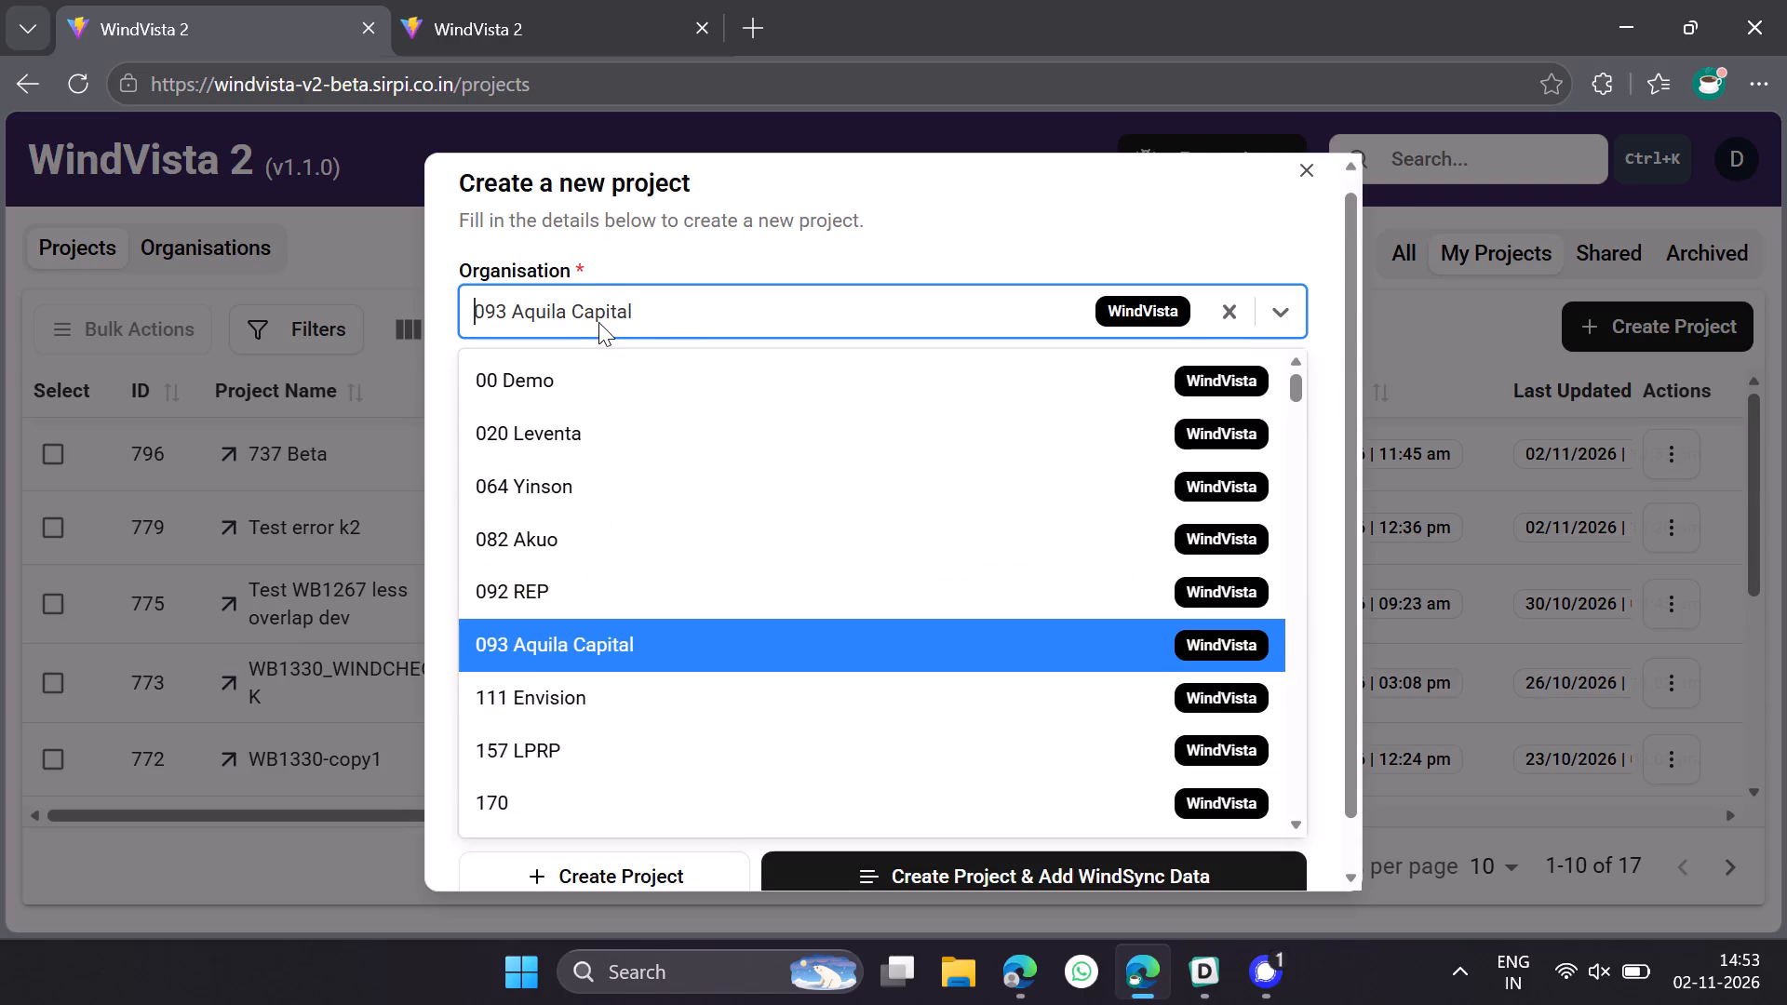
text(alba)
click(592, 381)
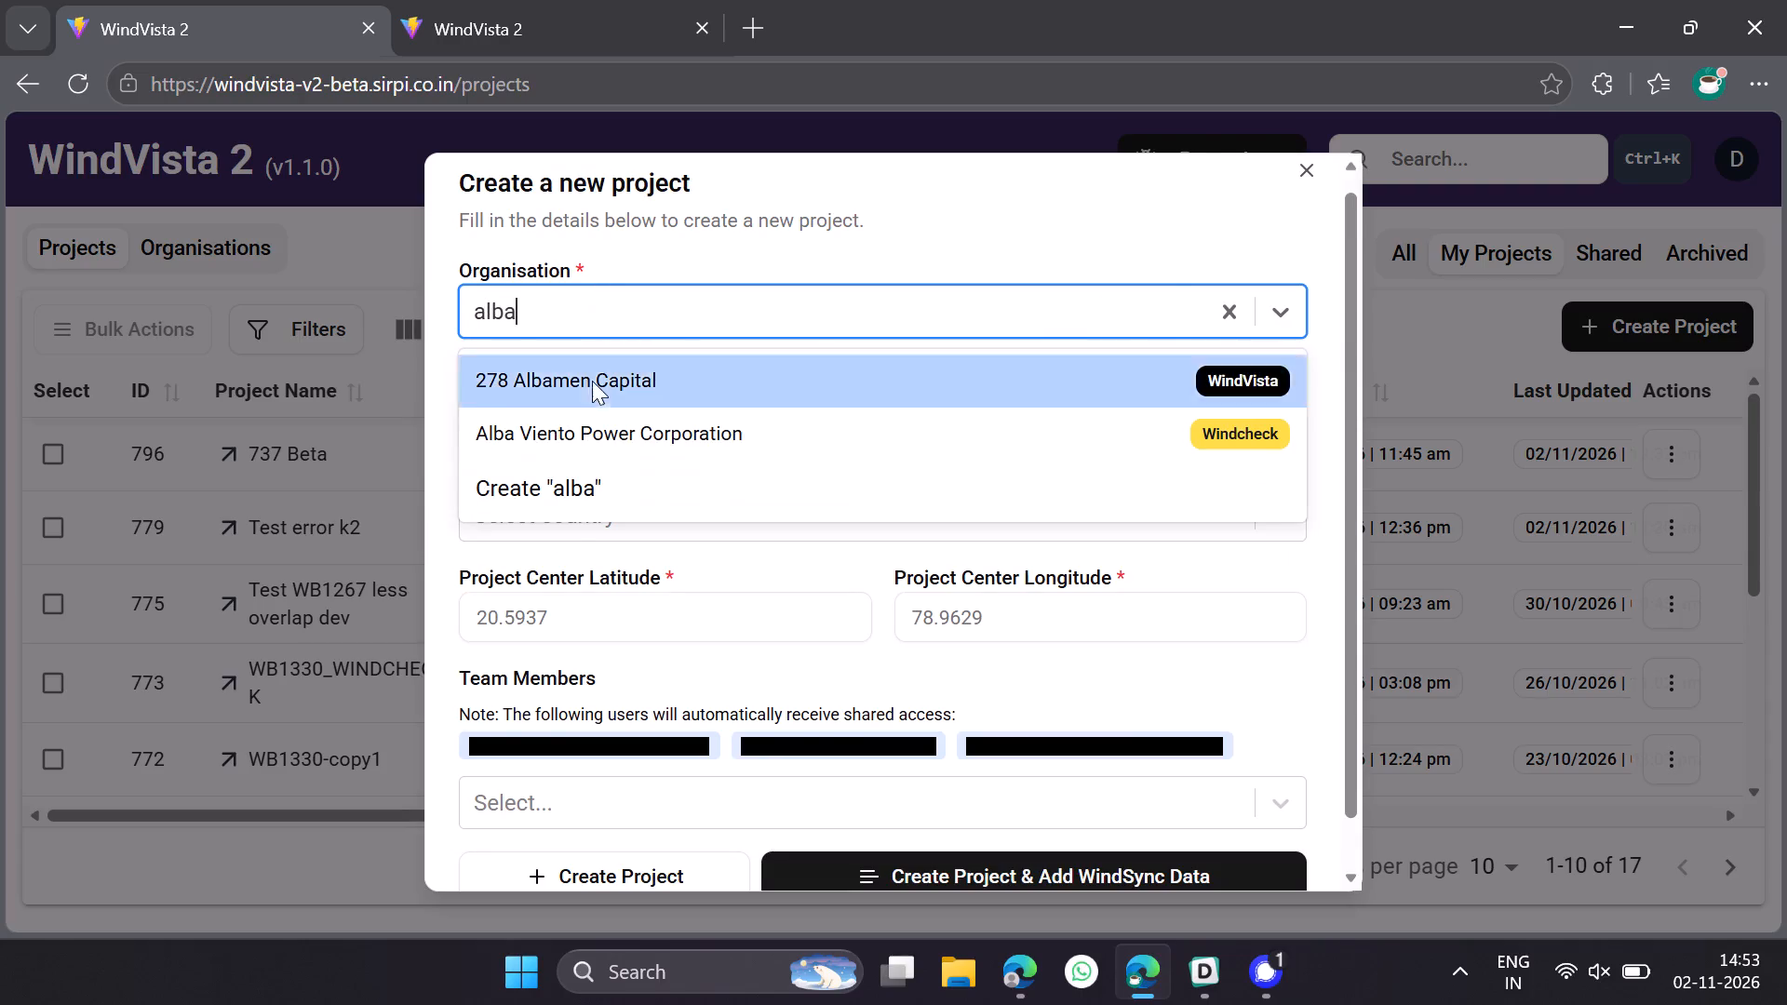
Title the new Beta project 737 Beta WS.
click(591, 412)
click(646, 427)
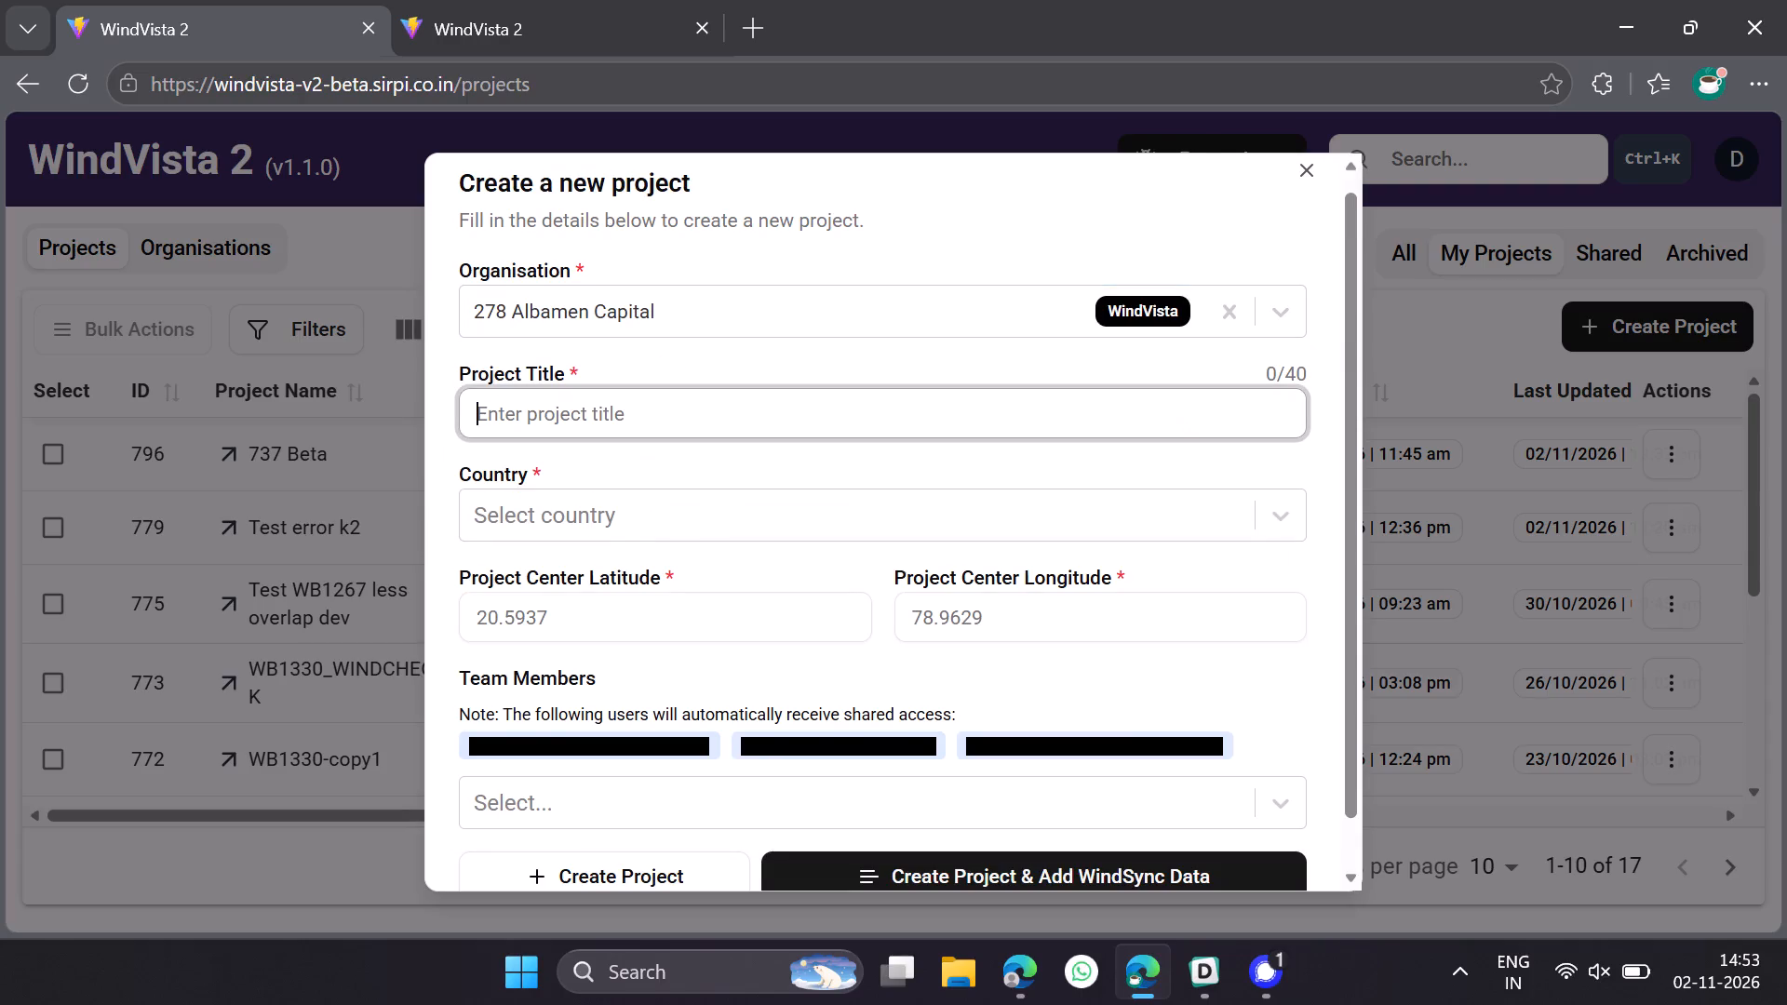
text(7373)
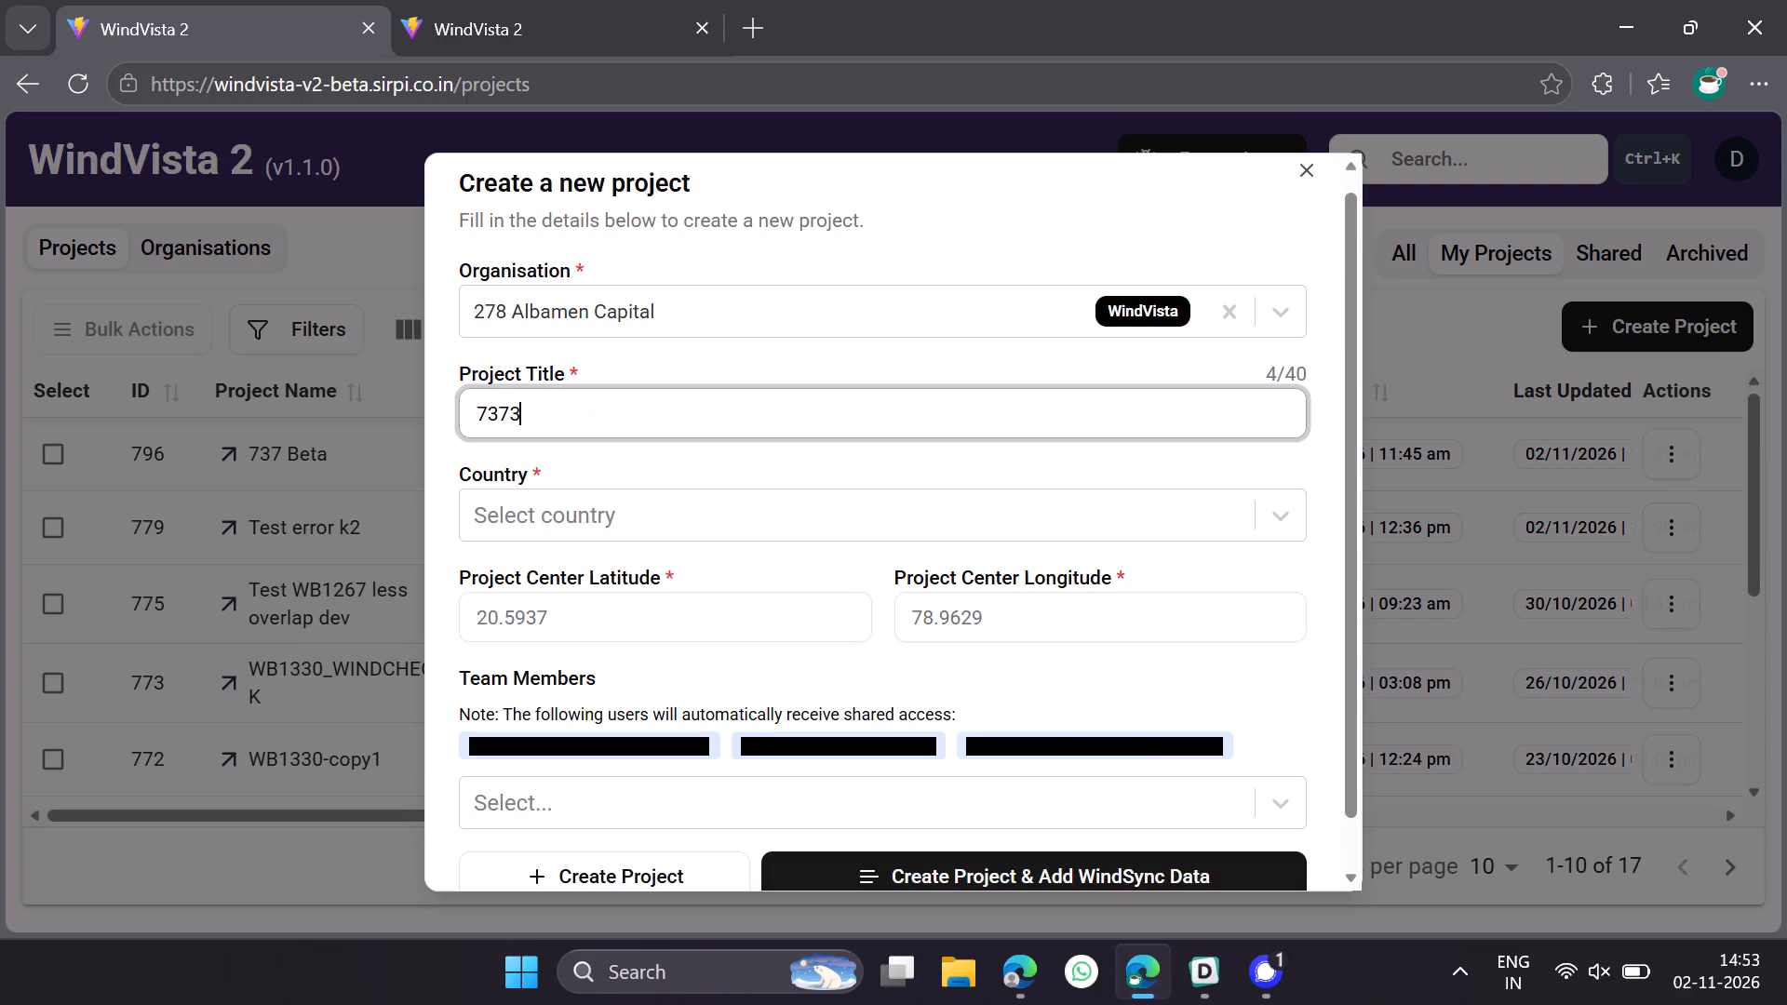
key(BackSpace)
key(space)
text(eta)
key(space)
Title the new Dev project 737 Dev WS.
click(569, 0)
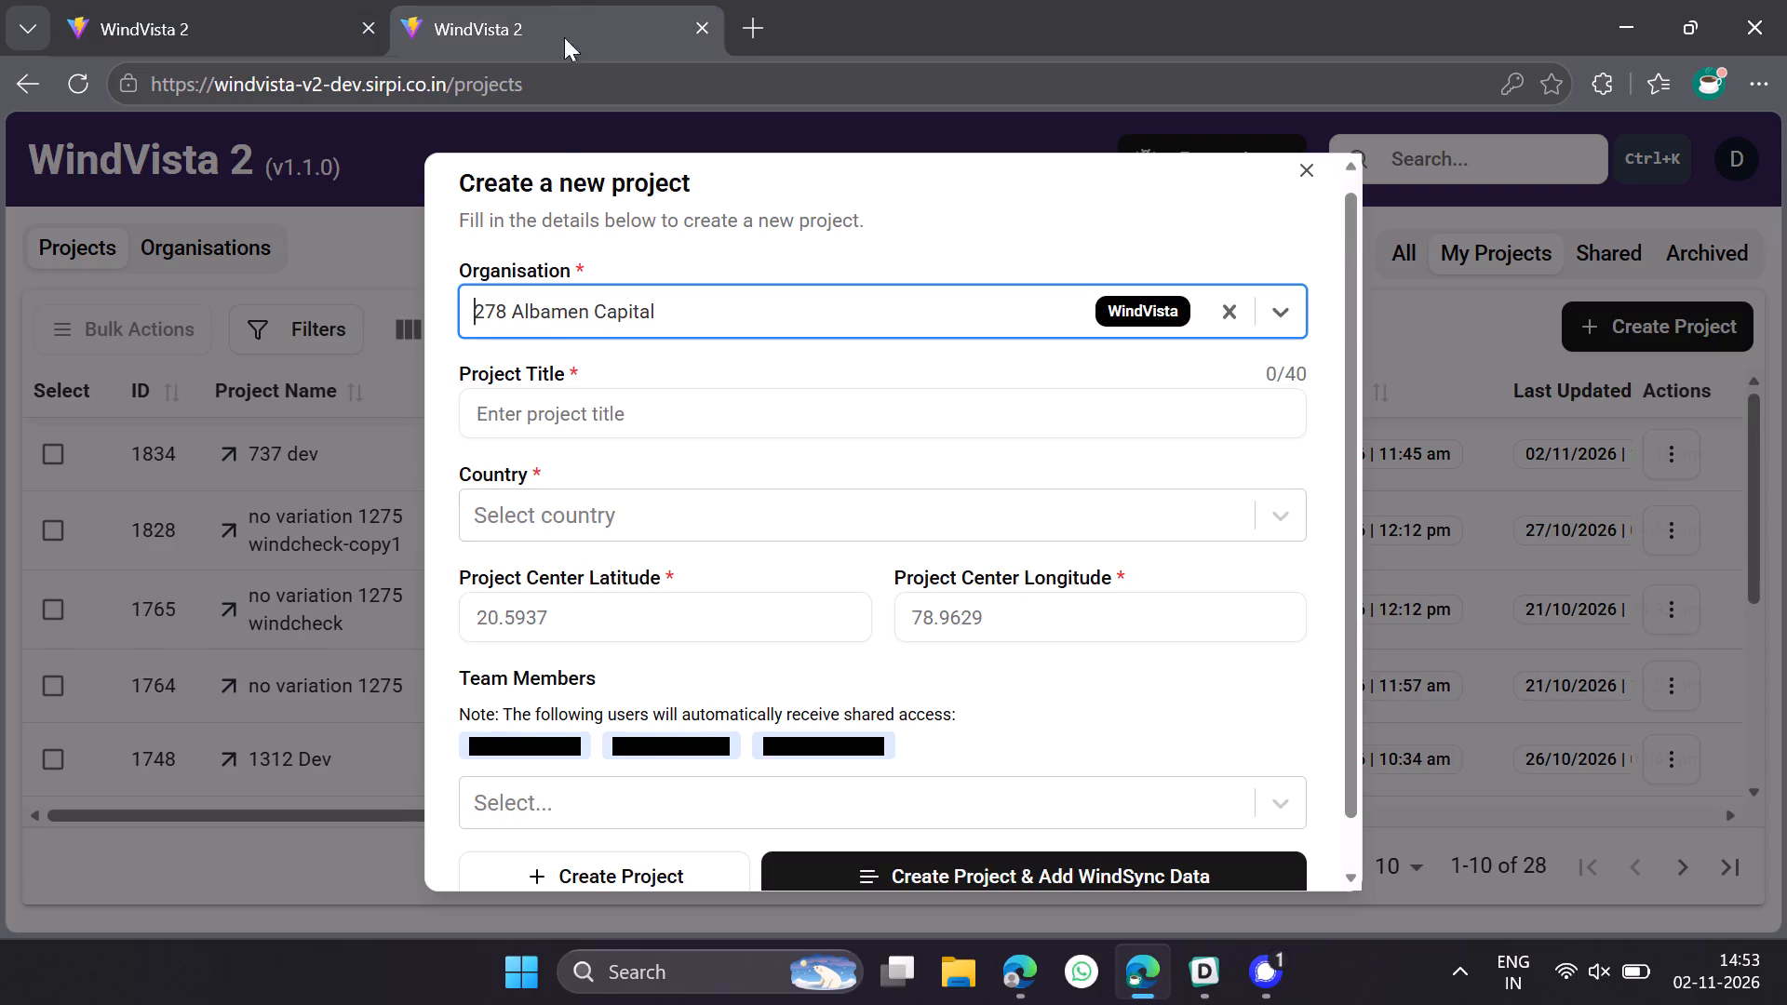
click(538, 416)
text(737)
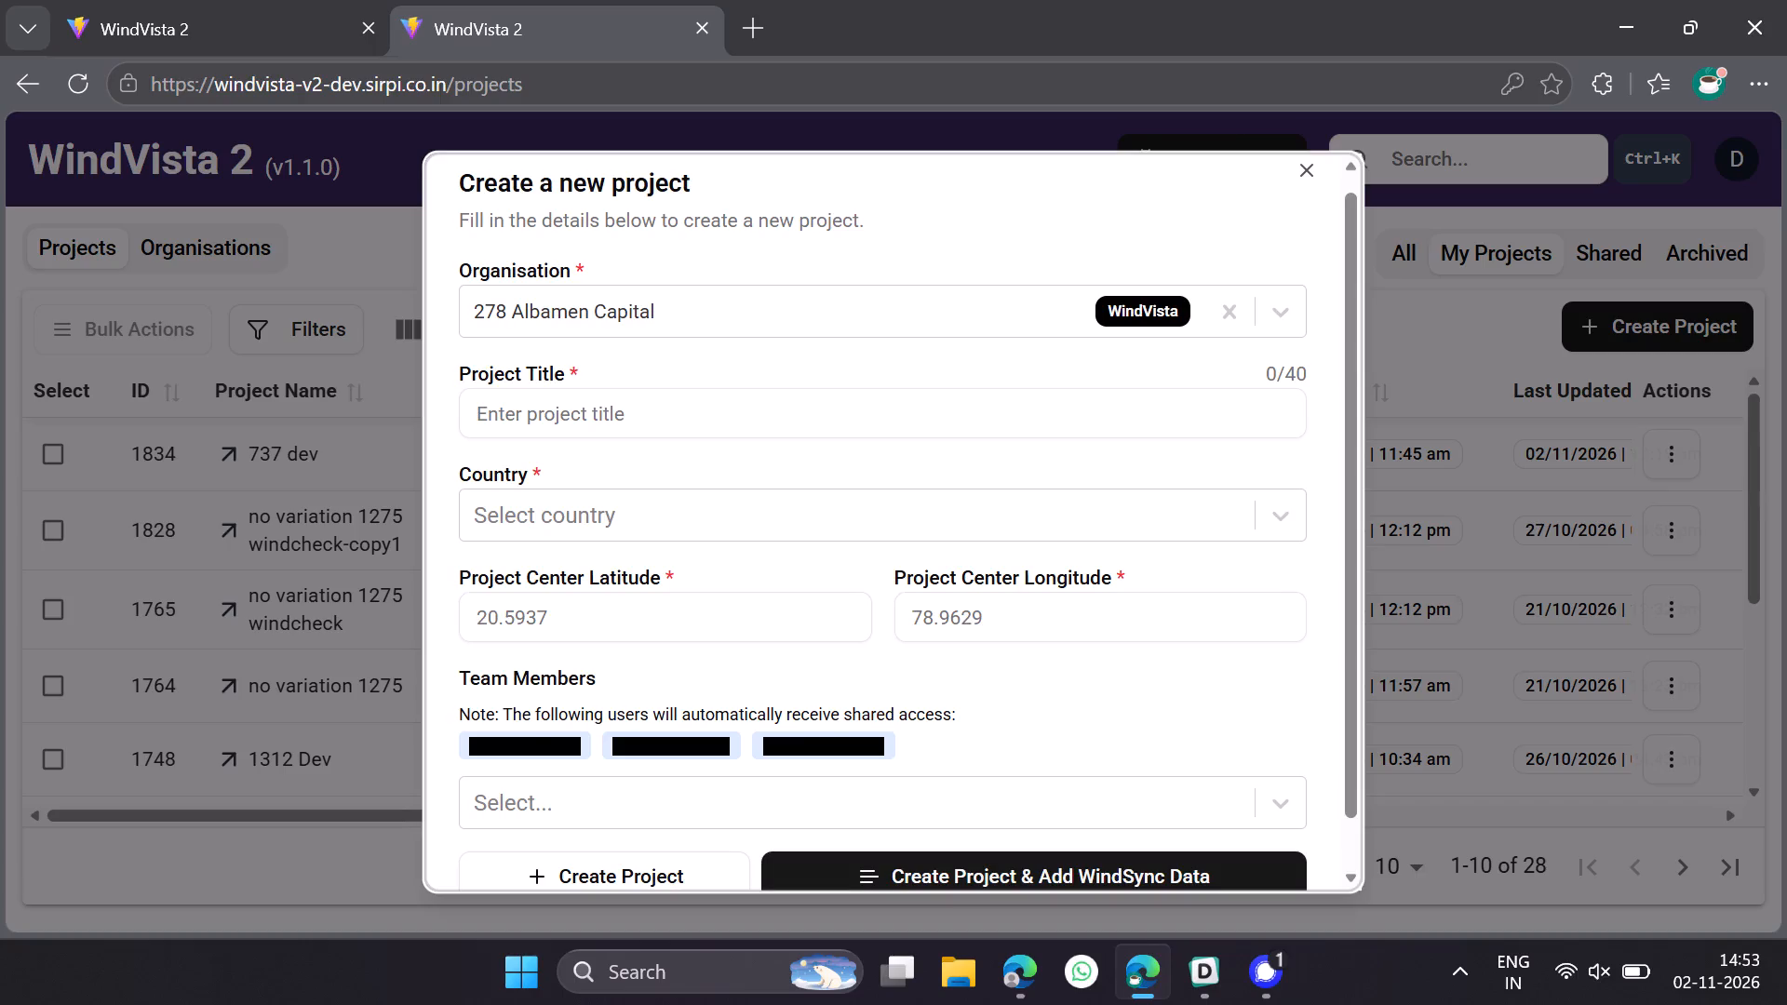
click(538, 416)
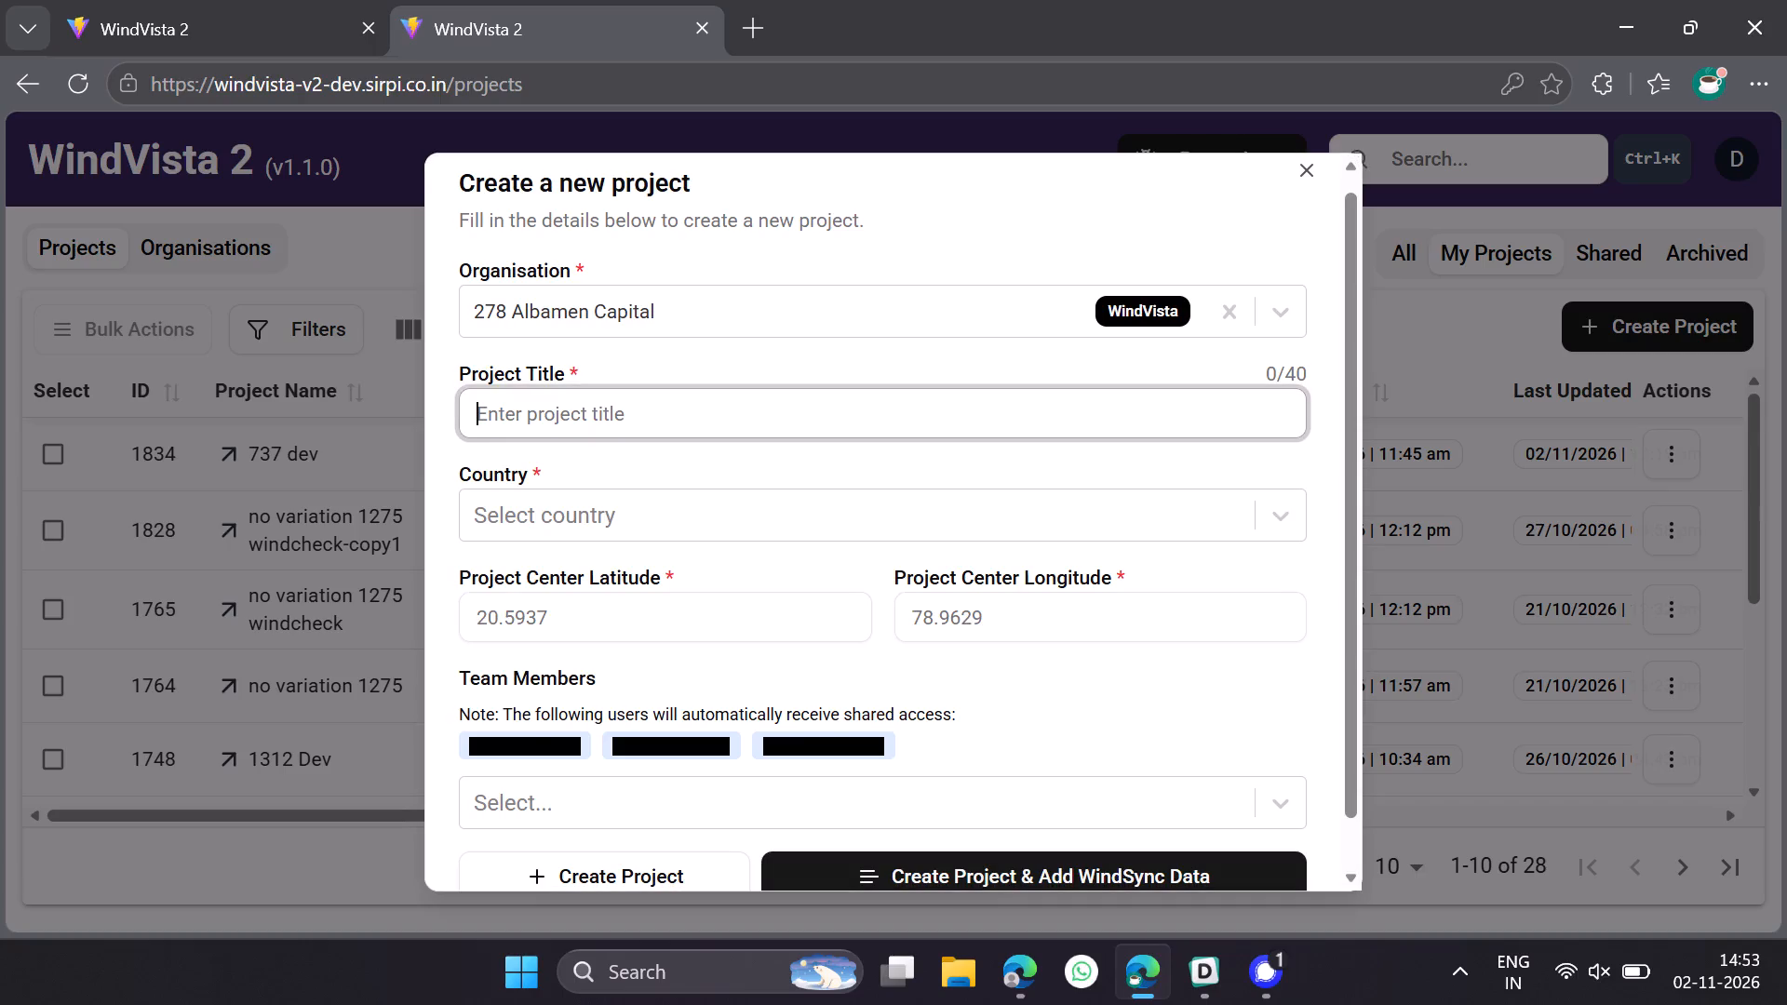
text(737)
key(space)
text(WS)
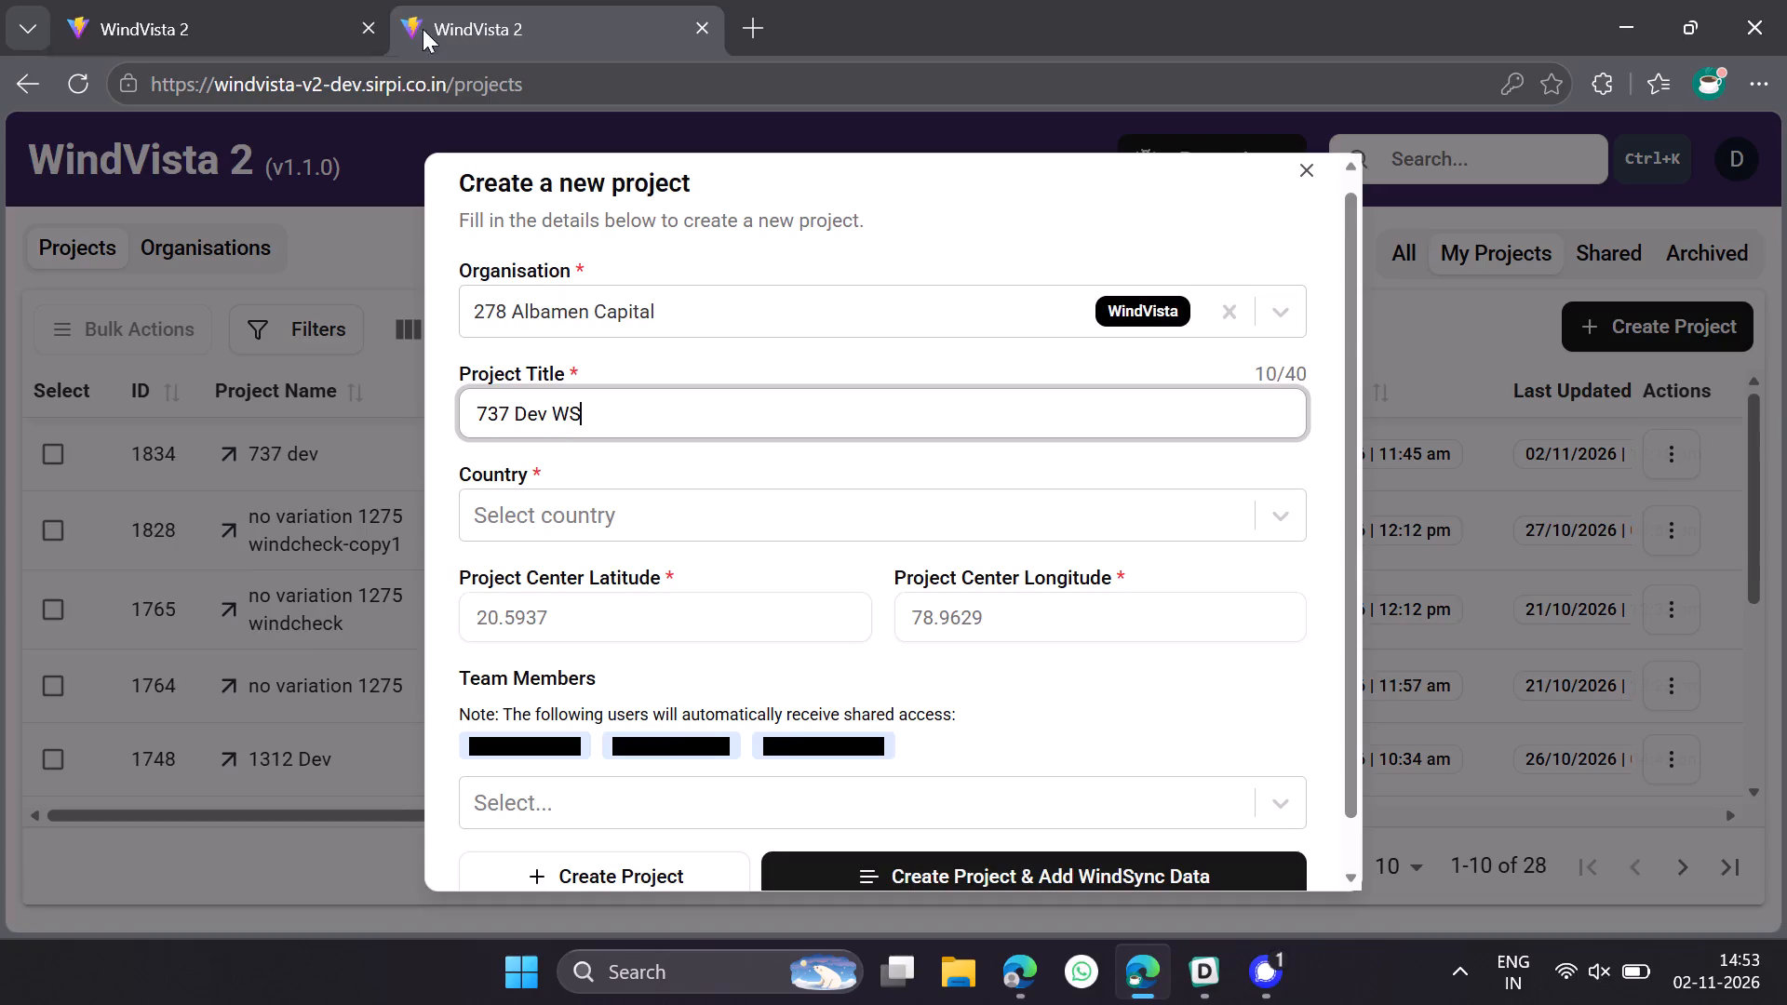
Set the country to Åland Islands in the Beta project form and in the Dev project form.
click(168, 0)
click(562, 506)
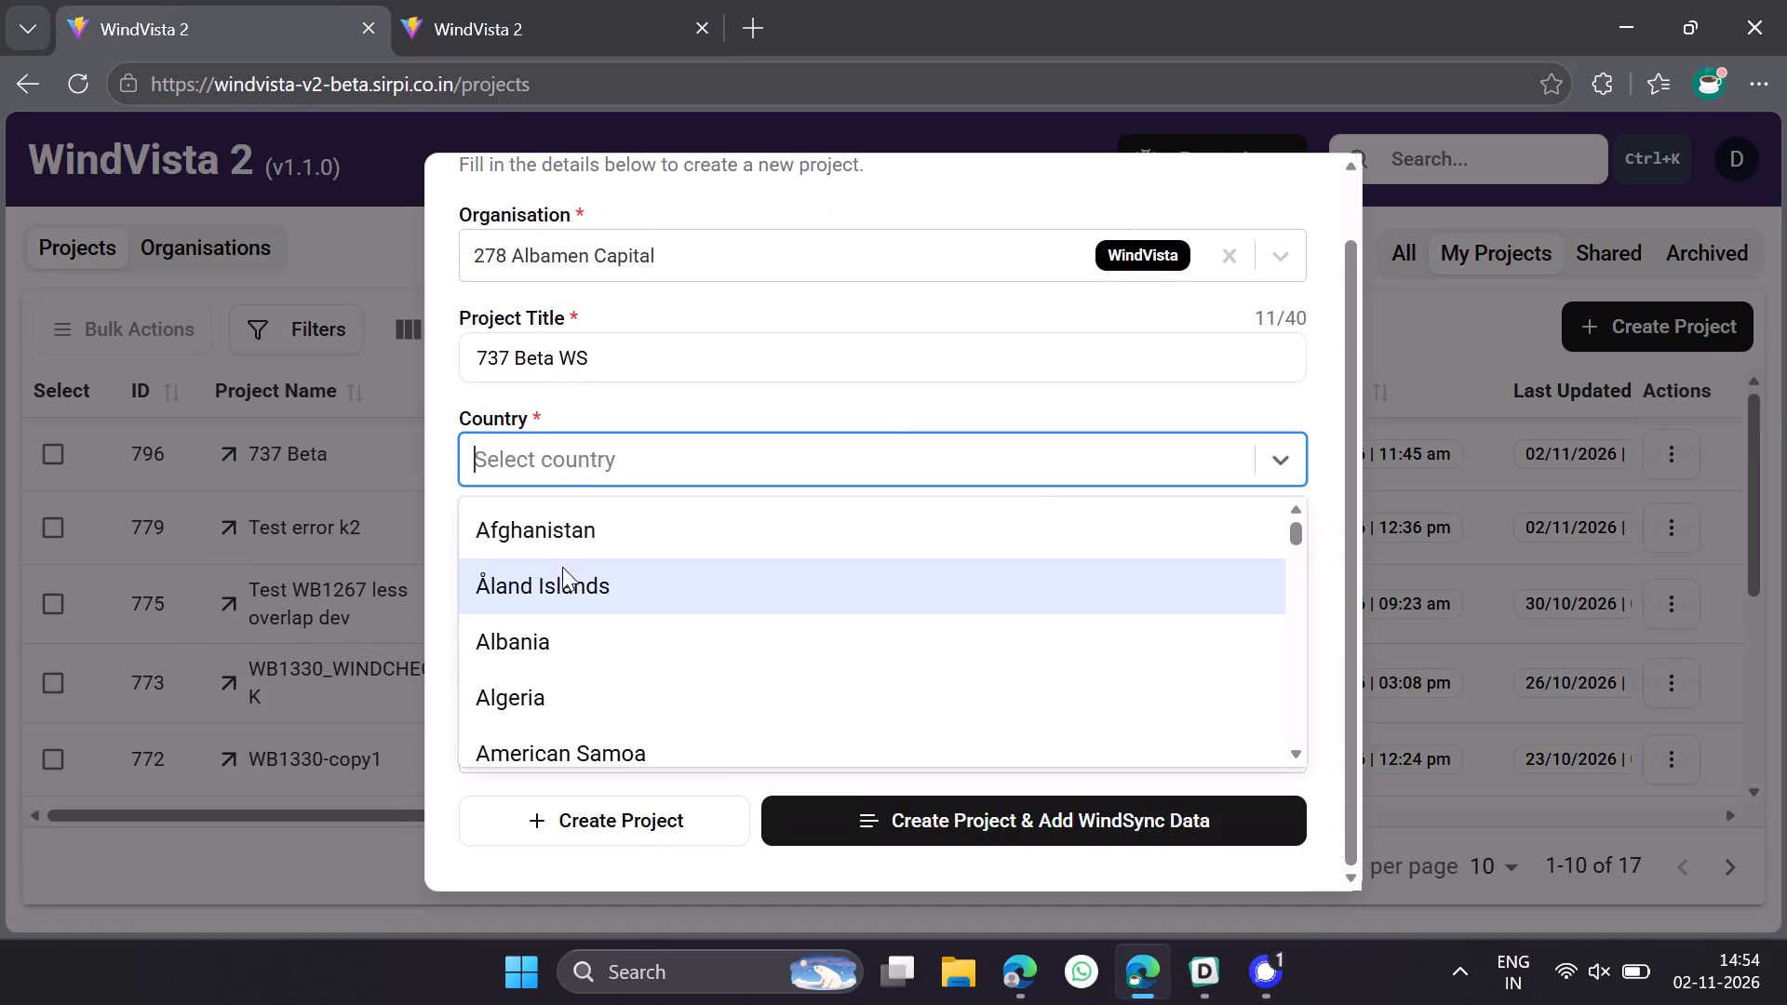
click(562, 567)
click(624, 0)
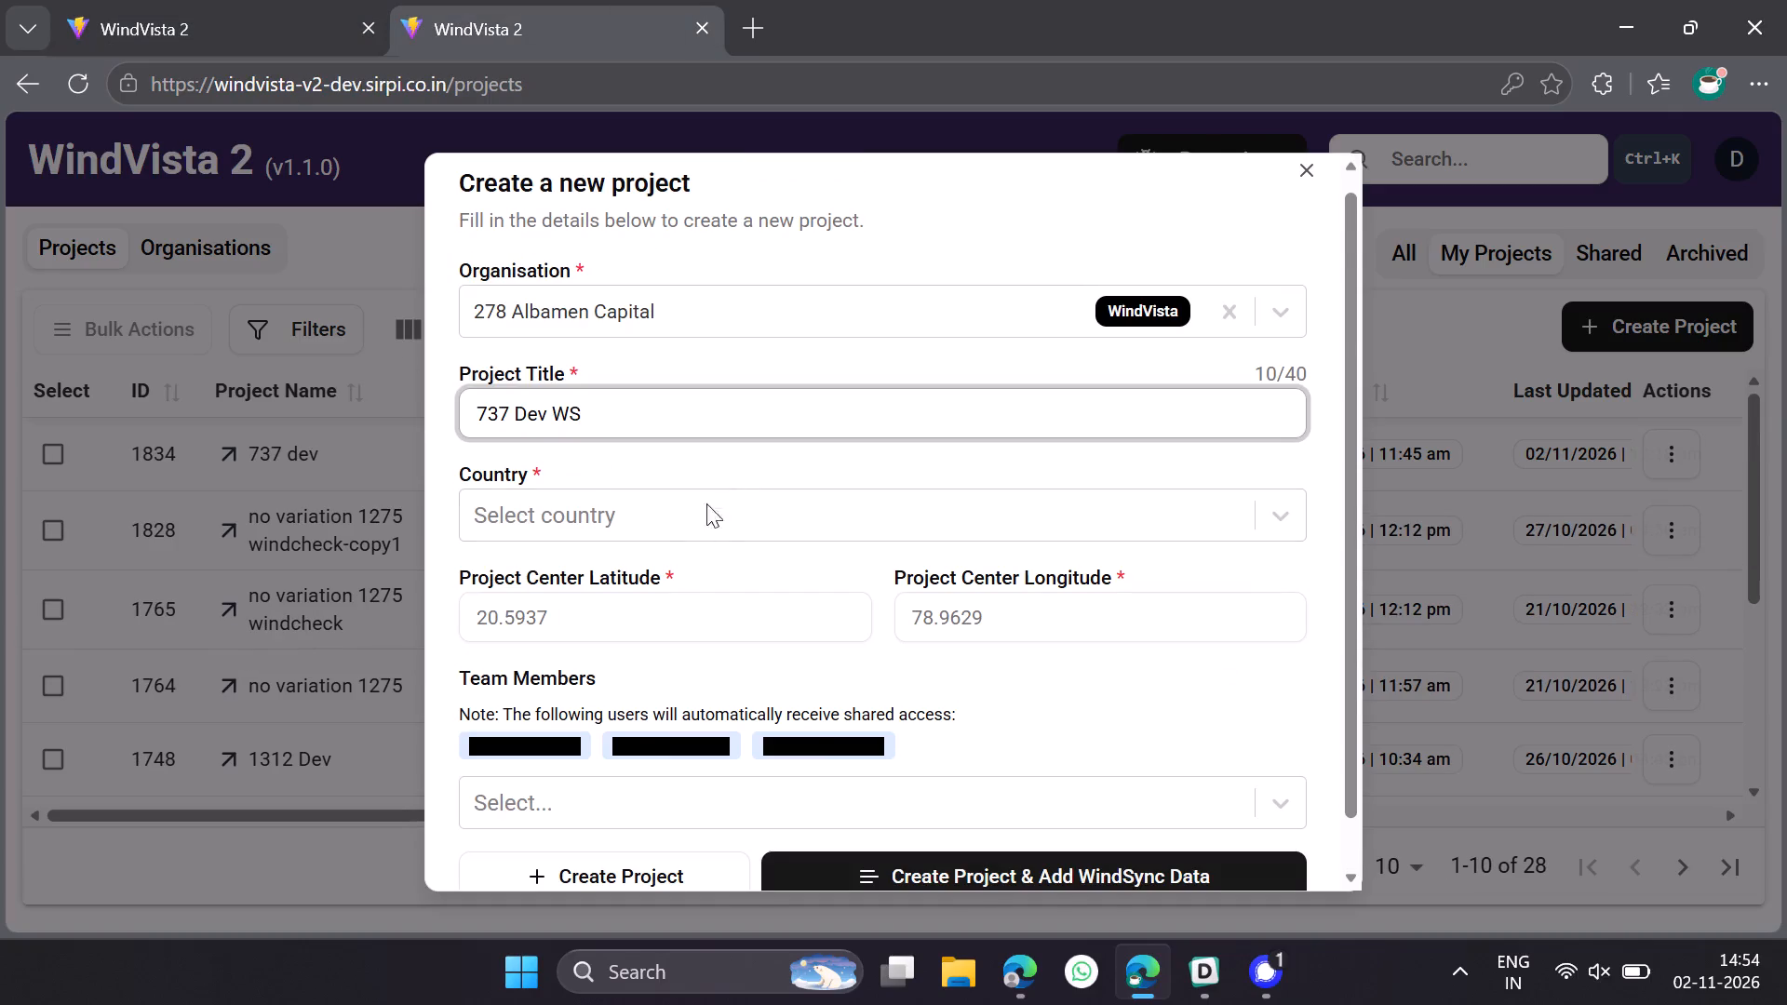
click(678, 546)
click(713, 532)
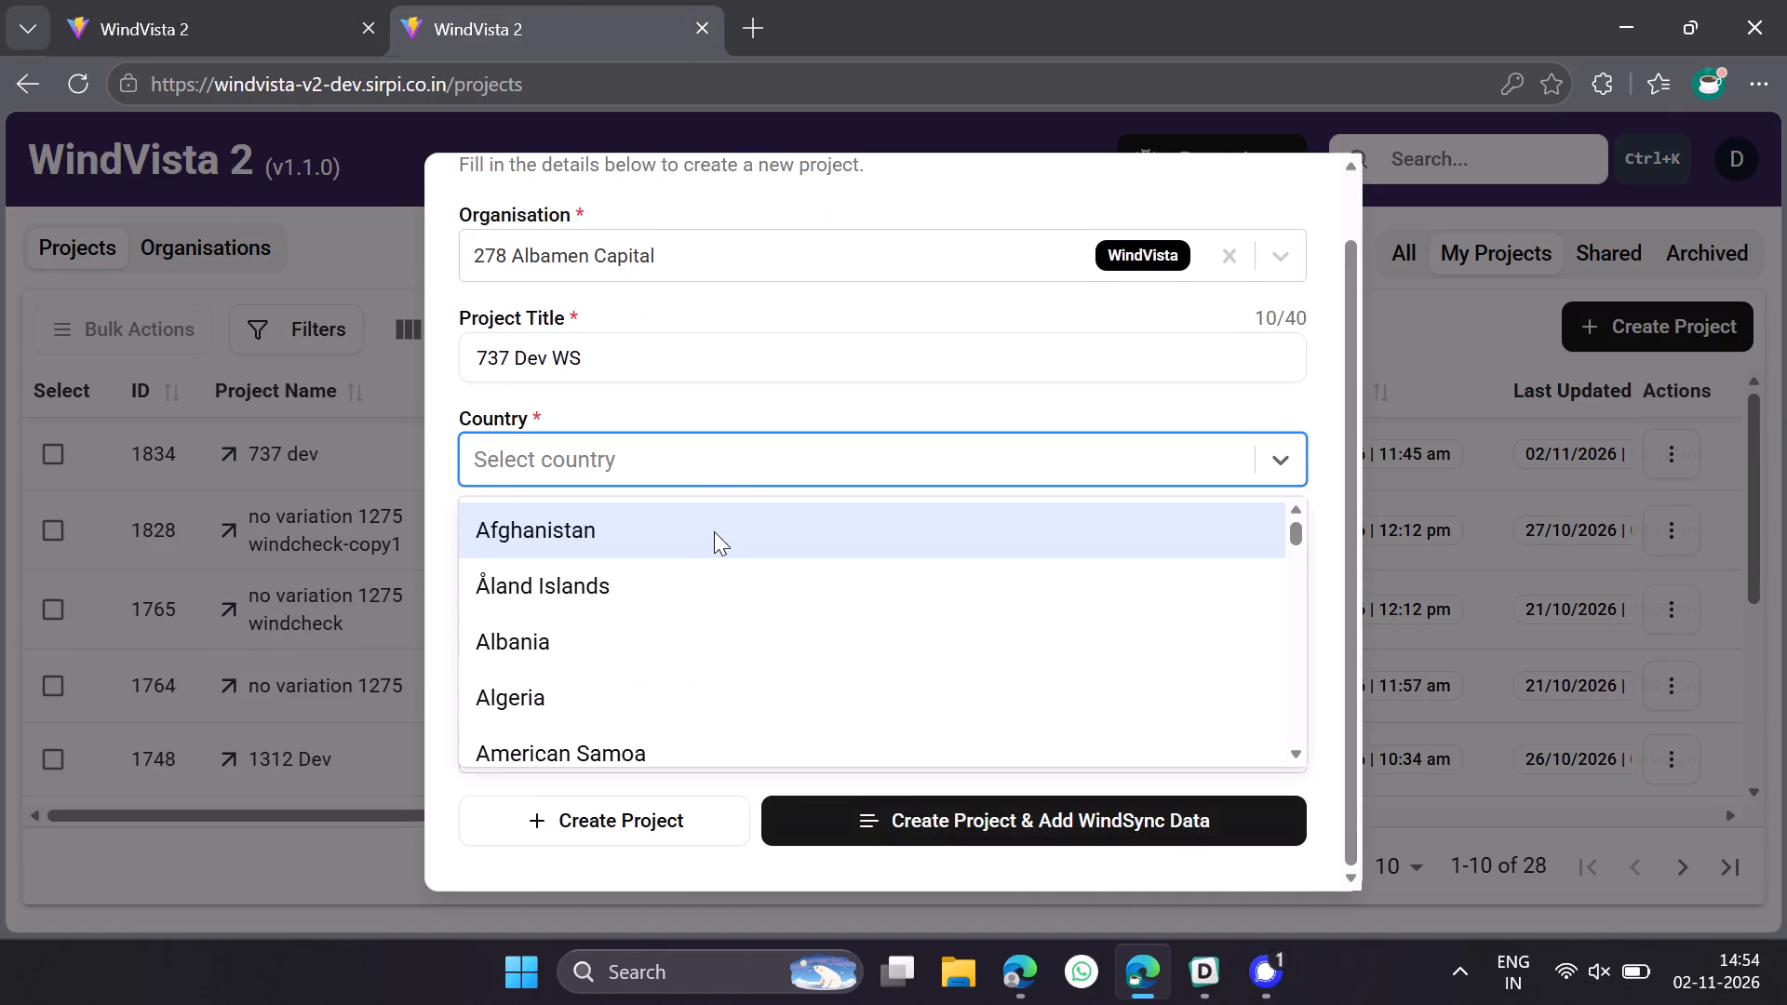
click(669, 587)
Set the new Beta project's center latitude to 40 and center longitude to 50.
click(262, 0)
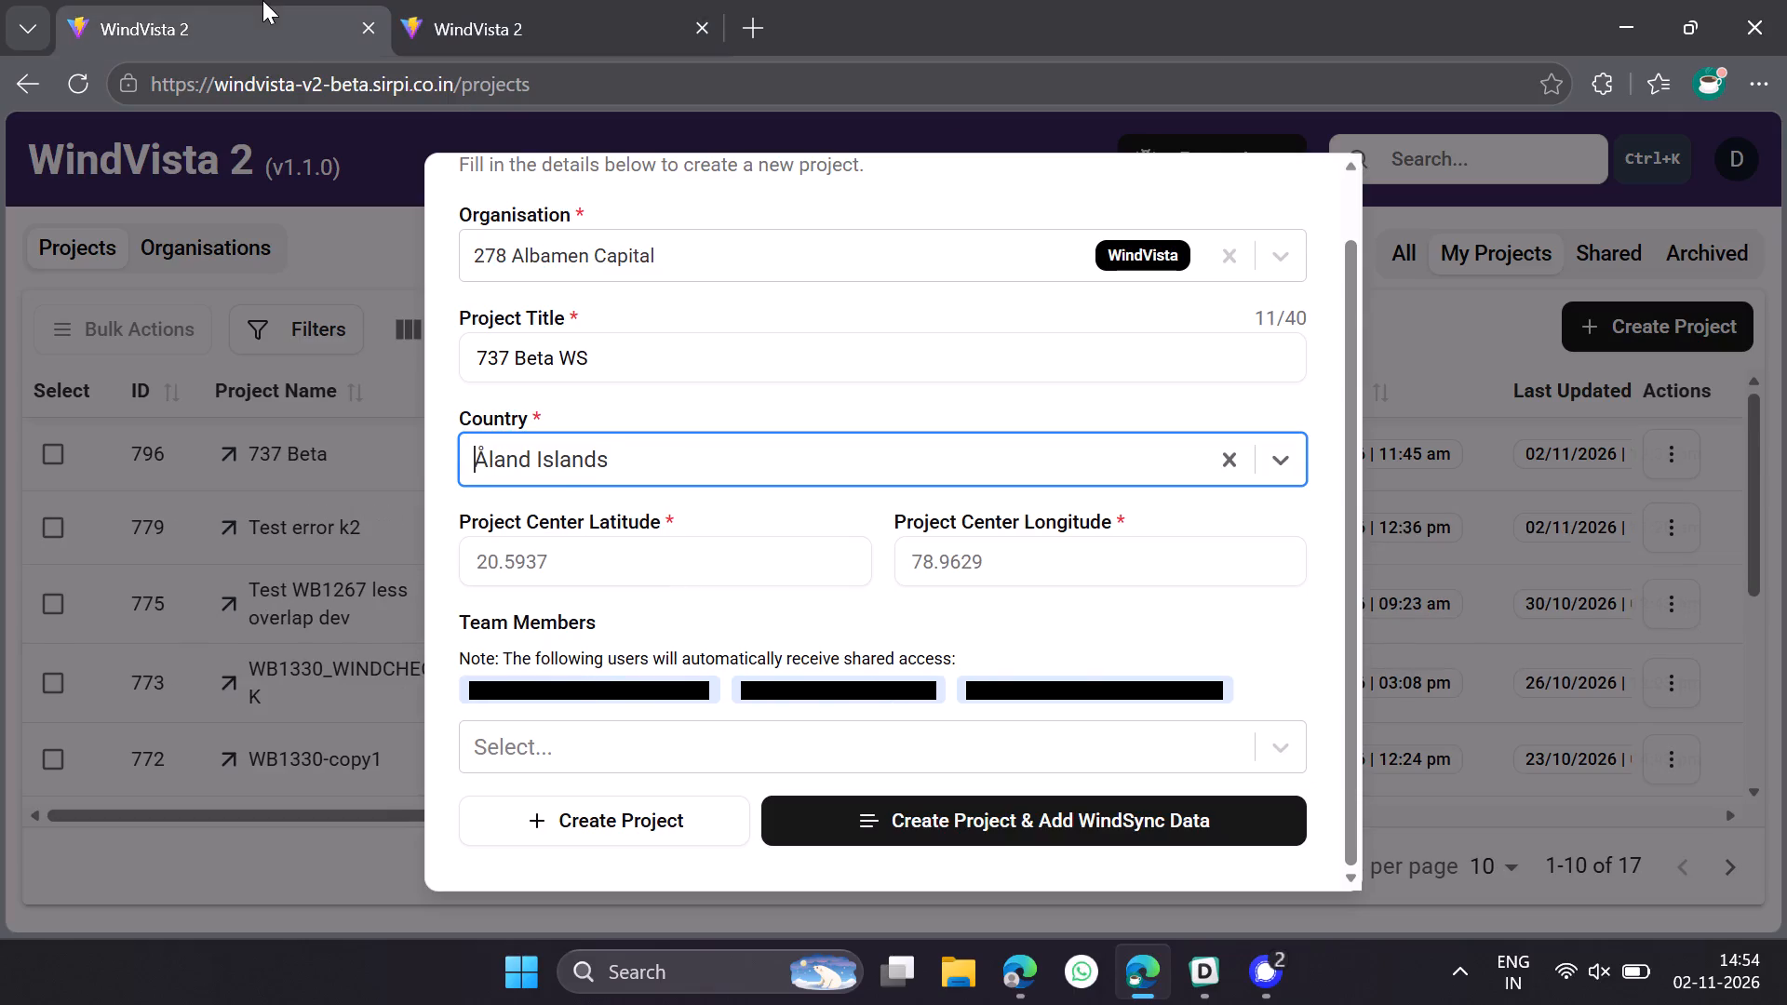
click(521, 0)
click(209, 0)
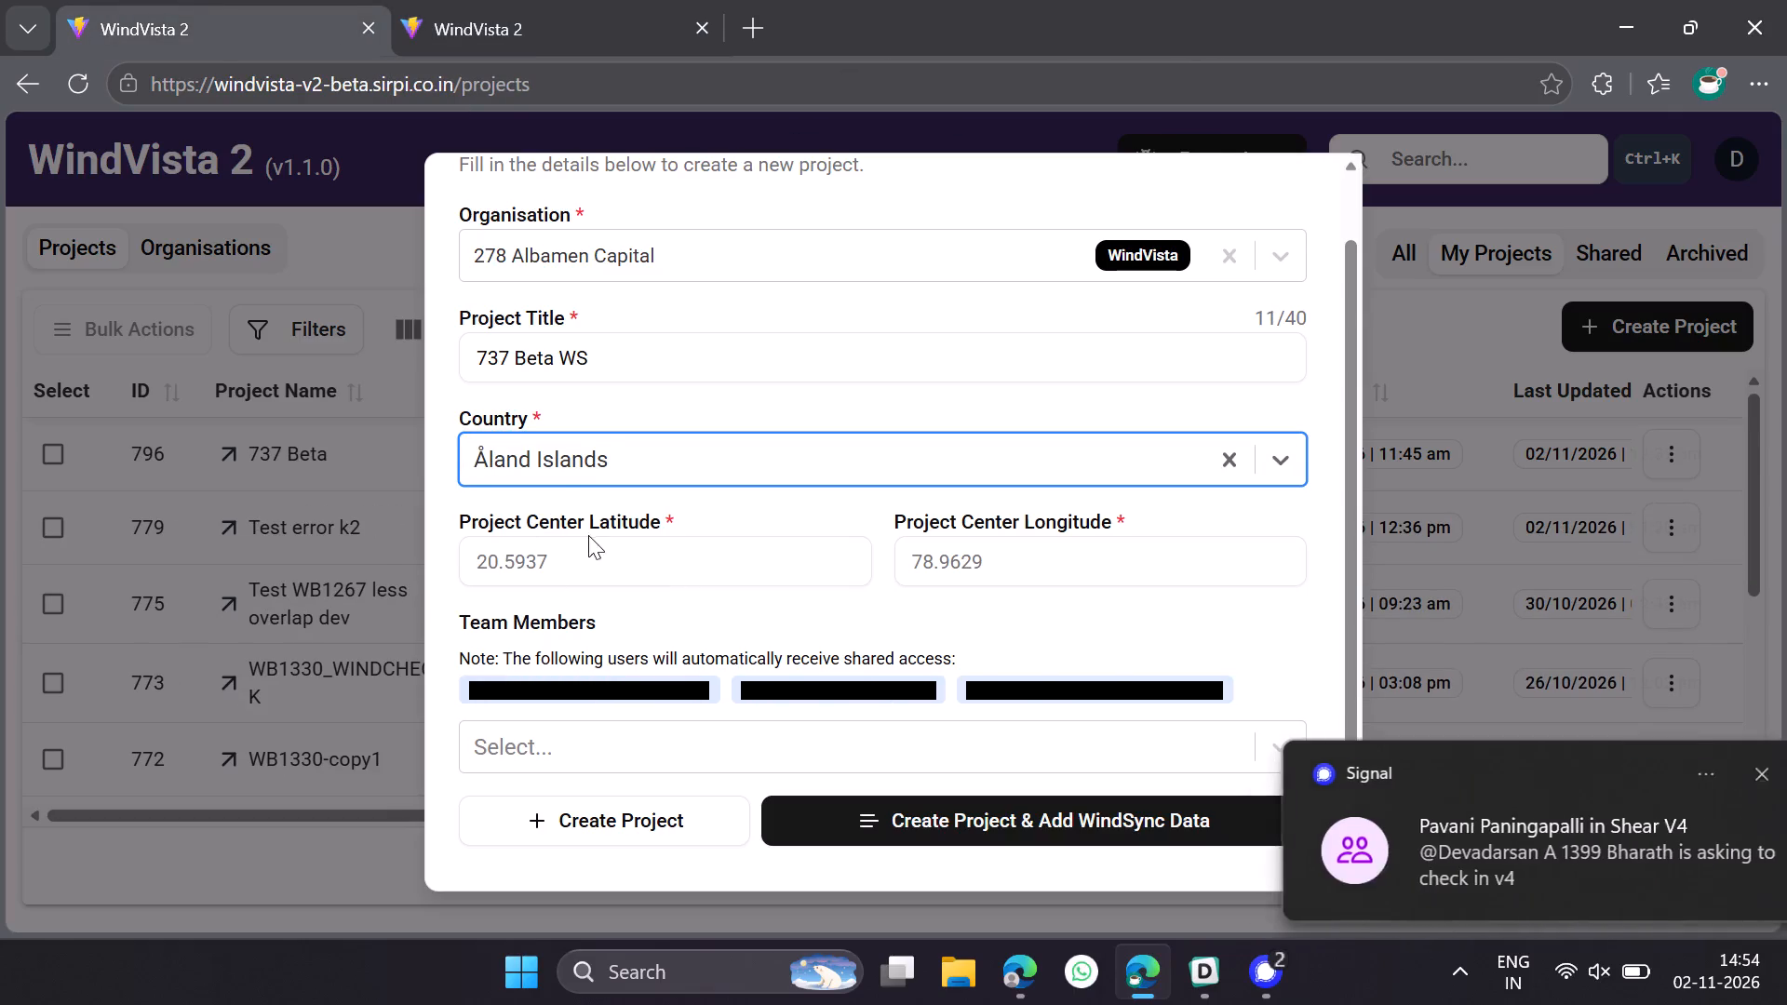
click(588, 535)
click(587, 555)
text(40)
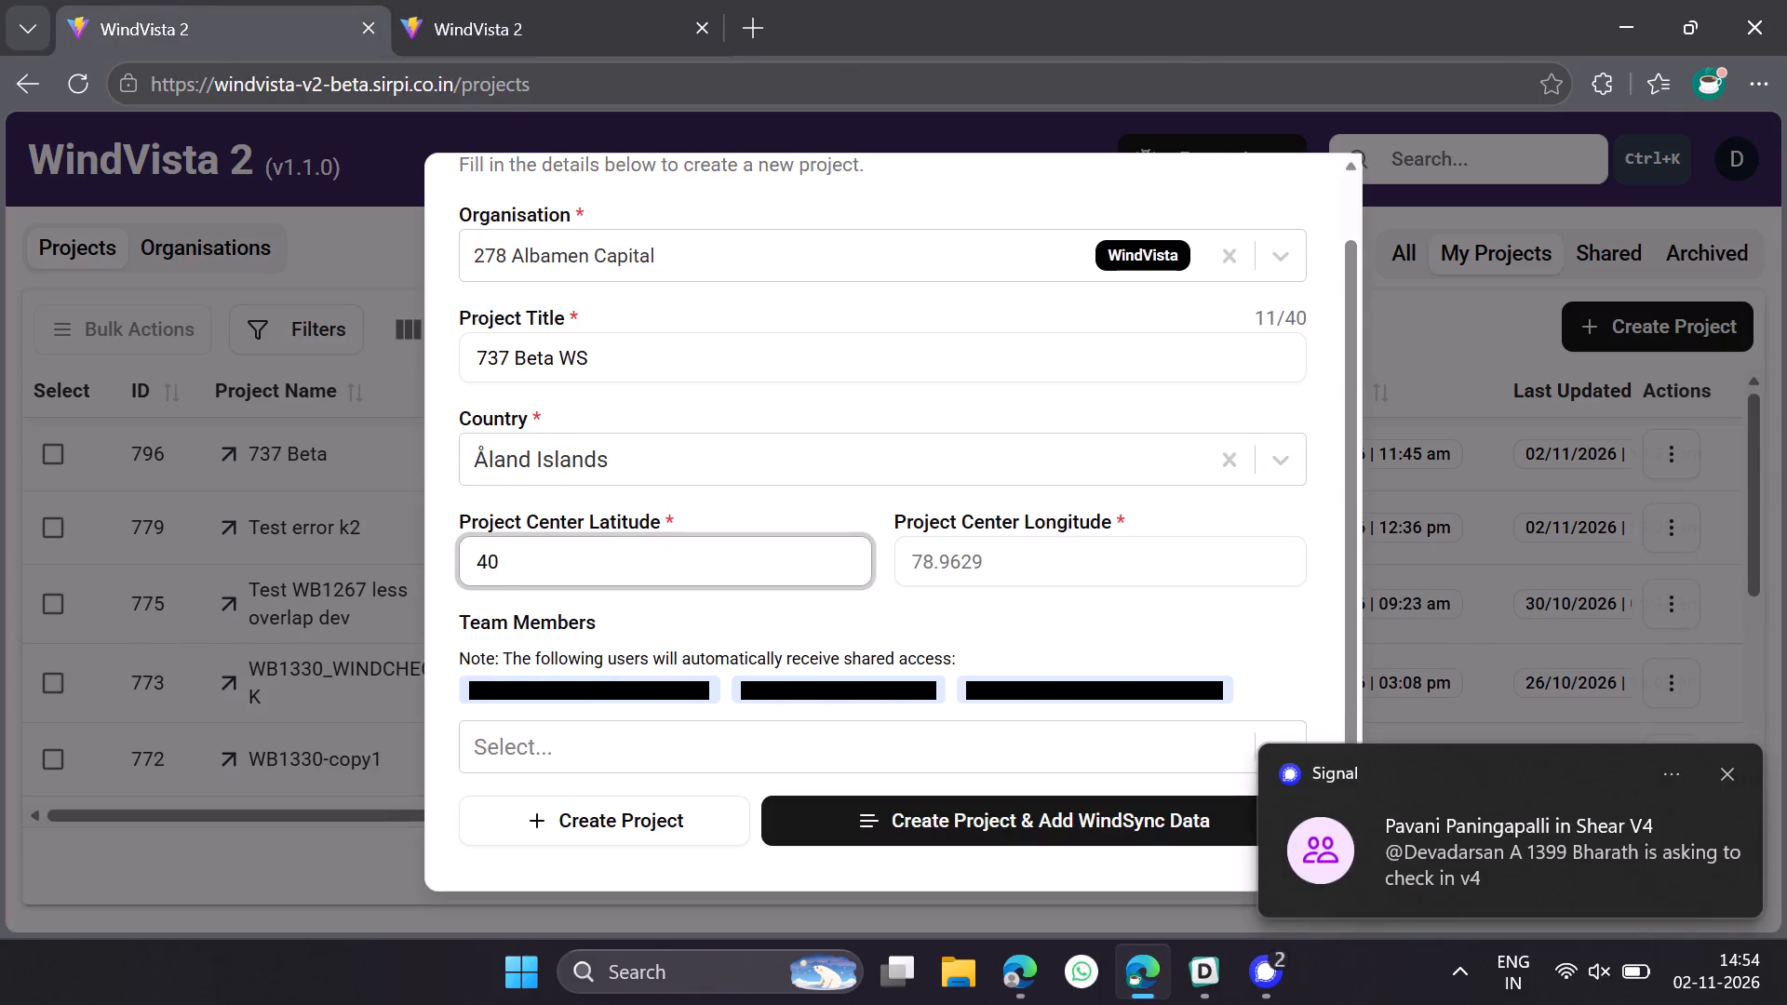
click(1047, 553)
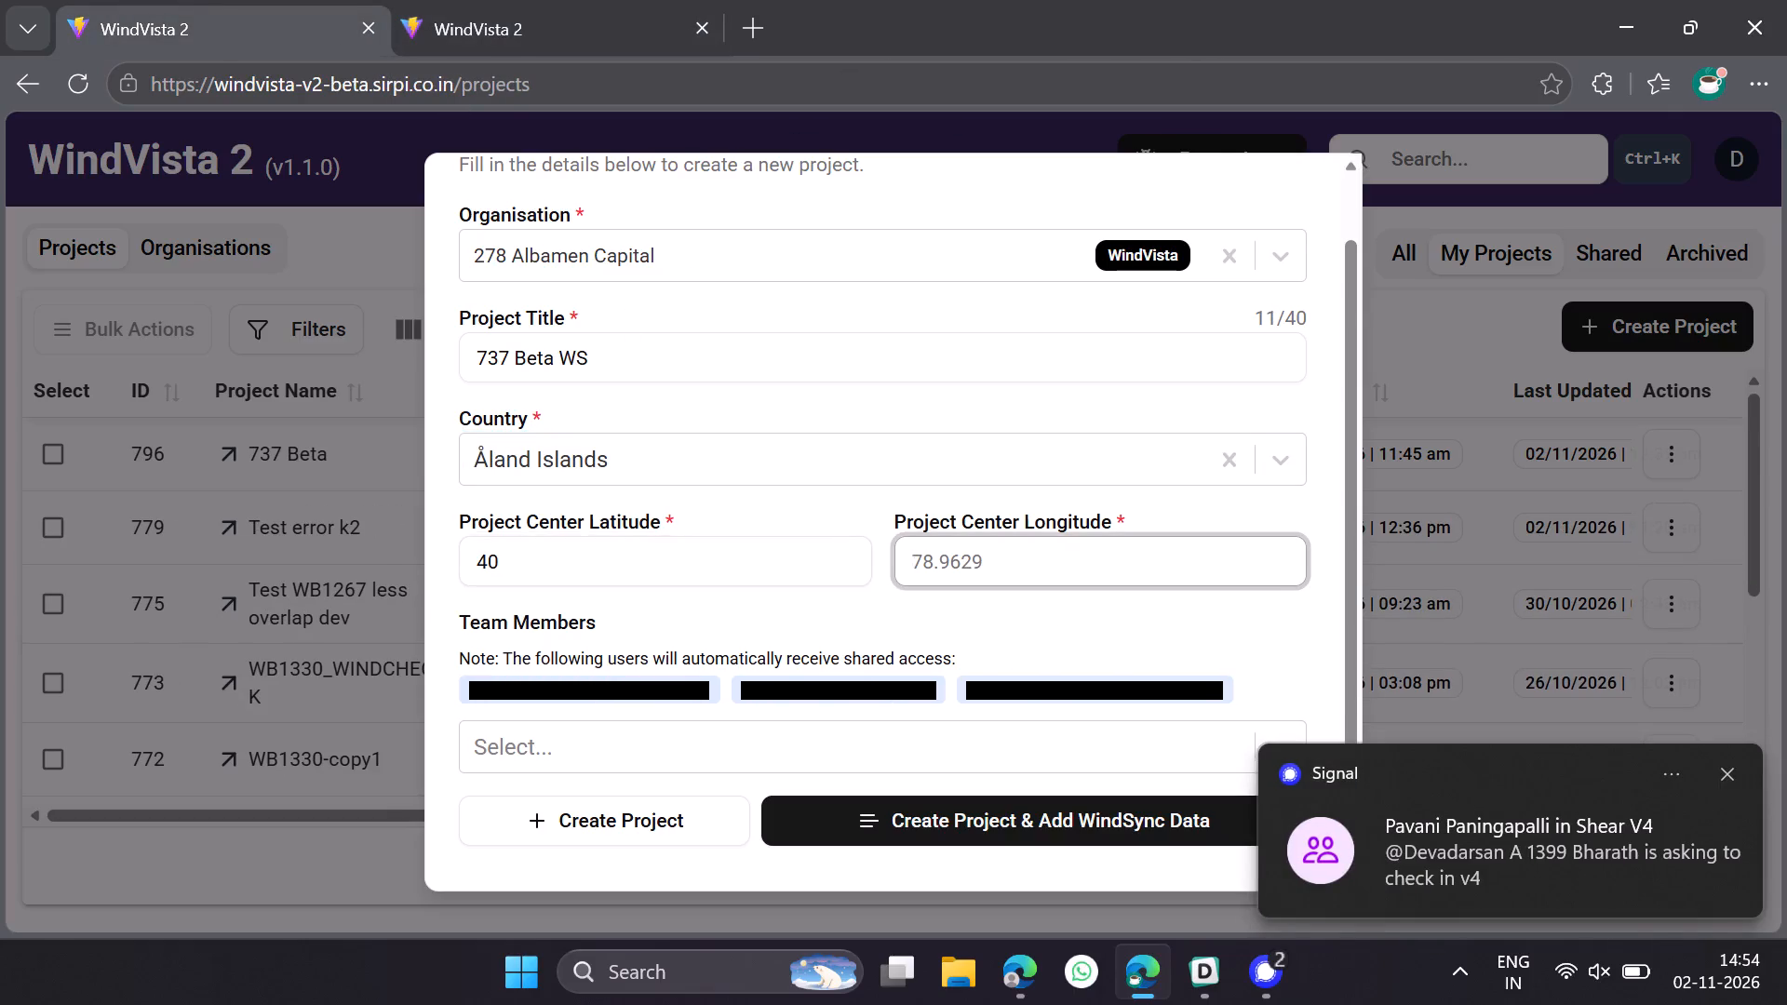
text(50)
Set the new Dev project's center latitude to 40 and center longitude to 50.
click(574, 0)
click(601, 557)
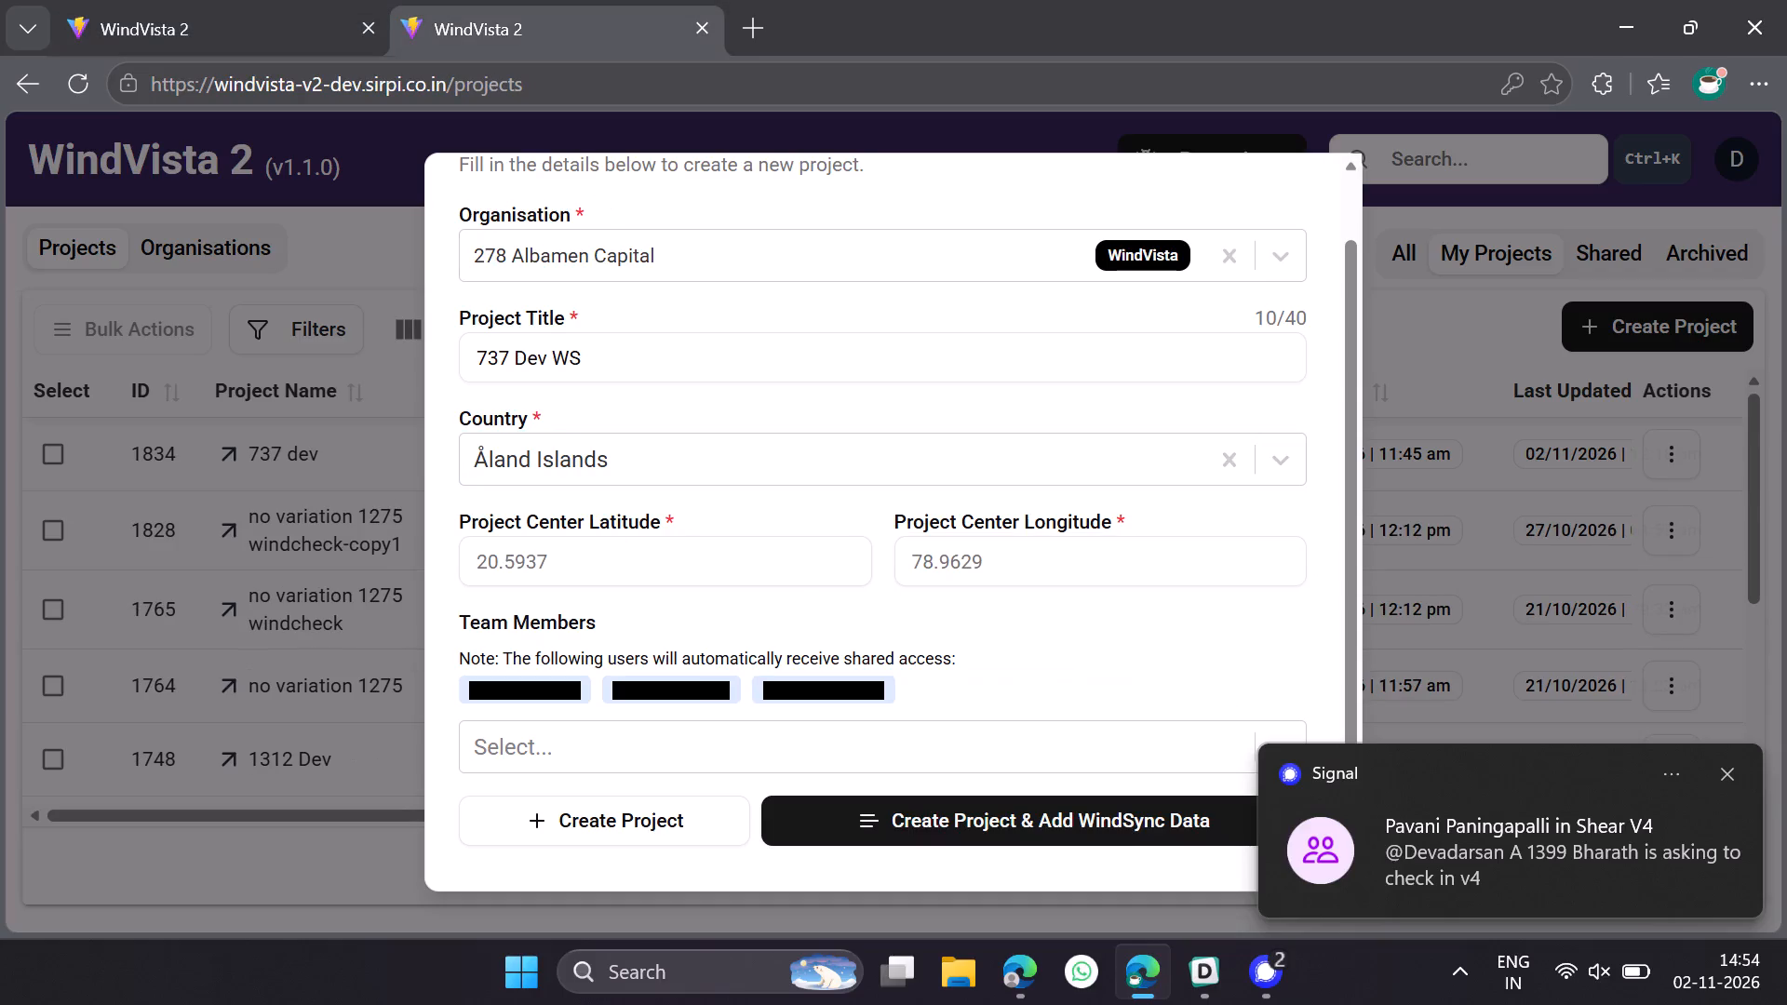
text(40)
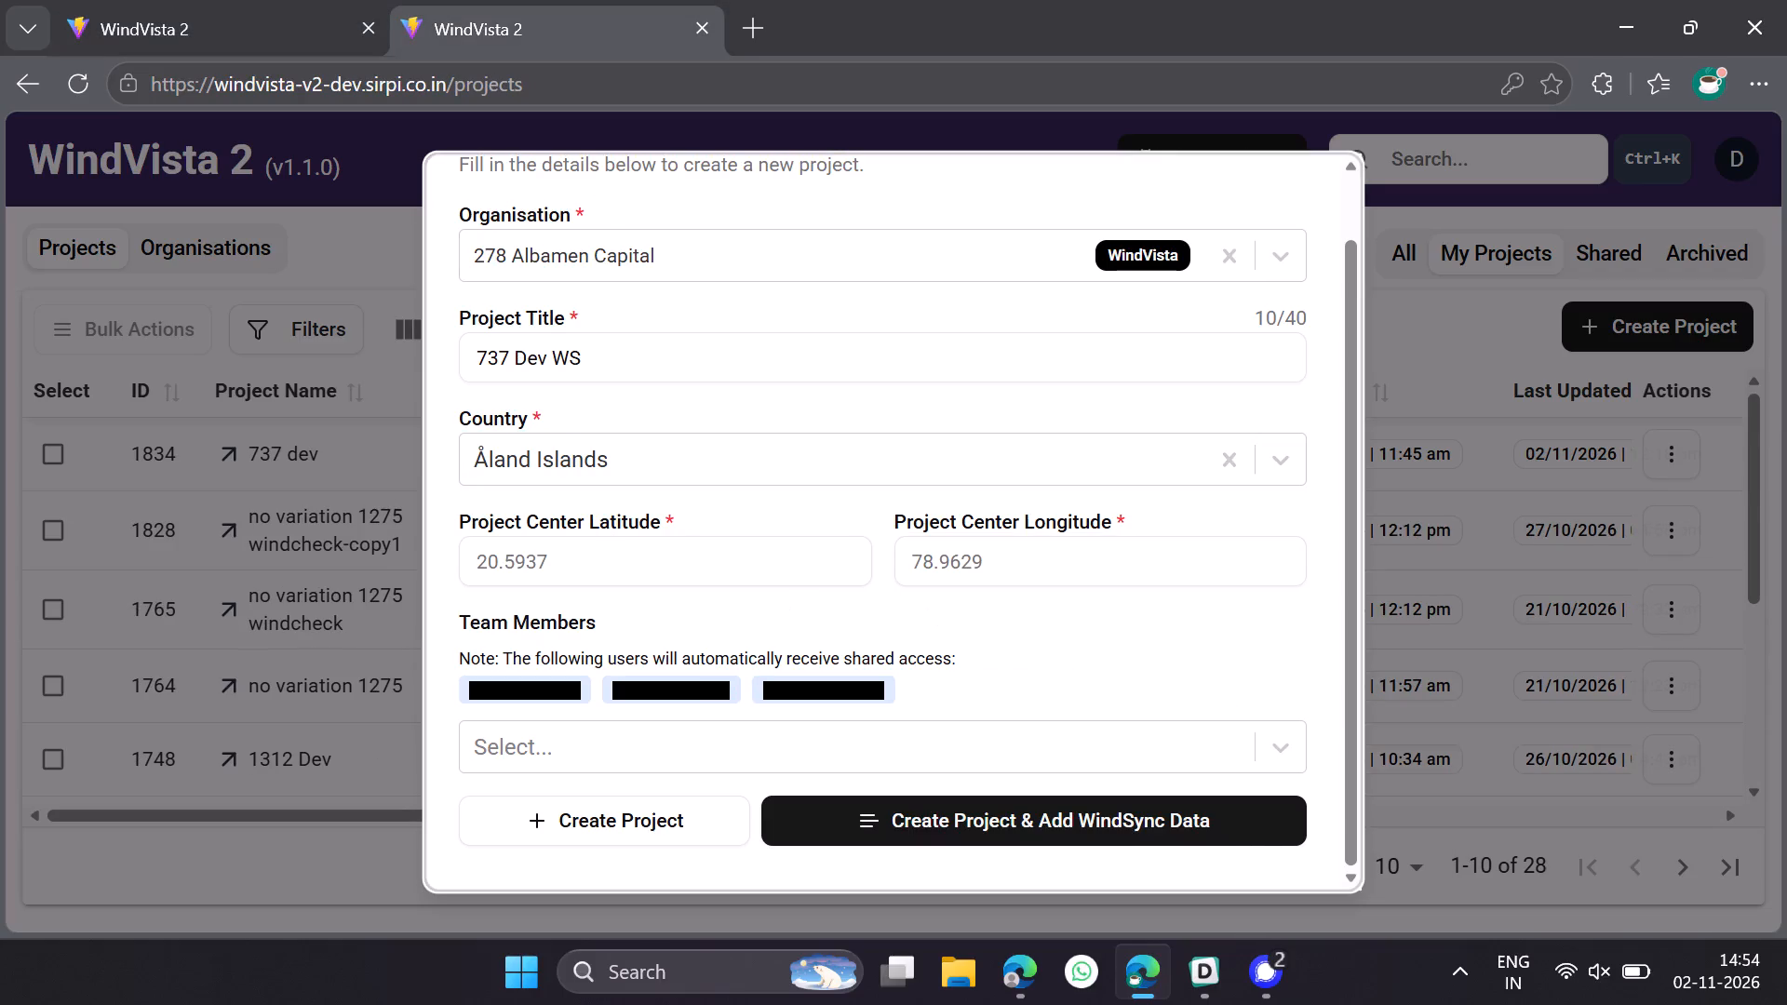
click(592, 567)
text(40)
click(1065, 583)
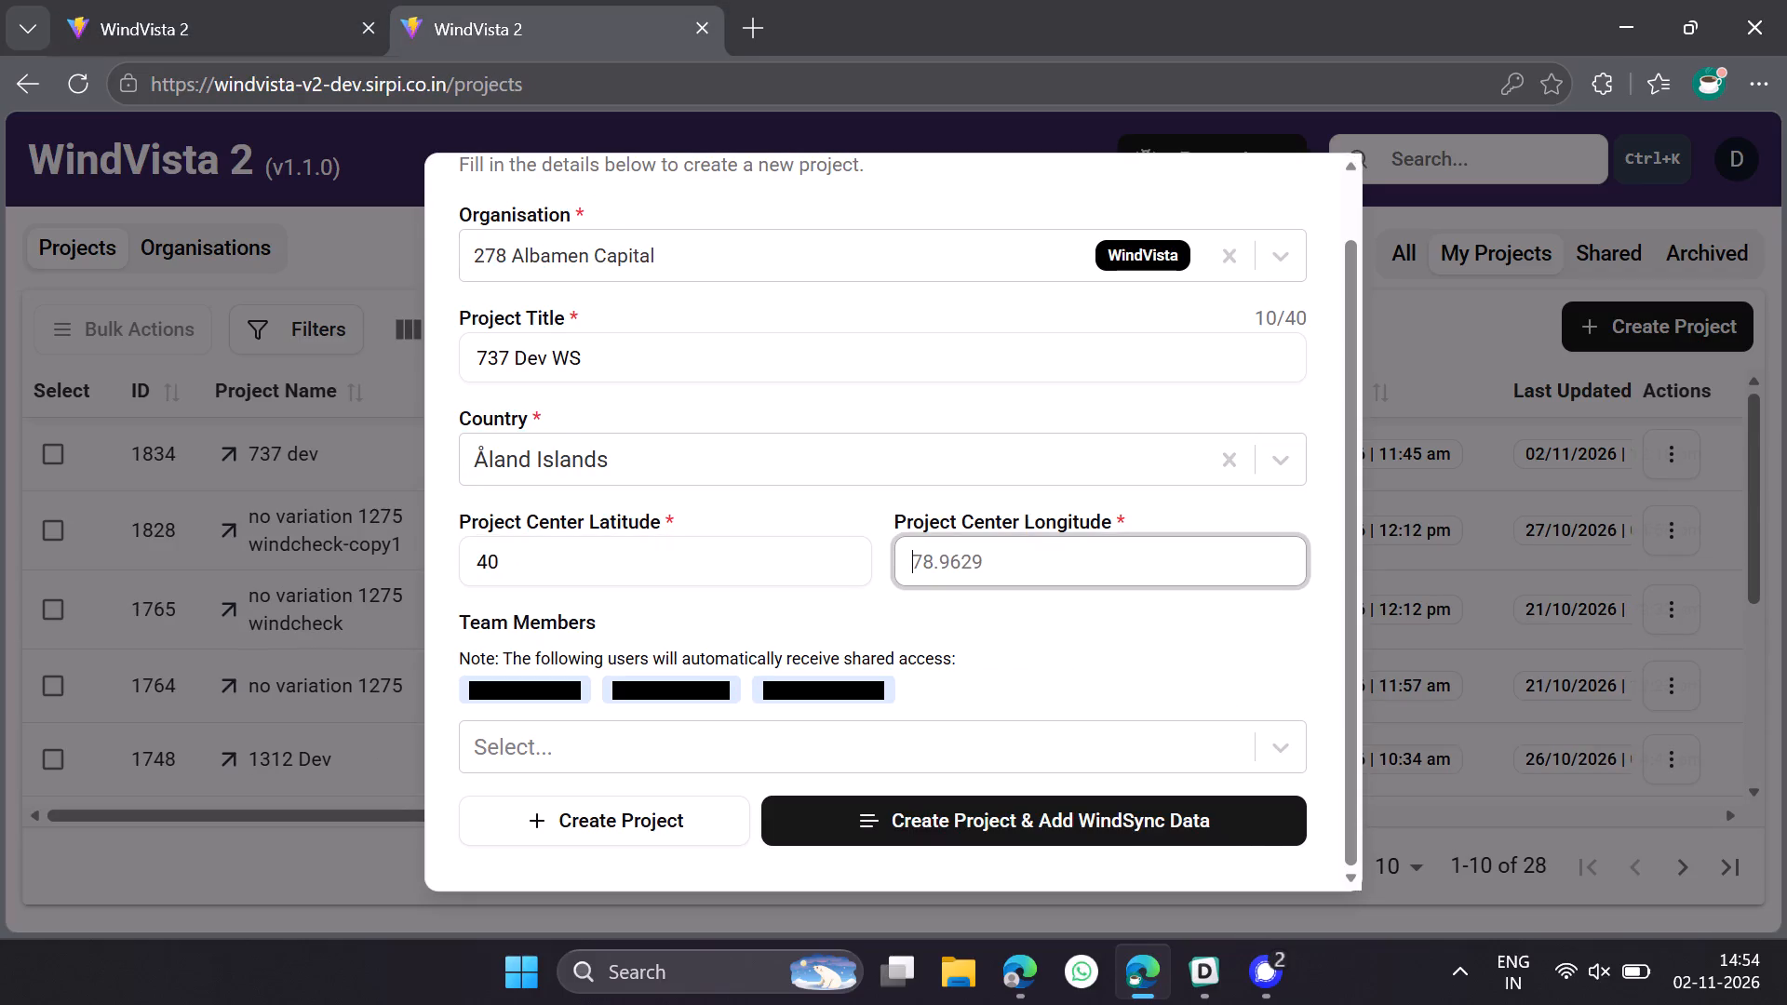
text(50)
Proceed to adding WindSync data for the new Dev project, and do the same for the new Beta project.
click(934, 820)
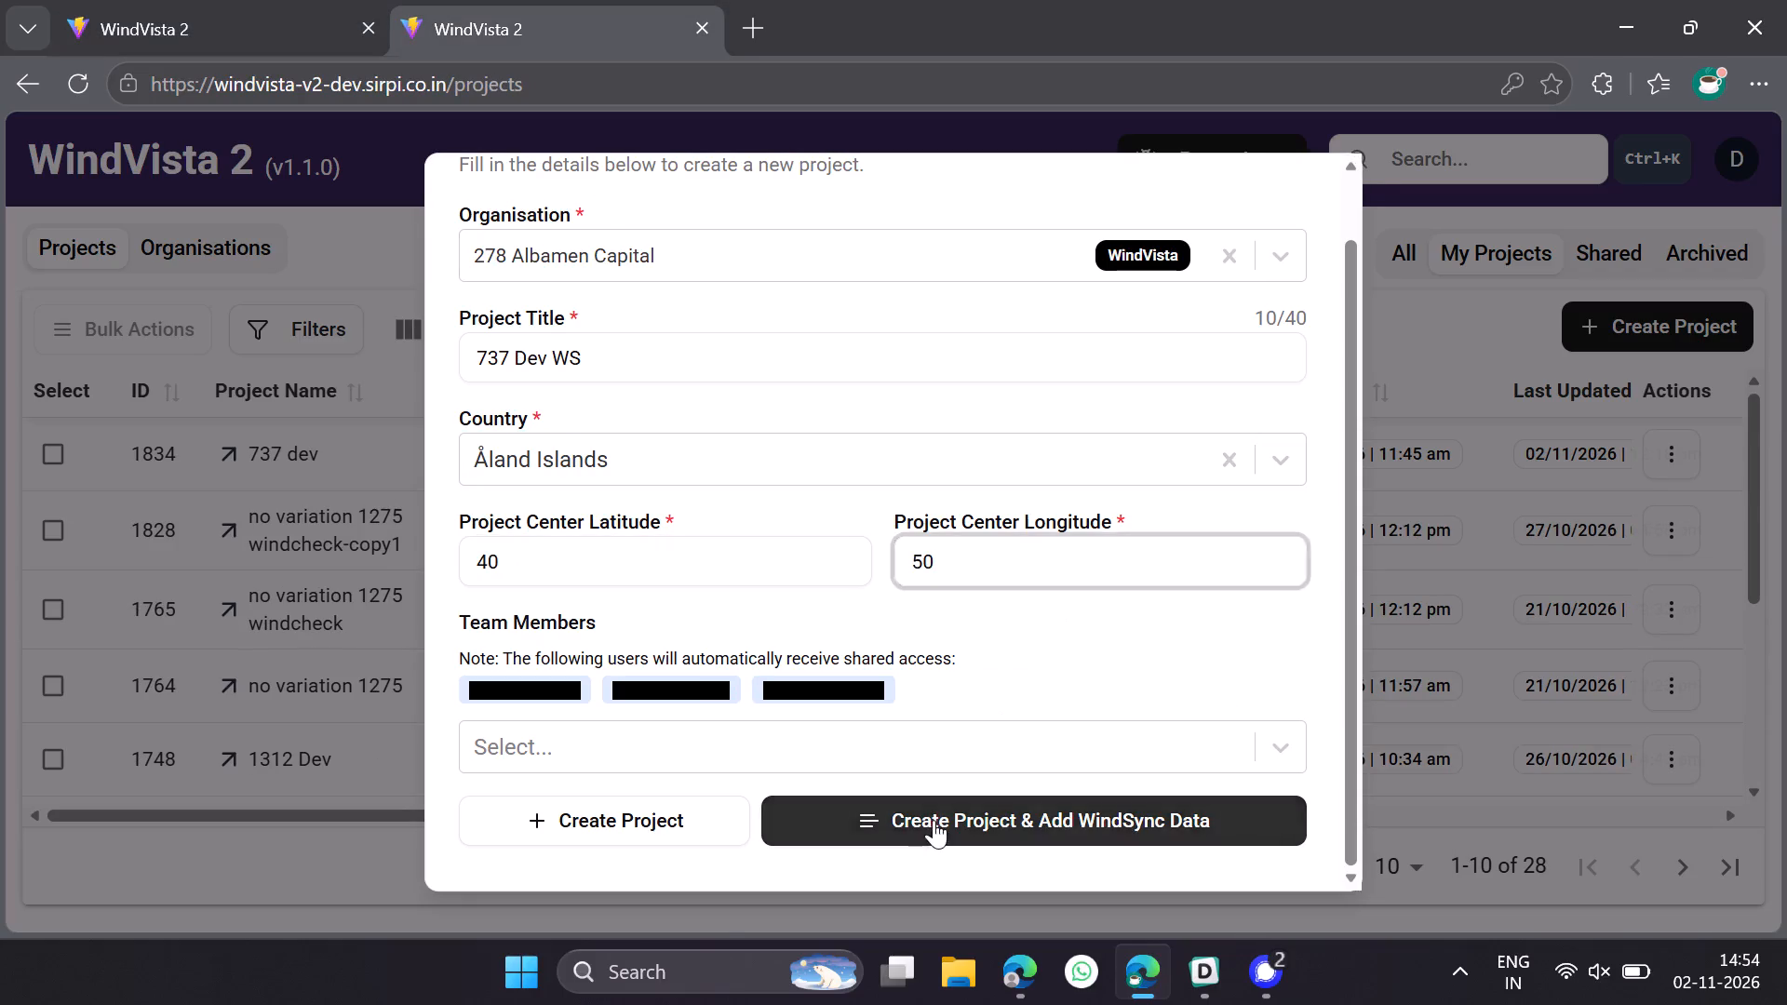
scroll(748, 643, down, 8)
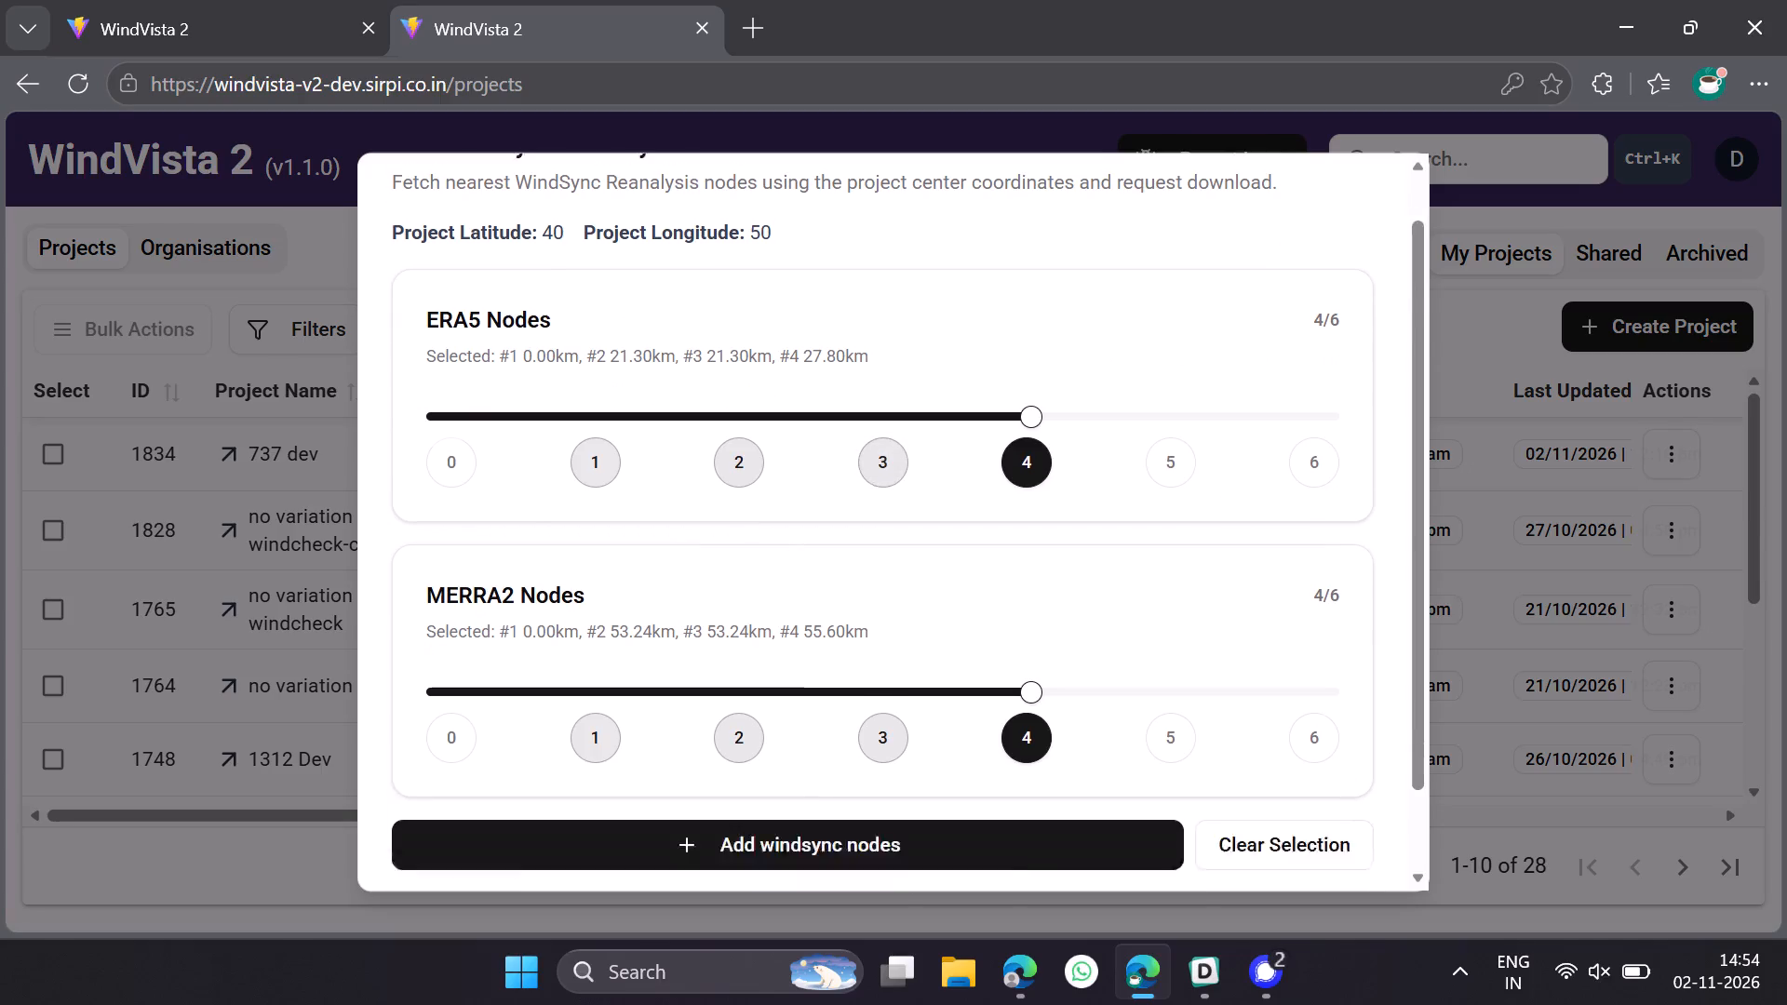
click(297, 0)
click(1057, 811)
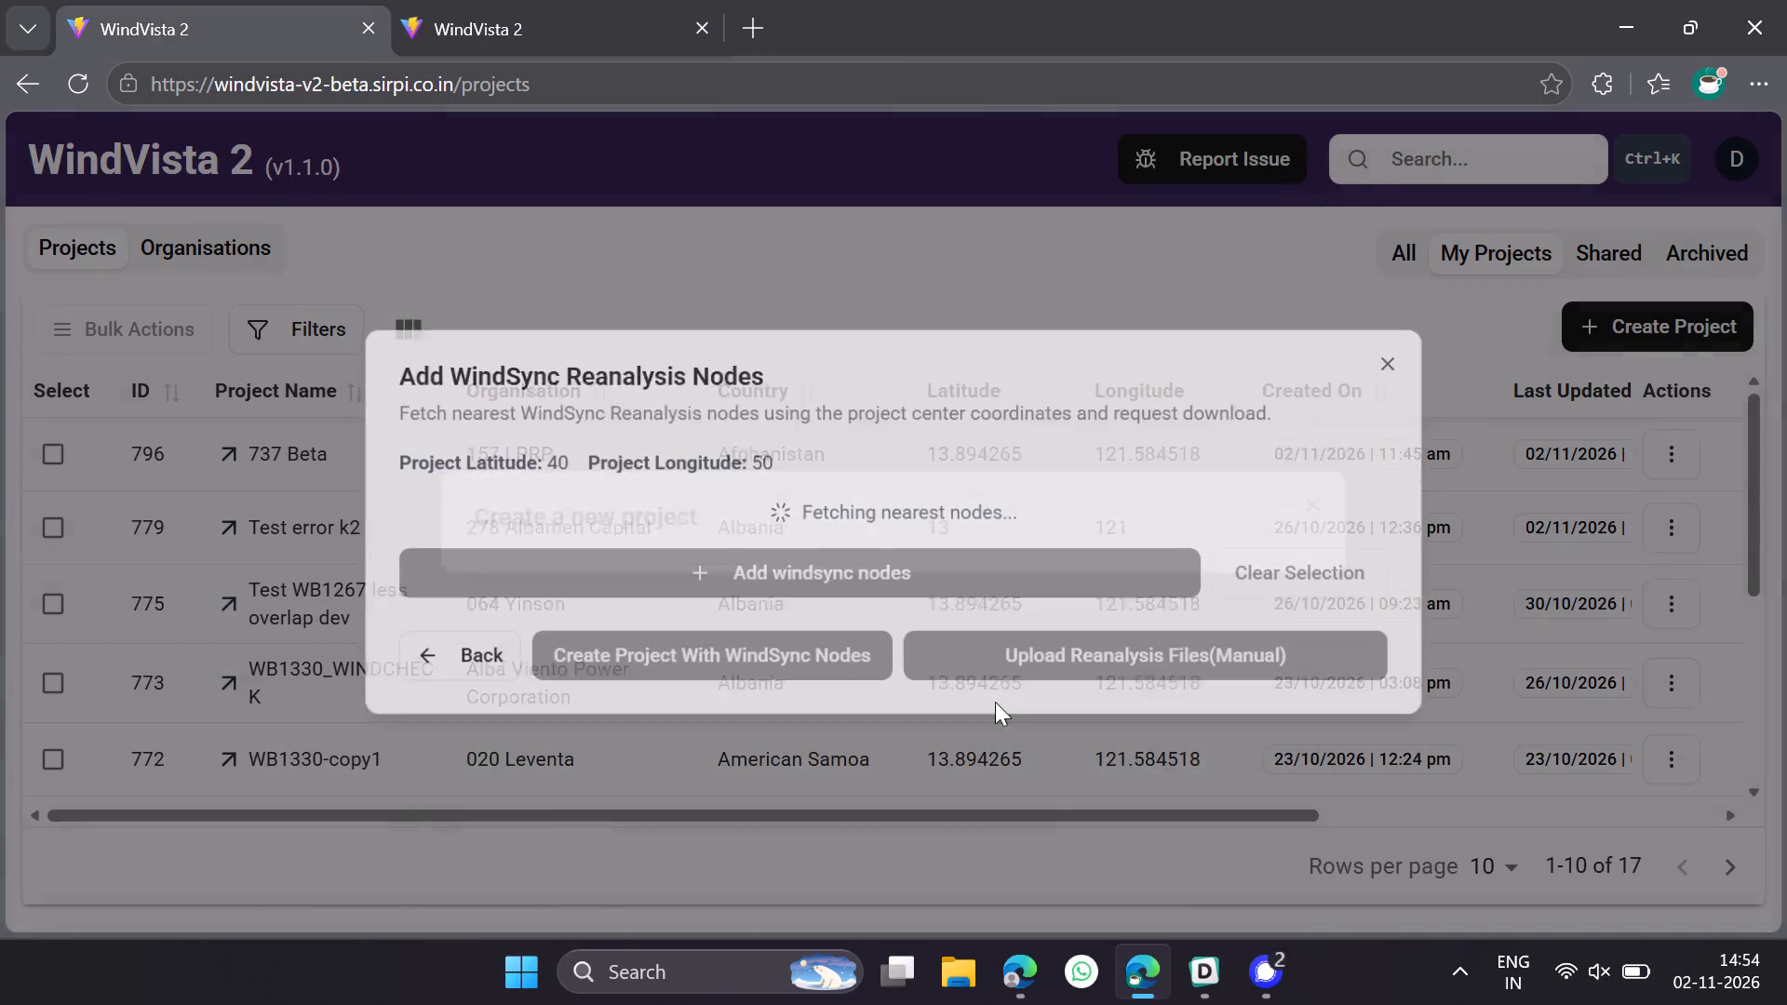
Add the WindSync nodes, with 4 ERA5 and 4 MERRA2 nodes selected, to the Beta project and to the Dev project, and return to Beta.
scroll(868, 820, down, 5)
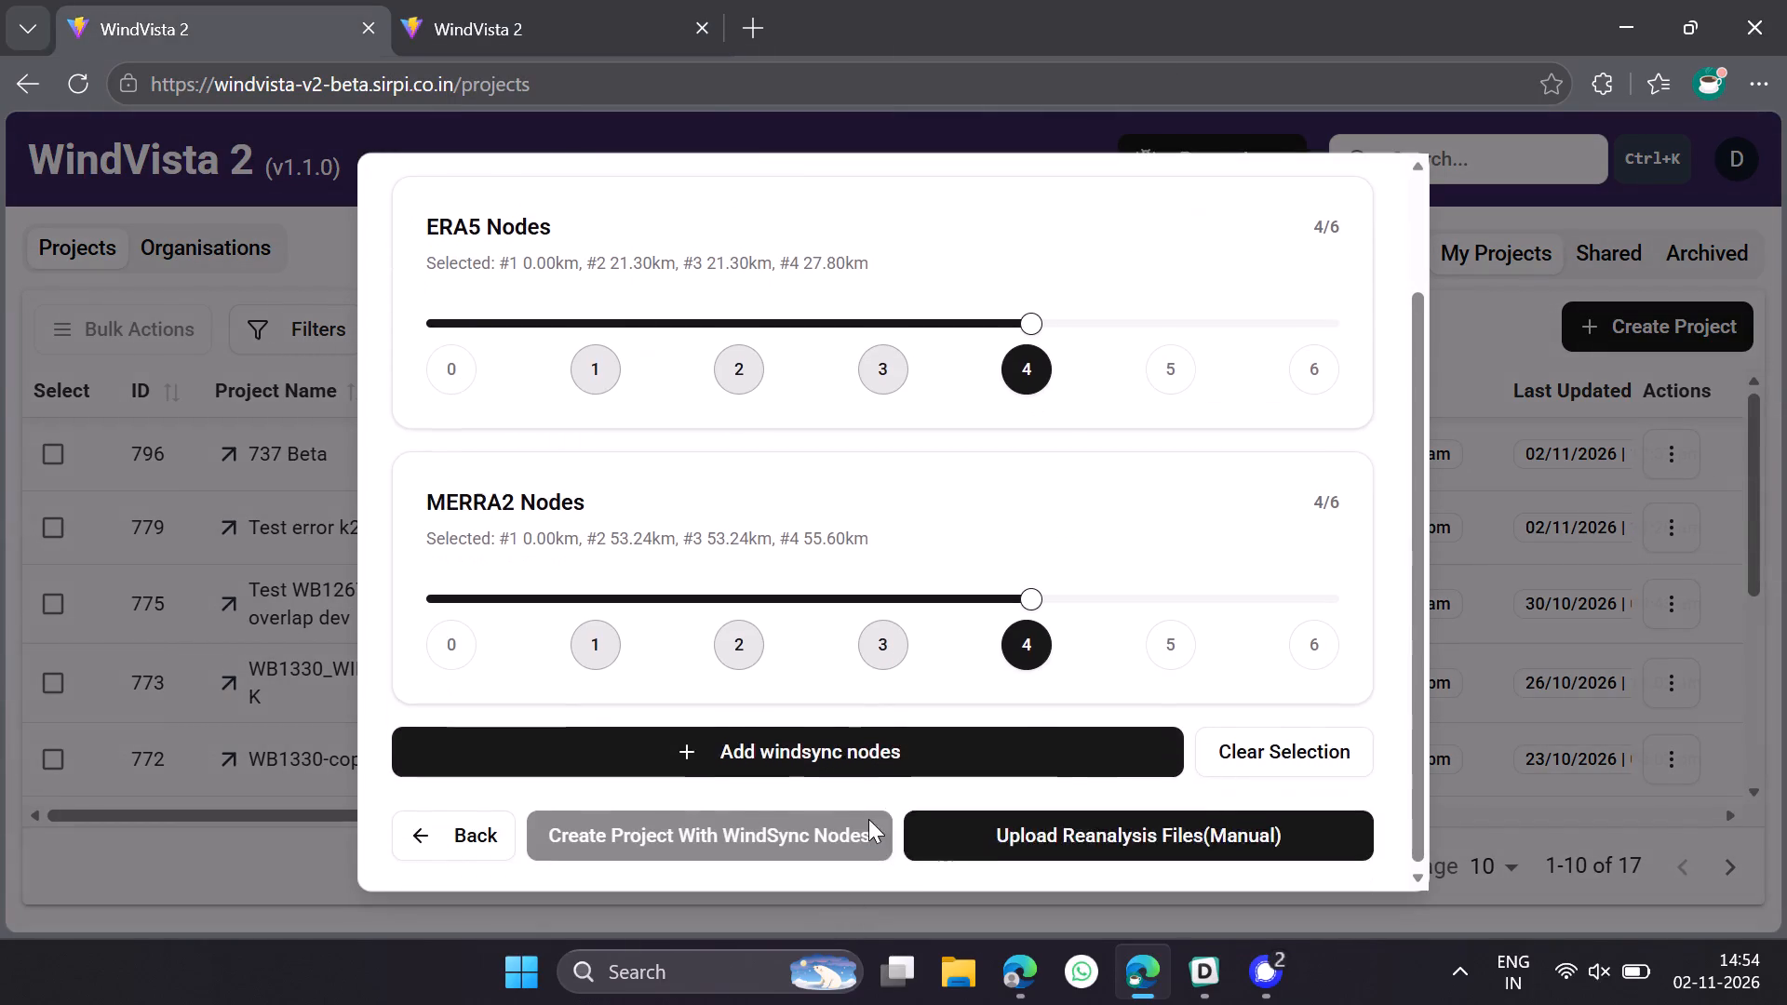
click(898, 741)
click(504, 0)
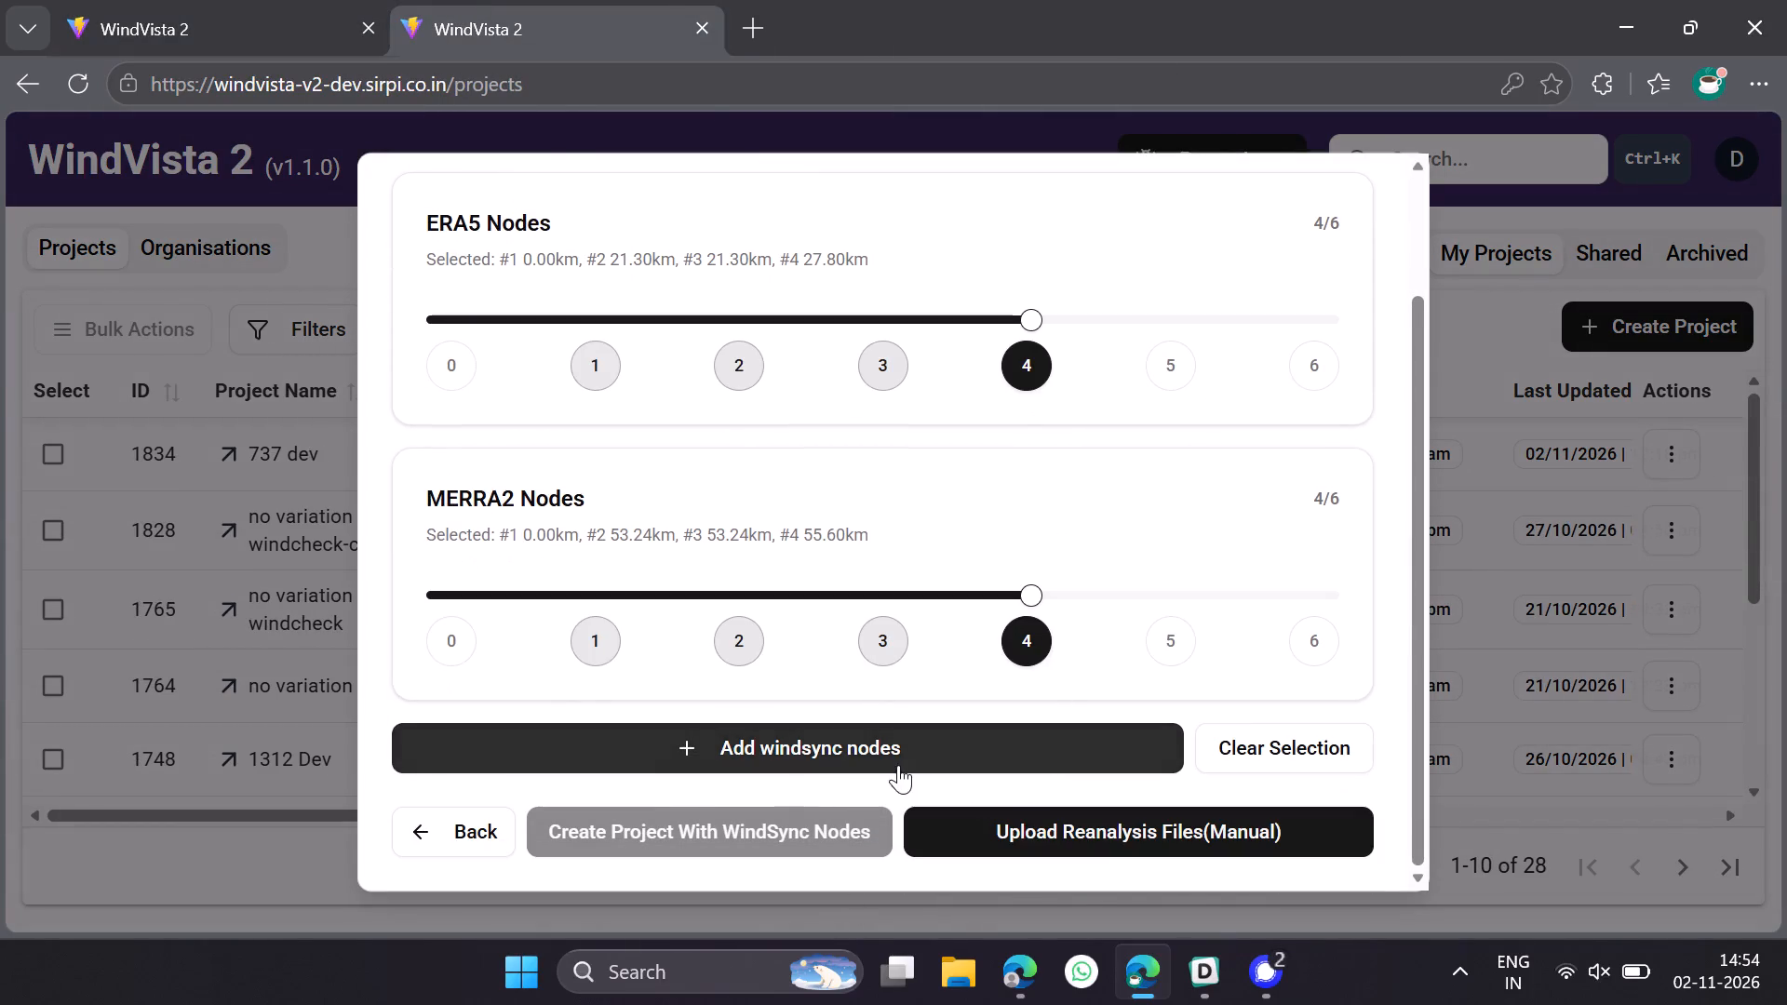
click(898, 765)
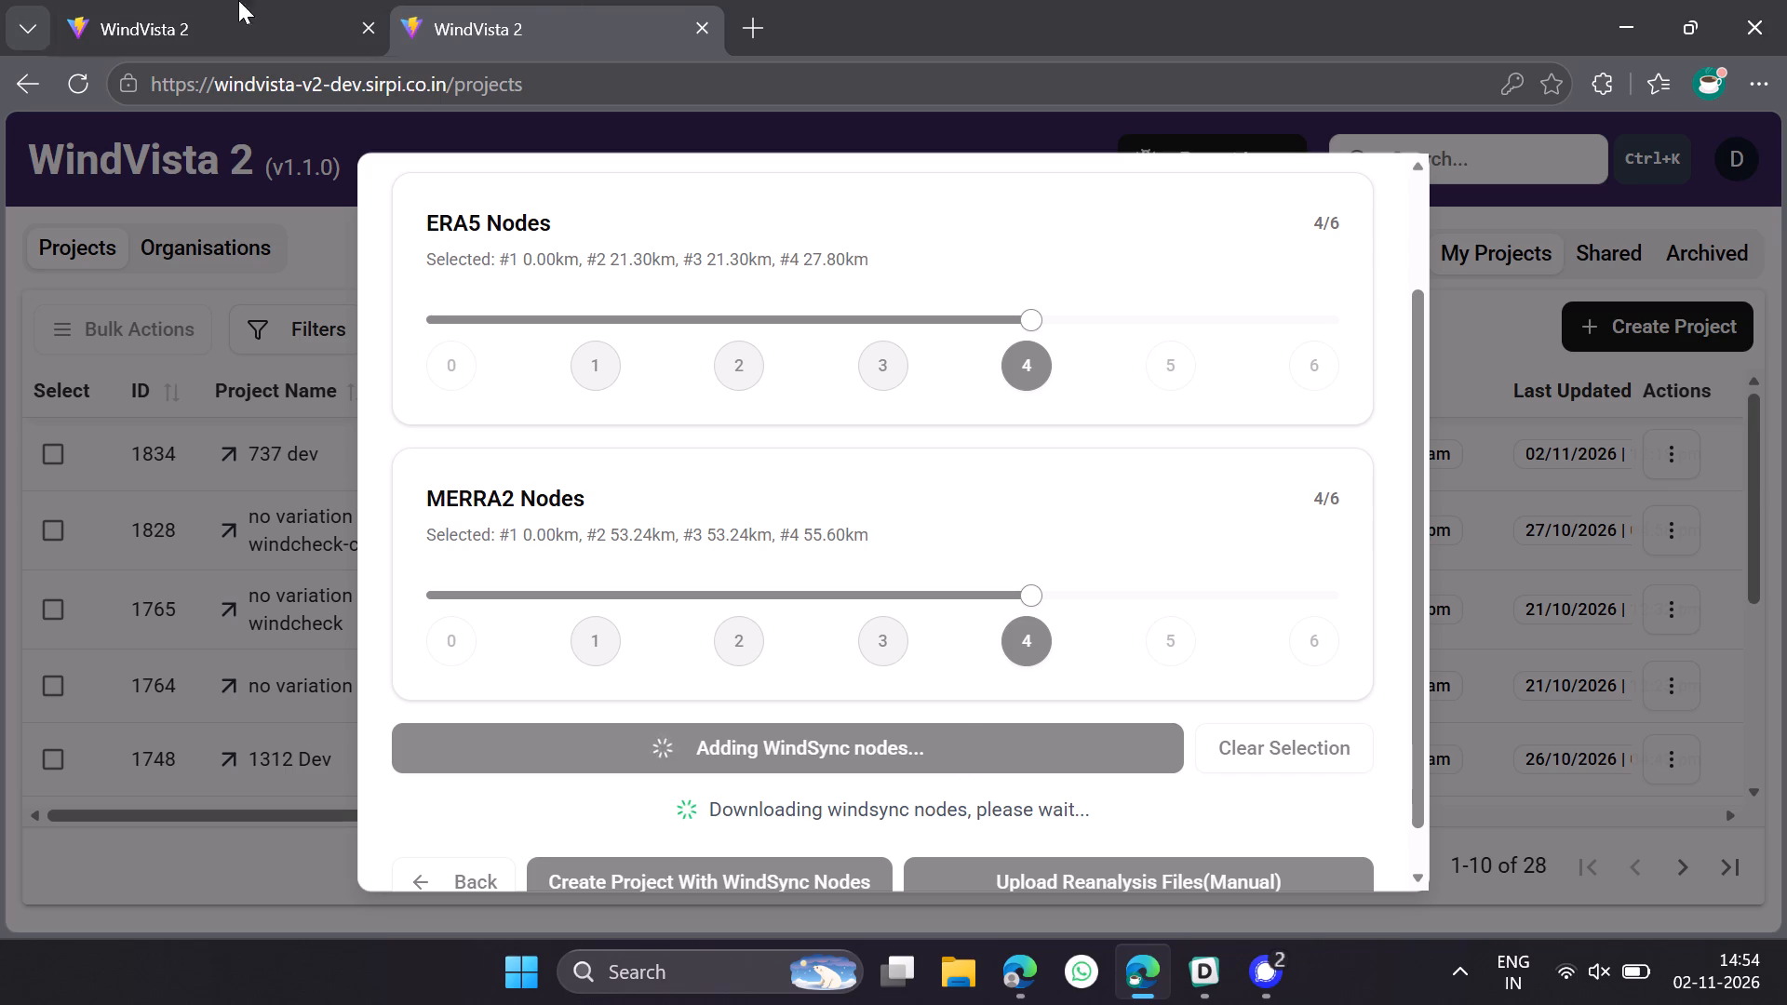
click(148, 0)
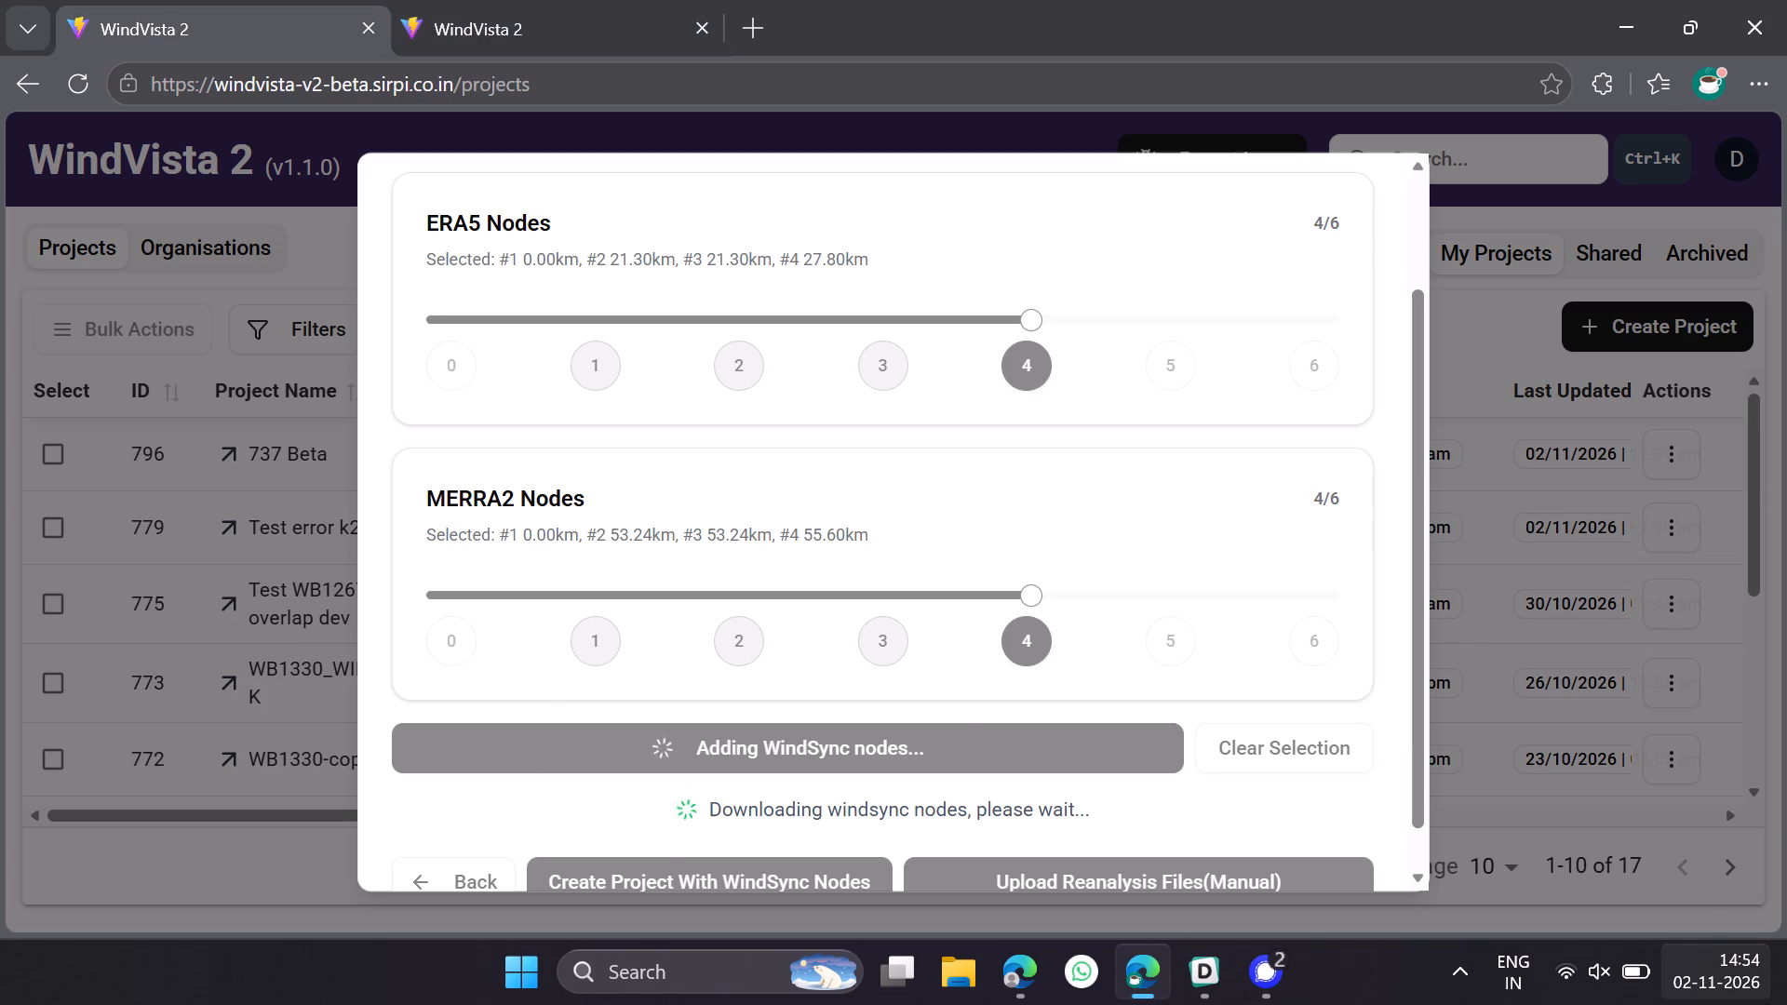
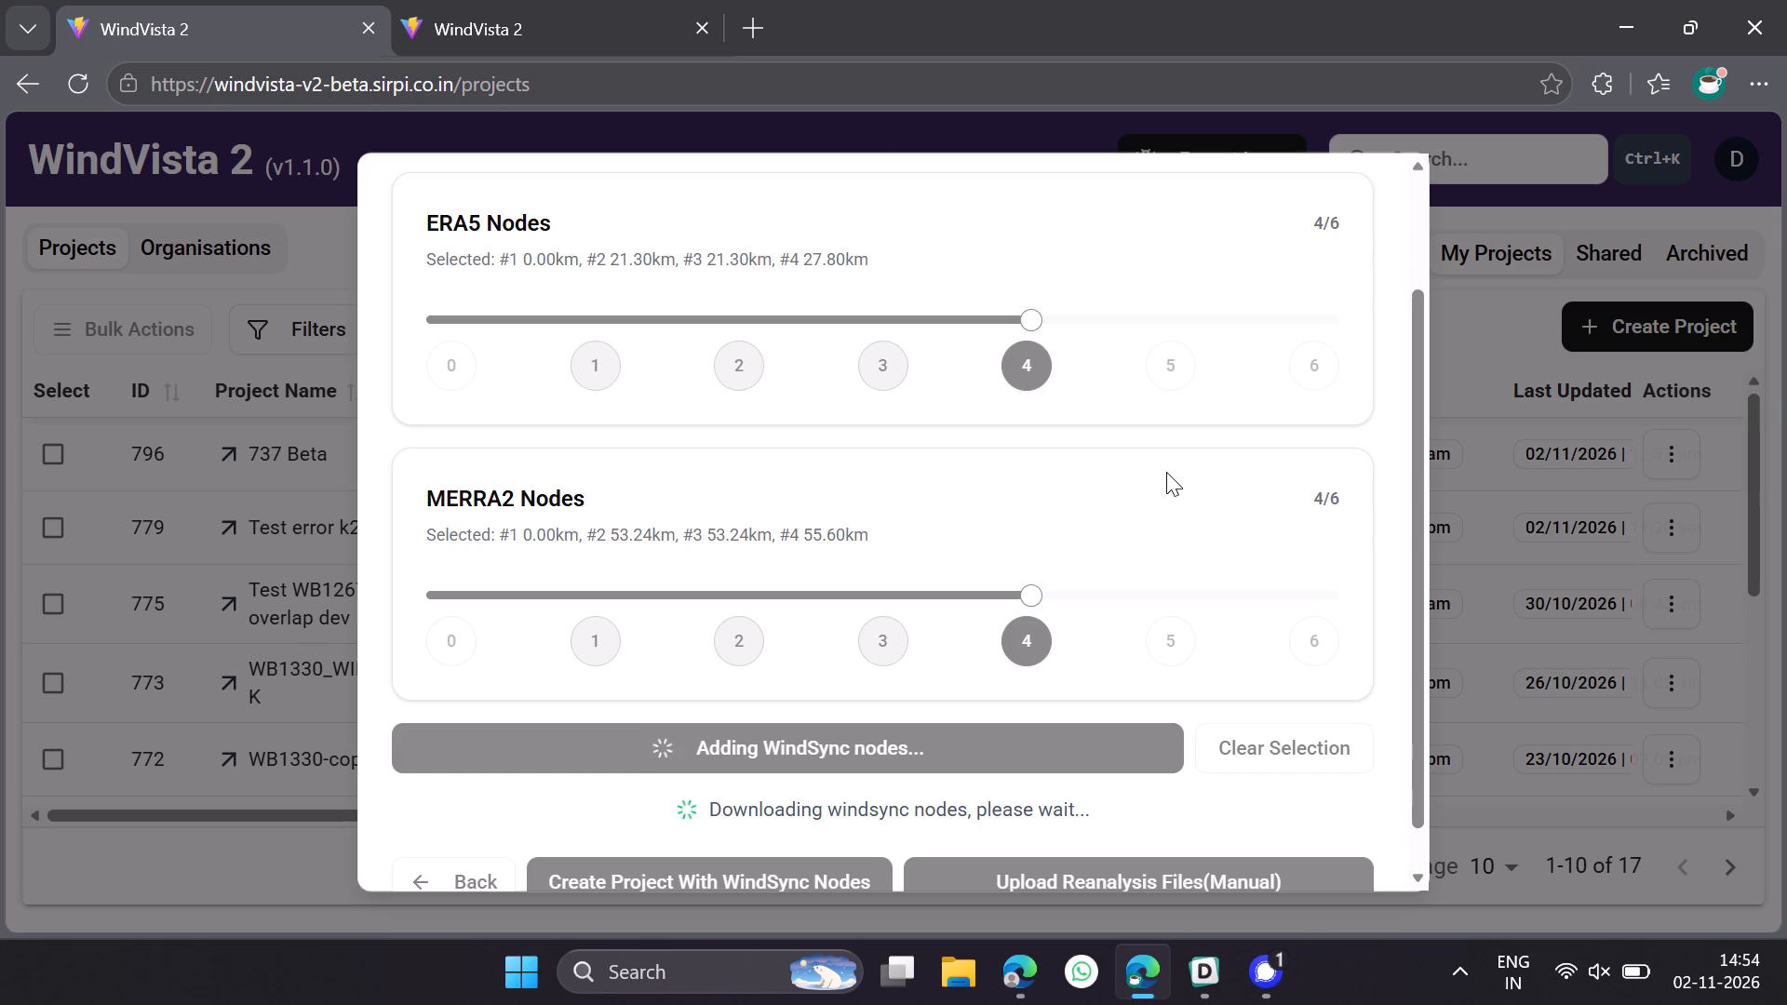
Return to the Dev project to check the progress of its WindSync node download.
click(576, 0)
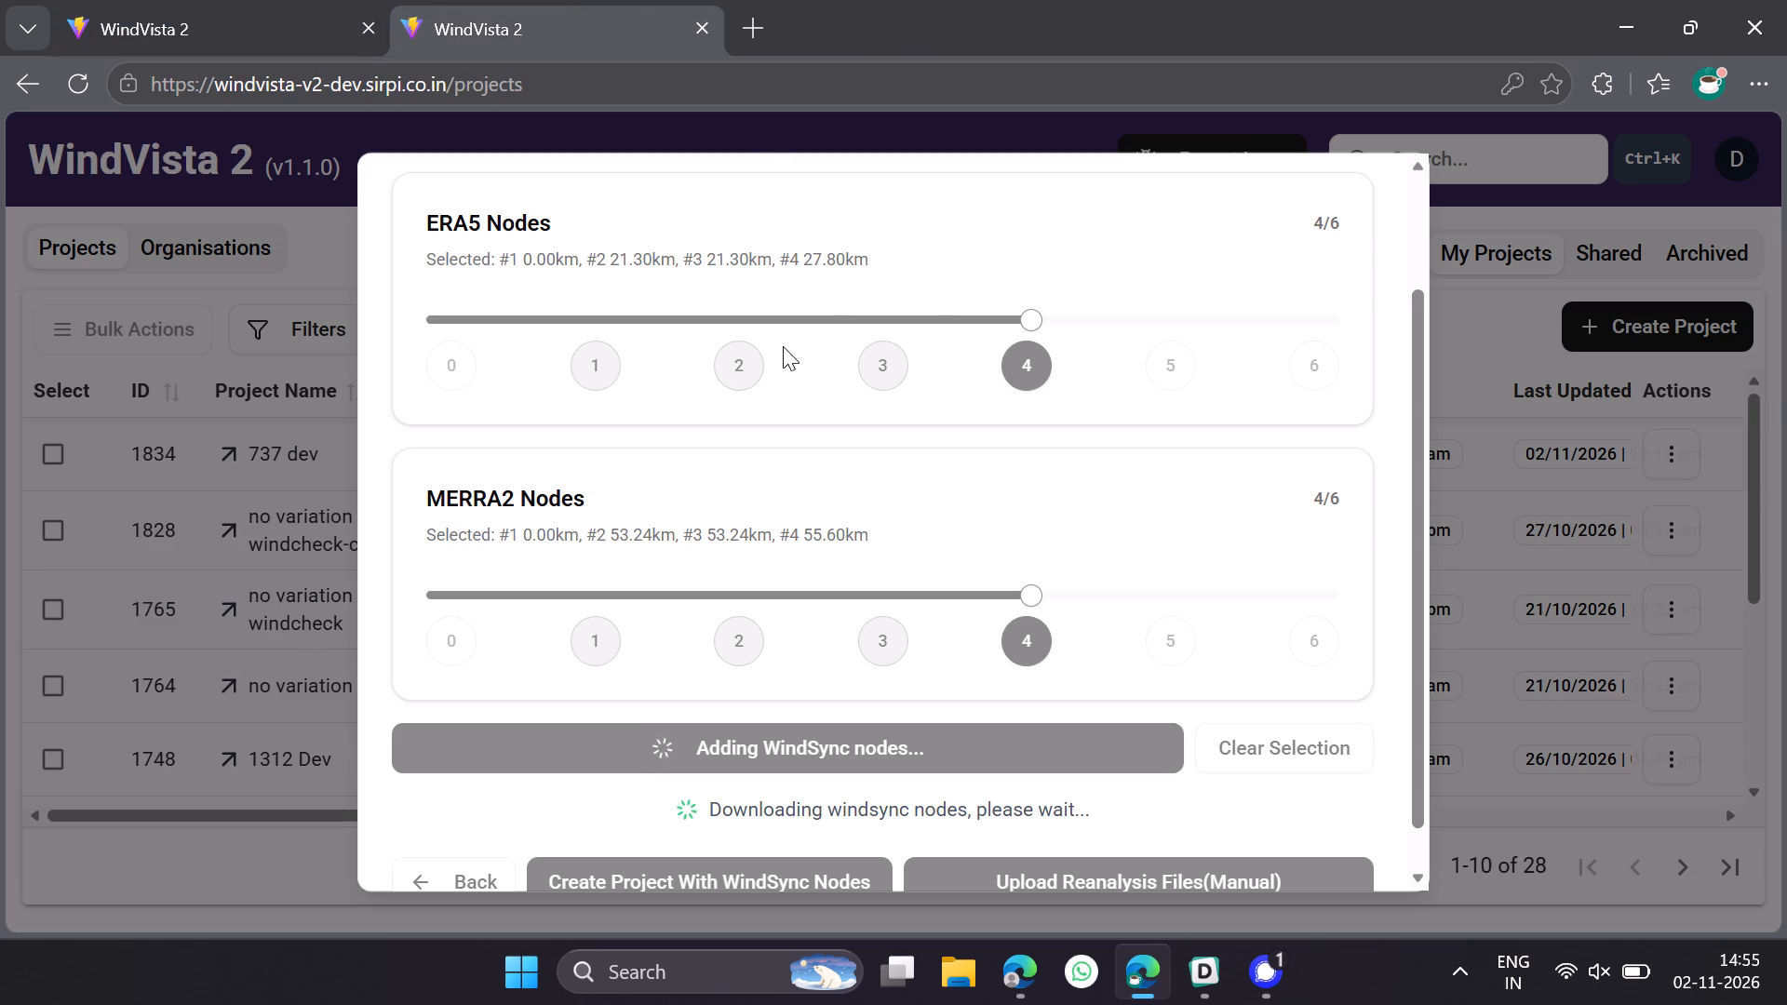
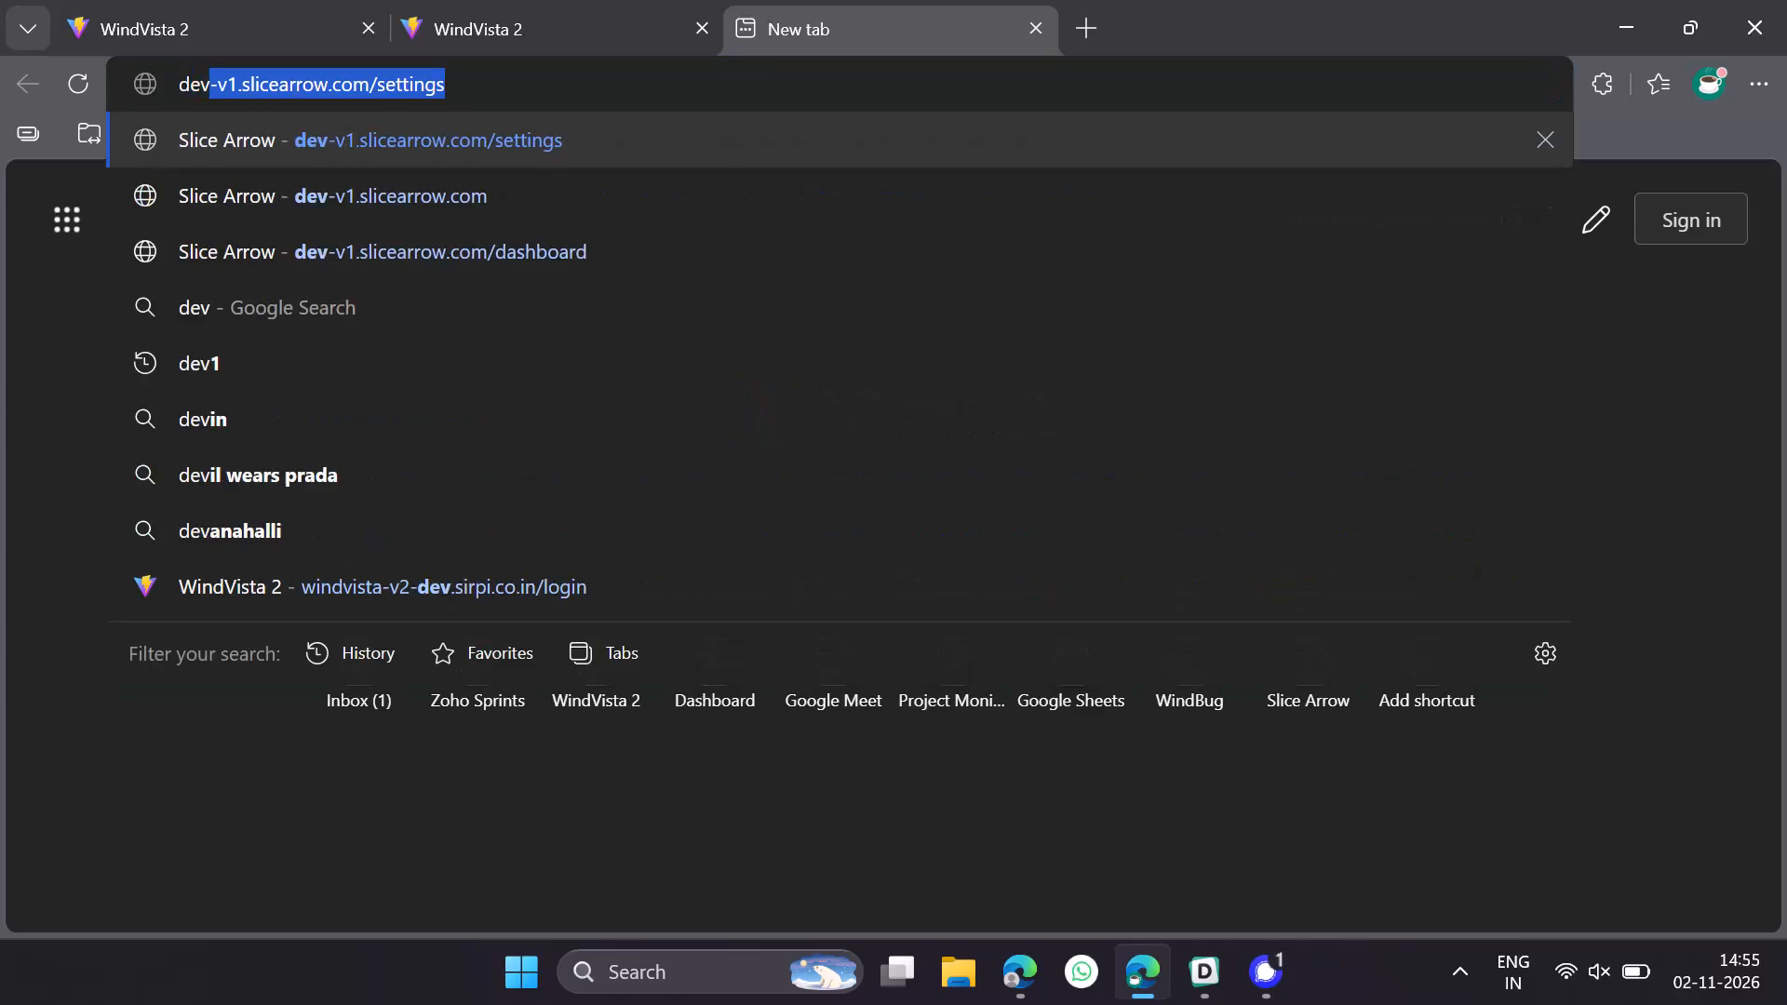
Open the Slice Arrow dev site at dev-v1.slicearrow.com and go from its sign-in page to the home page.
key(Return)
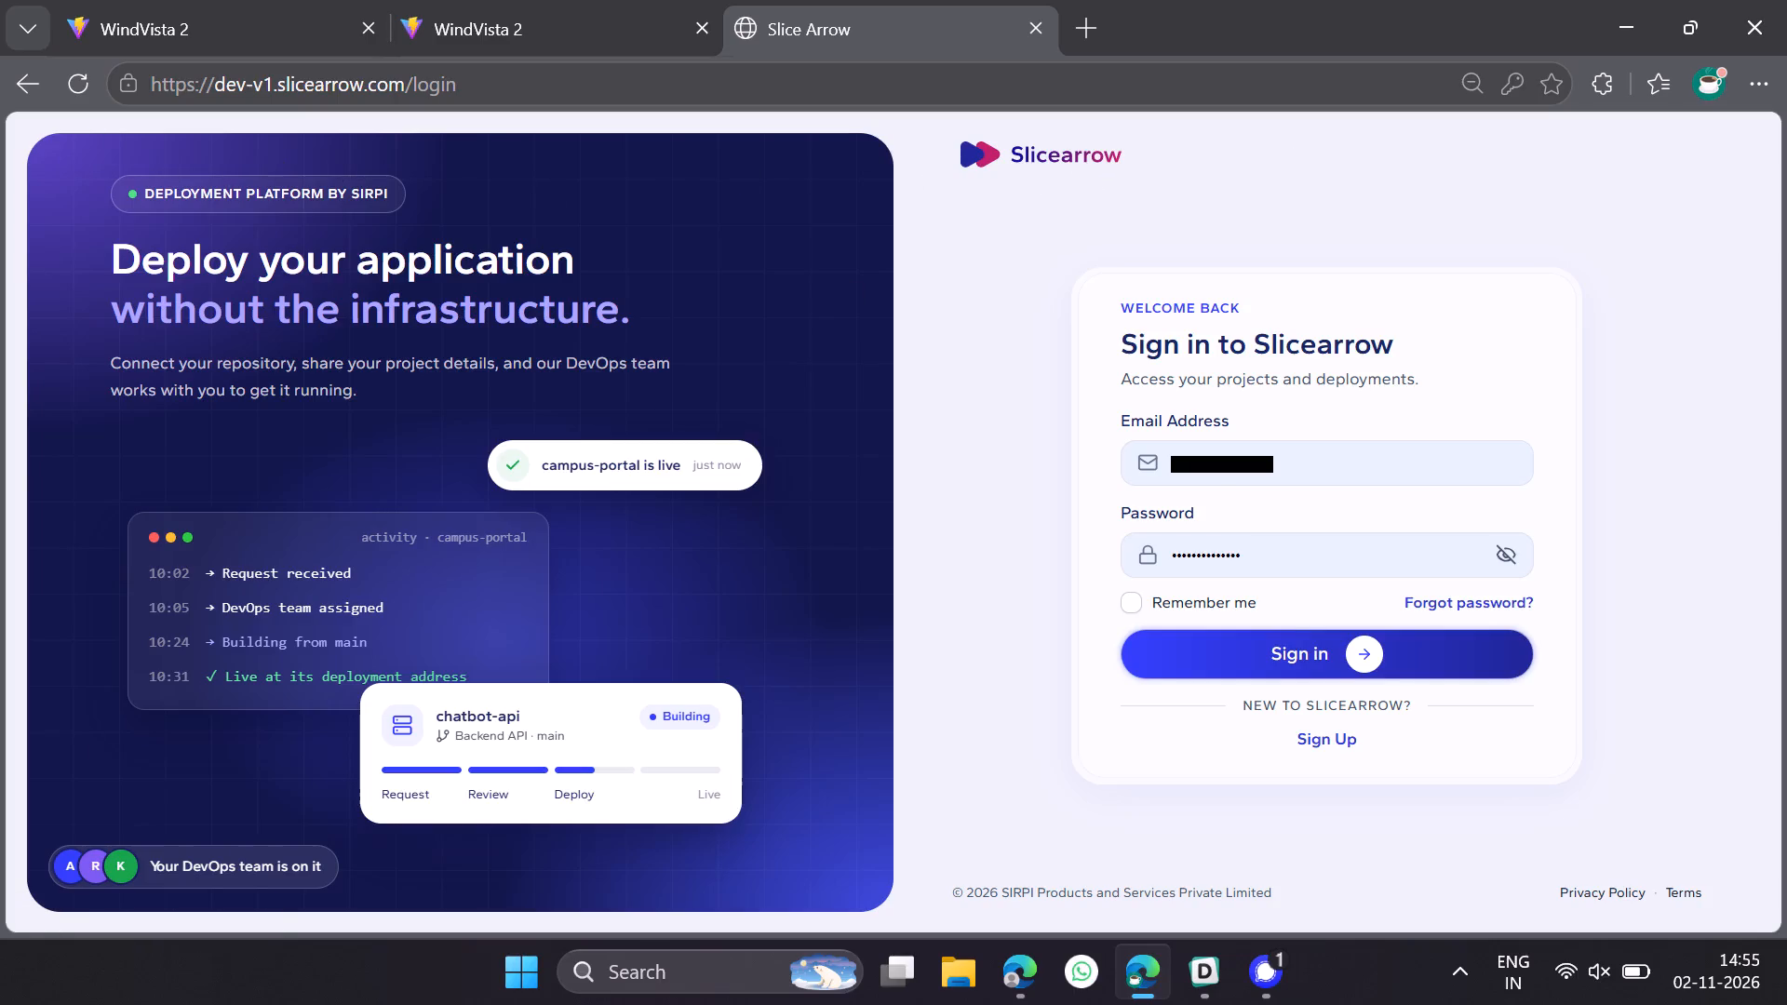
drag(1174, 144, 919, 151)
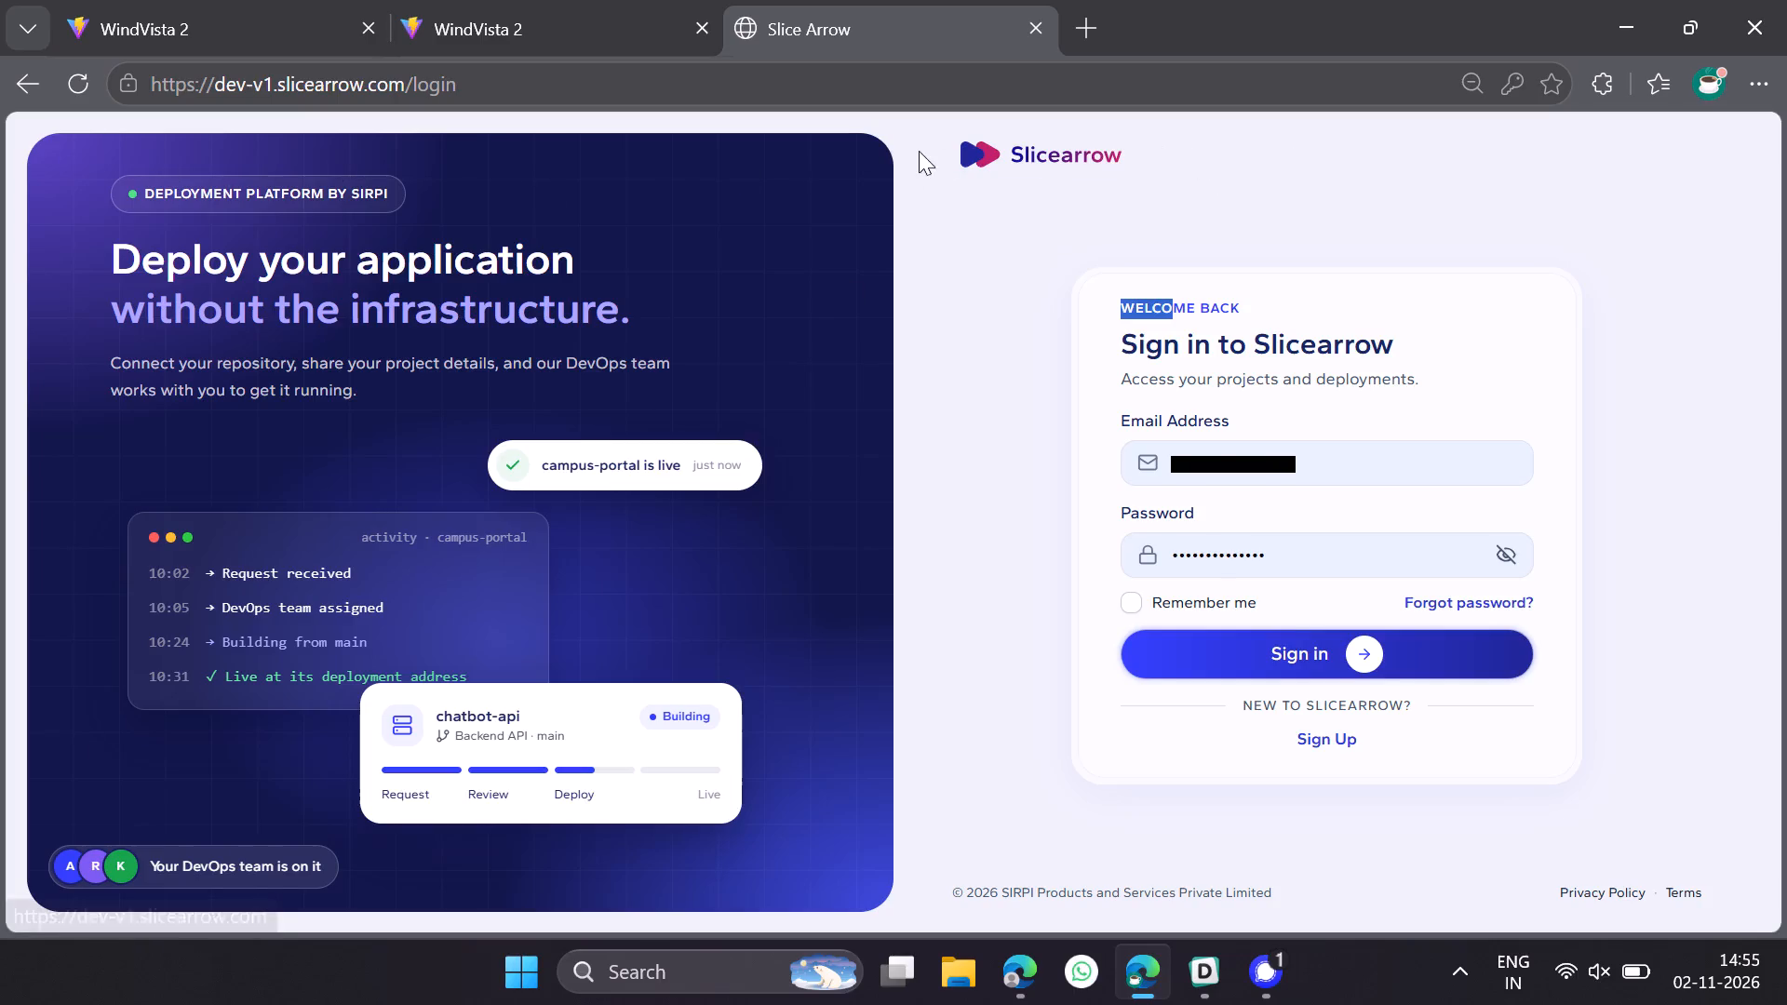
drag(919, 151, 1065, 152)
click(939, 229)
click(1307, 295)
click(1041, 154)
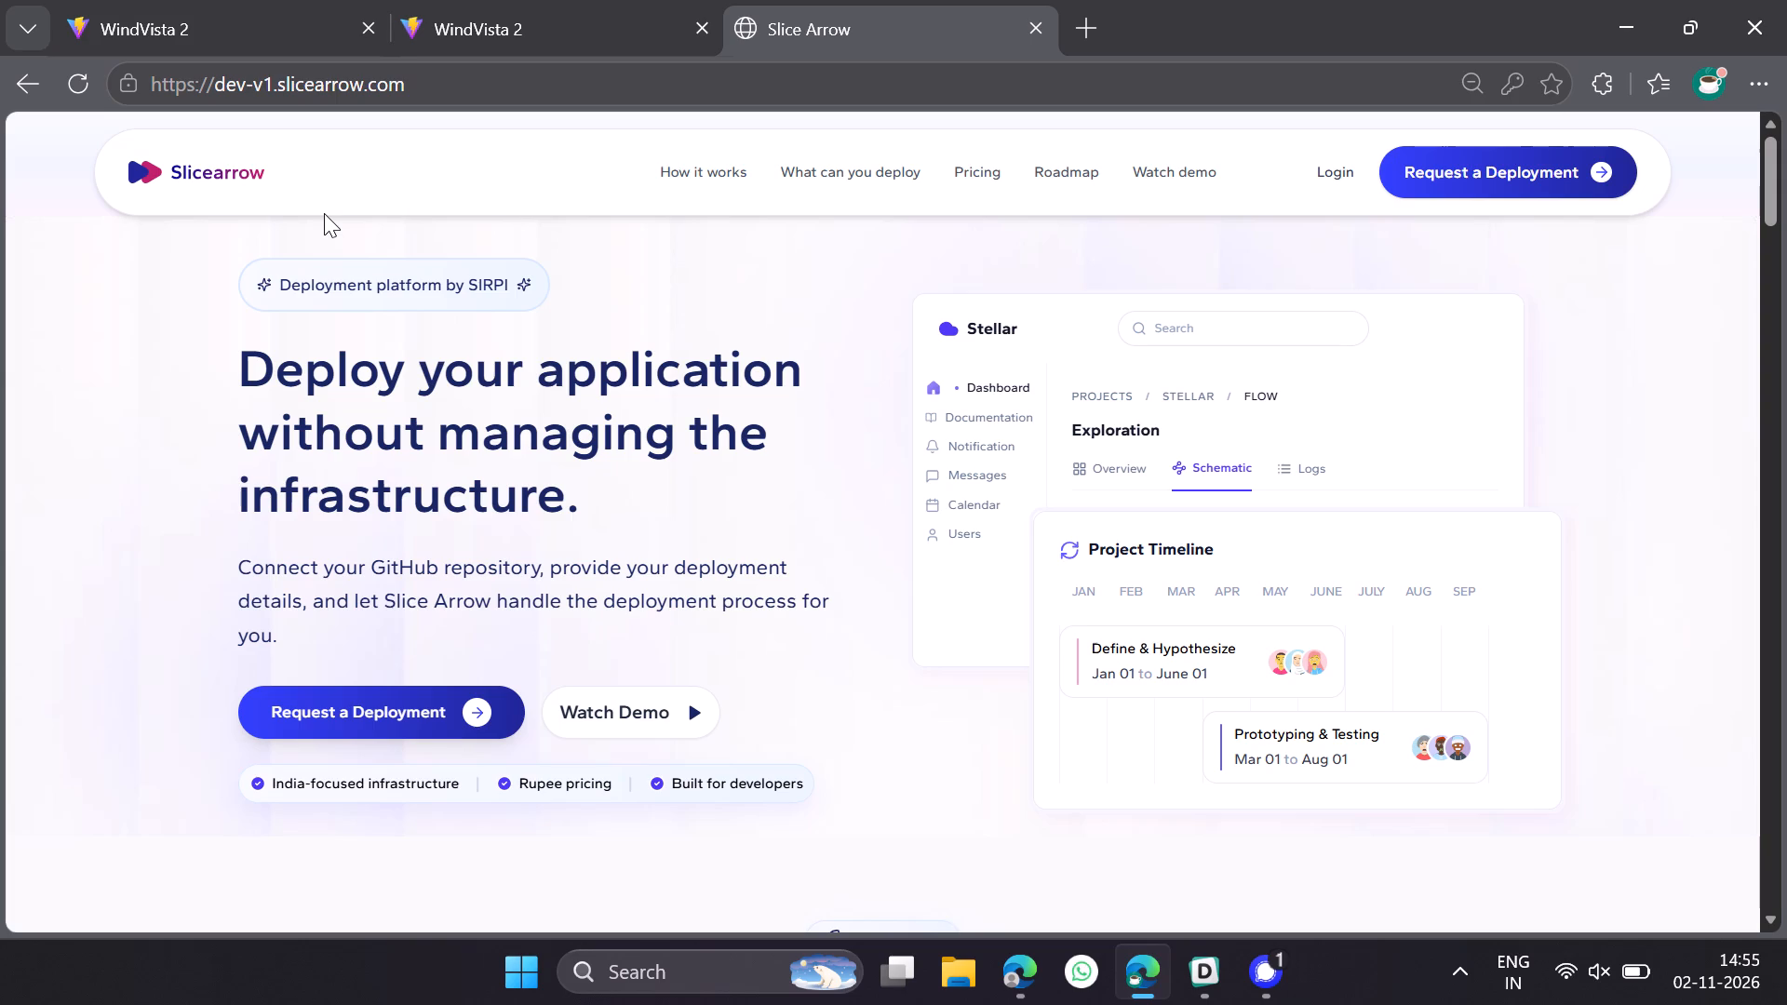
Check the WindSync node download progress of the 737 projects on both the Dev and Beta WindVista sites.
click(611, 0)
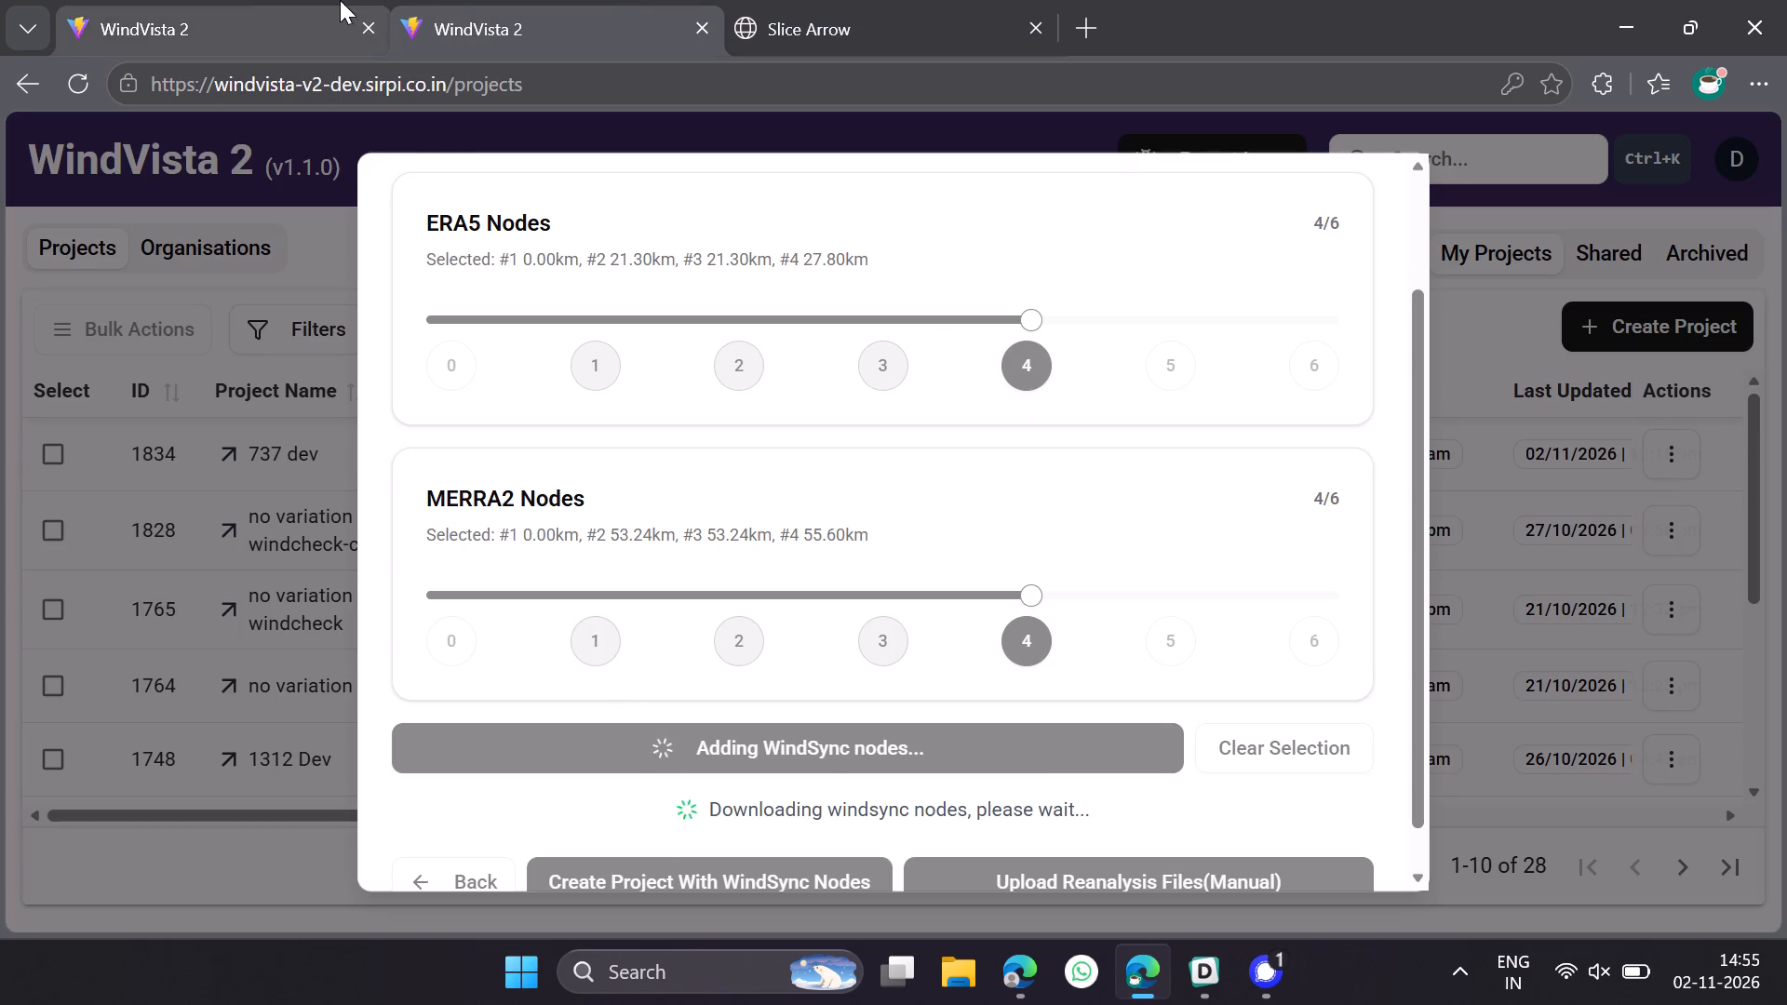
click(275, 0)
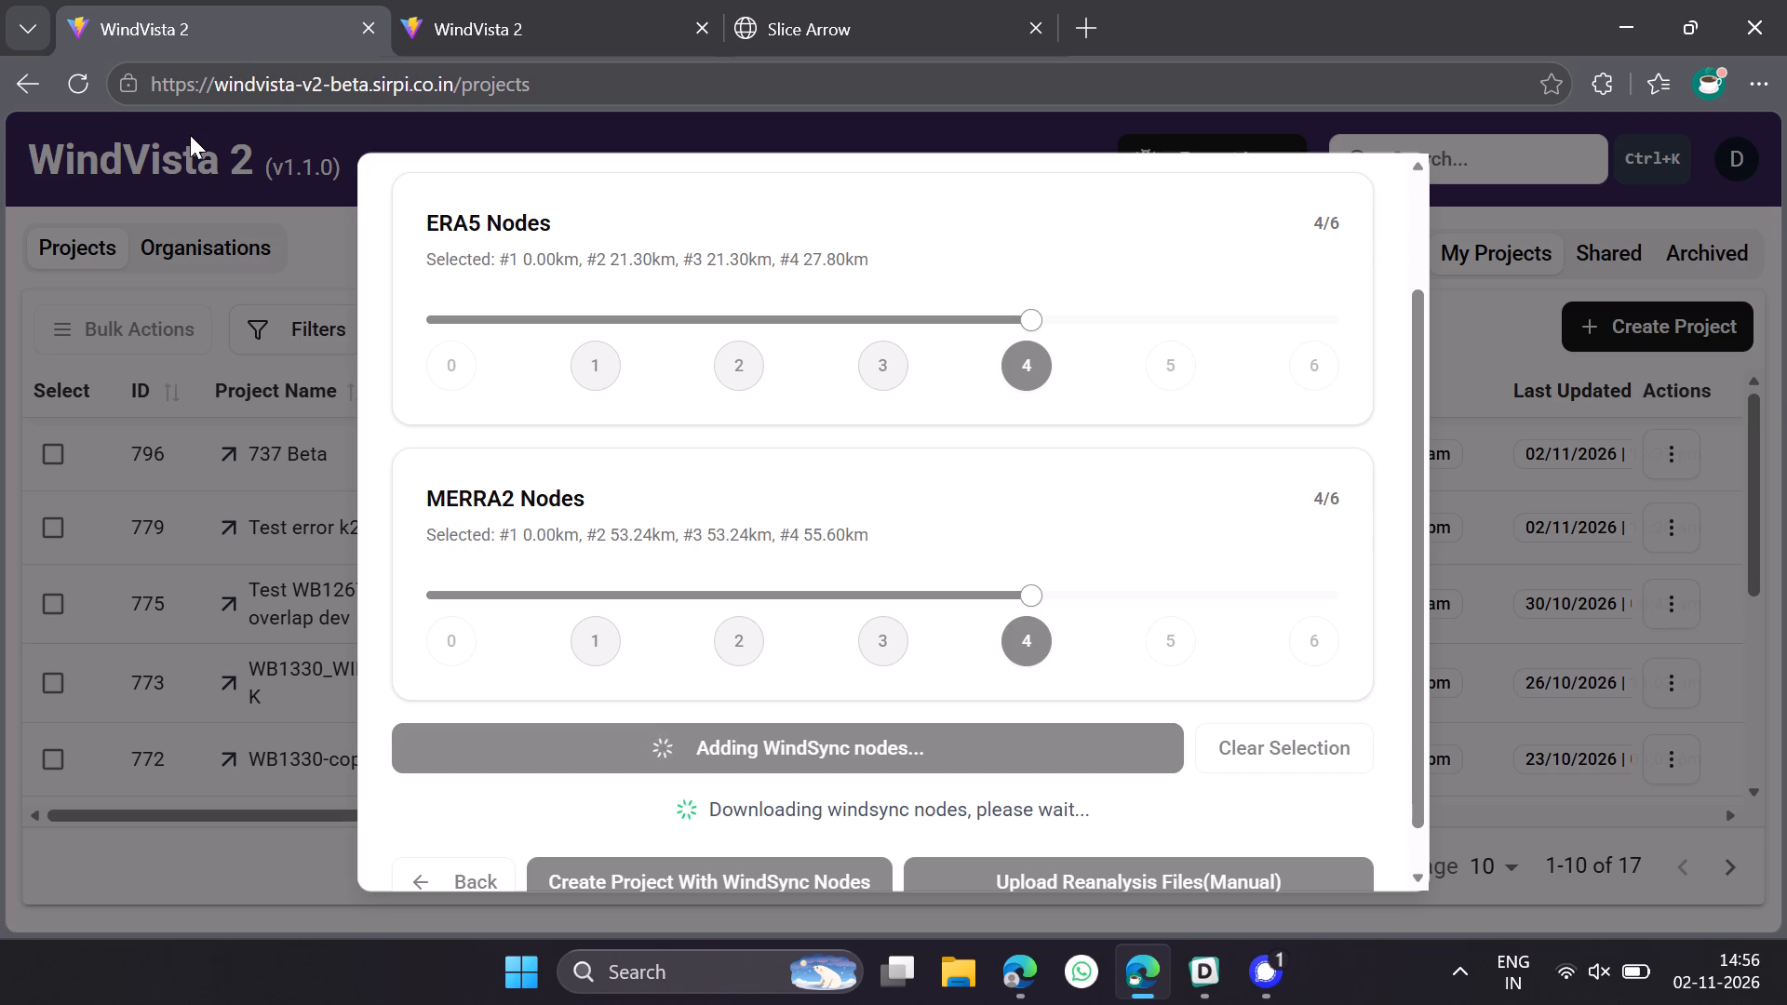
click(531, 0)
click(828, 0)
click(405, 0)
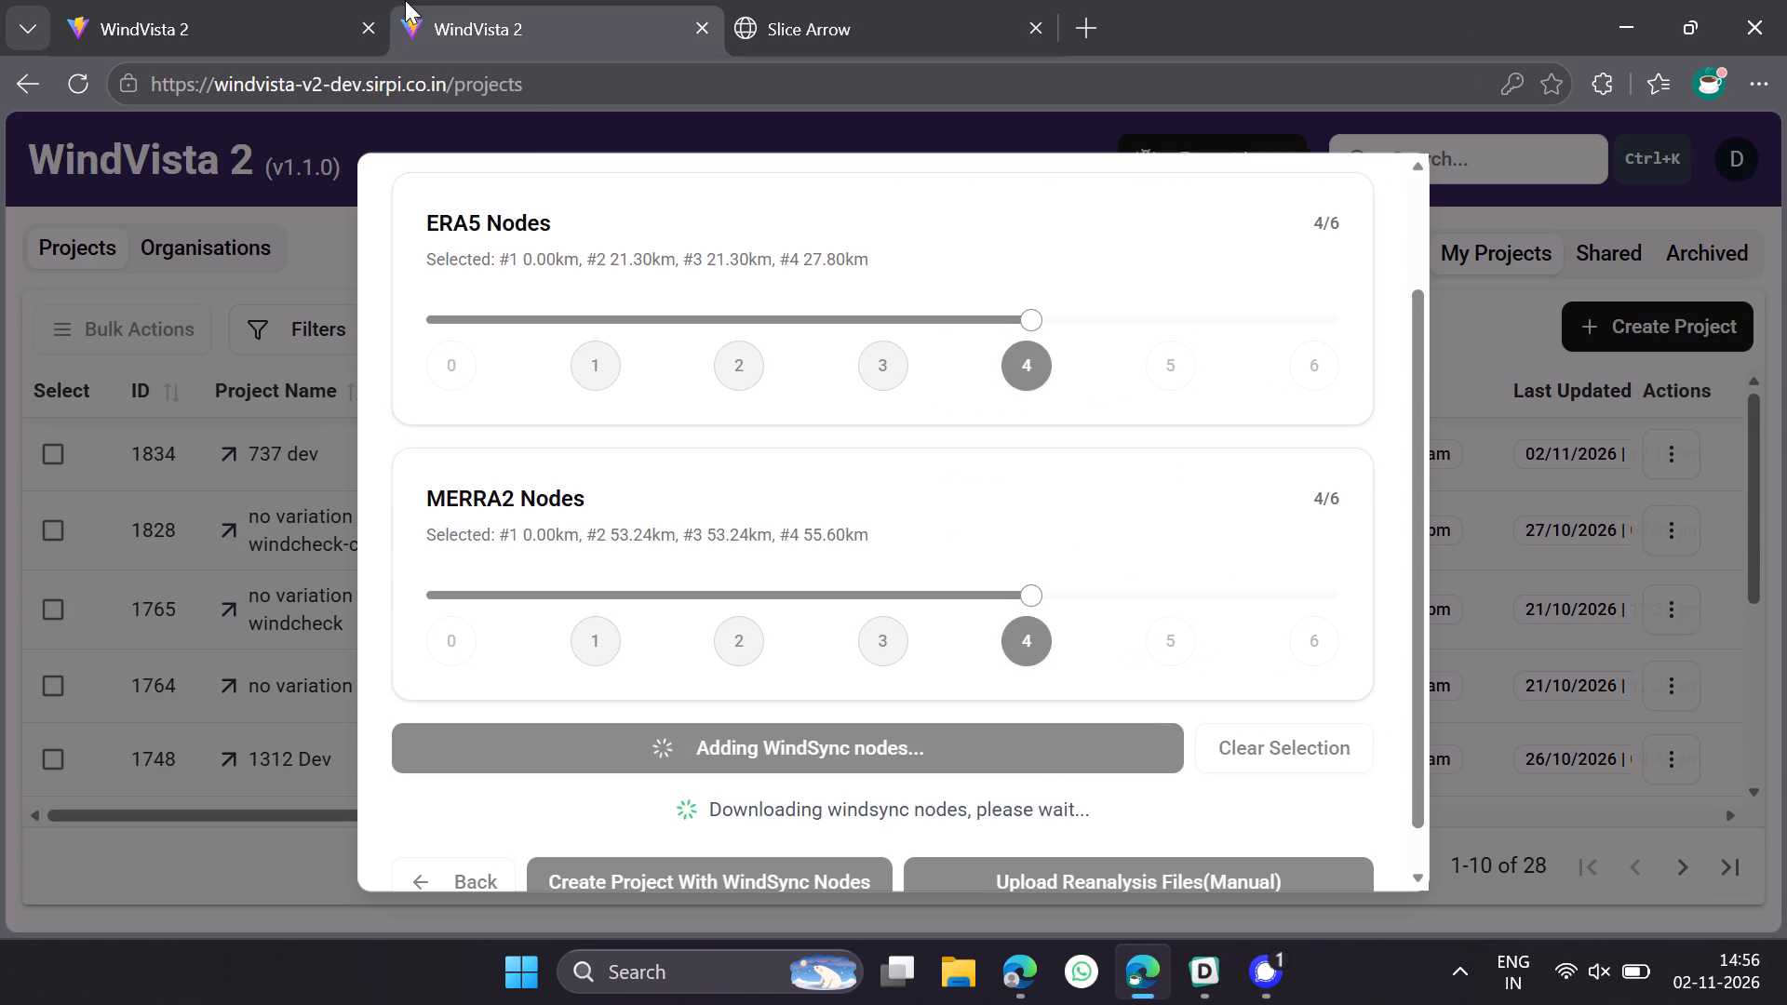
click(298, 0)
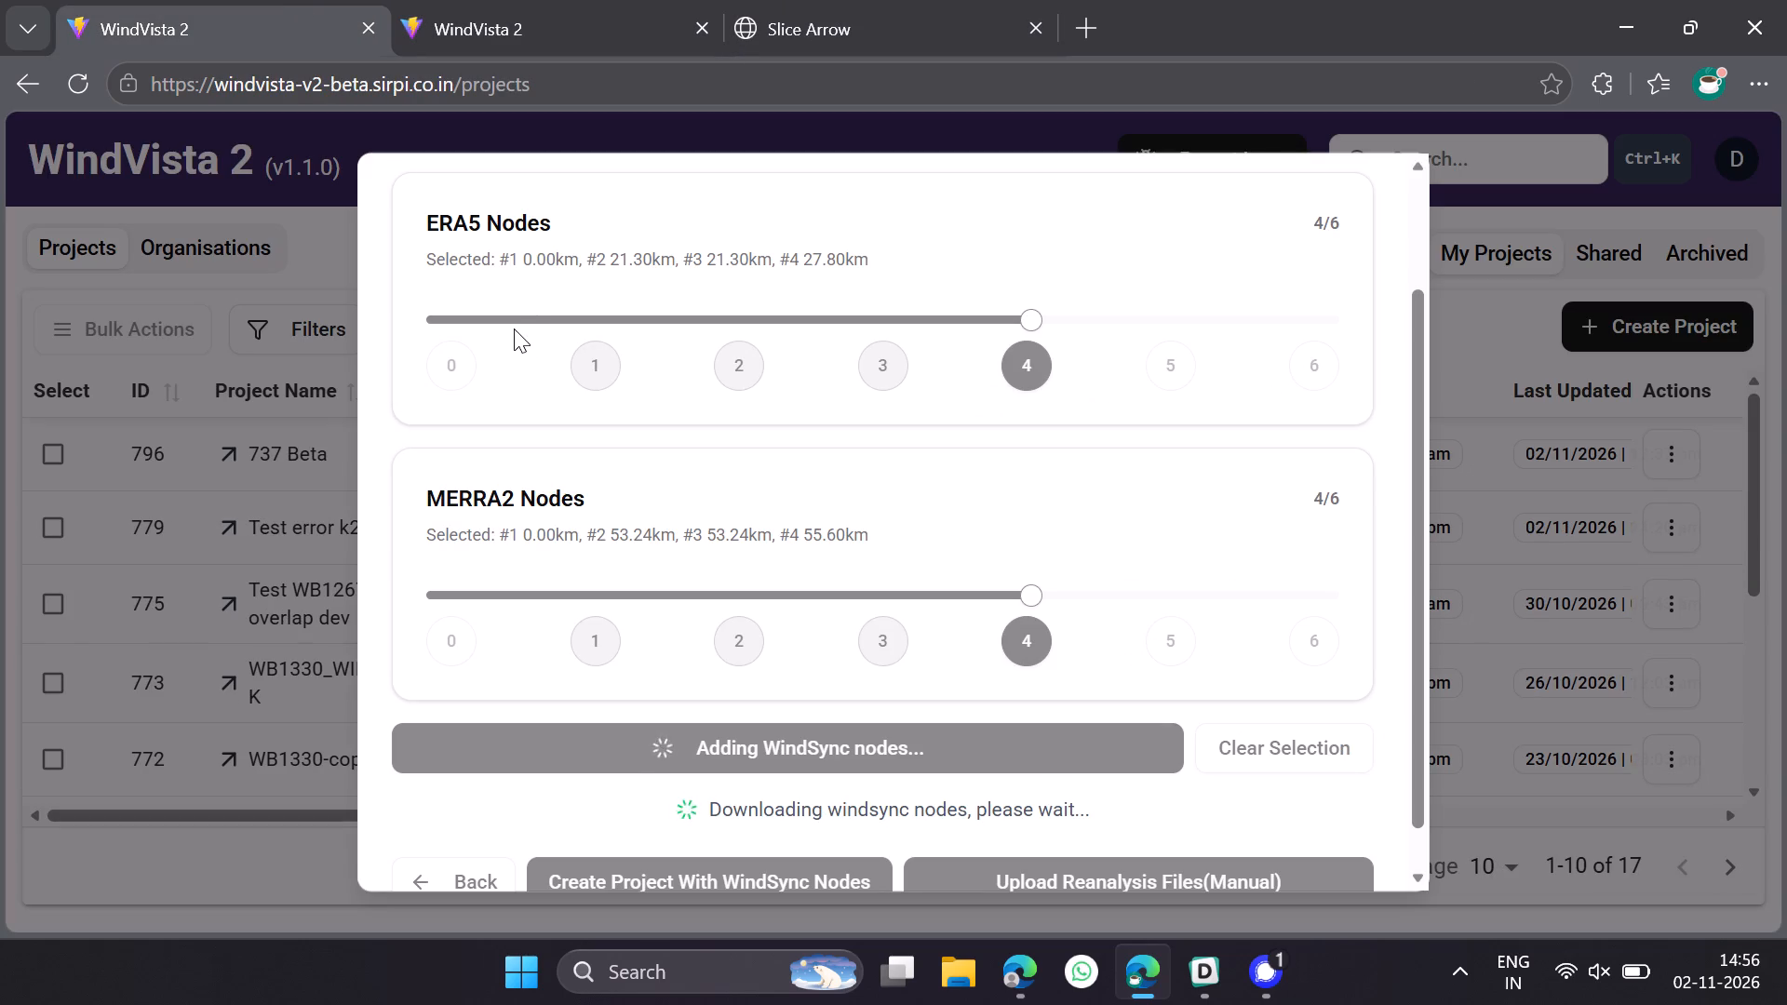
click(566, 0)
Reset the zoom of the Slicearrow home page to 100%.
click(846, 0)
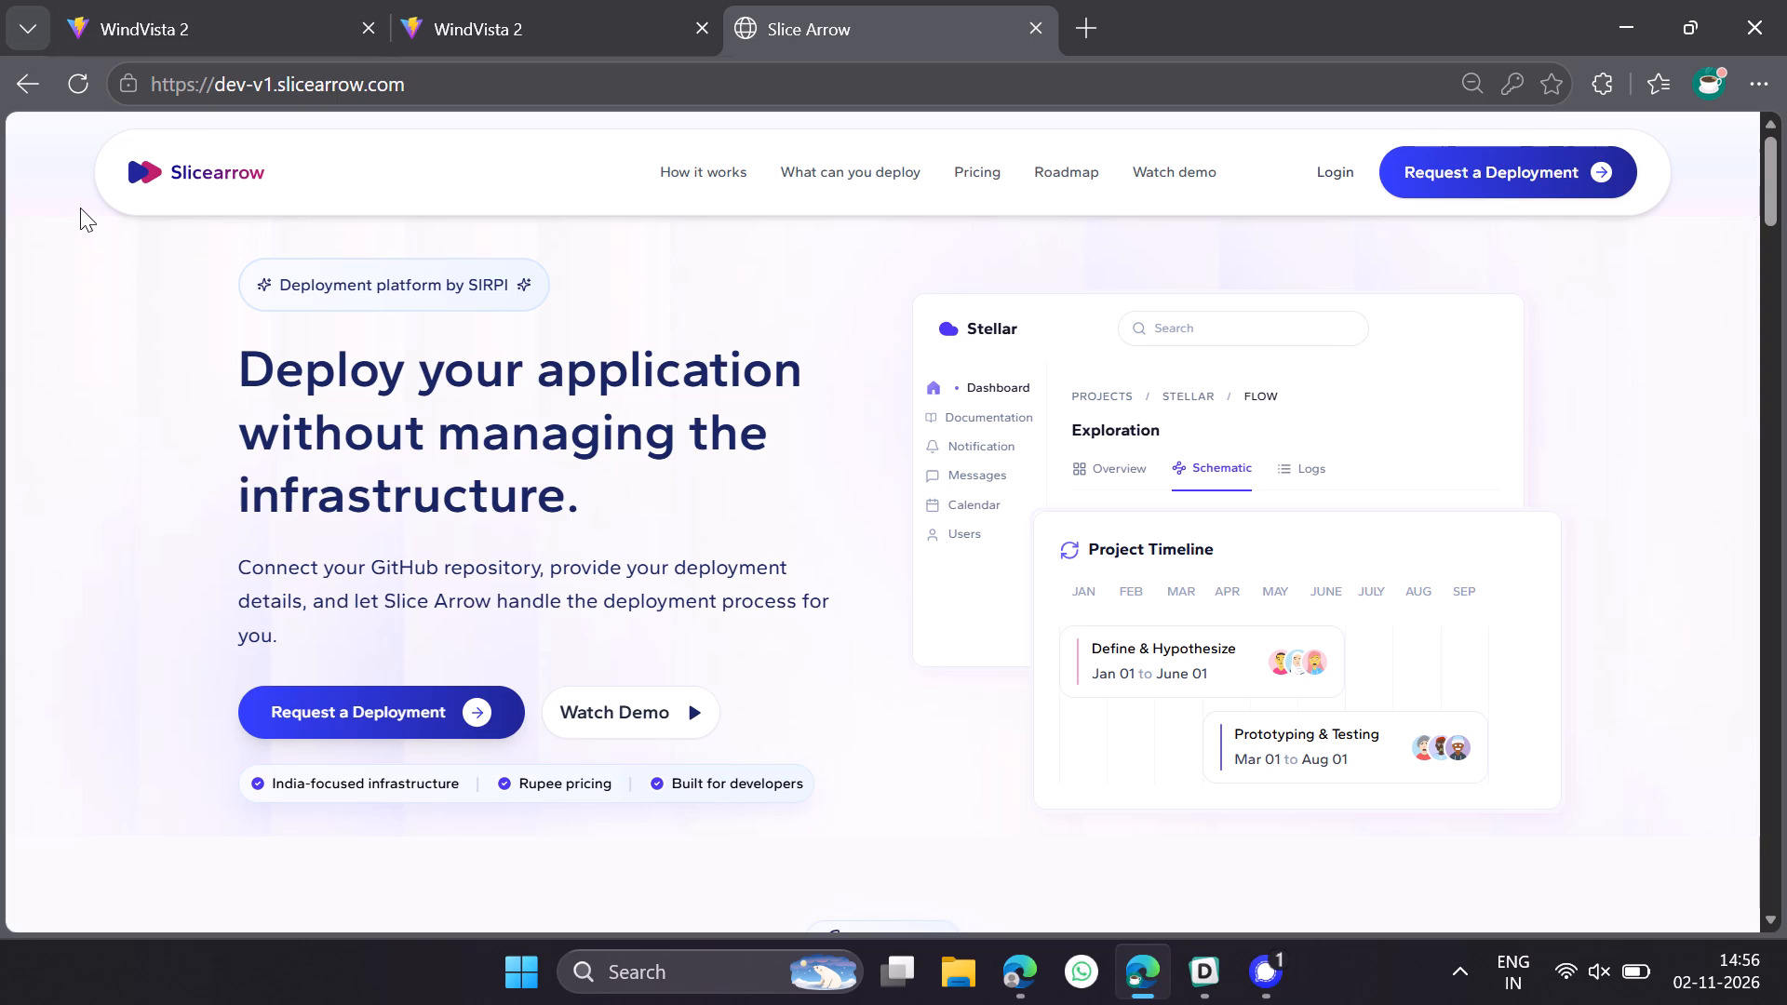
click(1481, 75)
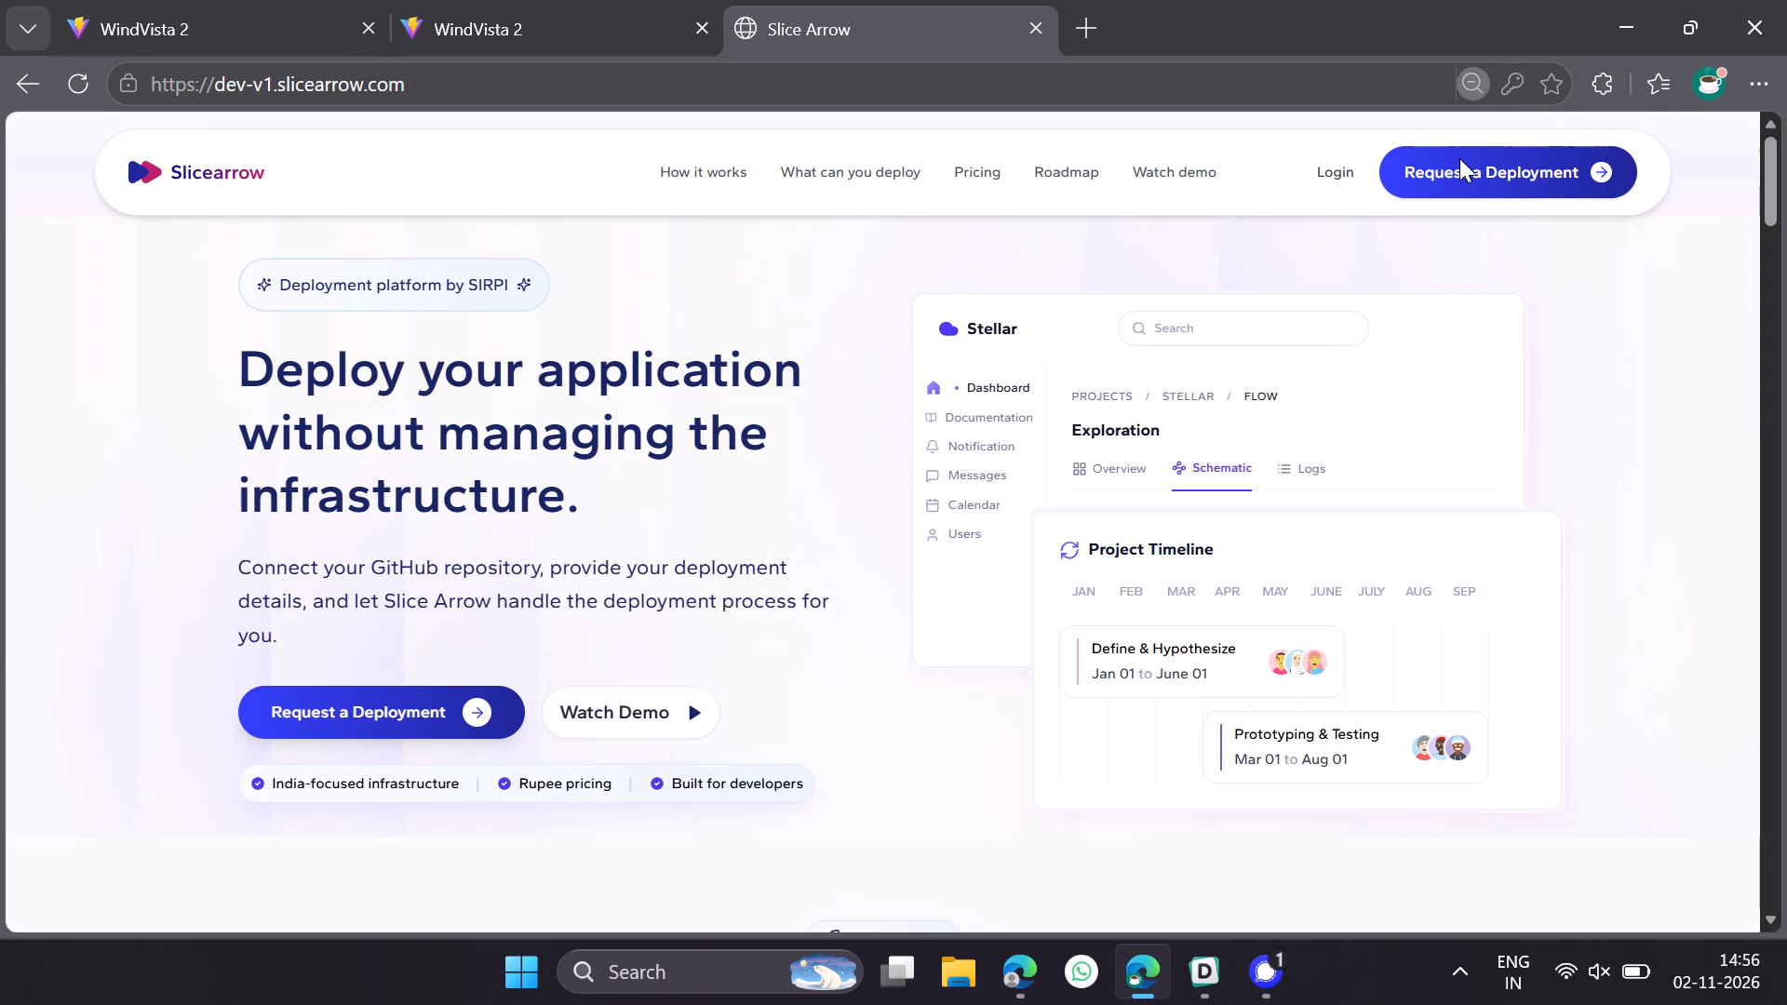
click(1487, 141)
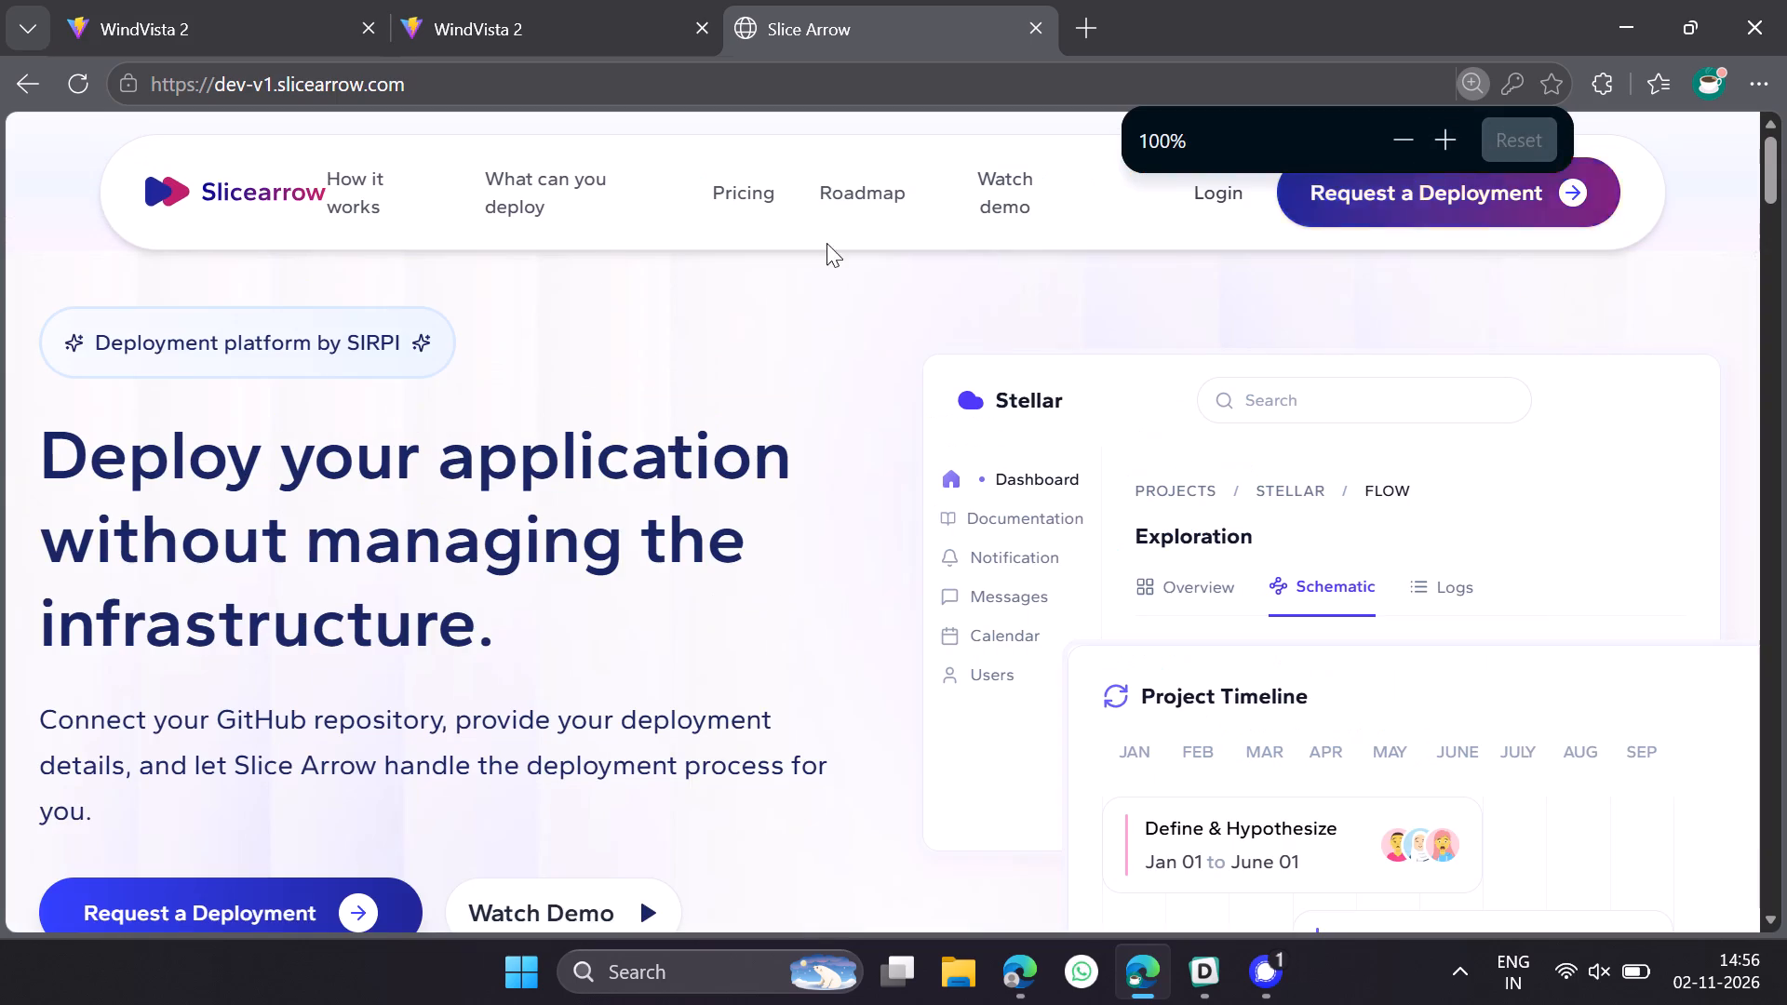
Recheck the WindSync downloads on Dev and Beta, examining the project coordinates and the ERA5 and MERRA2 node selections in Beta's dialog.
click(514, 0)
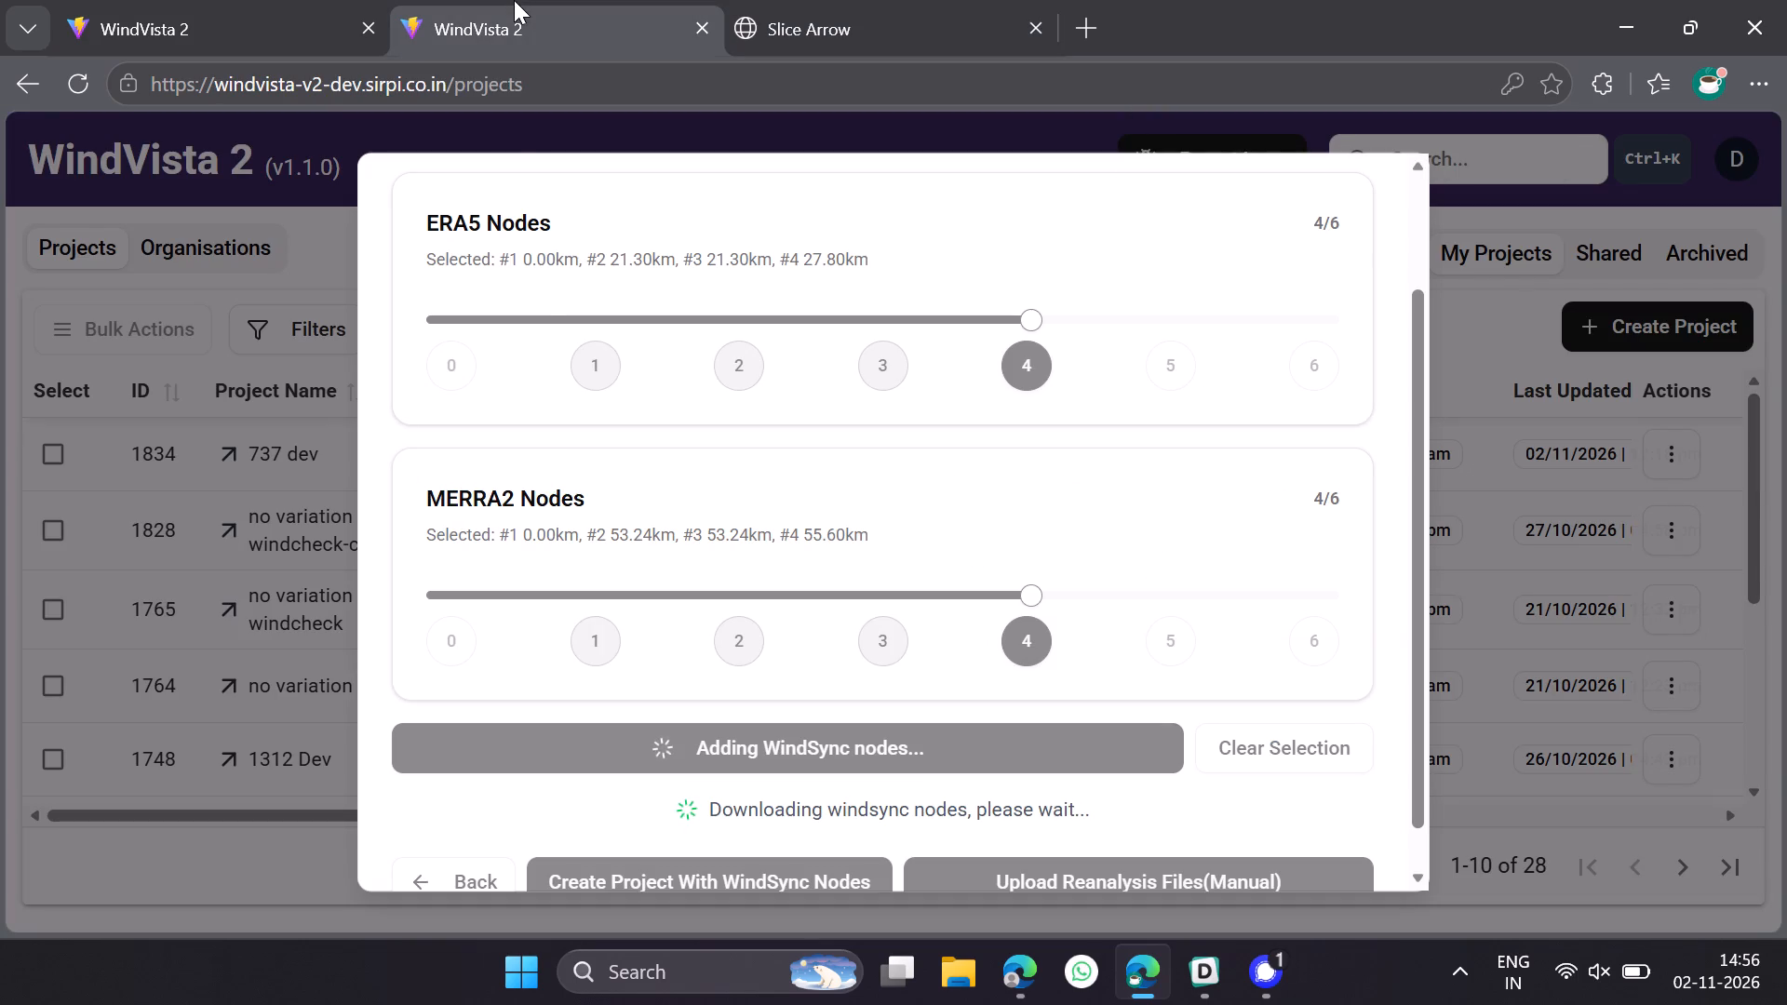
click(152, 0)
click(479, 0)
click(254, 0)
click(479, 0)
click(181, 0)
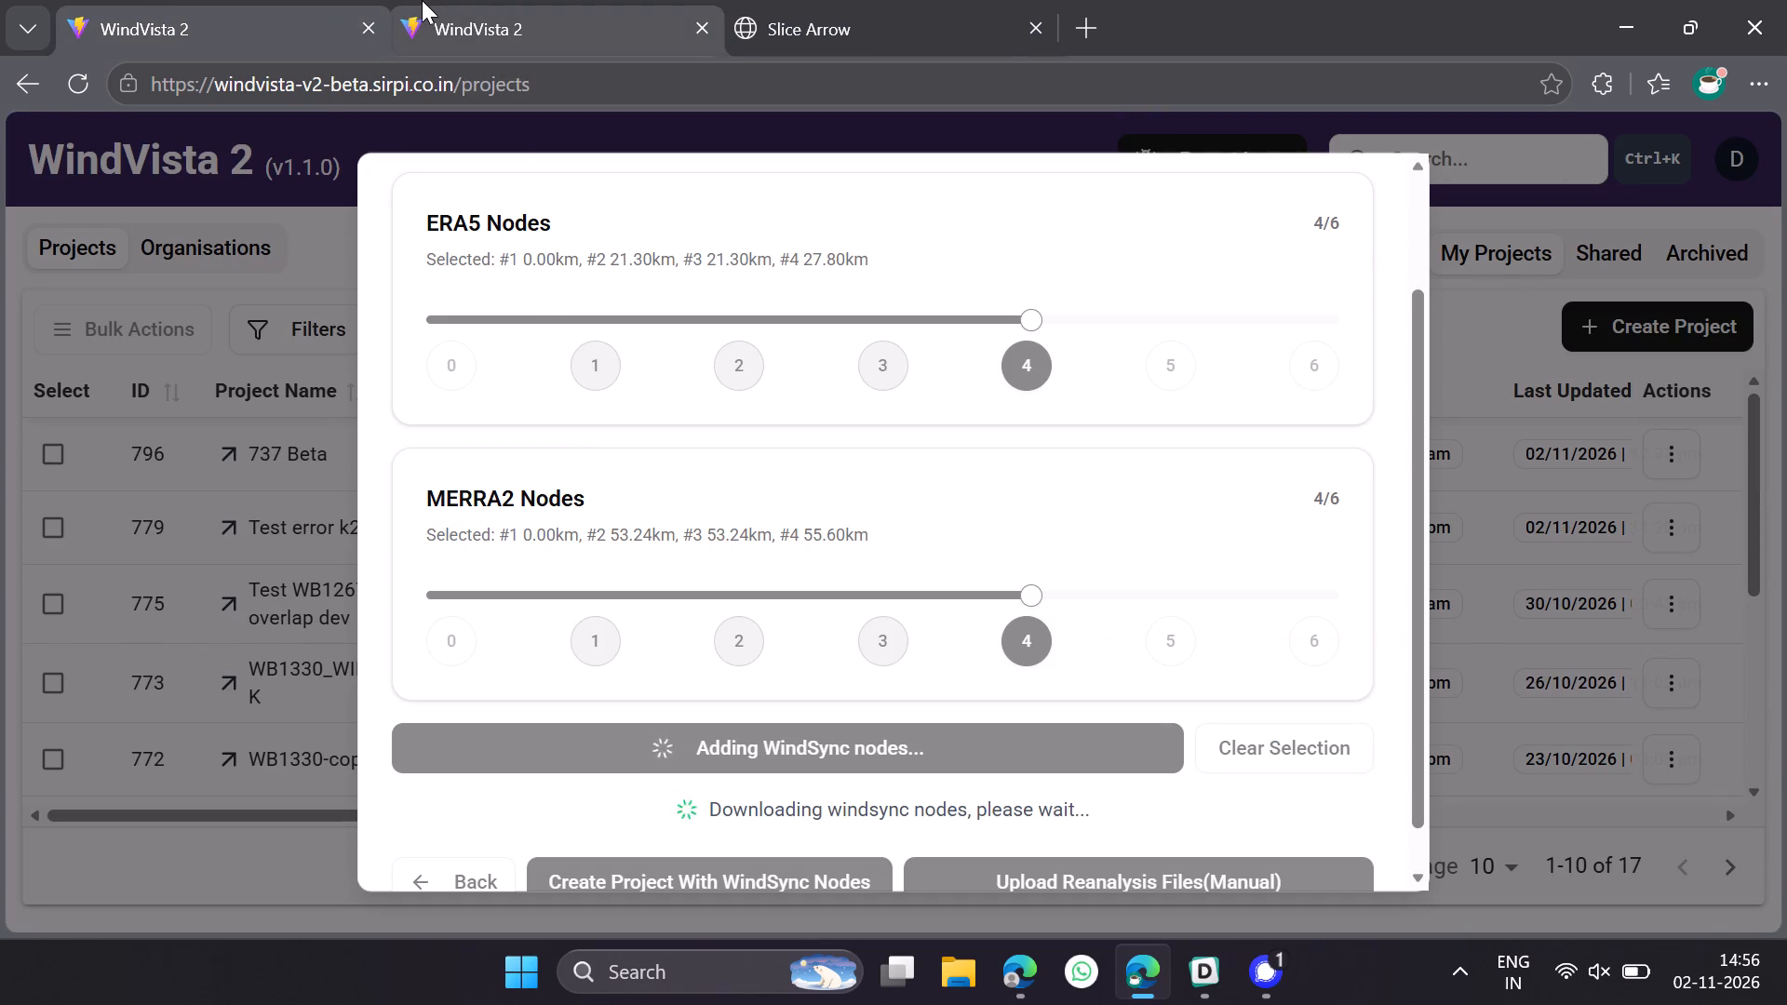
scroll(802, 701, down, 9)
scroll(802, 701, up, 1)
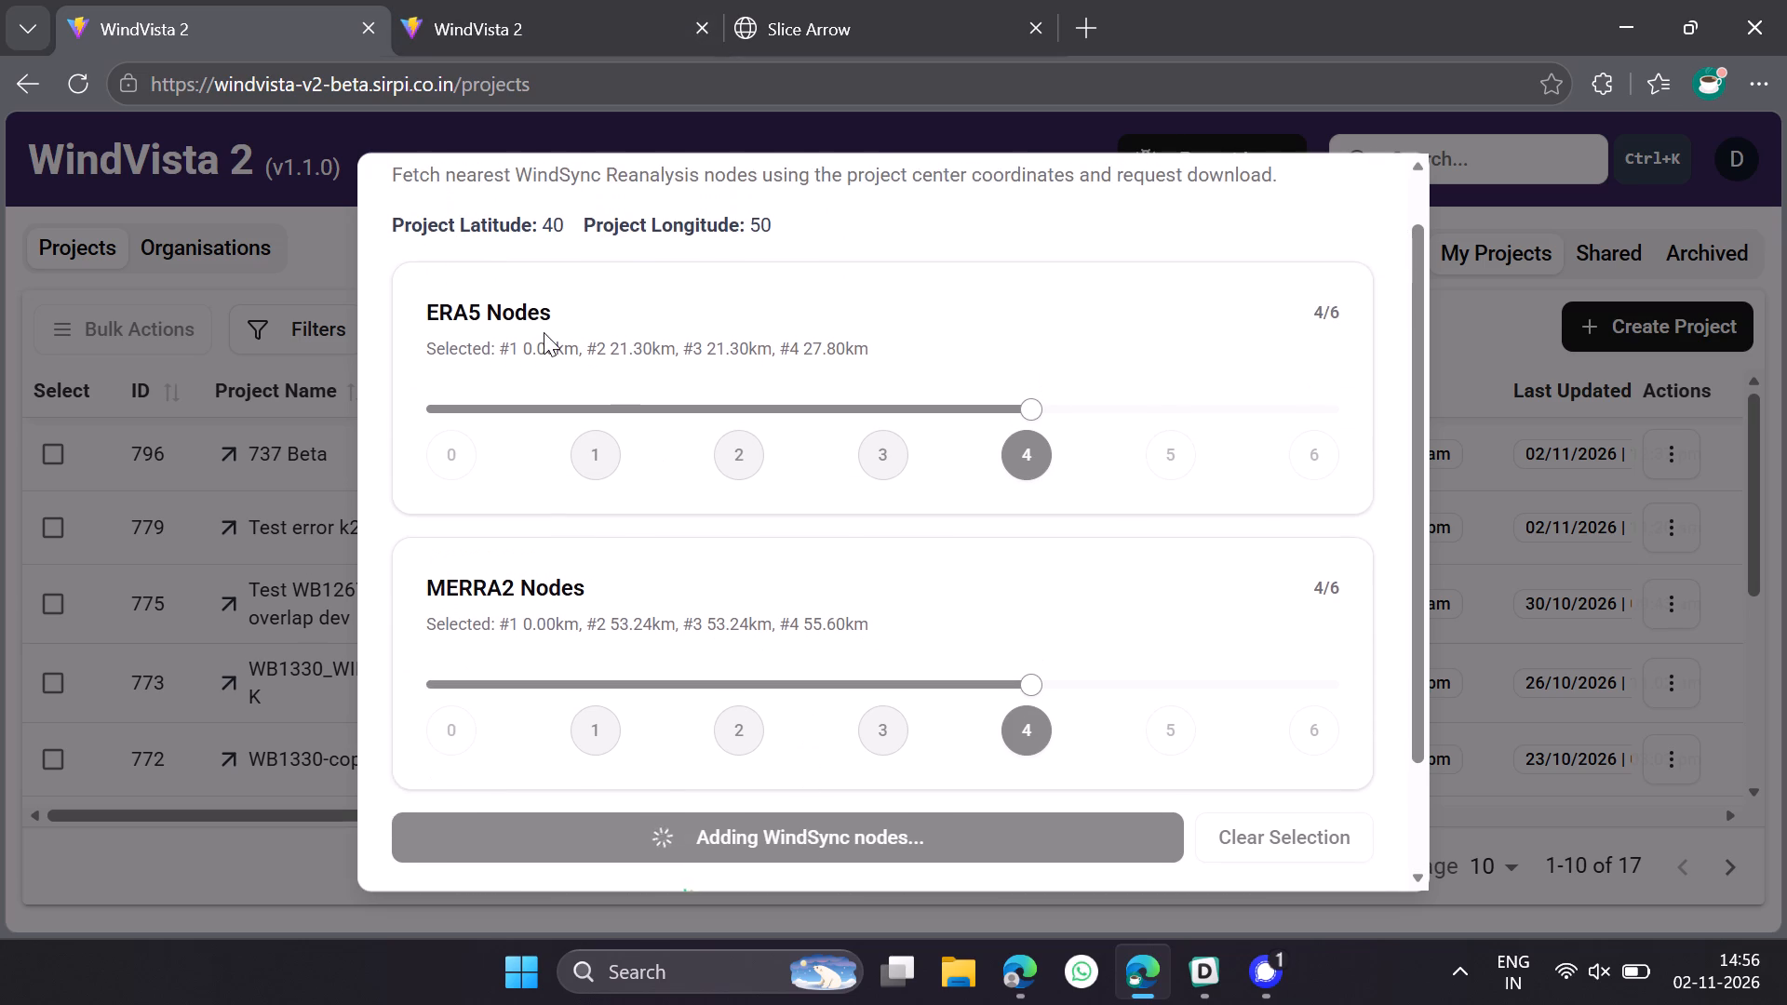
scroll(544, 332, up, 6)
click(536, 0)
click(196, 0)
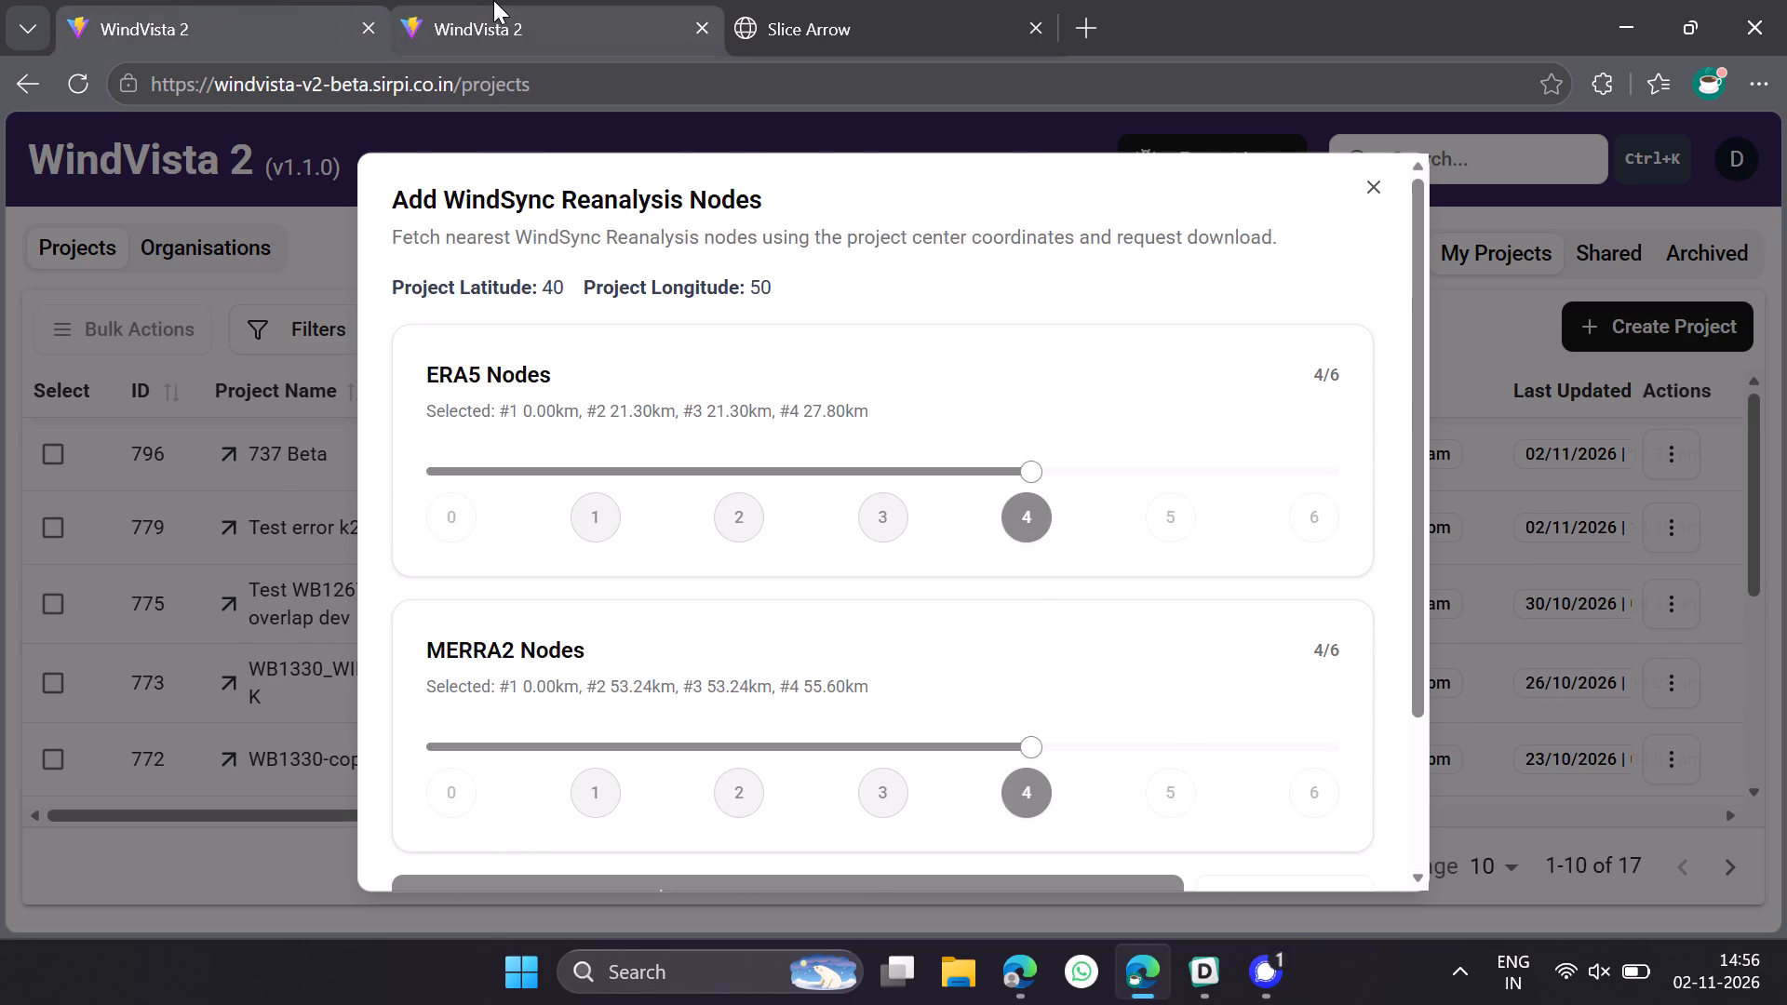
click(493, 0)
click(197, 0)
click(468, 24)
click(211, 13)
click(478, 0)
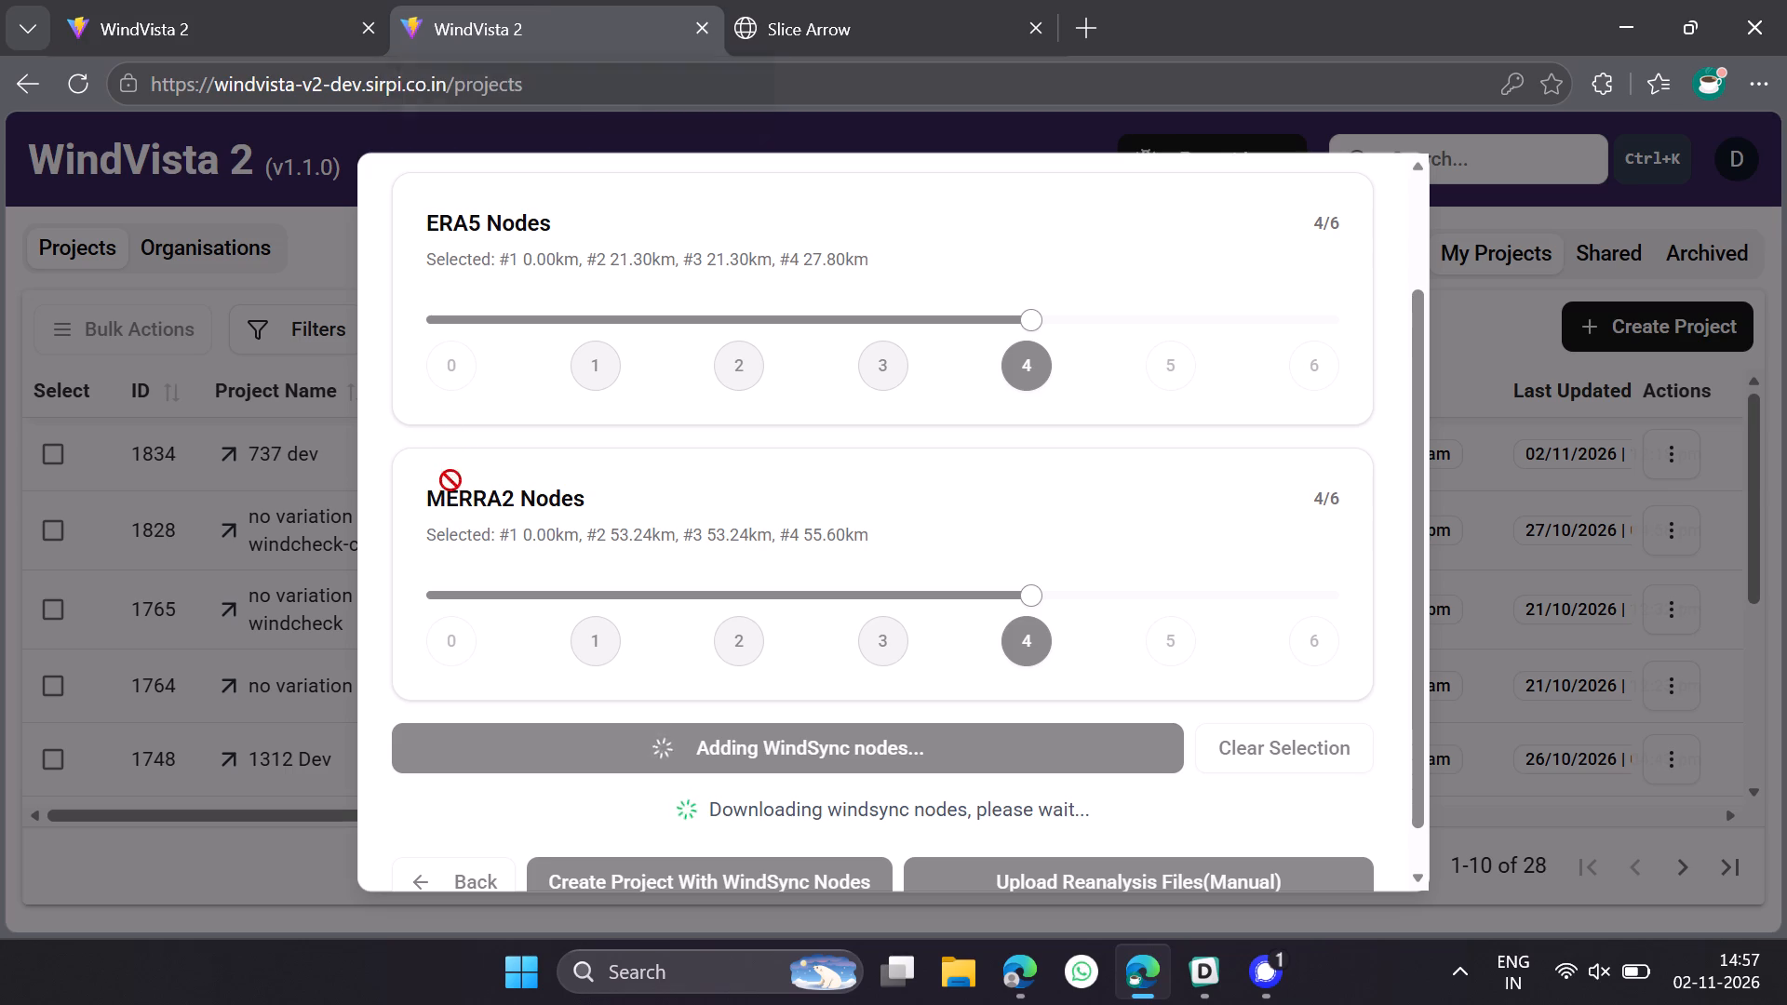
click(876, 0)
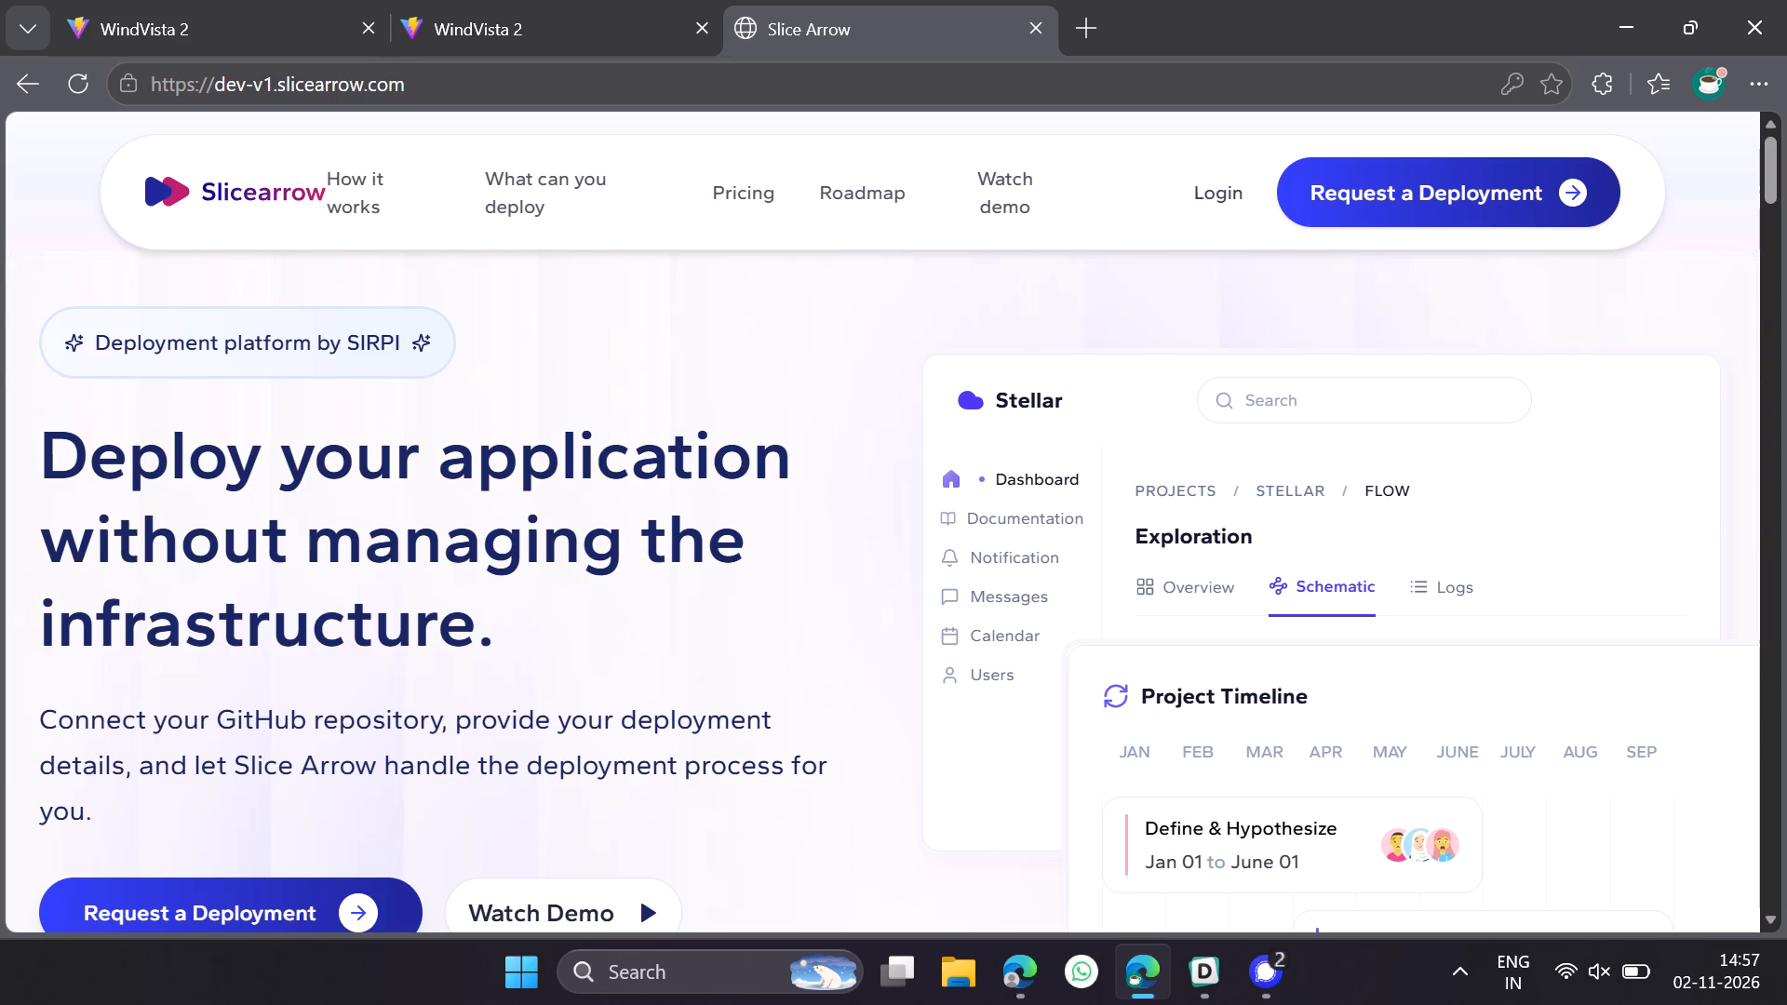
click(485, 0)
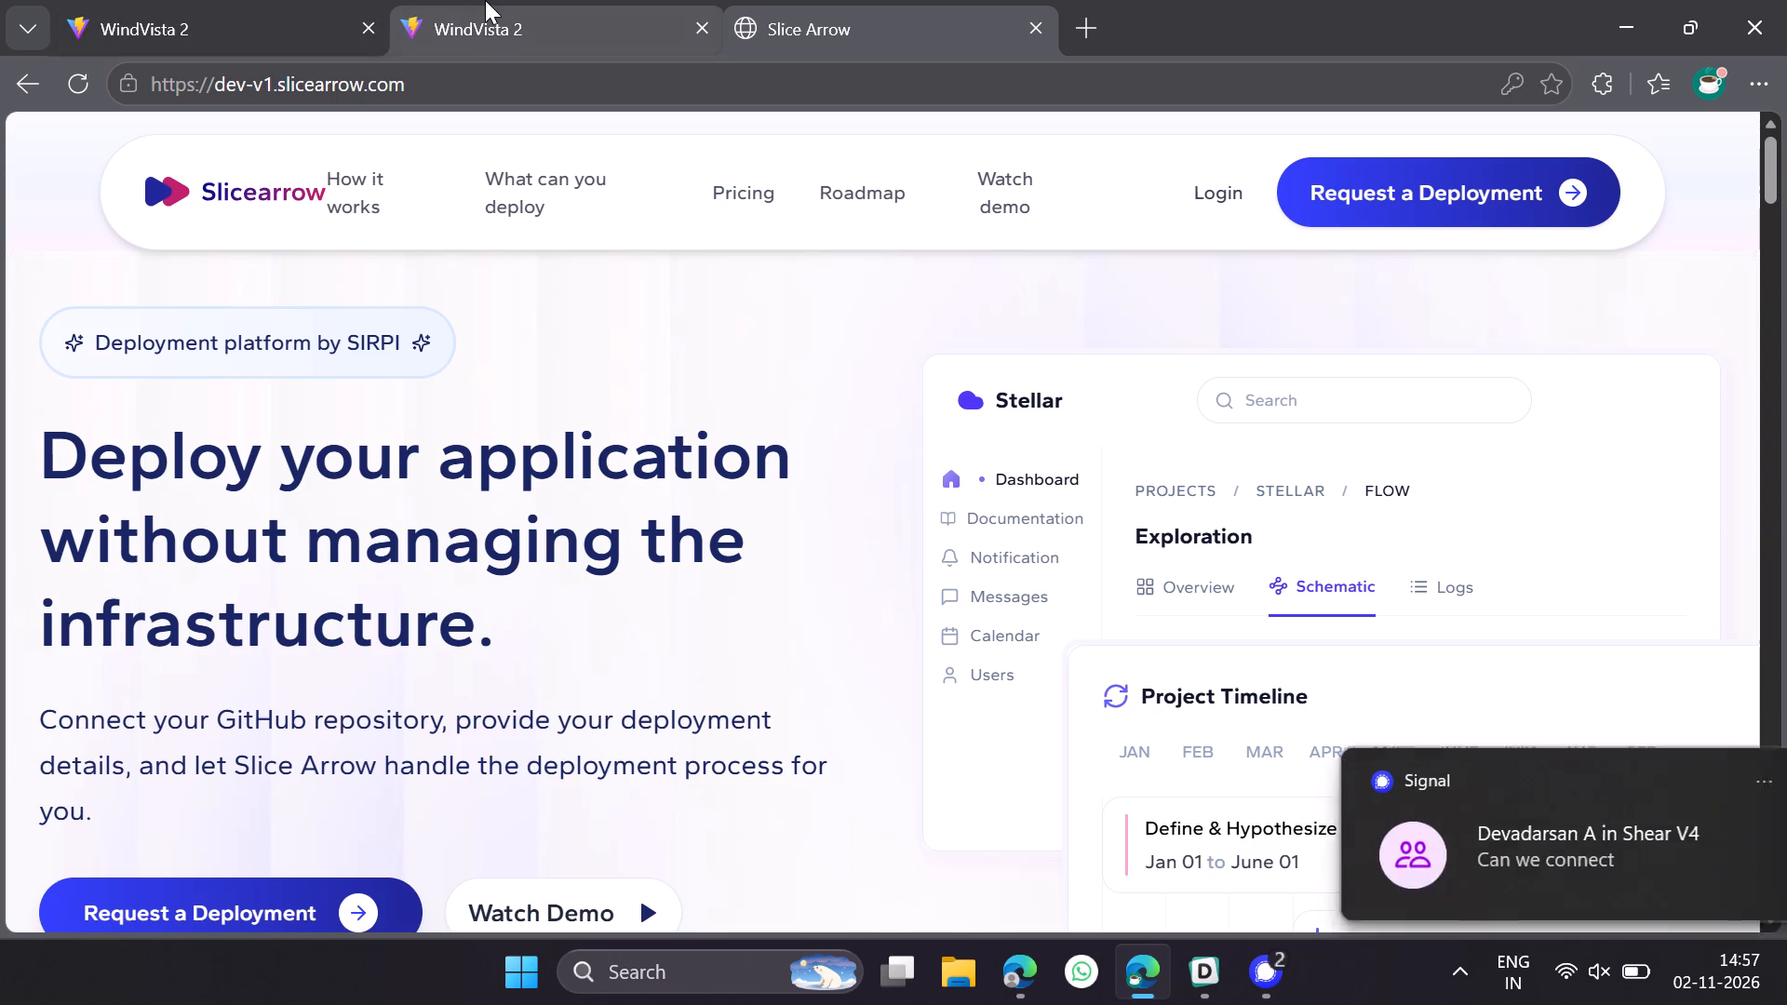
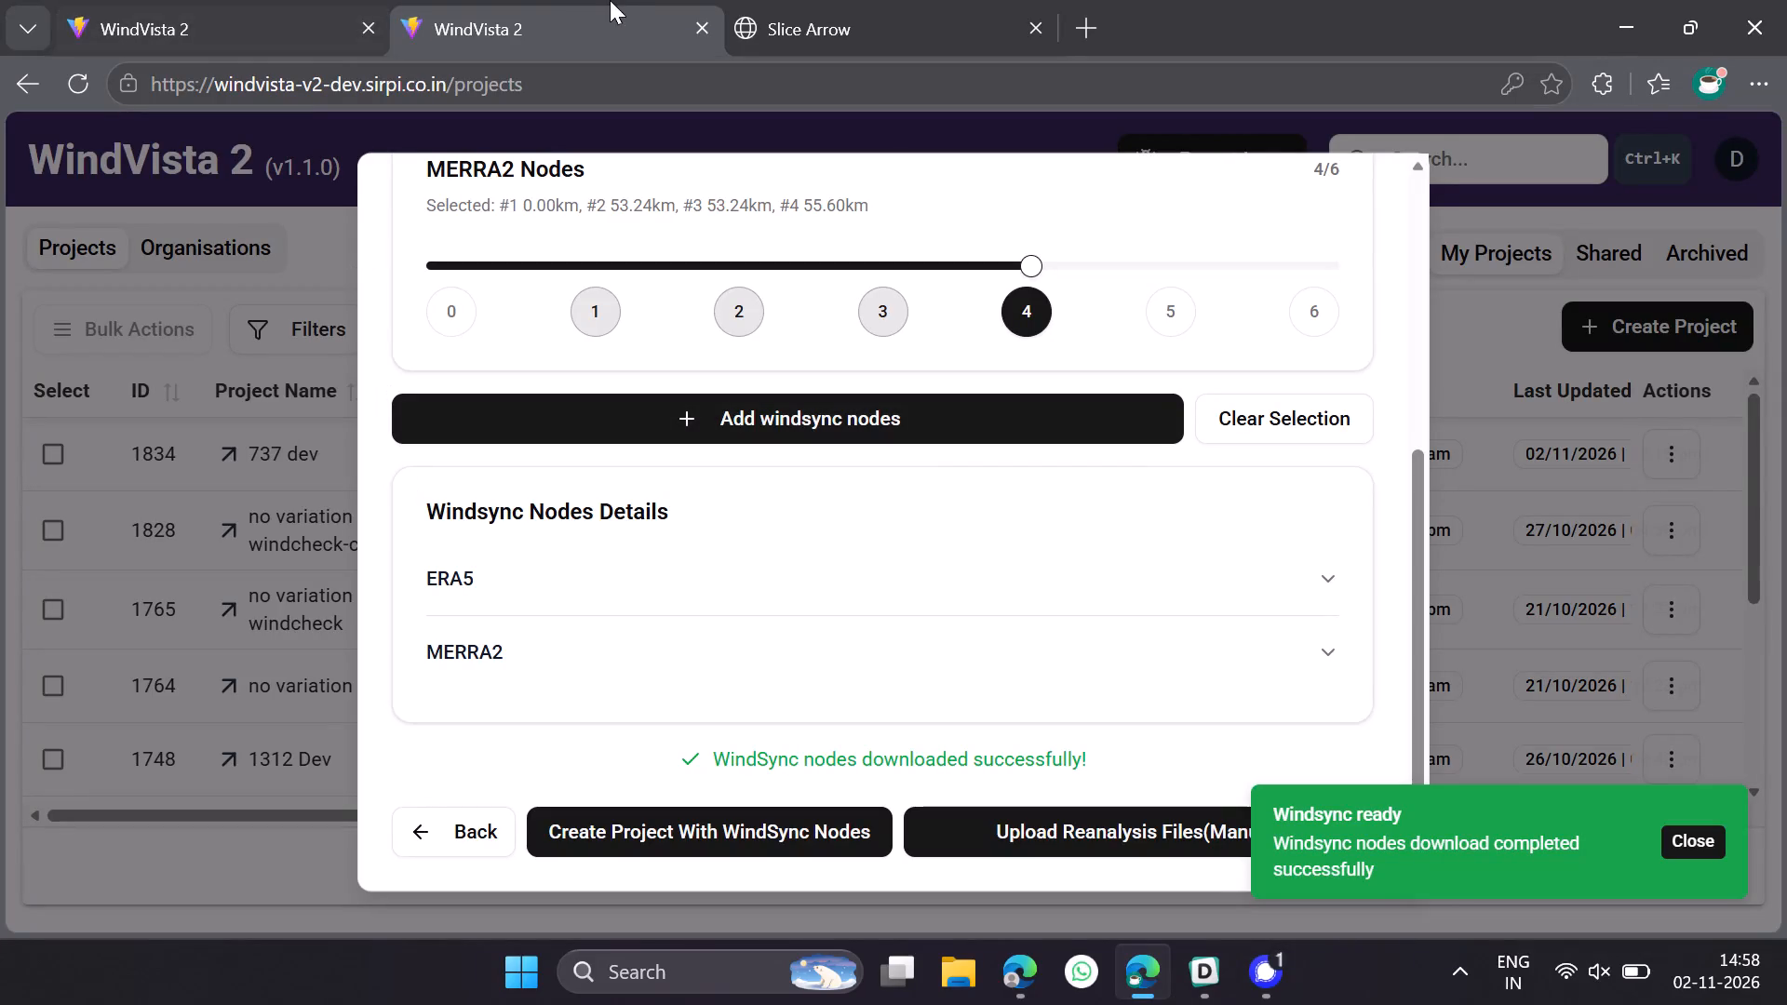
Create the Dev 737 project with its downloaded WindSync nodes.
click(232, 0)
click(541, 0)
scroll(845, 543, down, 6)
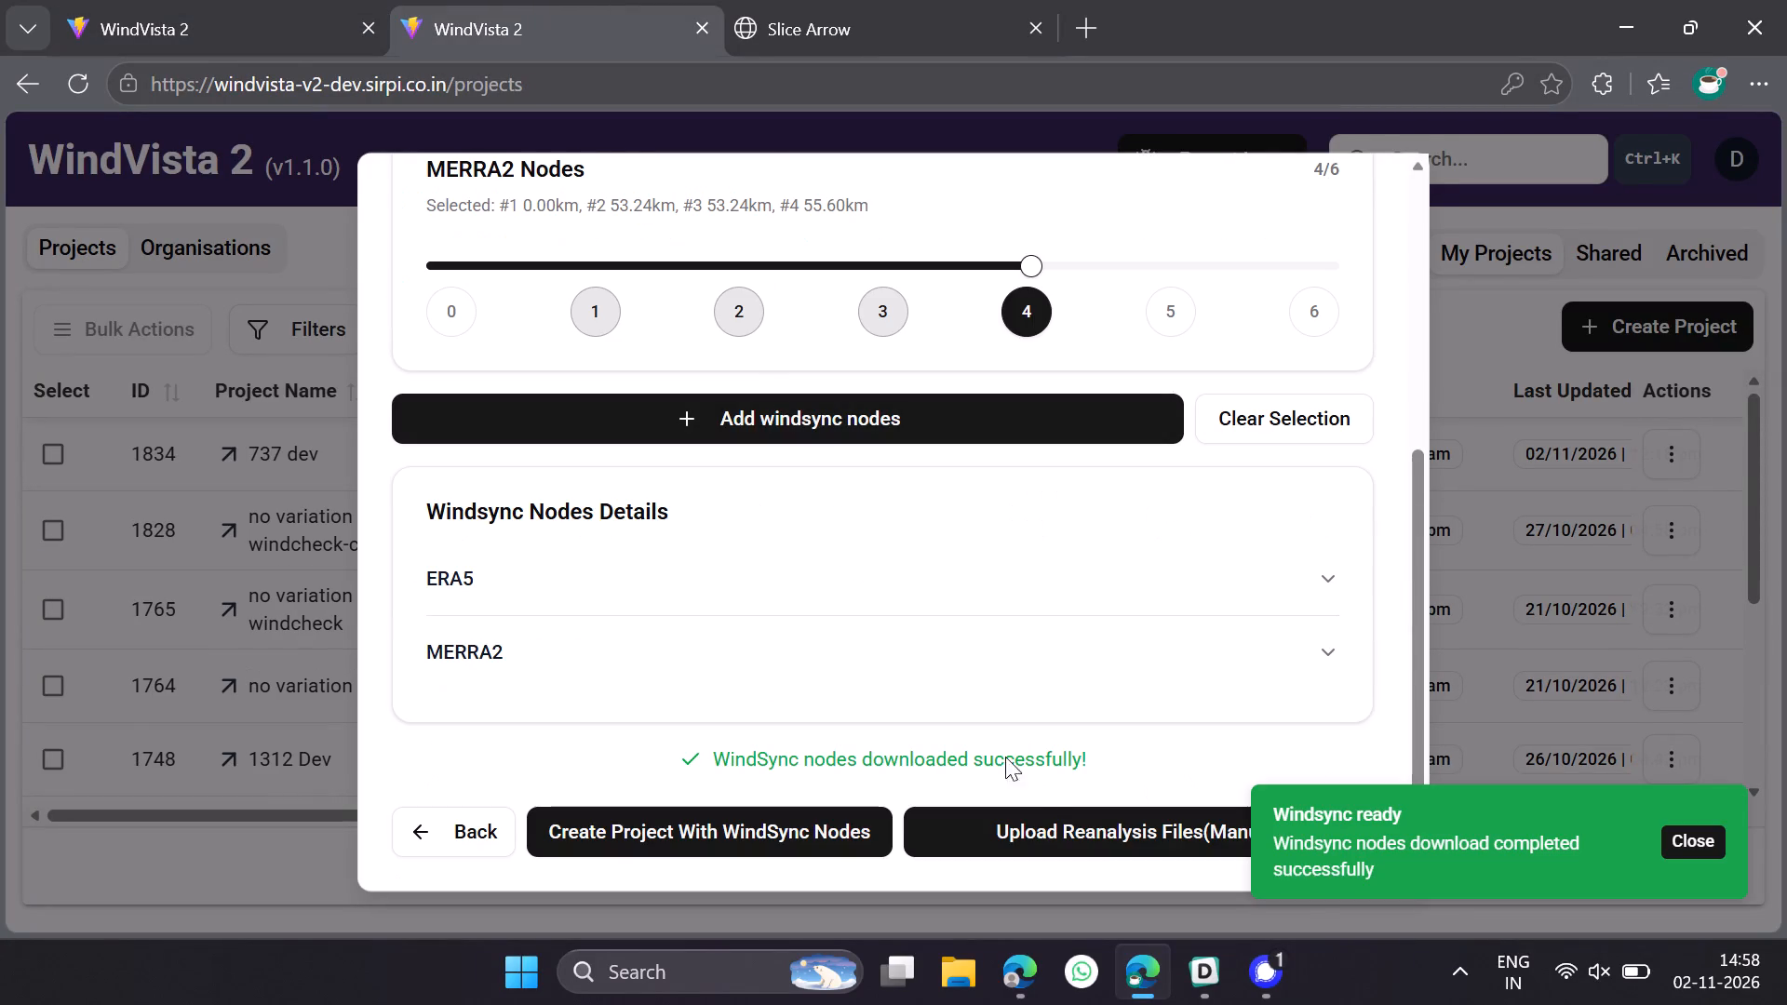
click(752, 833)
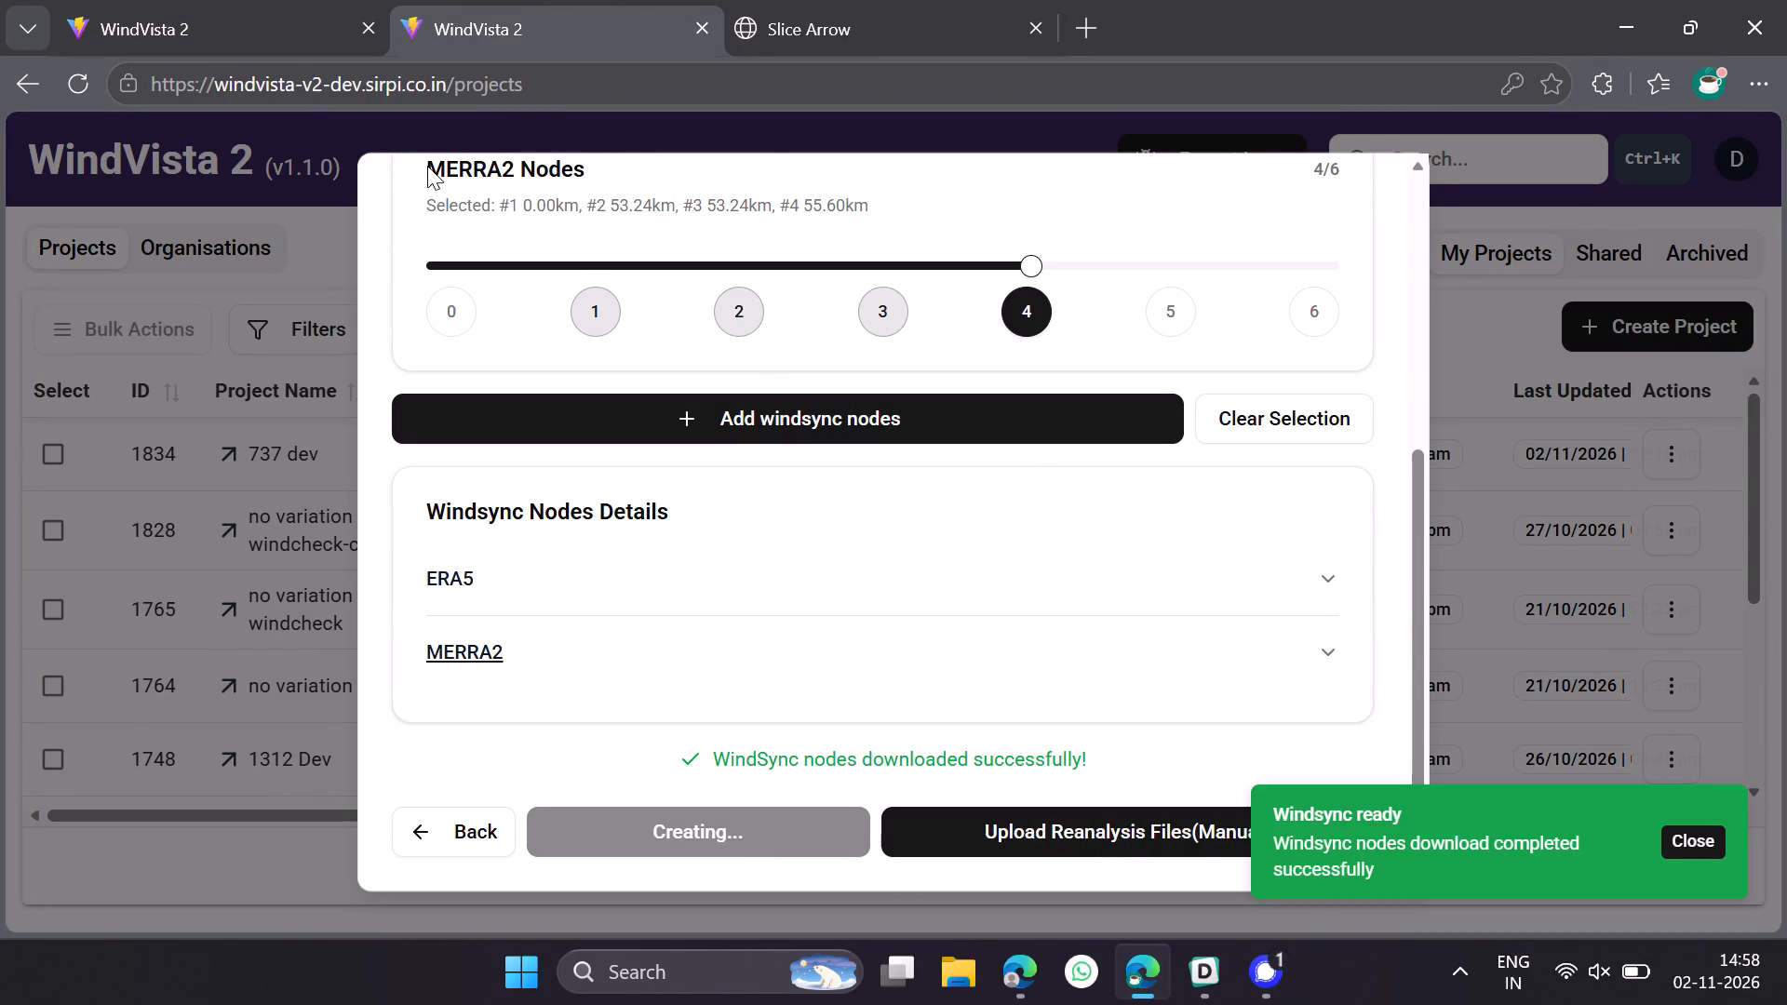
Check the WindSync node download on Beta and the project creation on Dev, examining Dev's coordinates and node selections.
click(273, 0)
scroll(712, 730, down, 9)
click(573, 0)
scroll(625, 540, up, 7)
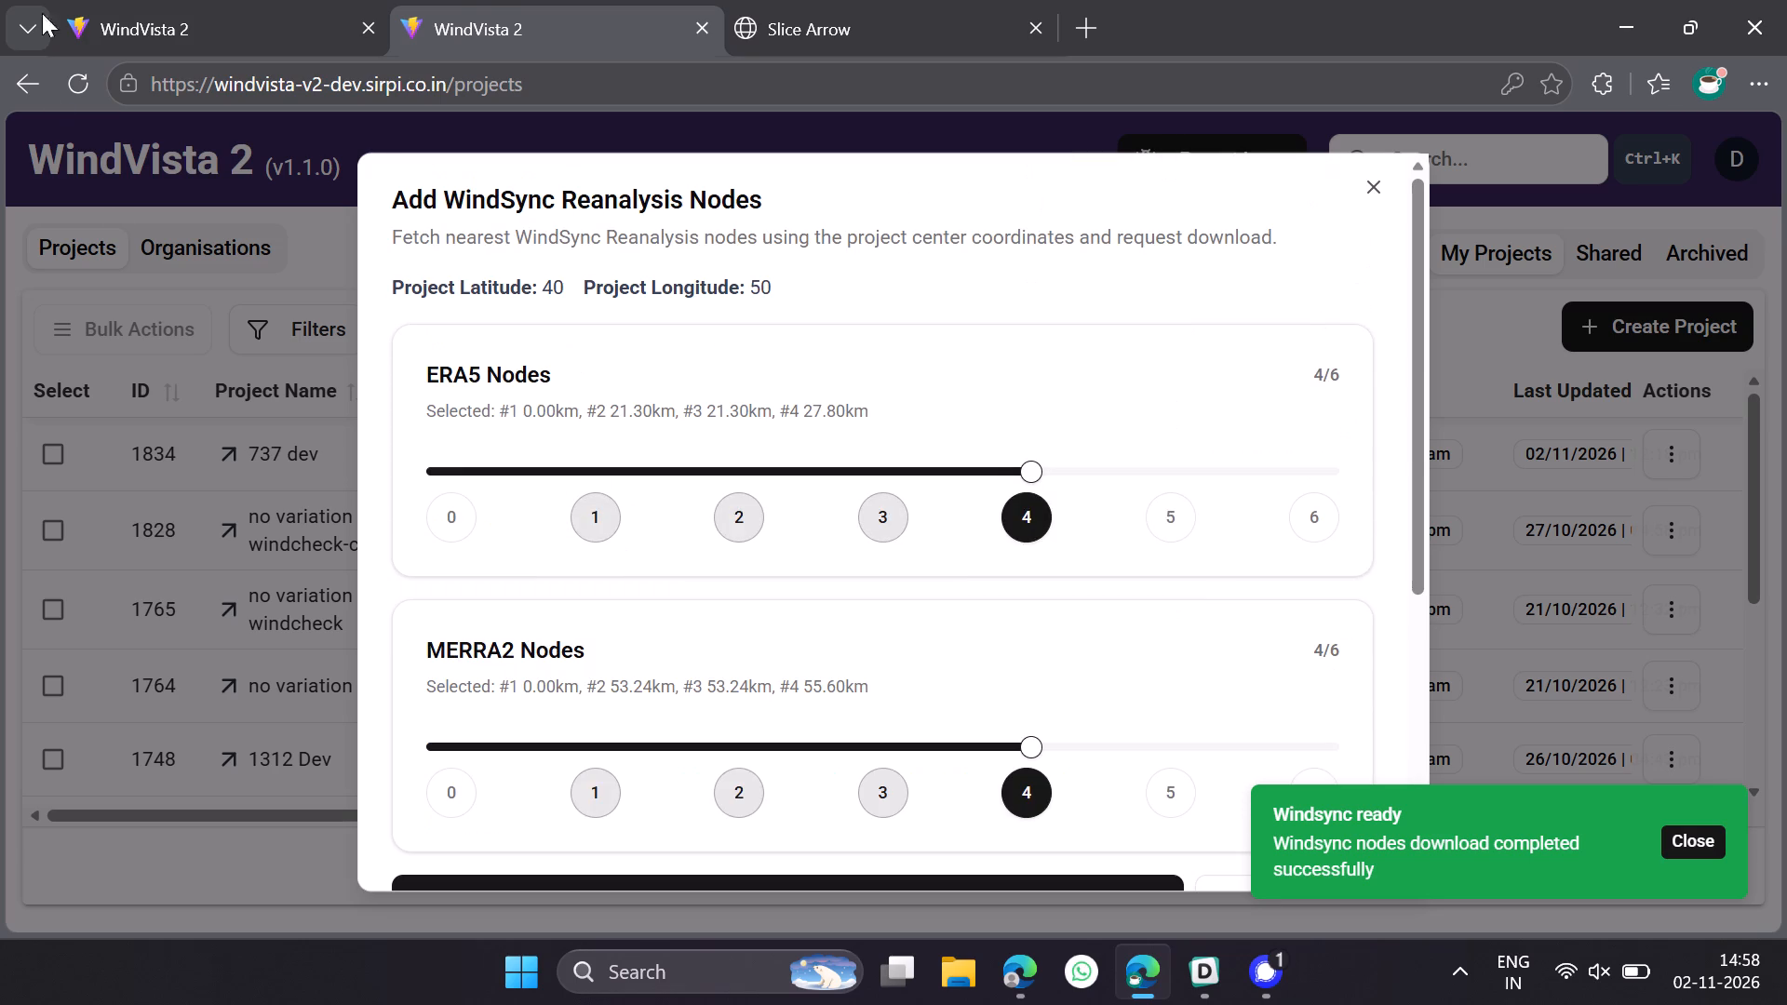
click(150, 0)
scroll(672, 597, down, 7)
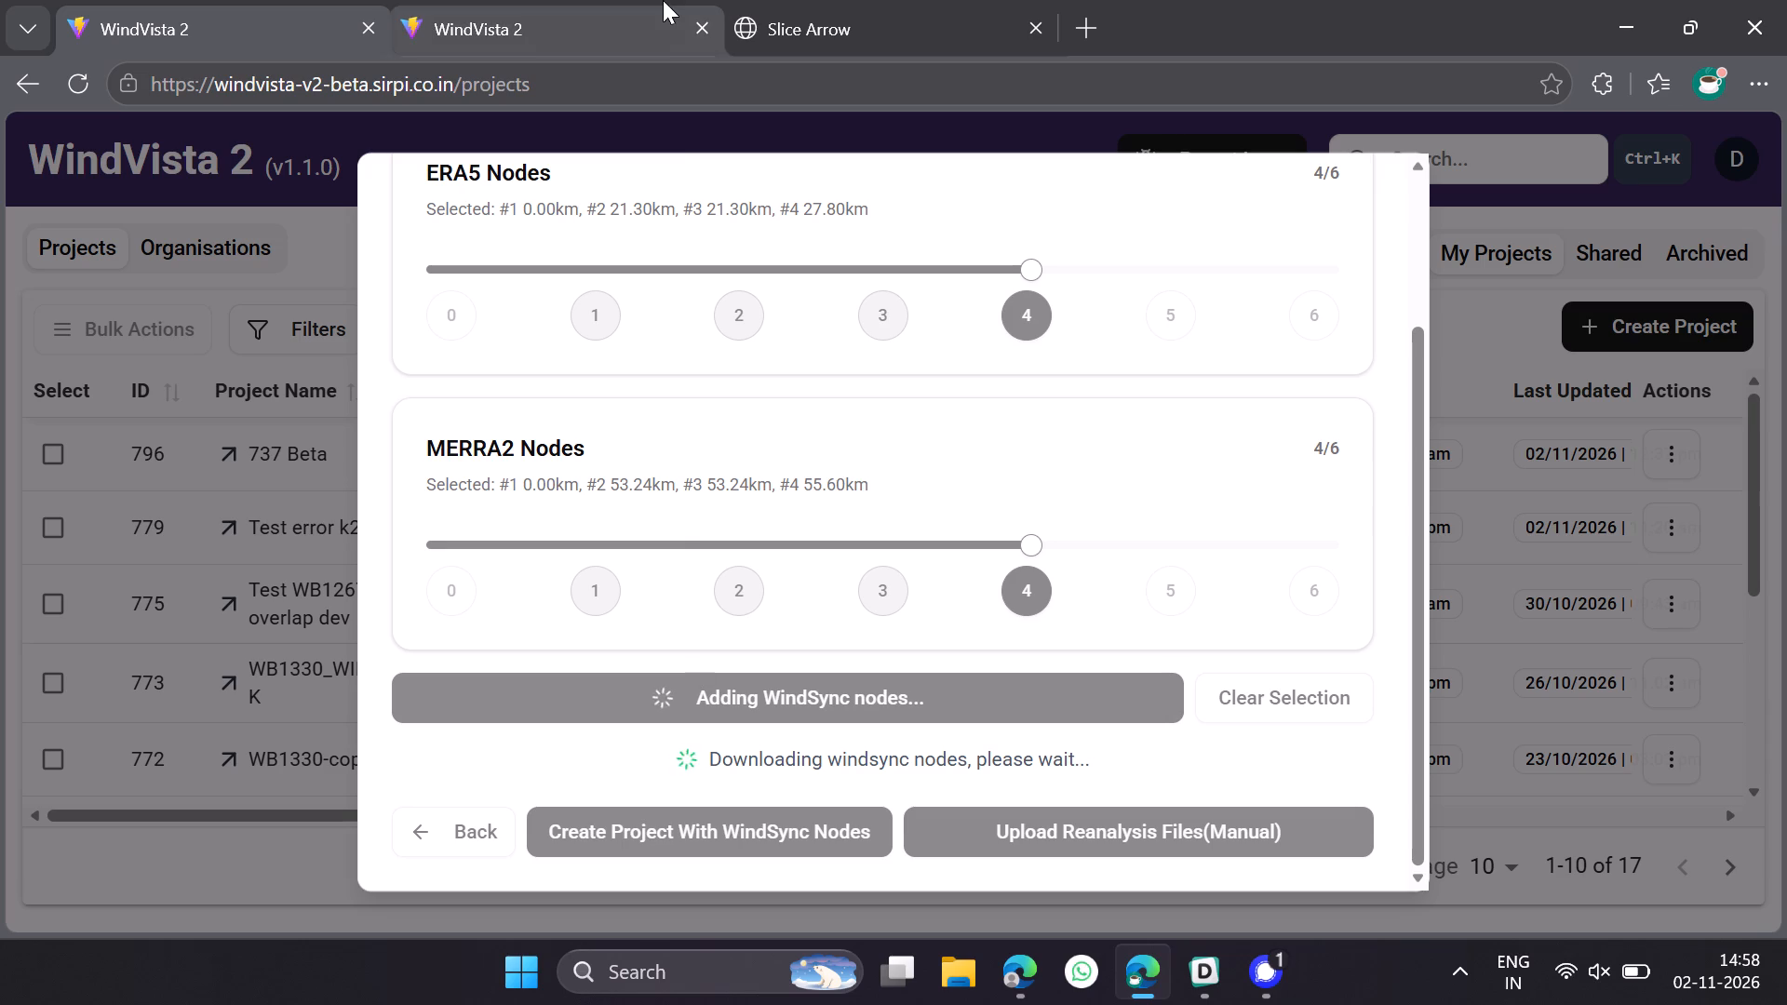
click(591, 4)
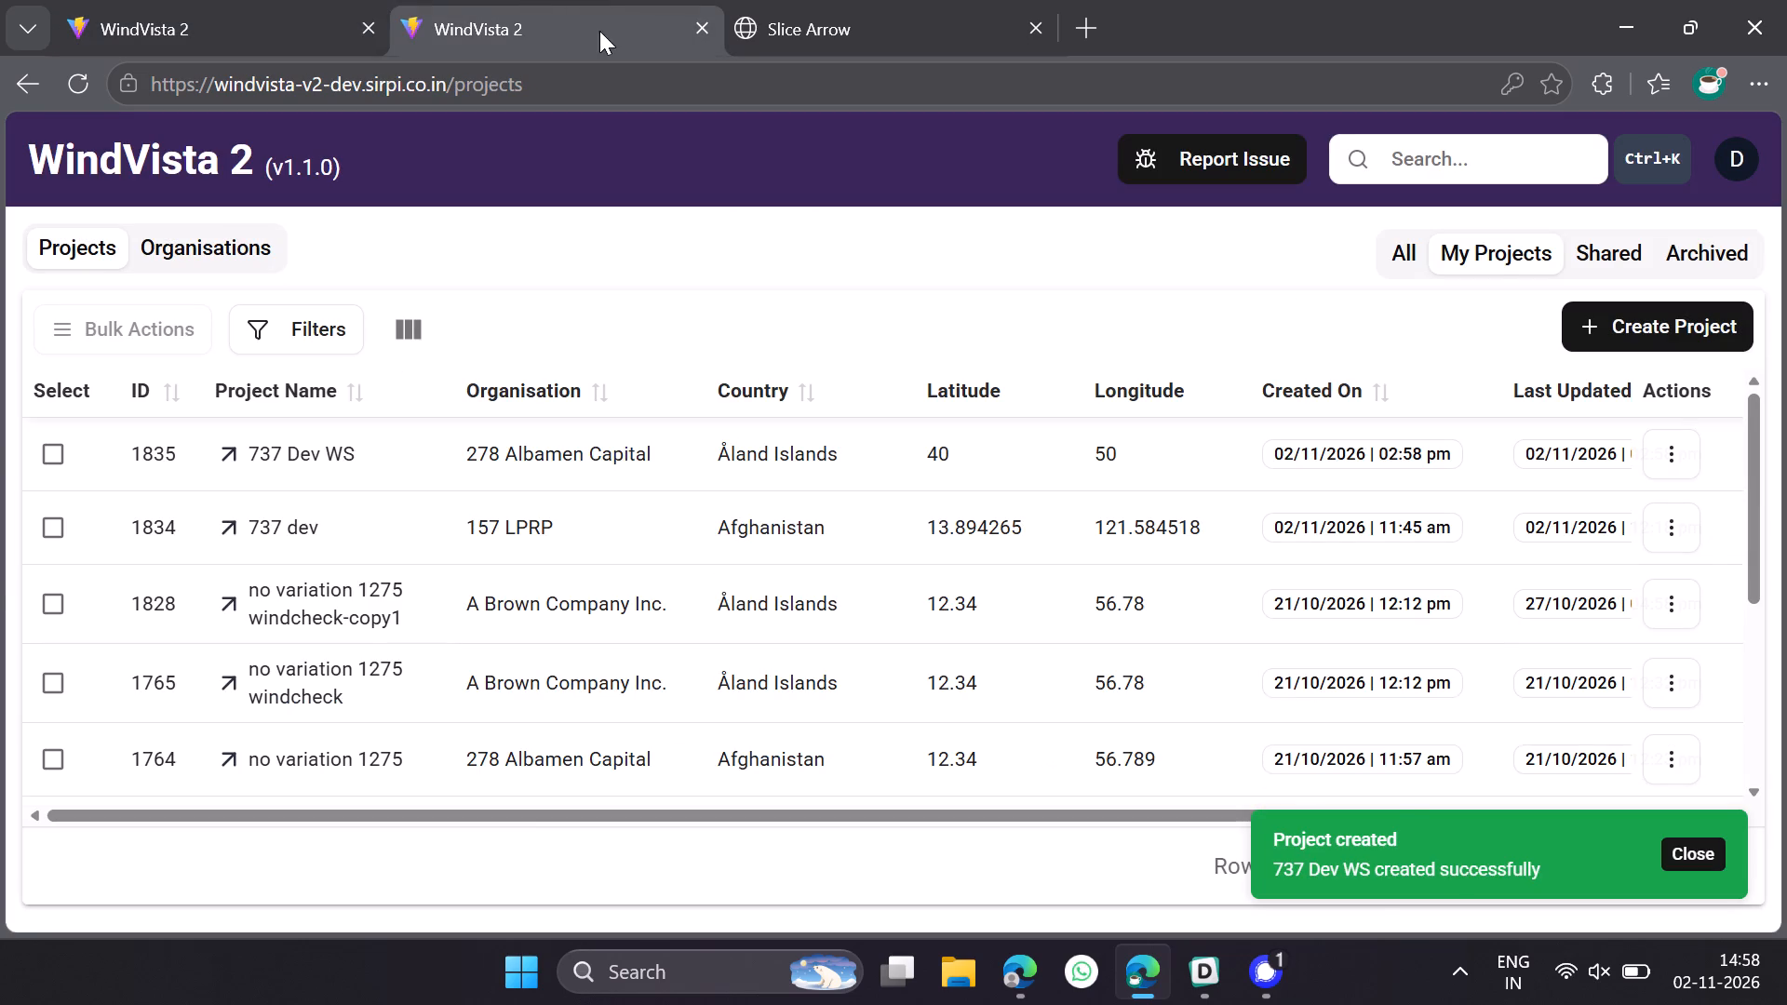
click(160, 0)
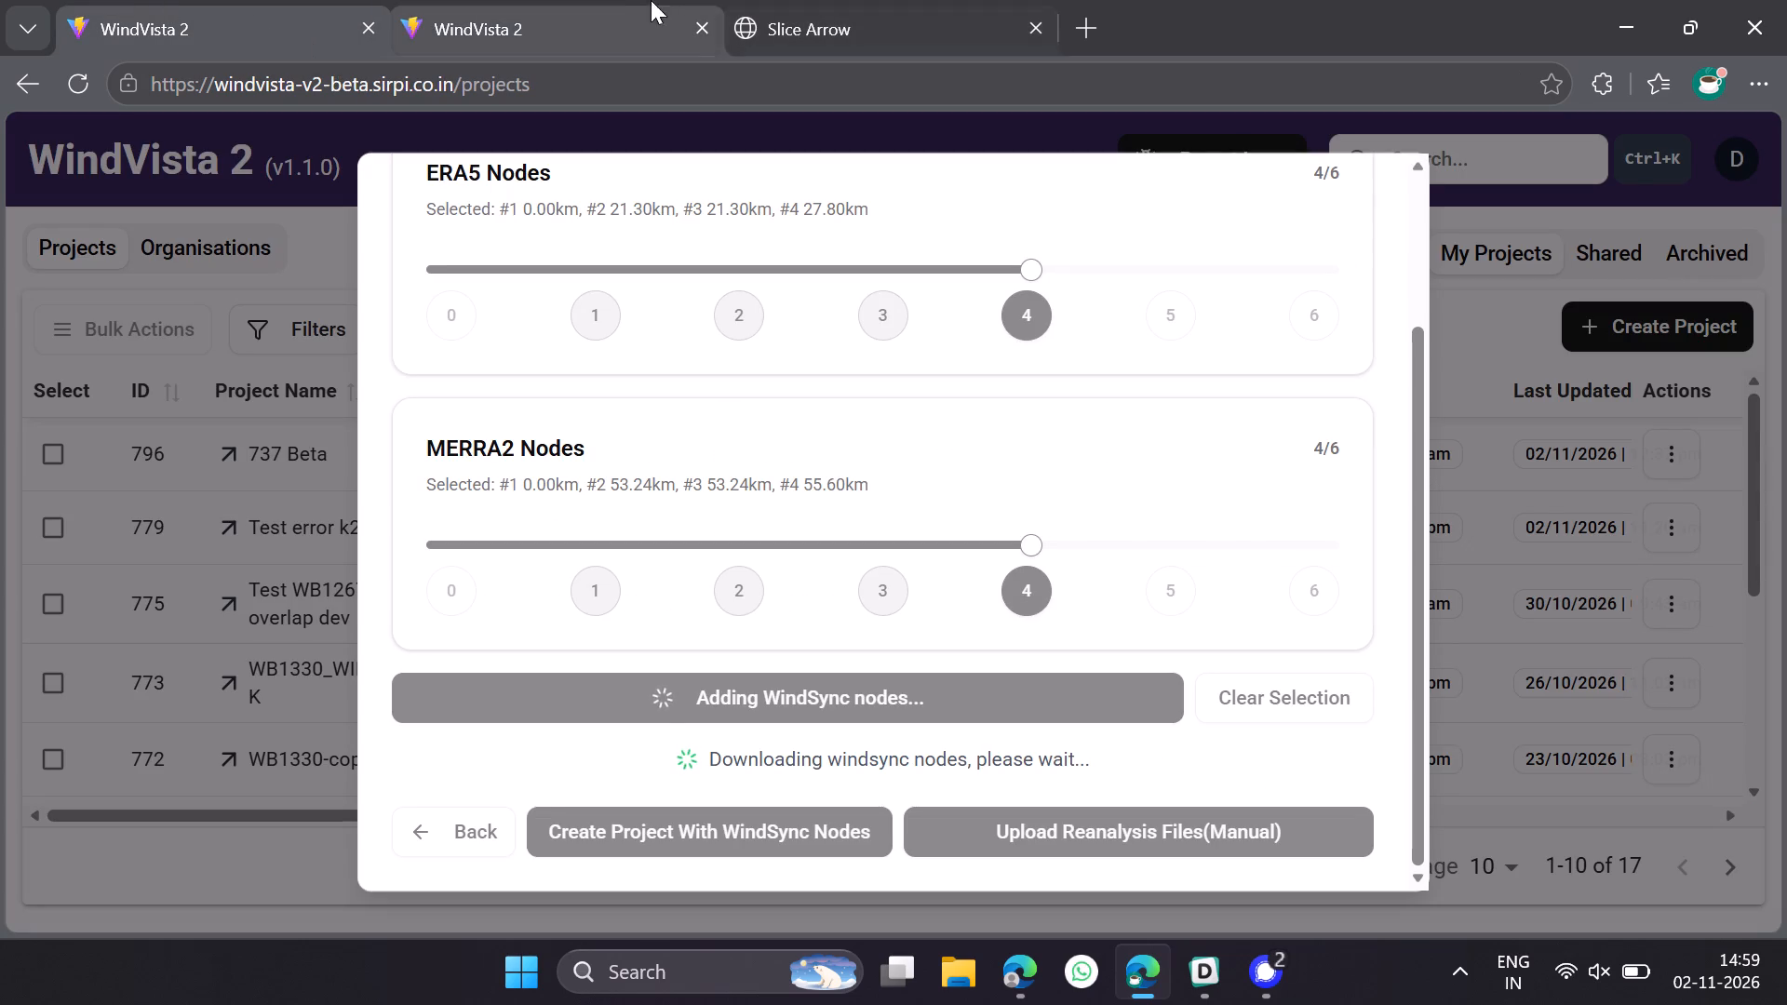
click(624, 0)
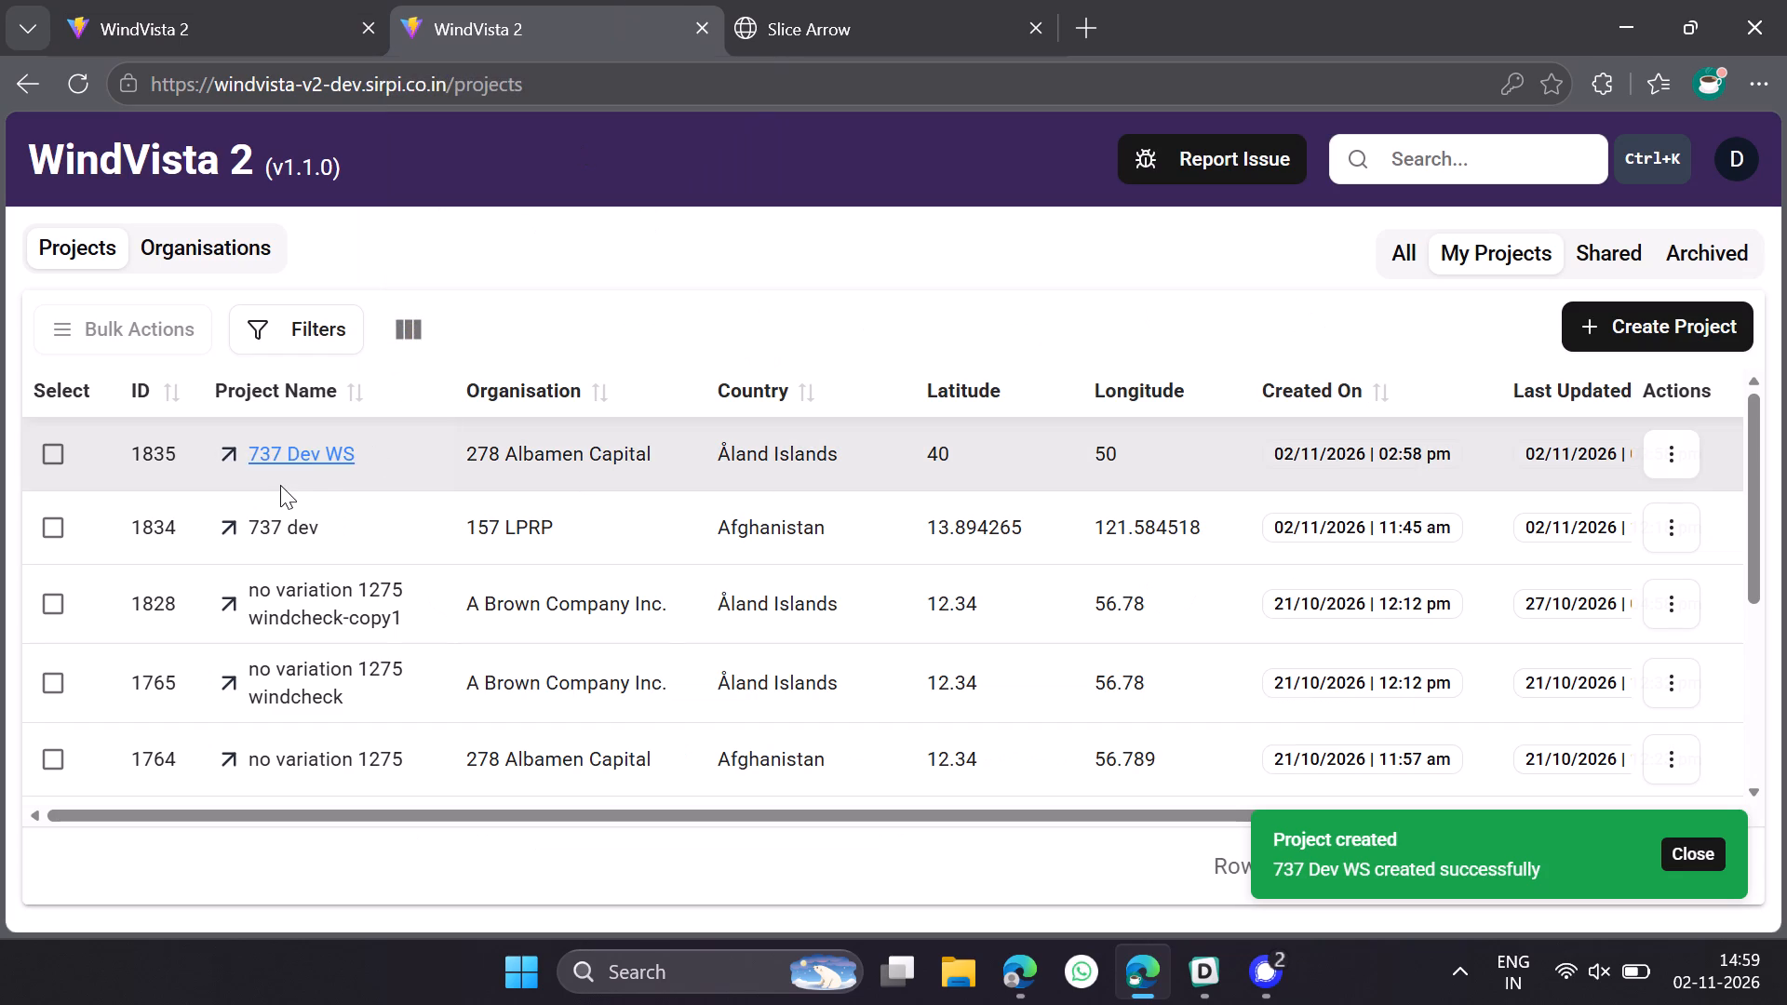
In the 737 Dev WS project, create a WRAAS analysis named 737 Dev WS with Get Latest Reanalysis enabled.
click(319, 465)
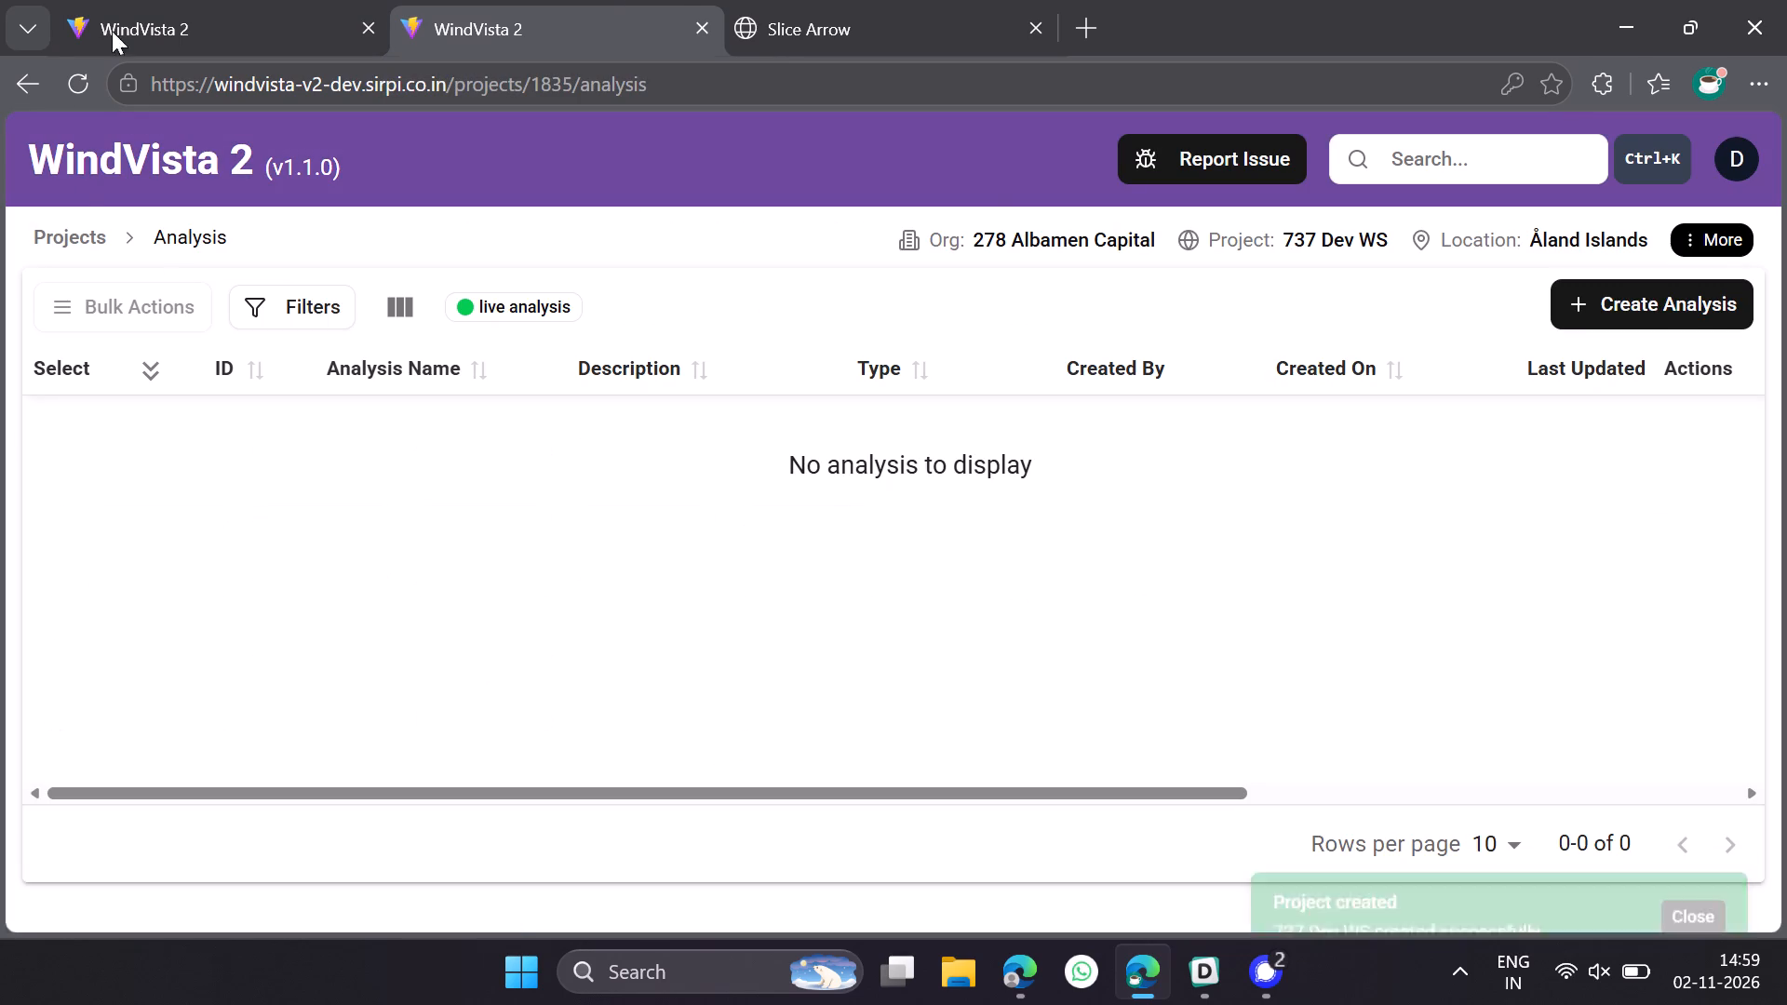
click(1652, 326)
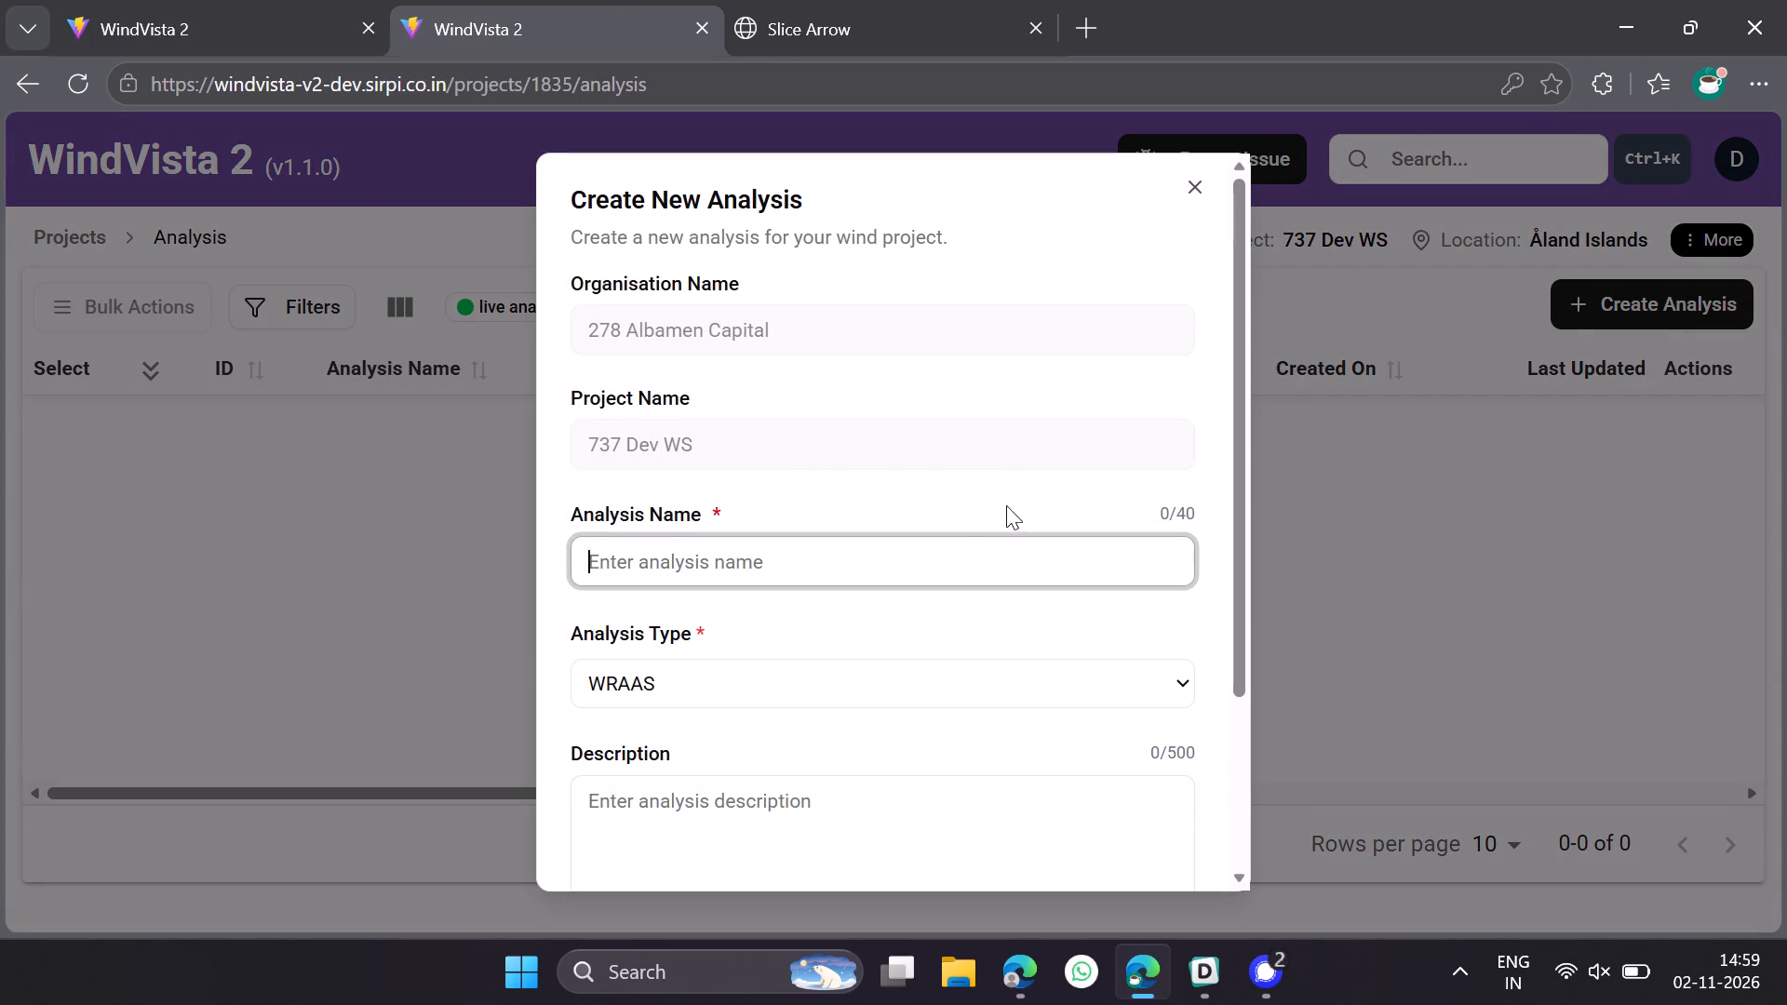
text(727)
key(BackSpace)
text(37)
key(BackSpace)
key(BackSpace)
key(BackSpace)
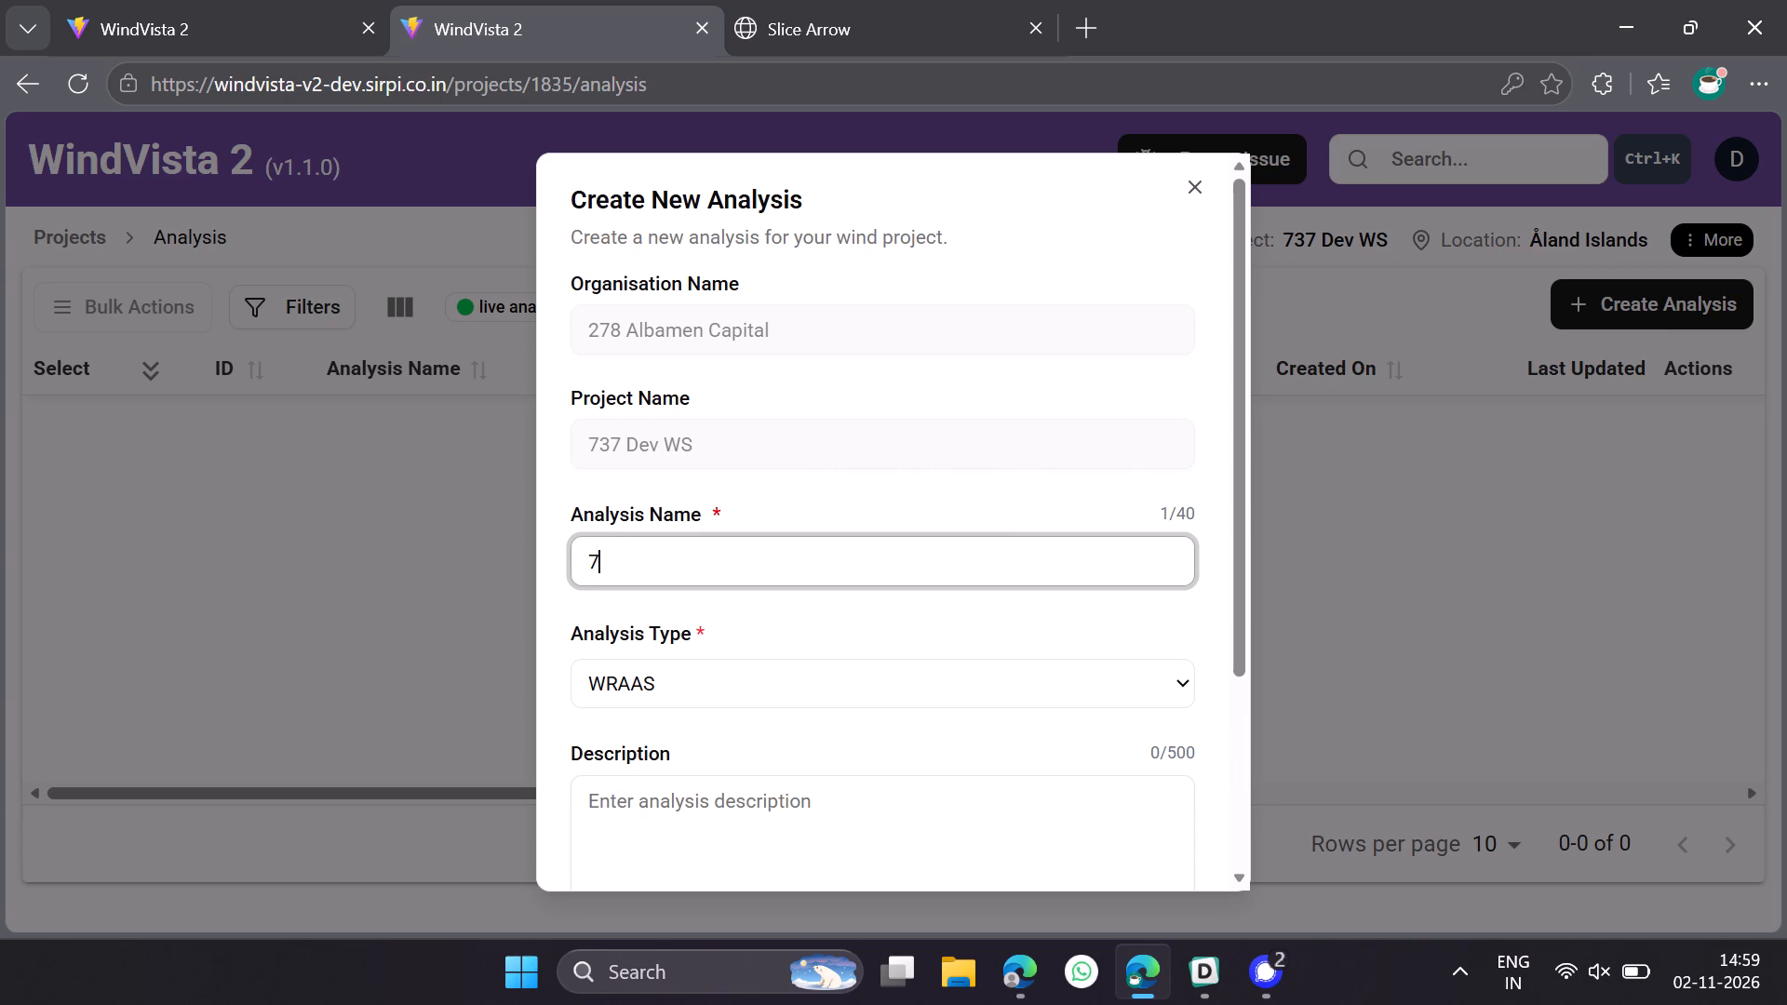
text(37)
key(space)
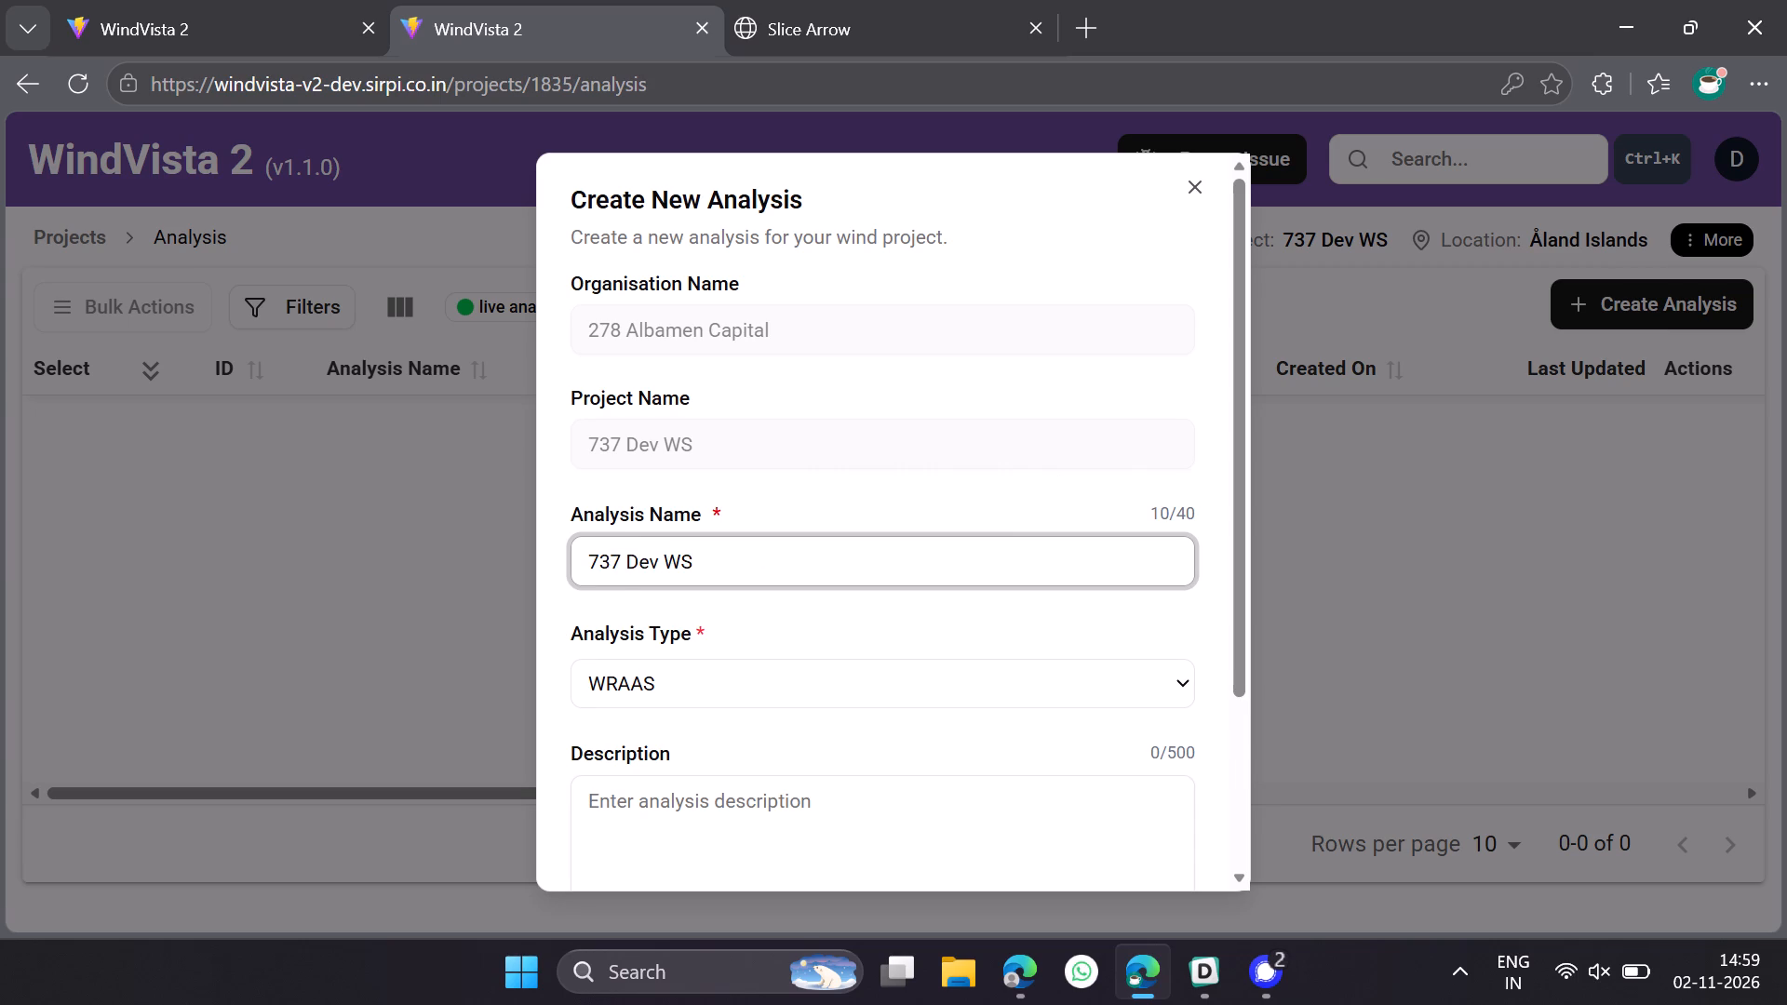
scroll(1006, 650, down, 6)
click(813, 761)
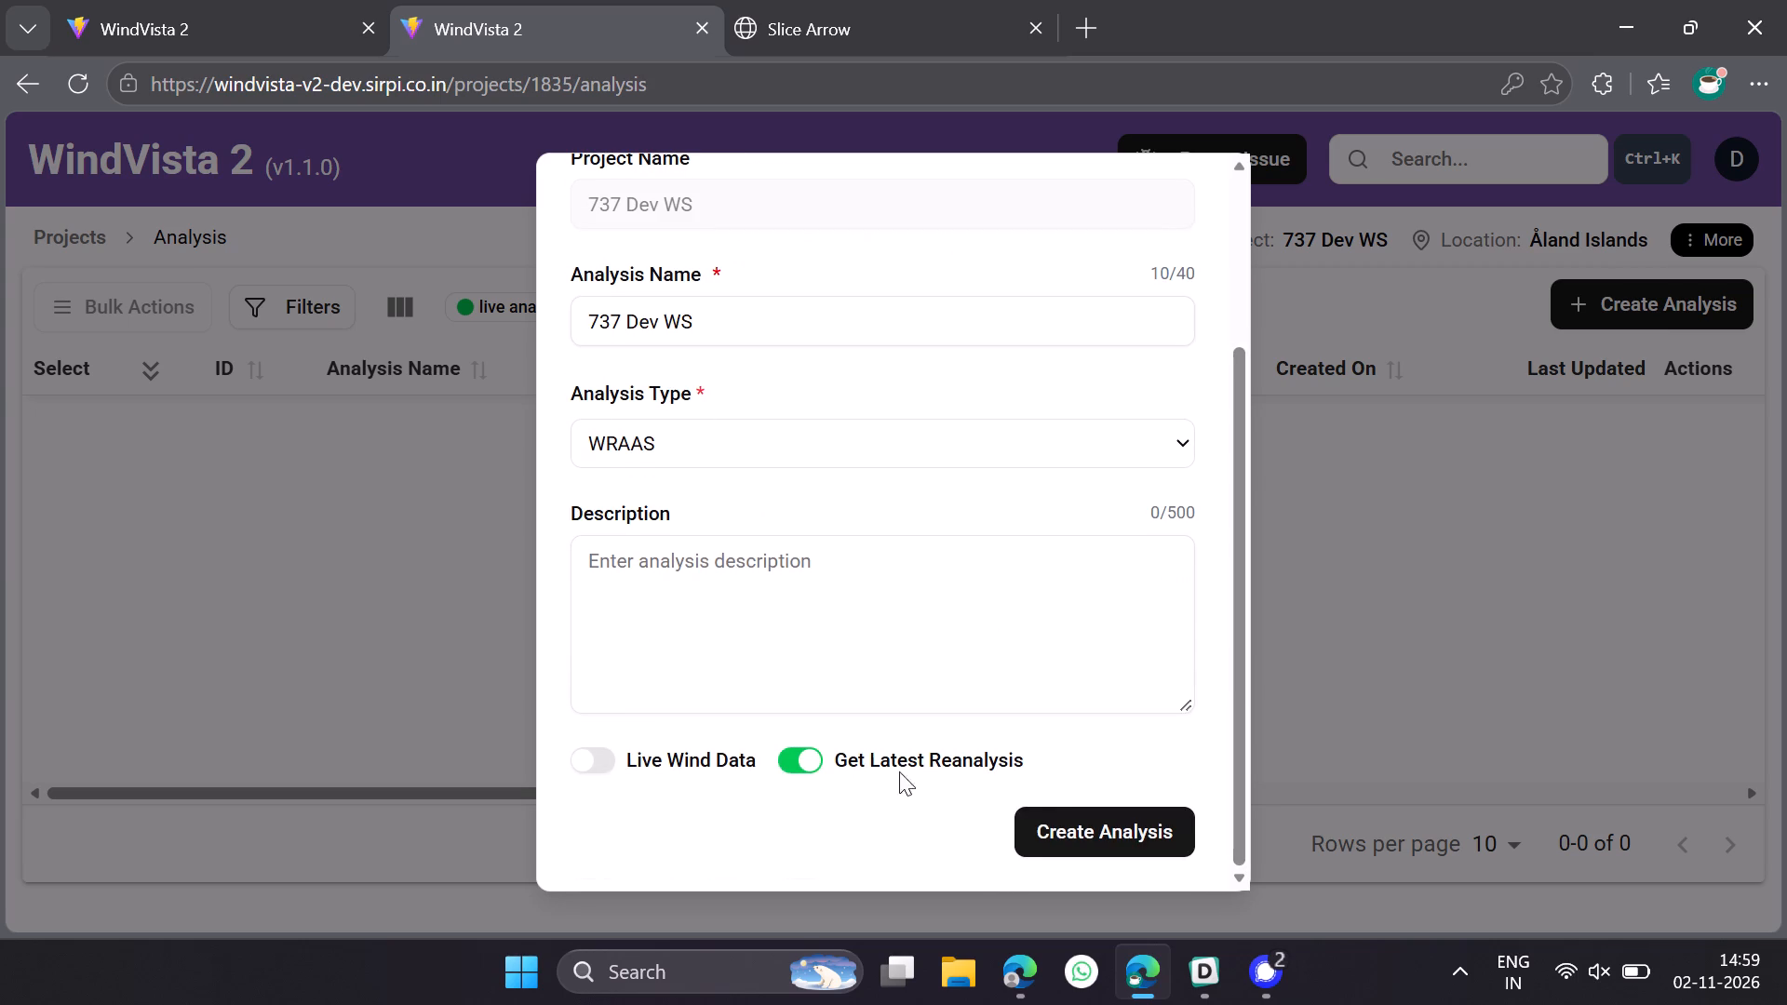
click(1082, 825)
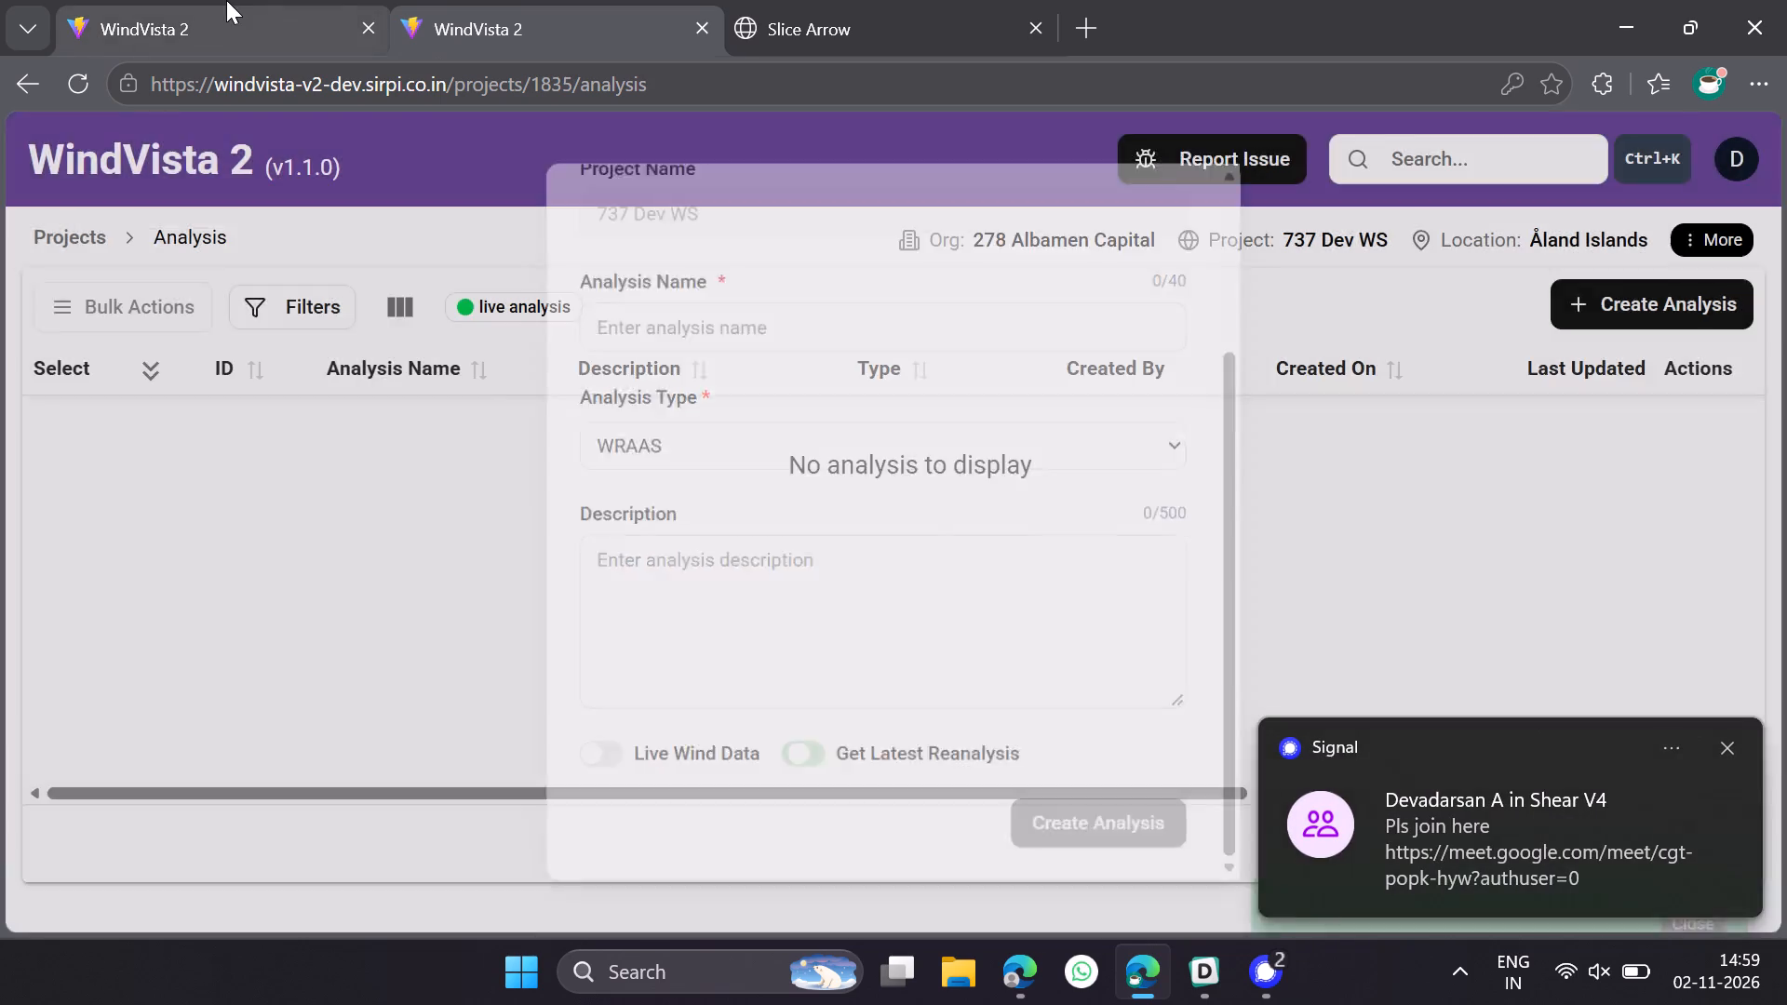
Recheck the WindSync node download progress on the Beta site.
click(226, 0)
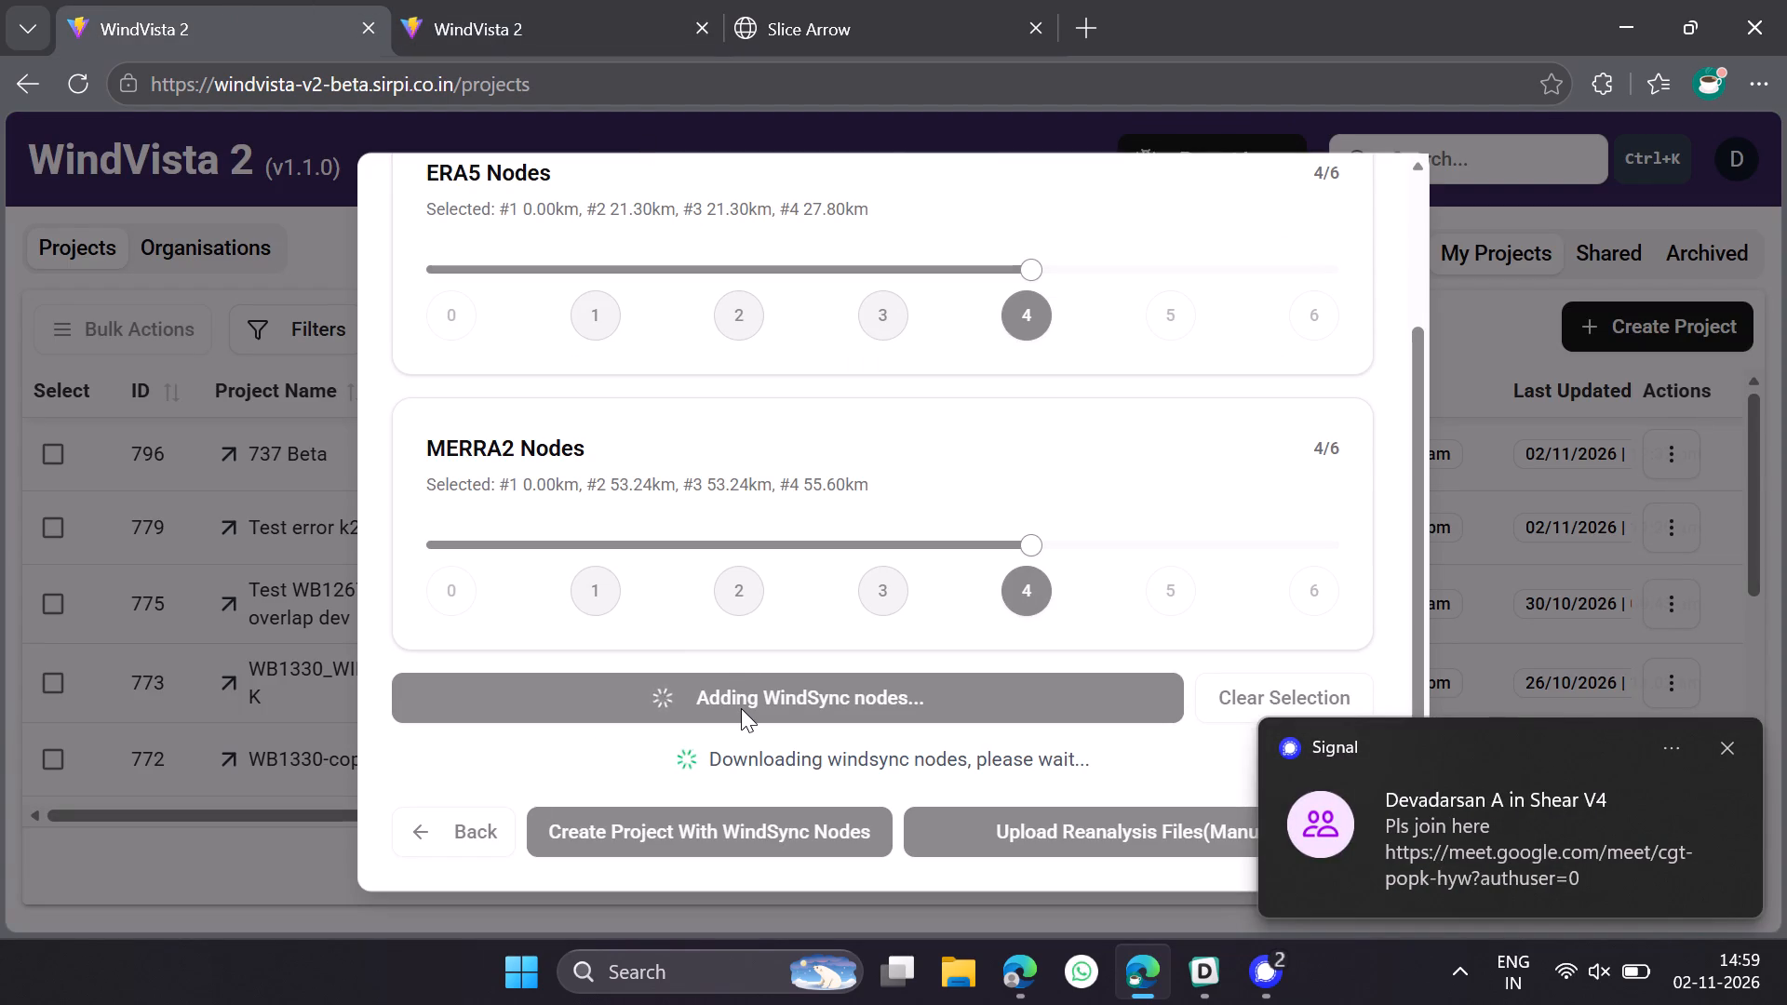
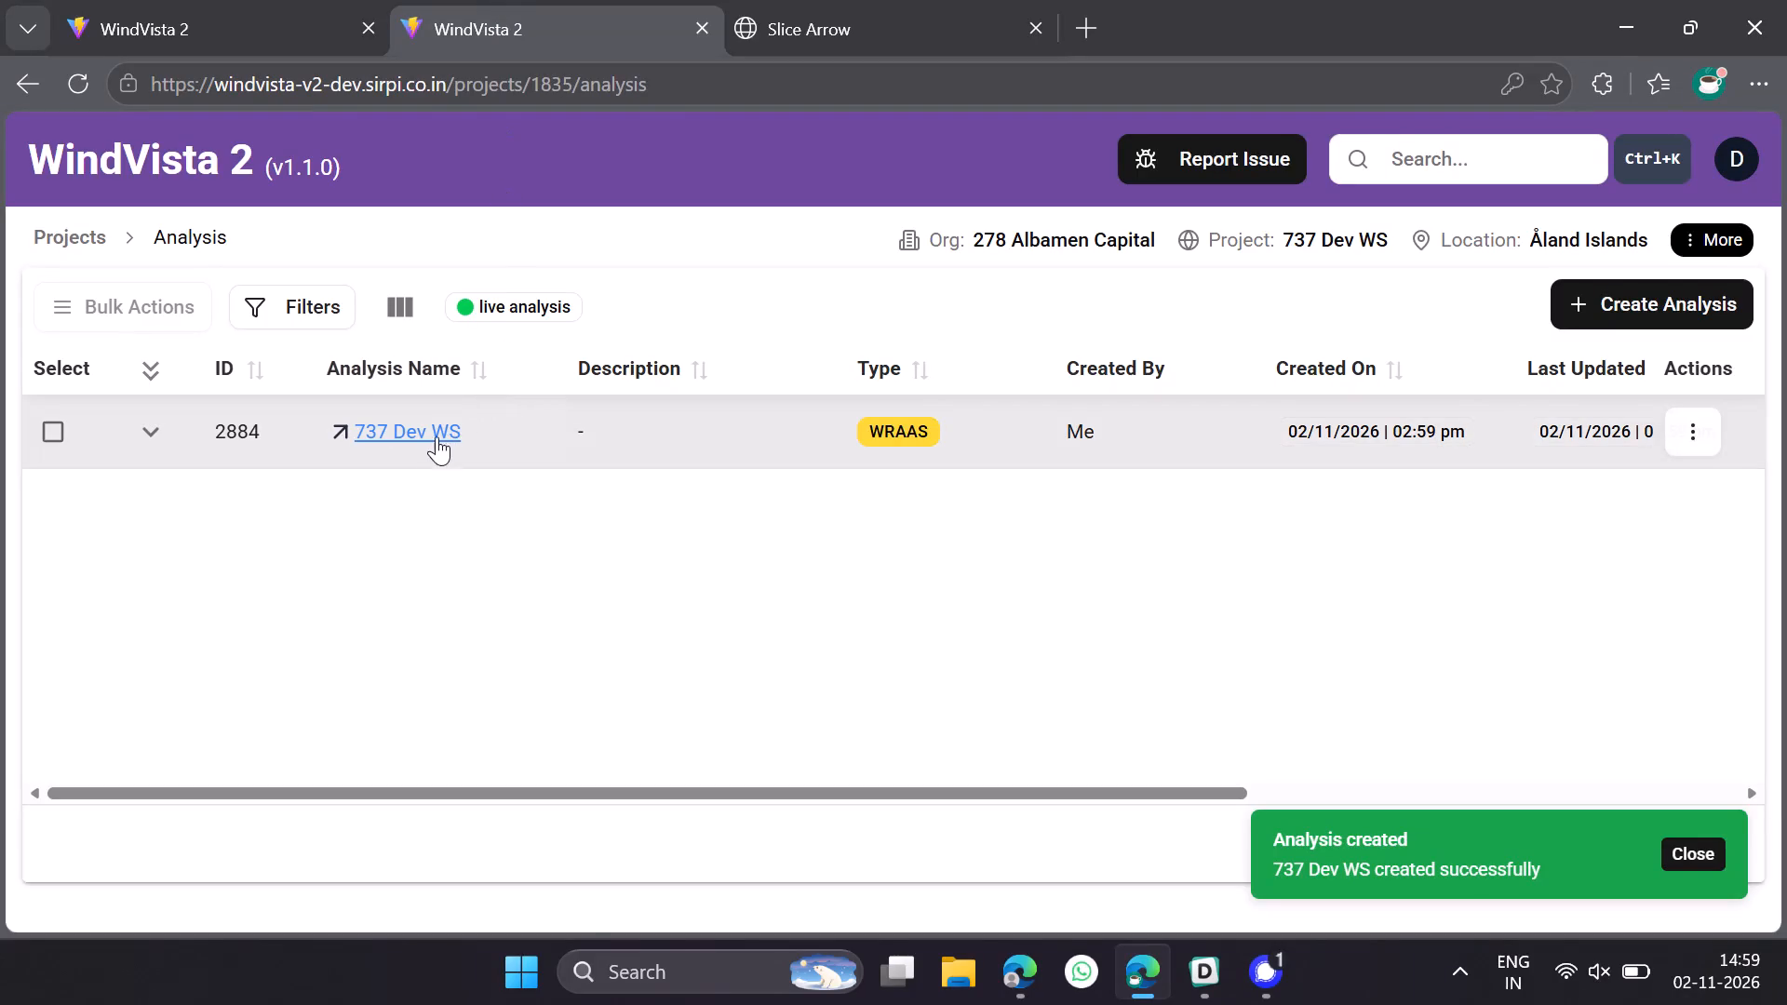
Open the 737 Dev WS analysis and start creating a new system in it.
click(432, 437)
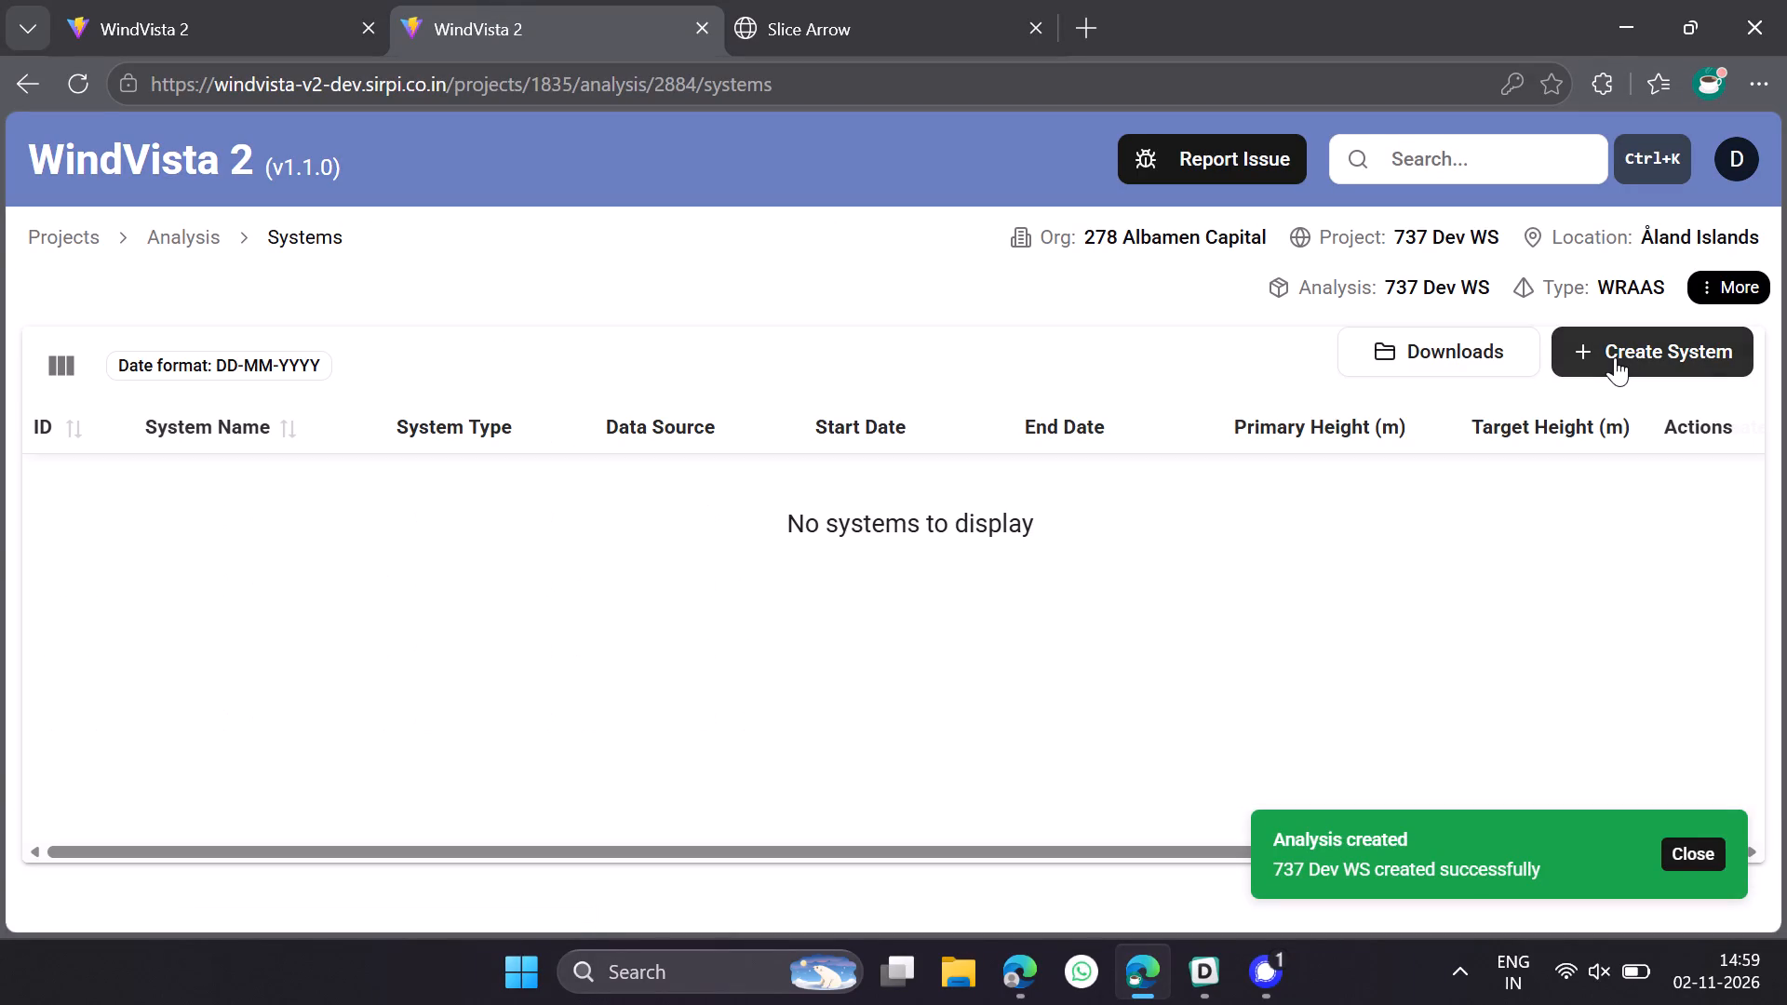
click(1615, 357)
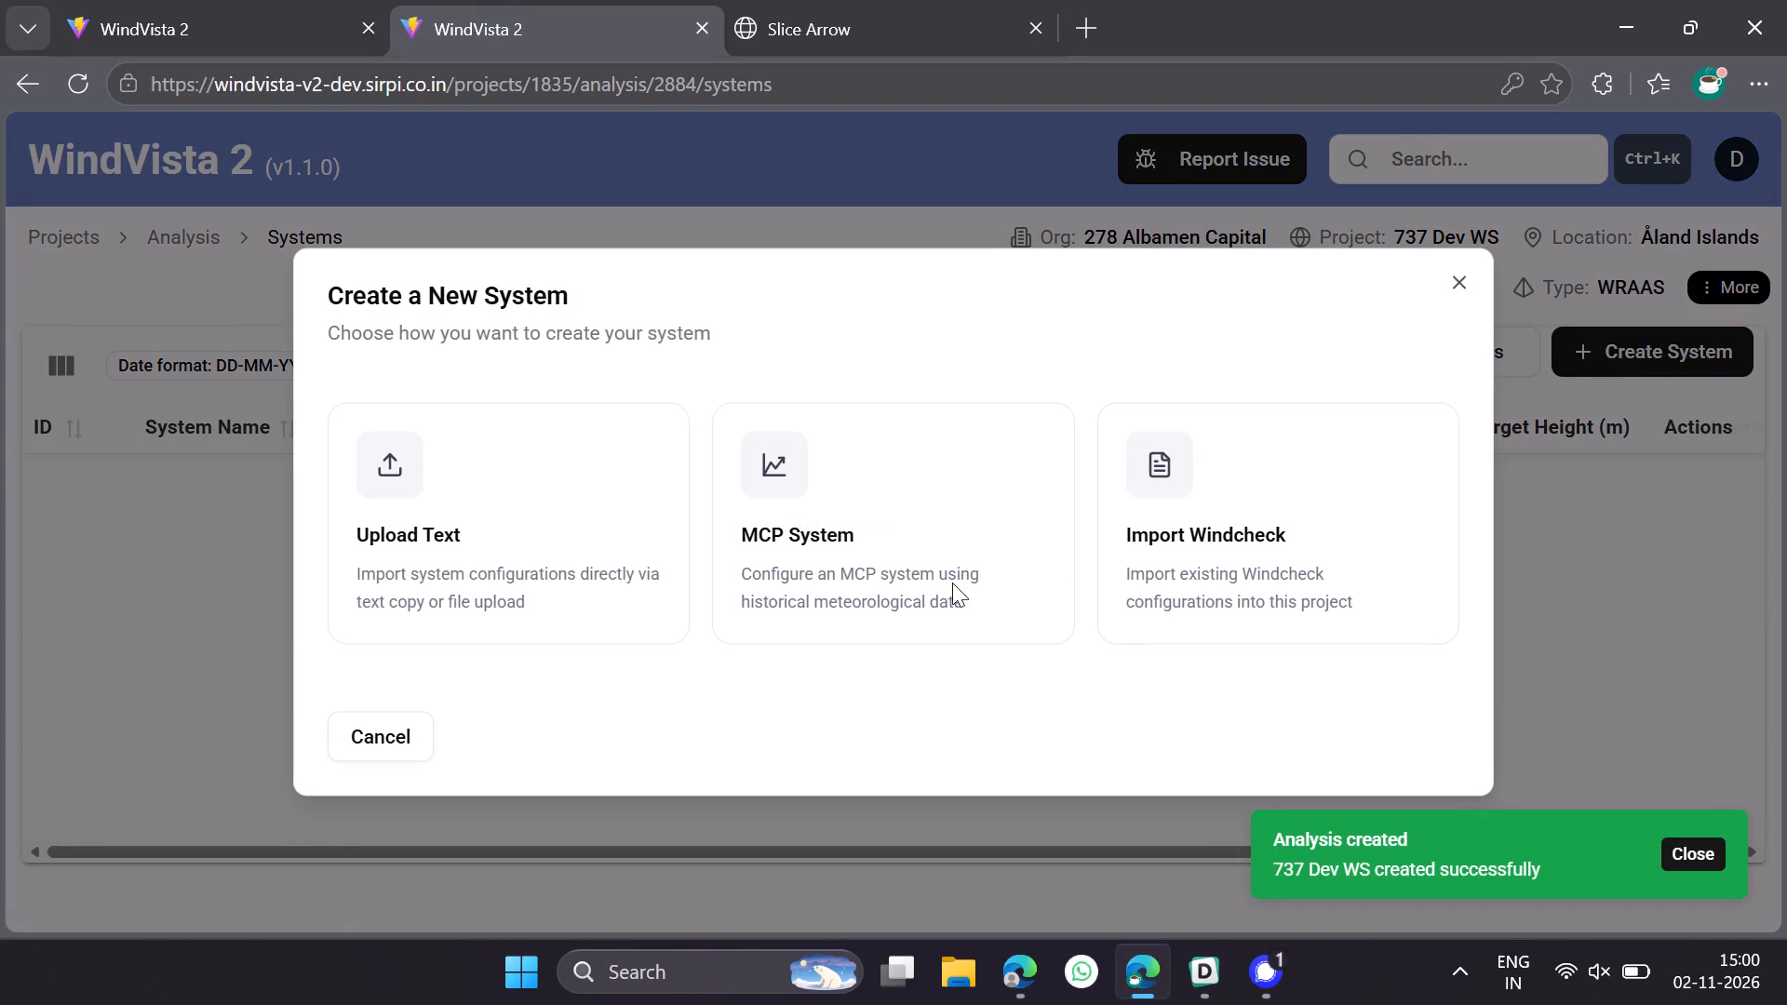
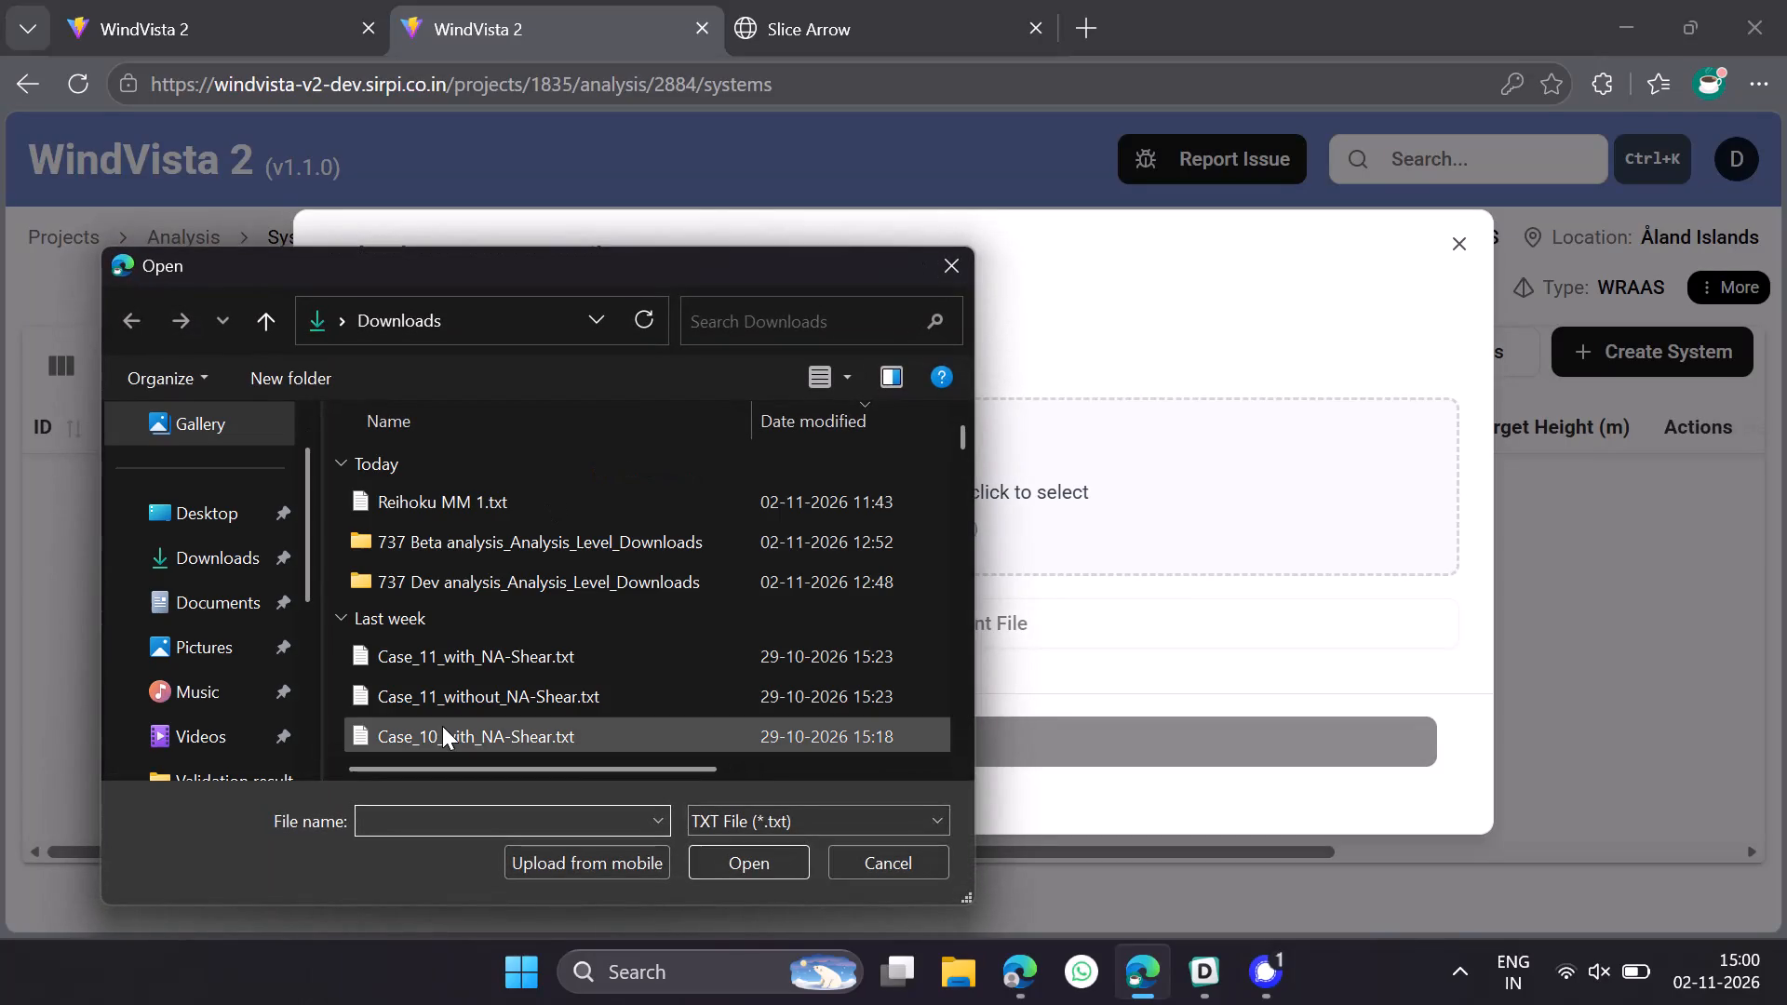
Upload Reihoku MM 1.txt from Downloads as the measurement file for the new Dev system.
click(529, 506)
click(738, 867)
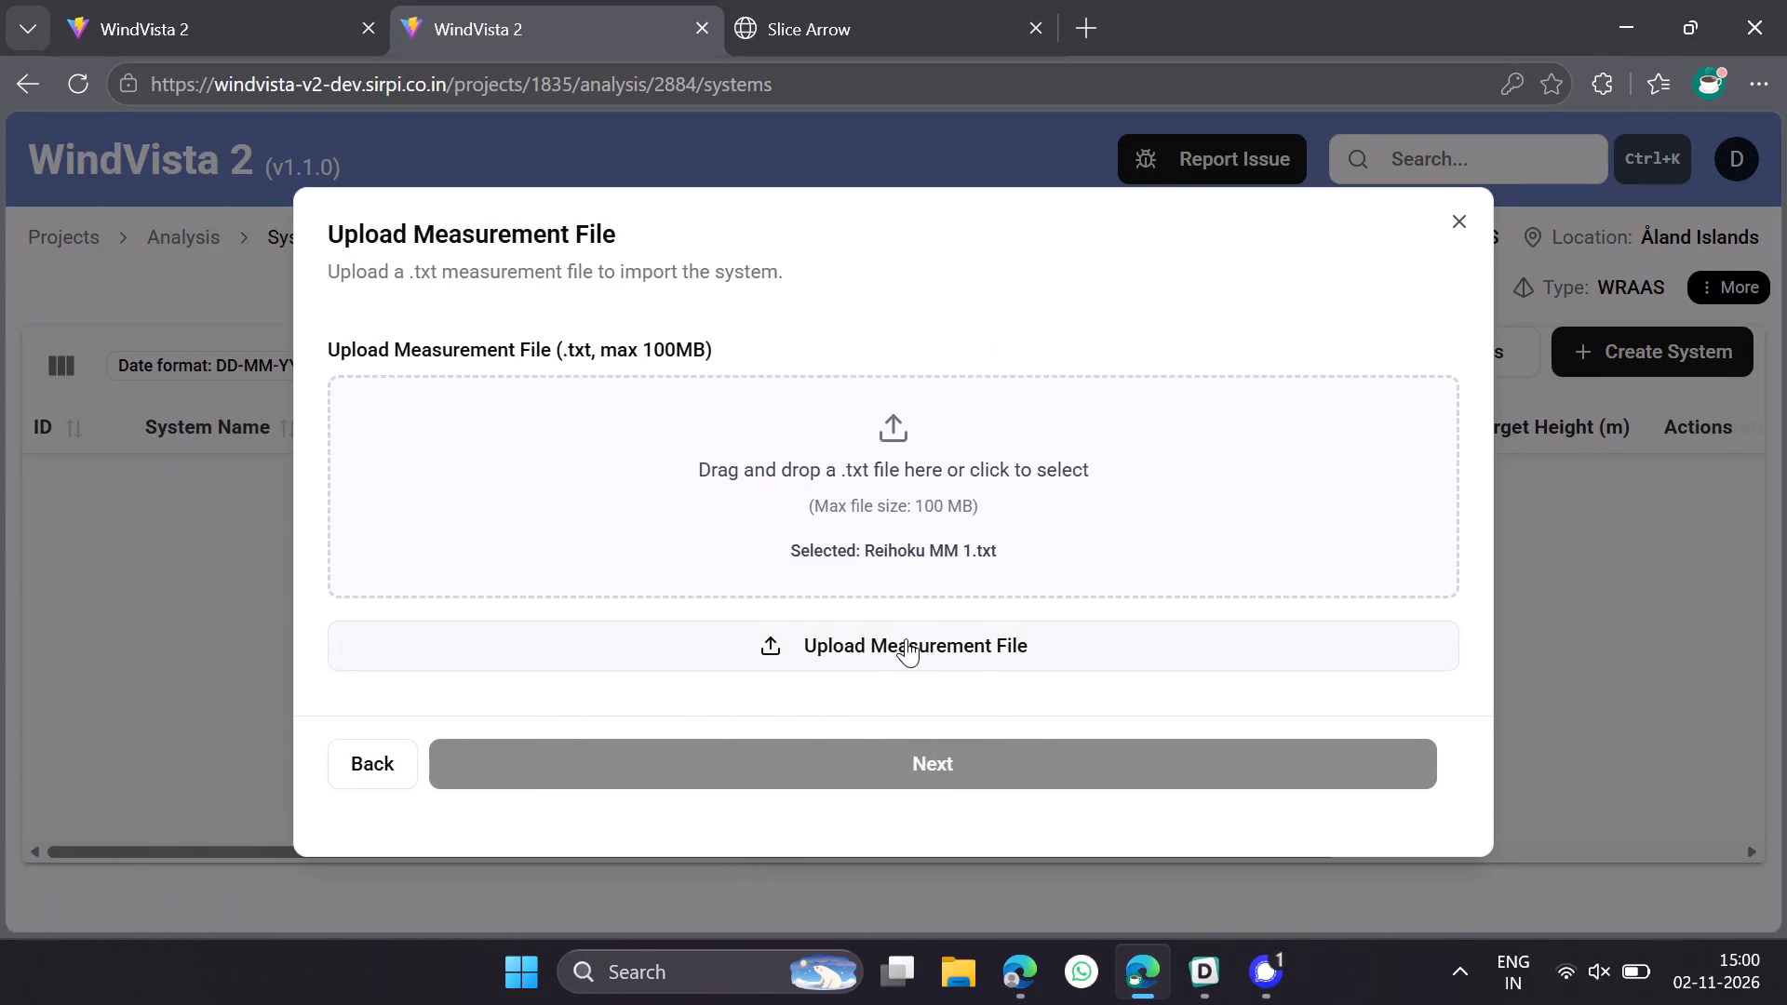
click(909, 634)
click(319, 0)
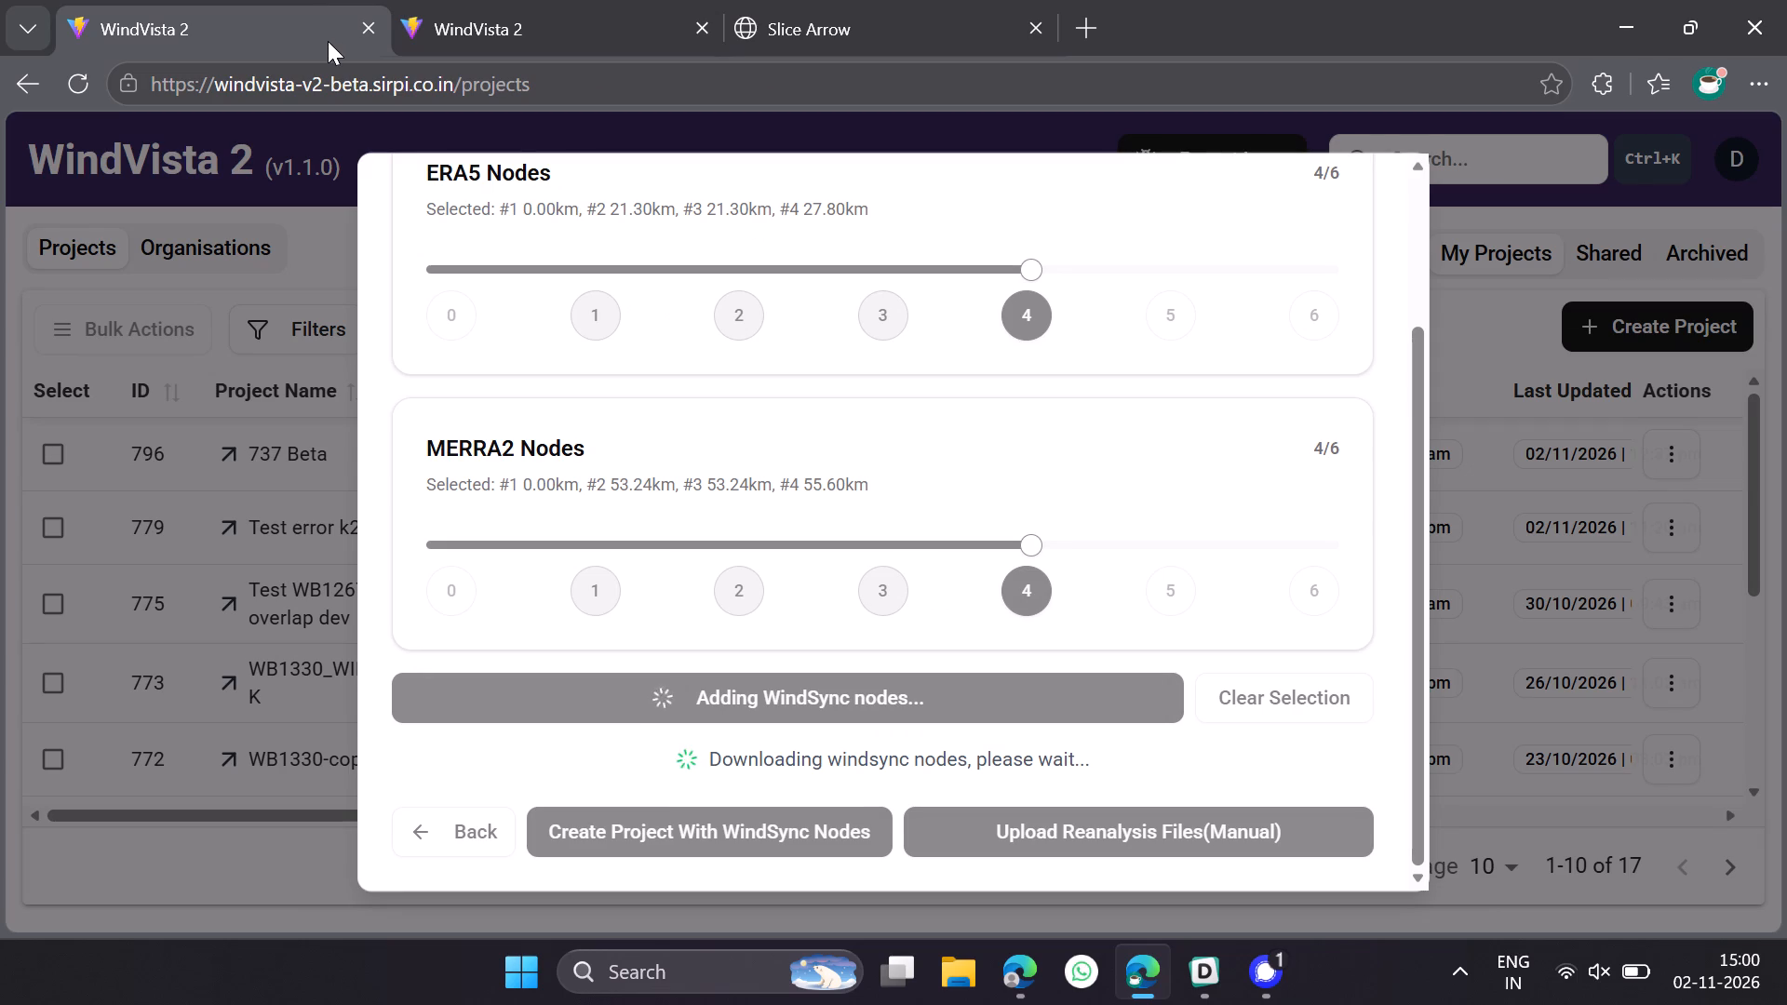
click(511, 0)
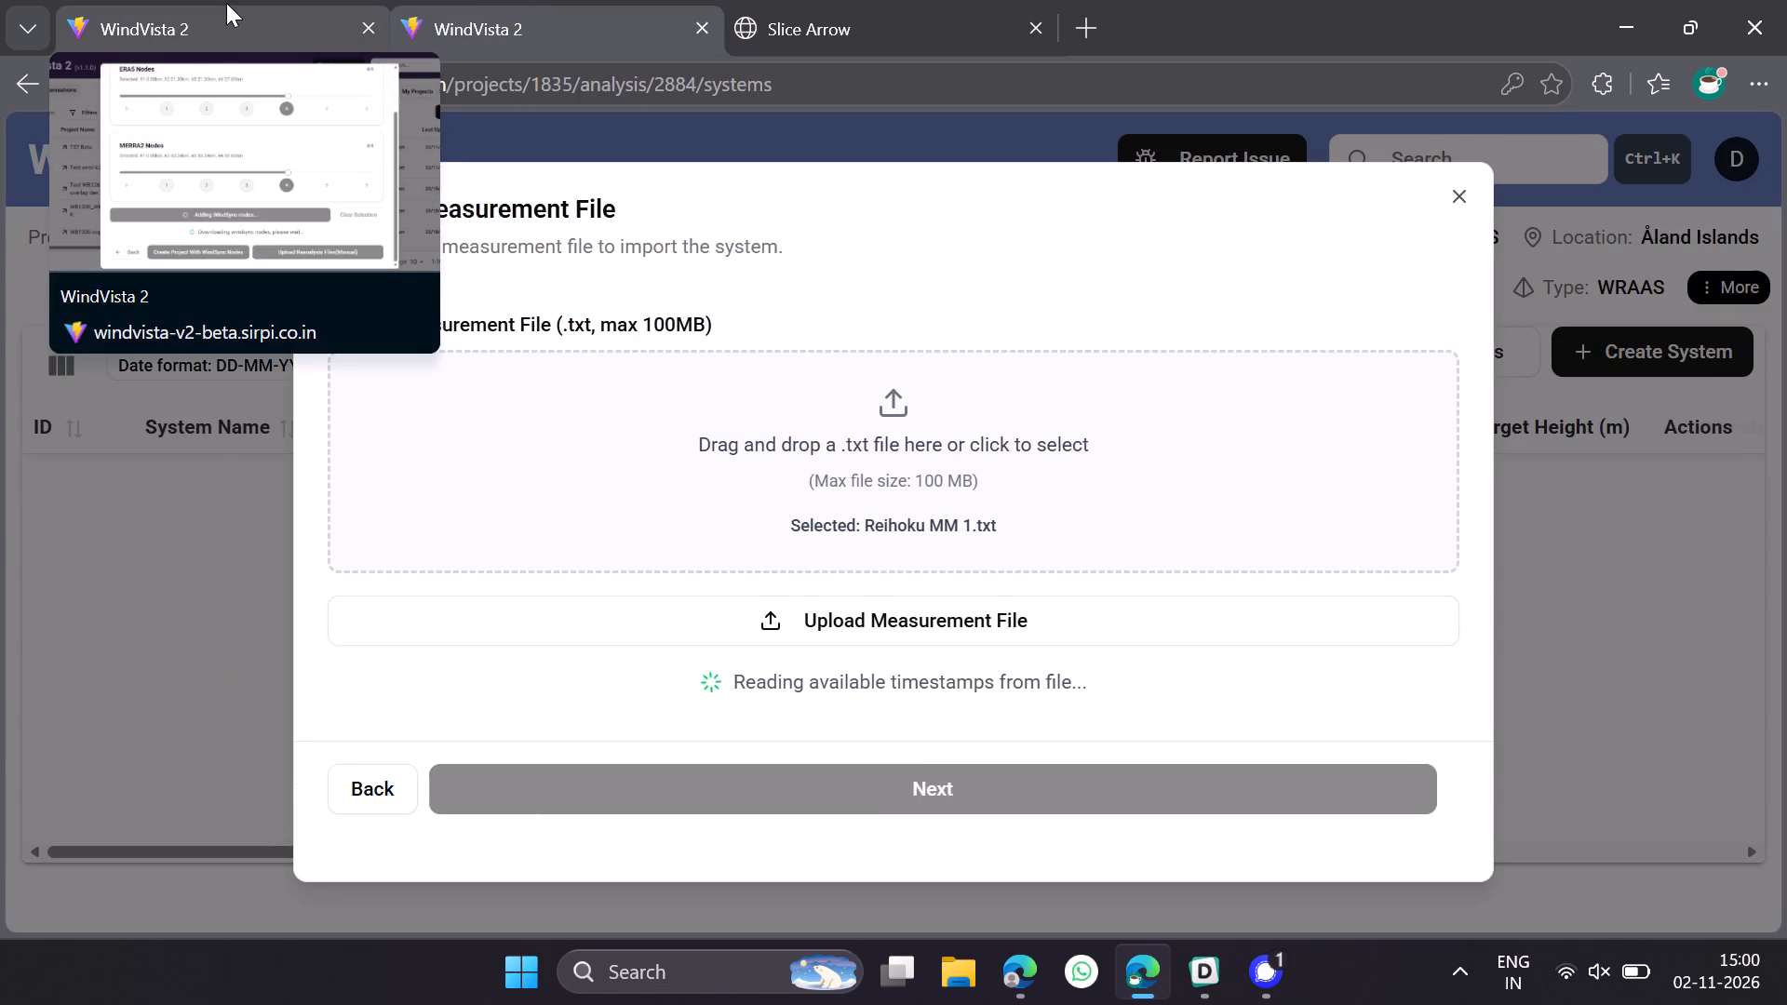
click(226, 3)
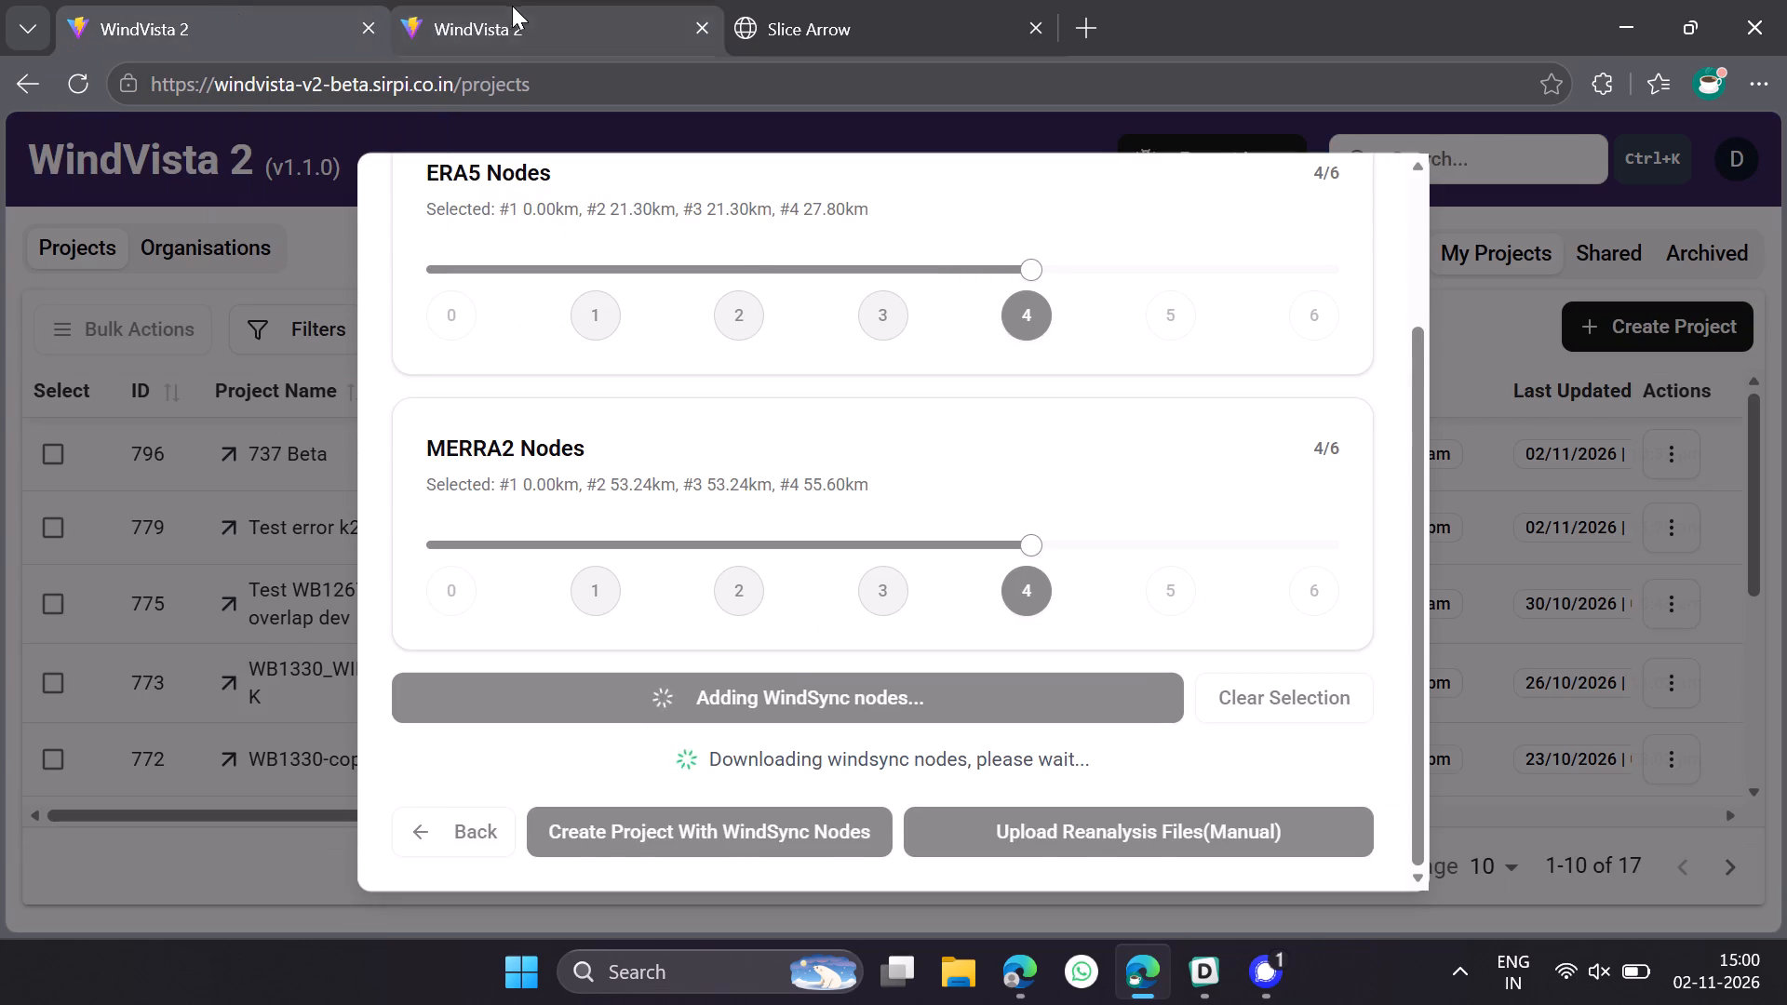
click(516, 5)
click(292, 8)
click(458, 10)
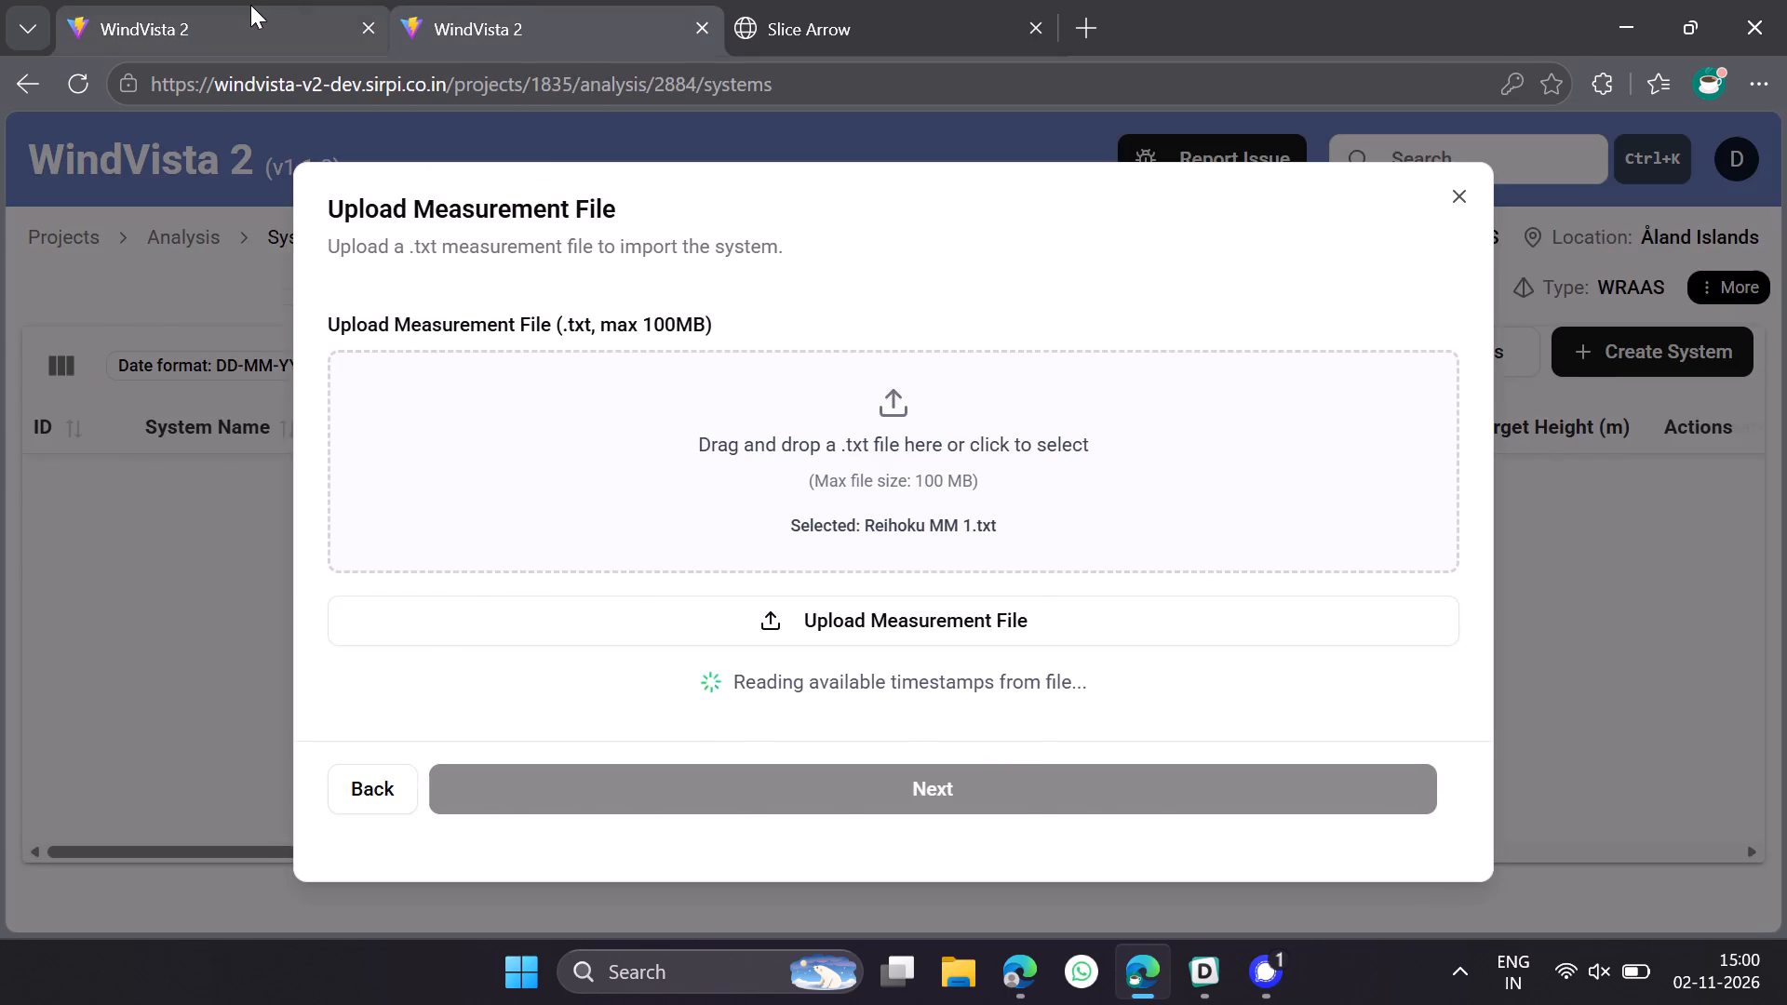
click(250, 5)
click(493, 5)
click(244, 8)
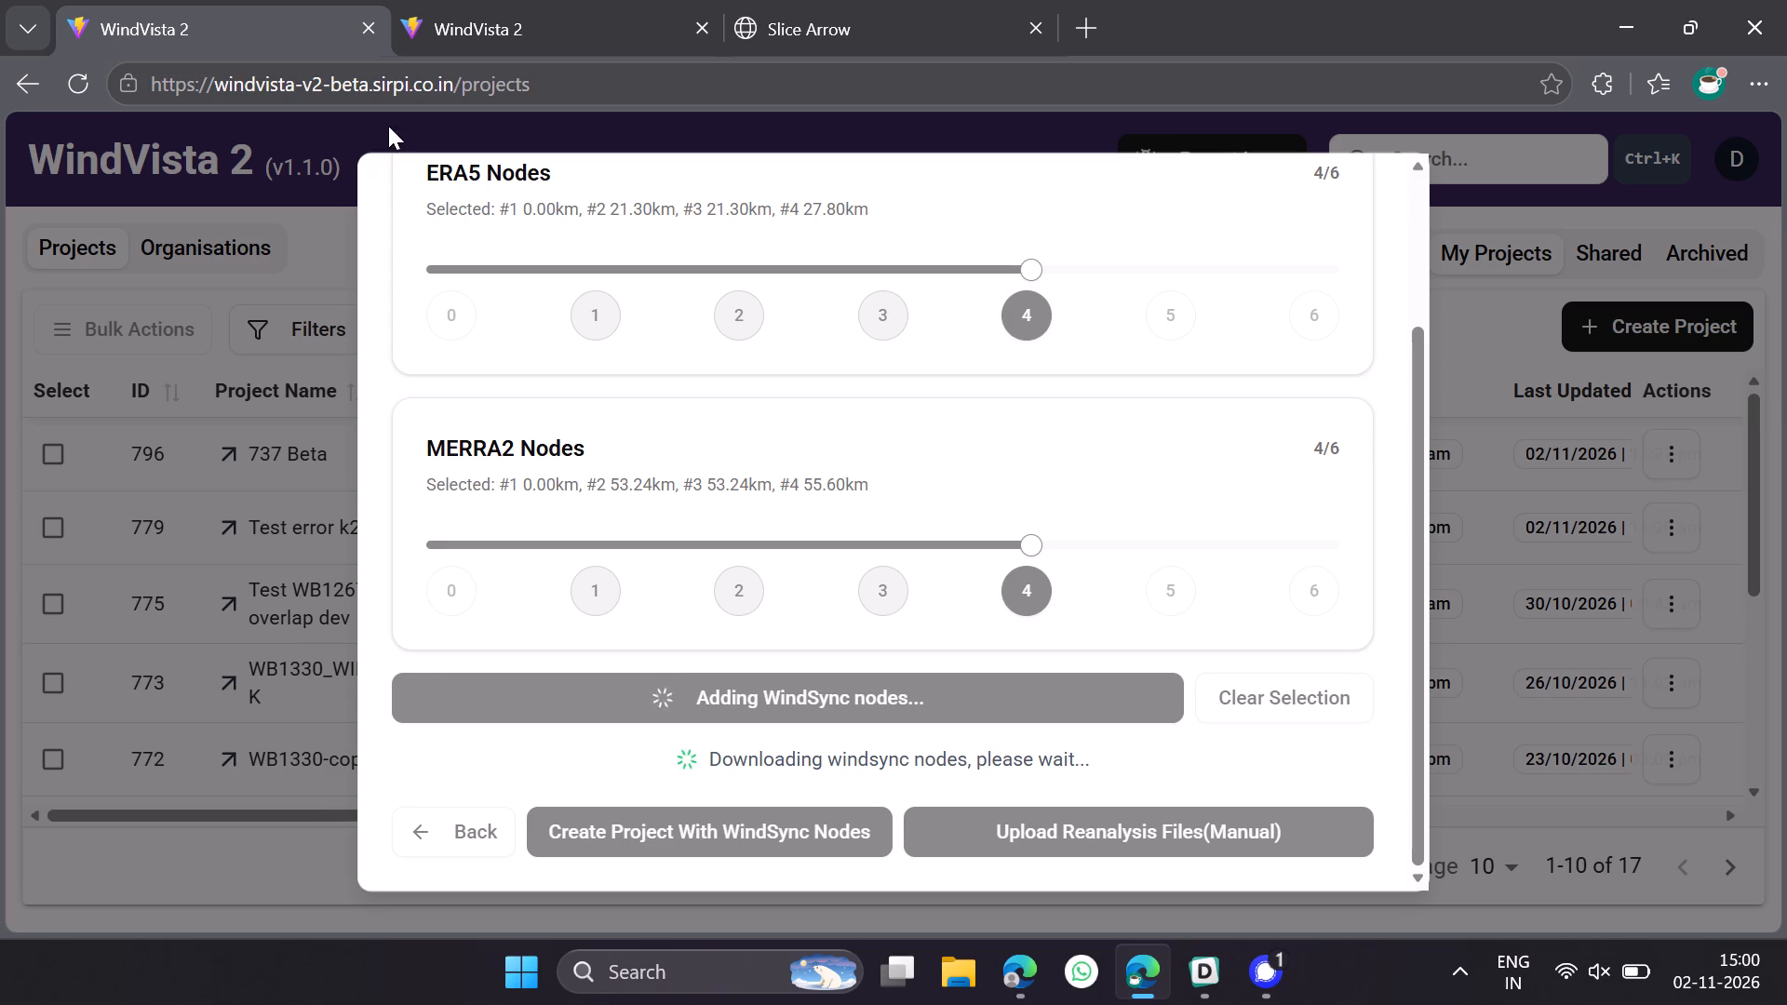
Validate the Dev measurement file for the date range 03-03-2022 to 19-10-2023.
click(458, 0)
scroll(711, 593, down, 4)
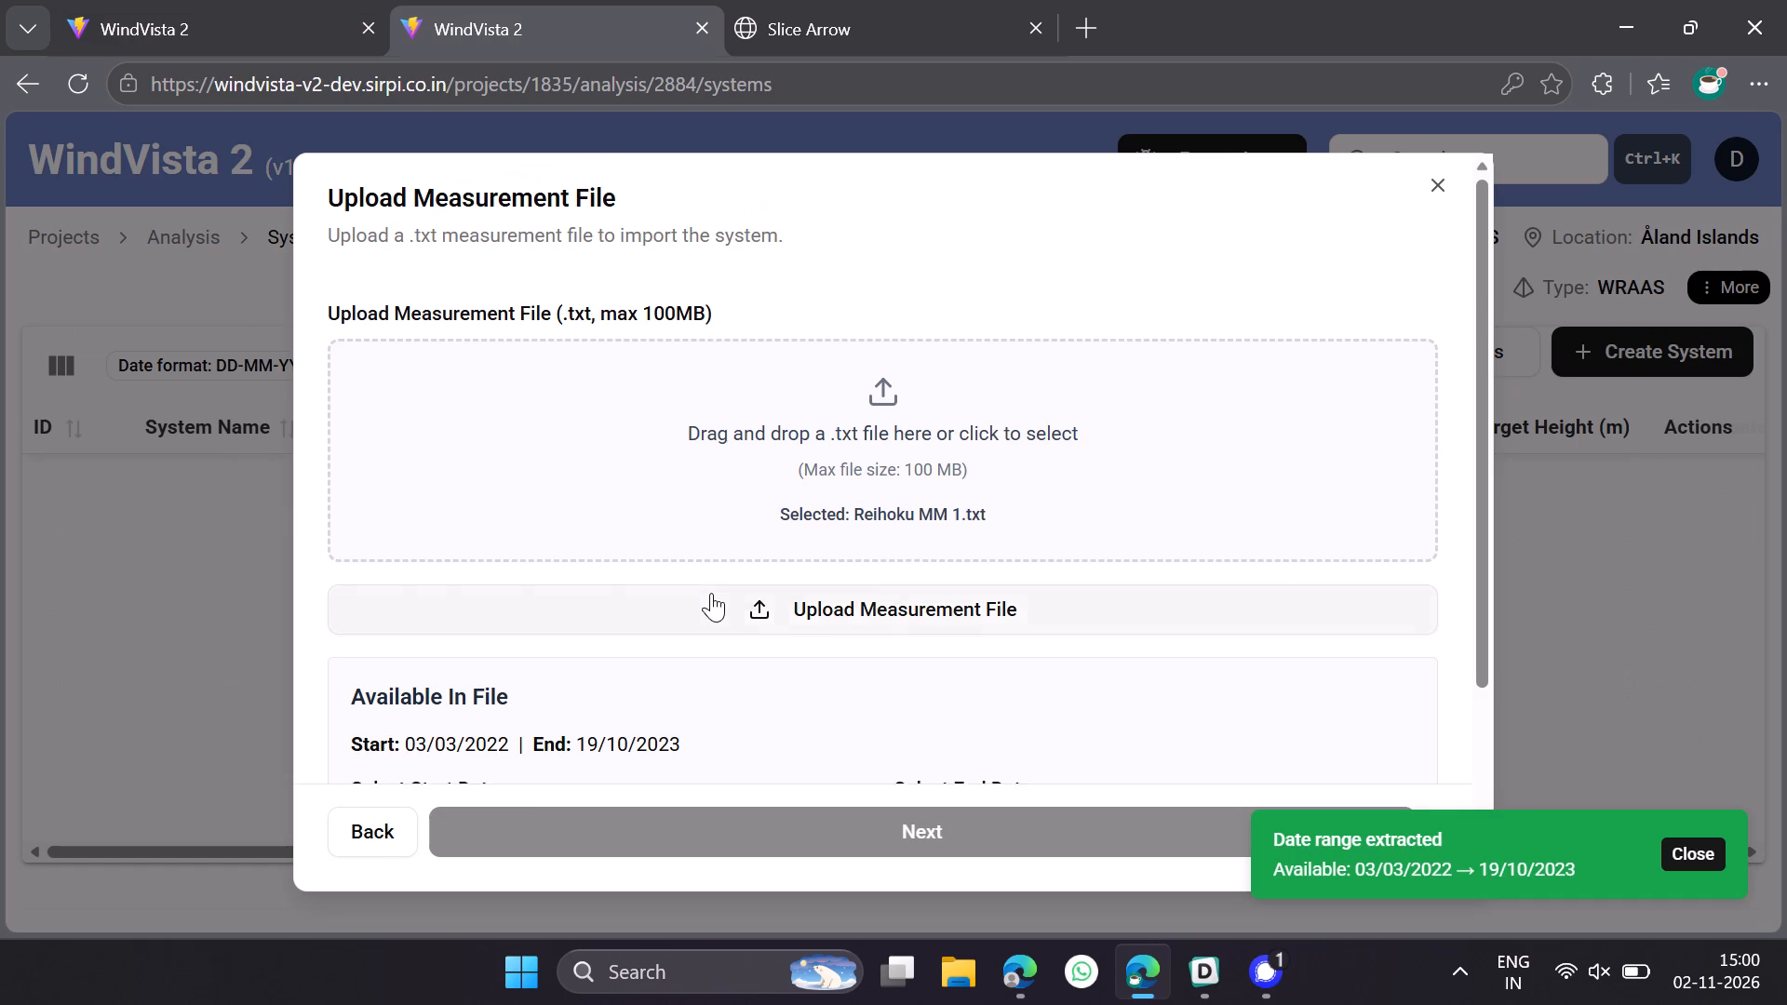
scroll(711, 593, down, 5)
click(911, 662)
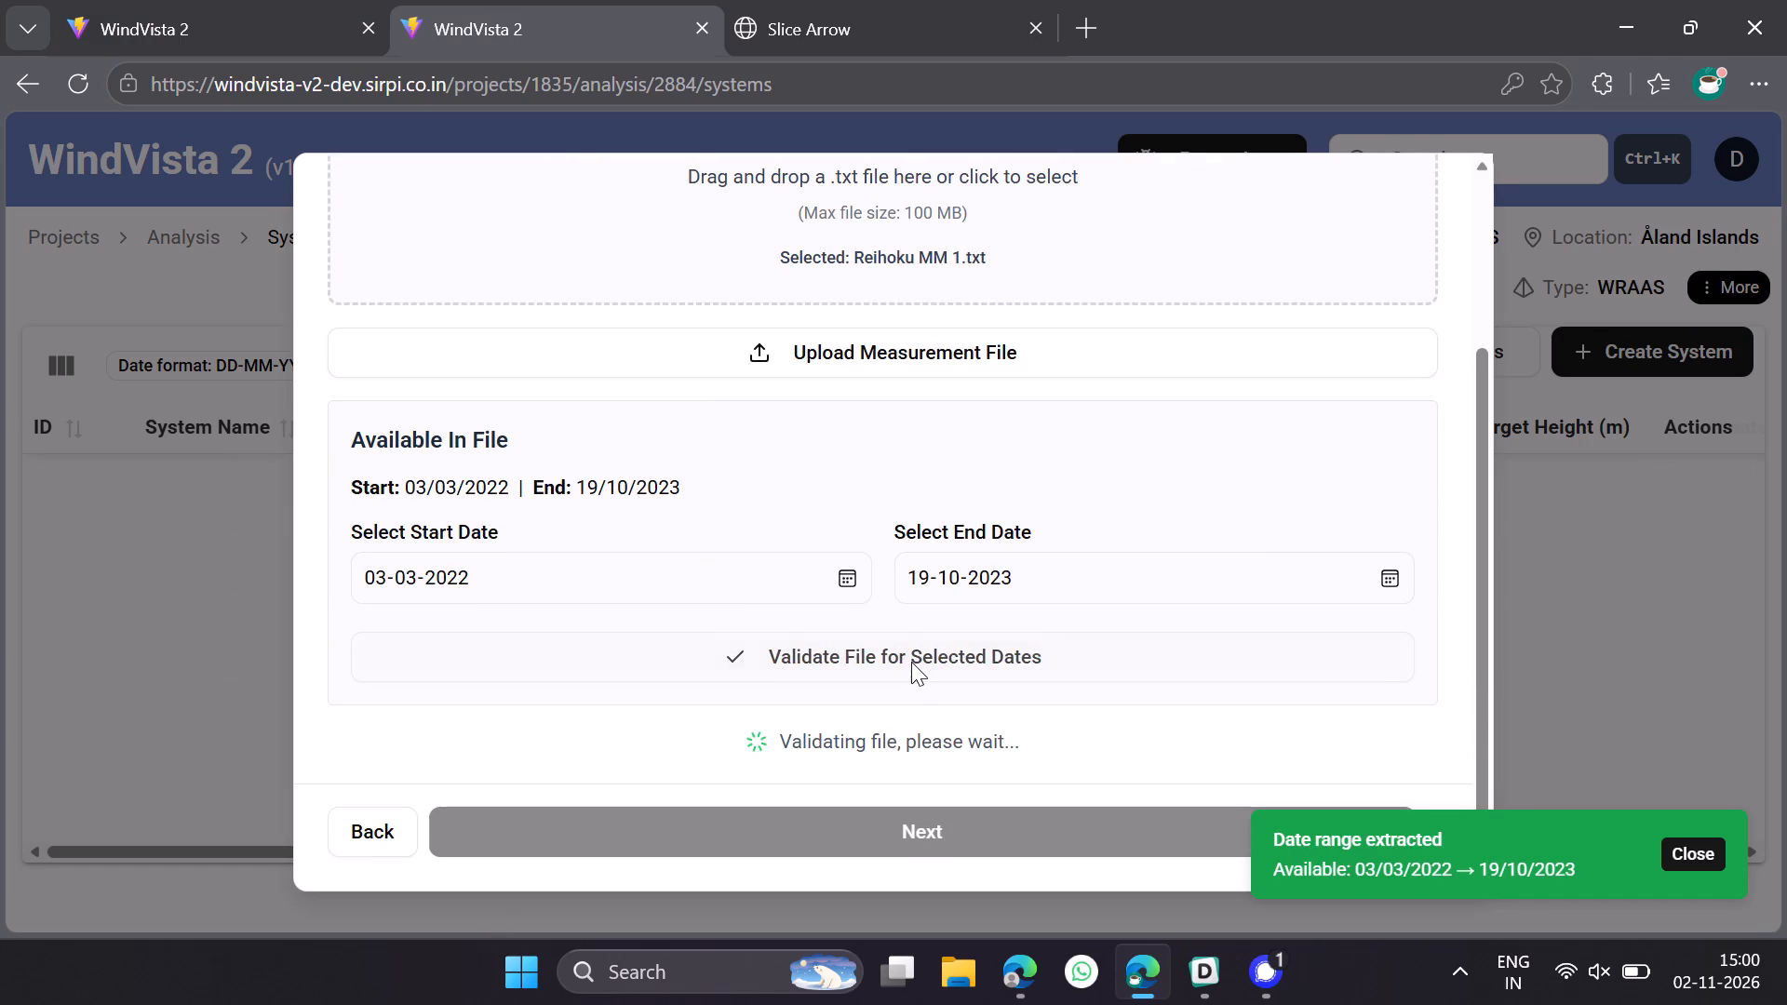
scroll(911, 662, down, 8)
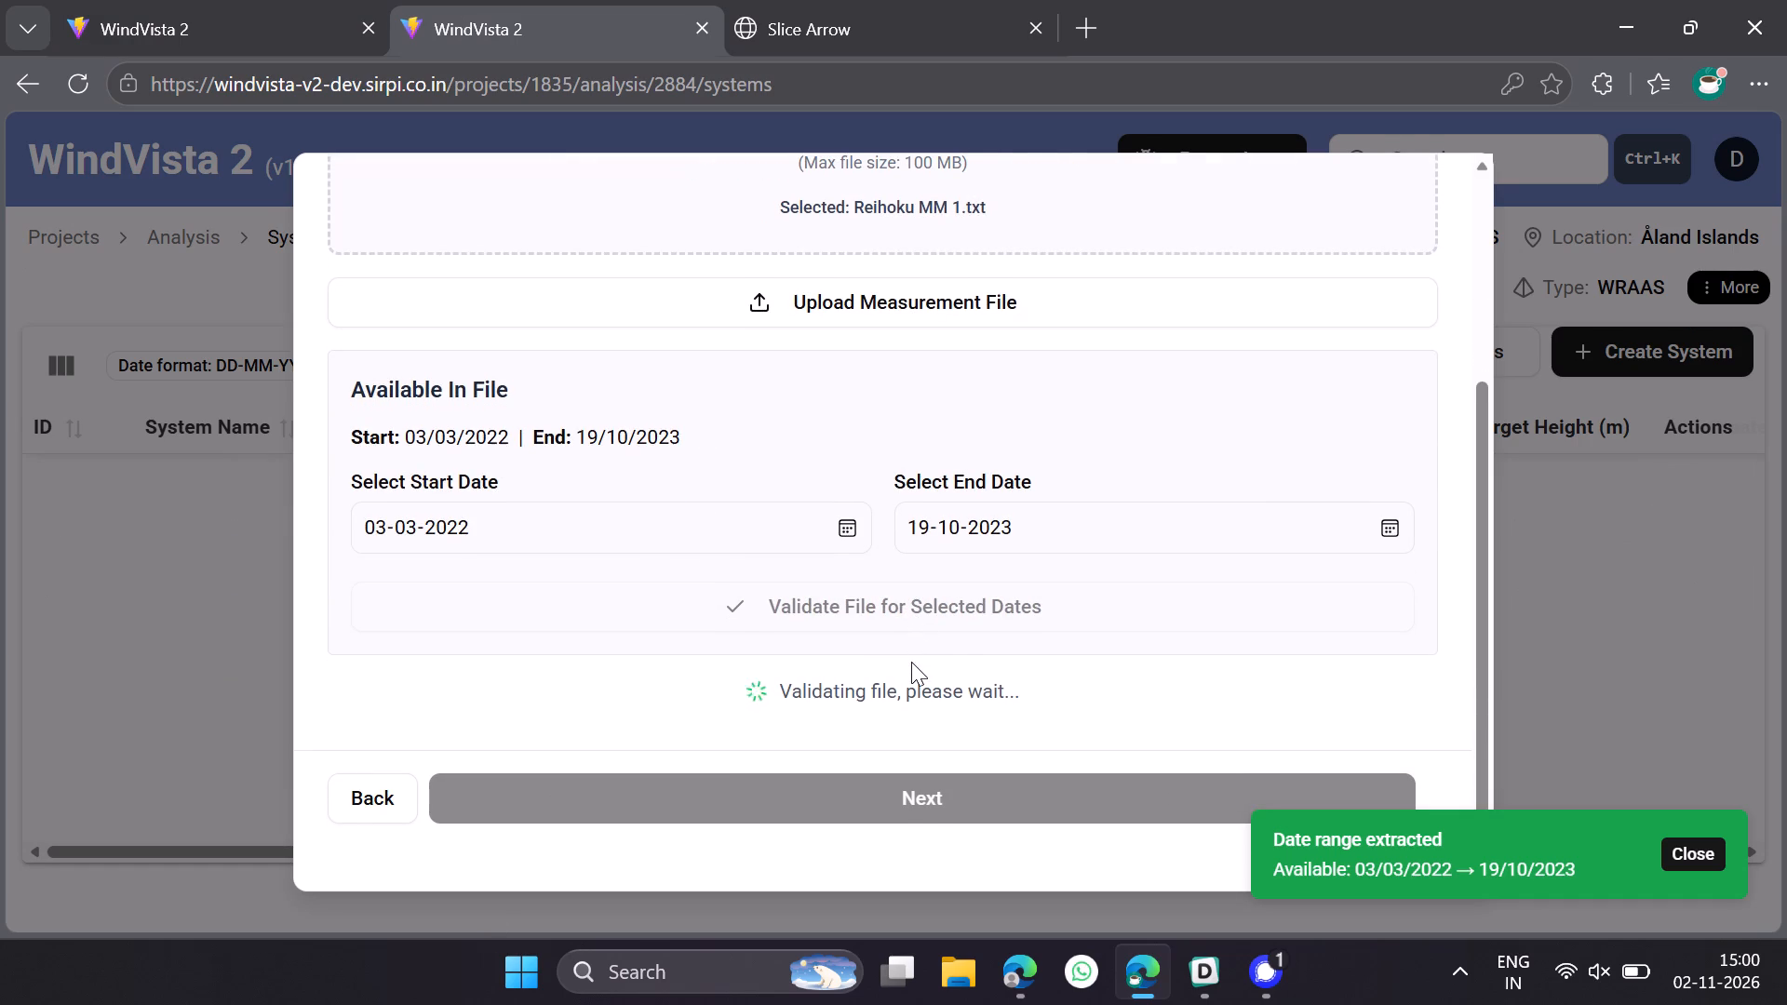
Switch to the Beta site and create its pending project with the downloaded WindSync nodes.
click(288, 0)
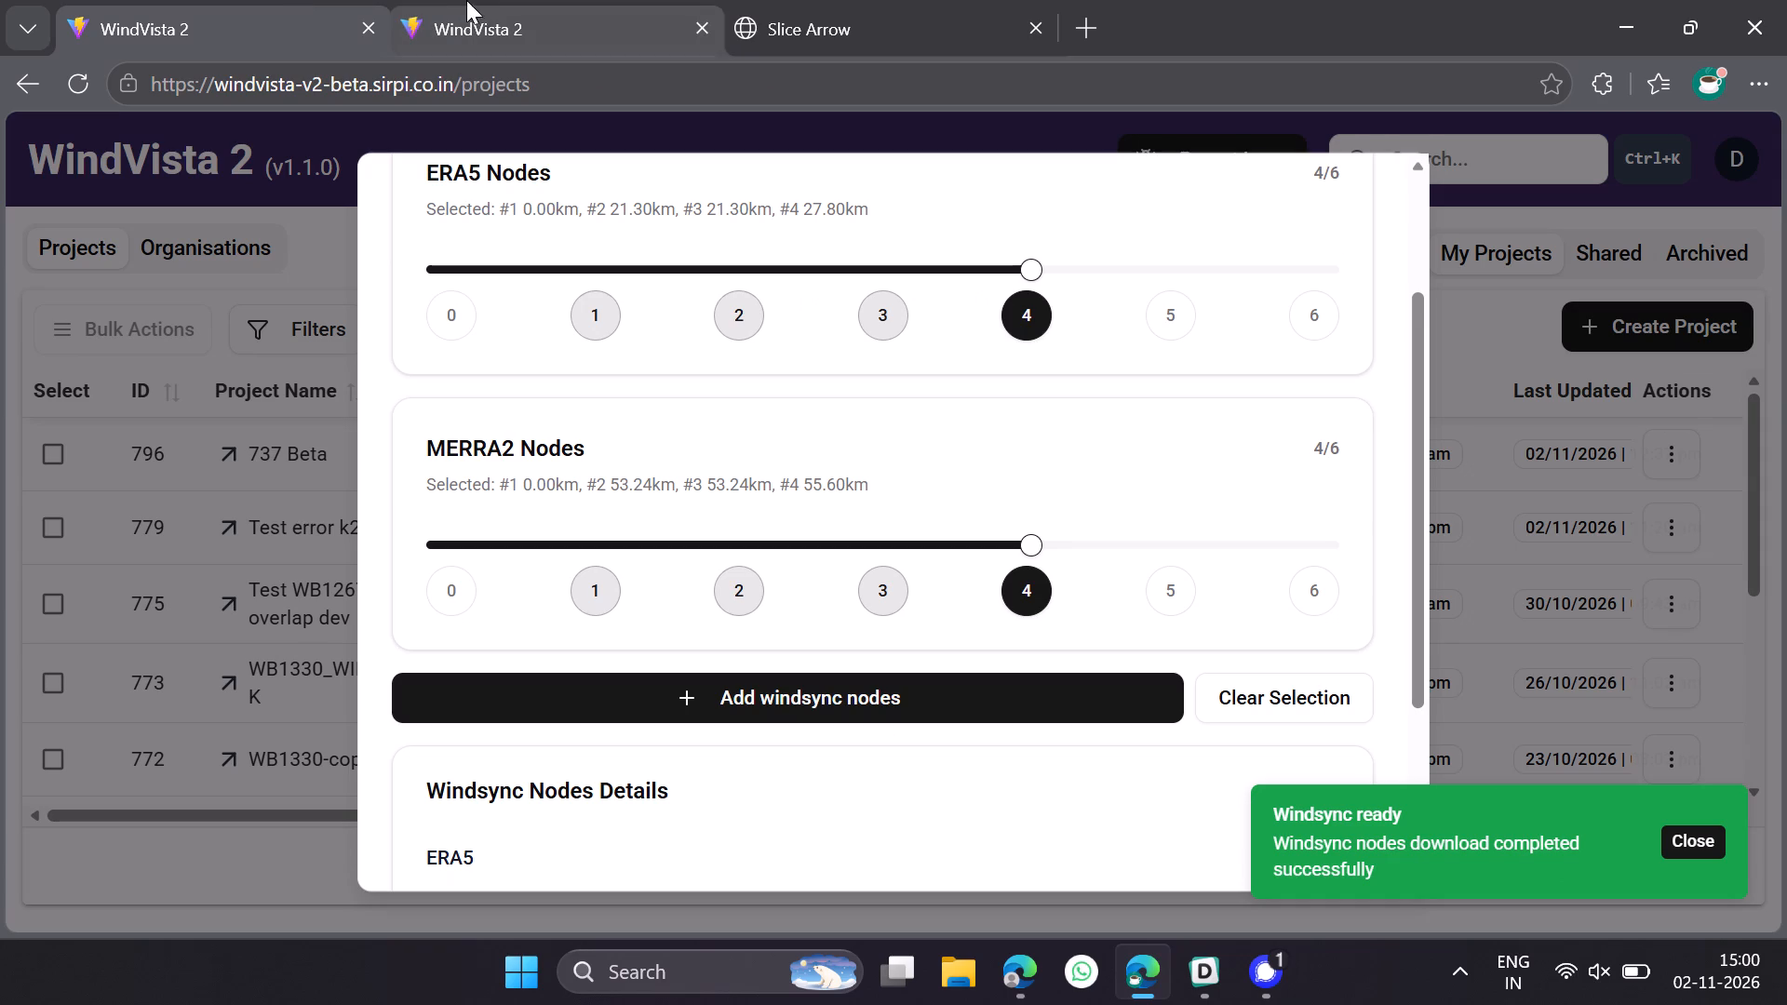
scroll(799, 708, down, 9)
click(799, 844)
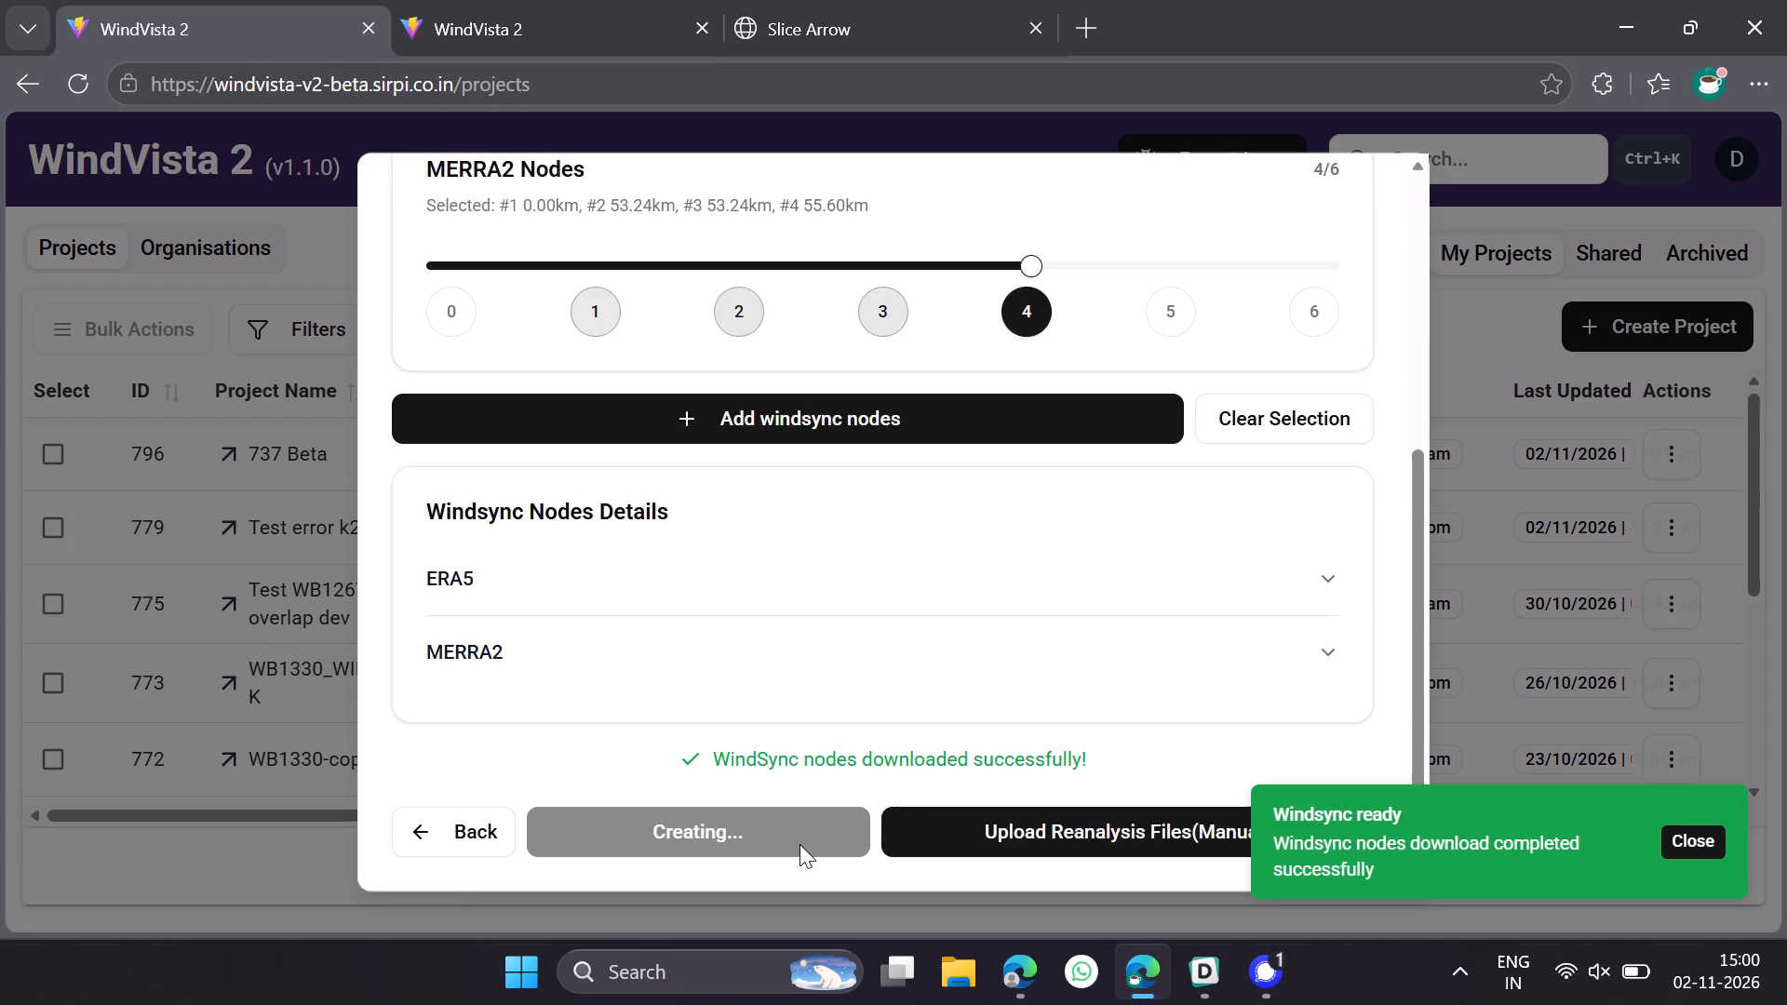
Open the 737 Beta WS project and create a WRAAS analysis named 737 Beta WS in it.
click(343, 424)
click(331, 439)
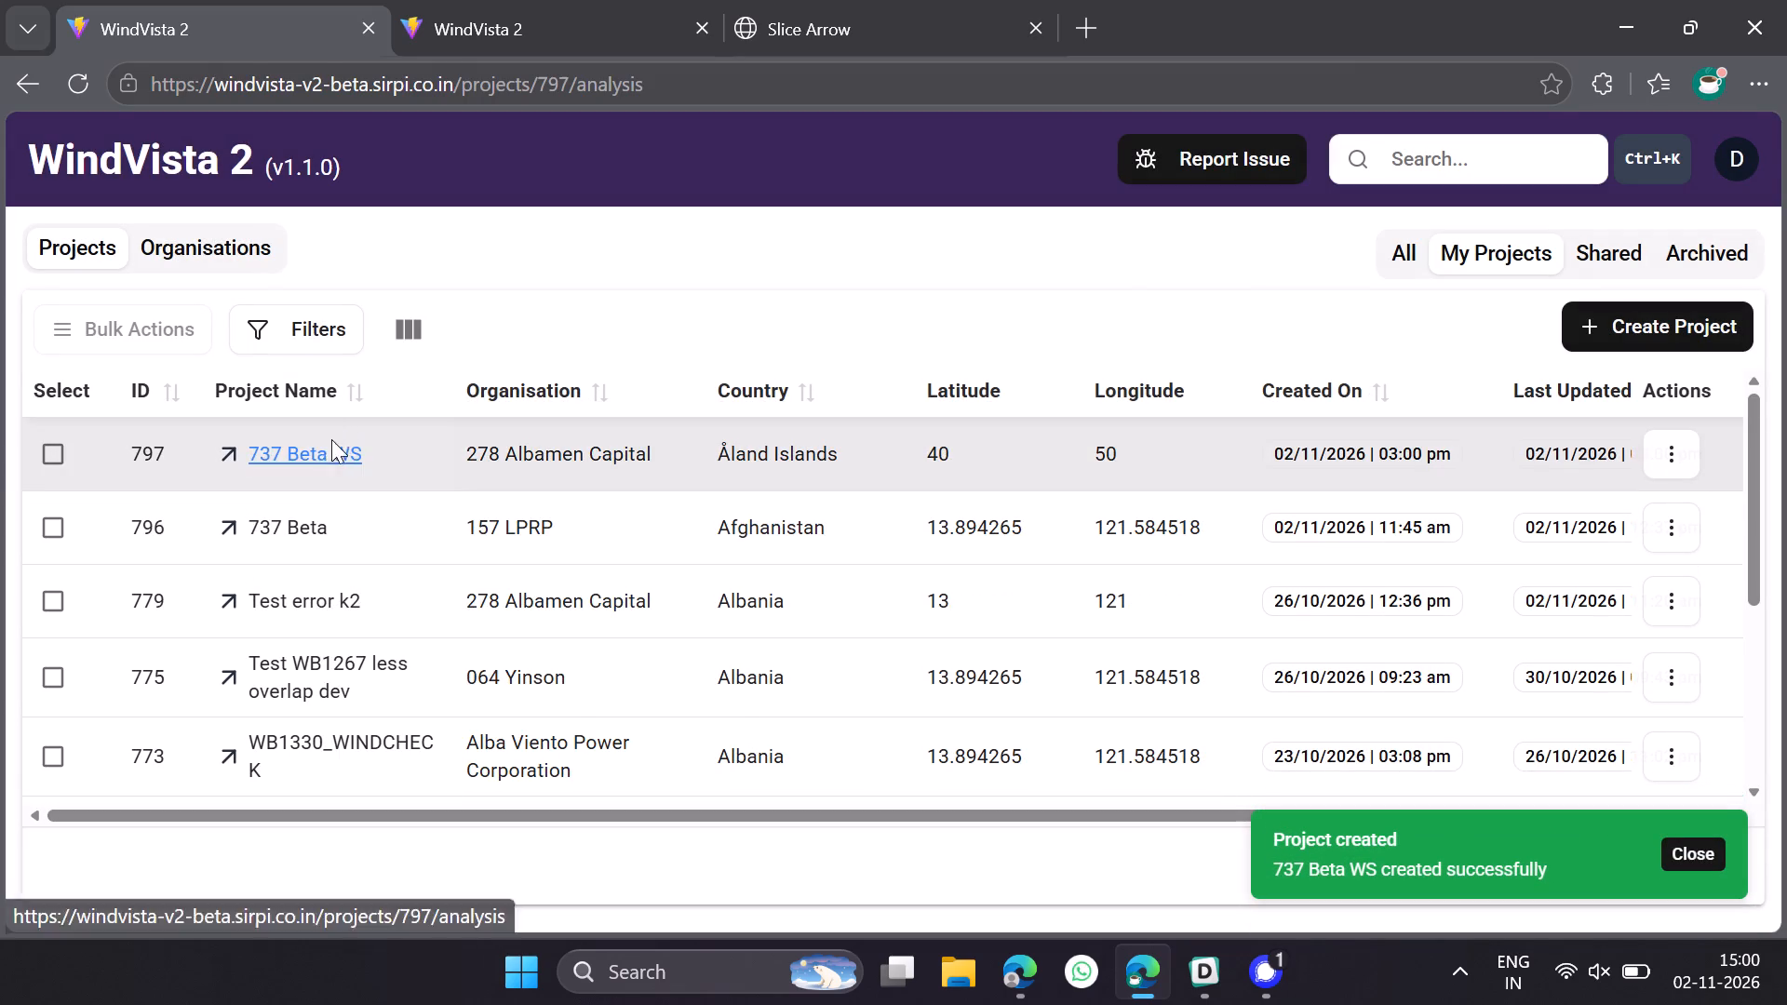
click(1685, 310)
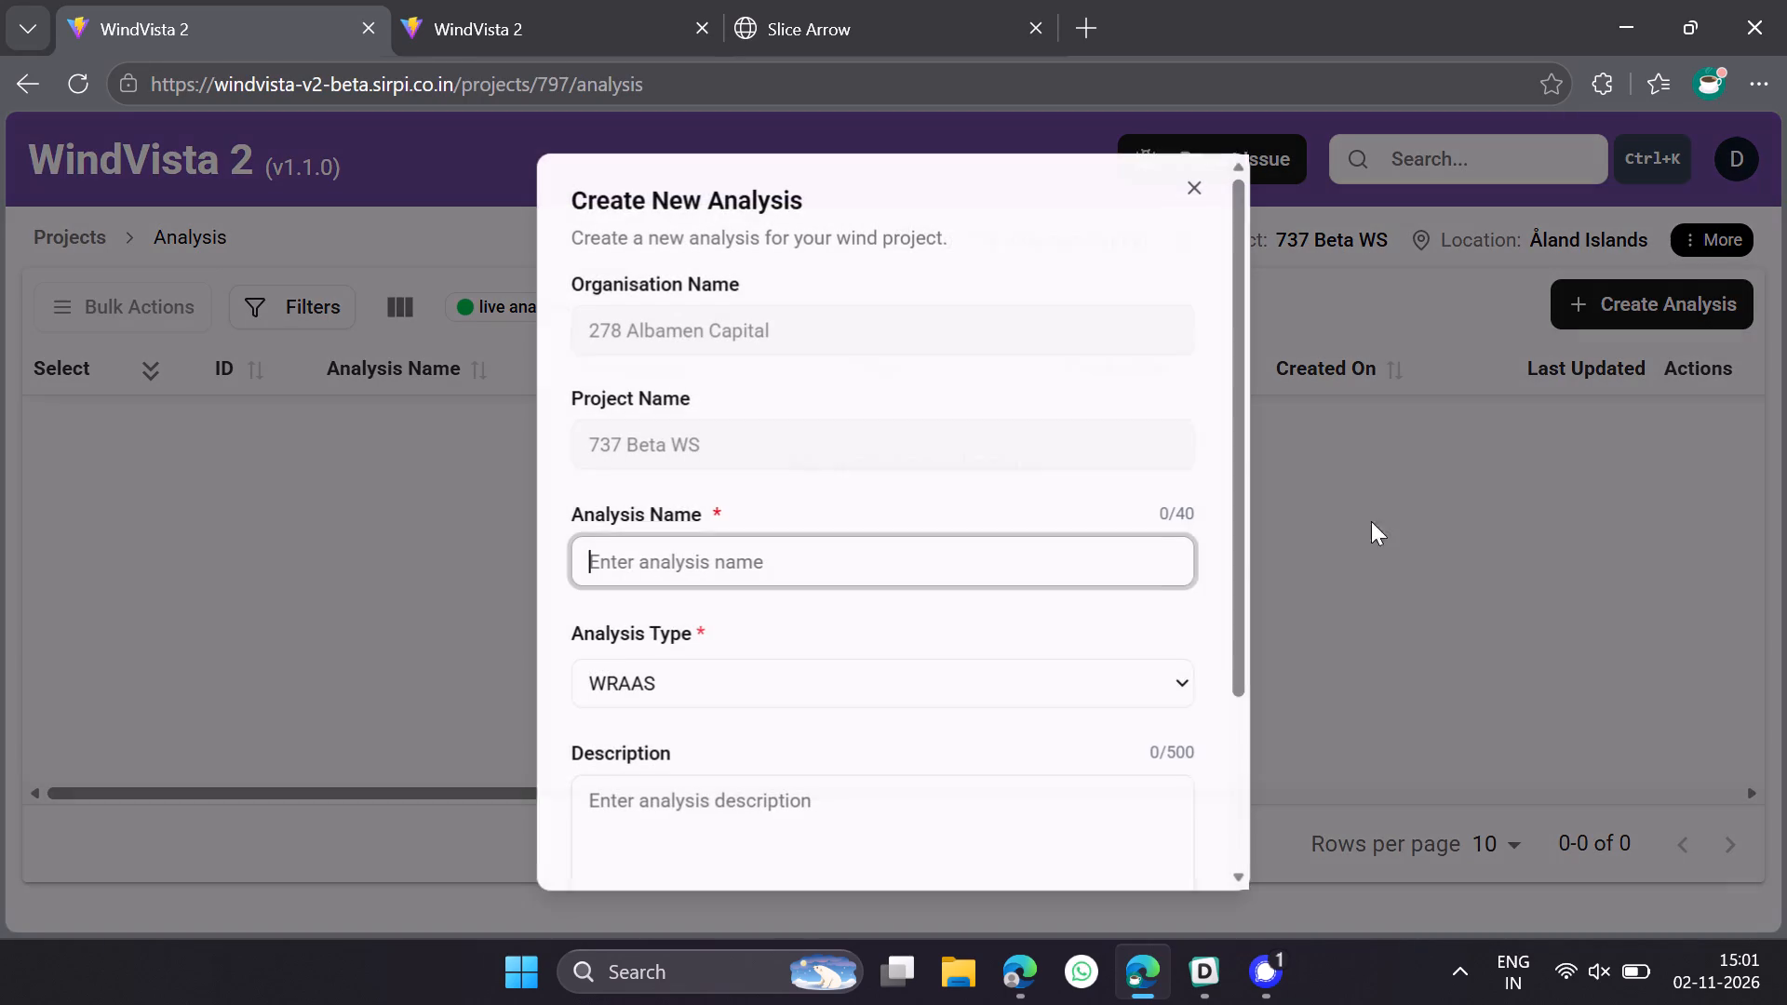
click(836, 544)
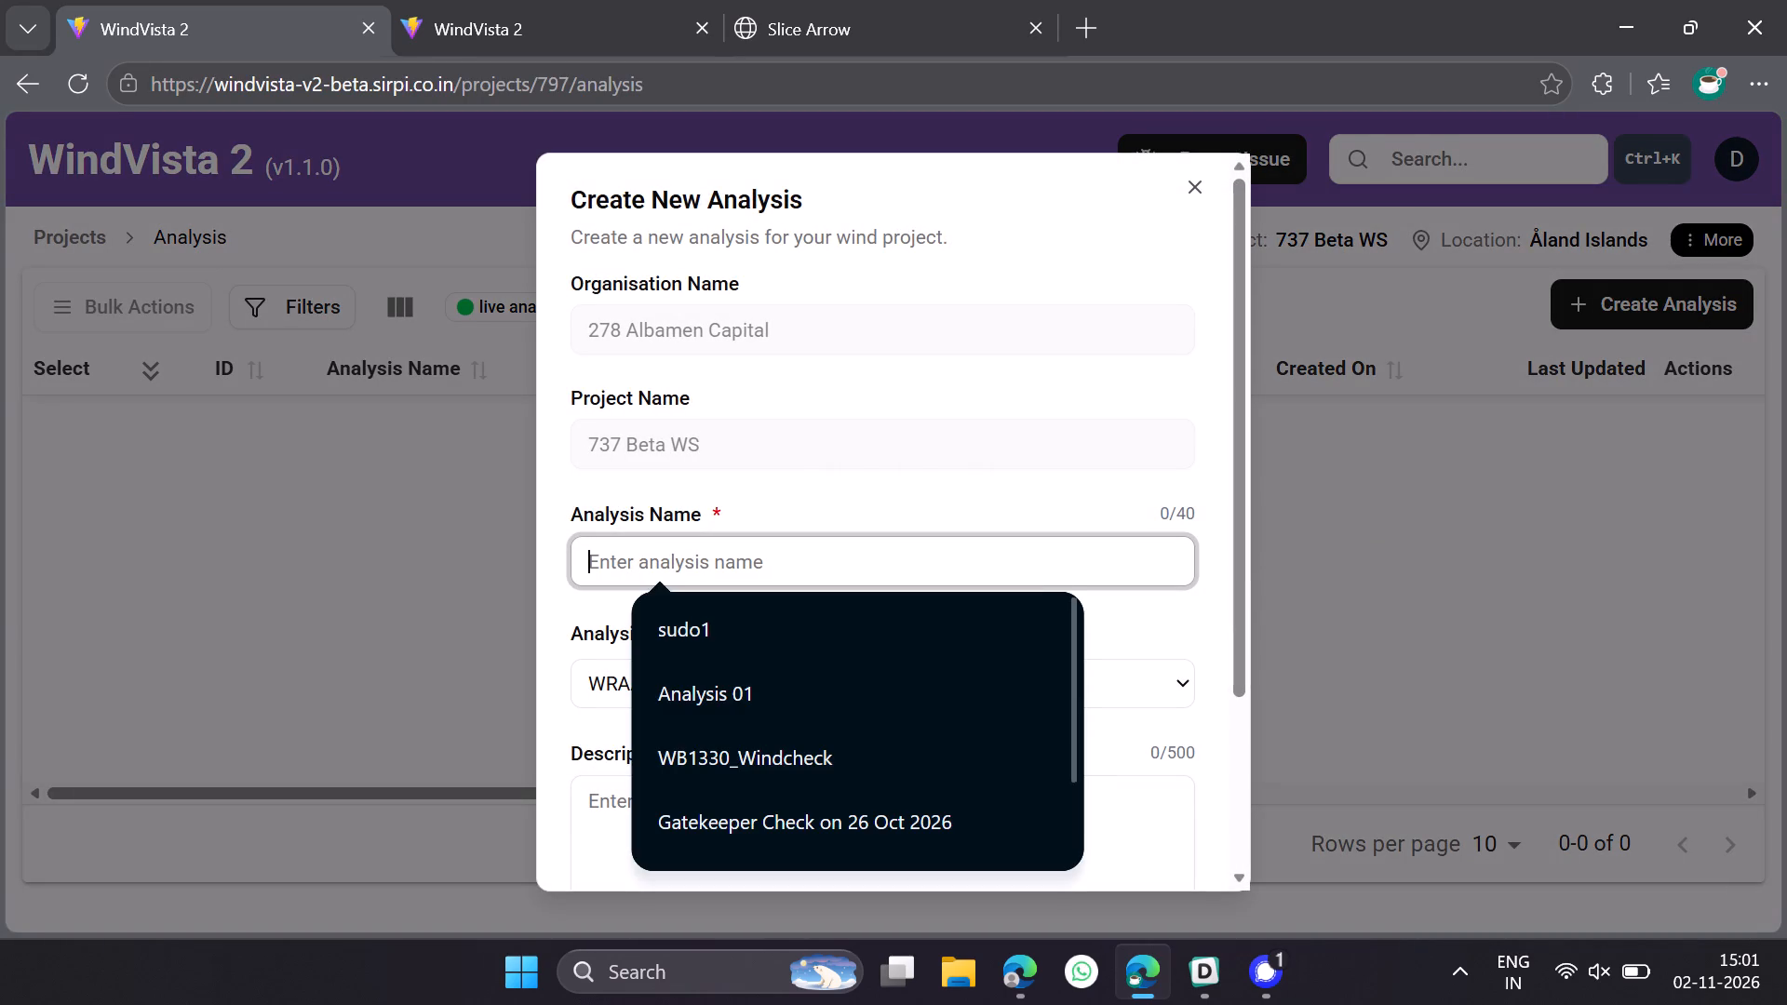
text(737)
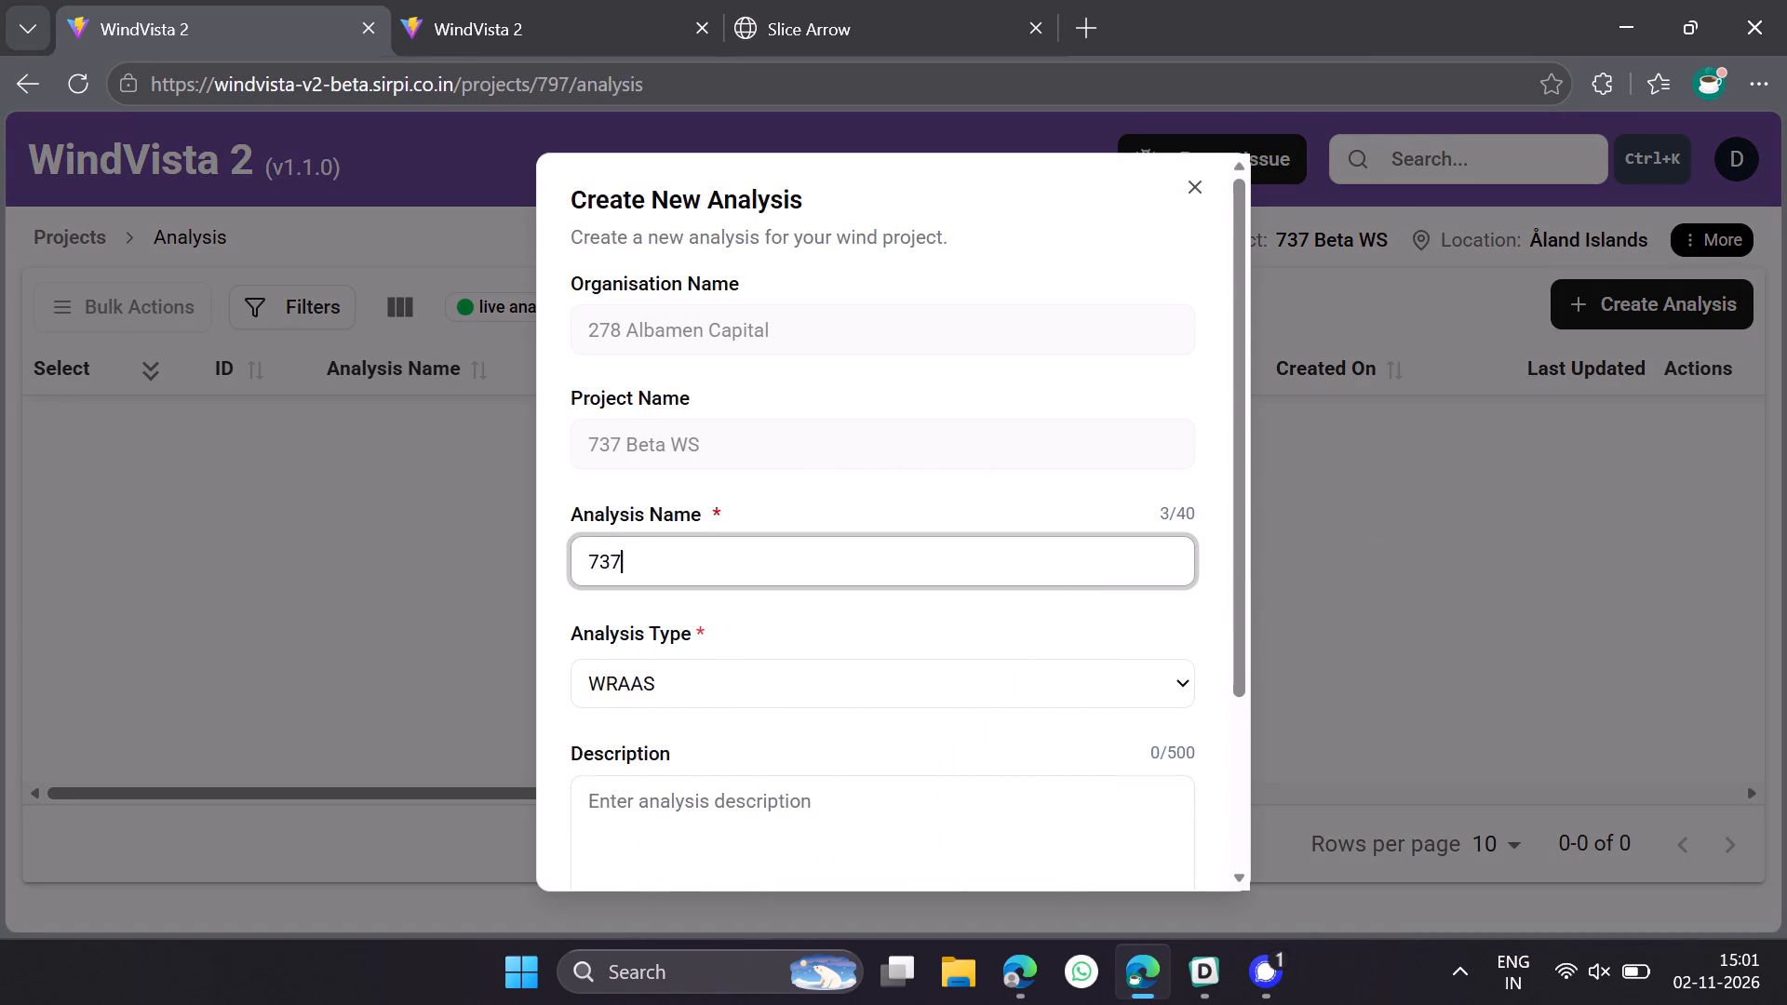
key(space)
text(eta)
key(space)
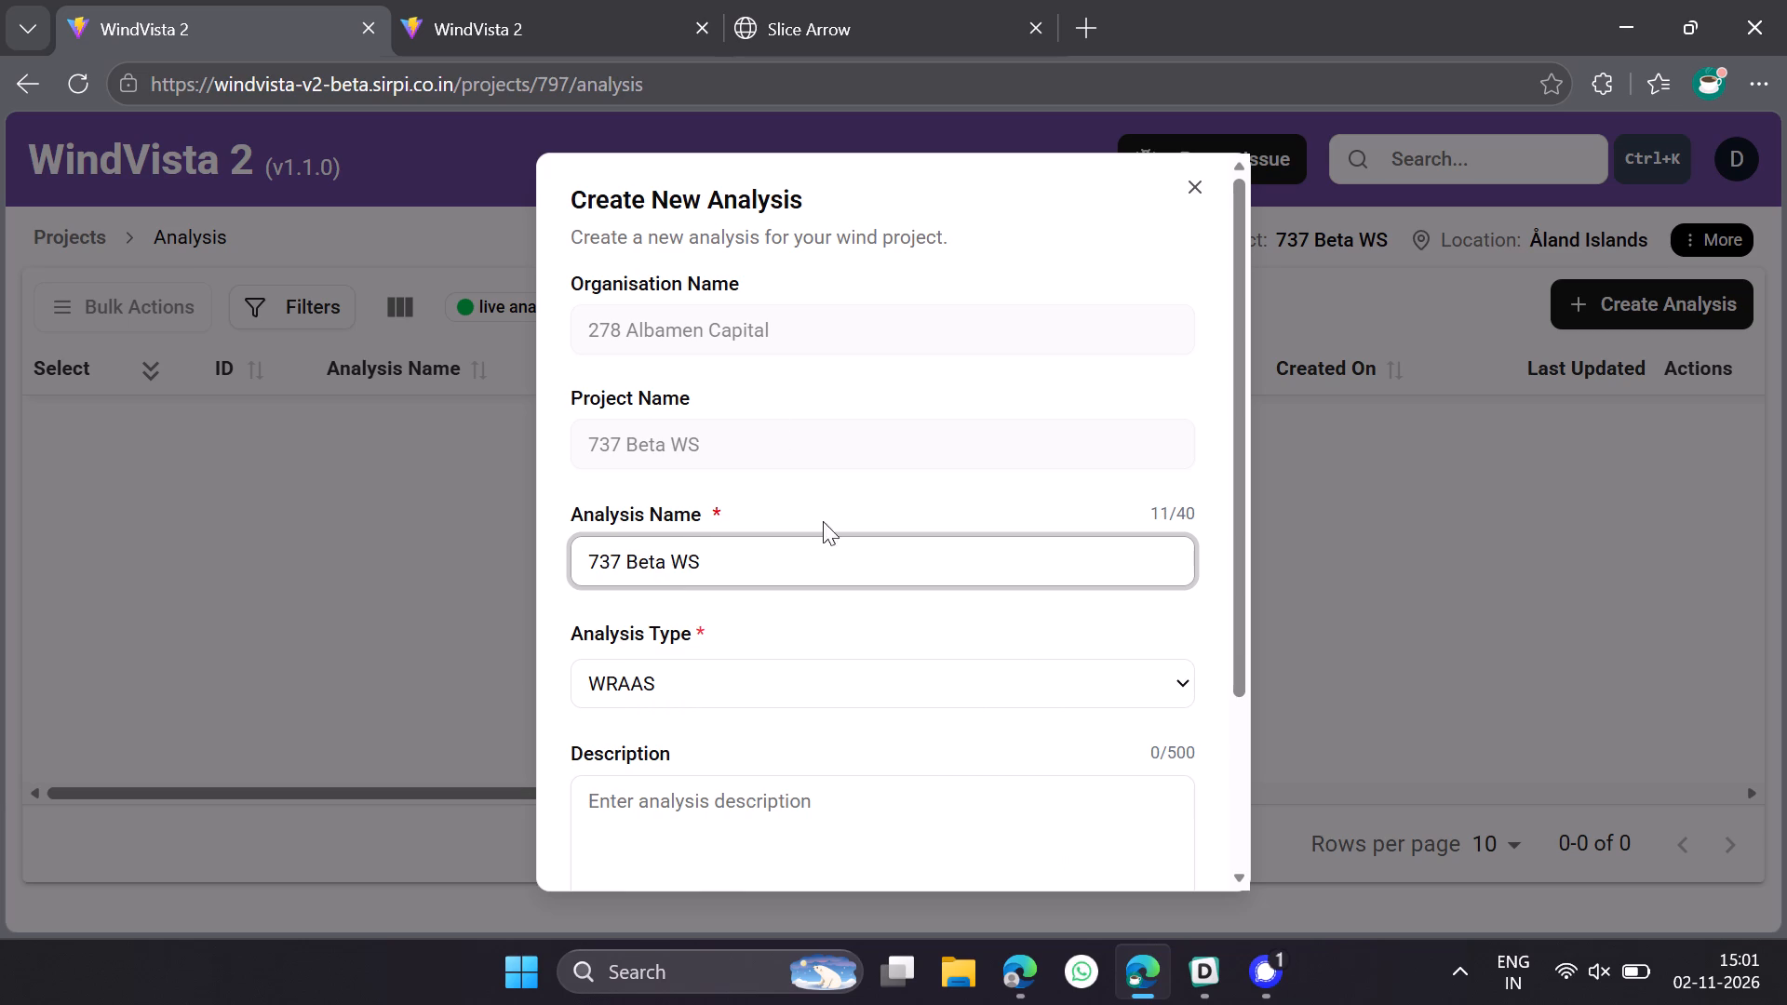
scroll(746, 443, down, 7)
click(807, 770)
click(1082, 813)
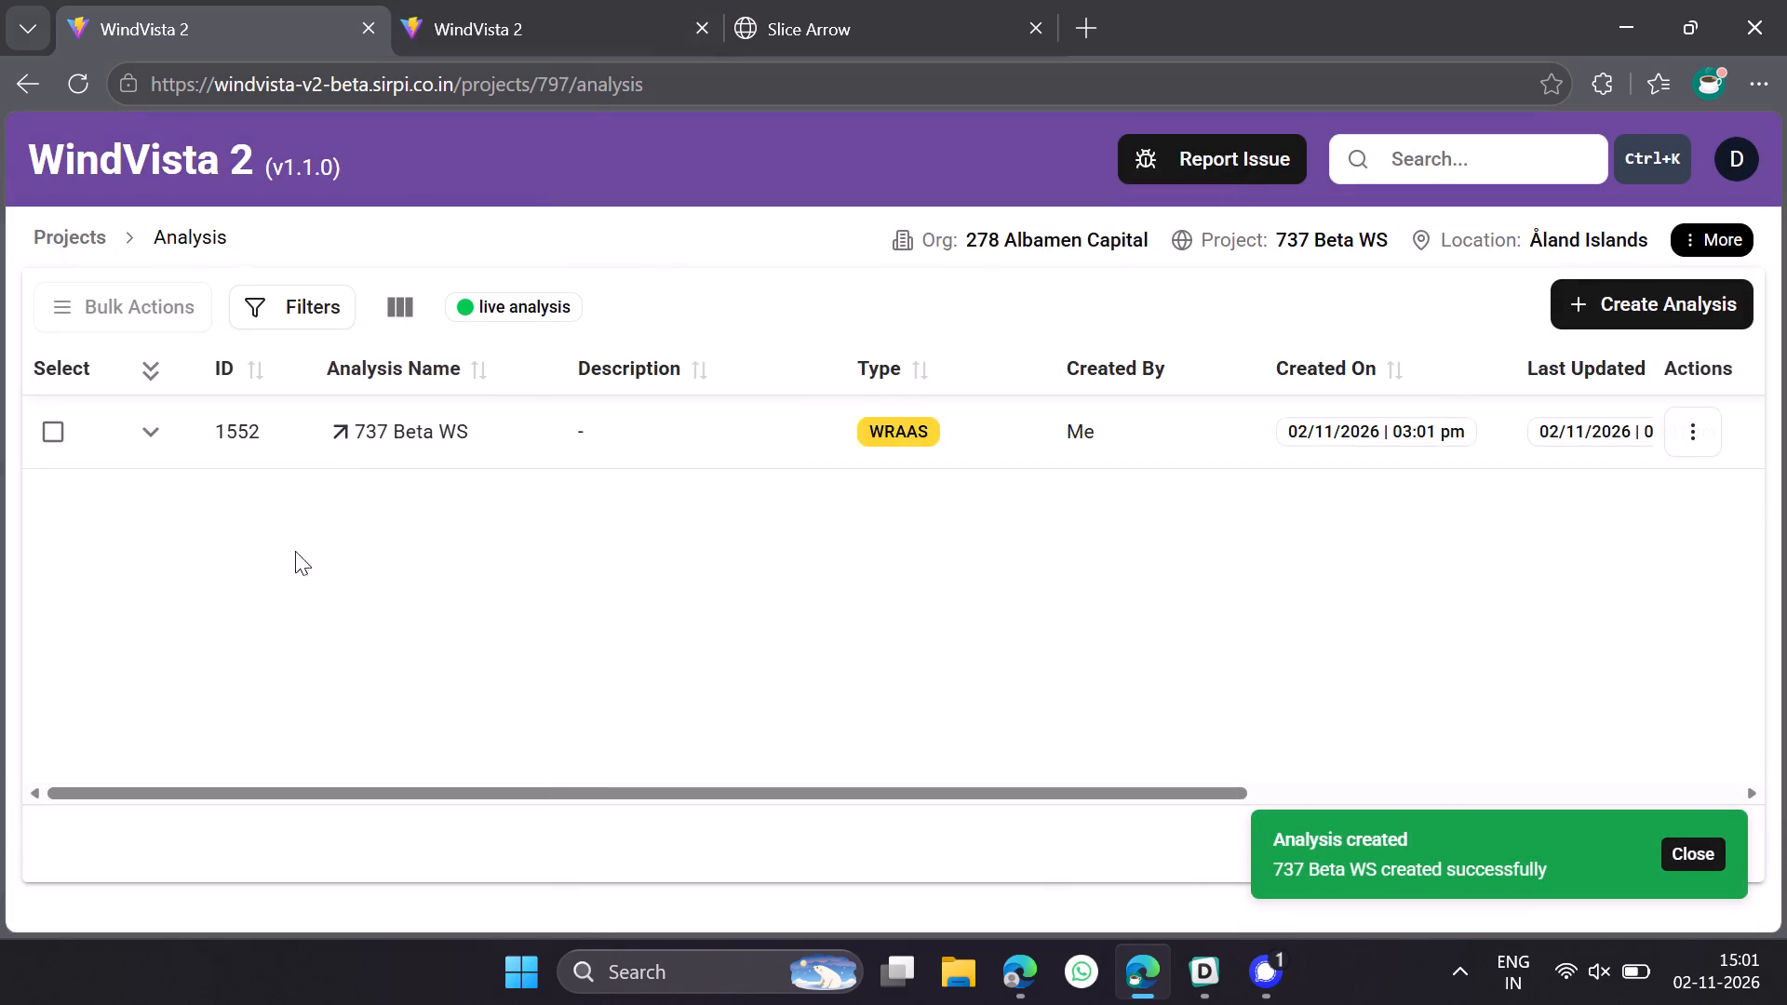
Start a new system in the 737 Beta WS analysis and upload Reihoku MM 1.txt as its measurement file.
click(424, 423)
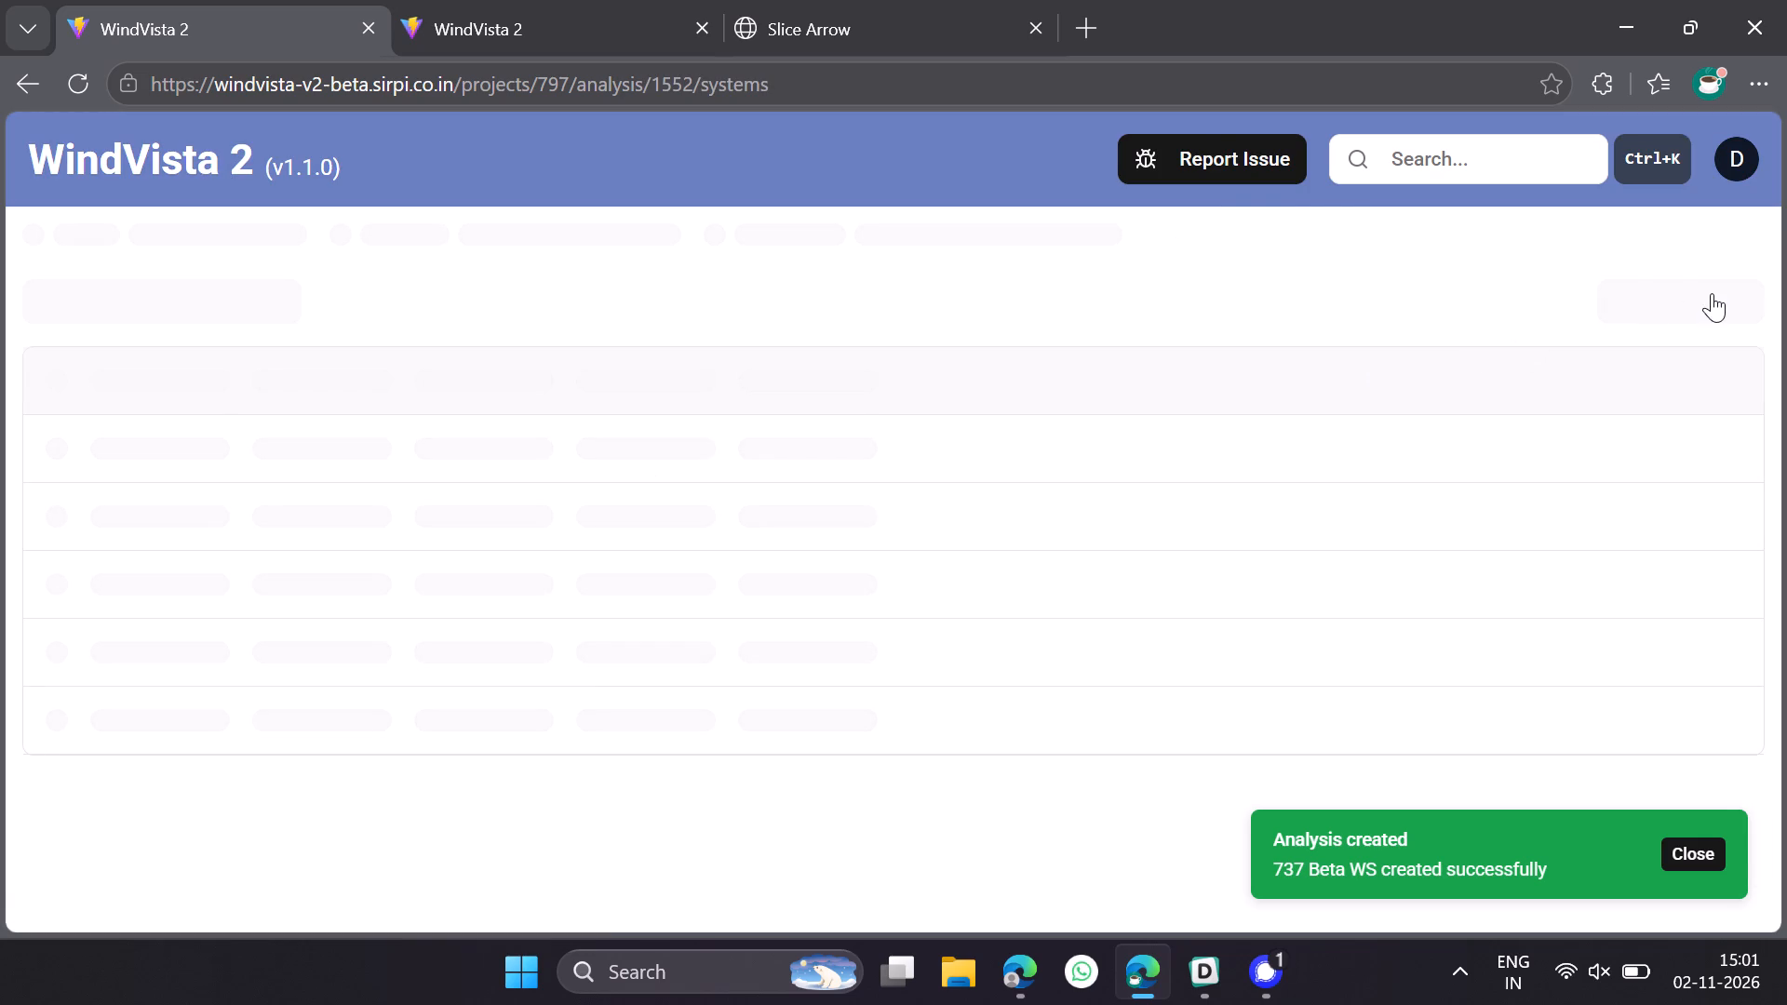
click(1662, 335)
click(517, 479)
click(893, 461)
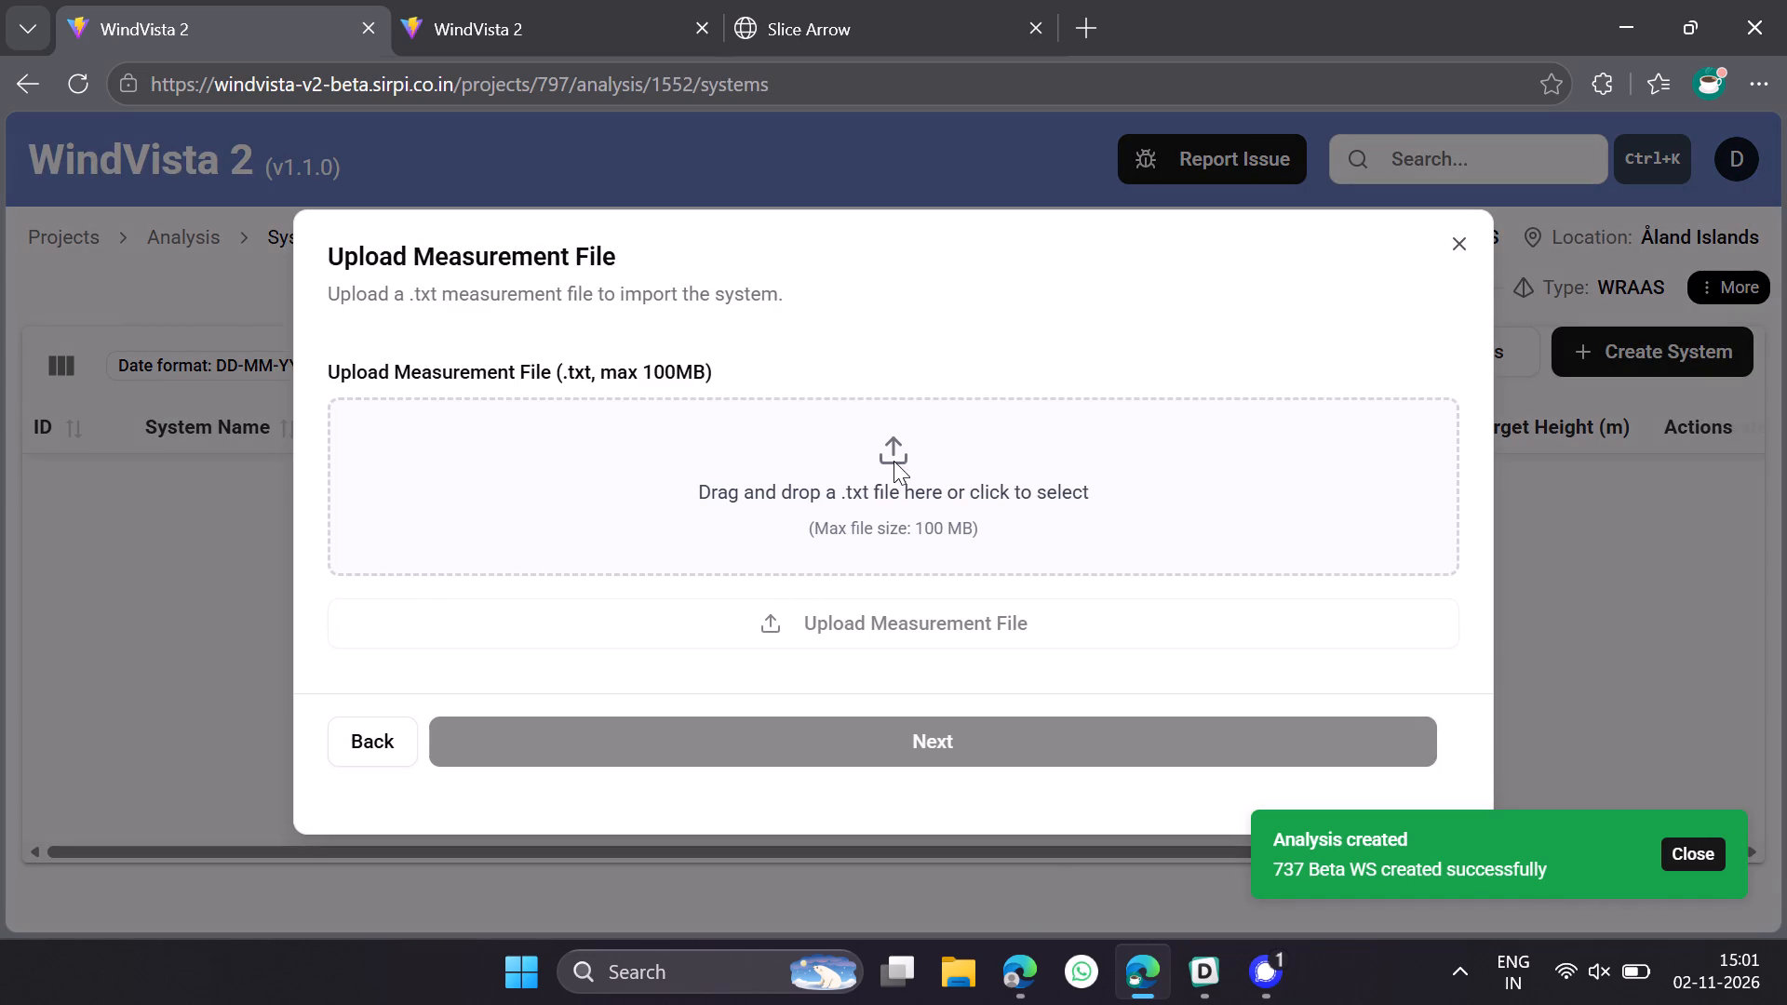
click(503, 488)
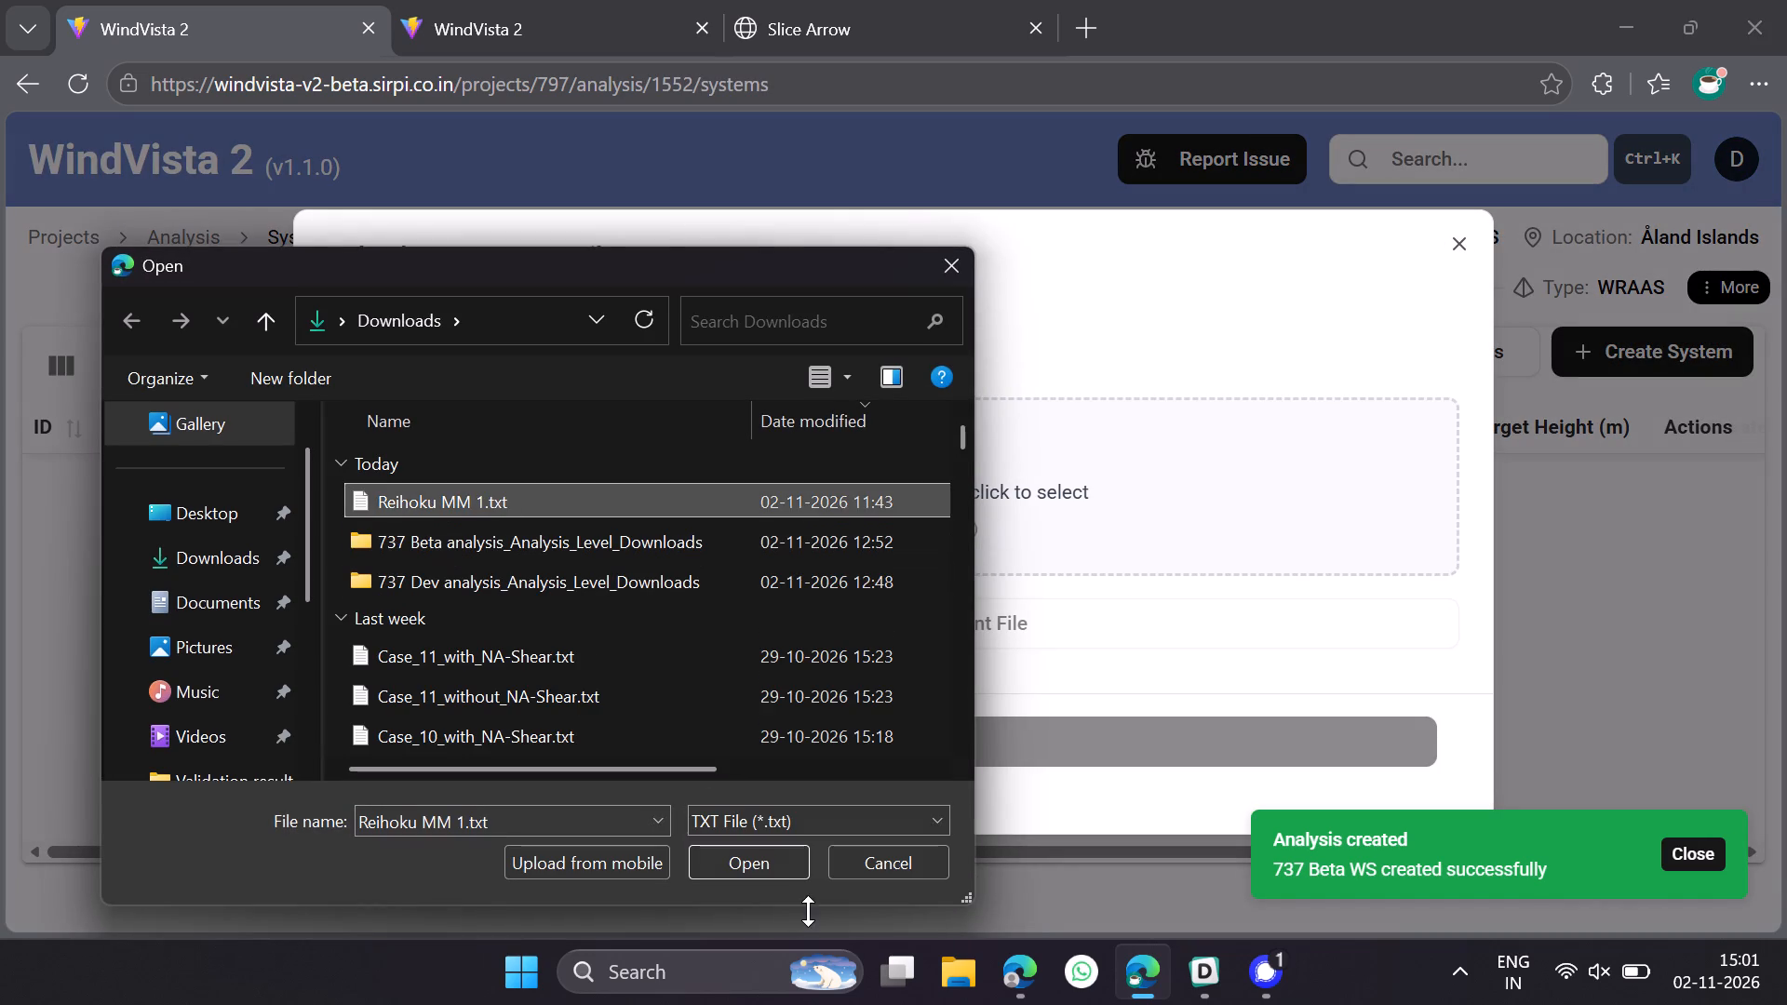
click(769, 873)
click(948, 648)
Review the Dev file's WindSync overlap details and check the progress of the Beta upload.
click(578, 0)
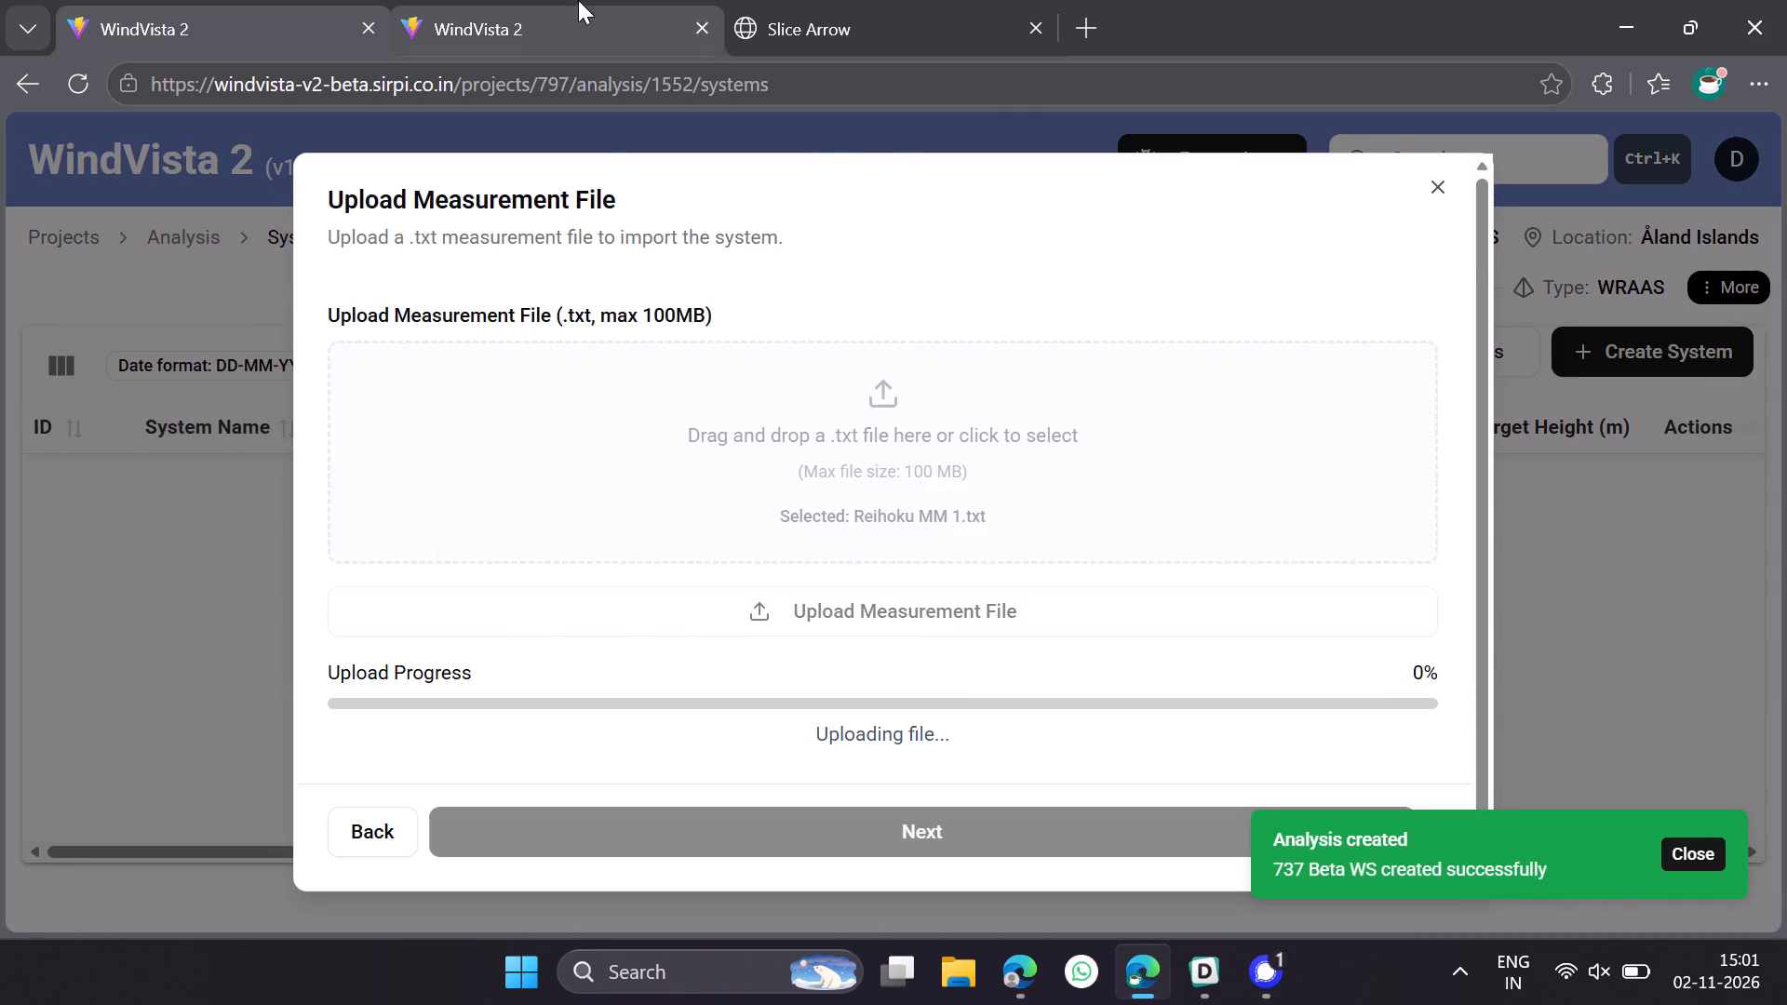
scroll(950, 494, down, 14)
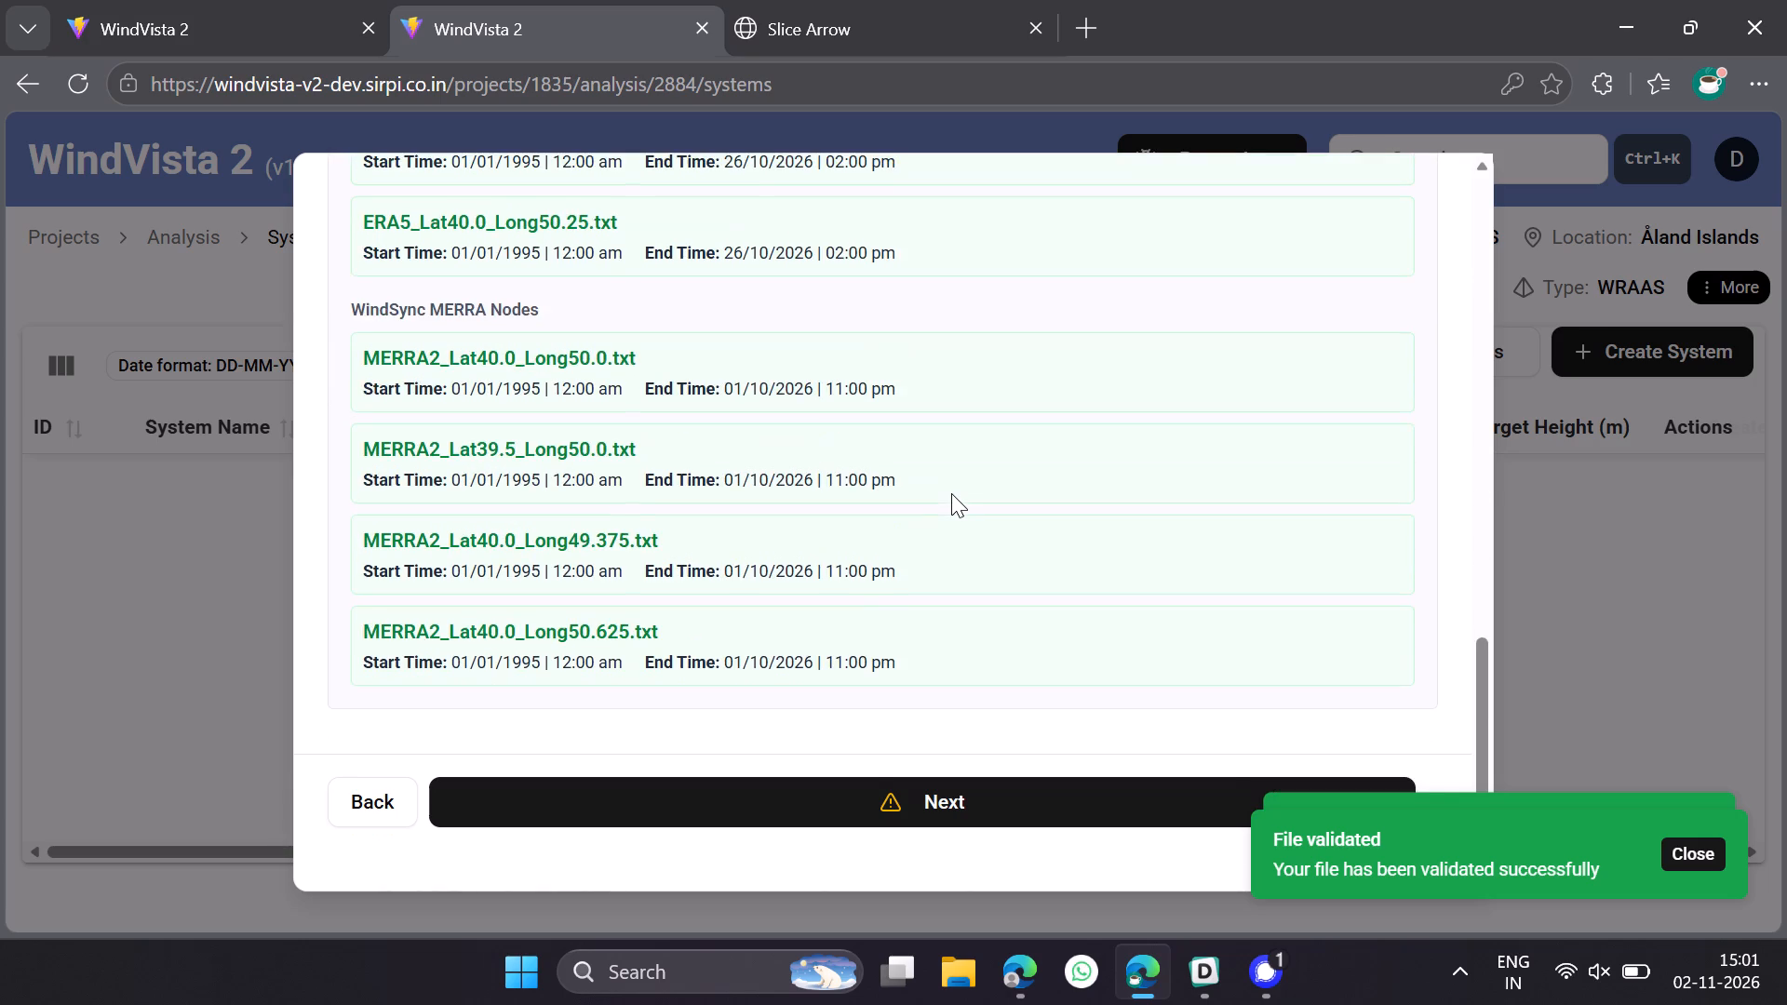
scroll(951, 493, up, 5)
scroll(951, 493, down, 10)
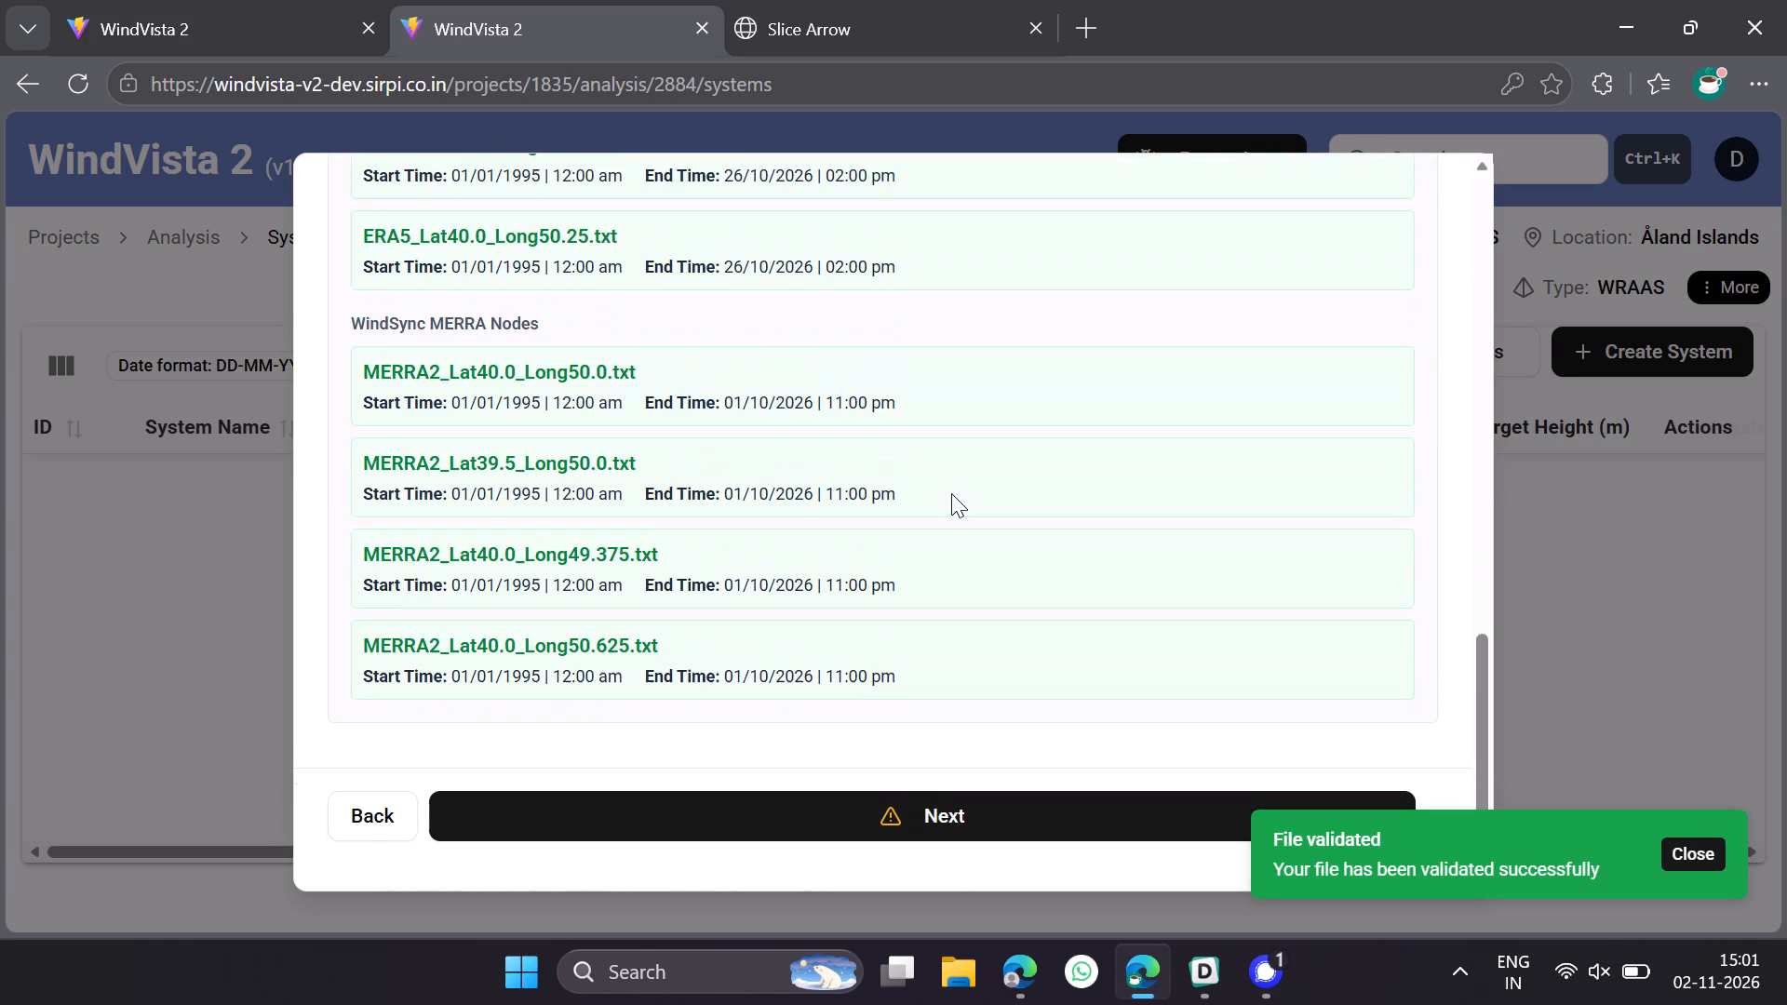
scroll(951, 493, down, 5)
click(312, 0)
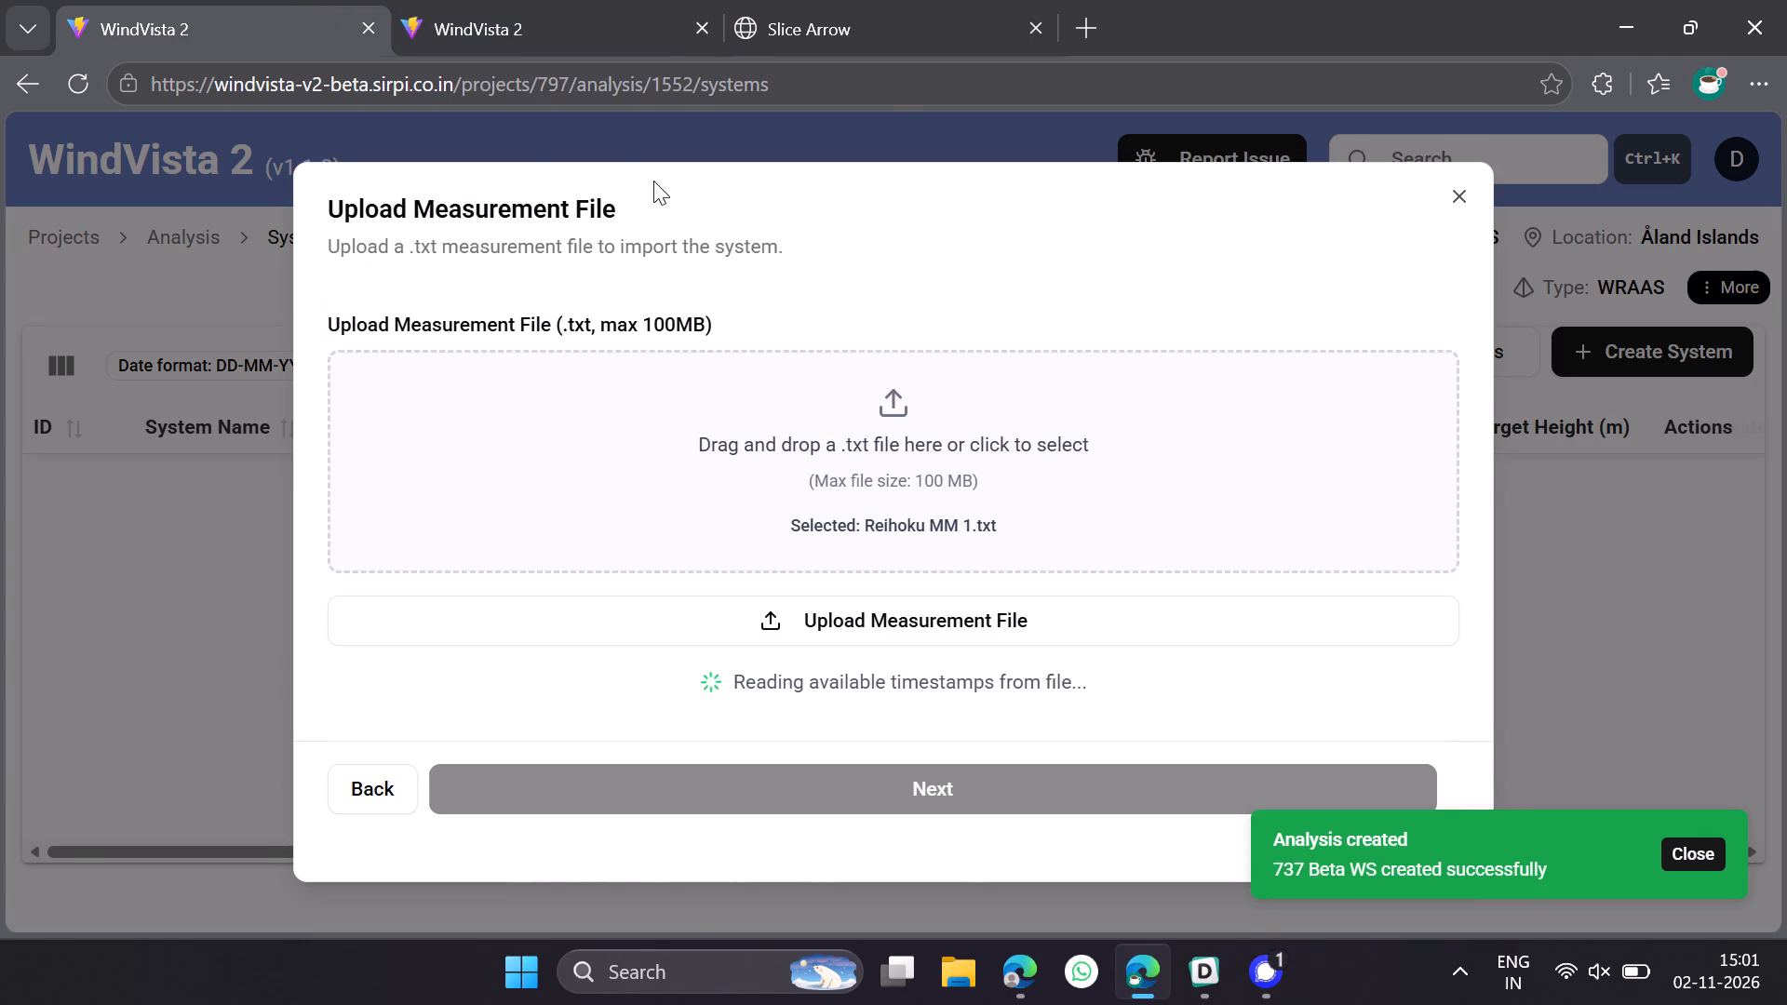
click(558, 0)
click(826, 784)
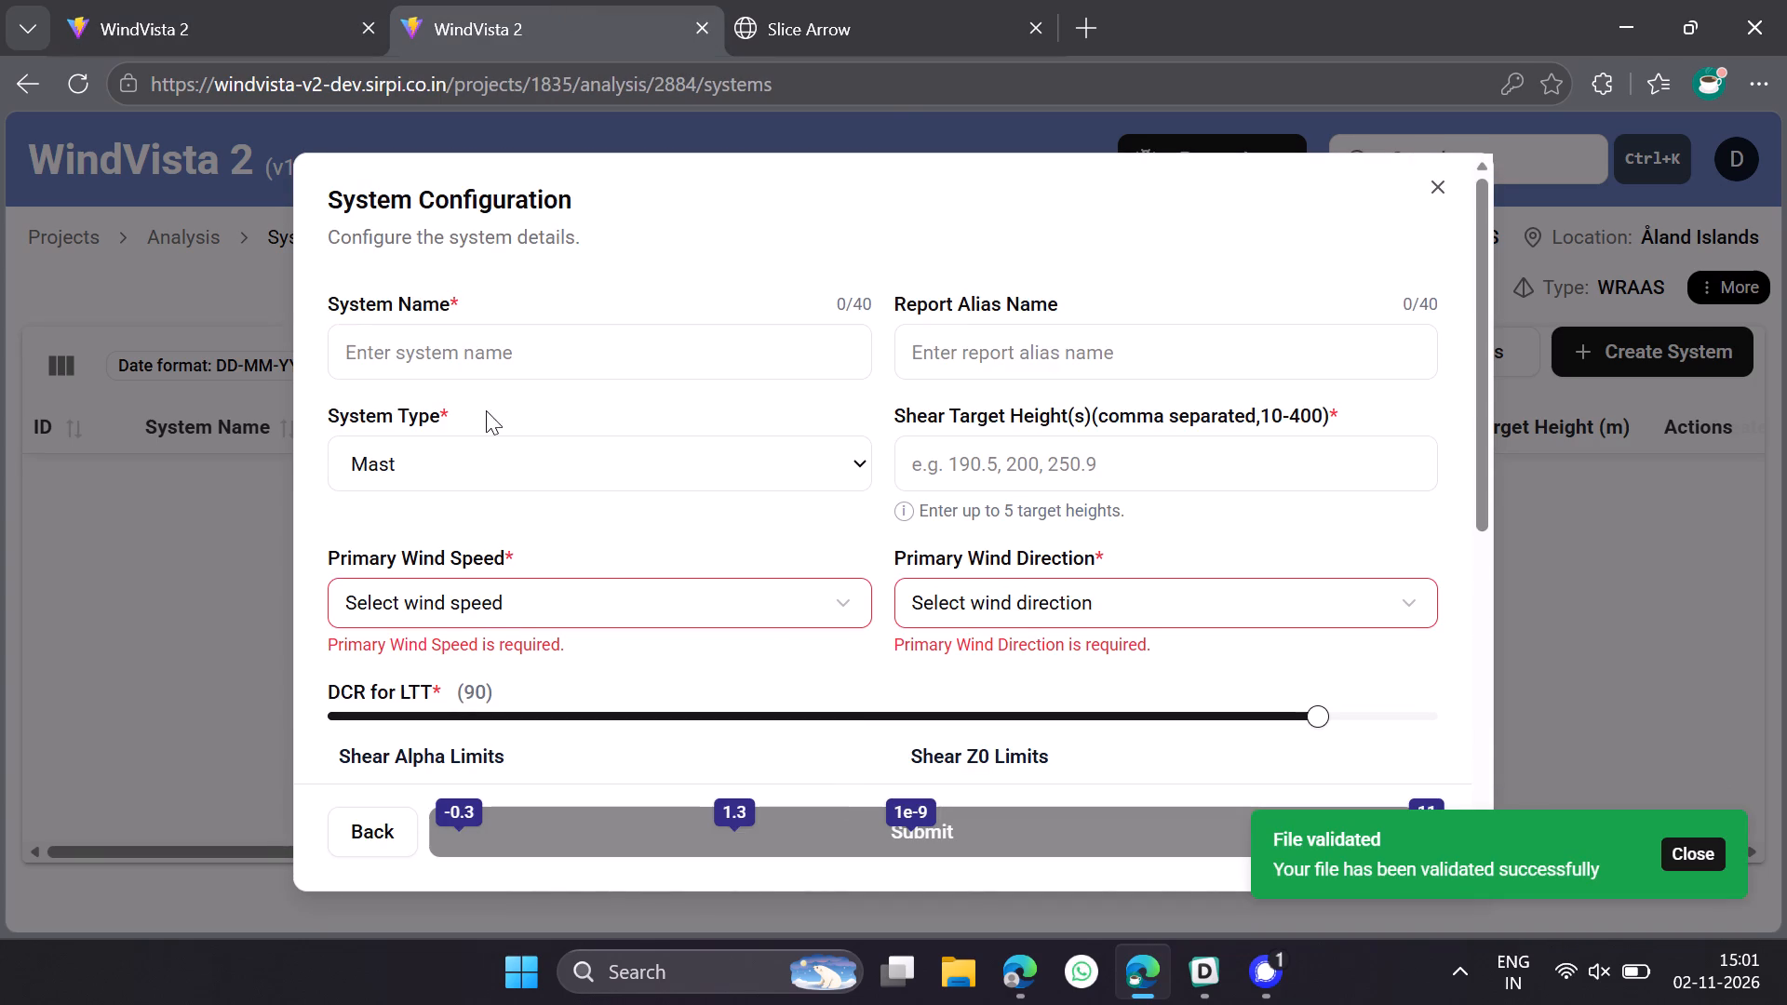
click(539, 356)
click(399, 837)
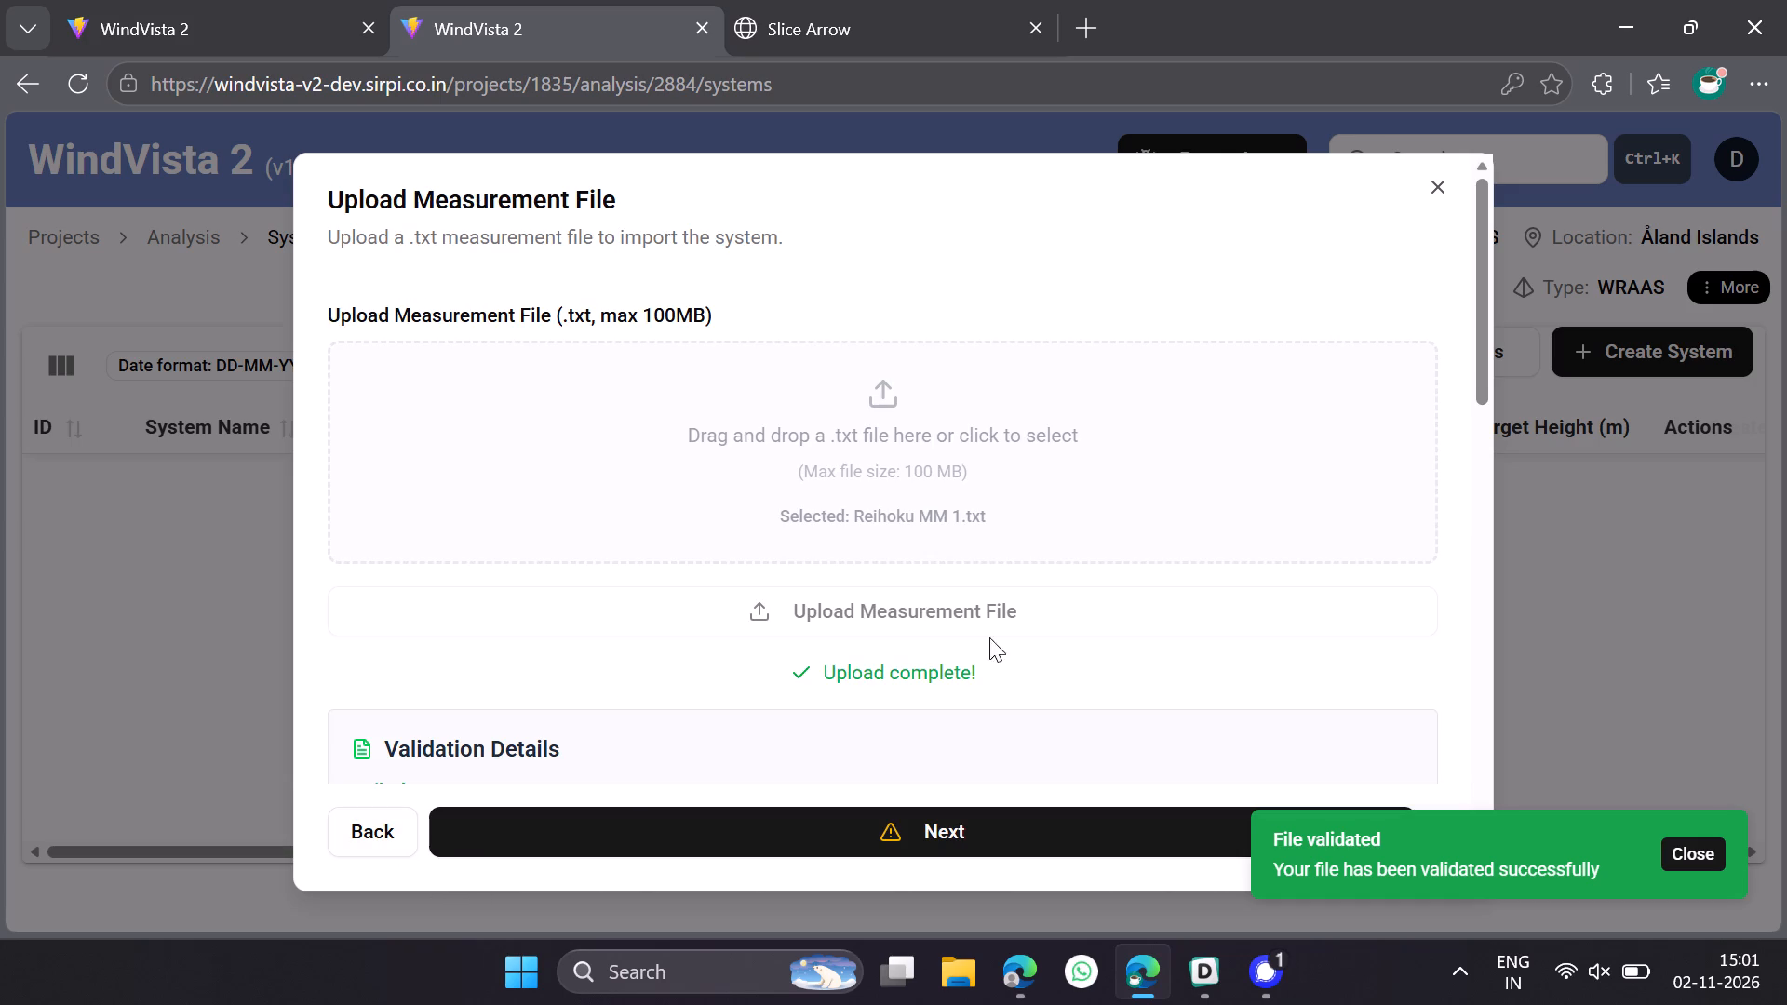
Read the validation warnings and WindSync ERA node overlap details for the Dev measurement file.
scroll(1019, 623, up, 7)
scroll(1019, 623, down, 6)
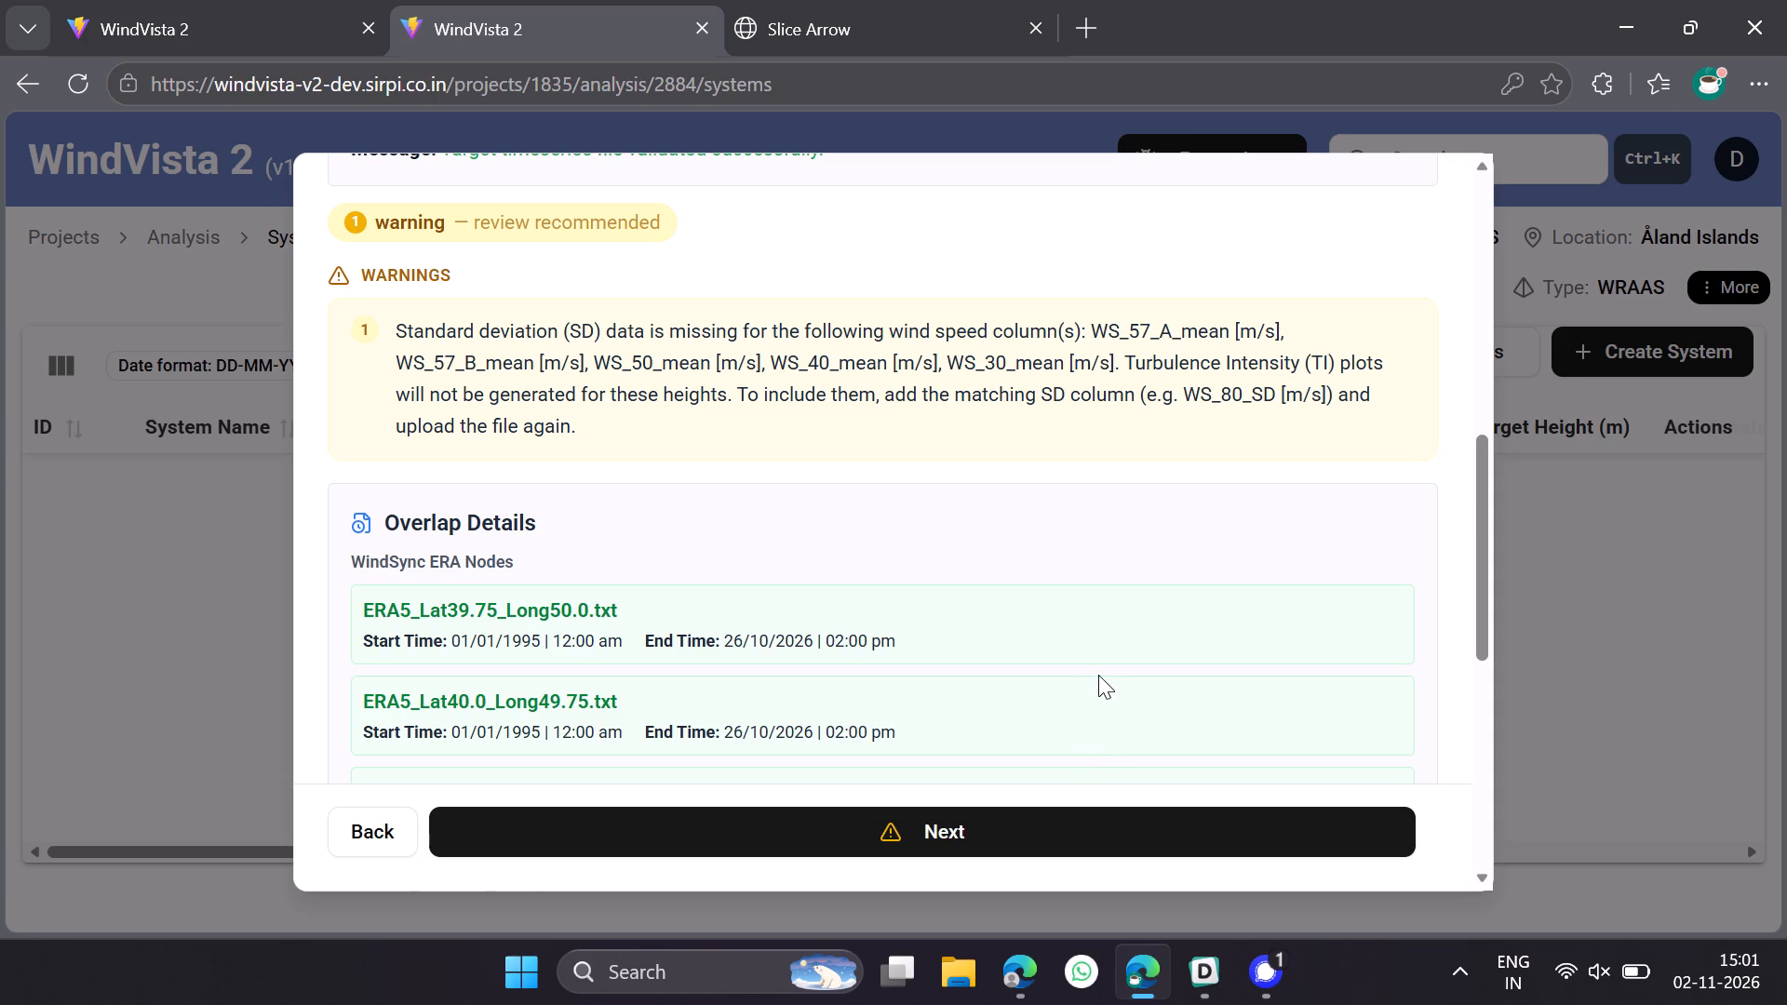
scroll(1098, 675, up, 10)
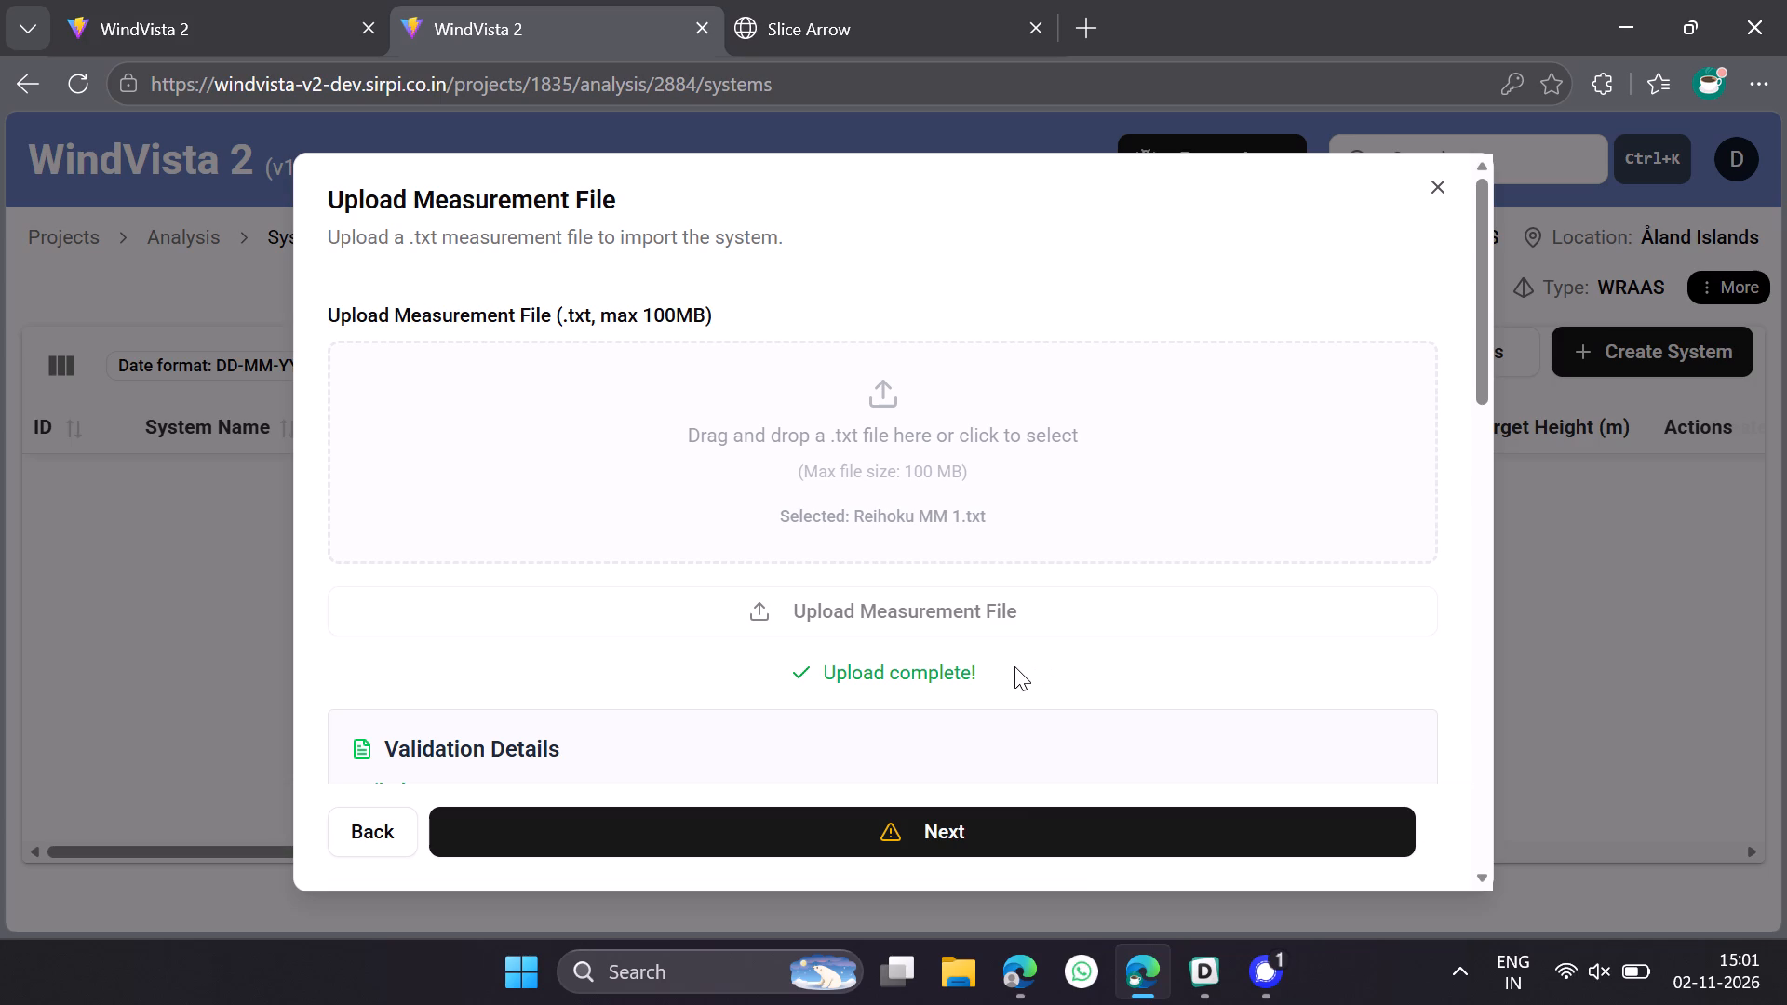
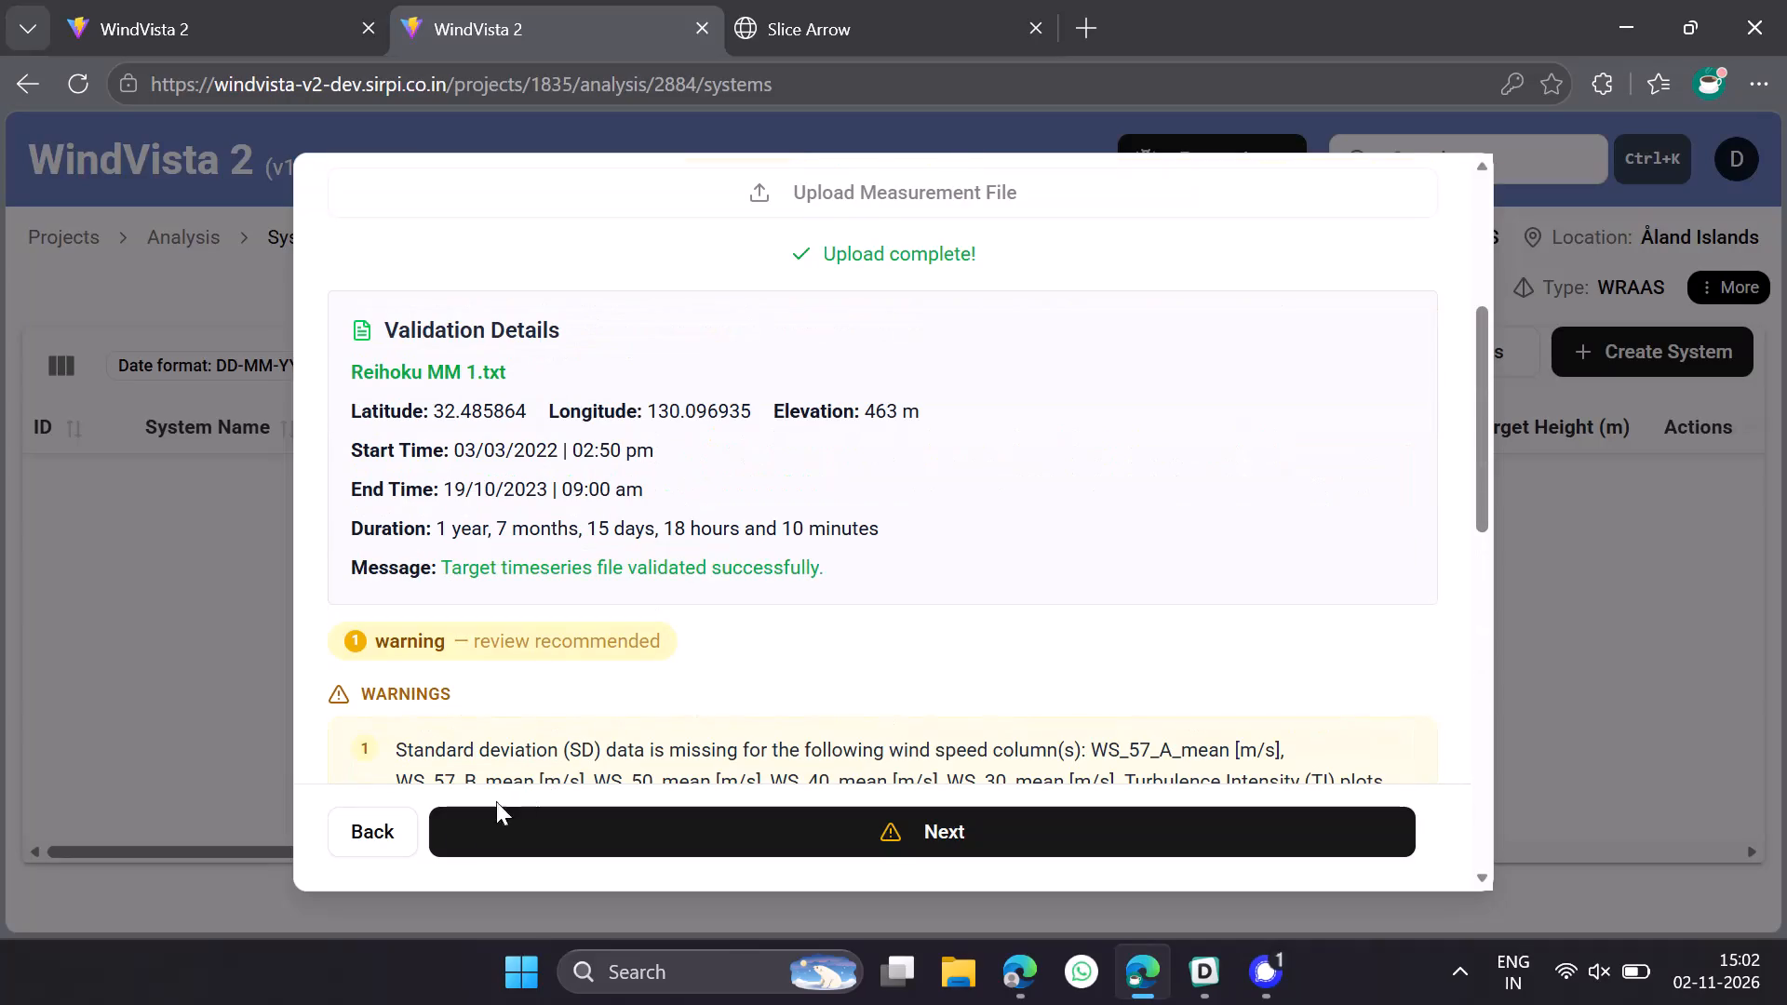
Back out of the Reihoku MM 1.txt upload in Dev and restart creating a system from an uploaded text file.
click(365, 818)
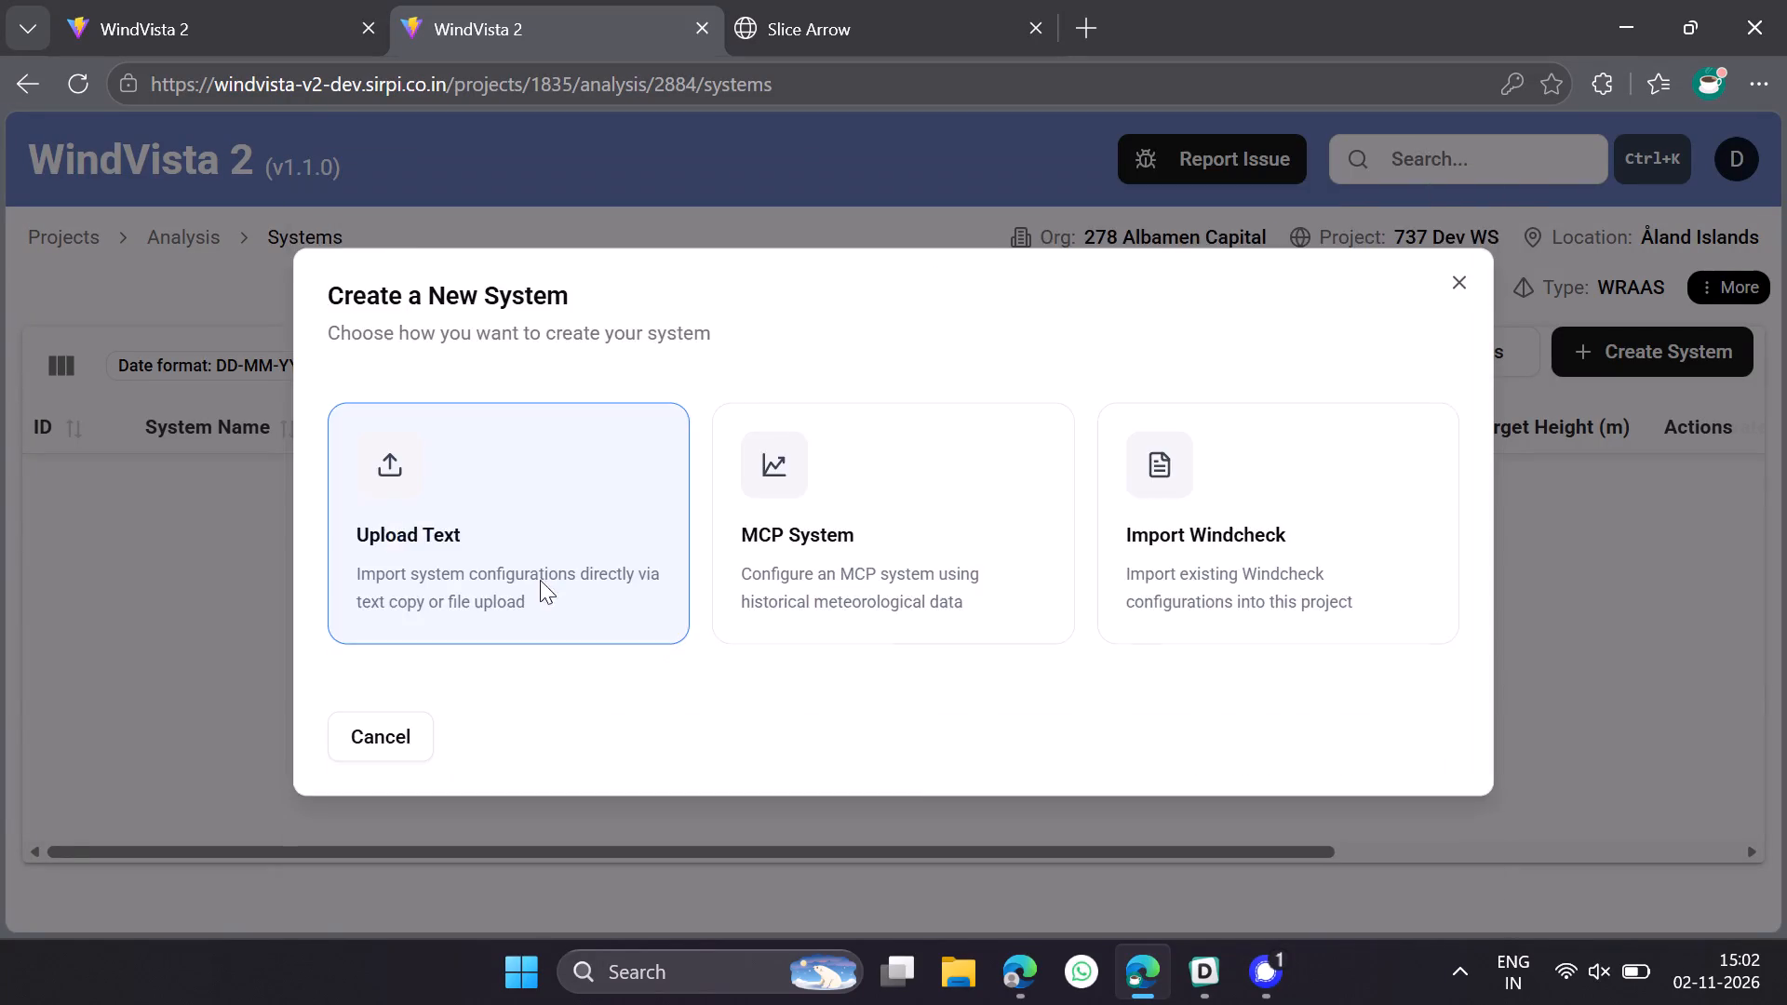
click(544, 529)
click(371, 835)
click(394, 728)
drag(1638, 345, 1632, 355)
click(555, 526)
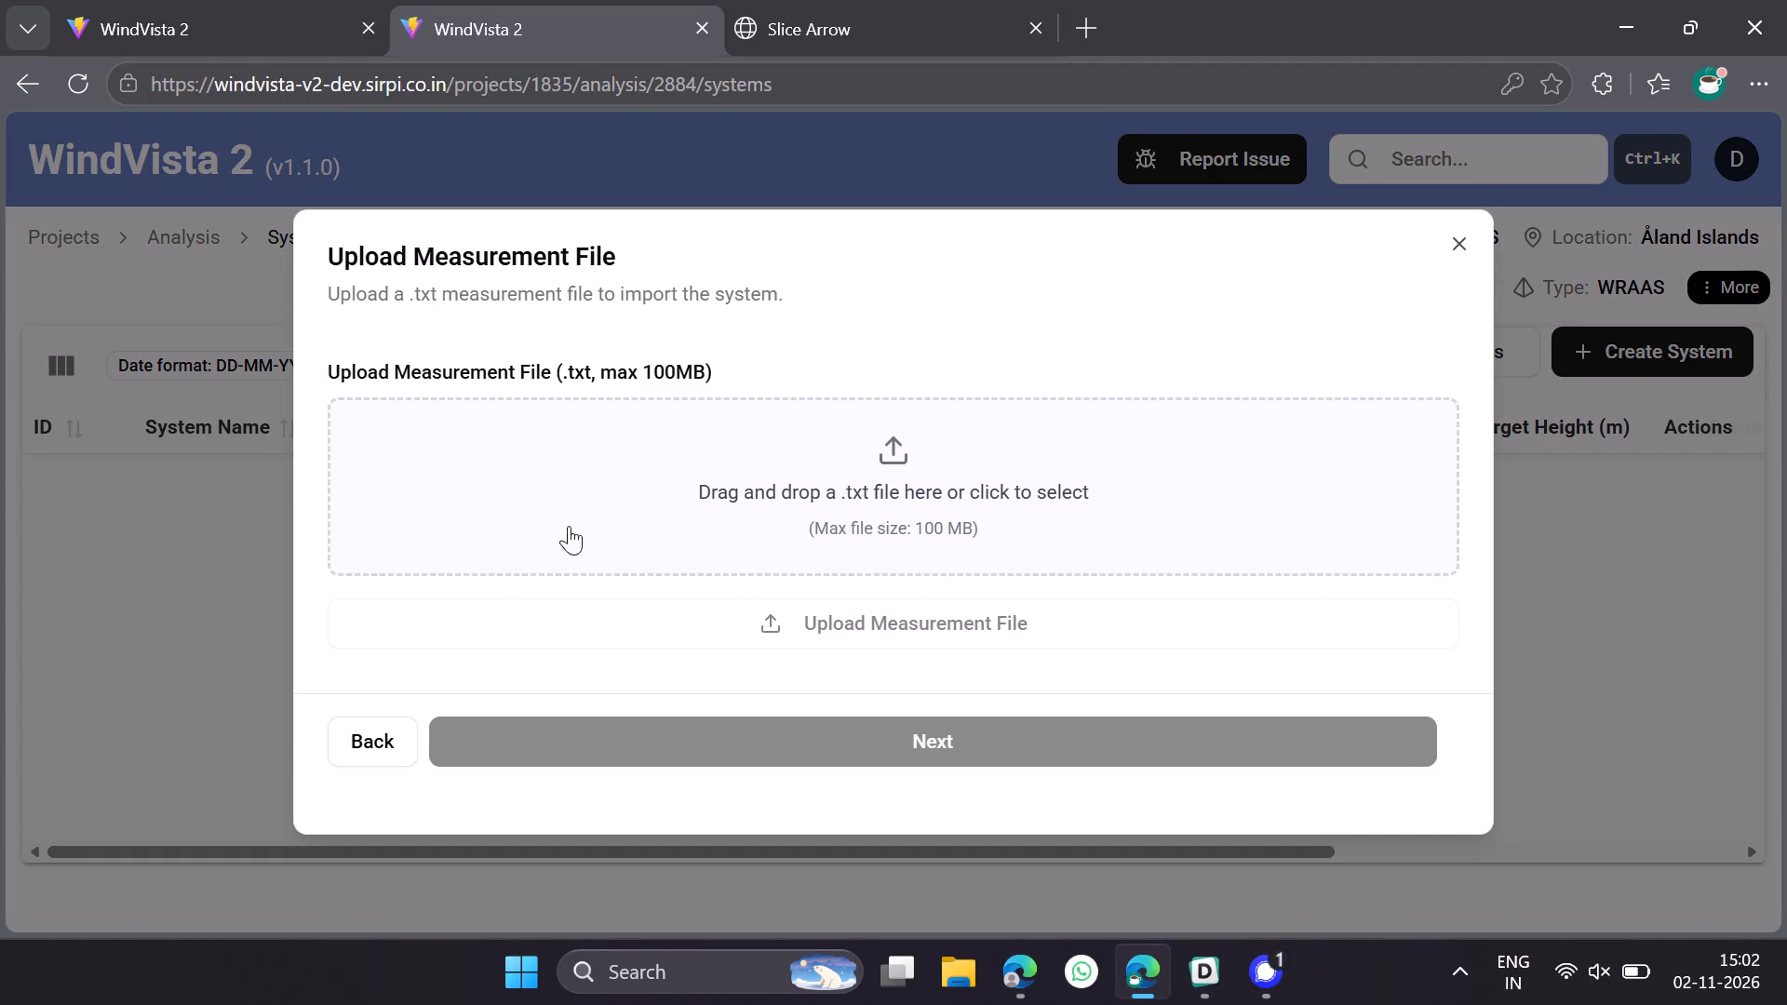
Search the Downloads folder for an SCWF measurement file, browse all the matches, and leave the file selection.
click(867, 492)
click(804, 315)
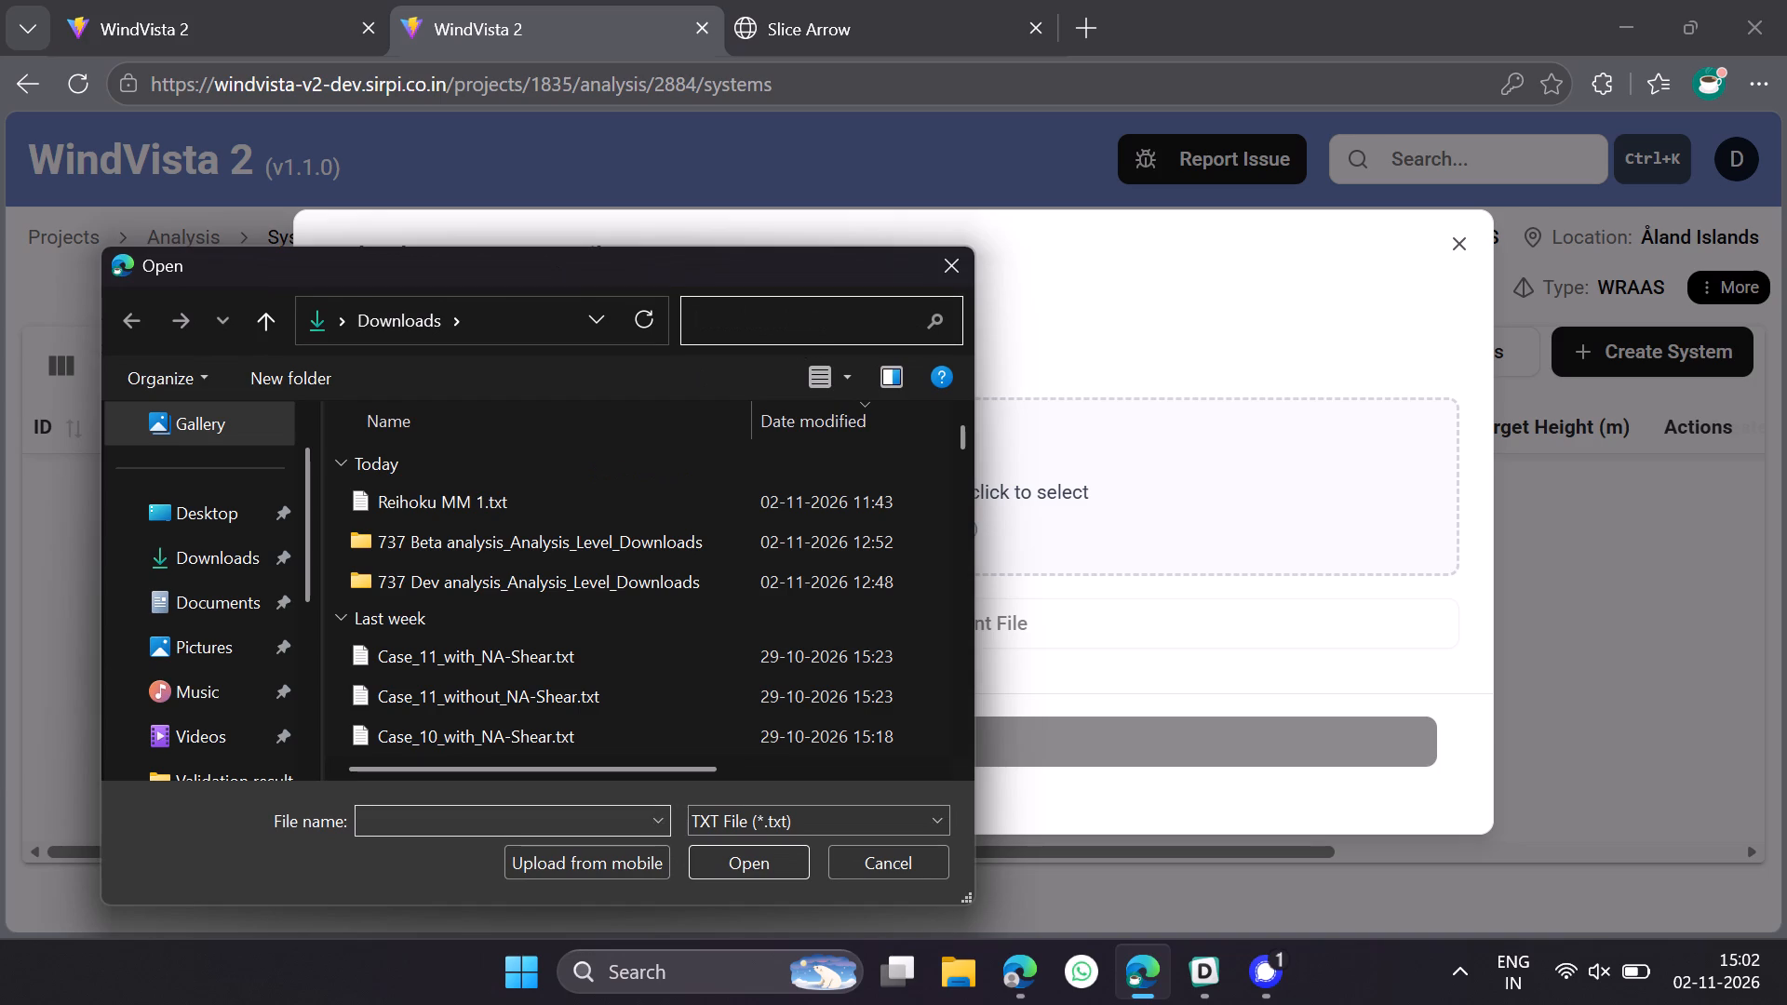
text(CWF)
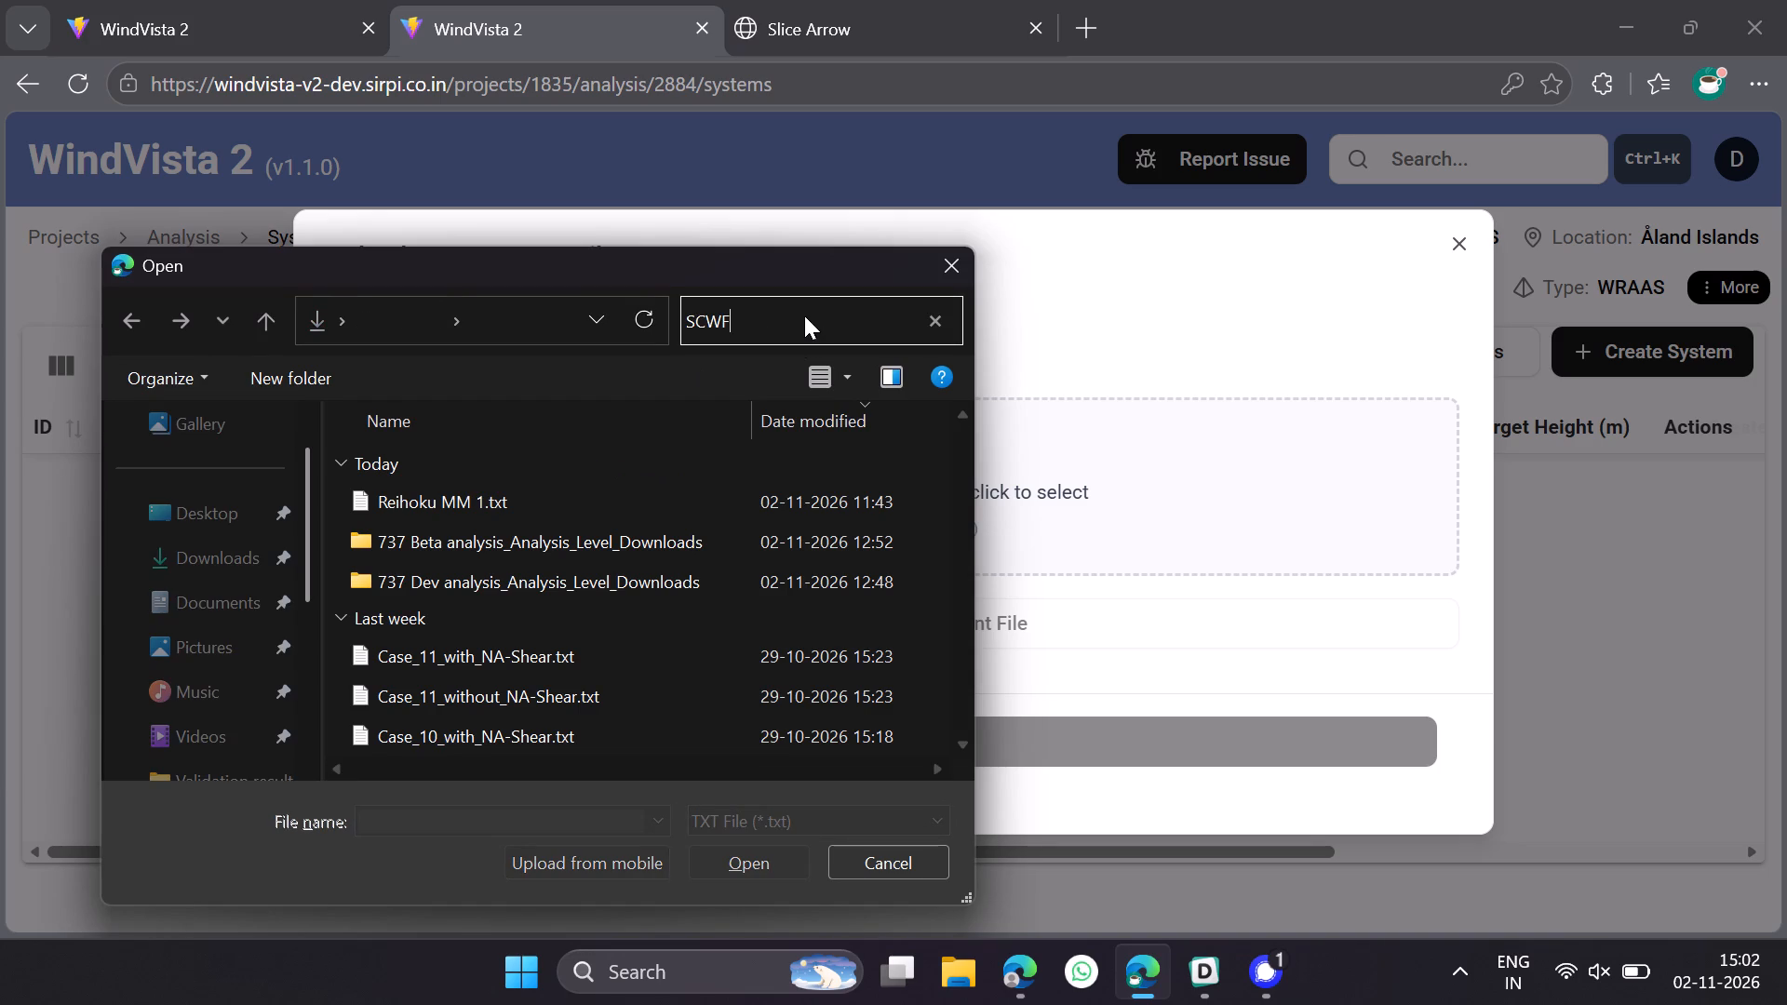
key(Return)
scroll(547, 562, down, 1)
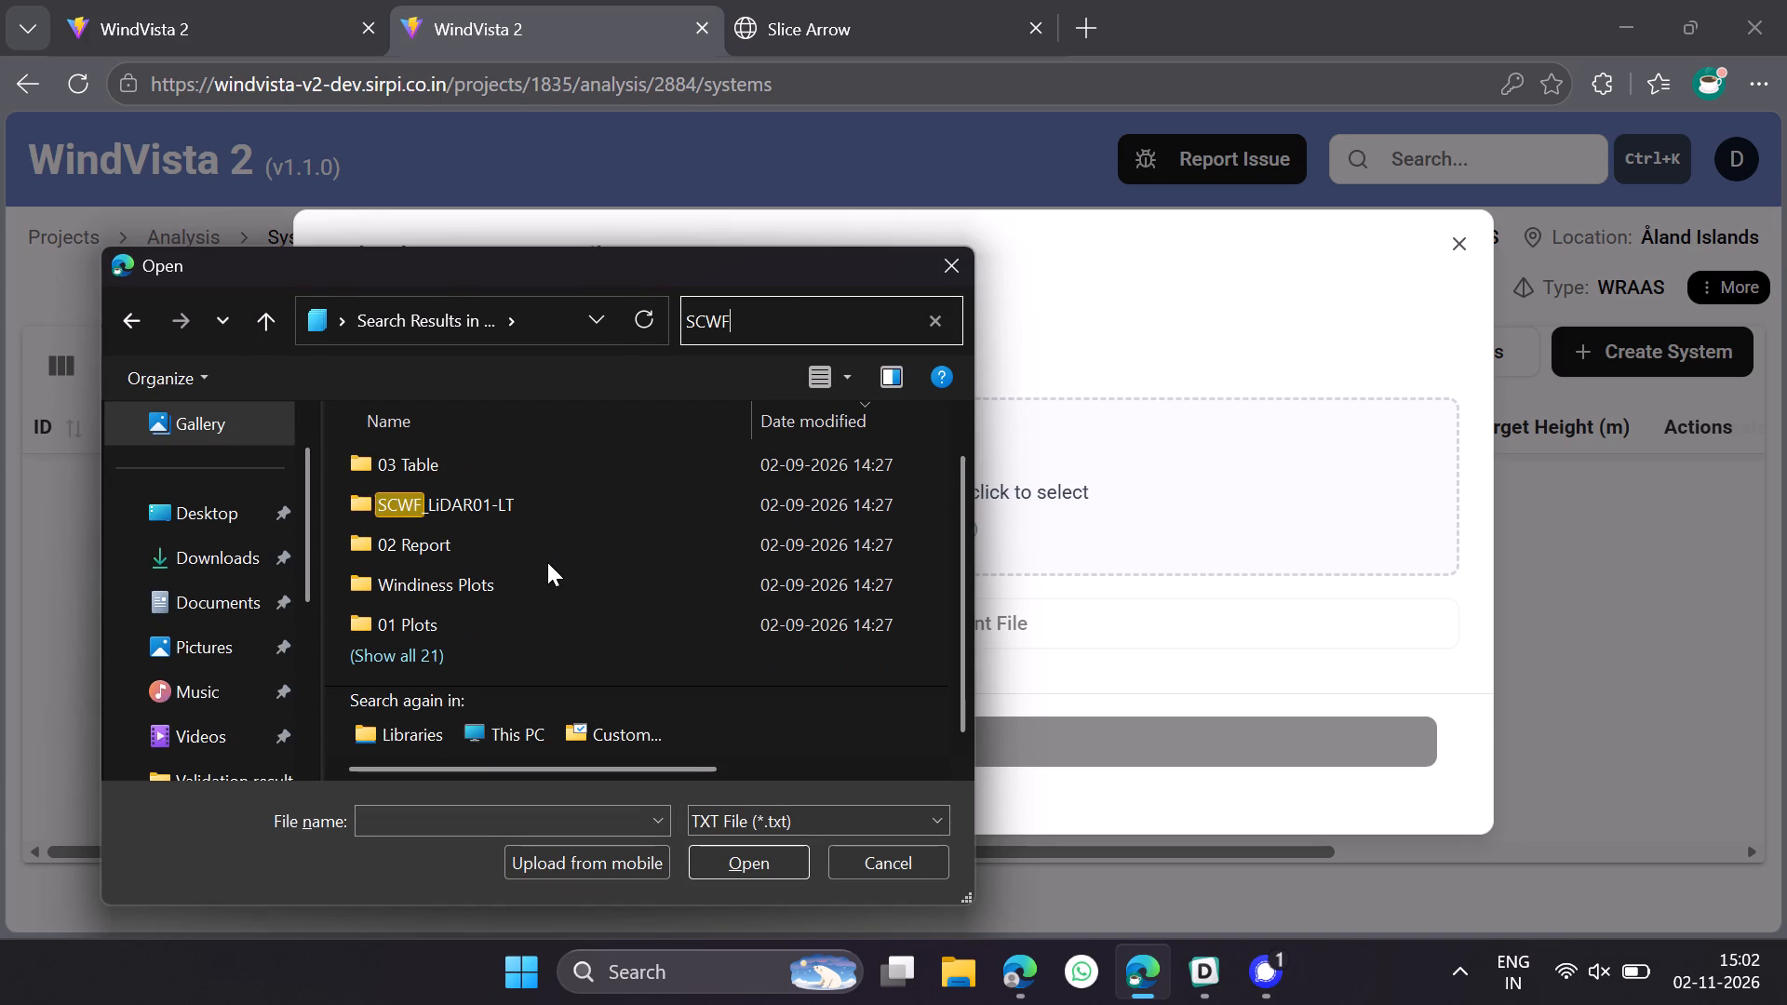
scroll(547, 562, down, 4)
scroll(516, 568, up, 2)
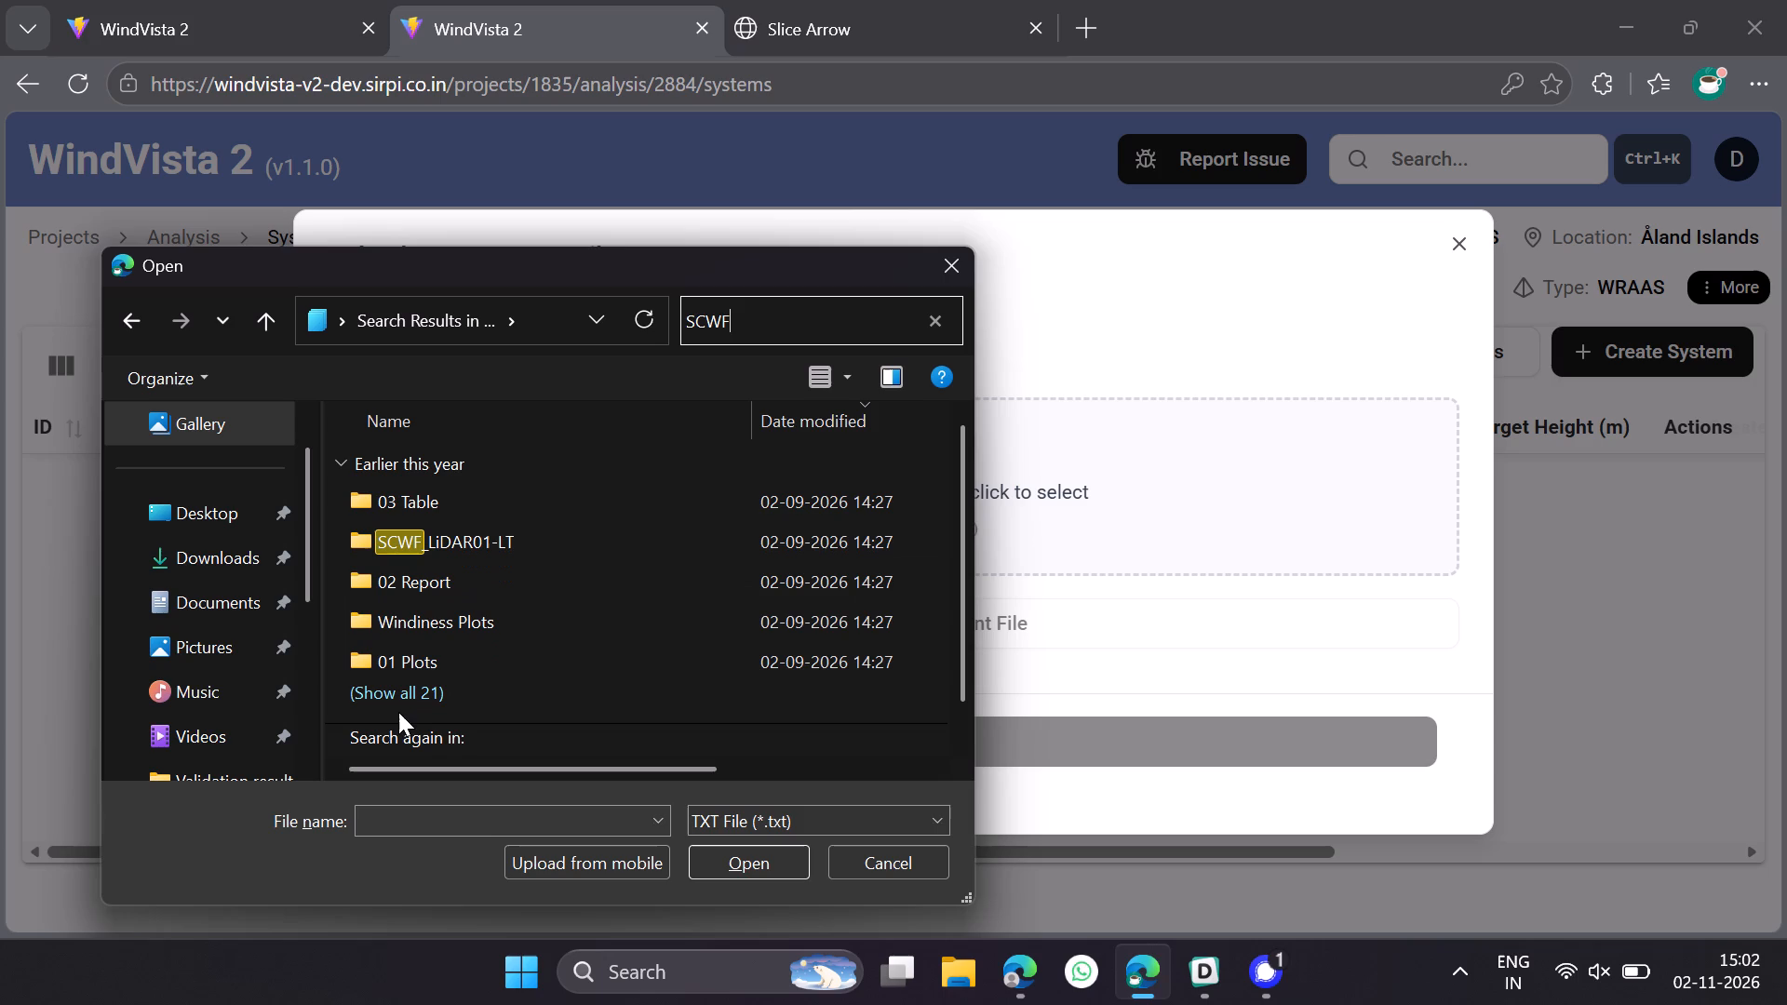
click(452, 700)
click(413, 688)
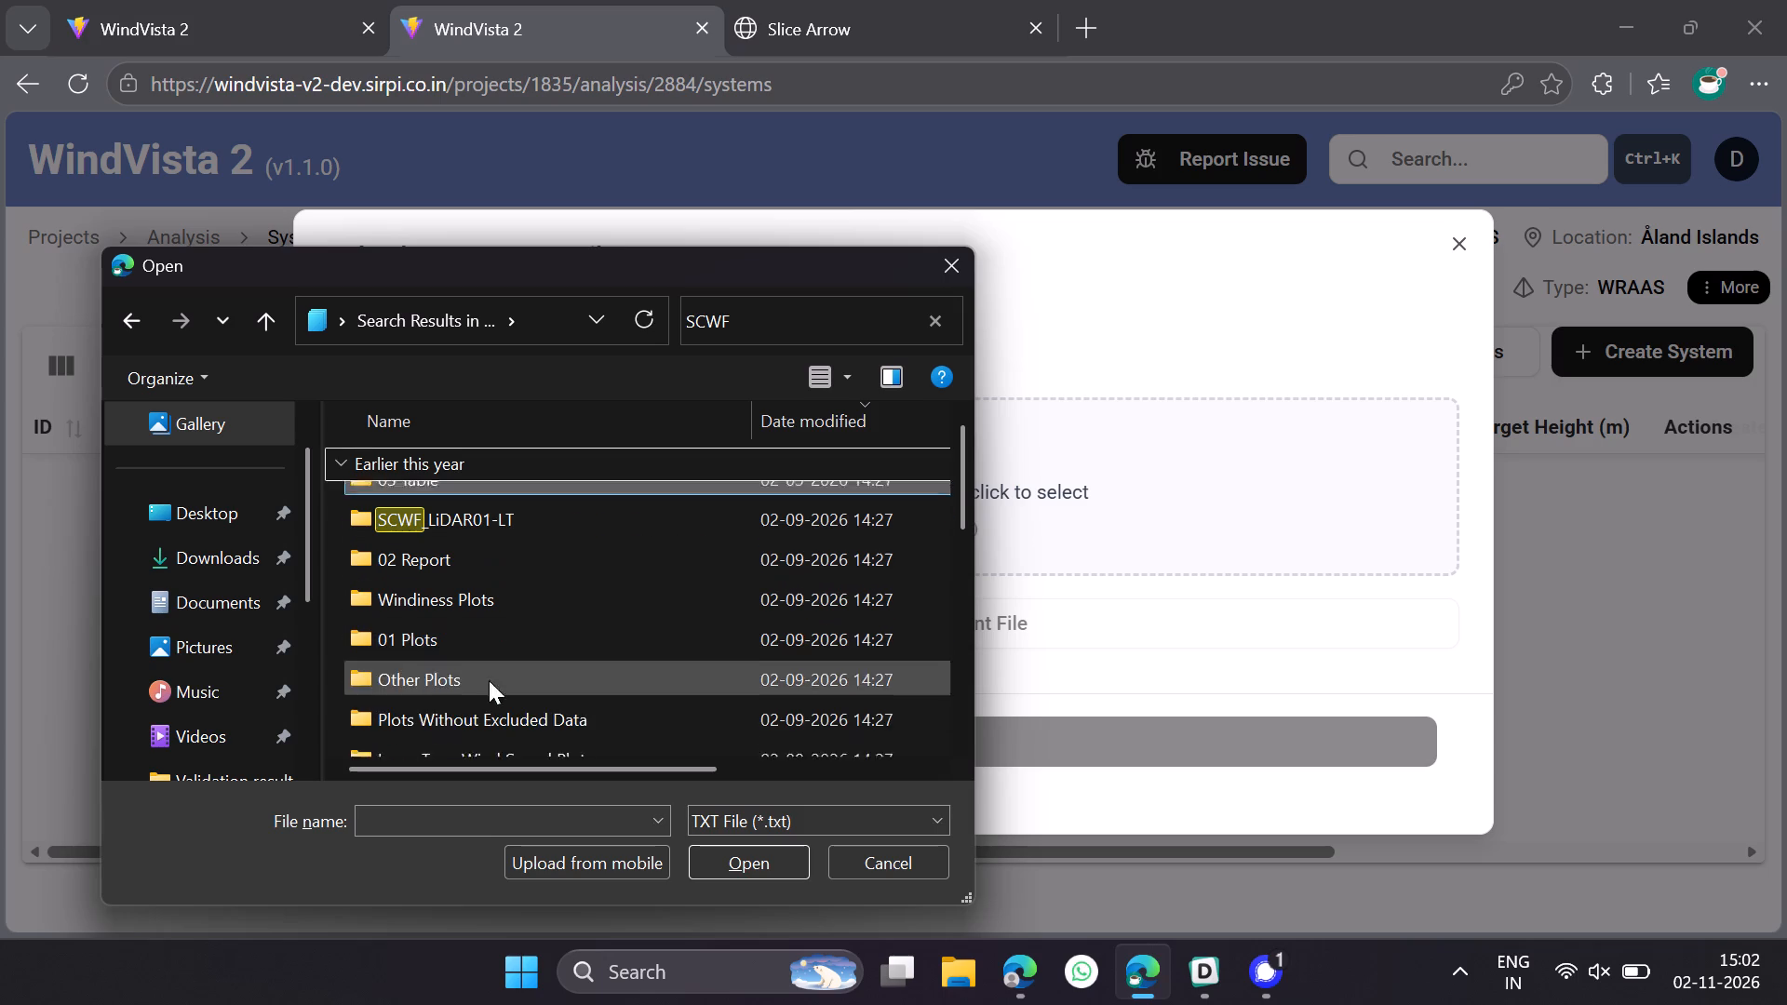
scroll(621, 639, down, 9)
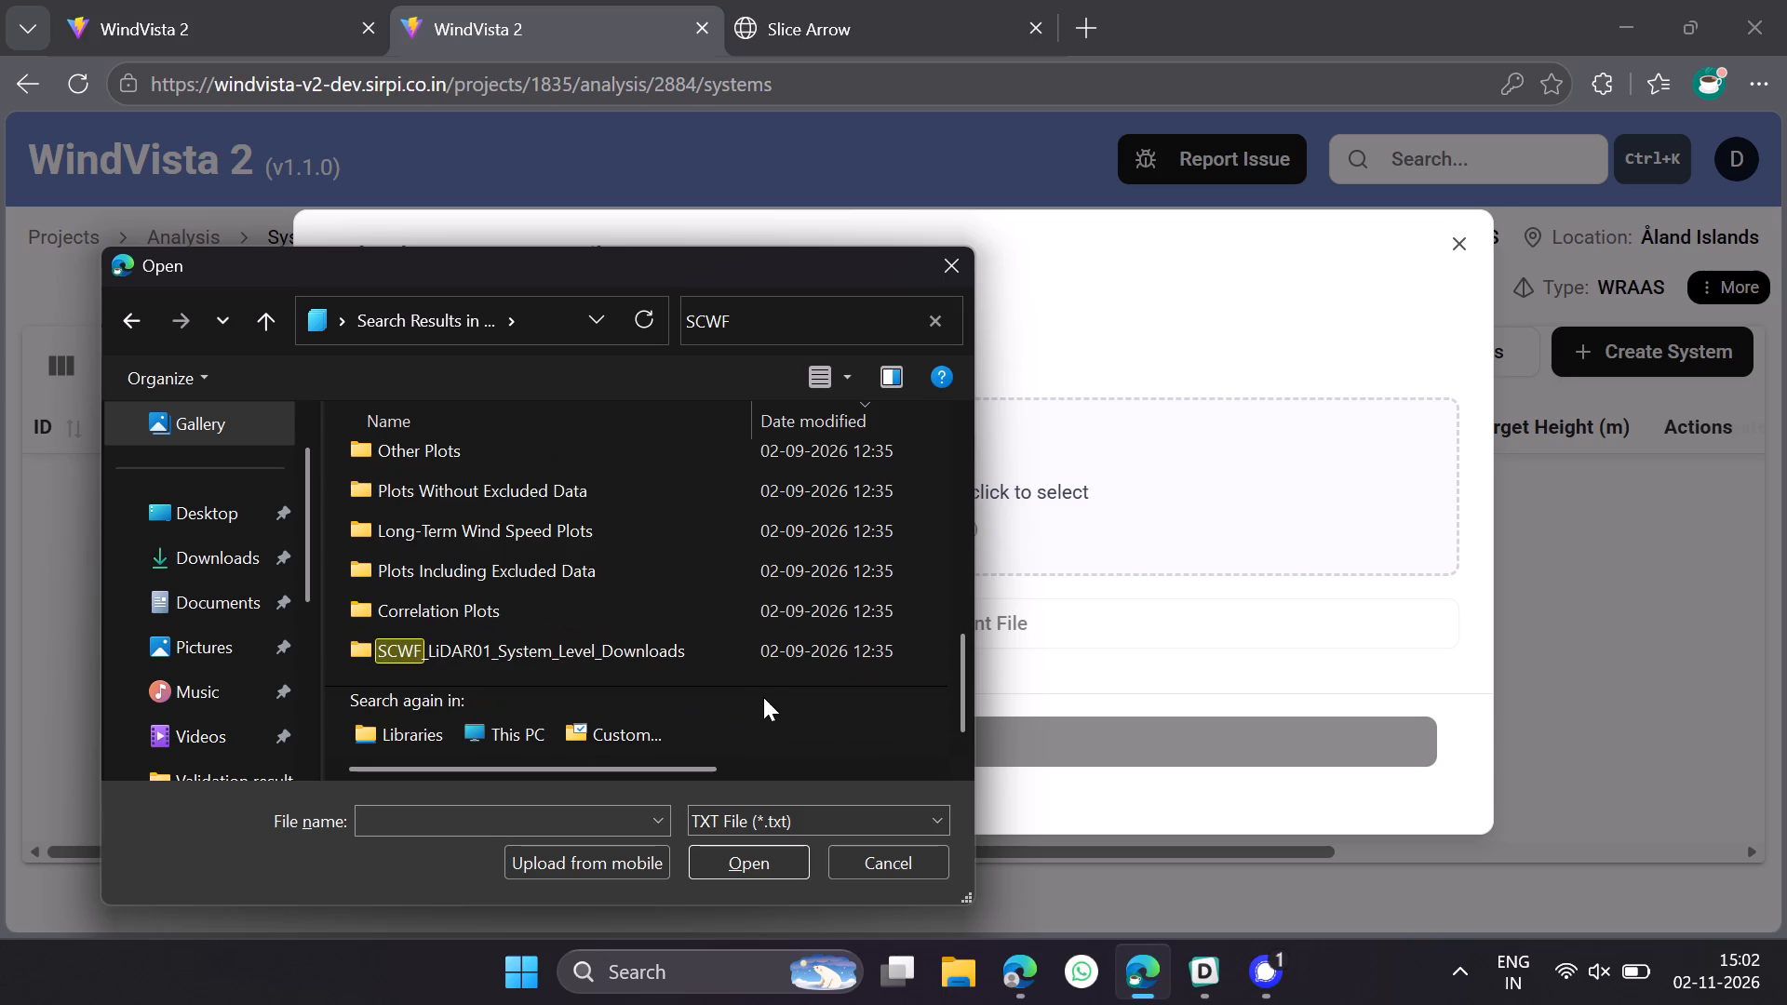
scroll(769, 677, up, 14)
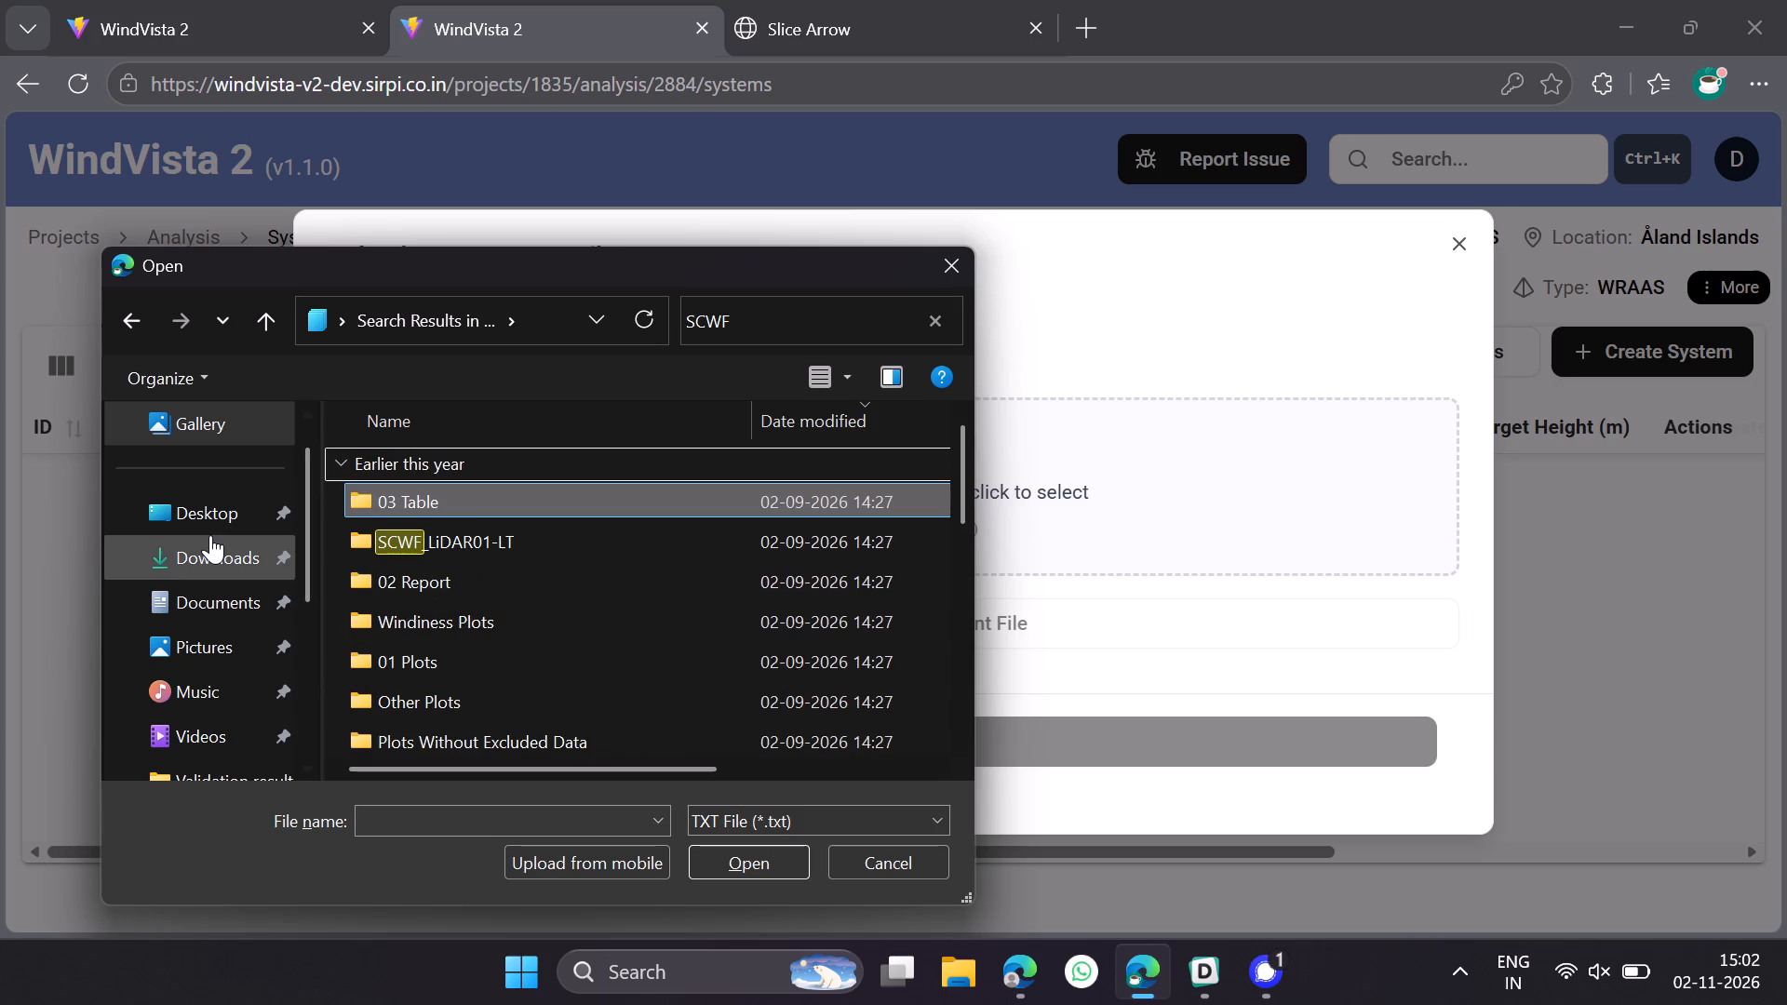
click(210, 535)
click(846, 316)
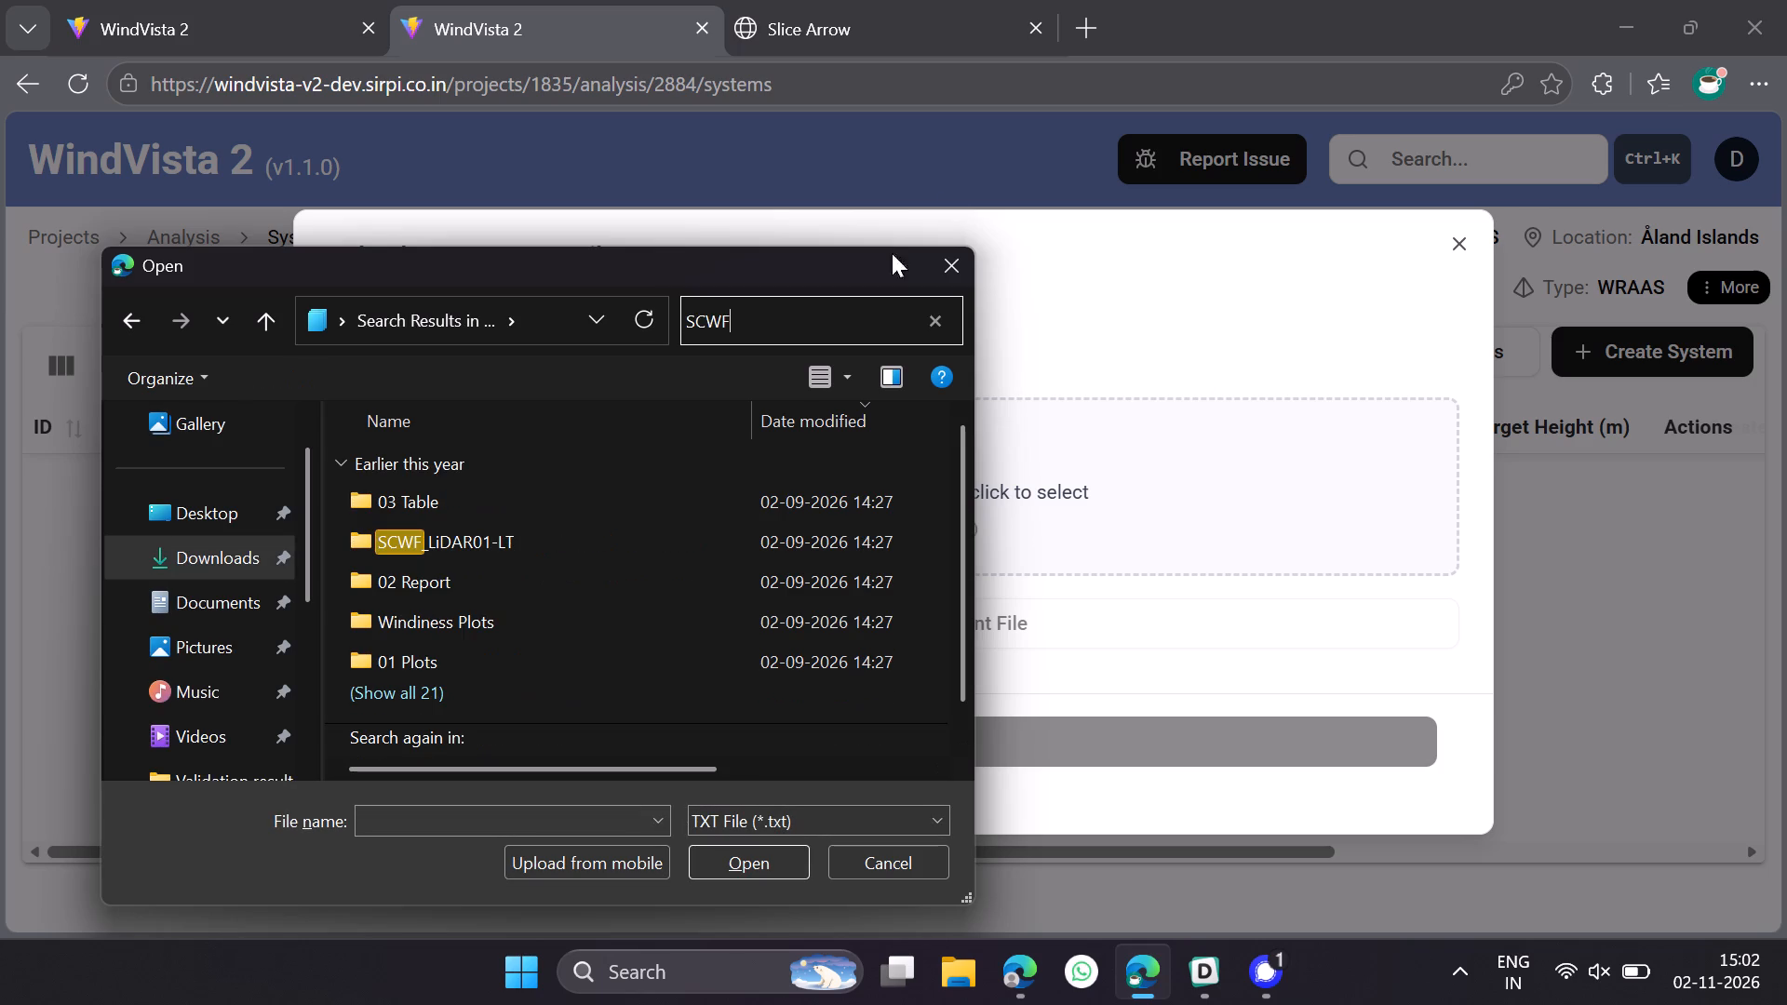
click(361, 693)
scroll(468, 693, down, 6)
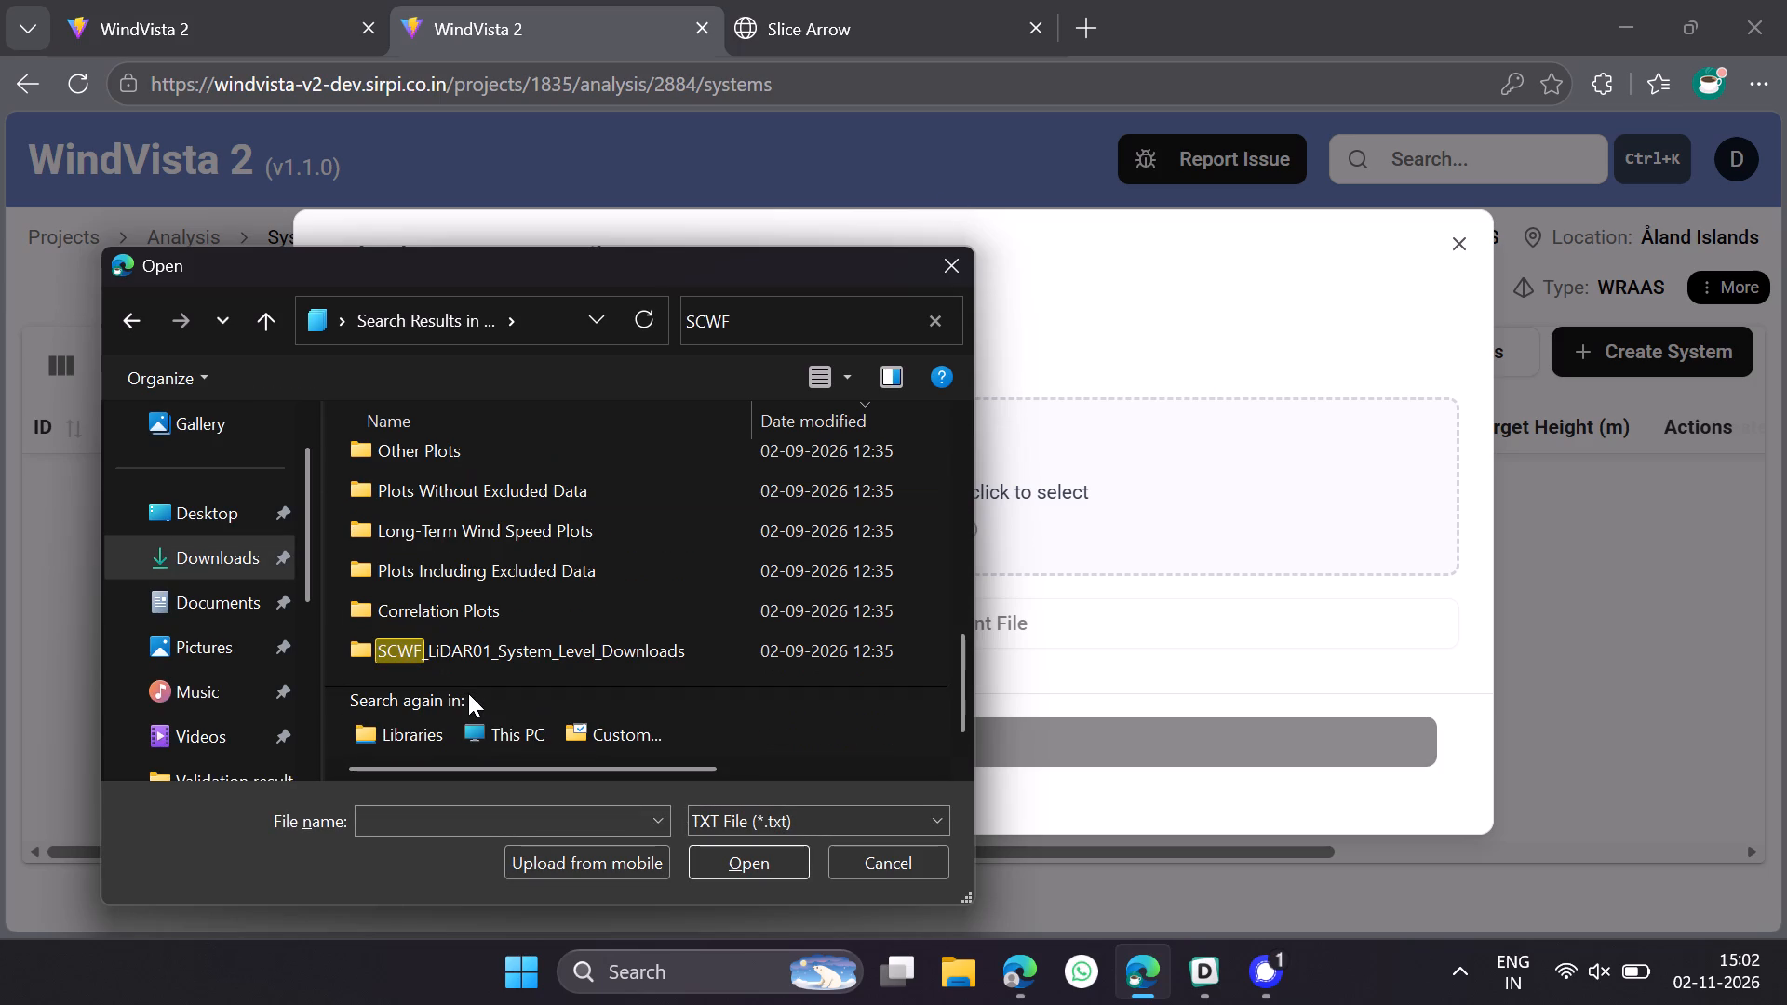
scroll(468, 693, down, 4)
scroll(468, 693, up, 10)
click(888, 857)
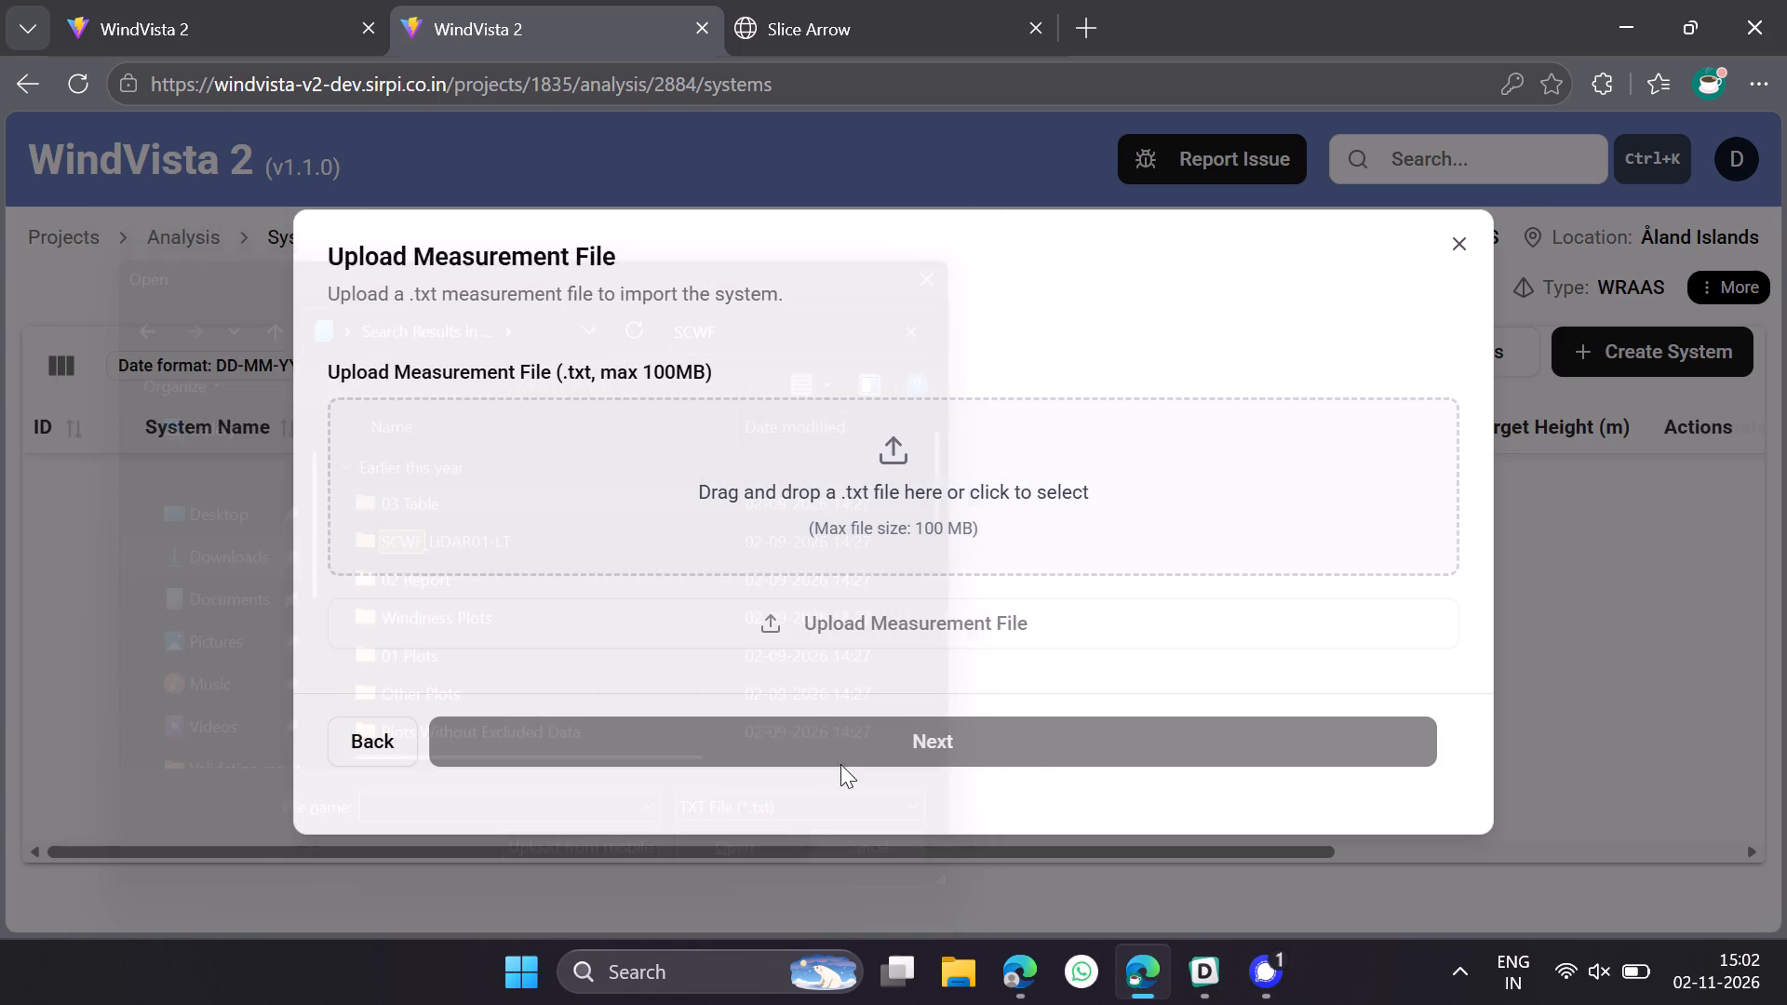
Find Canicheddeusi H120(2) (1).txt by searching for CANI and upload it as the Dev system's measurement file.
click(880, 453)
click(843, 312)
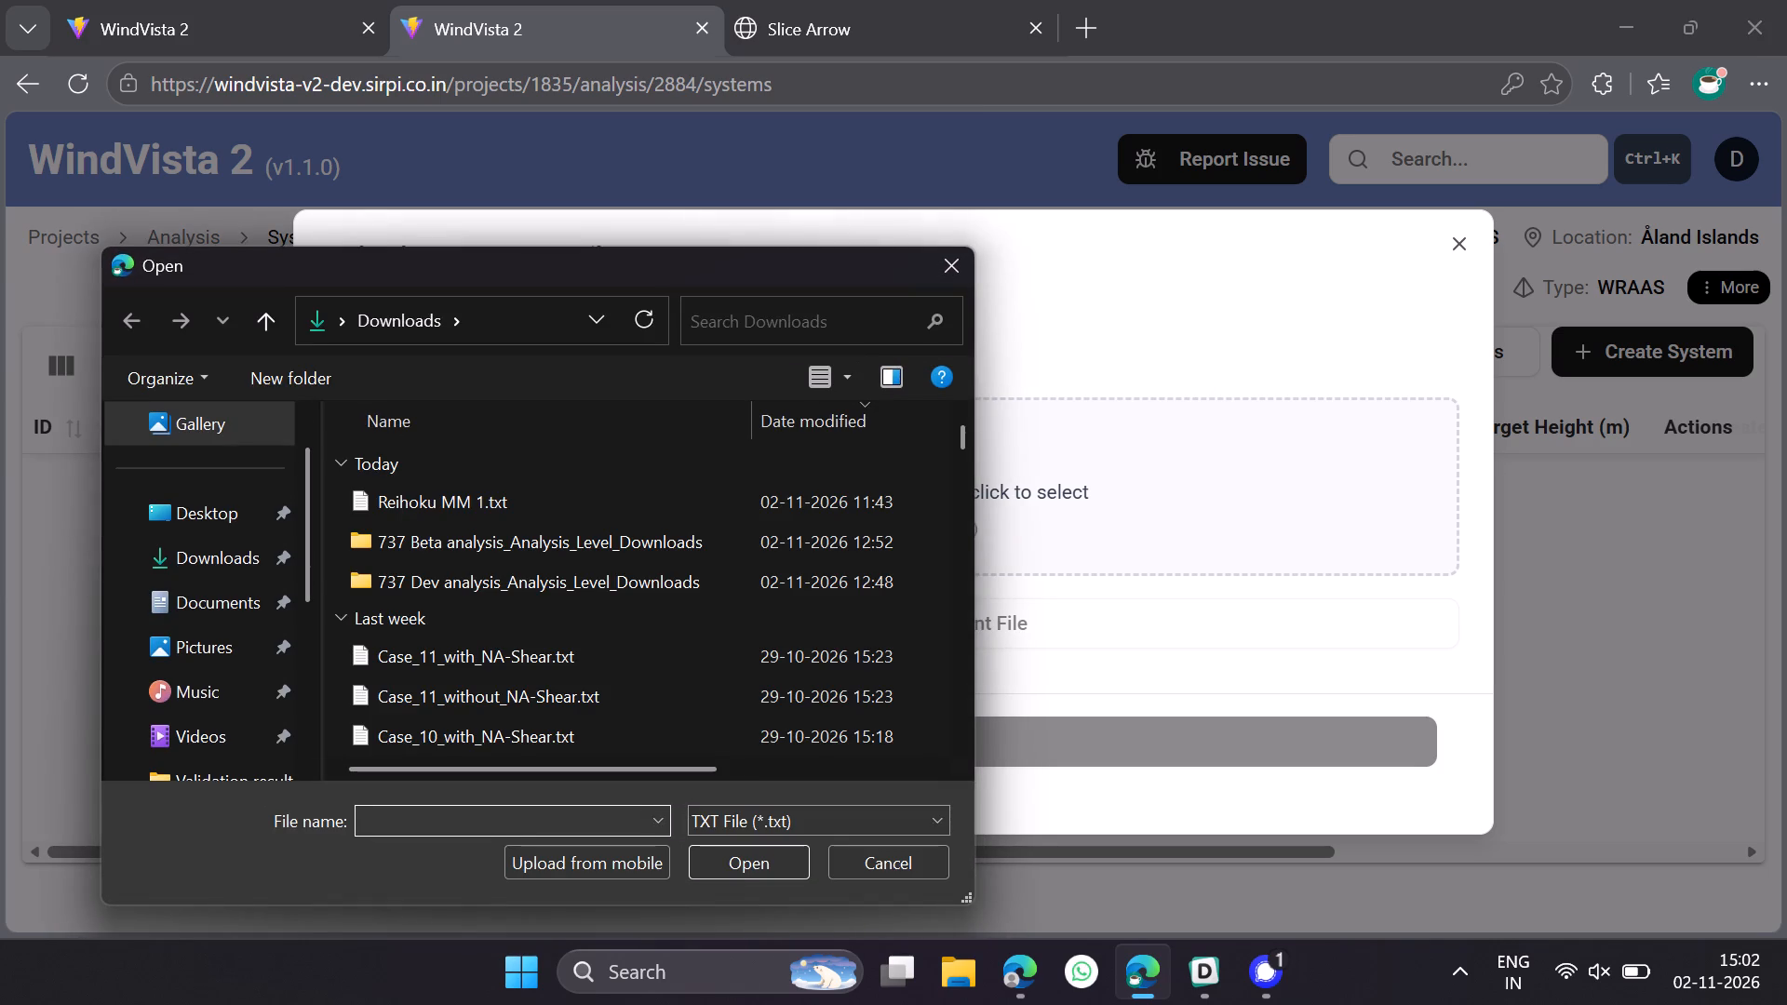
text(CANC)
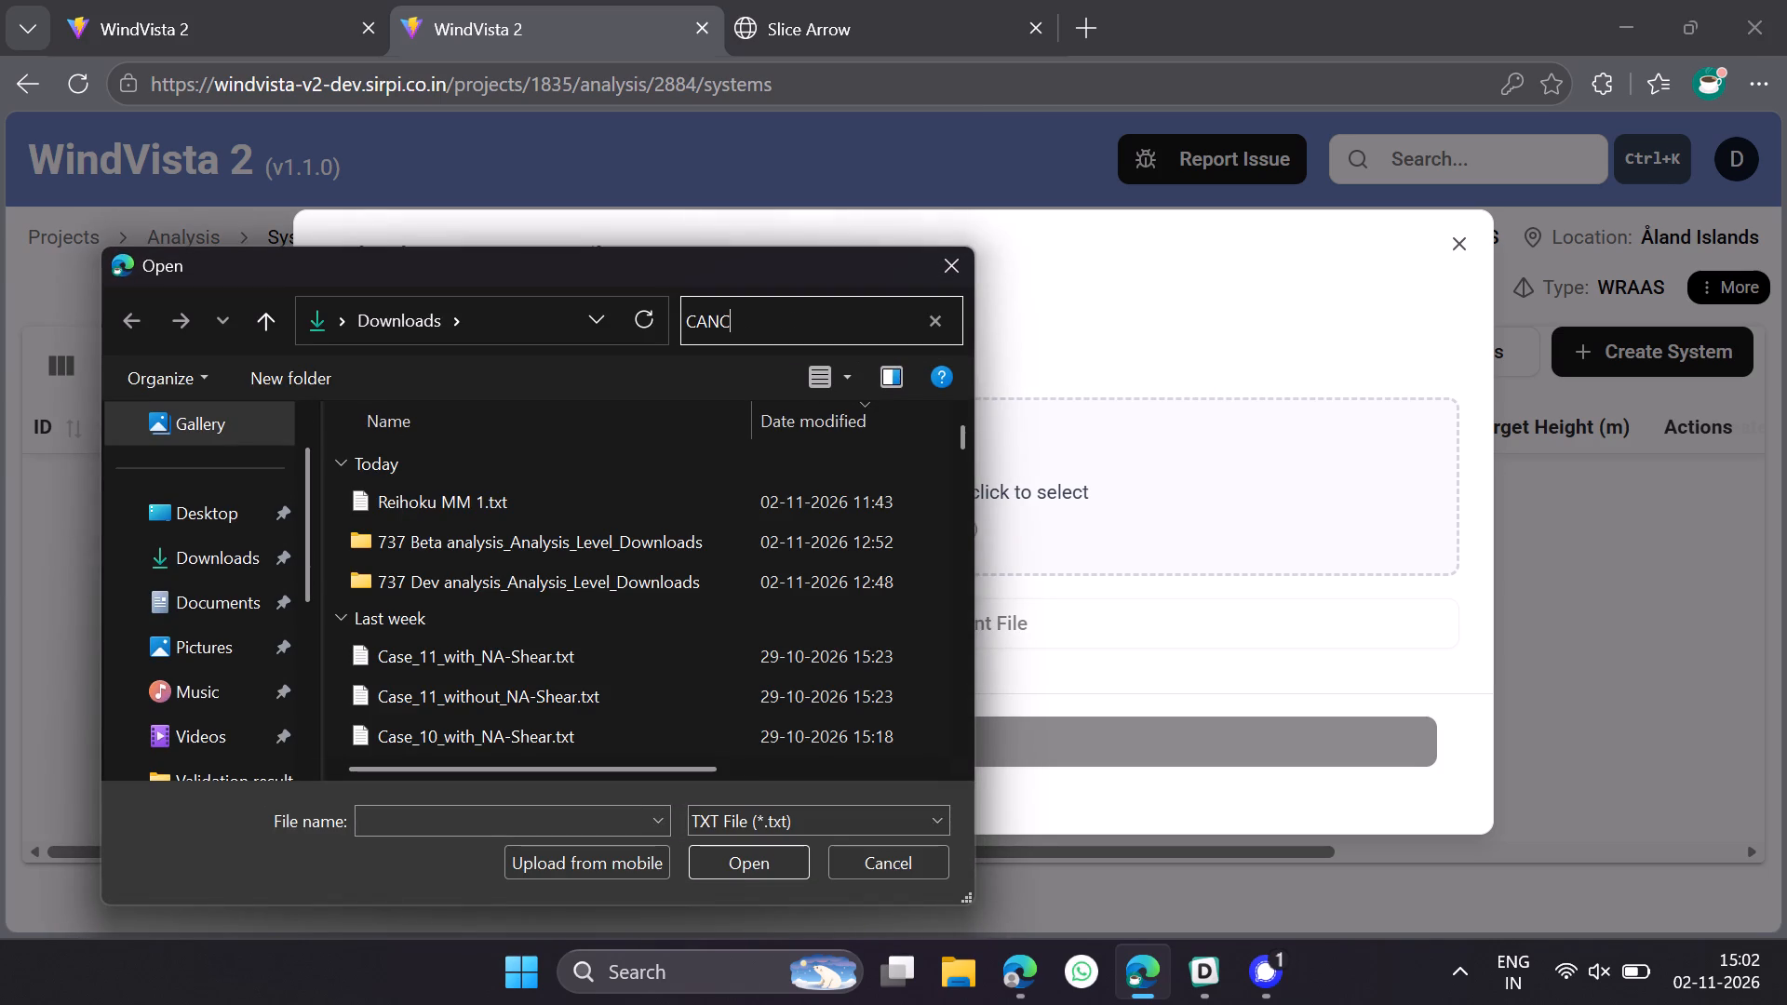
key(BackSpace)
key(i)
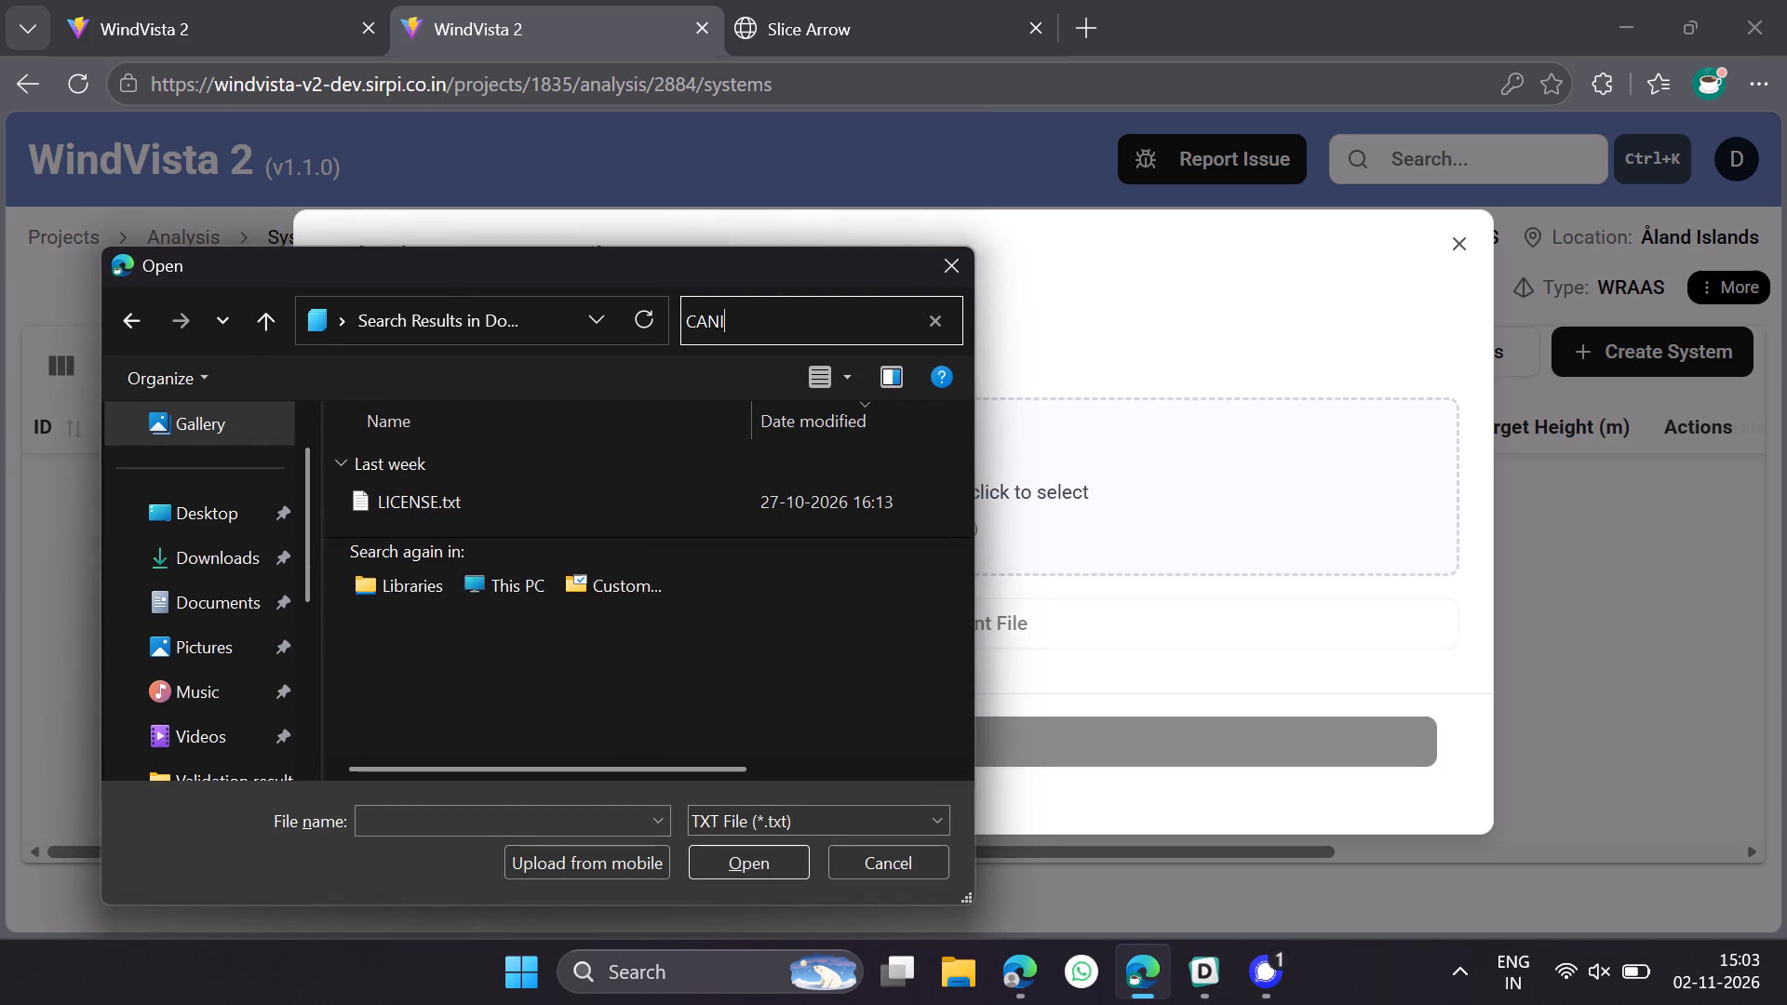
scroll(653, 674, down, 2)
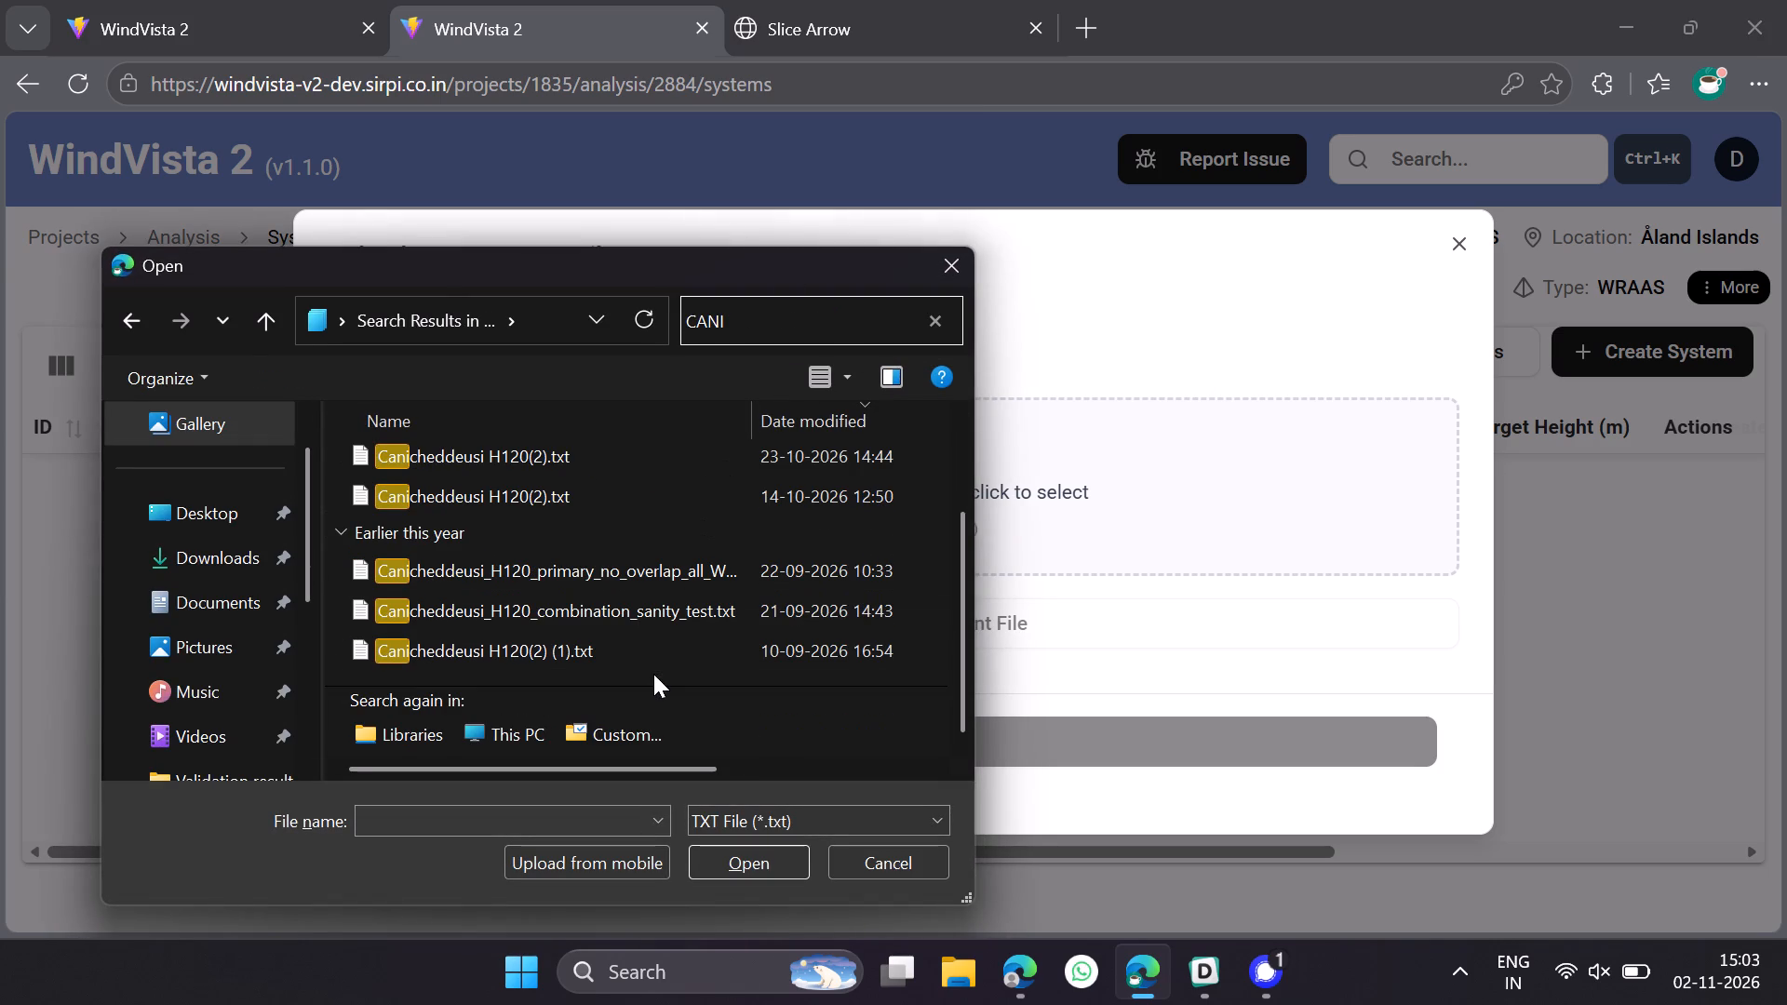
scroll(653, 674, up, 1)
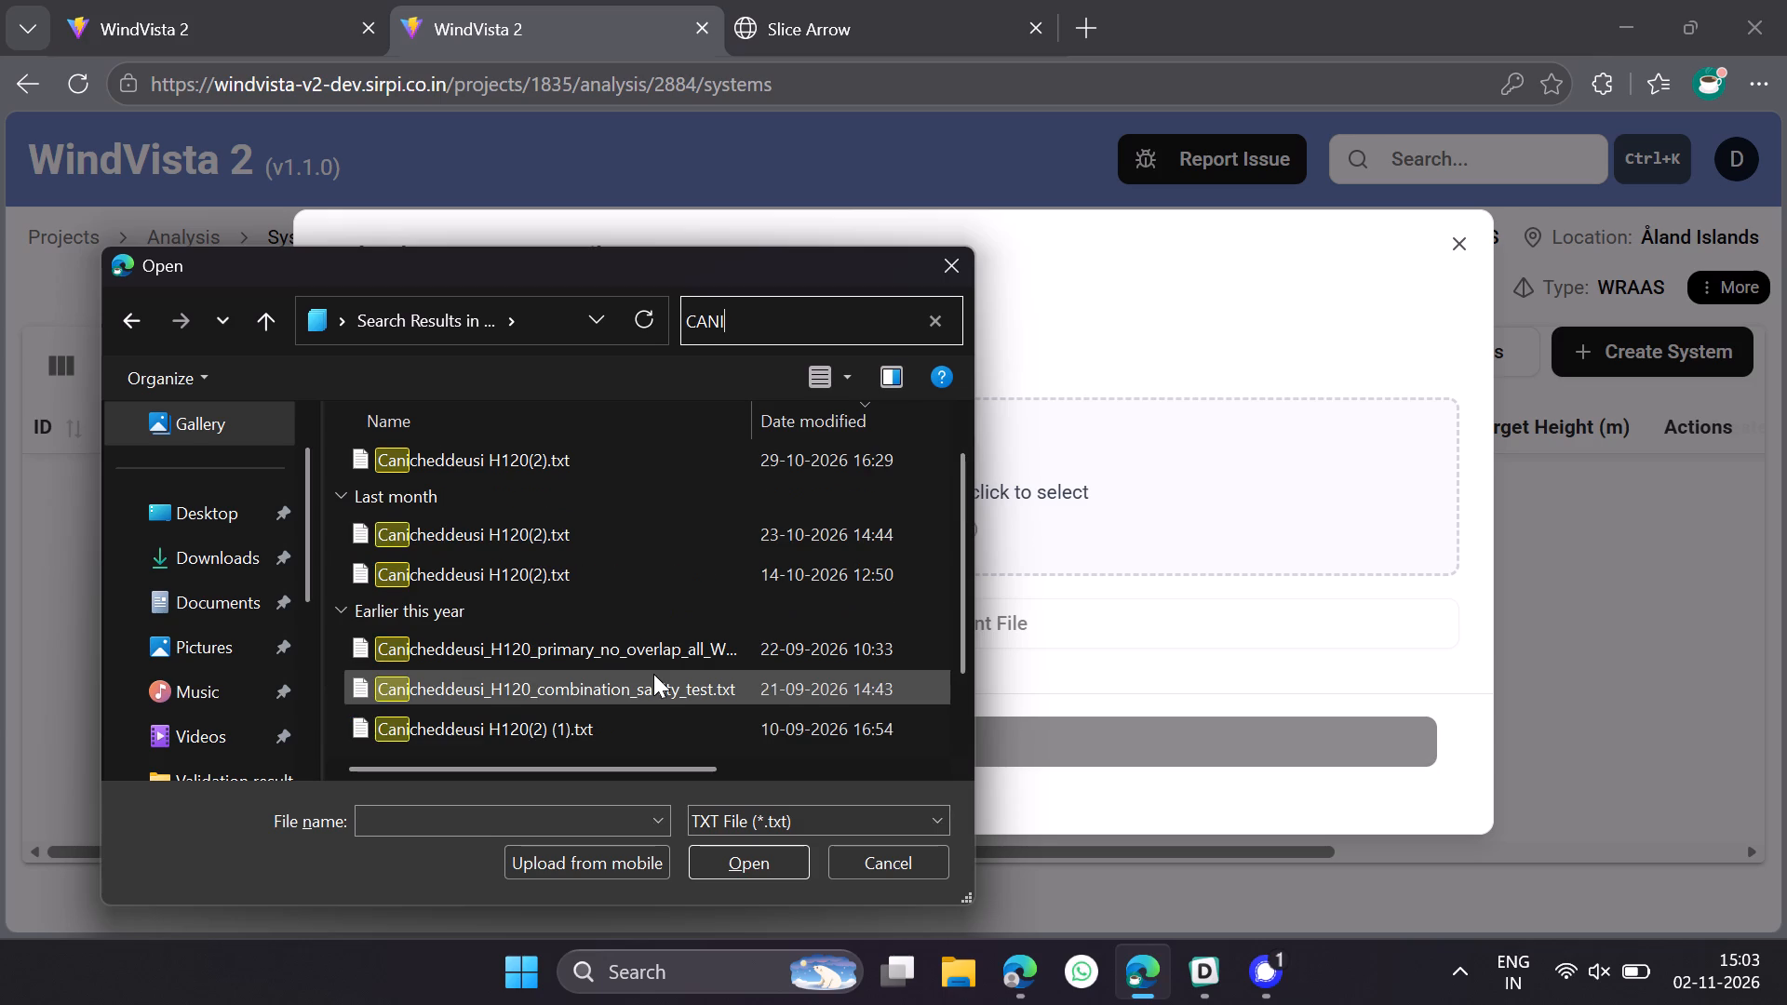
scroll(653, 674, up, 1)
scroll(653, 674, down, 1)
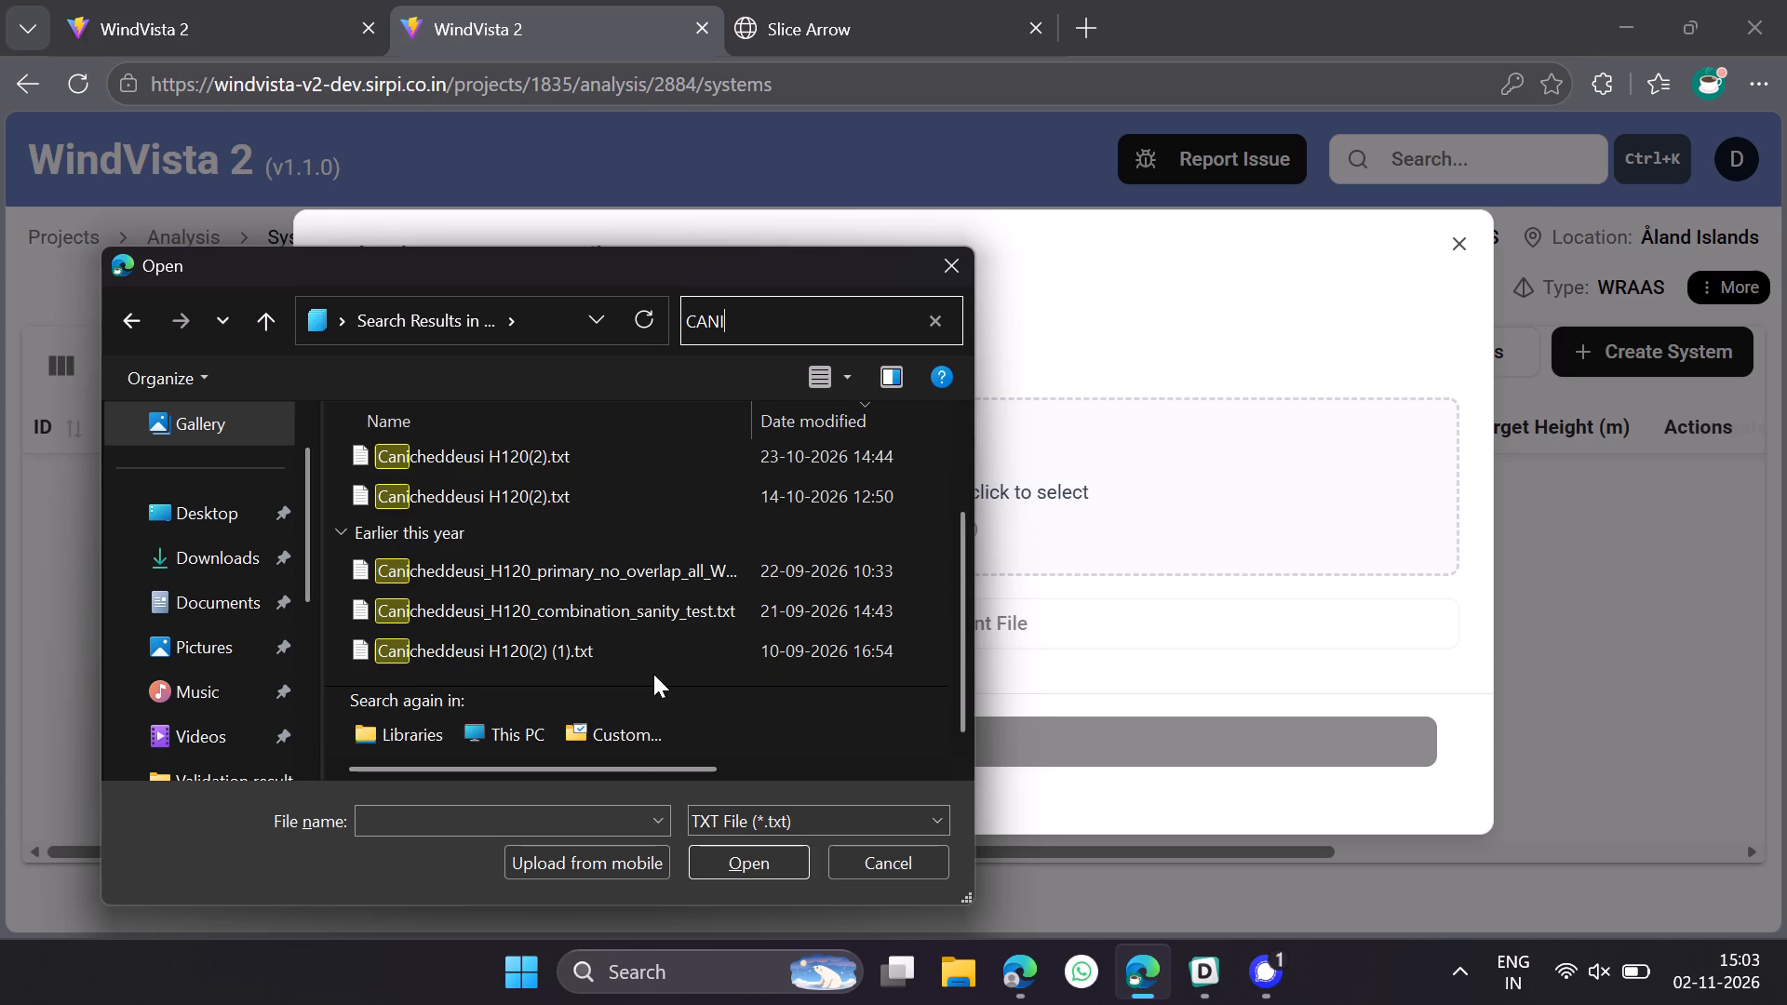
click(679, 650)
click(789, 852)
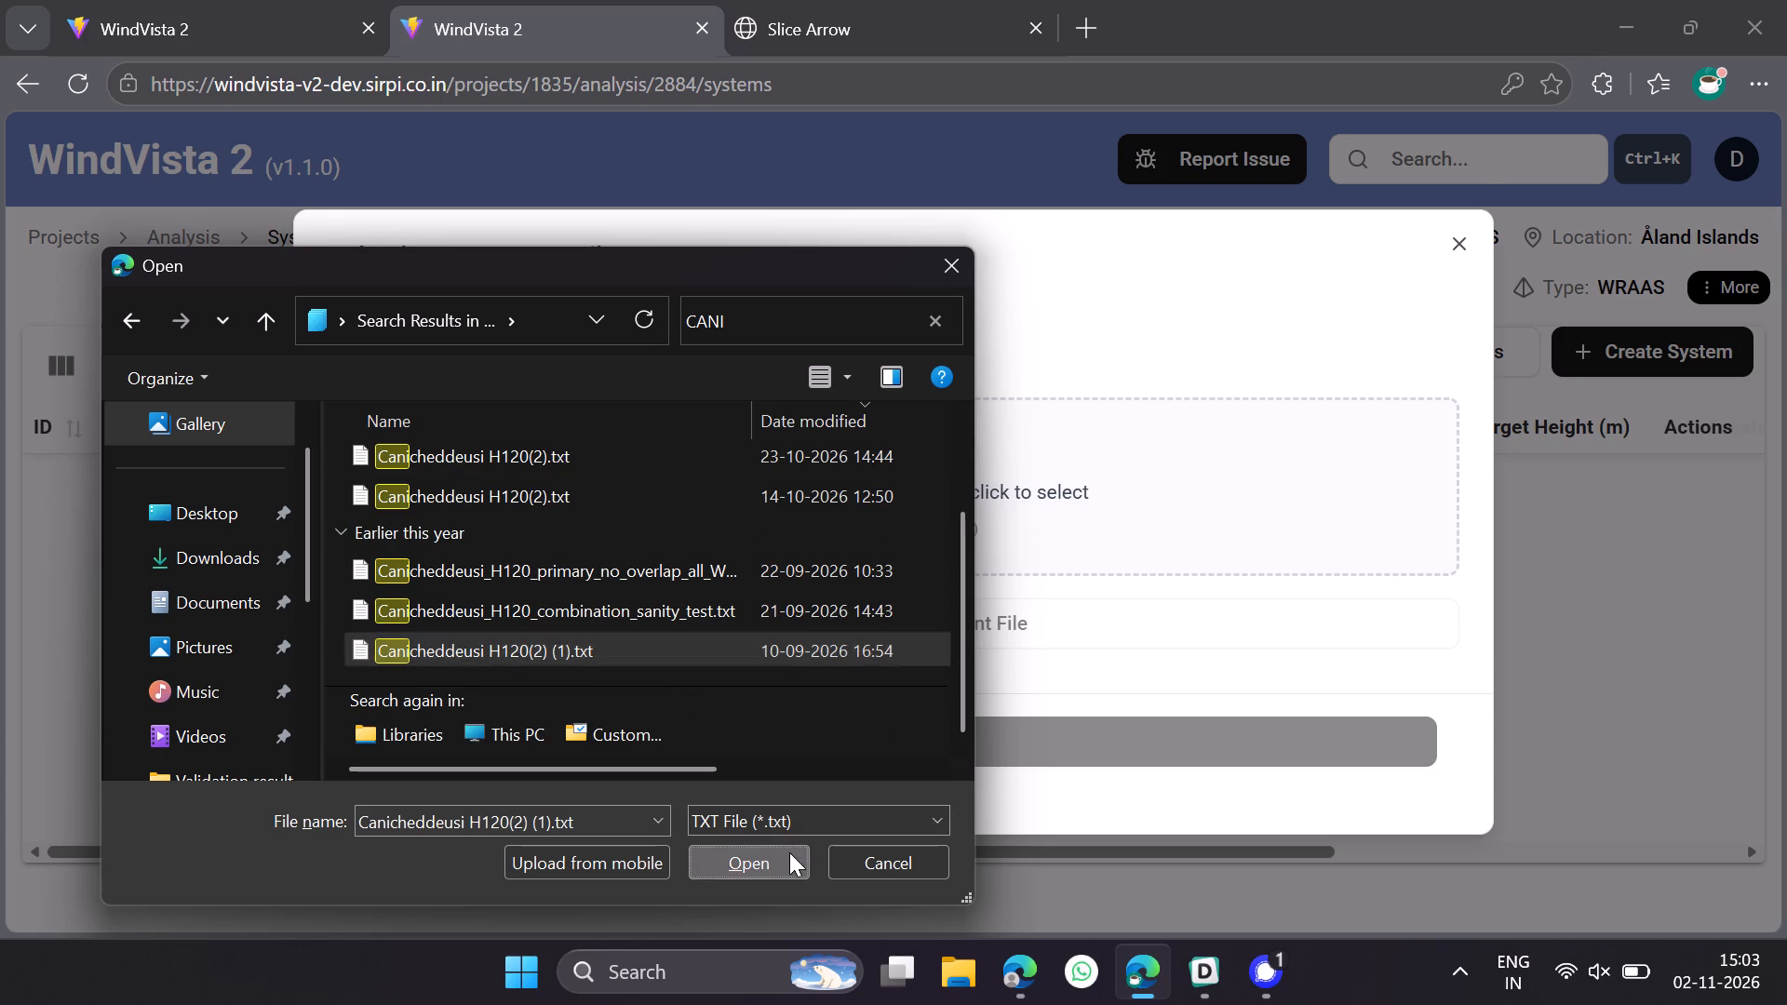
click(870, 646)
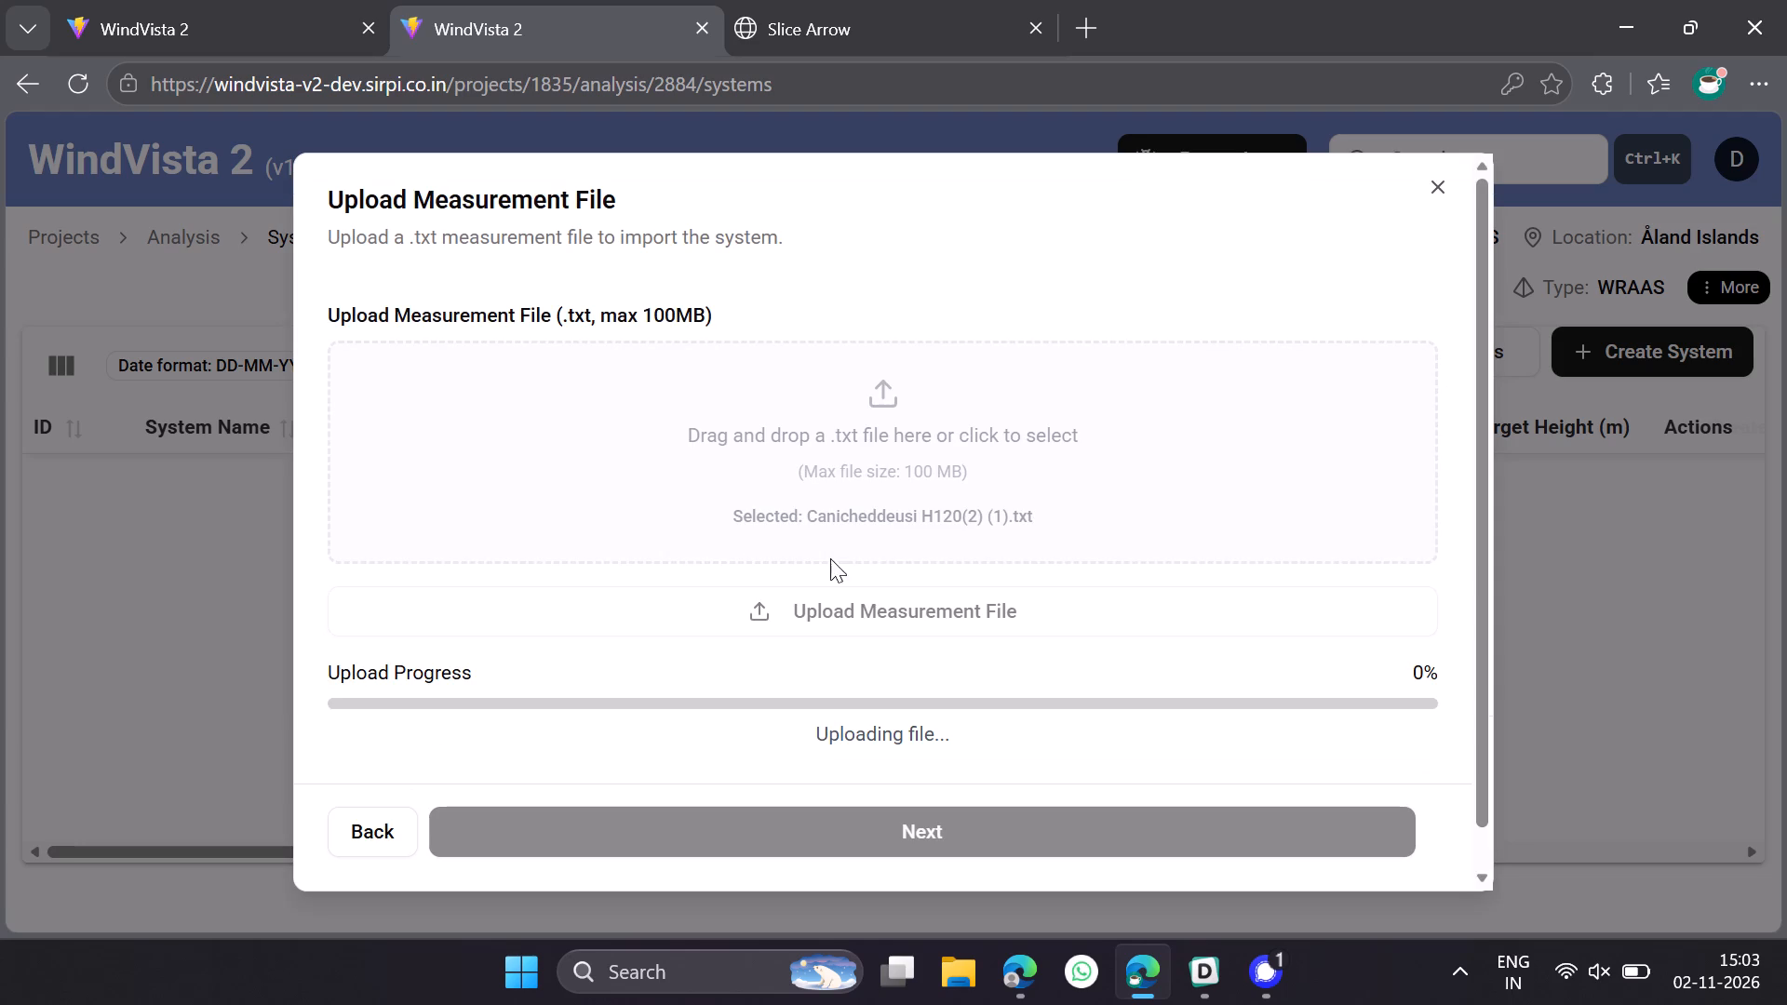
Replace the Beta system's measurement file with Canicheddeusi H120(2) (1).txt and upload it.
click(74, 0)
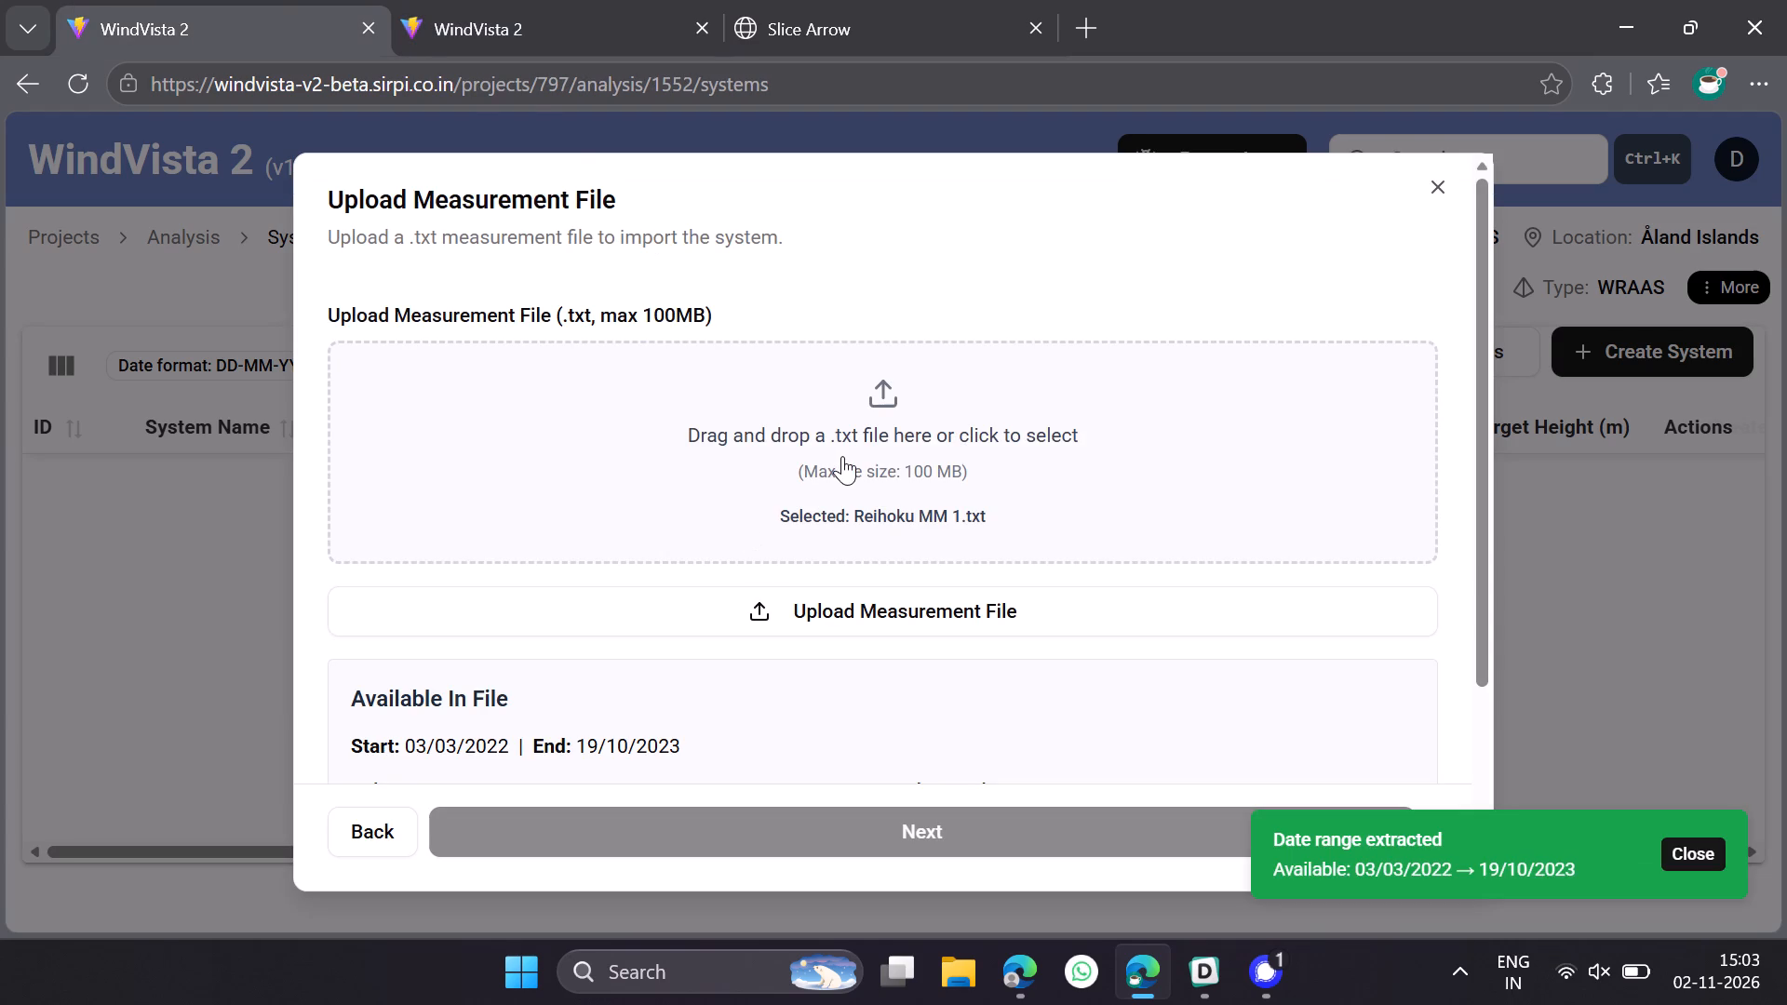
click(842, 456)
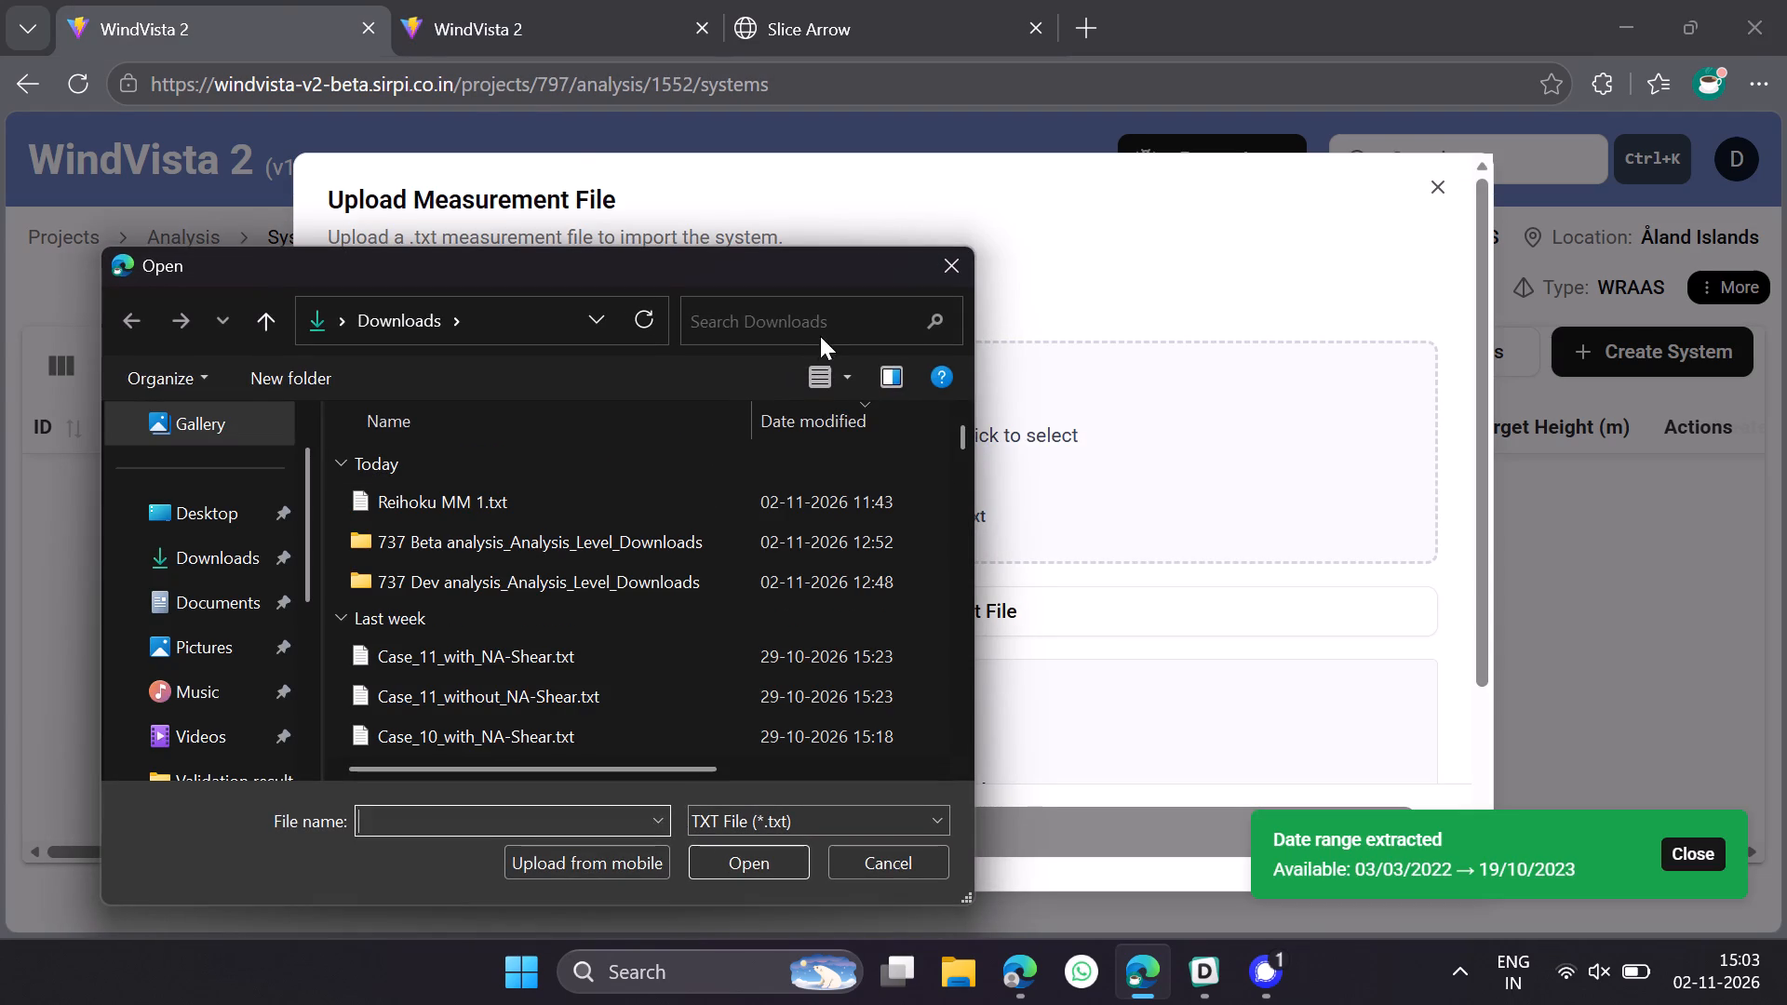
click(837, 316)
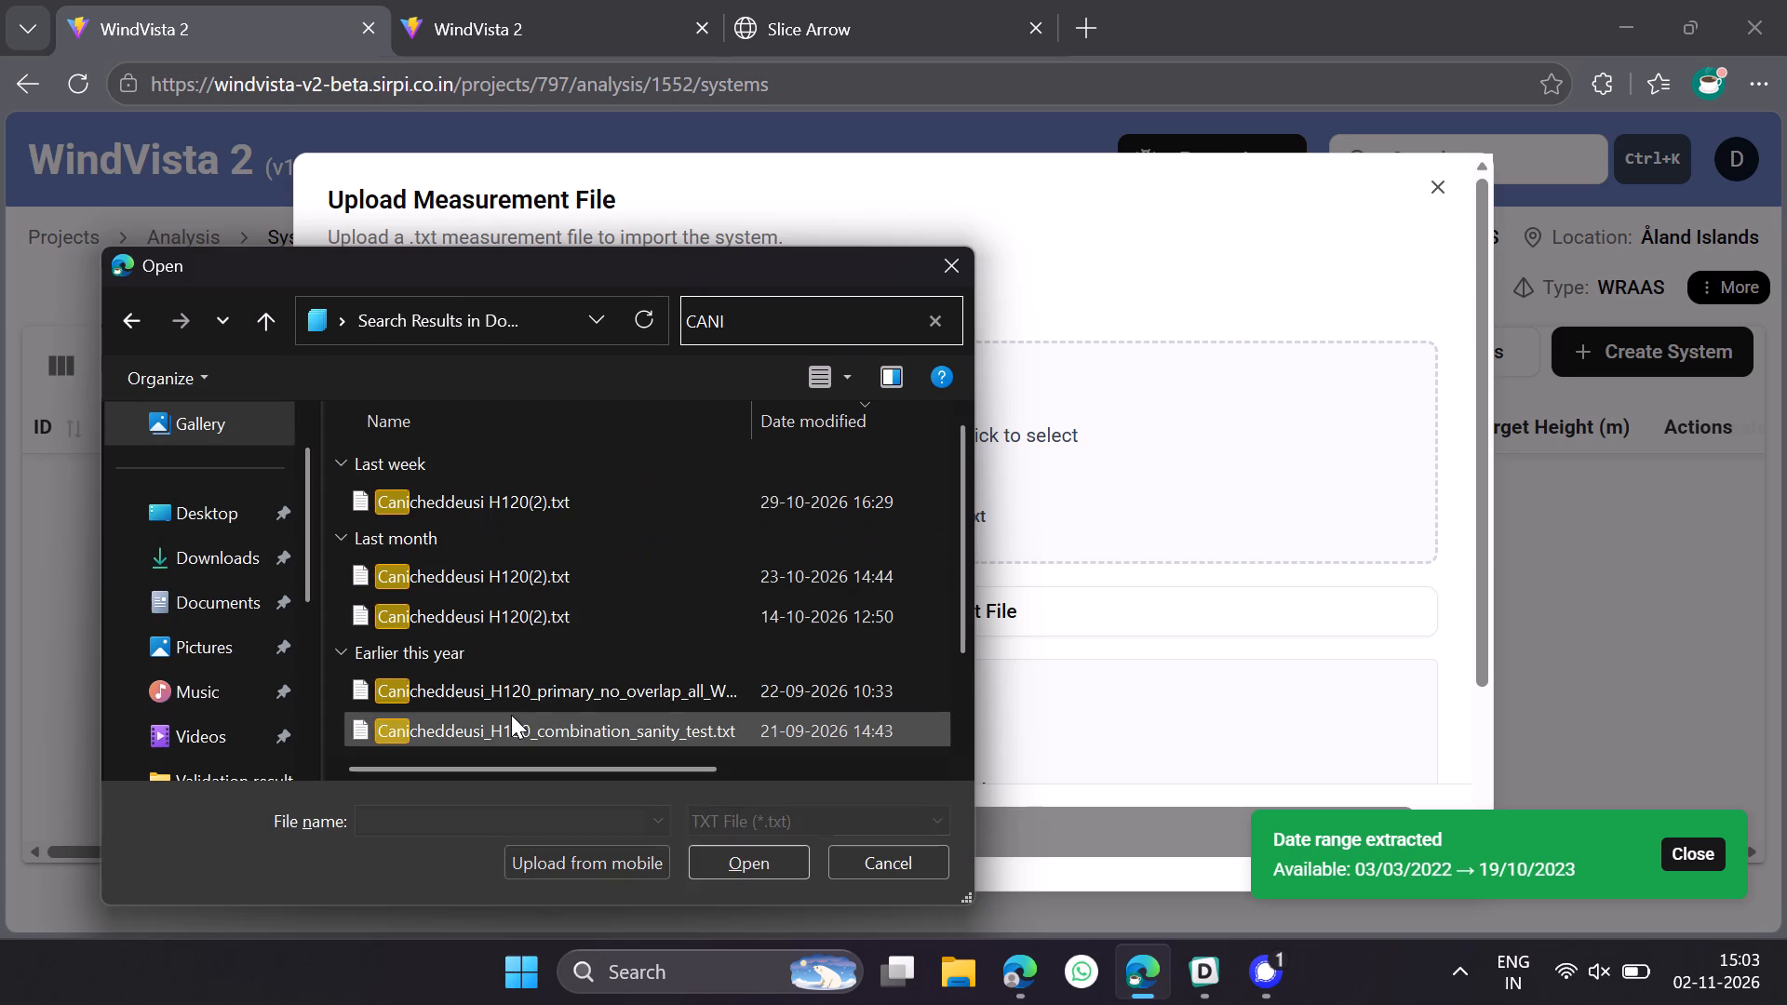
scroll(511, 715, down, 5)
click(570, 642)
click(789, 857)
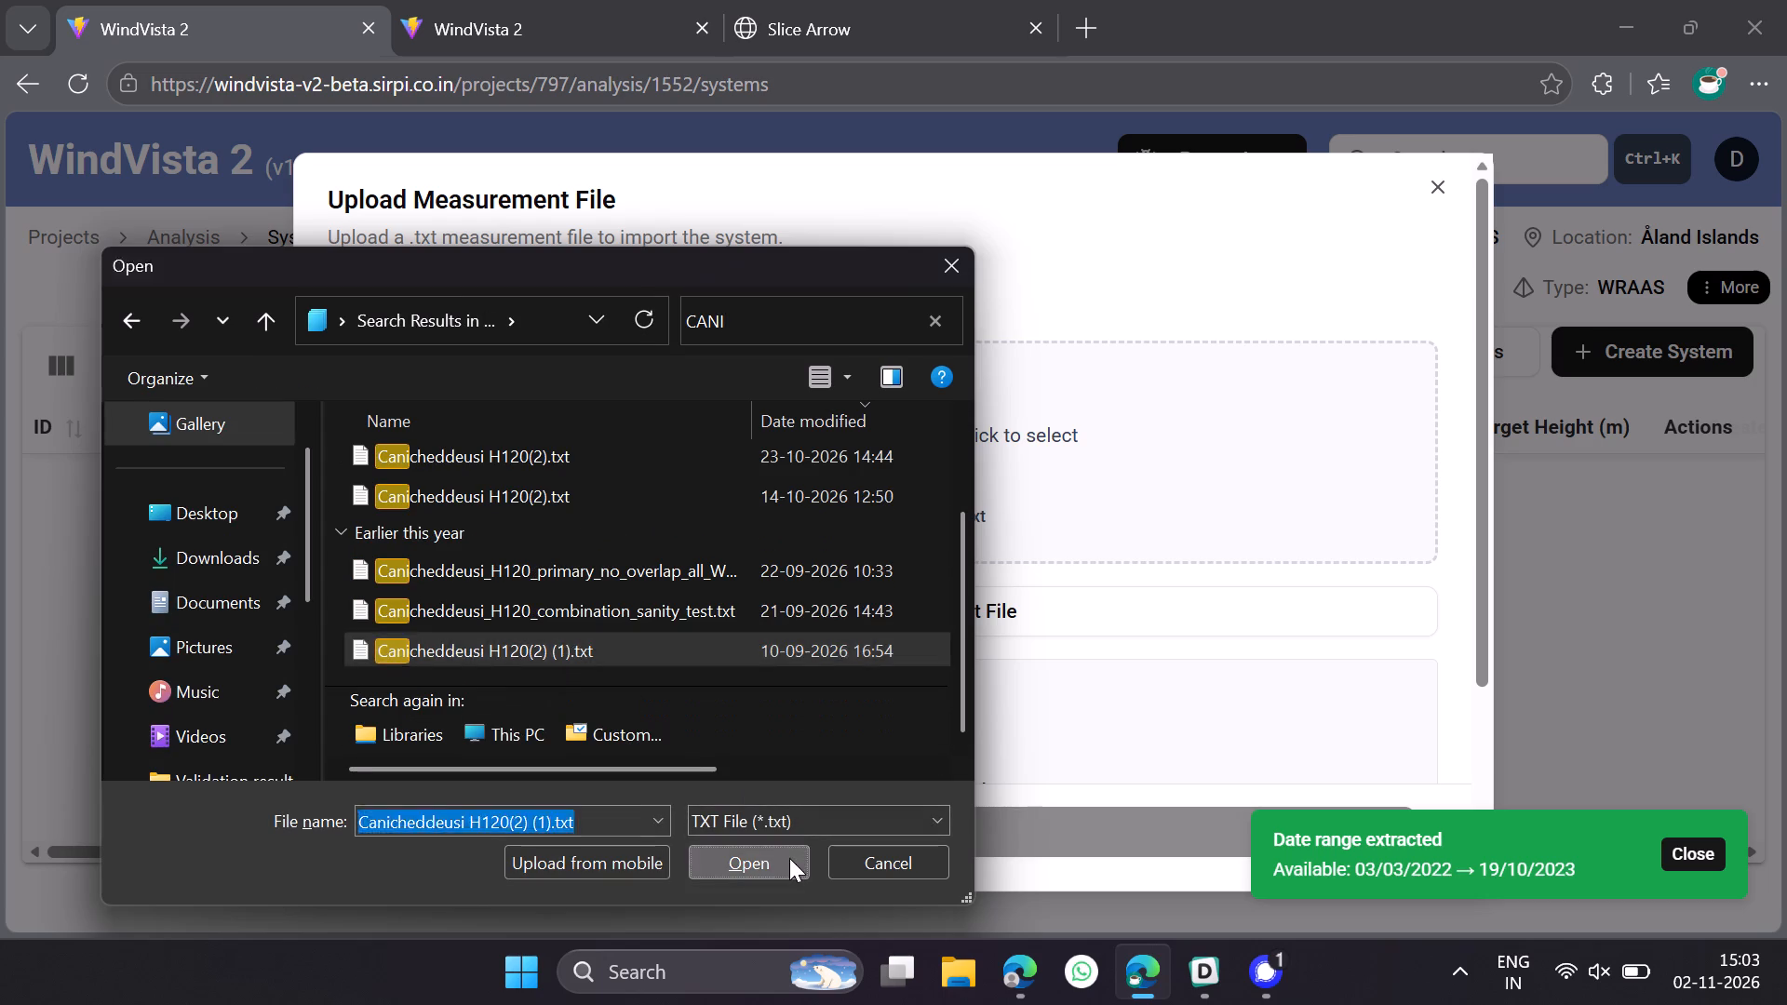
click(571, 0)
click(207, 0)
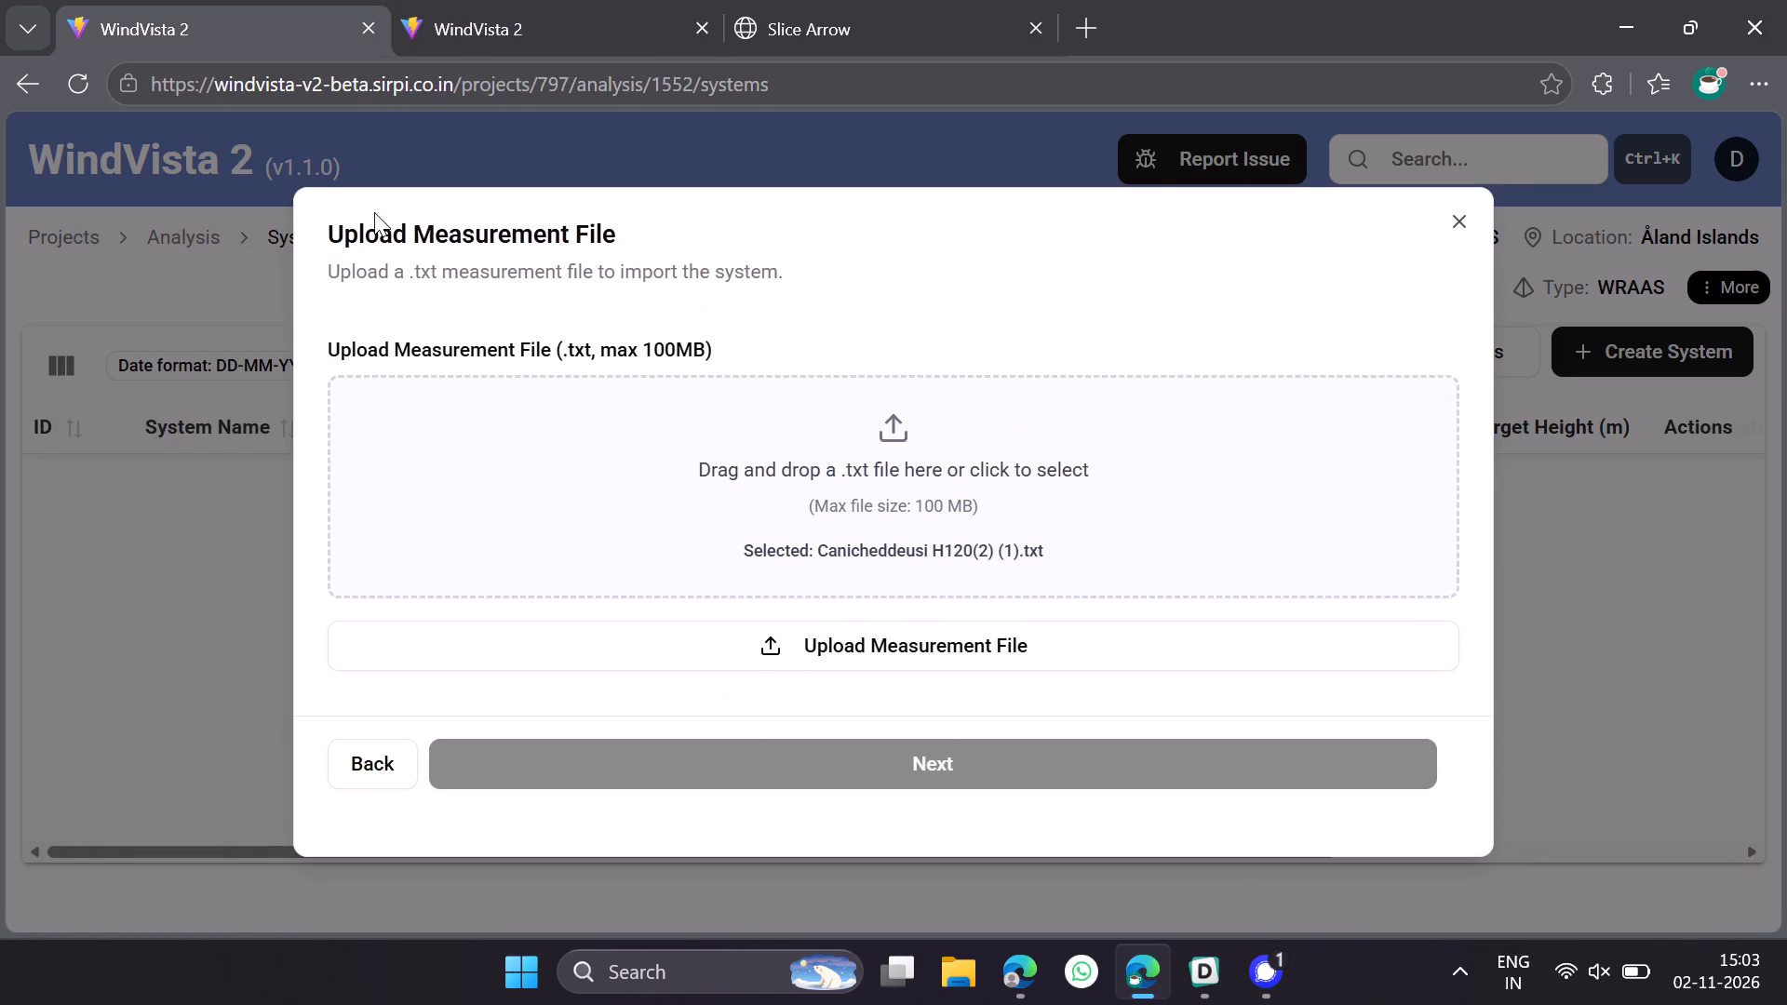
click(821, 684)
click(893, 650)
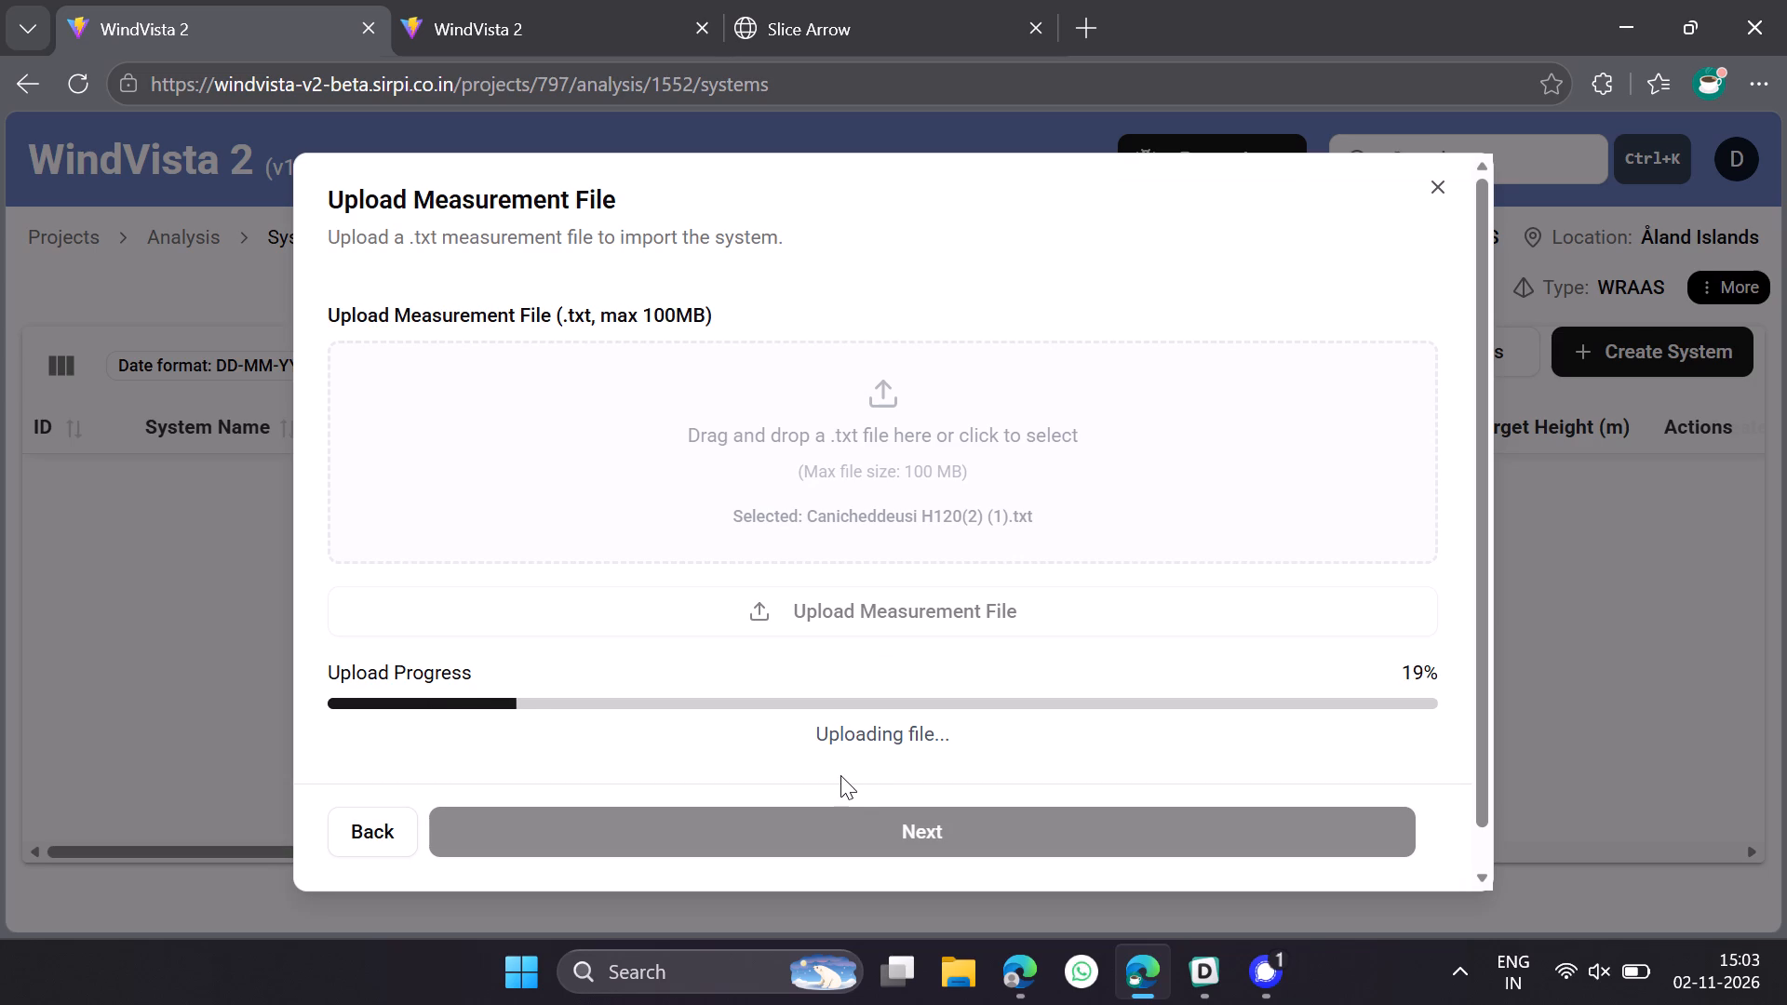
Validate the Canicheddeusi file in Dev for the dates 17-07-2024 to 22-03-2026.
click(567, 0)
scroll(852, 496, down, 7)
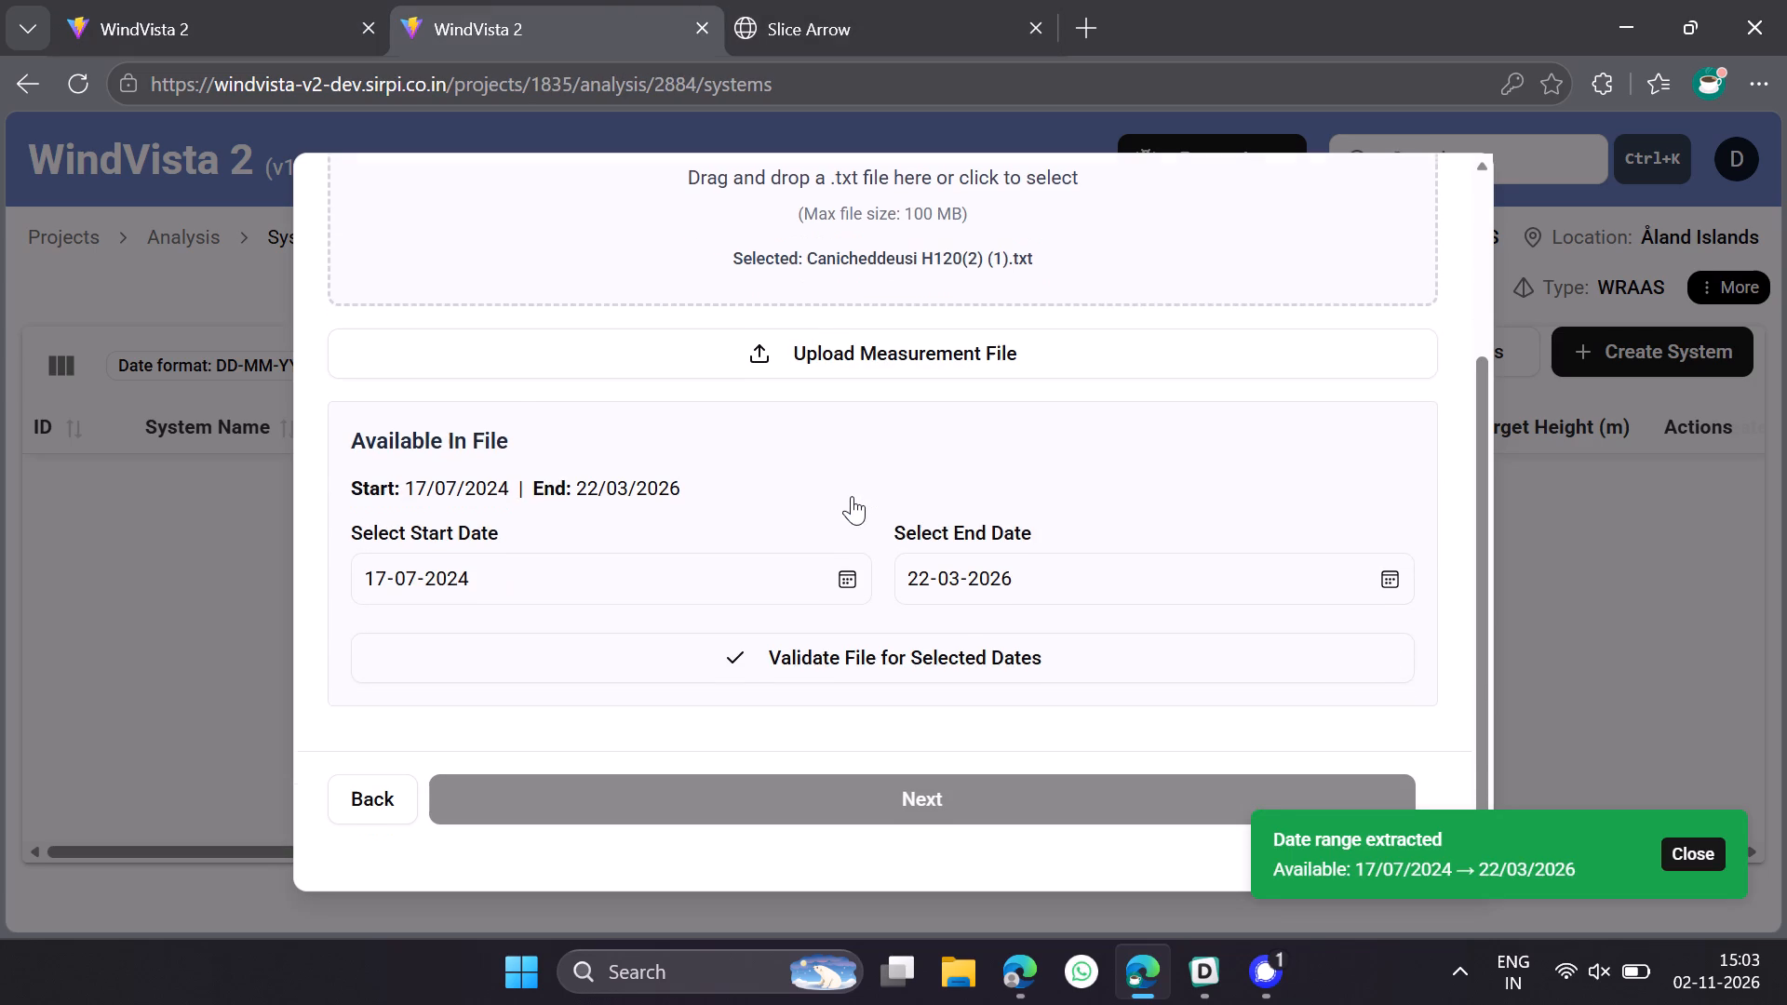
scroll(852, 496, down, 3)
click(945, 672)
Validate the Canicheddeusi file in Beta for the dates 17-07-2024 to 22-03-2026.
click(316, 0)
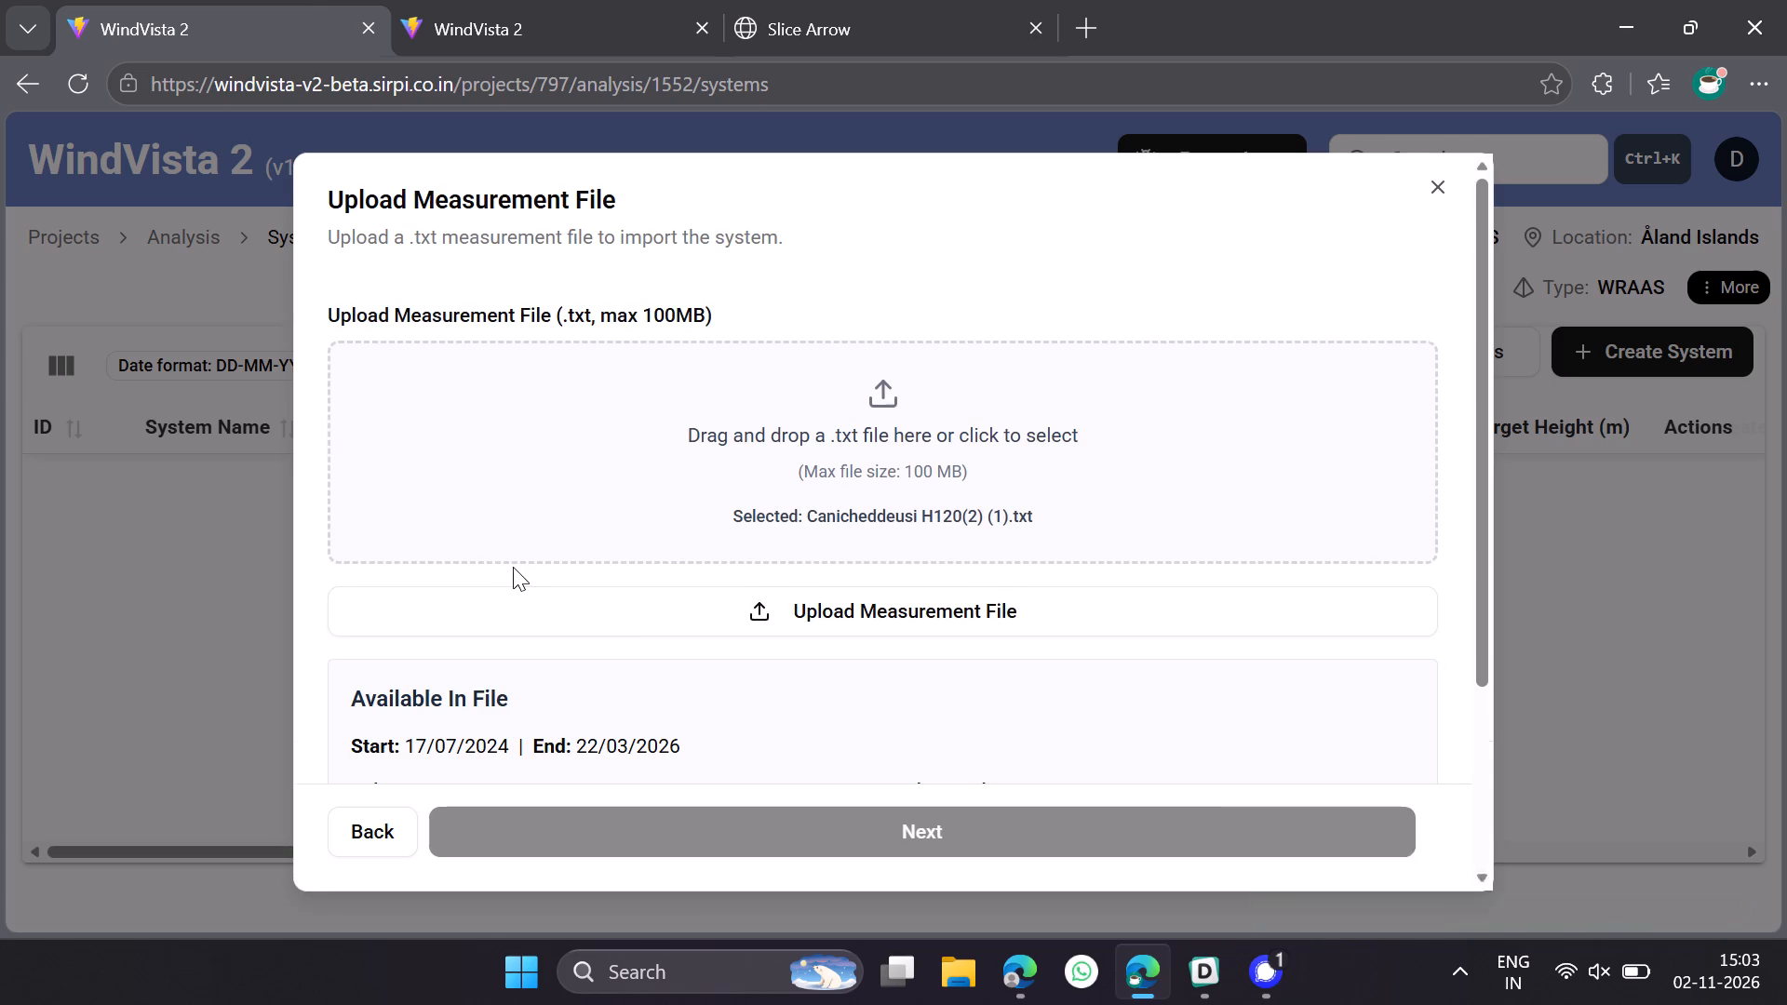
scroll(687, 681, down, 6)
click(843, 645)
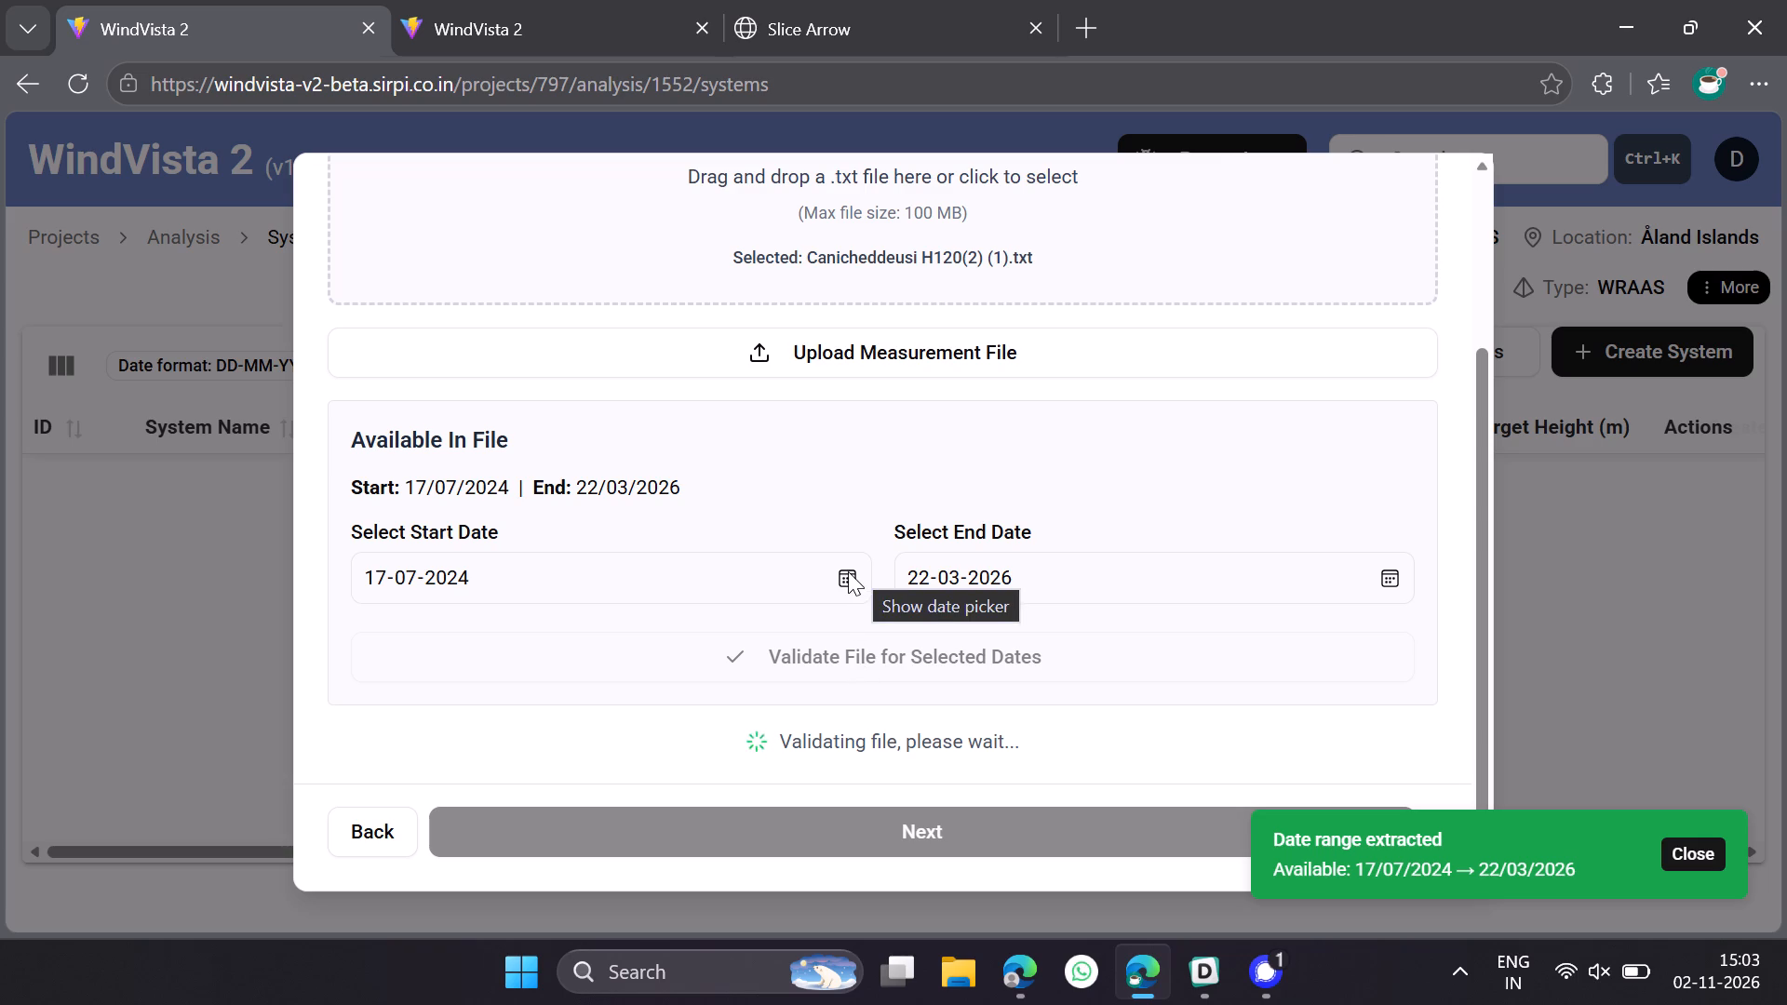
Compare the Canicheddeusi file's validation results and WindSync ERA and MERRA node overlap details between Beta and Dev.
scroll(845, 580, down, 17)
scroll(845, 580, up, 3)
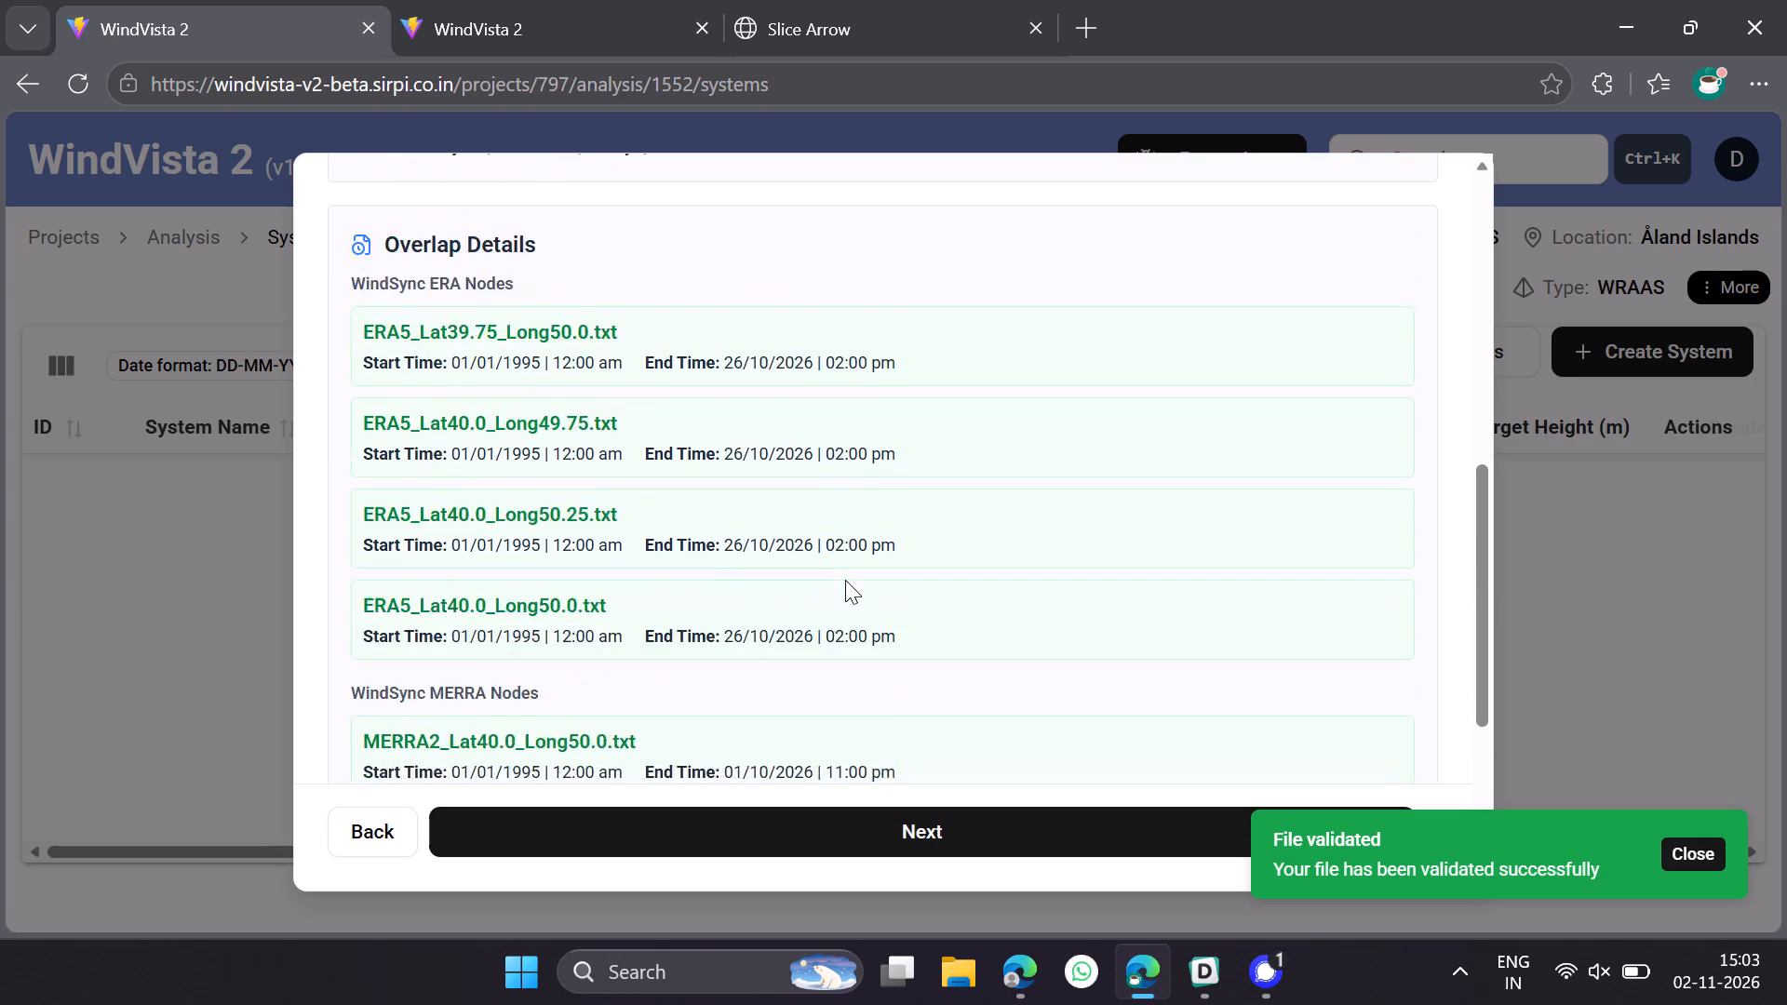
scroll(845, 580, up, 15)
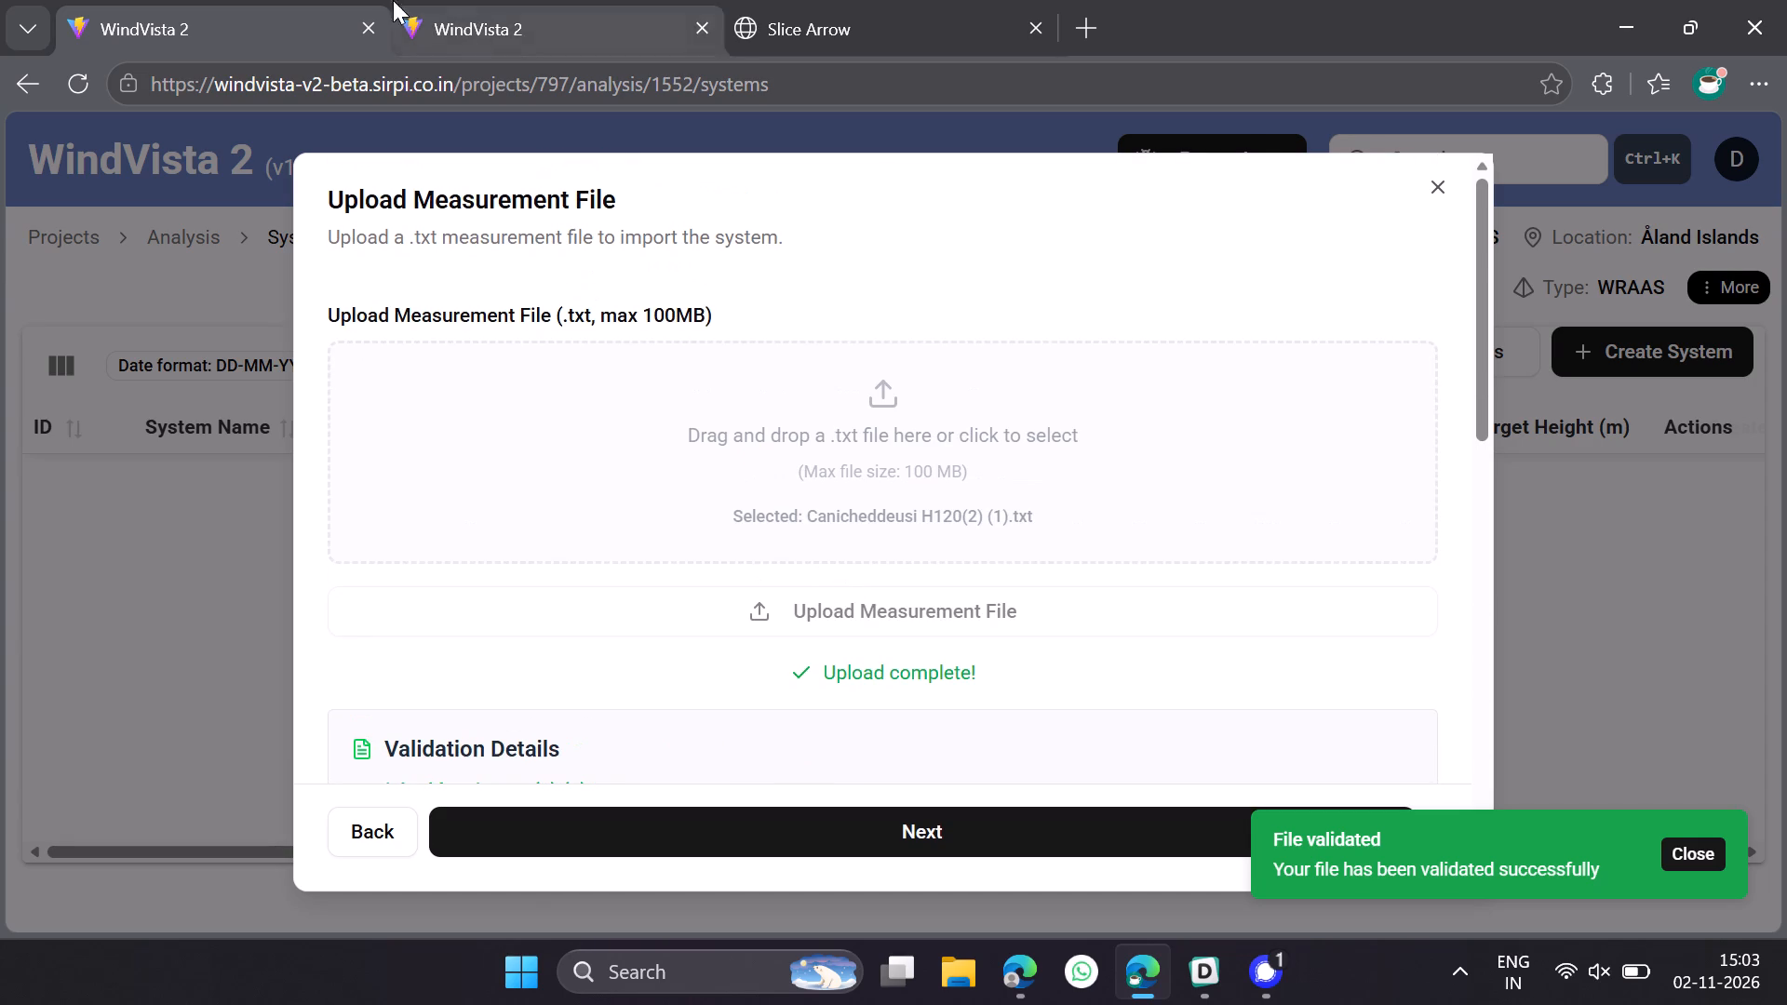
click(486, 0)
scroll(921, 720, down, 12)
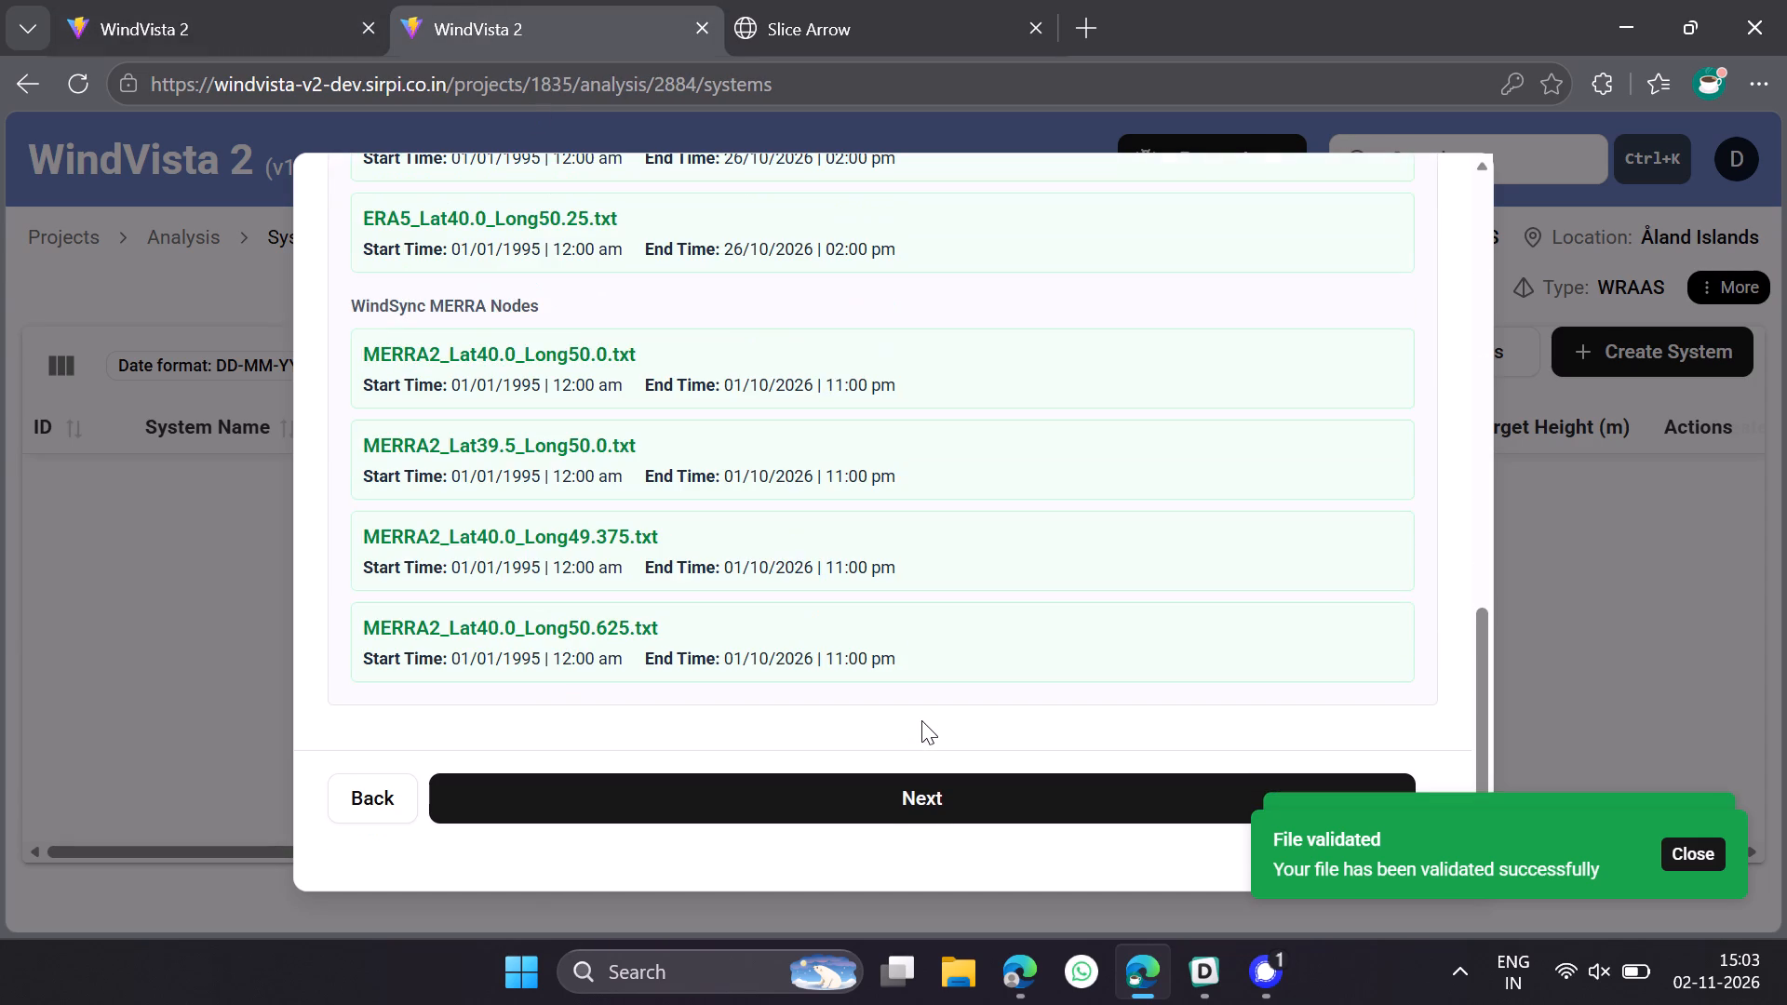
scroll(921, 720, down, 1)
scroll(921, 720, up, 12)
click(103, 0)
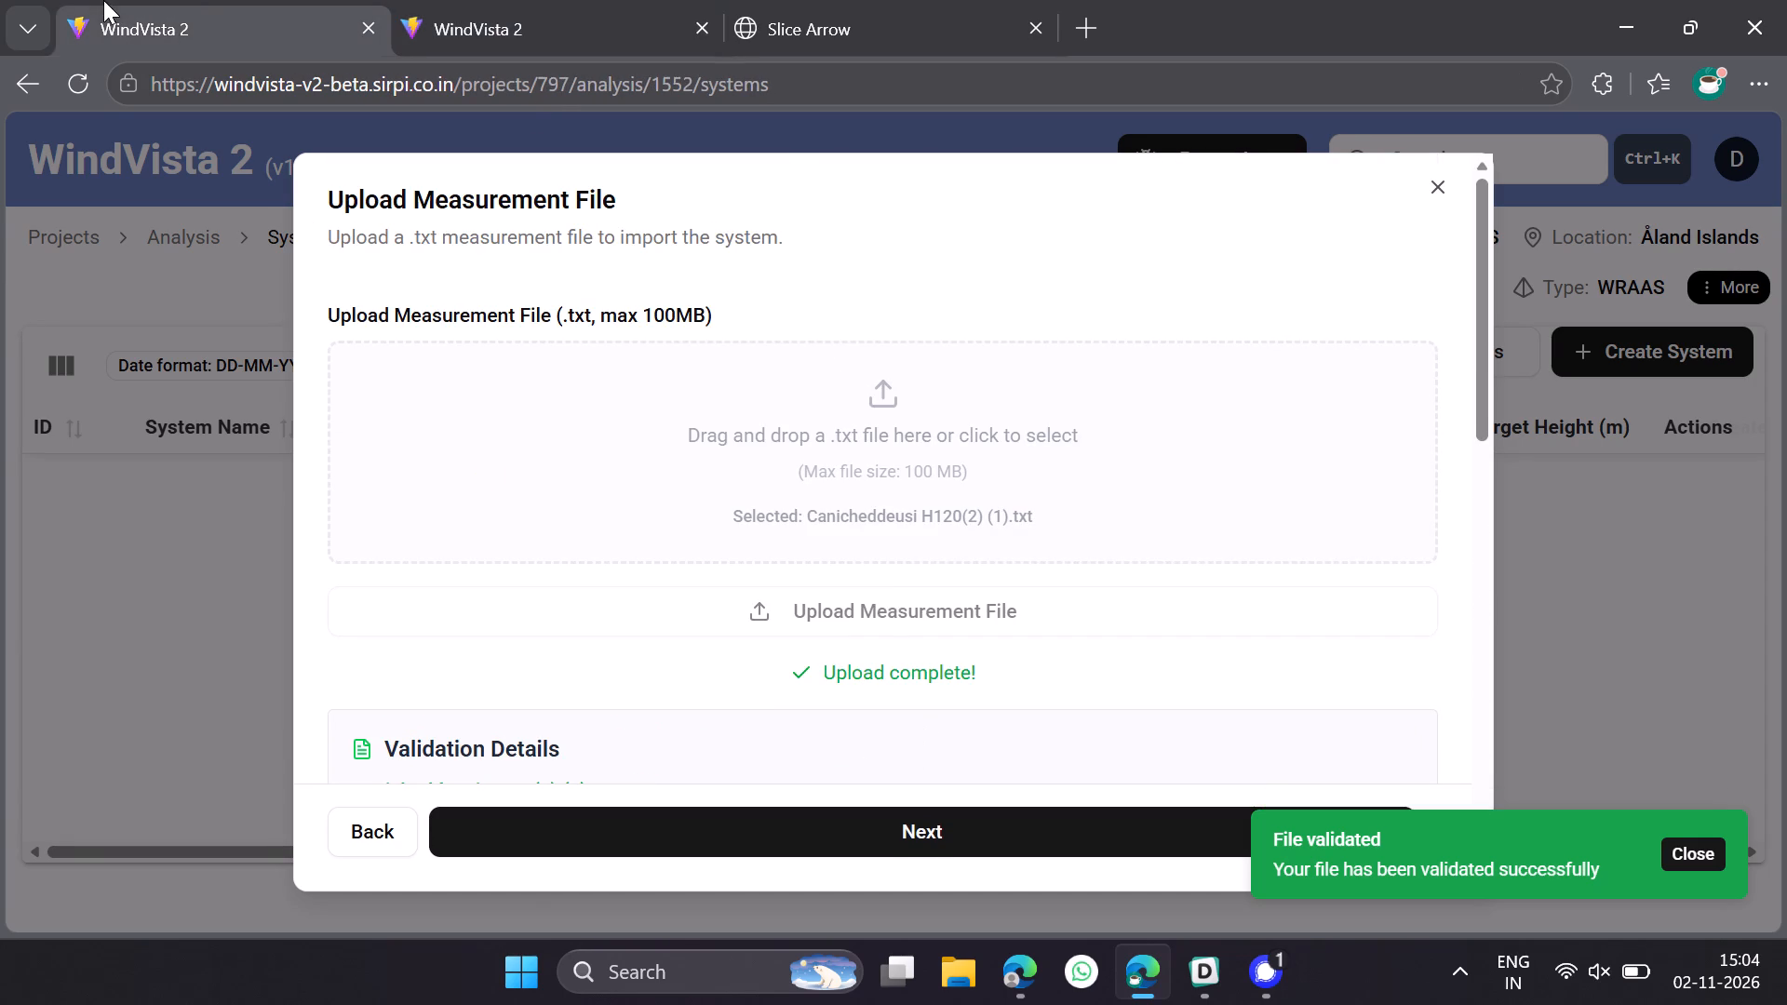
Accept the validated measurement file in Dev and proceed to the system configuration.
click(517, 6)
click(675, 834)
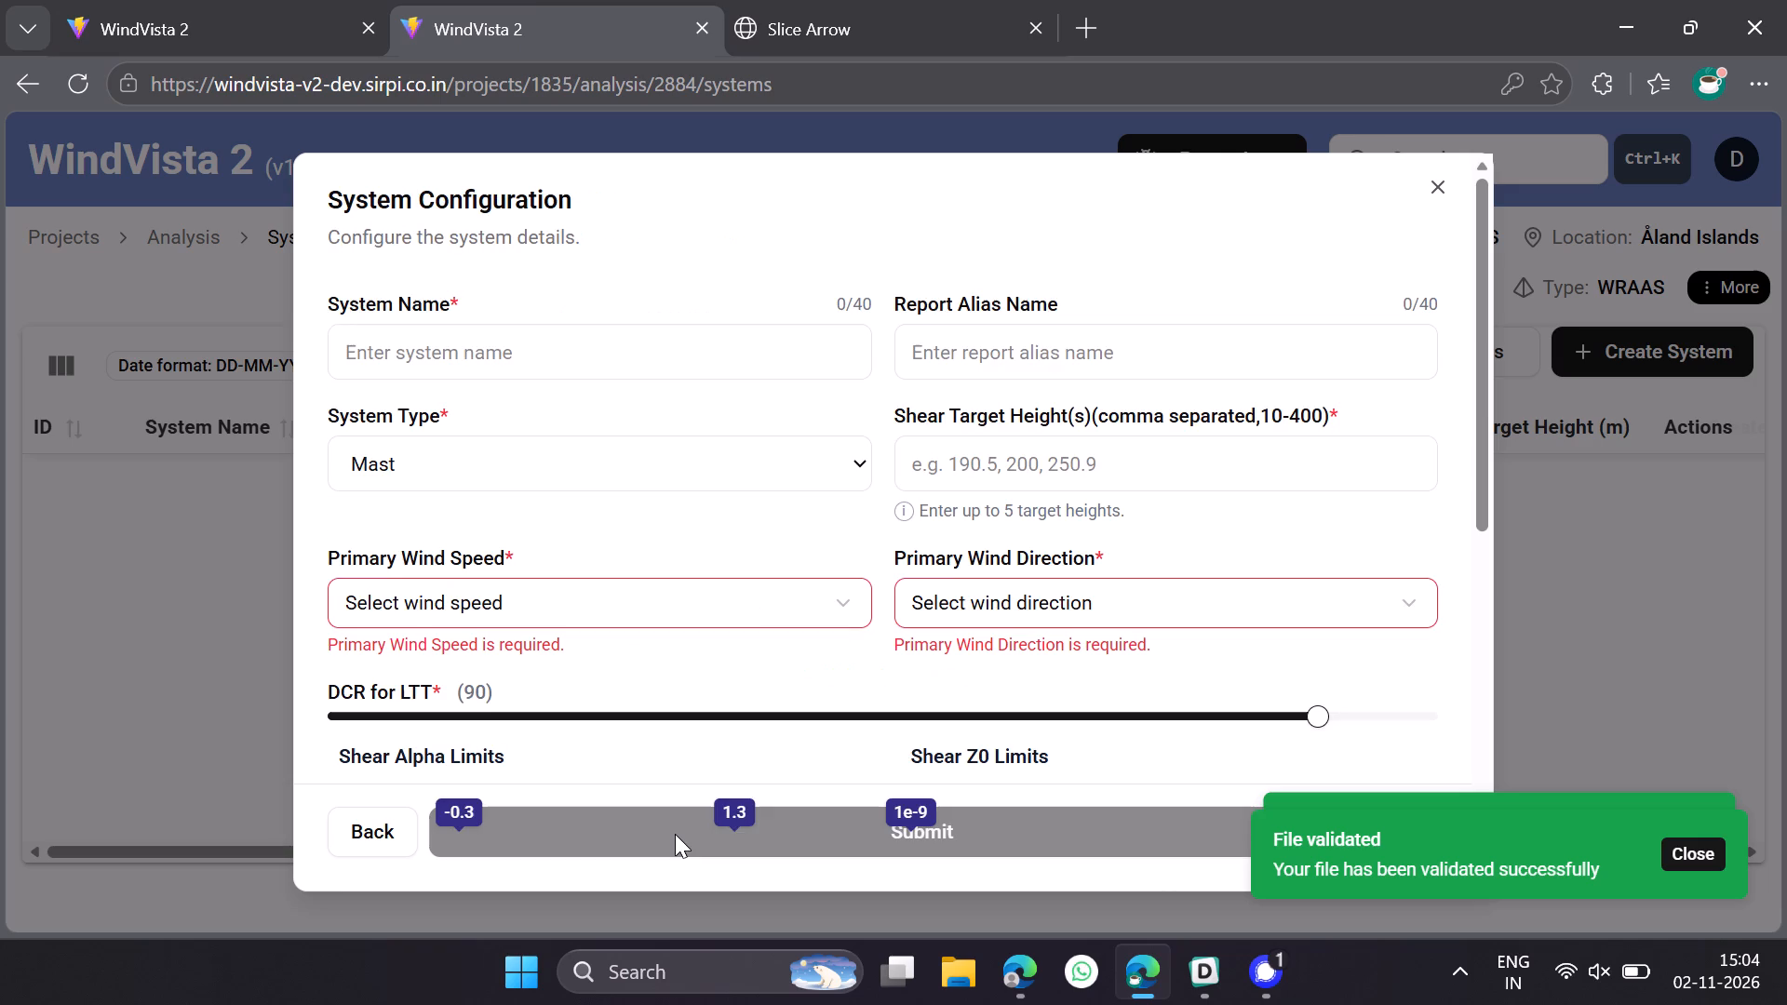
In Beta, accept the validated measurement file, proceed to the system configuration and name the system 737 Beta Sys.
click(238, 0)
click(732, 823)
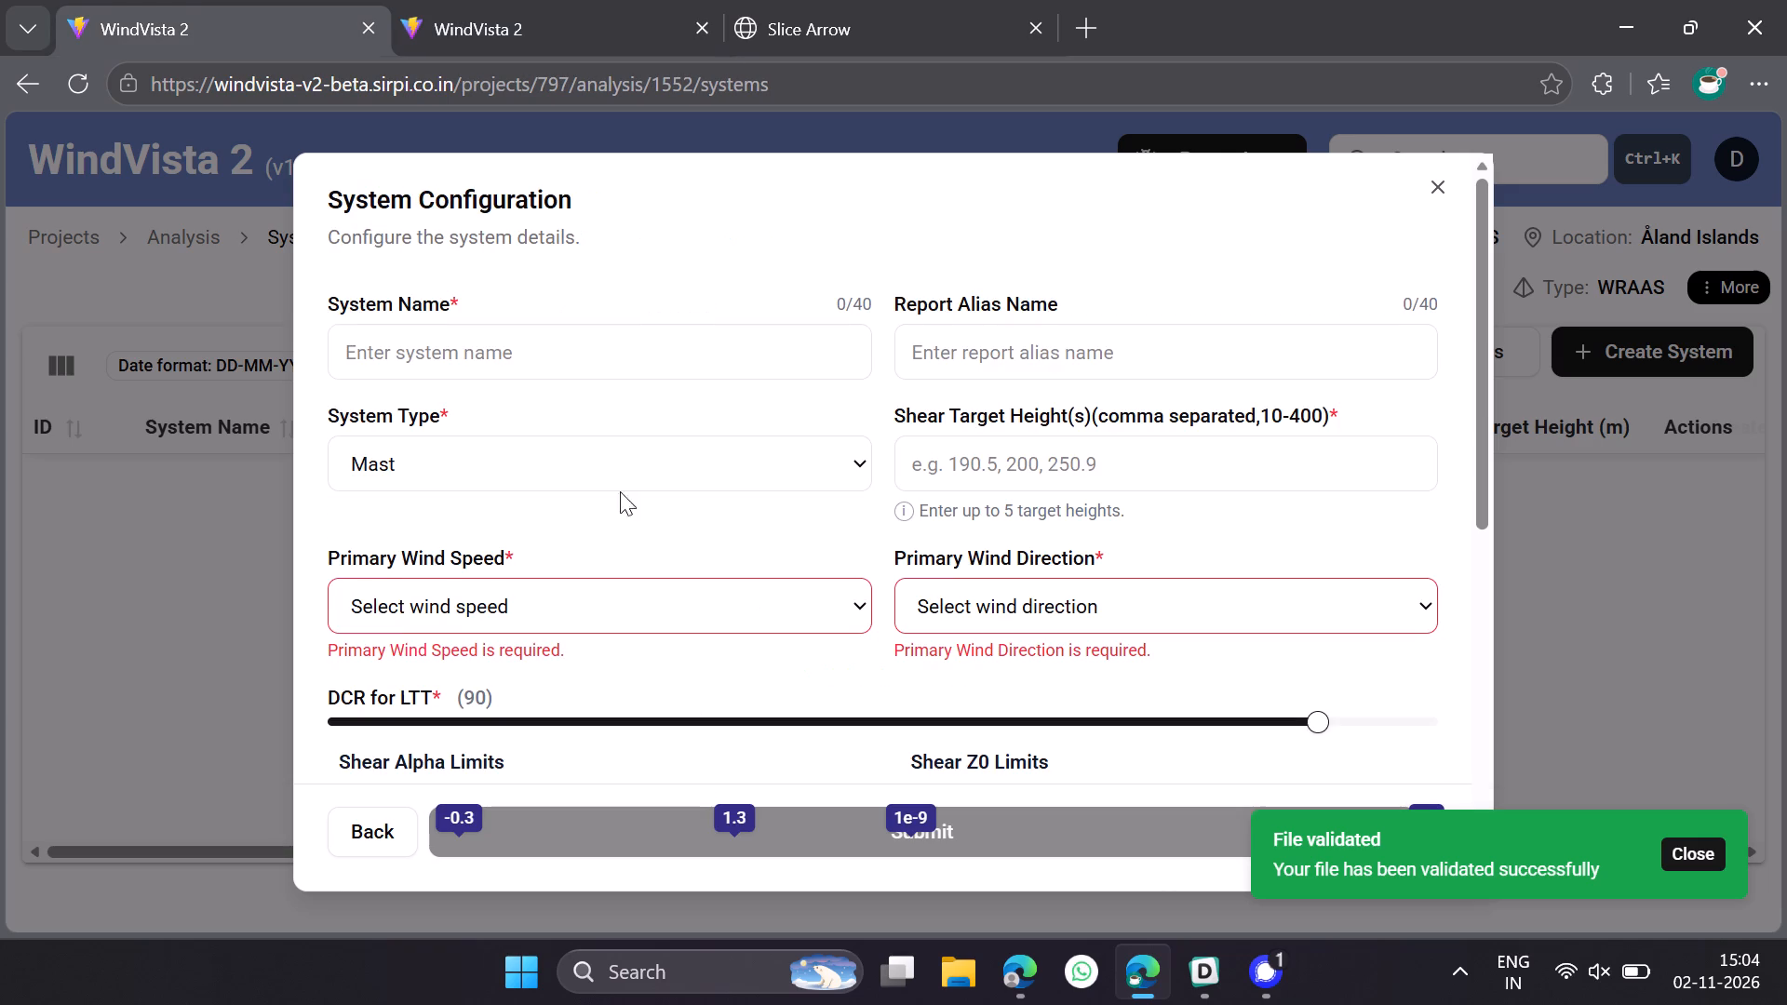
click(573, 349)
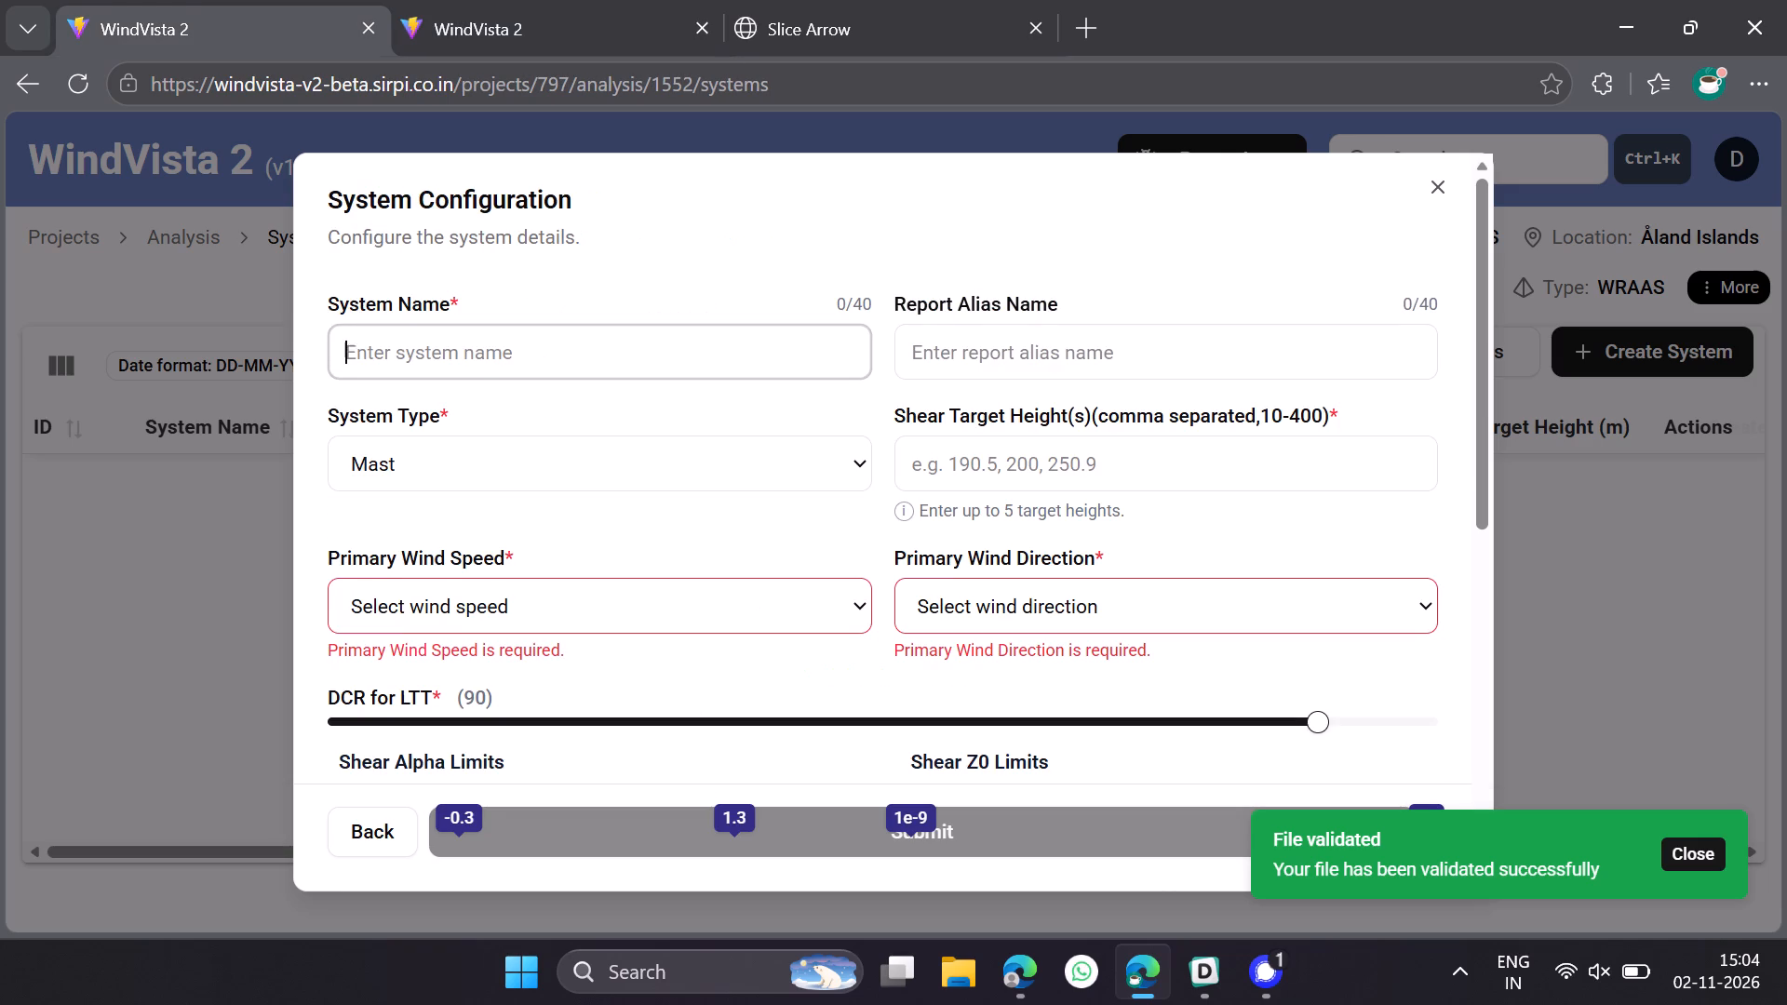
text(737)
key(space)
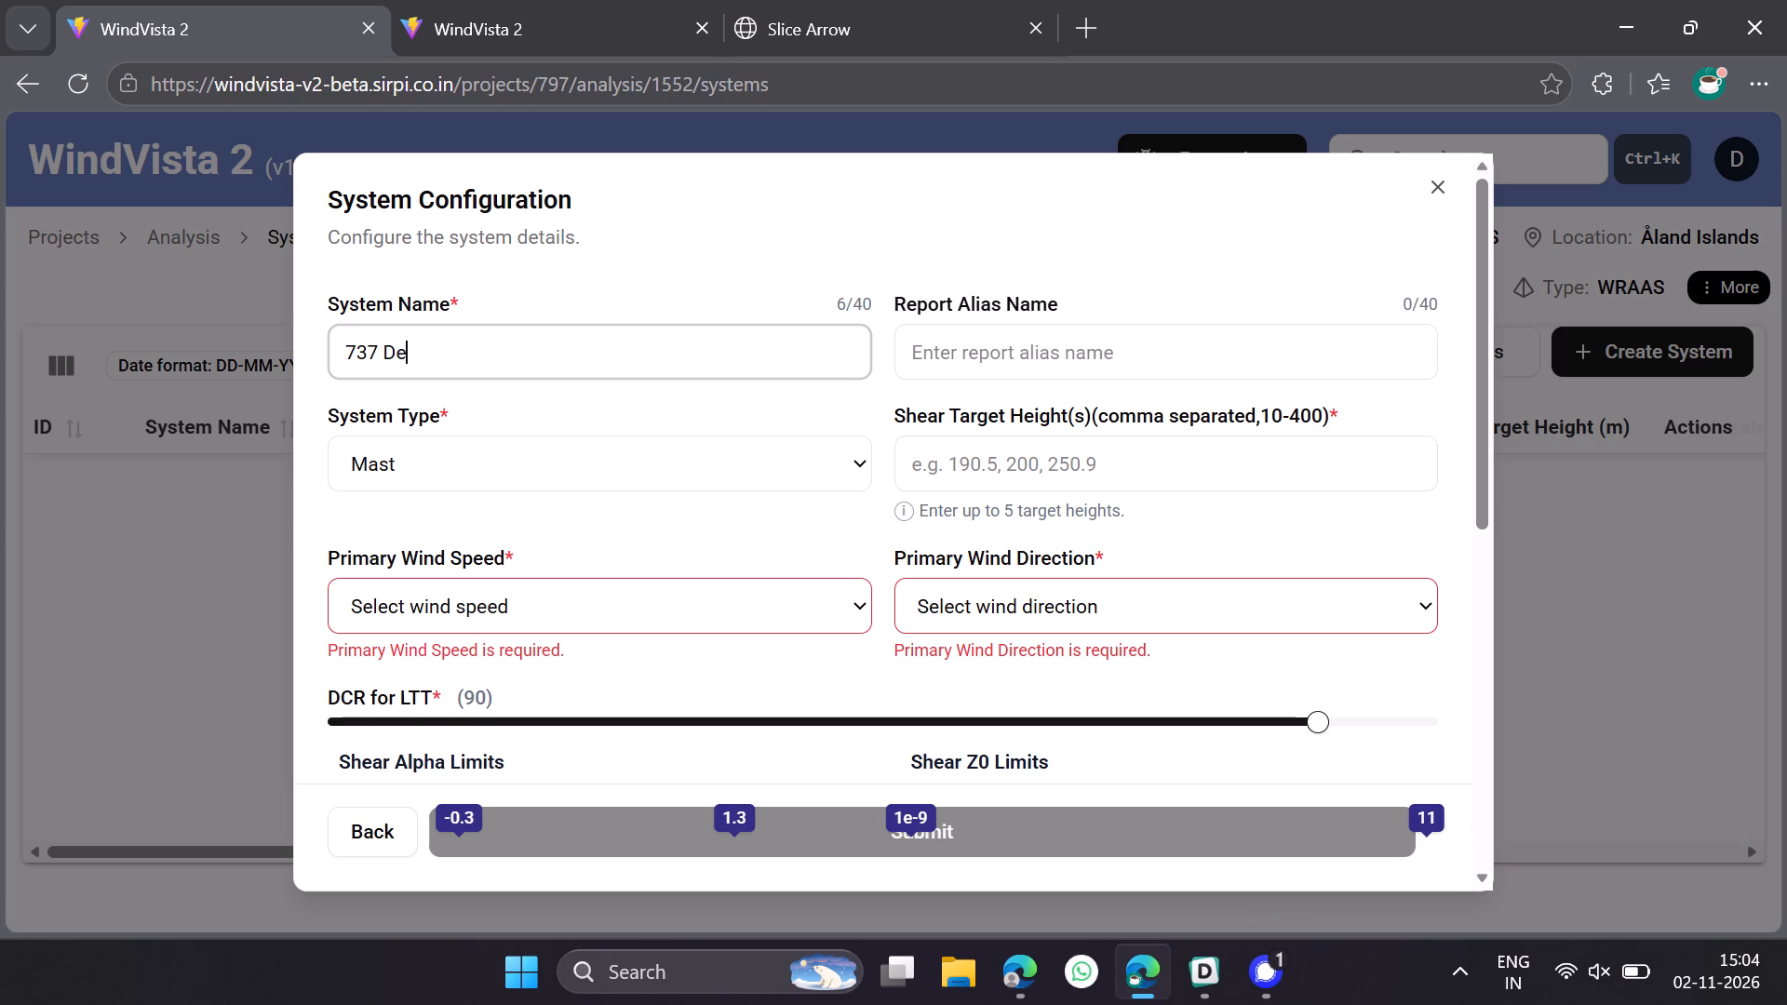
key(BackSpace)
key(BackSpace)
text(eta sys)
key(BackSpace)
key(BackSpace)
key(BackSpace)
text(ys)
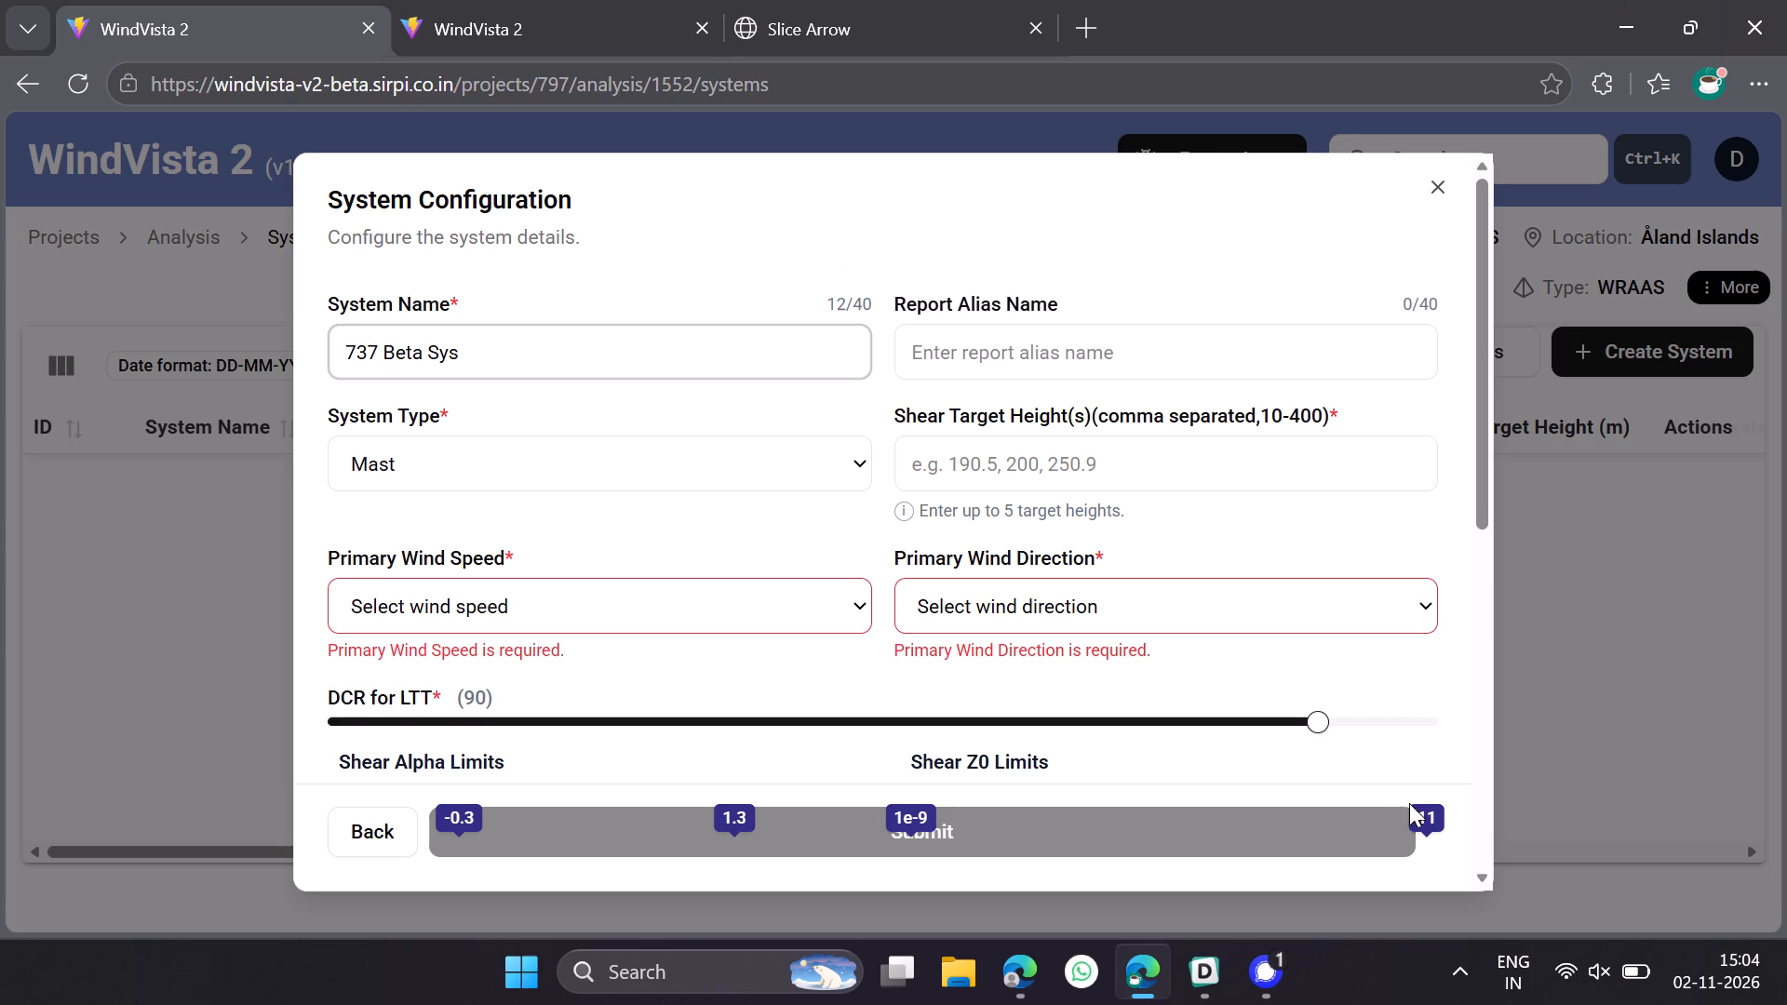
Set the Beta system's shear target height to 100, primary wind speed to WS_120_Mean and primary wind direction to WD_116_MEAN.
click(1258, 460)
text(100)
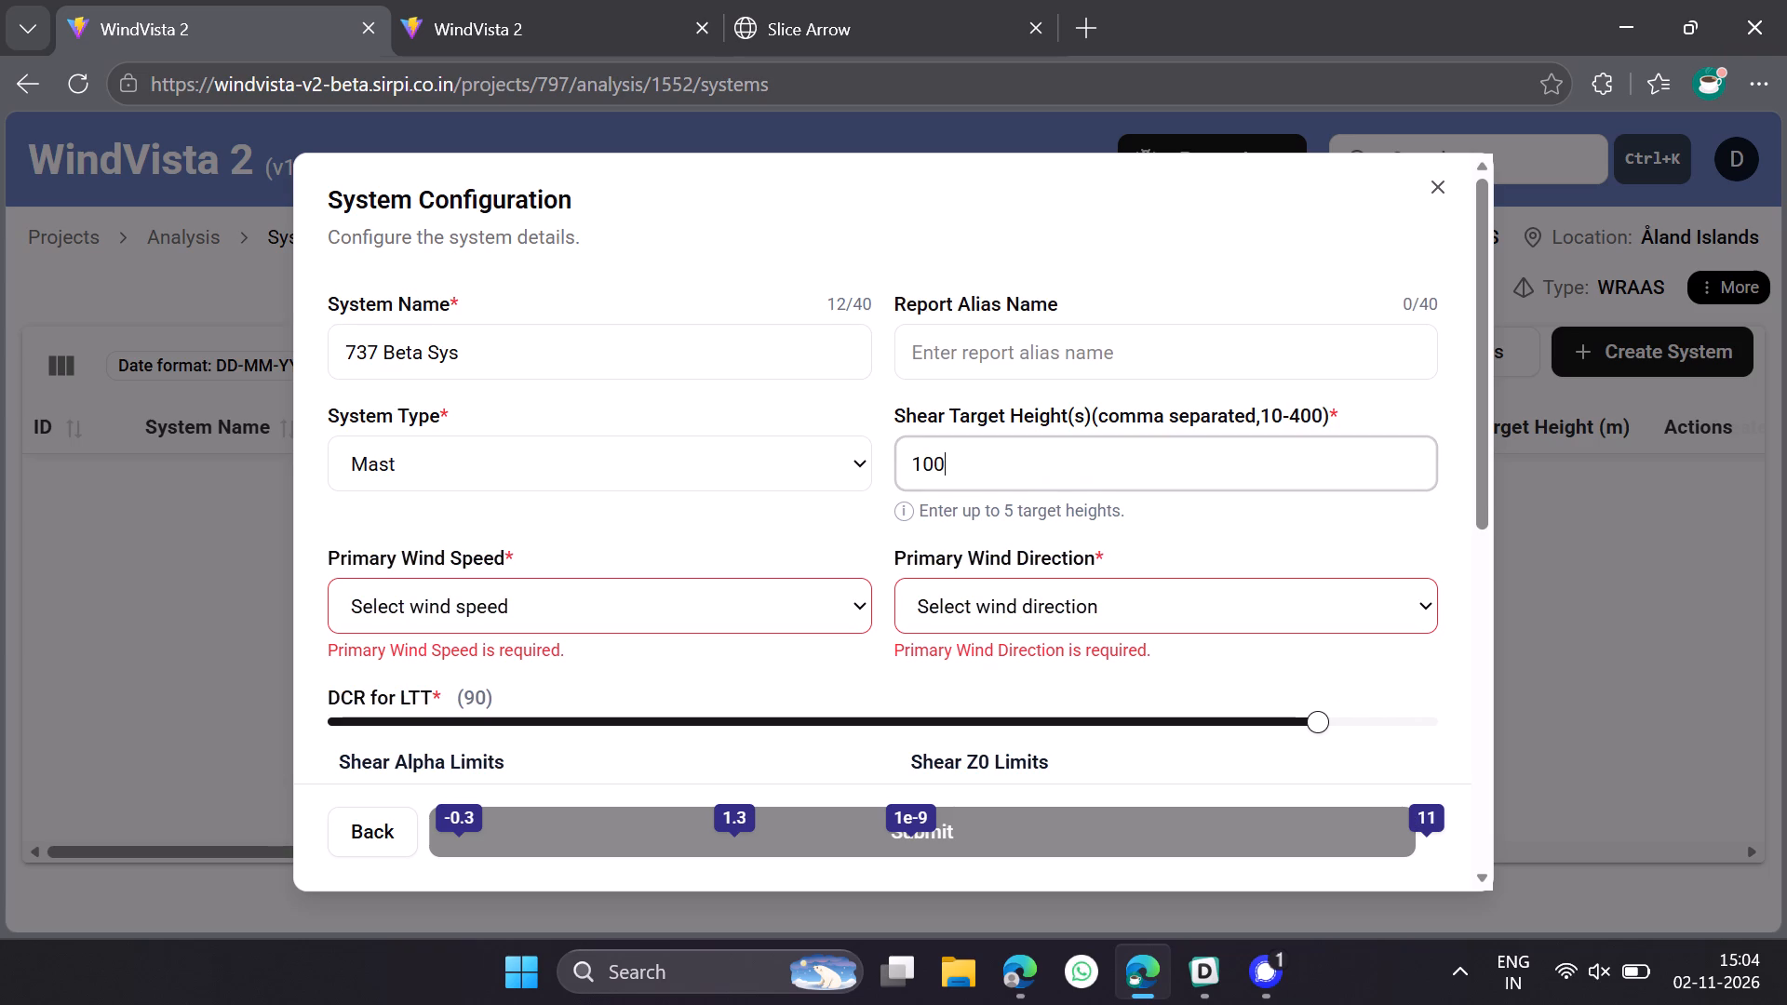
click(610, 594)
click(562, 748)
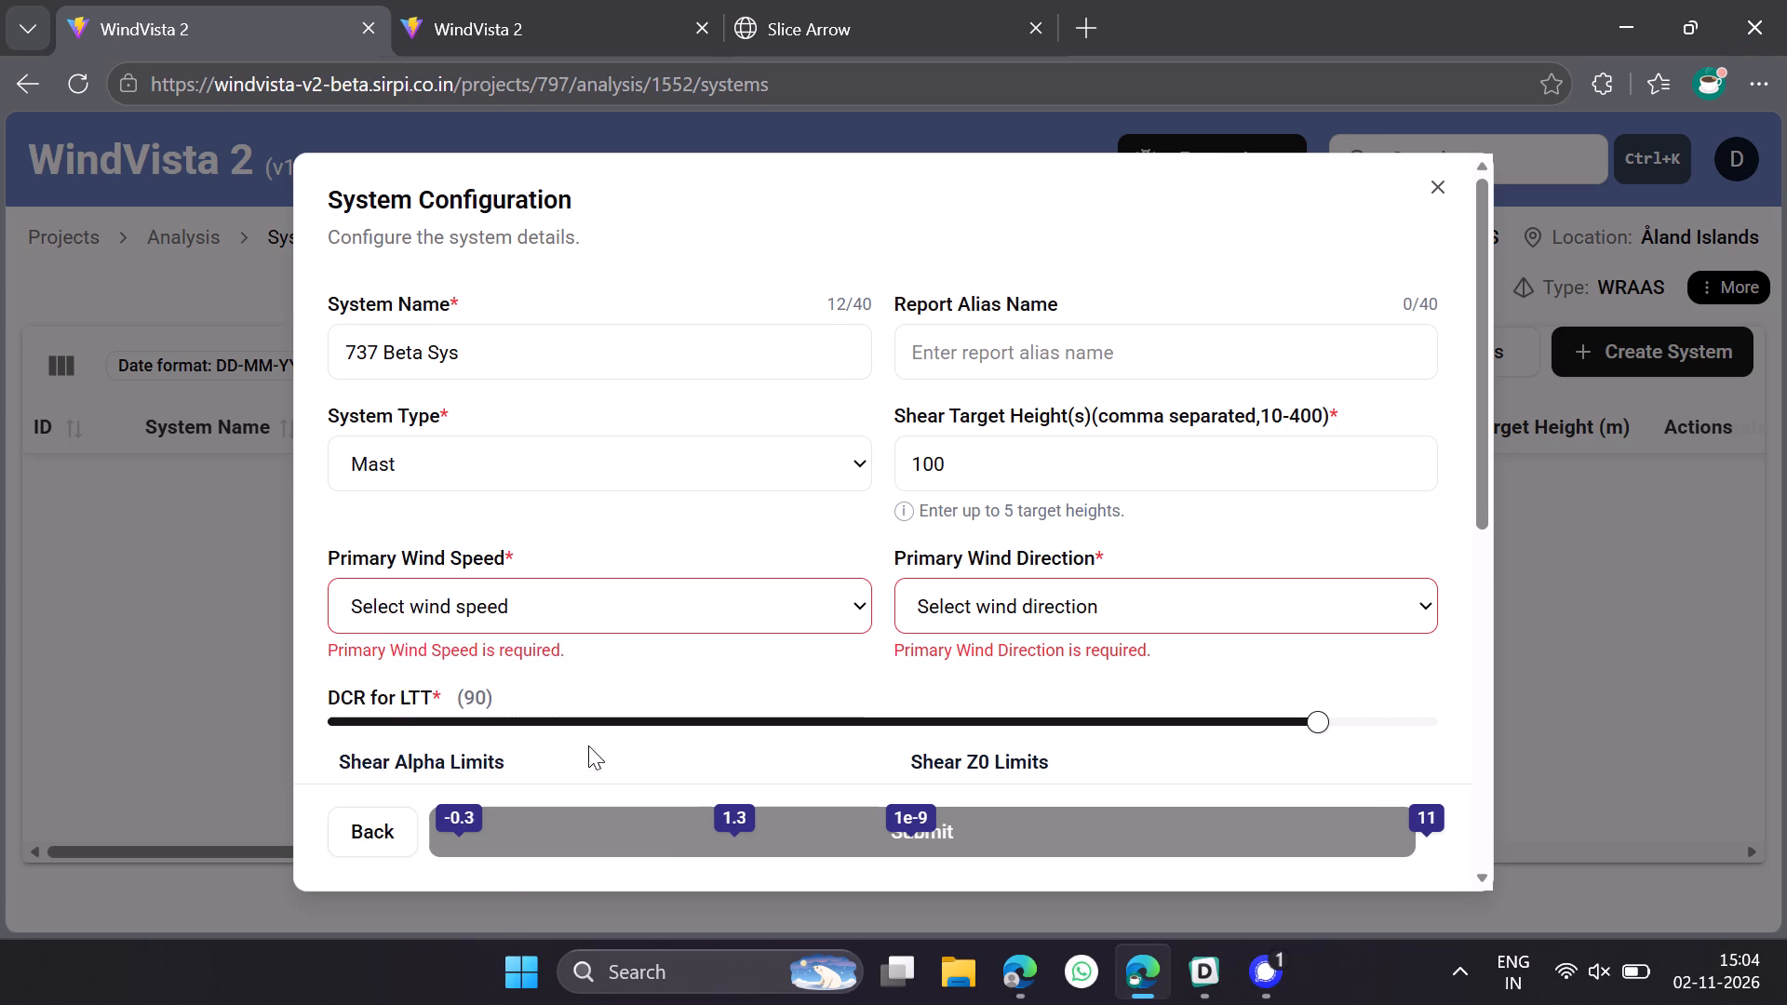
click(1072, 614)
click(1075, 690)
scroll(769, 613, down, 5)
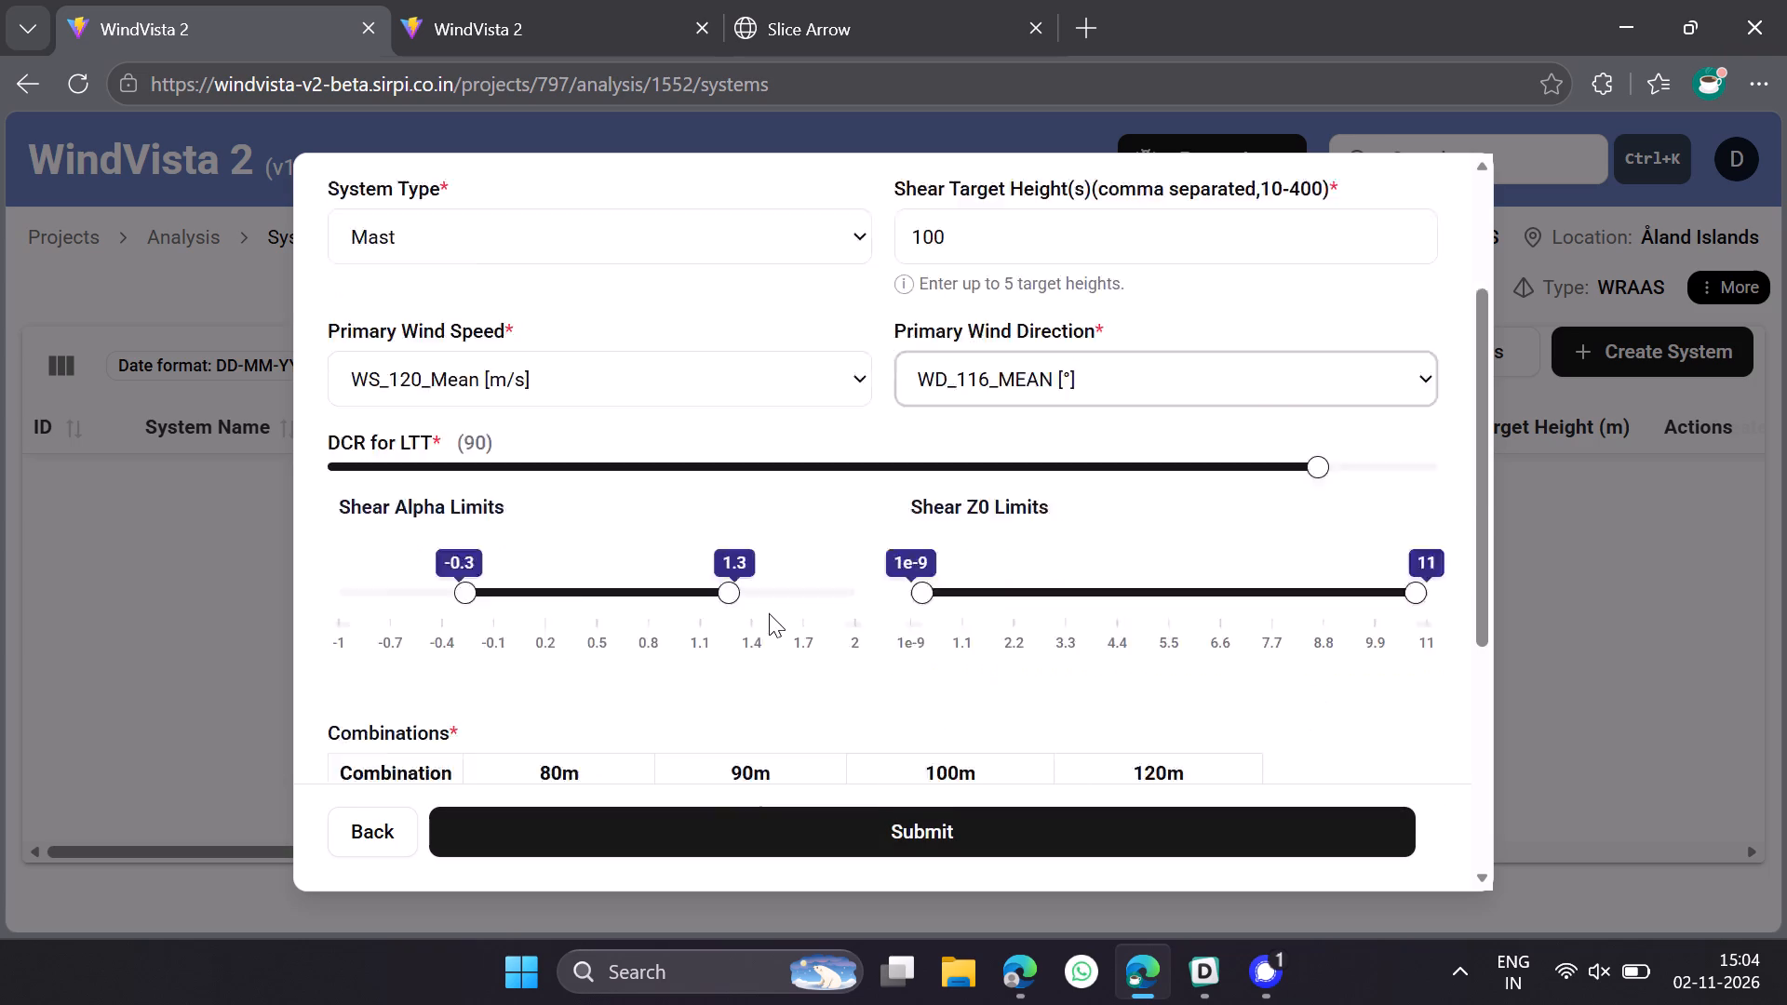
scroll(769, 613, down, 1)
scroll(769, 613, up, 8)
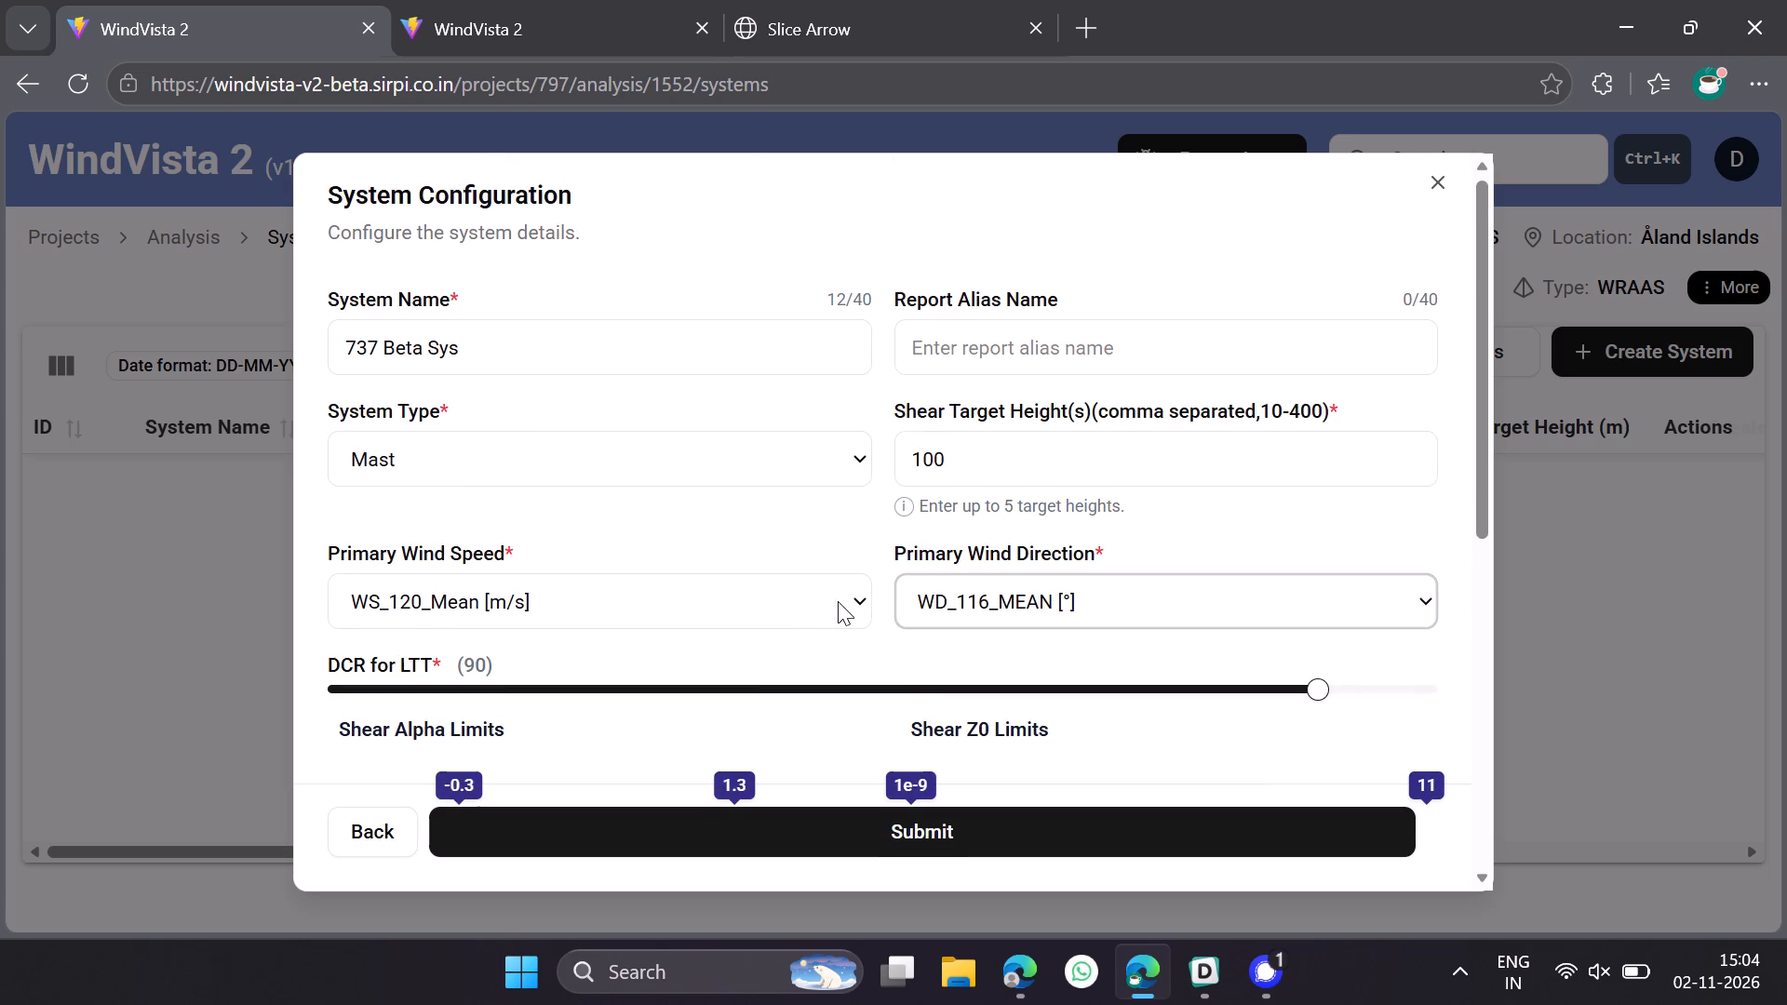
click(825, 548)
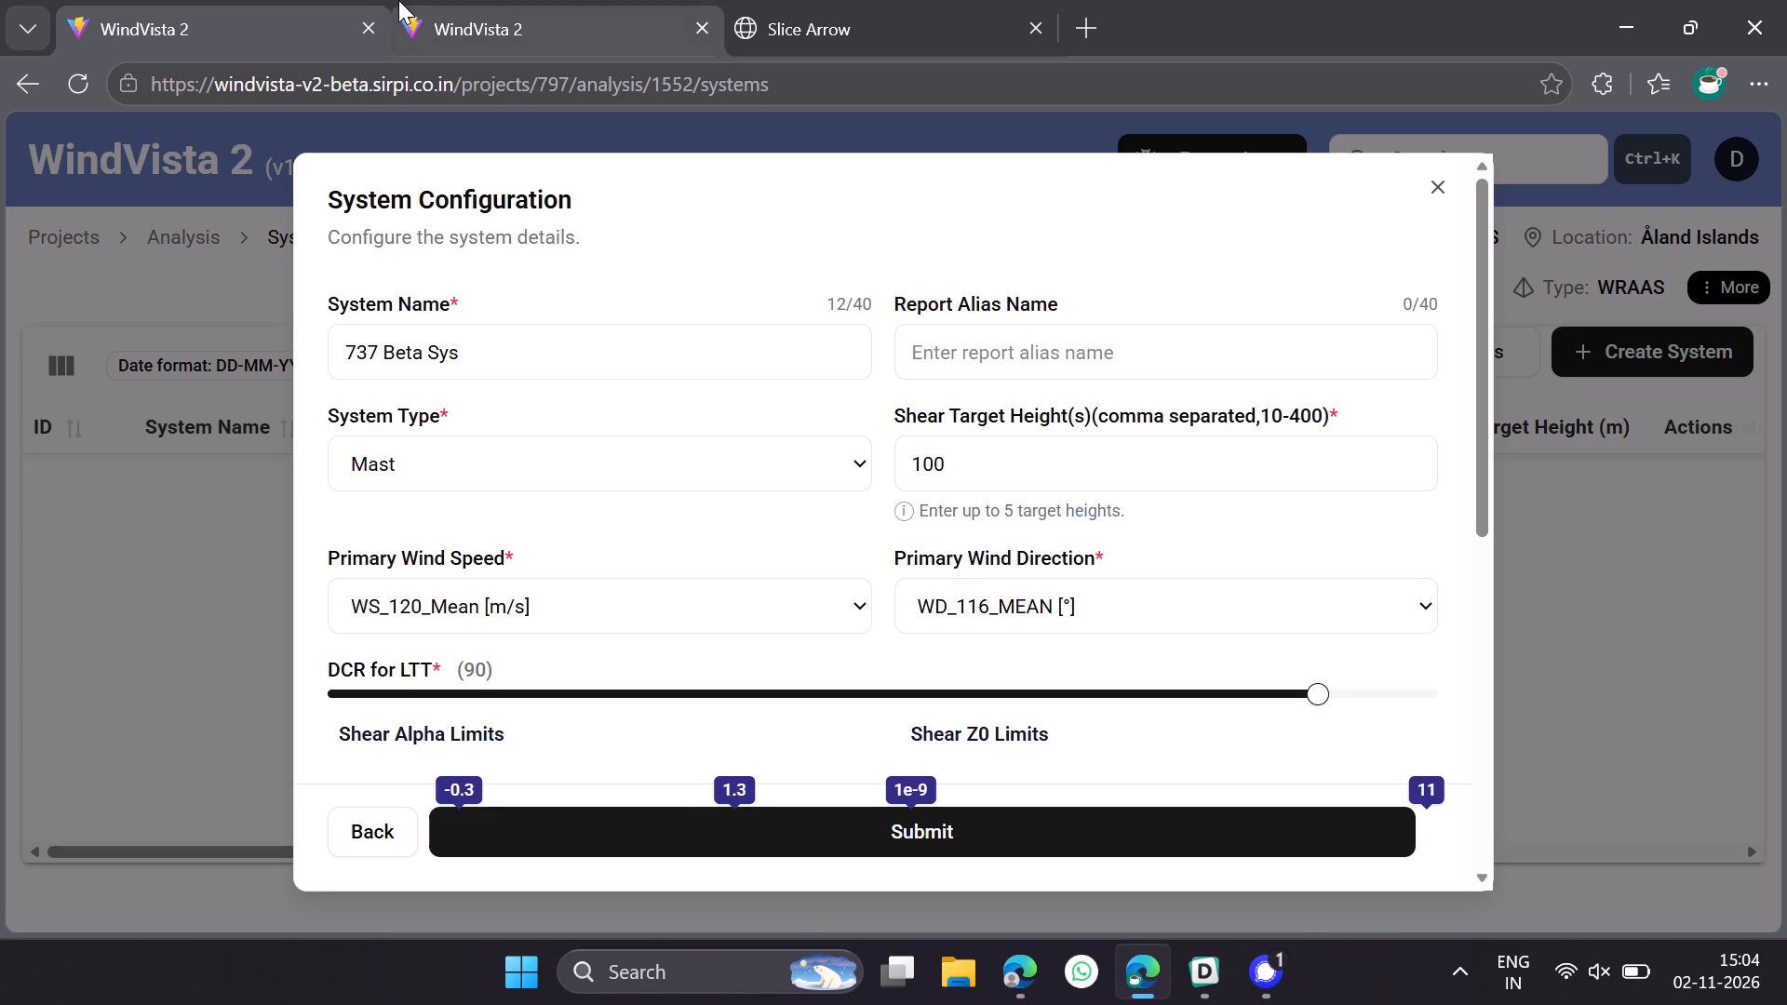
In Dev, configure 737 Dev Sys with shear target height 100, primary wind speed WS_120_Mean and primary wind direction WD_116_MEAN.
click(534, 0)
click(538, 347)
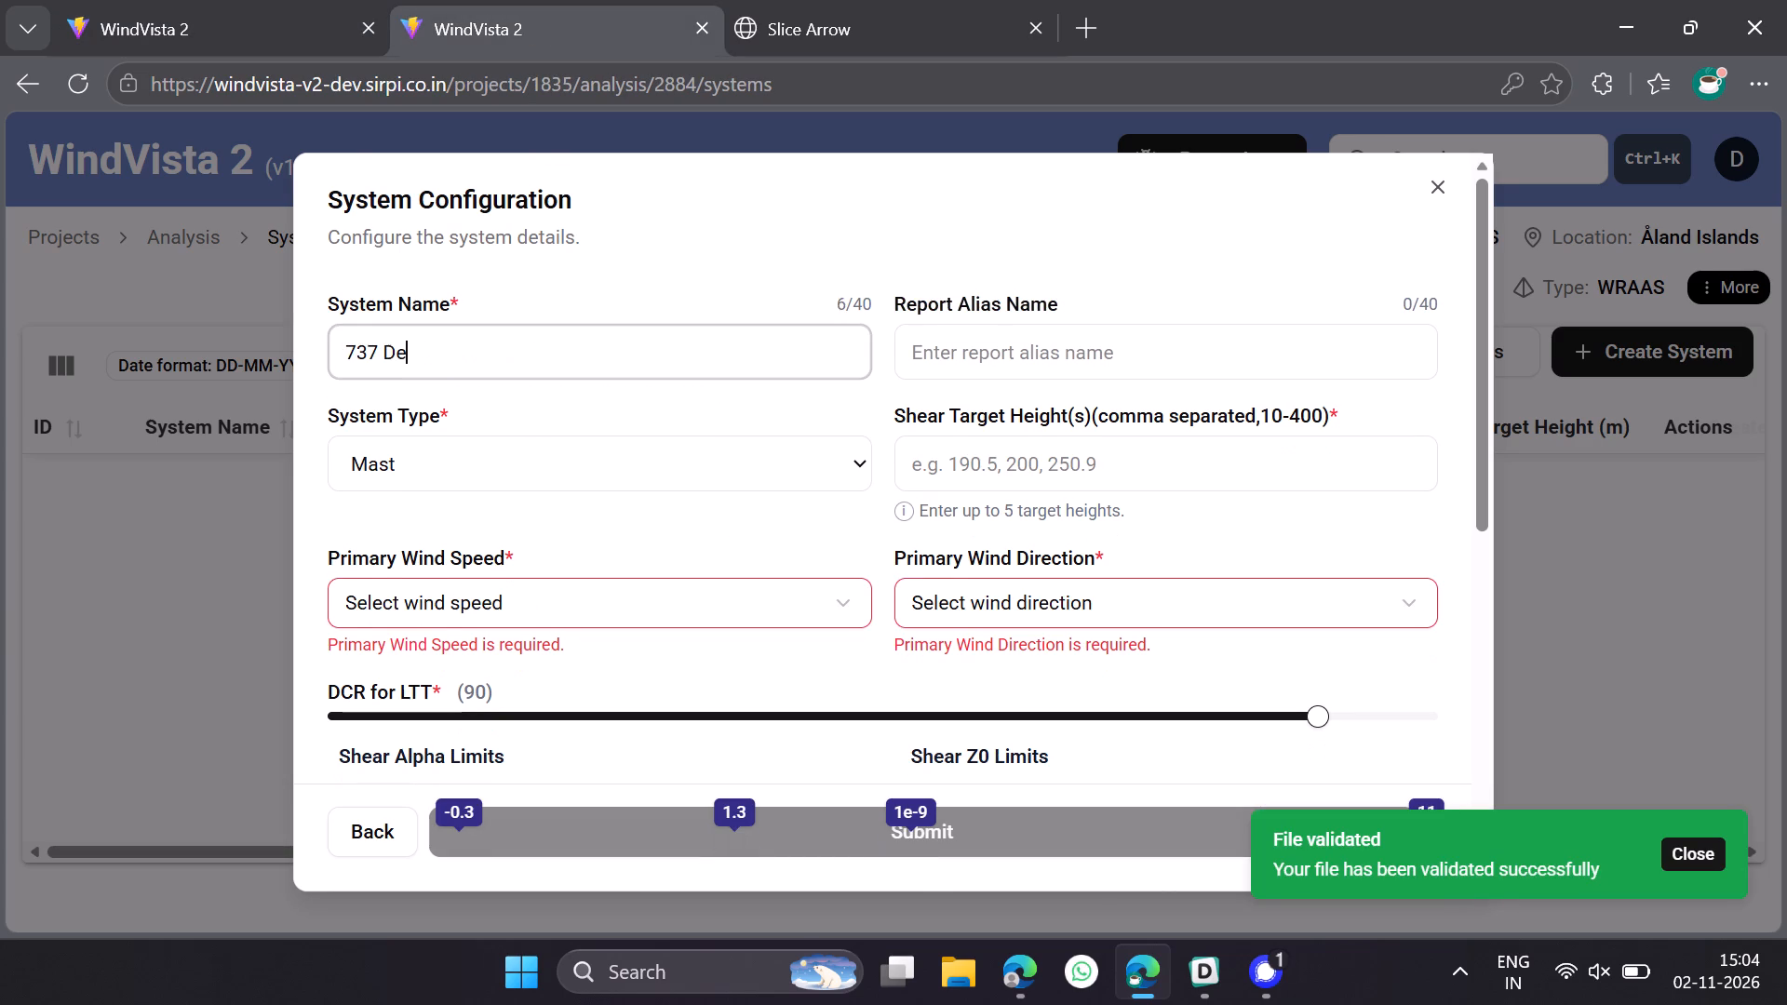
text(ys)
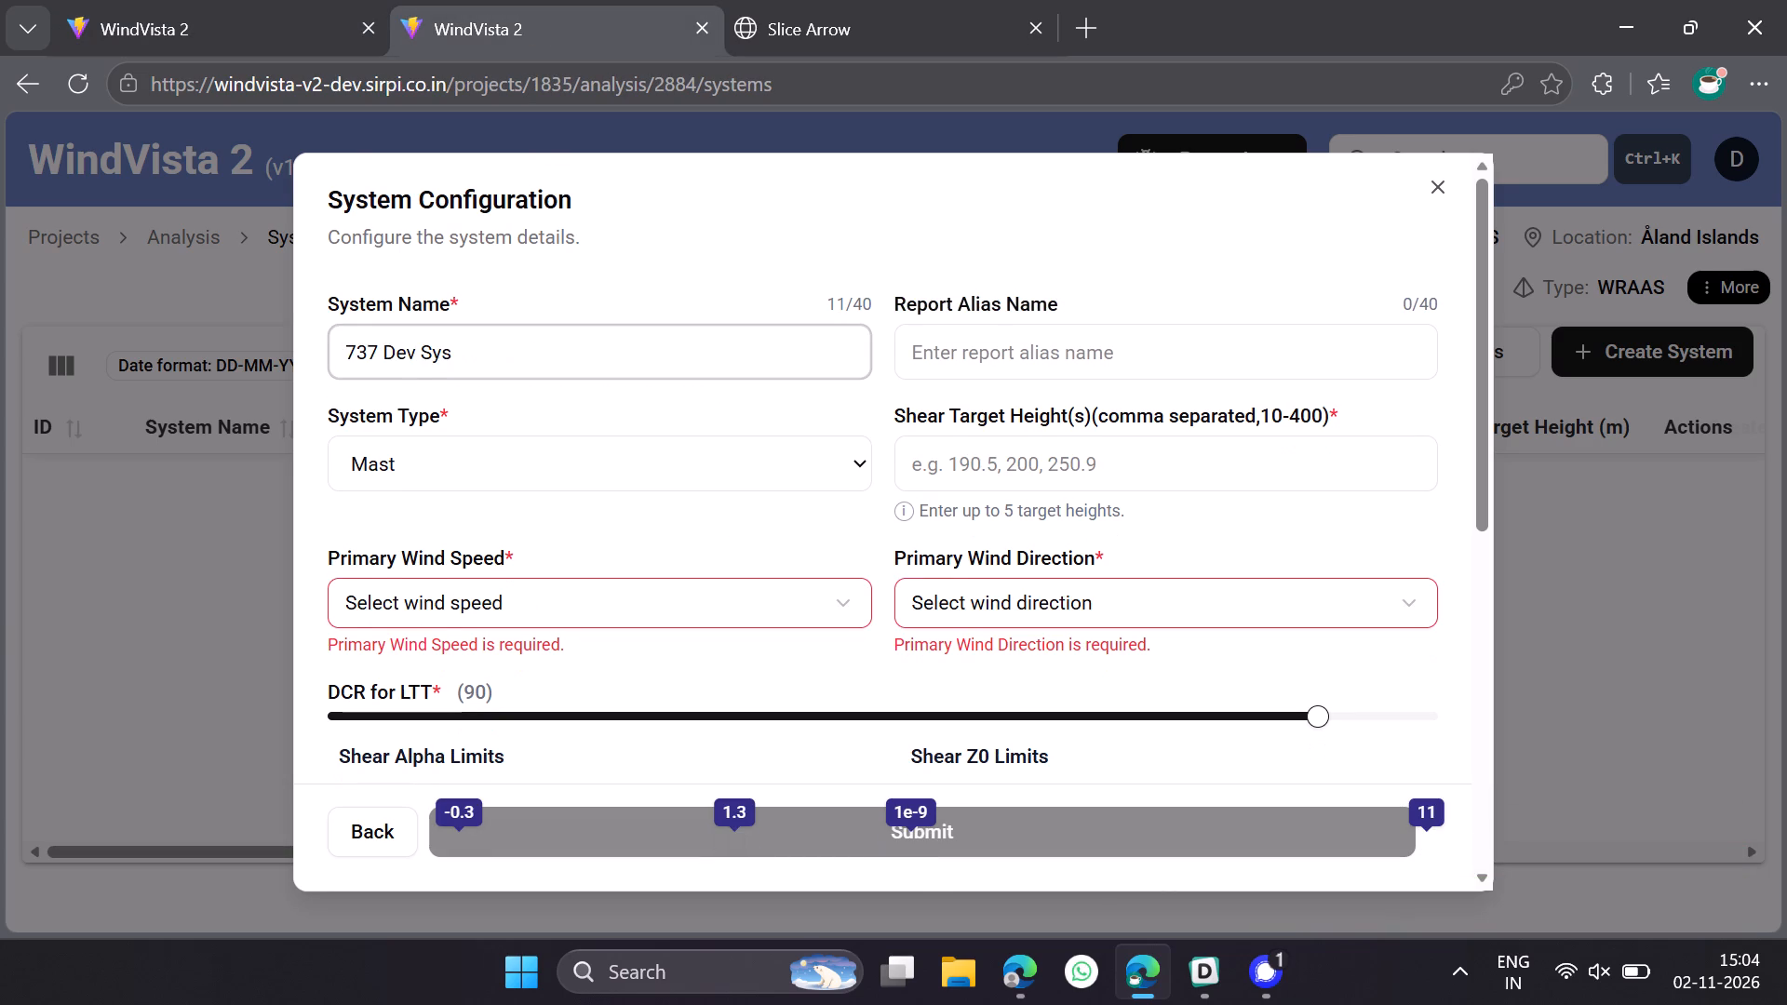
click(1000, 466)
text(100)
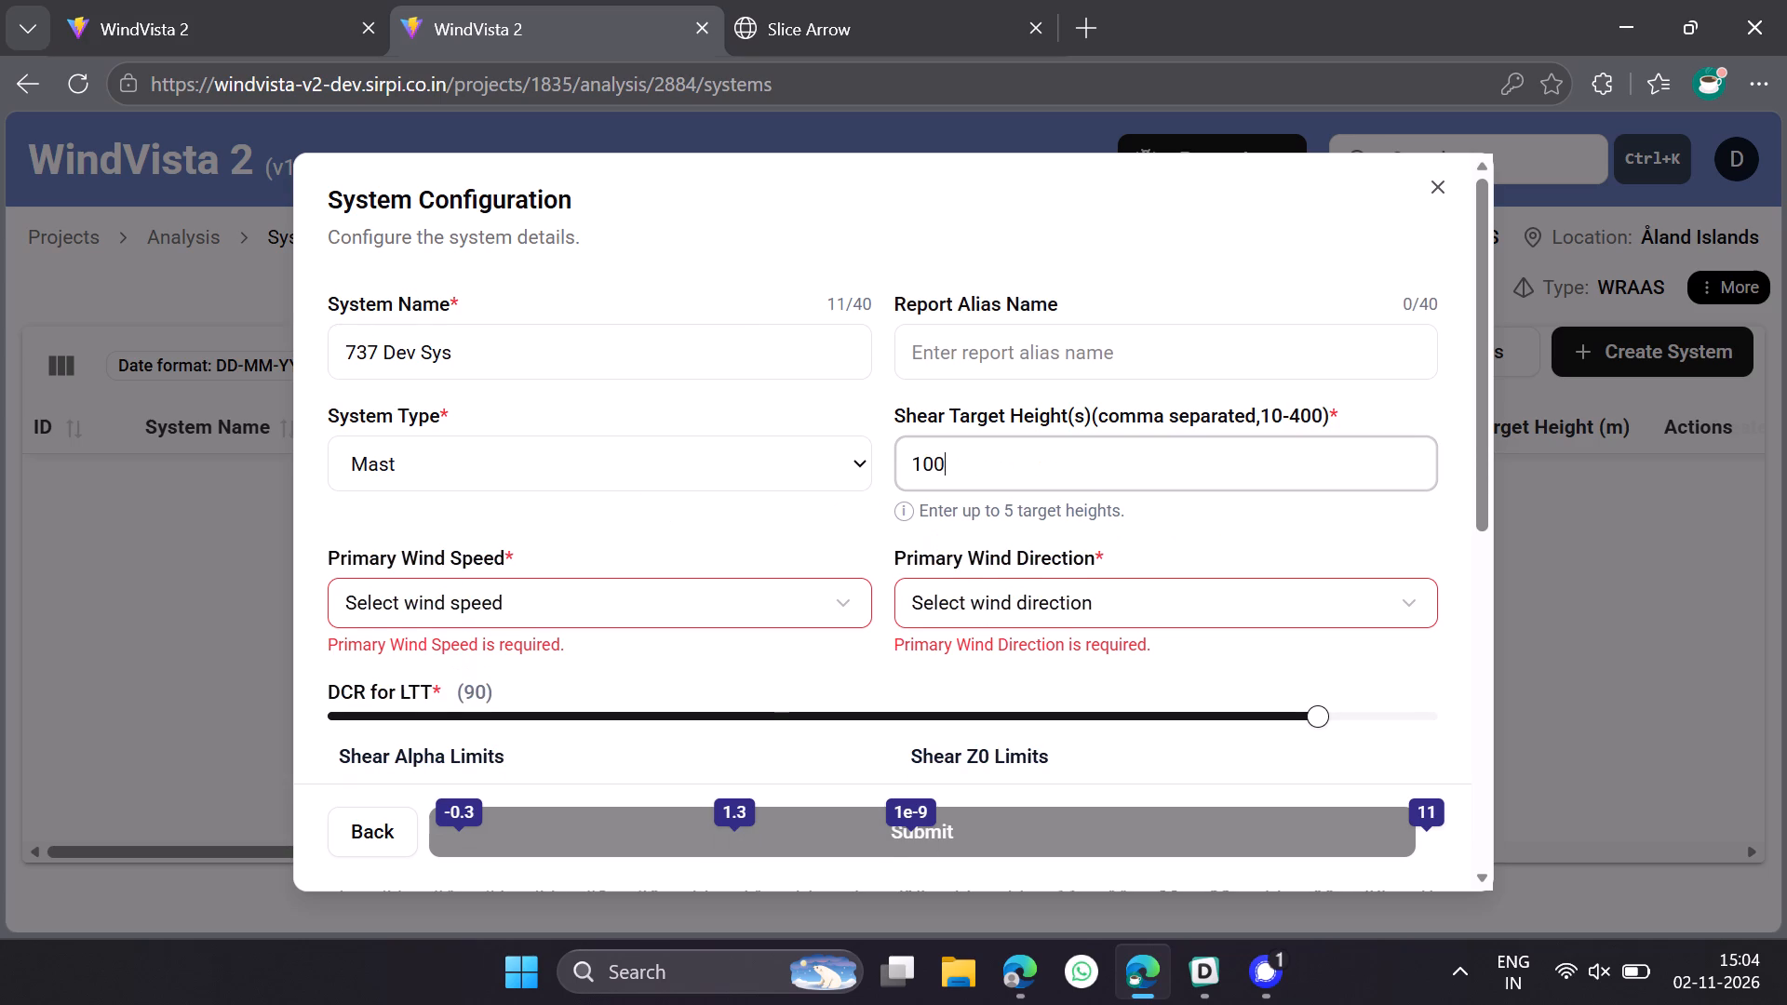
click(690, 586)
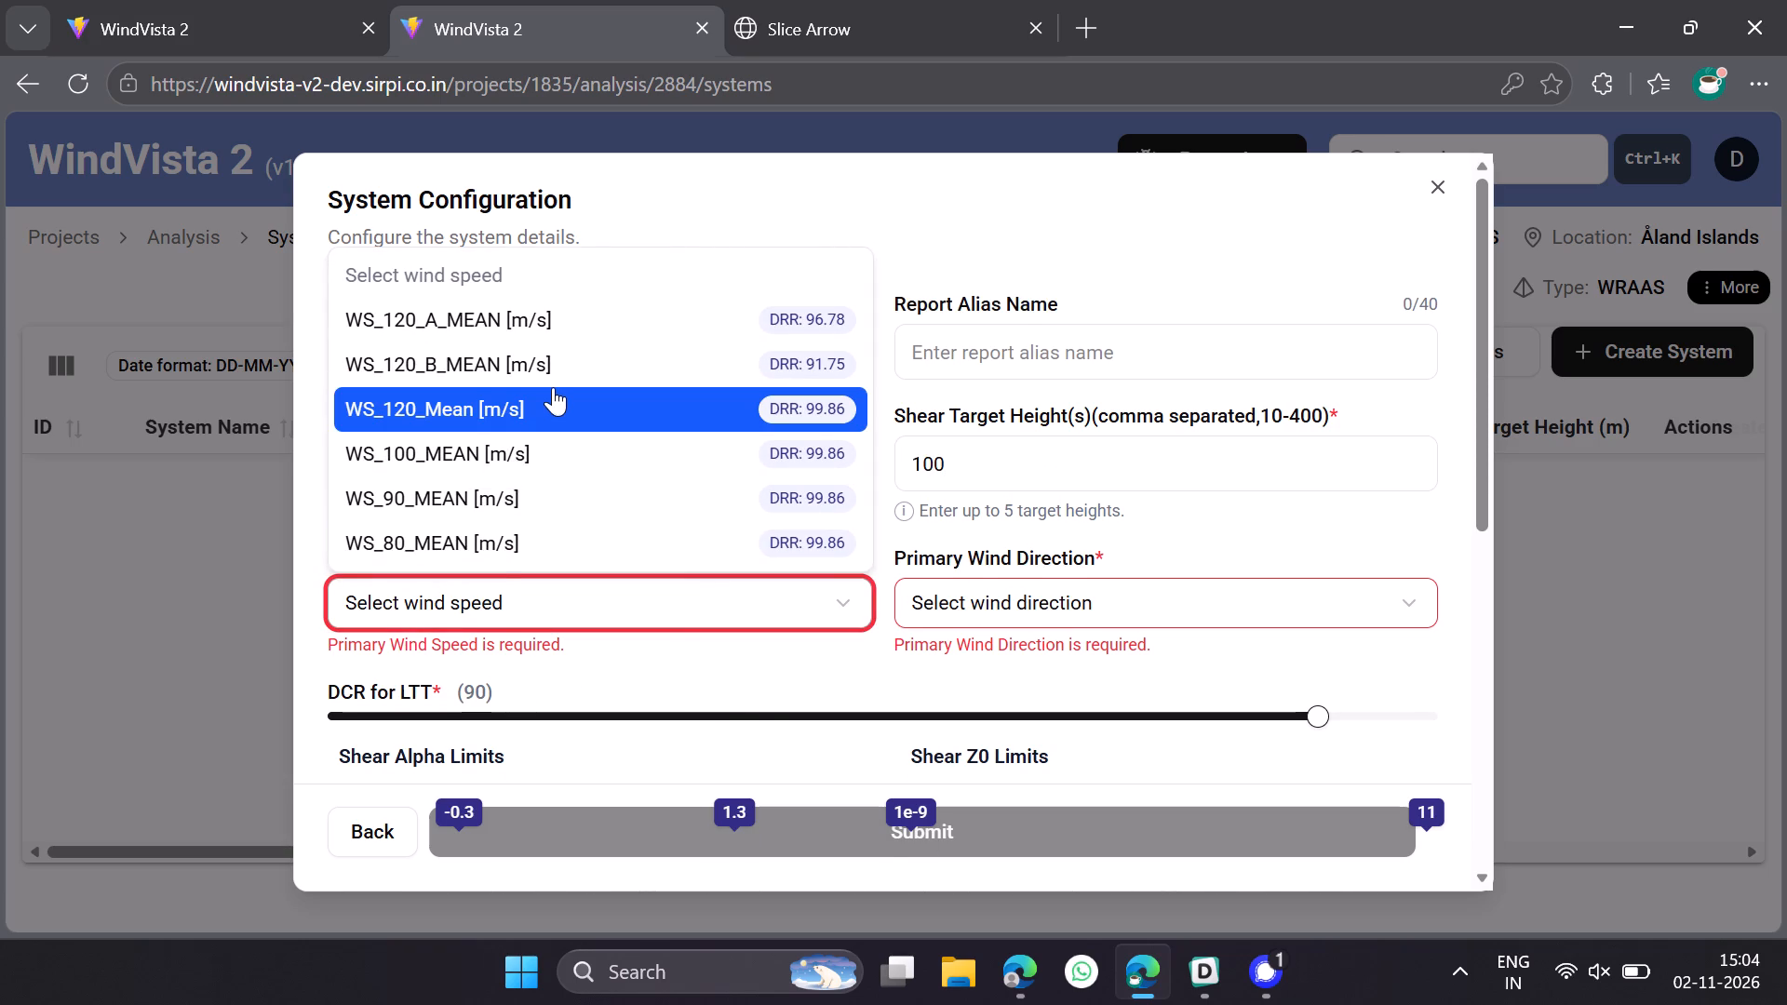
click(553, 387)
click(1149, 588)
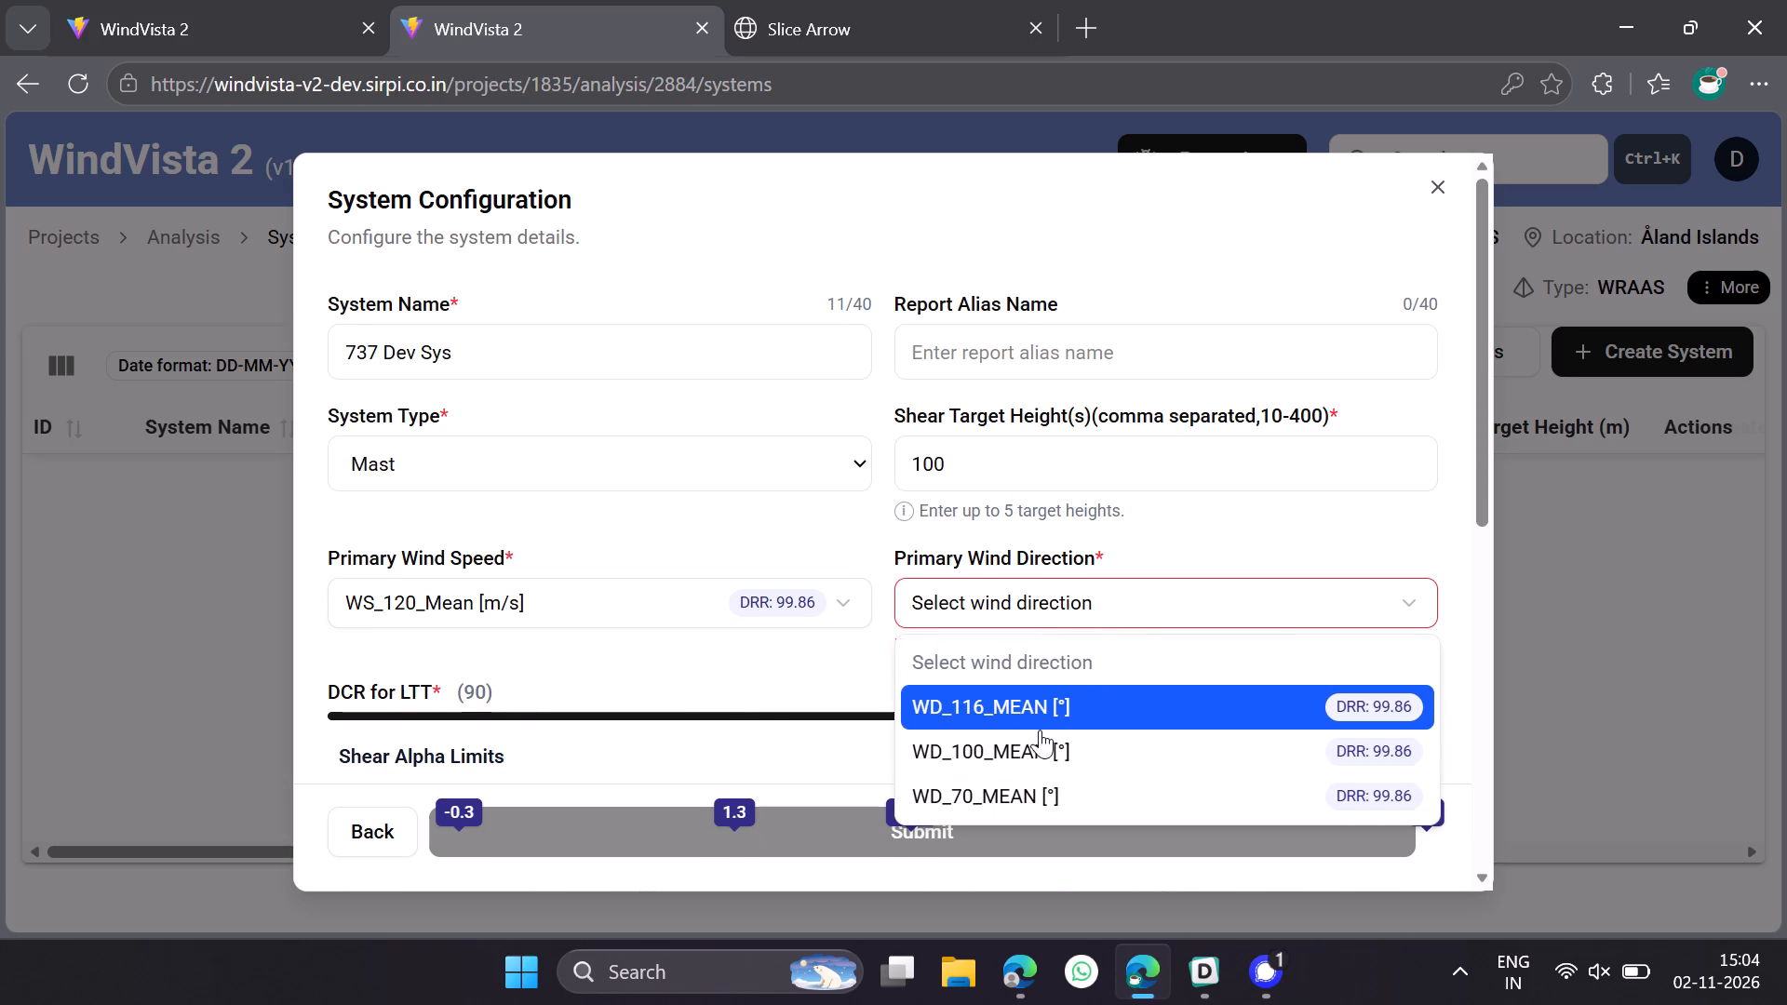
click(1038, 703)
click(752, 646)
Compare the height combinations of the Dev and Beta configurations and submit both systems, Dev first.
scroll(752, 646, down, 8)
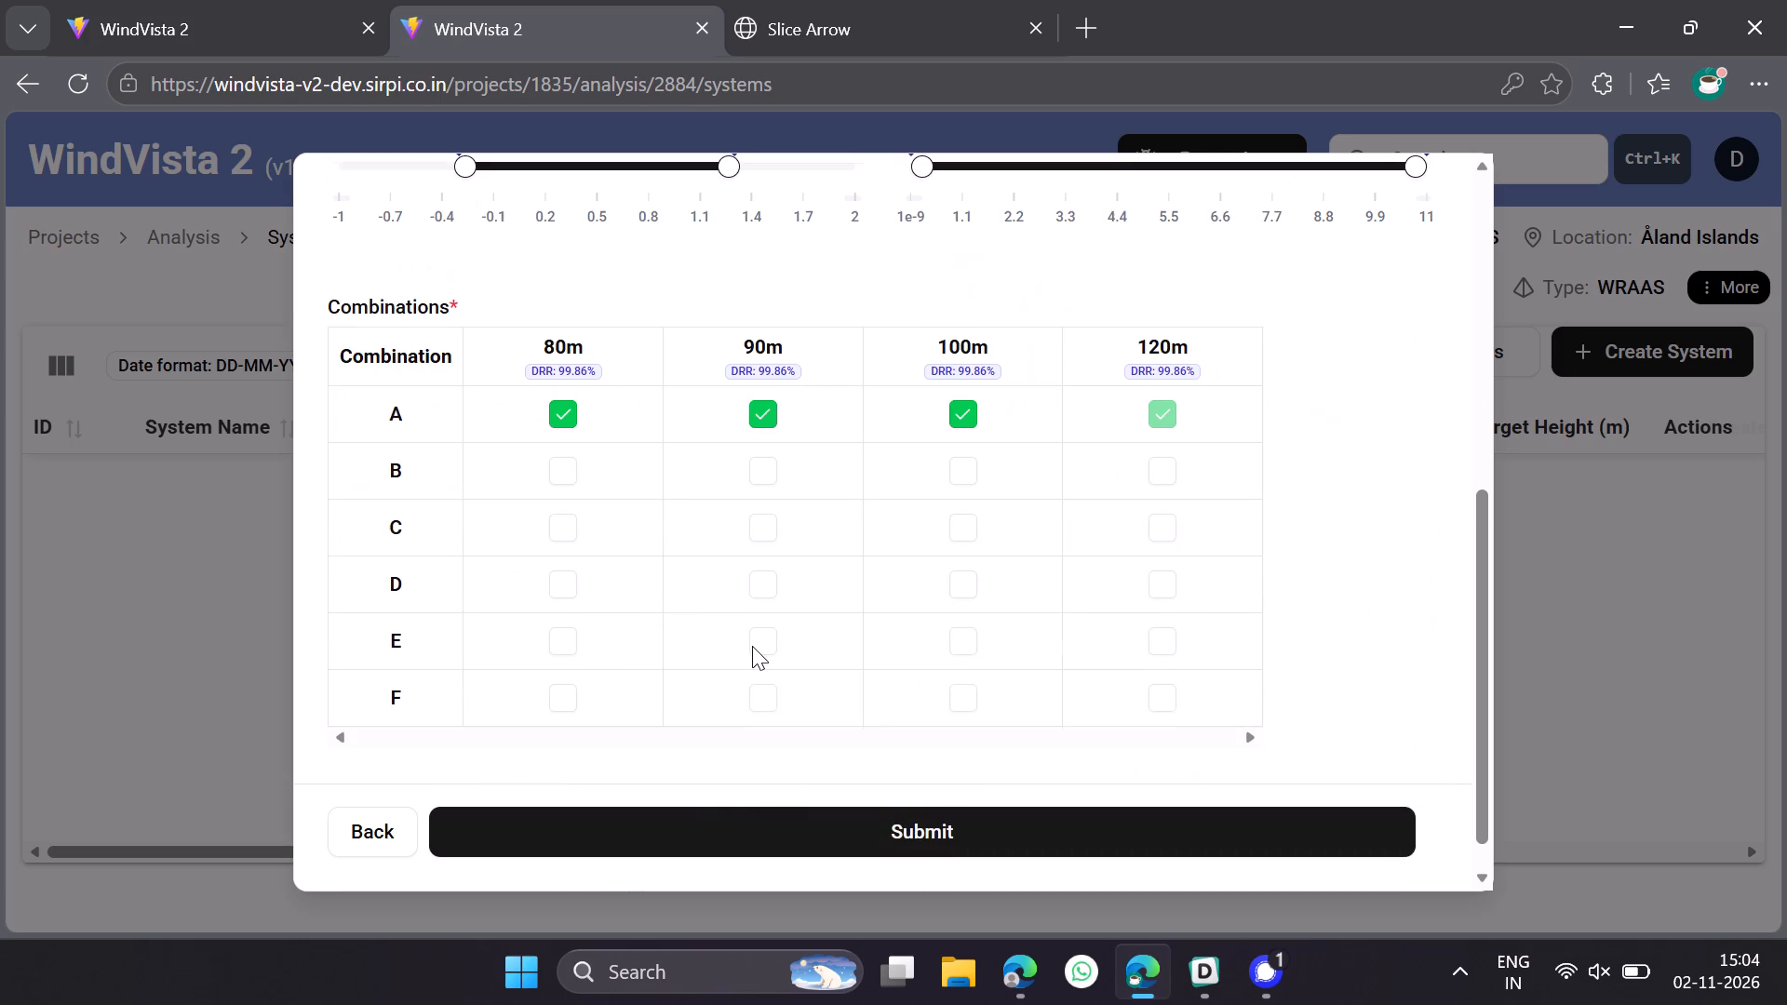
click(146, 0)
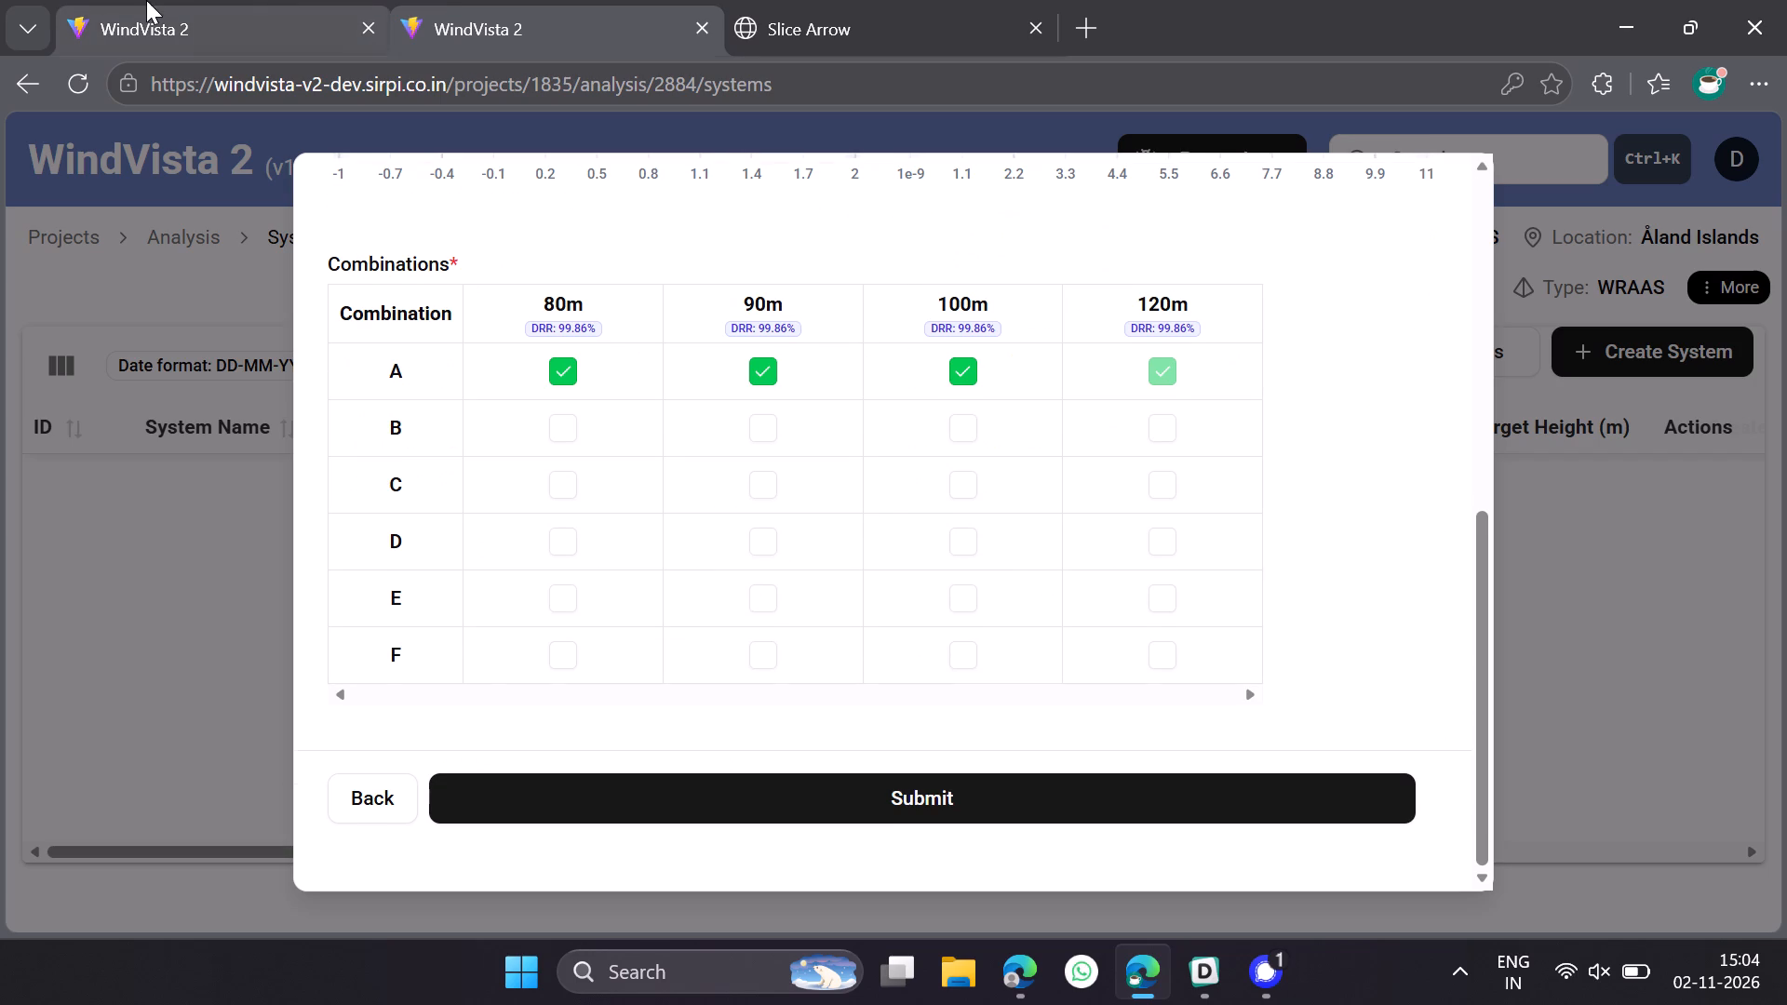
scroll(805, 423, down, 9)
click(604, 0)
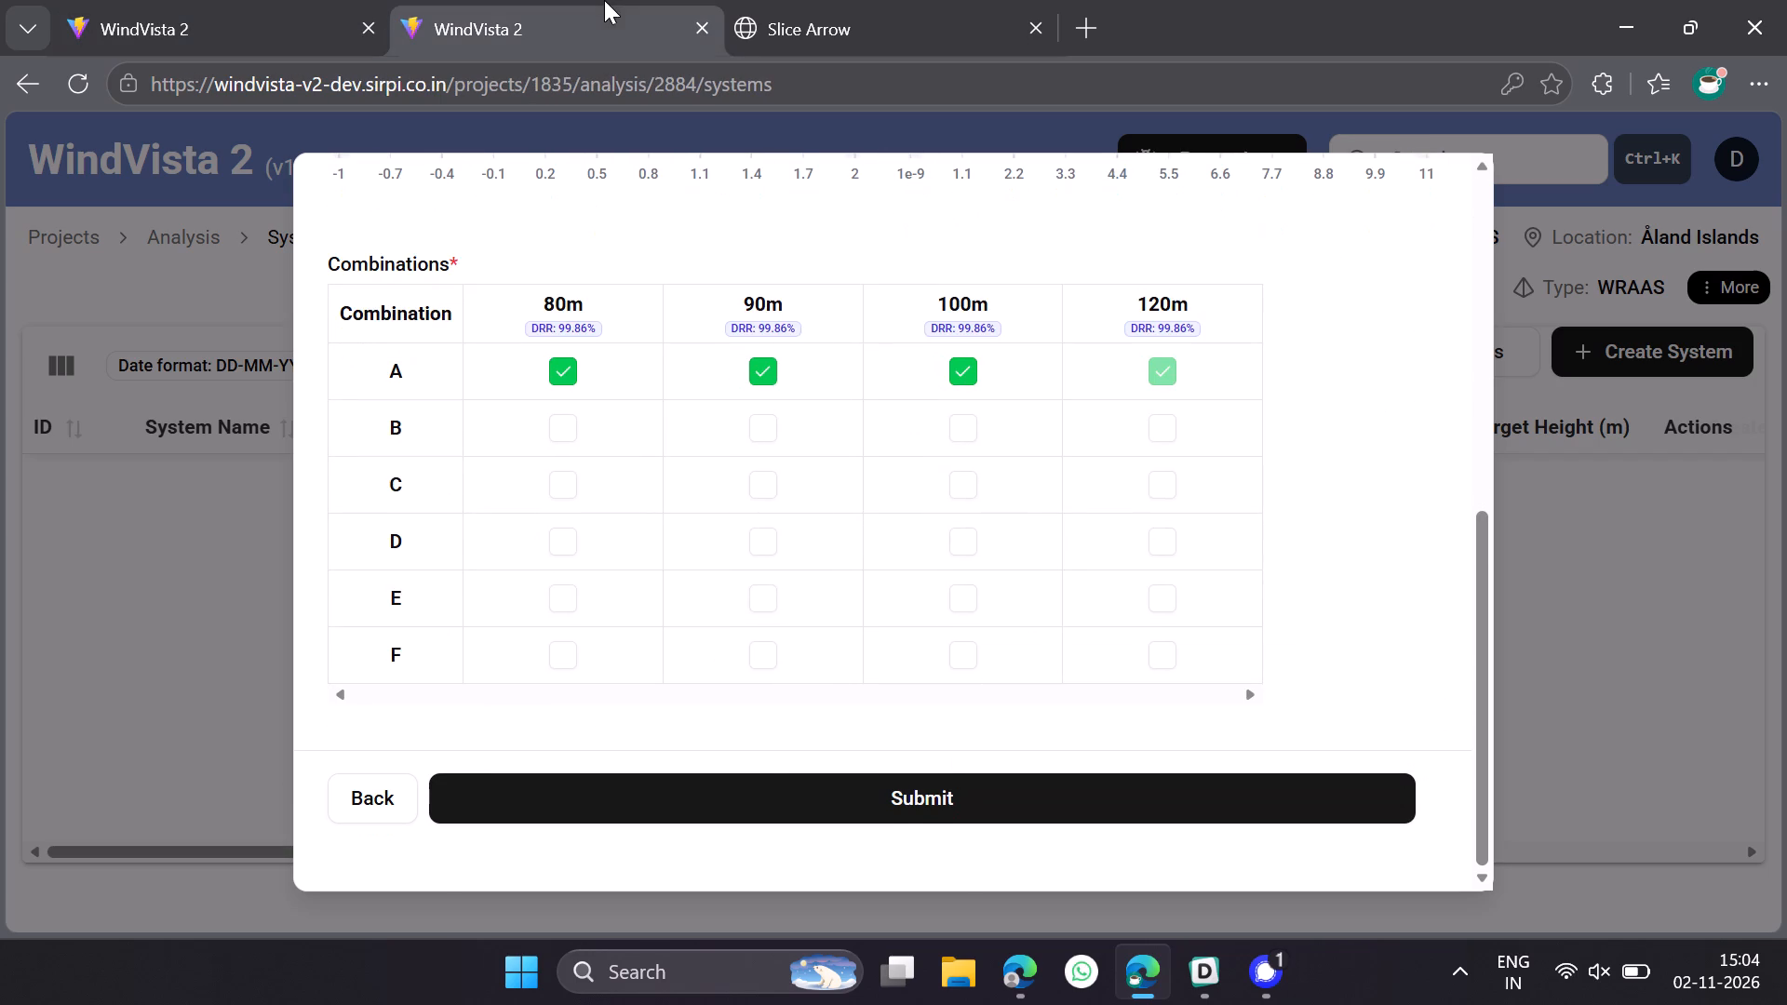
click(156, 0)
click(576, 0)
click(634, 790)
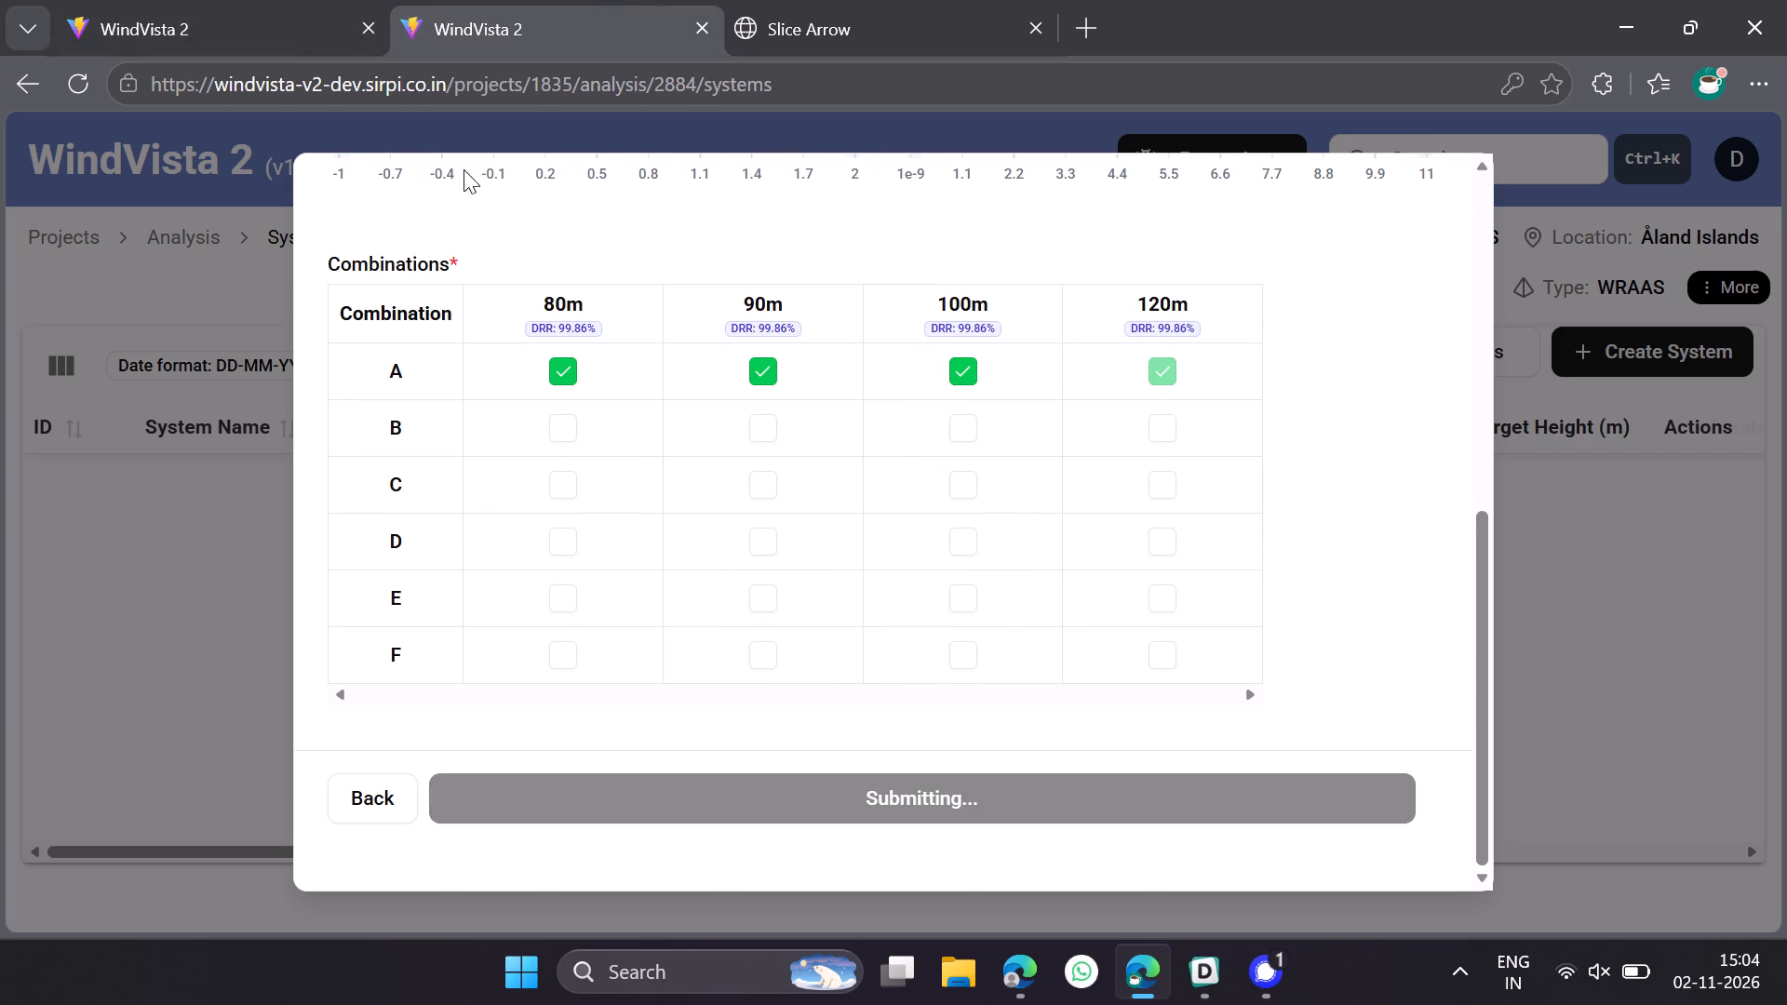
click(277, 0)
click(678, 834)
click(716, 788)
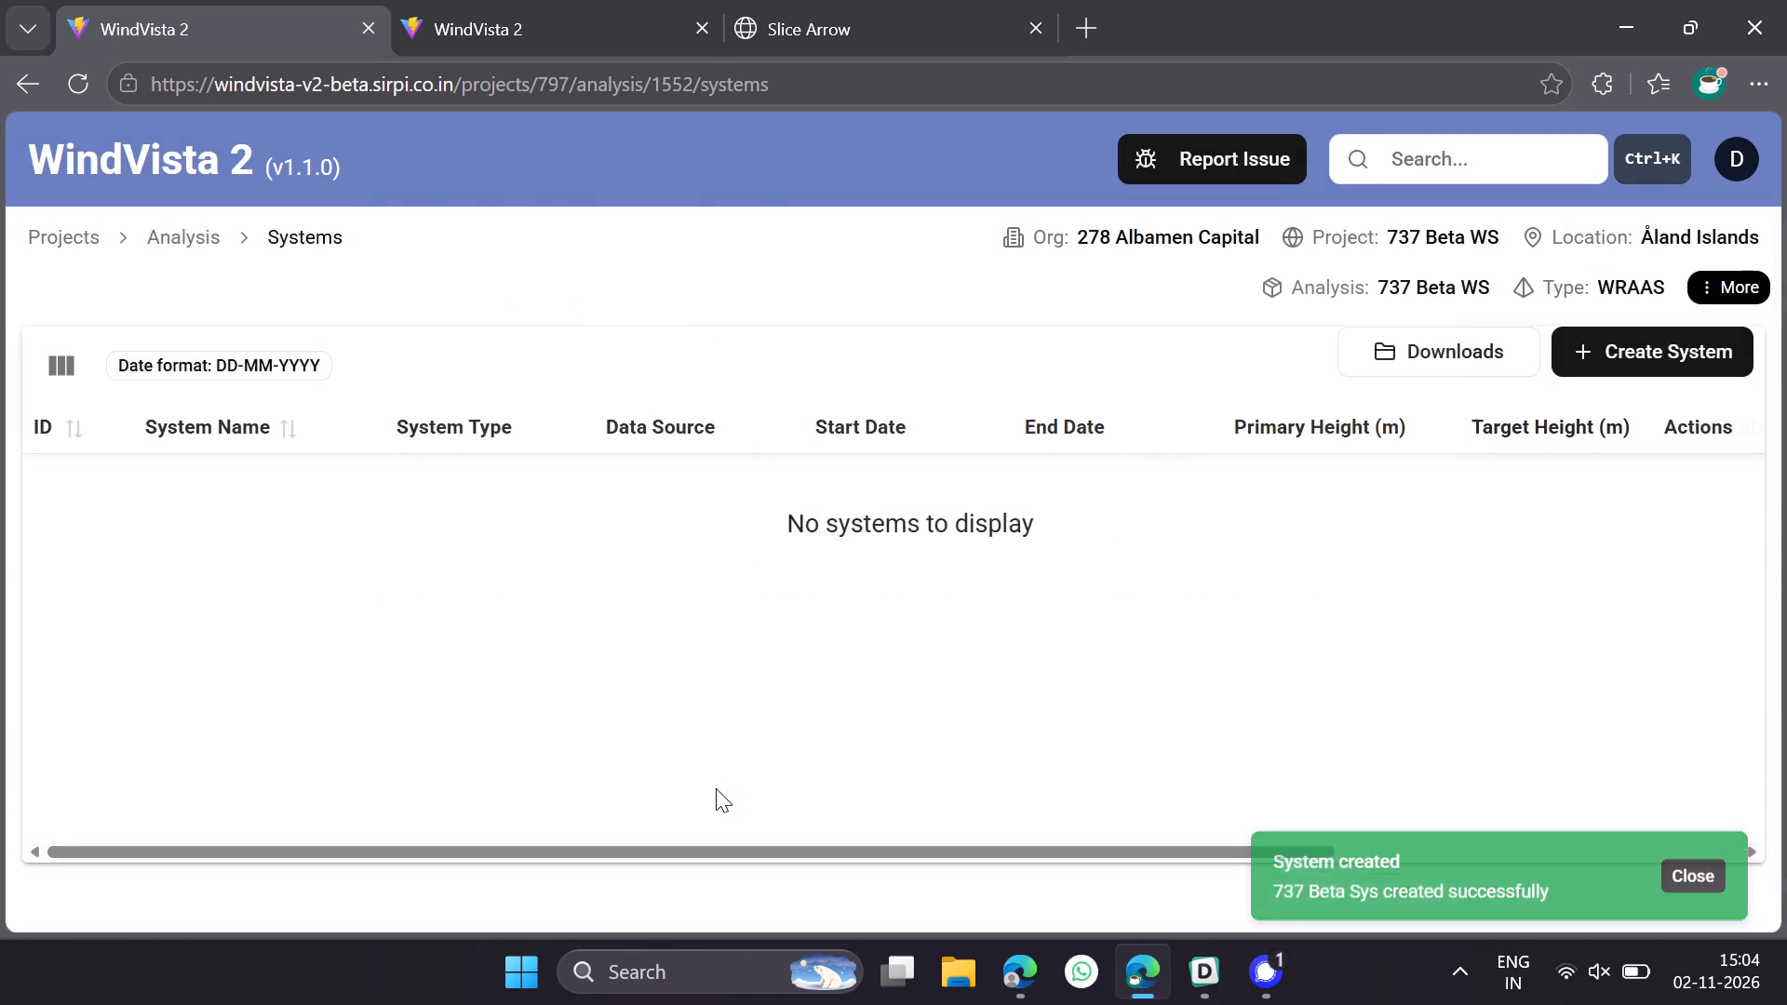
Open the details of 737 Dev Sys and 737 Beta Sys, placing the Dev page ahead of the Beta page.
click(547, 0)
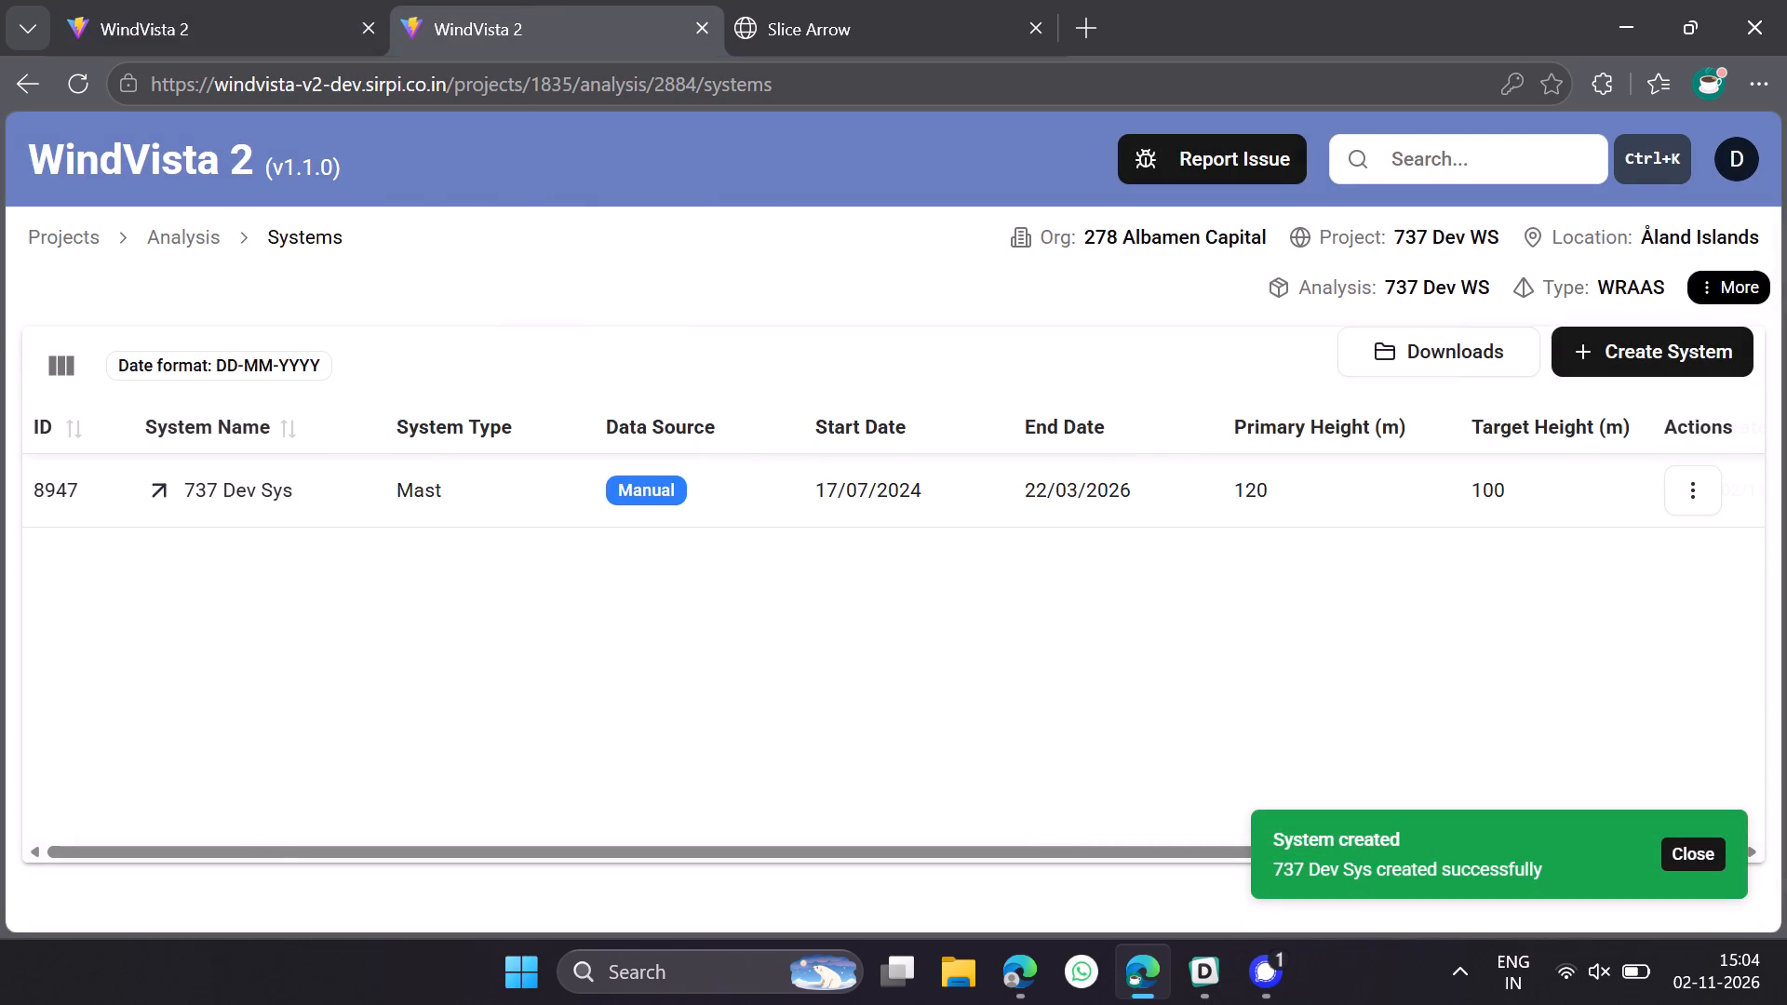
click(233, 497)
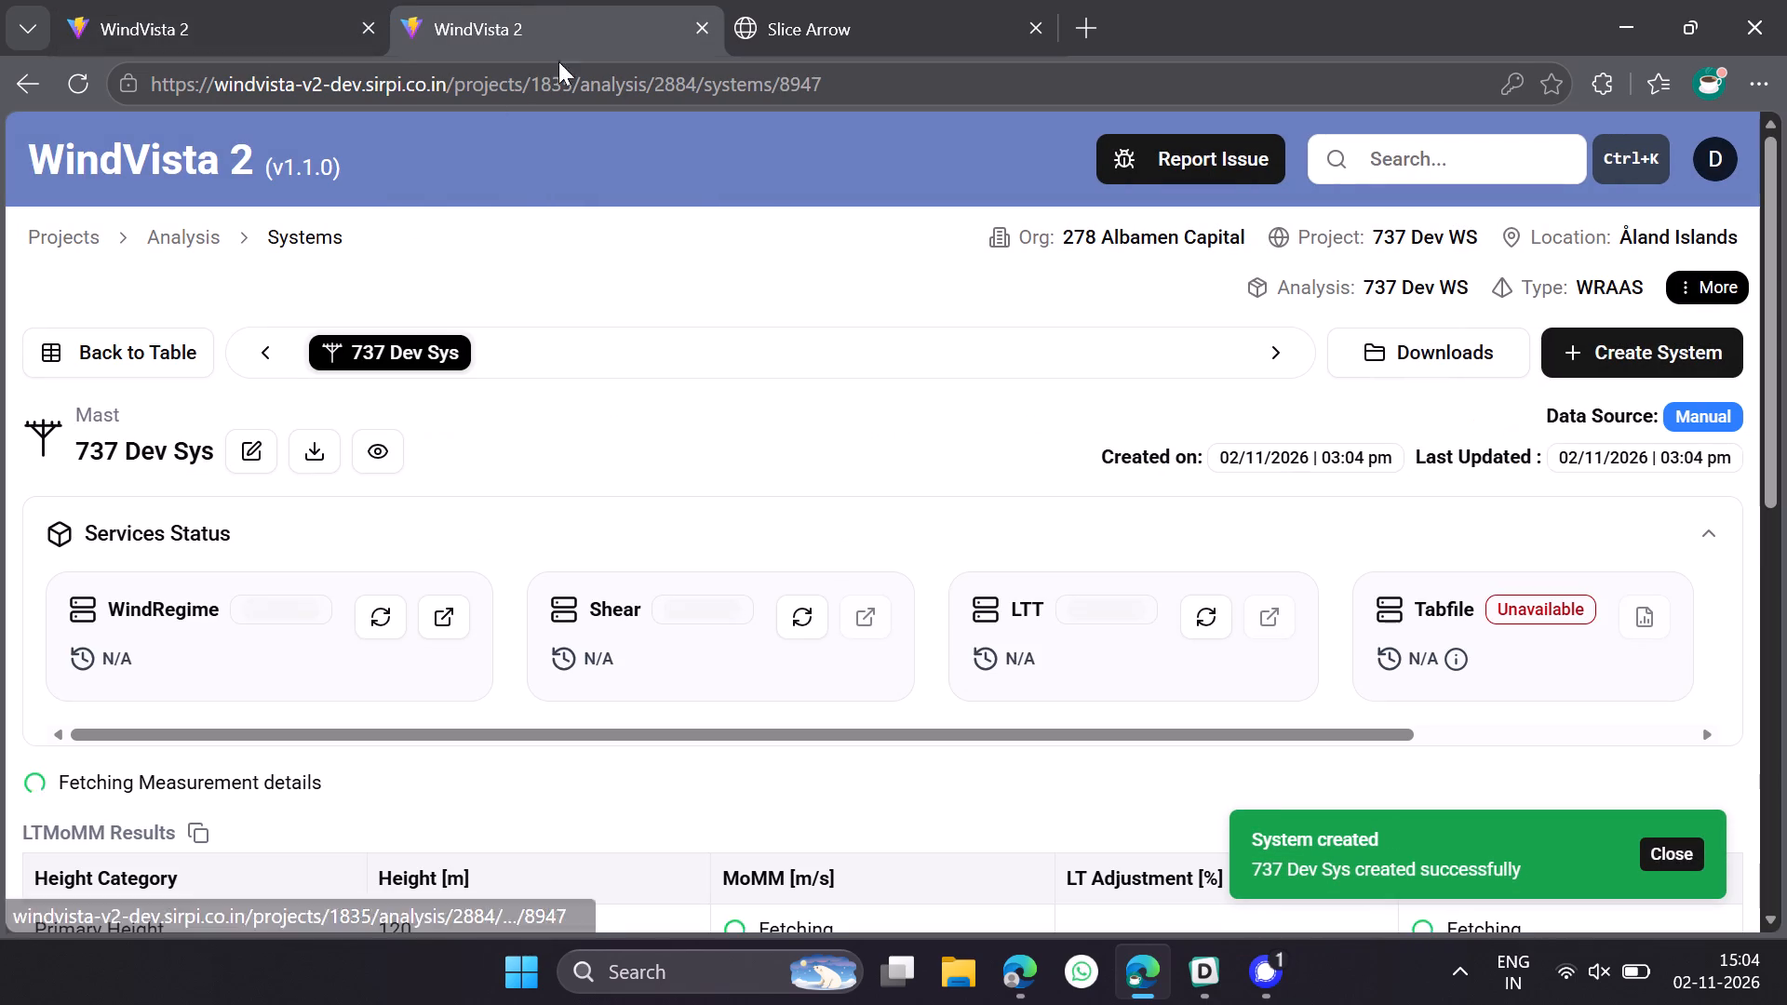
drag(573, 32, 226, 56)
click(609, 12)
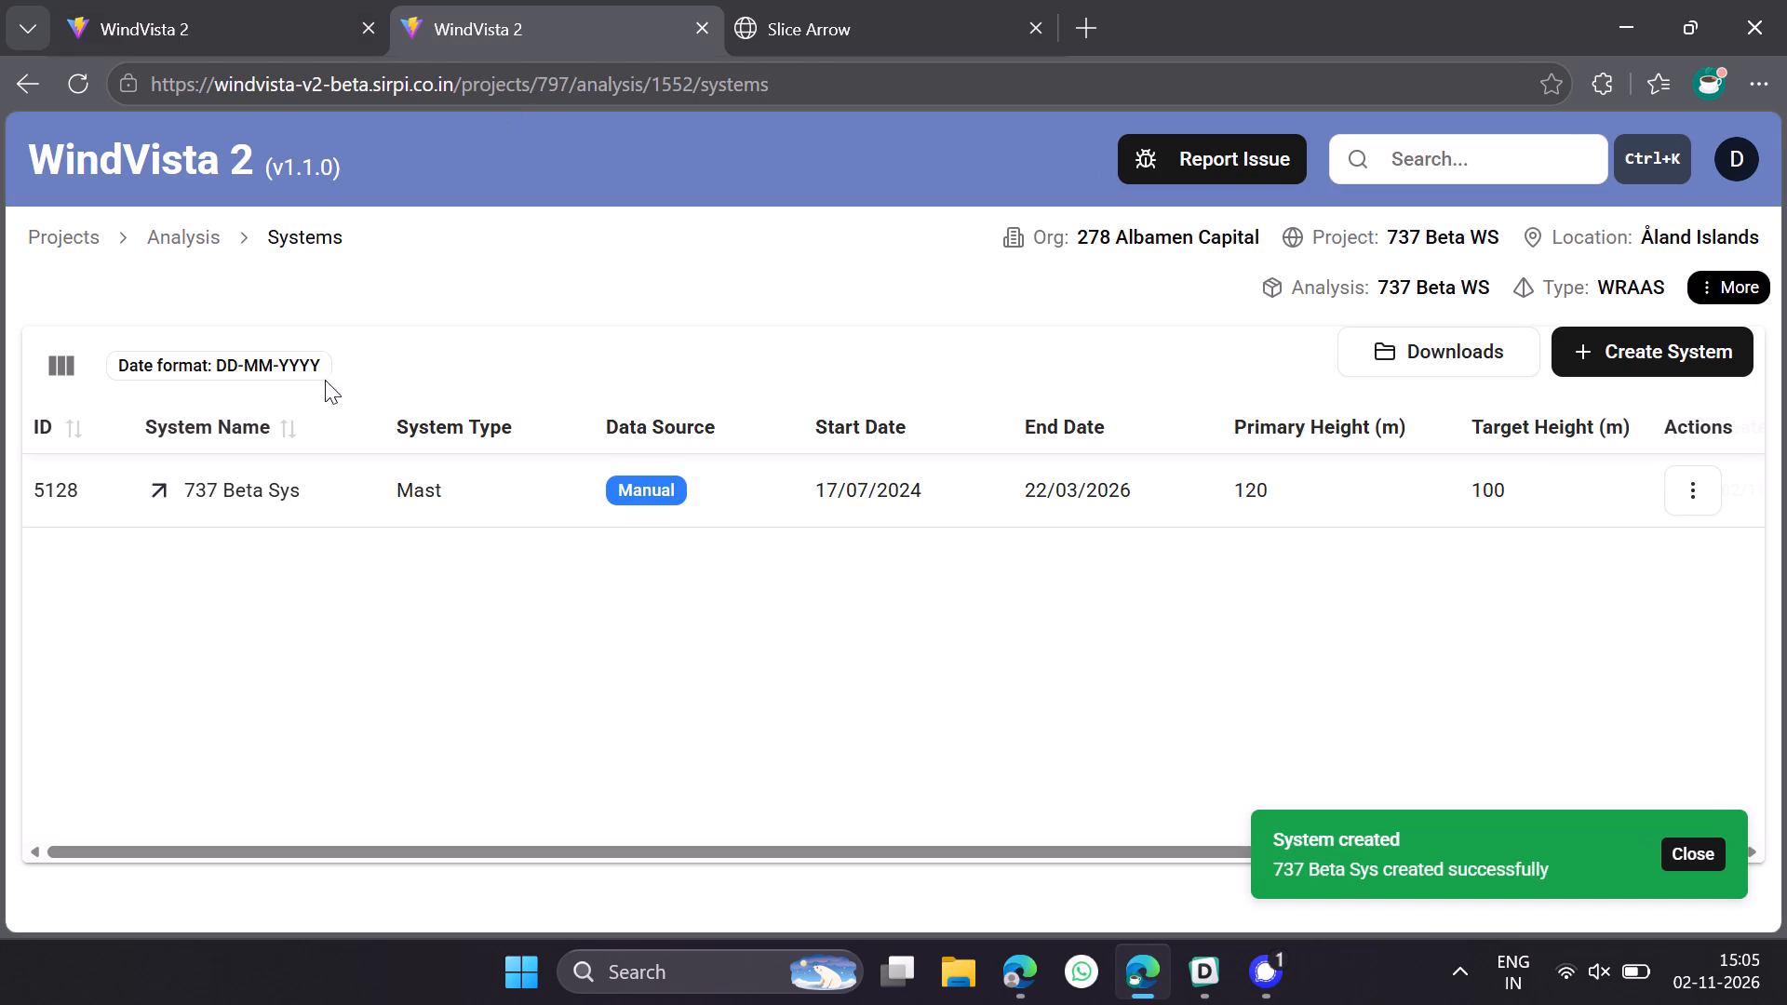
click(269, 489)
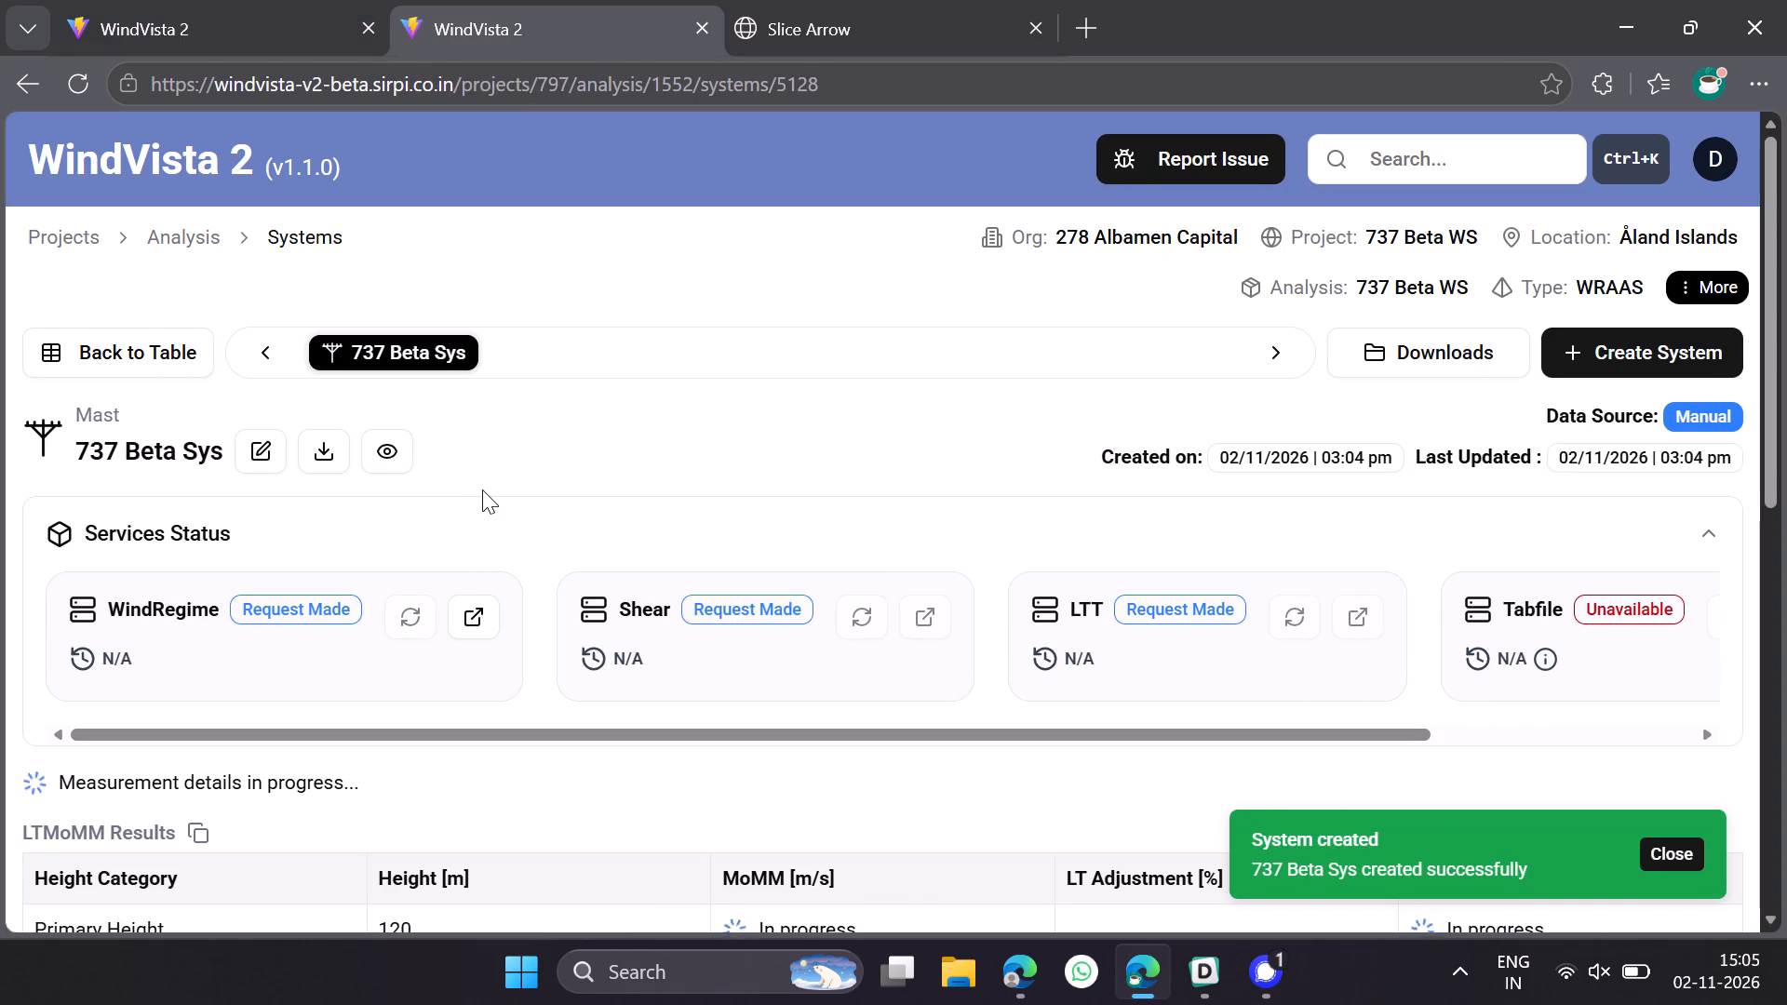
click(1680, 868)
click(1480, 784)
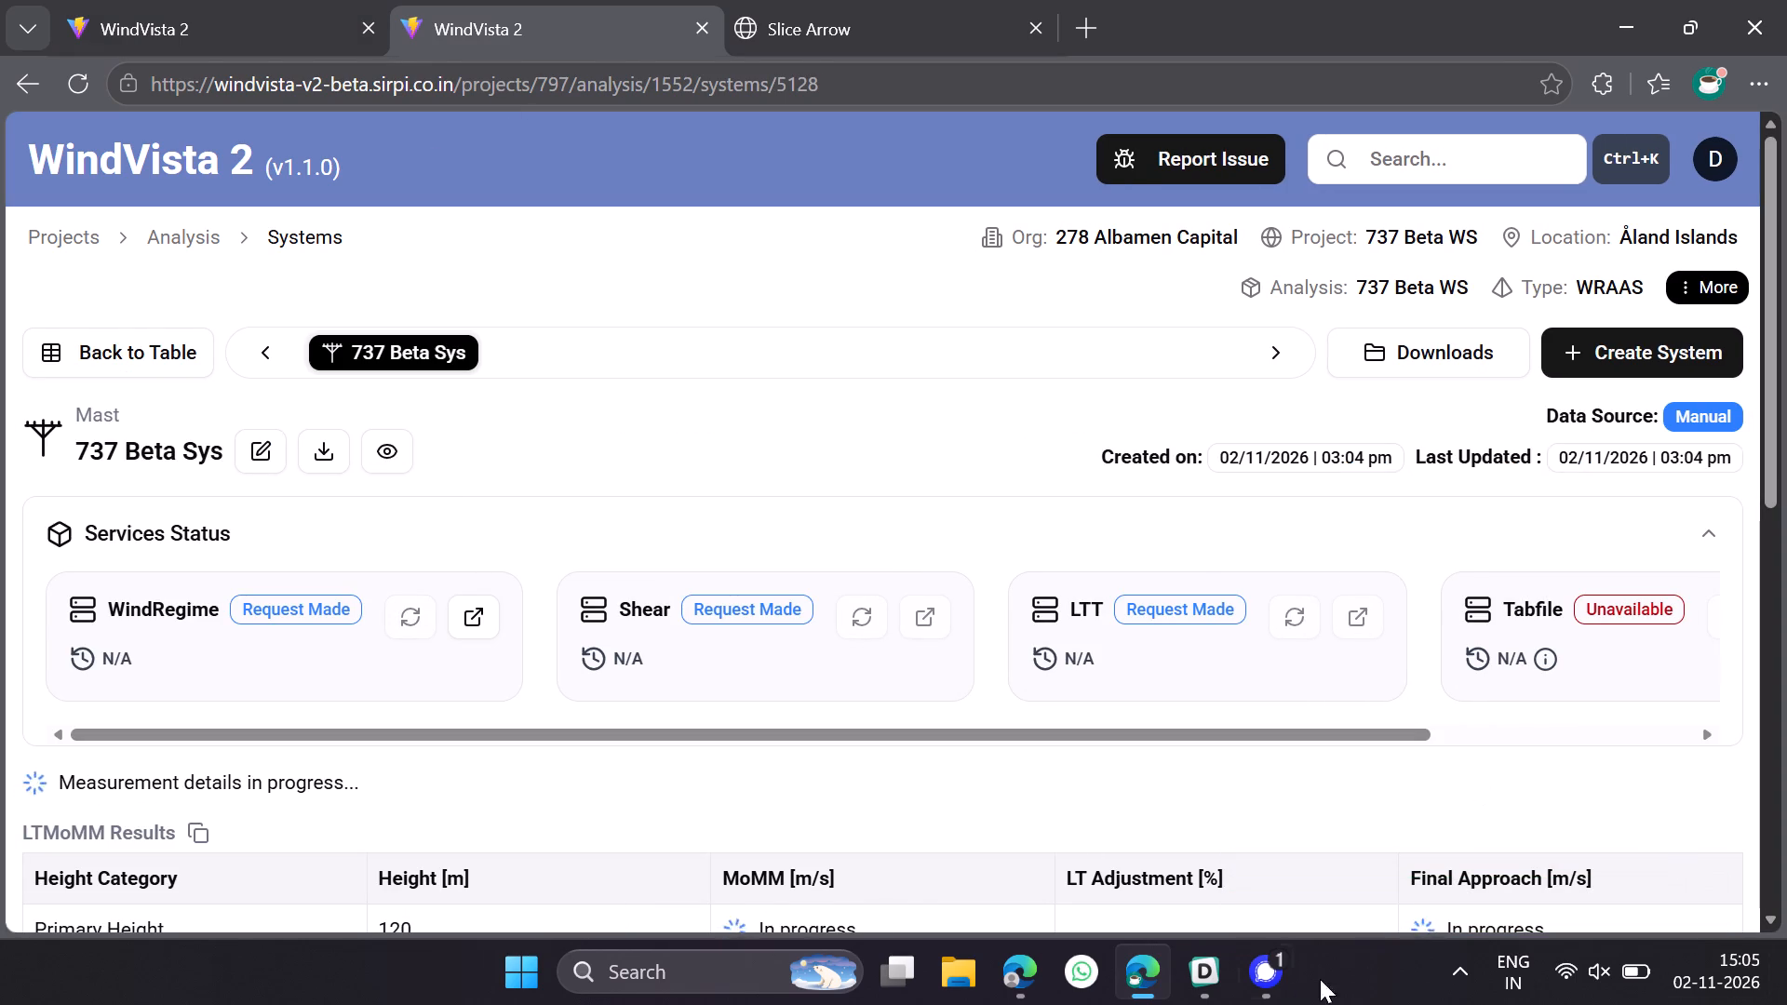
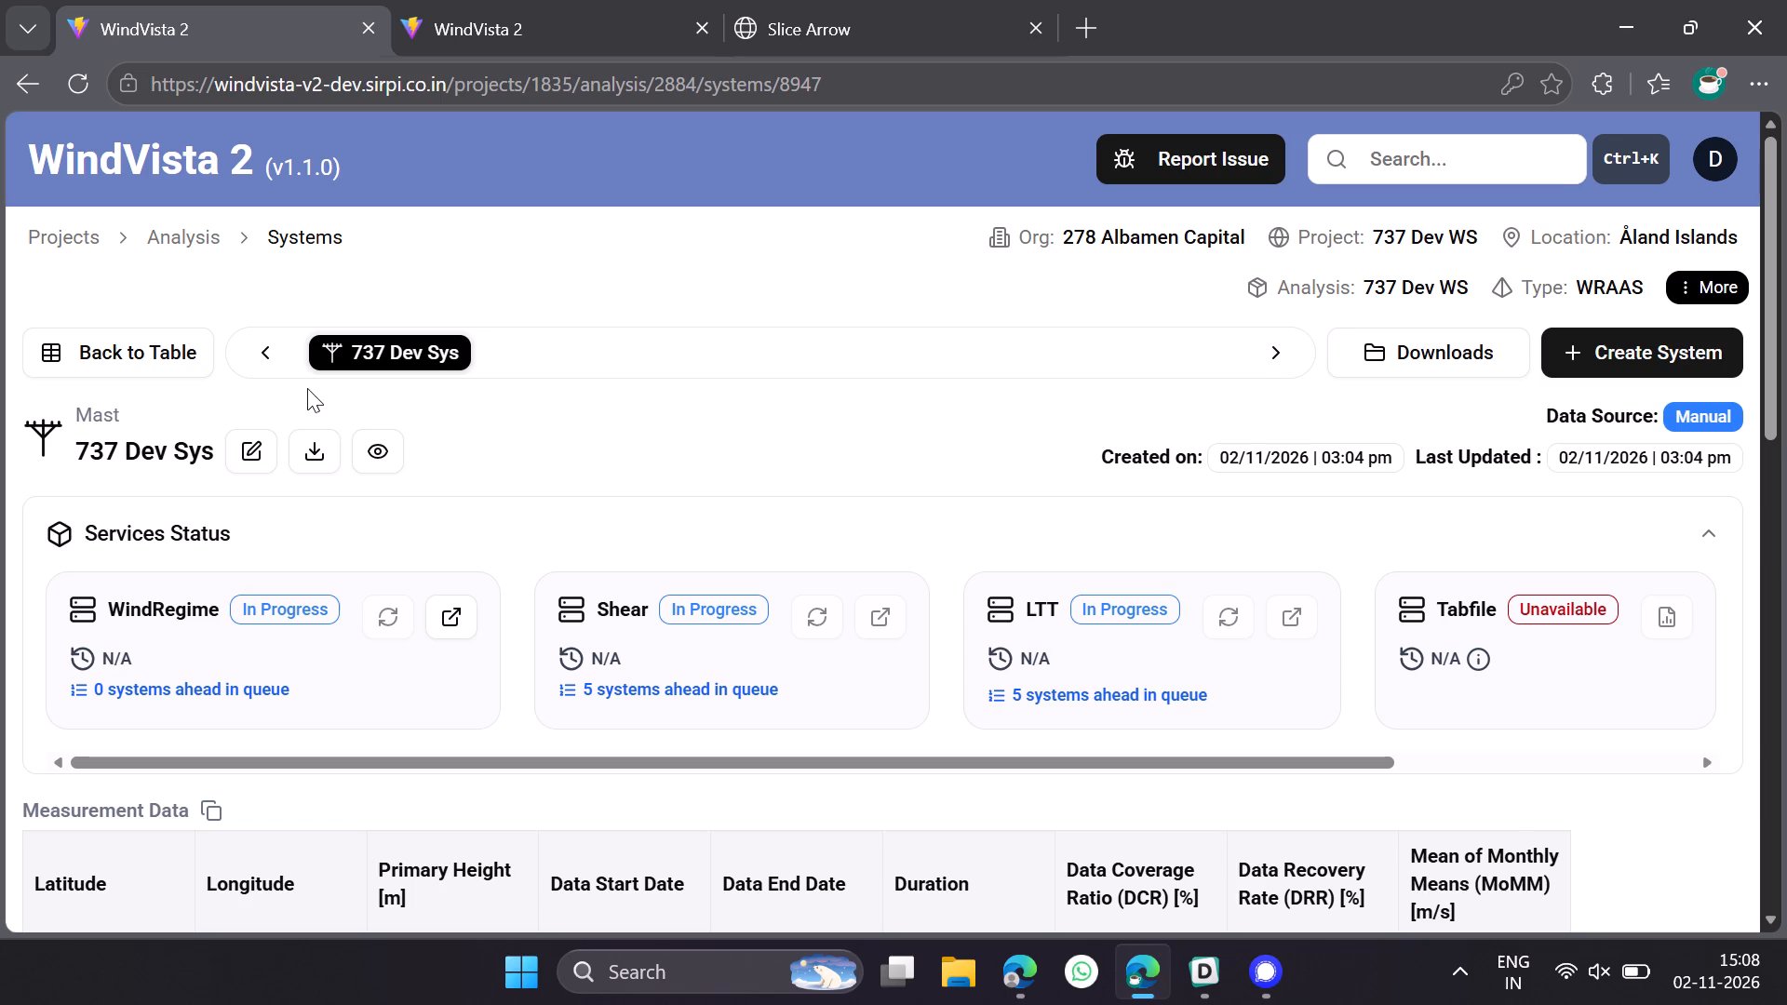
Compare the services status of 737 Dev Sys and 737 Beta Sys across their Dev and Beta system pages.
click(230, 0)
click(532, 0)
click(288, 0)
click(508, 0)
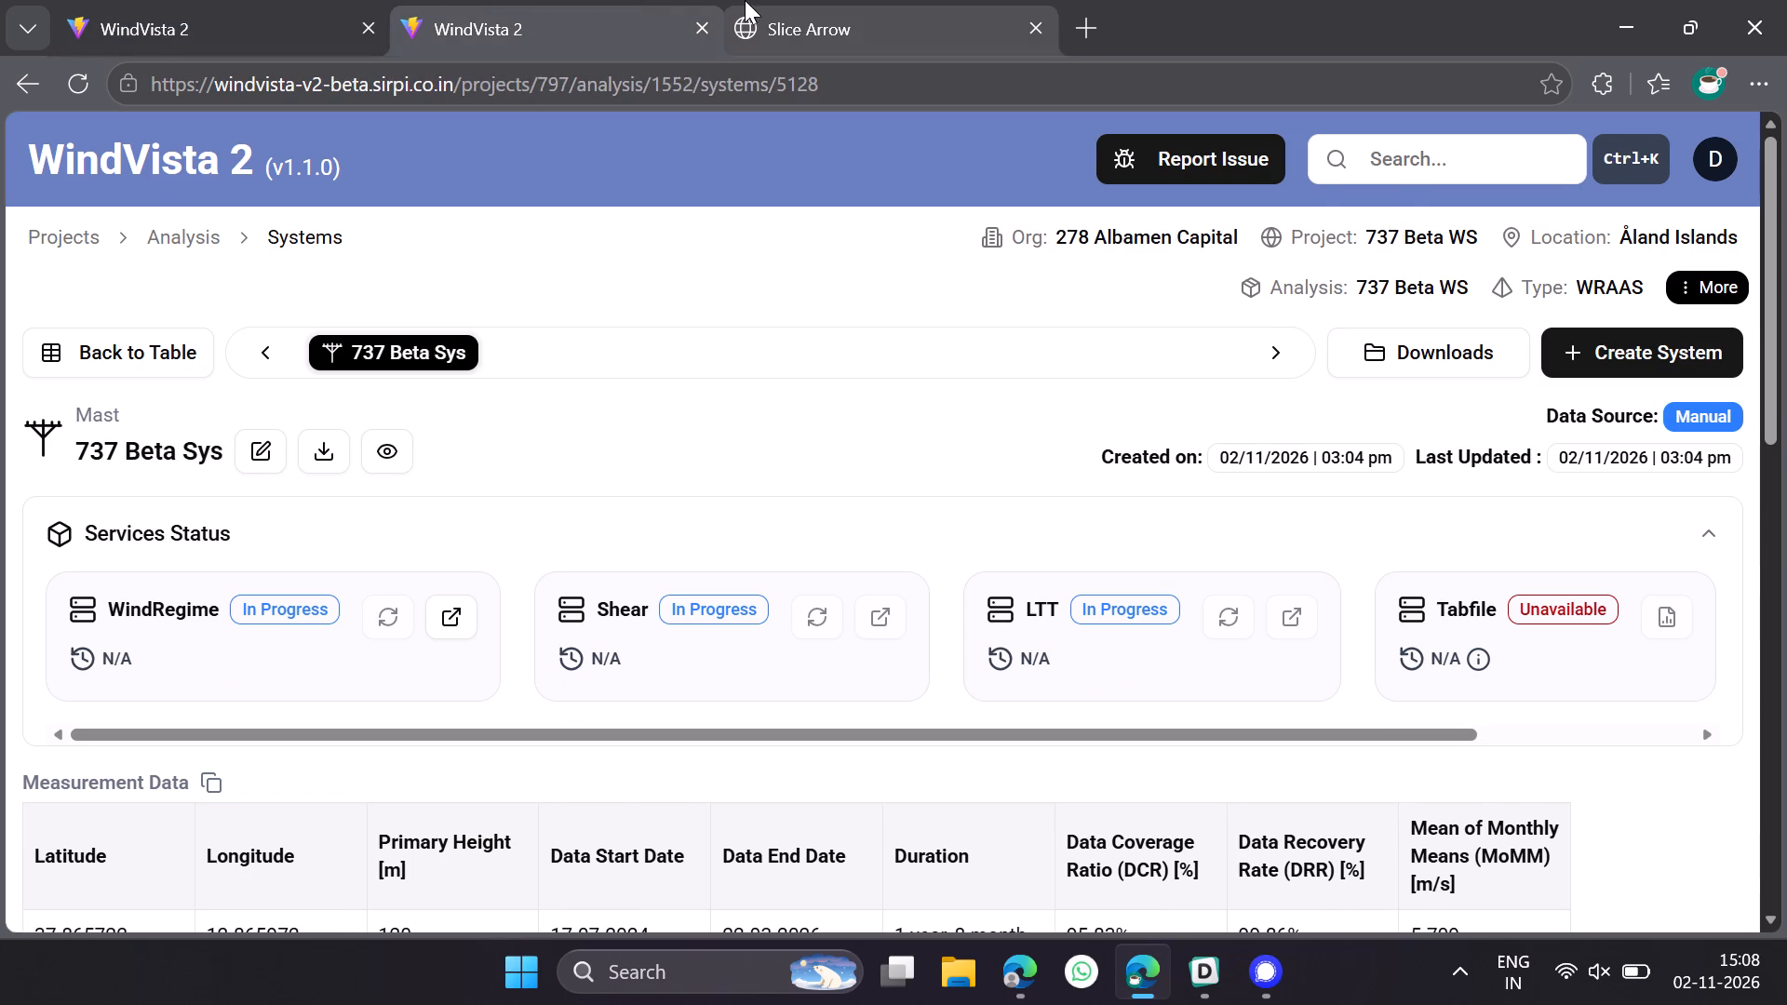
Bring up the Slice Arrow page and open a new blank browser tab beside it.
click(746, 0)
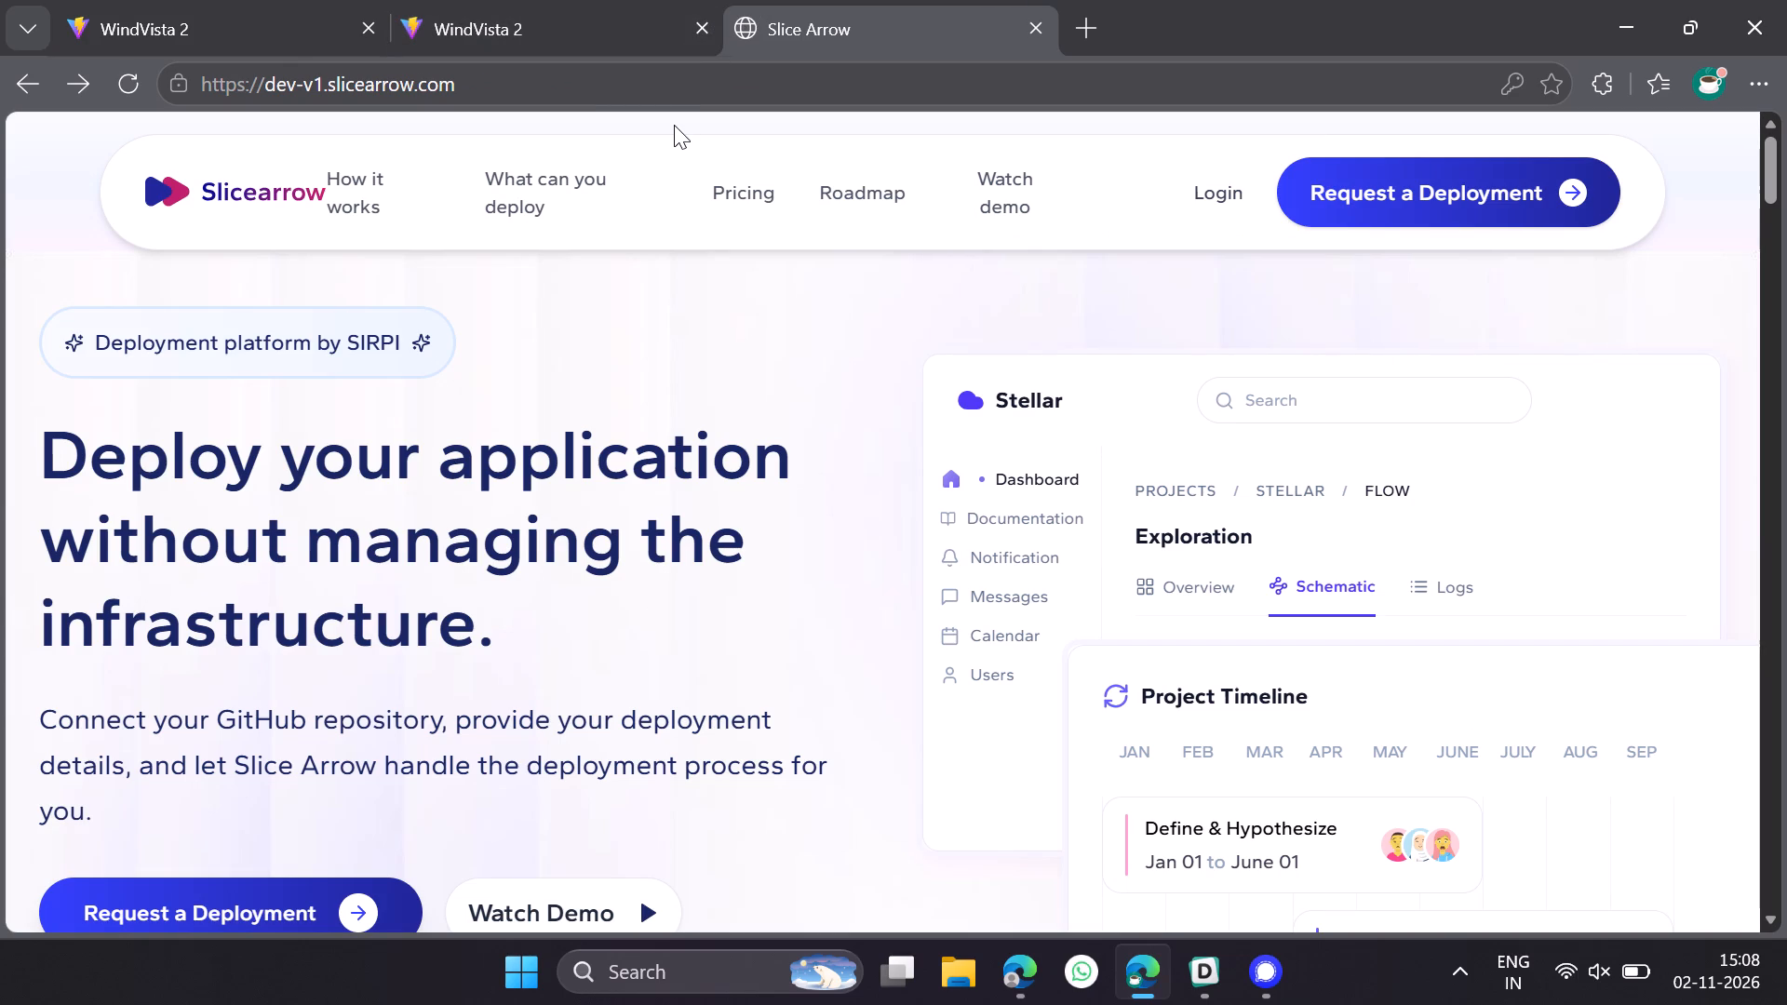
click(1087, 0)
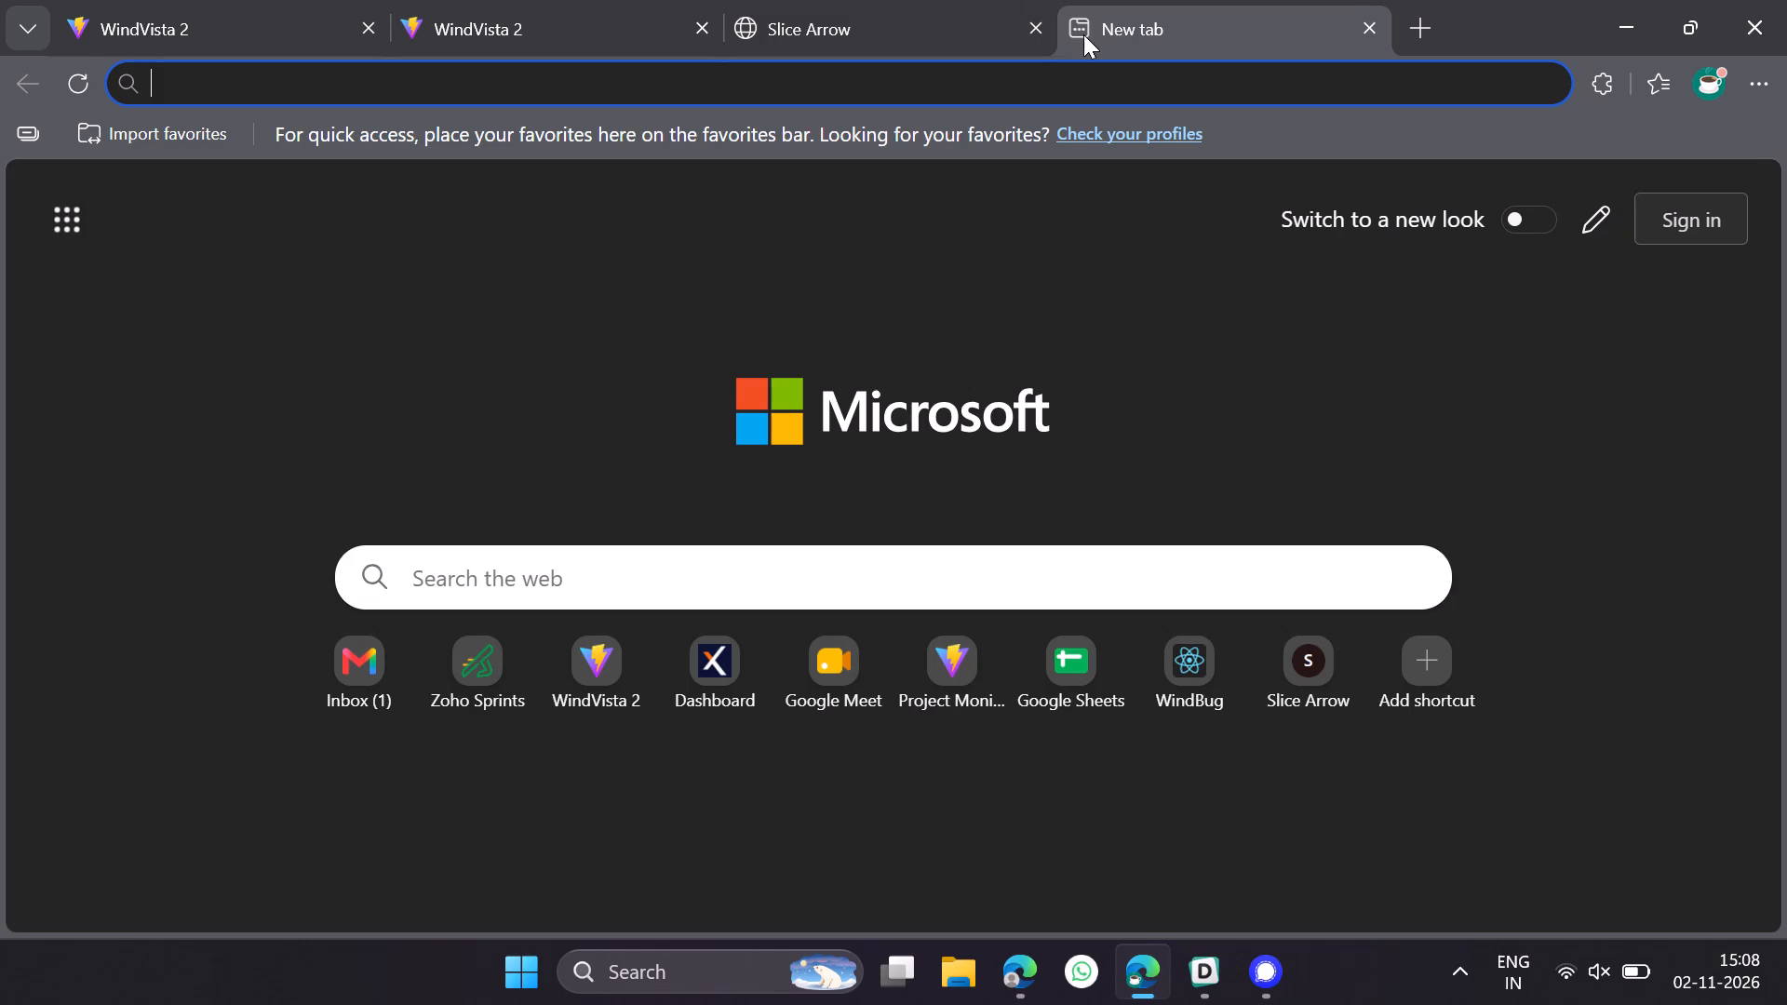
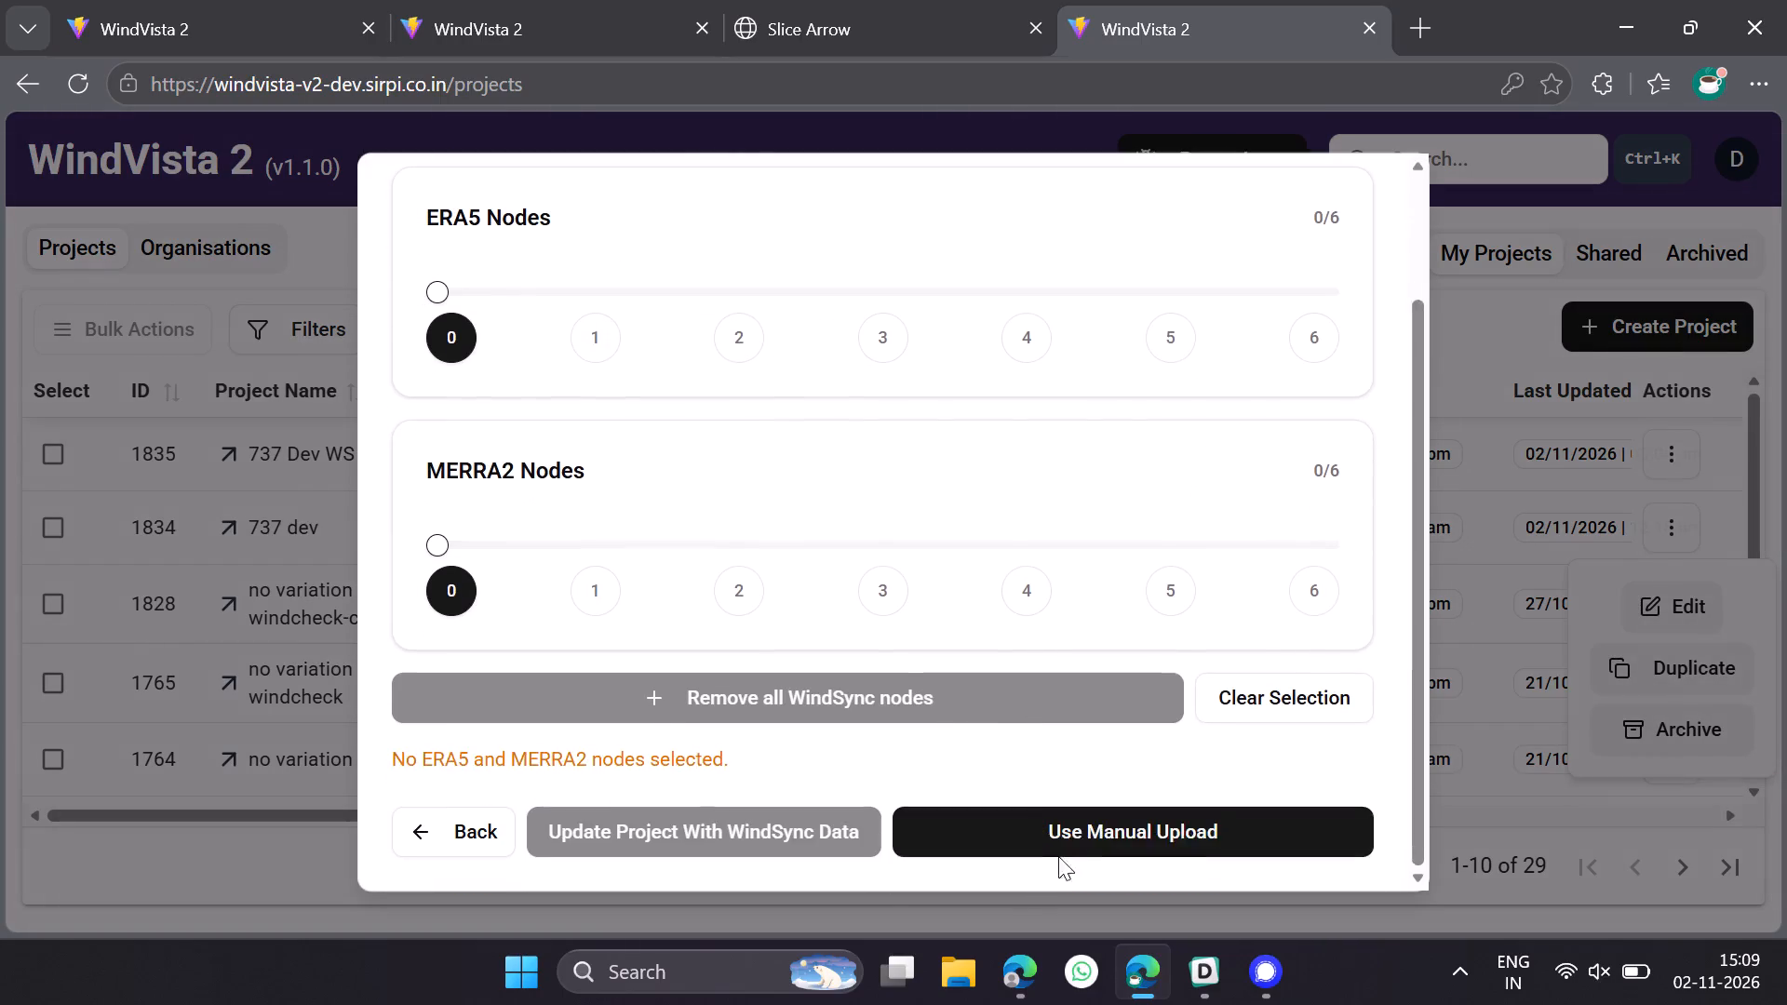
Review the validated reanalysis files in the 737 dev project's manual upload form, then close the form without saving.
click(1083, 826)
scroll(915, 782, down, 19)
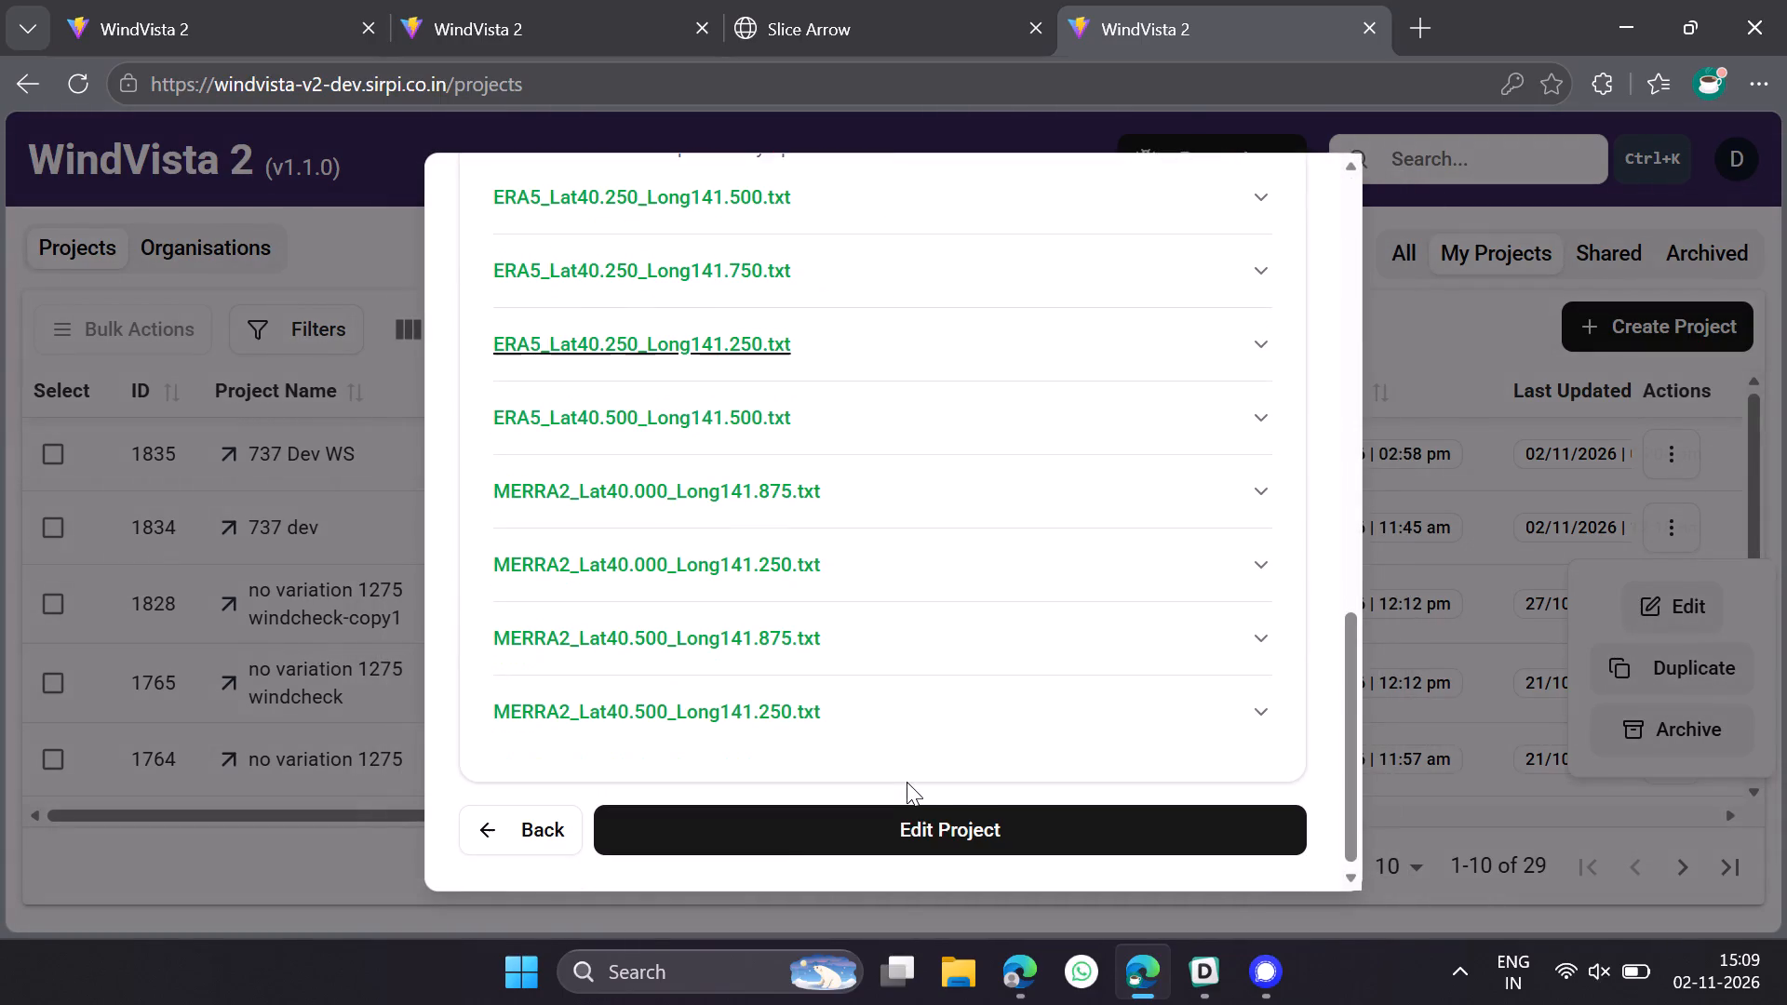
scroll(907, 782, down, 4)
click(510, 824)
click(194, 722)
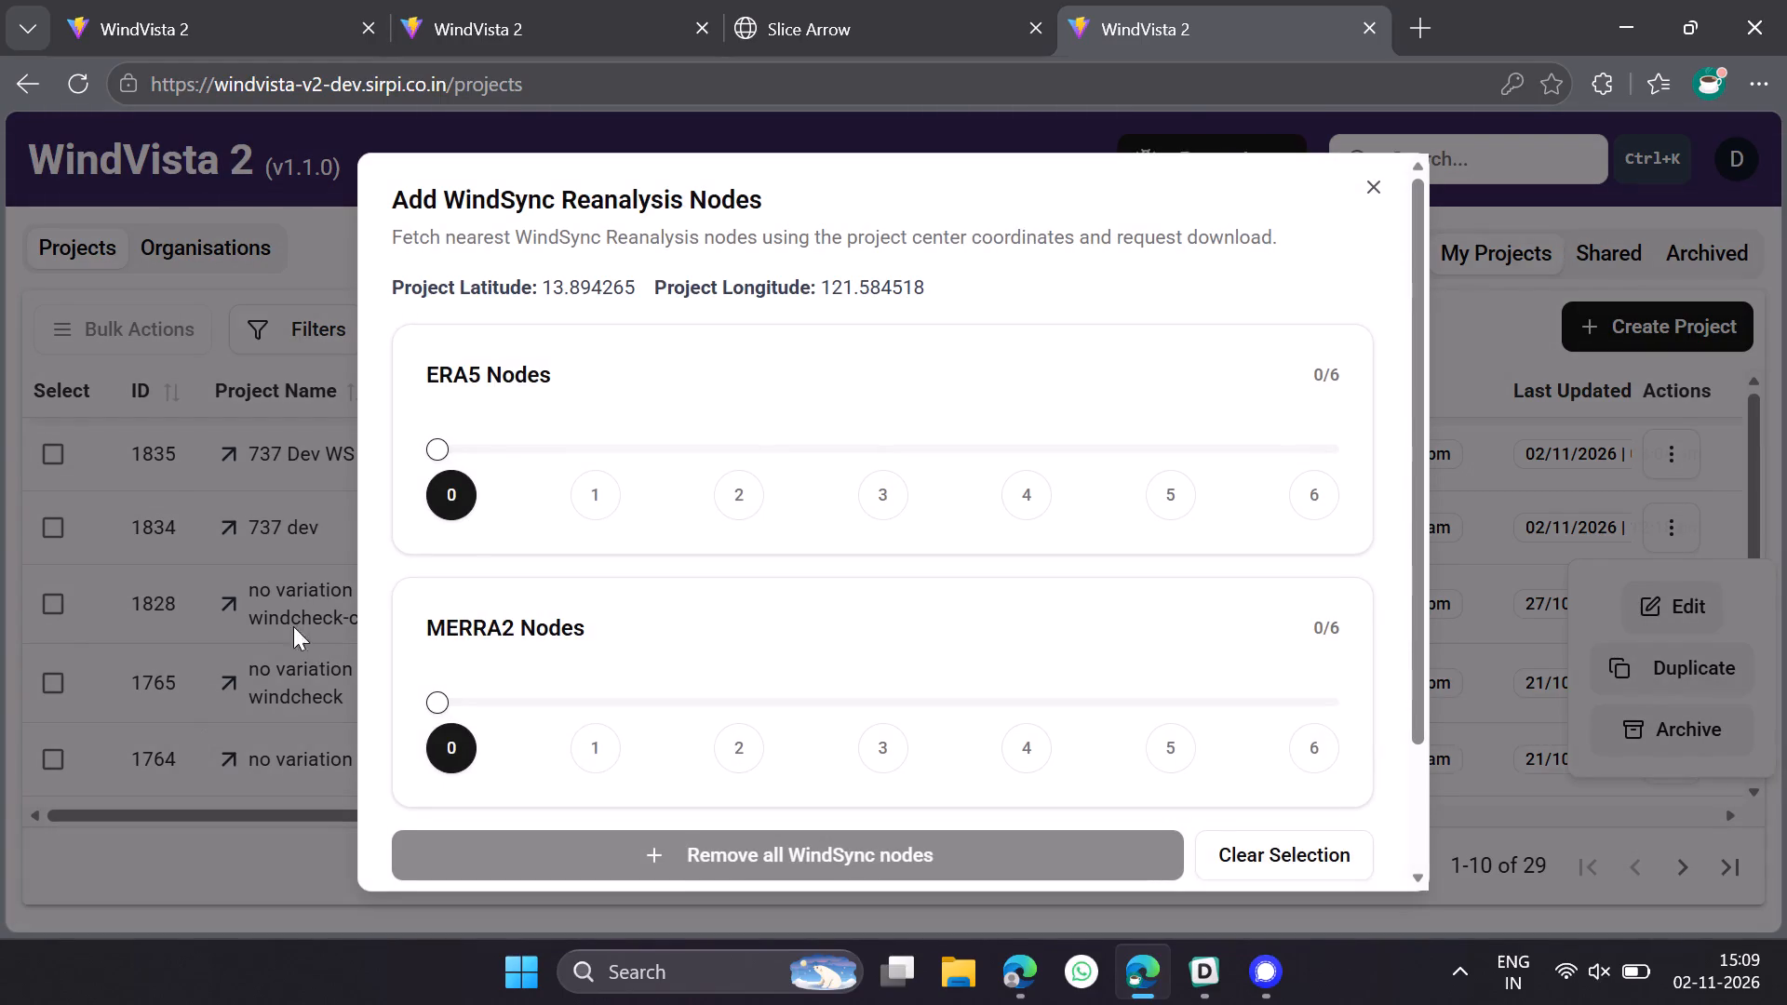
key(Escape)
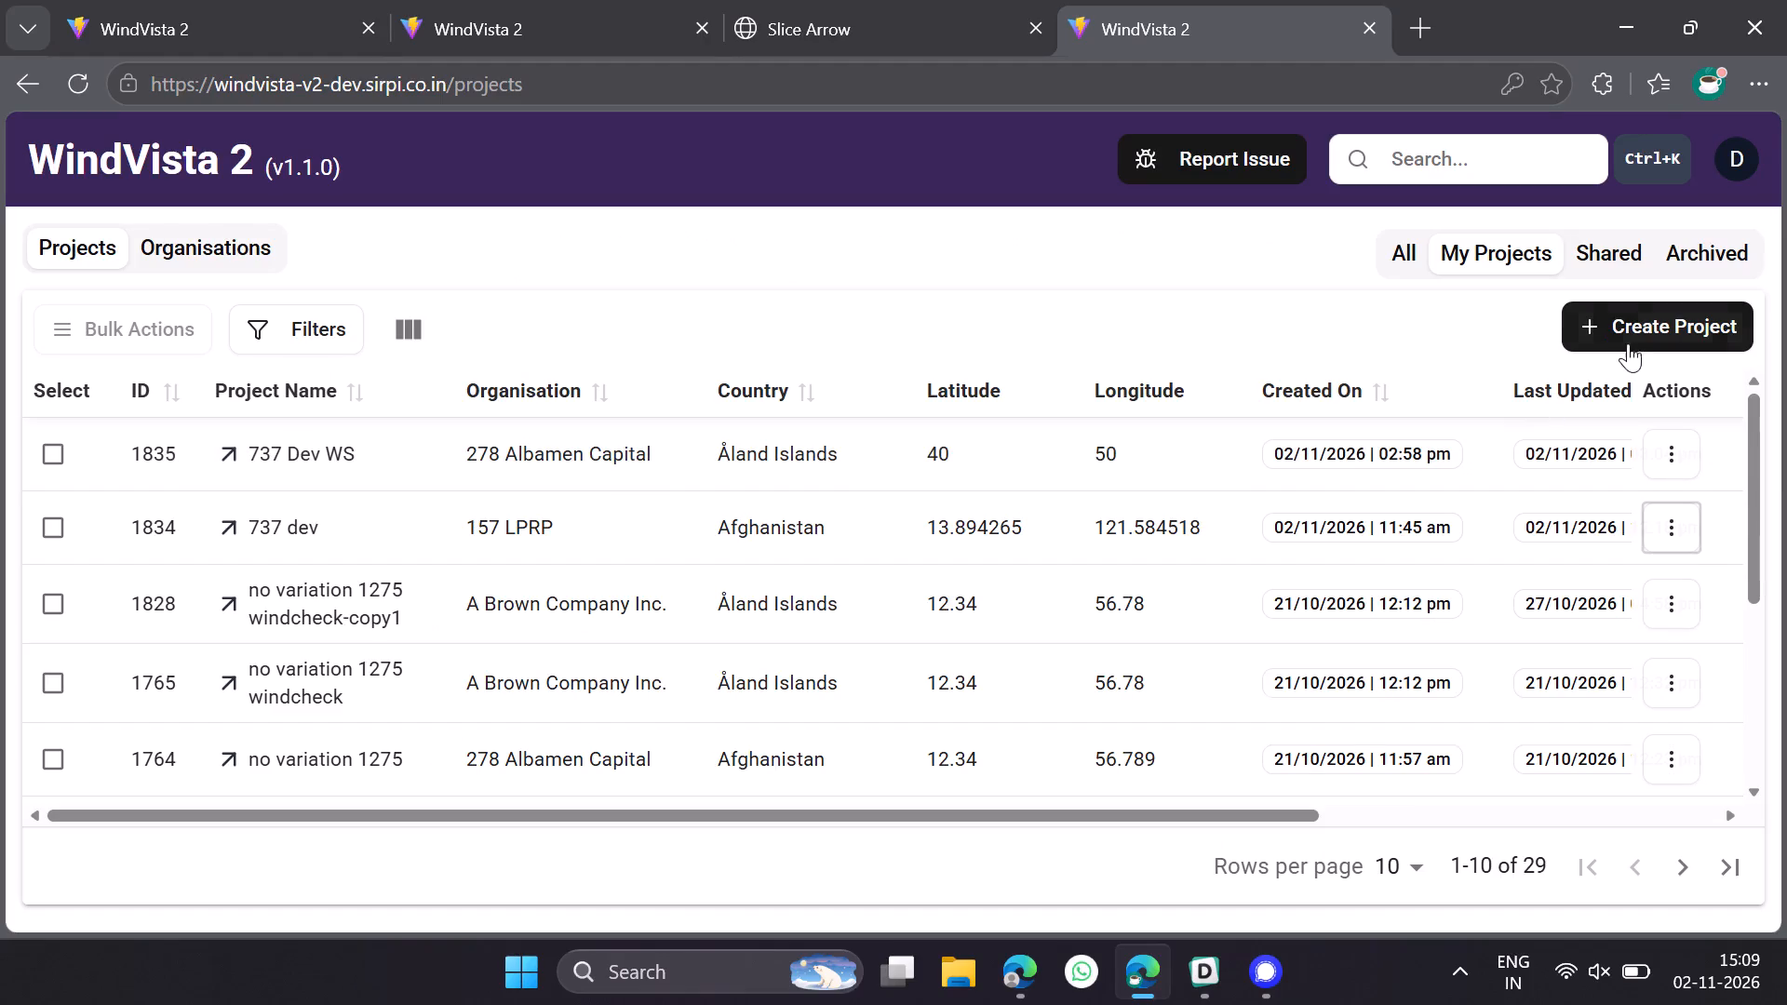
Start a new project on Dev for organisation 278 Albamen Capital with the title dff.
click(1630, 342)
click(812, 332)
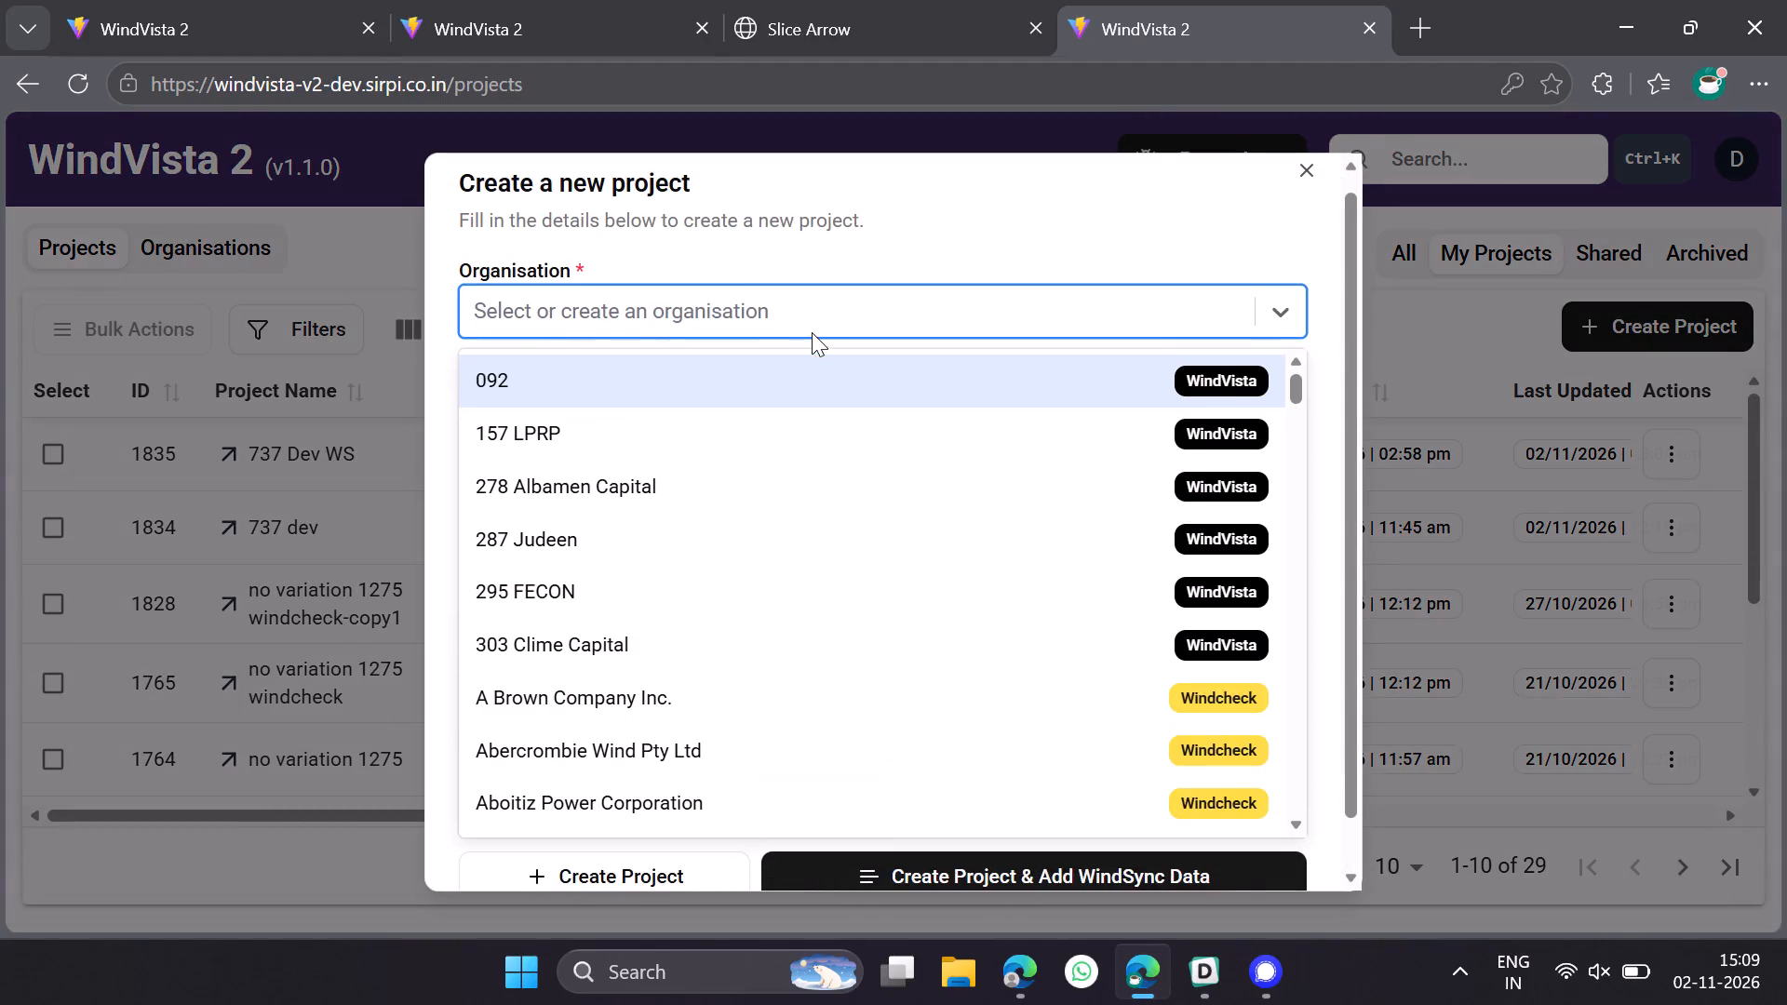
click(751, 474)
click(896, 417)
text(we)
click(775, 427)
text(df)
key(f)
Set the country to Åland Islands, center latitude 12 and longitude 13, and continue to adding WindSync data.
click(743, 508)
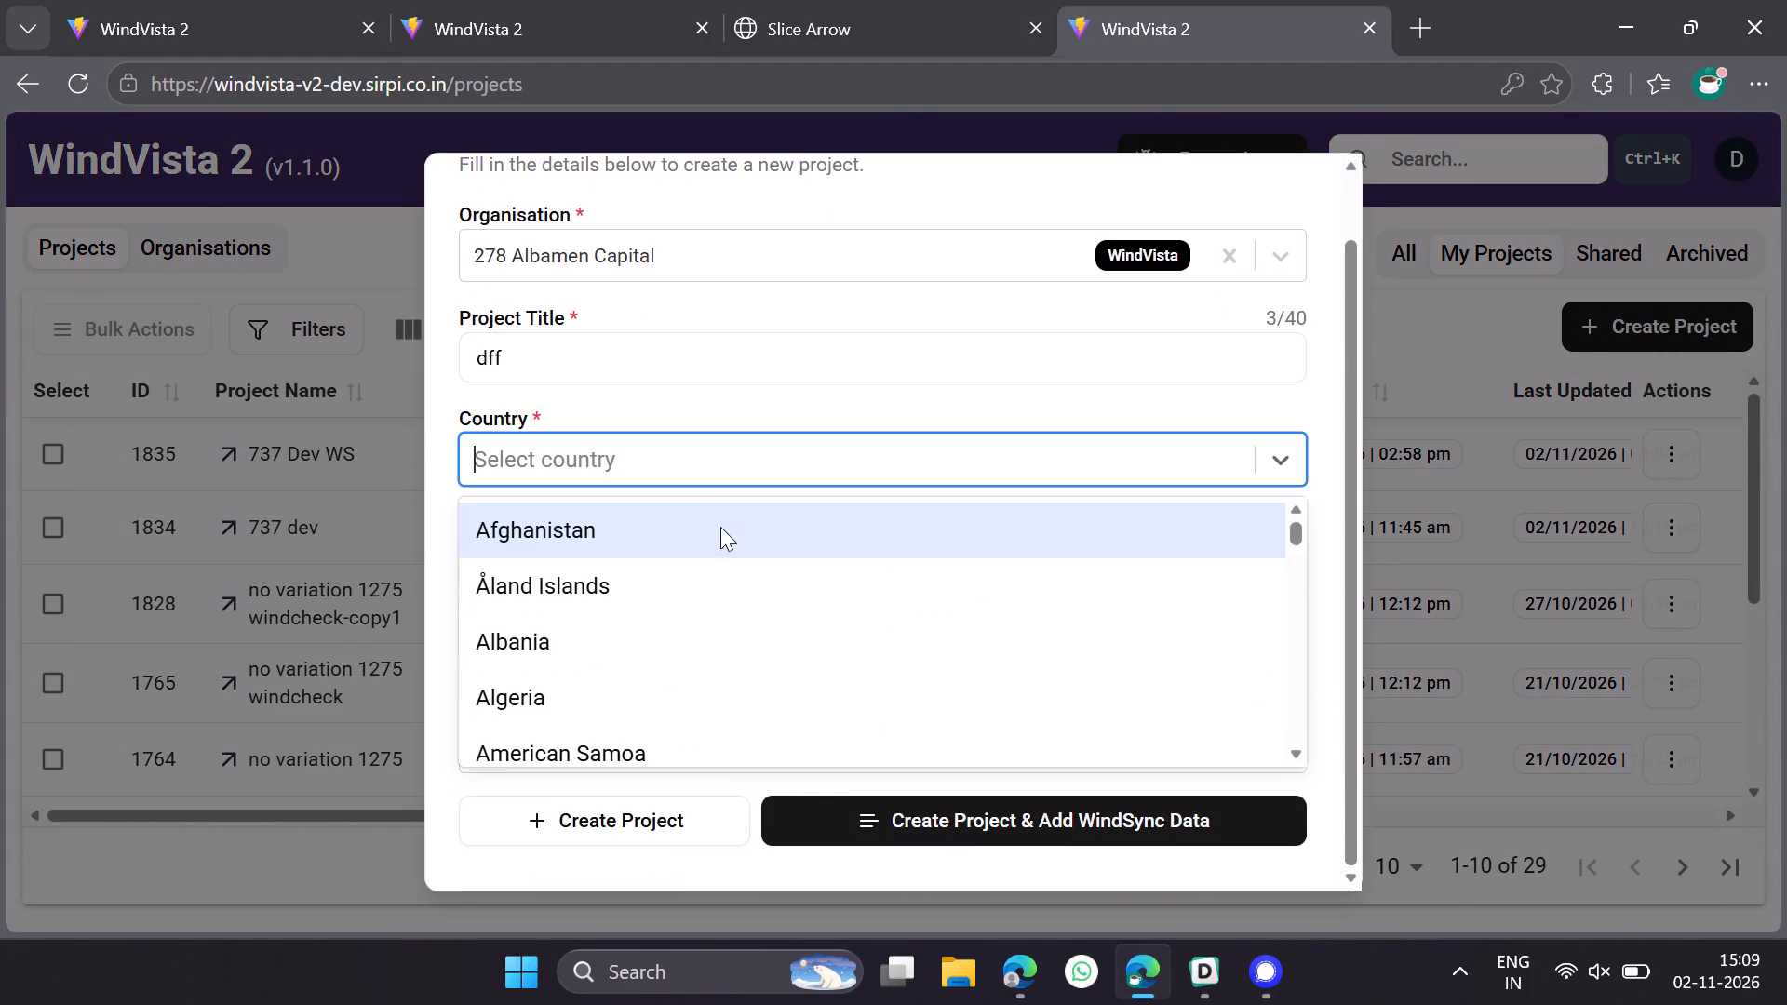
click(600, 577)
click(681, 545)
click(577, 559)
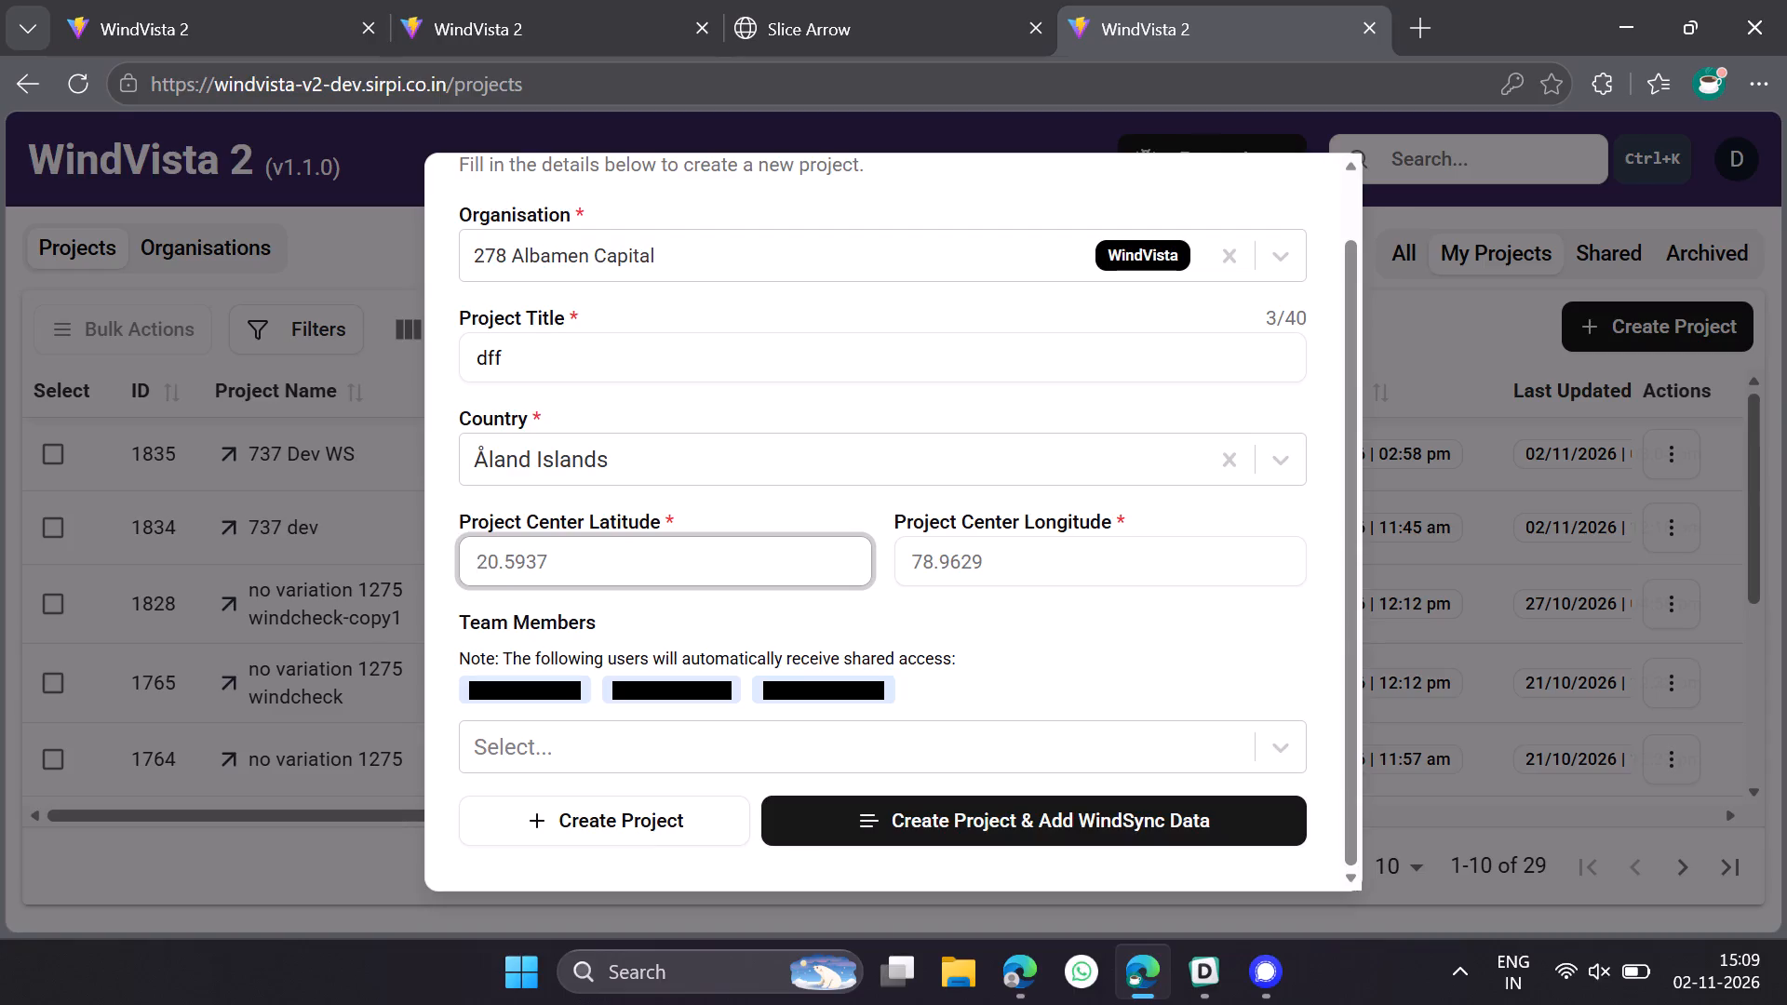
text(12)
click(1061, 555)
text(13)
click(905, 804)
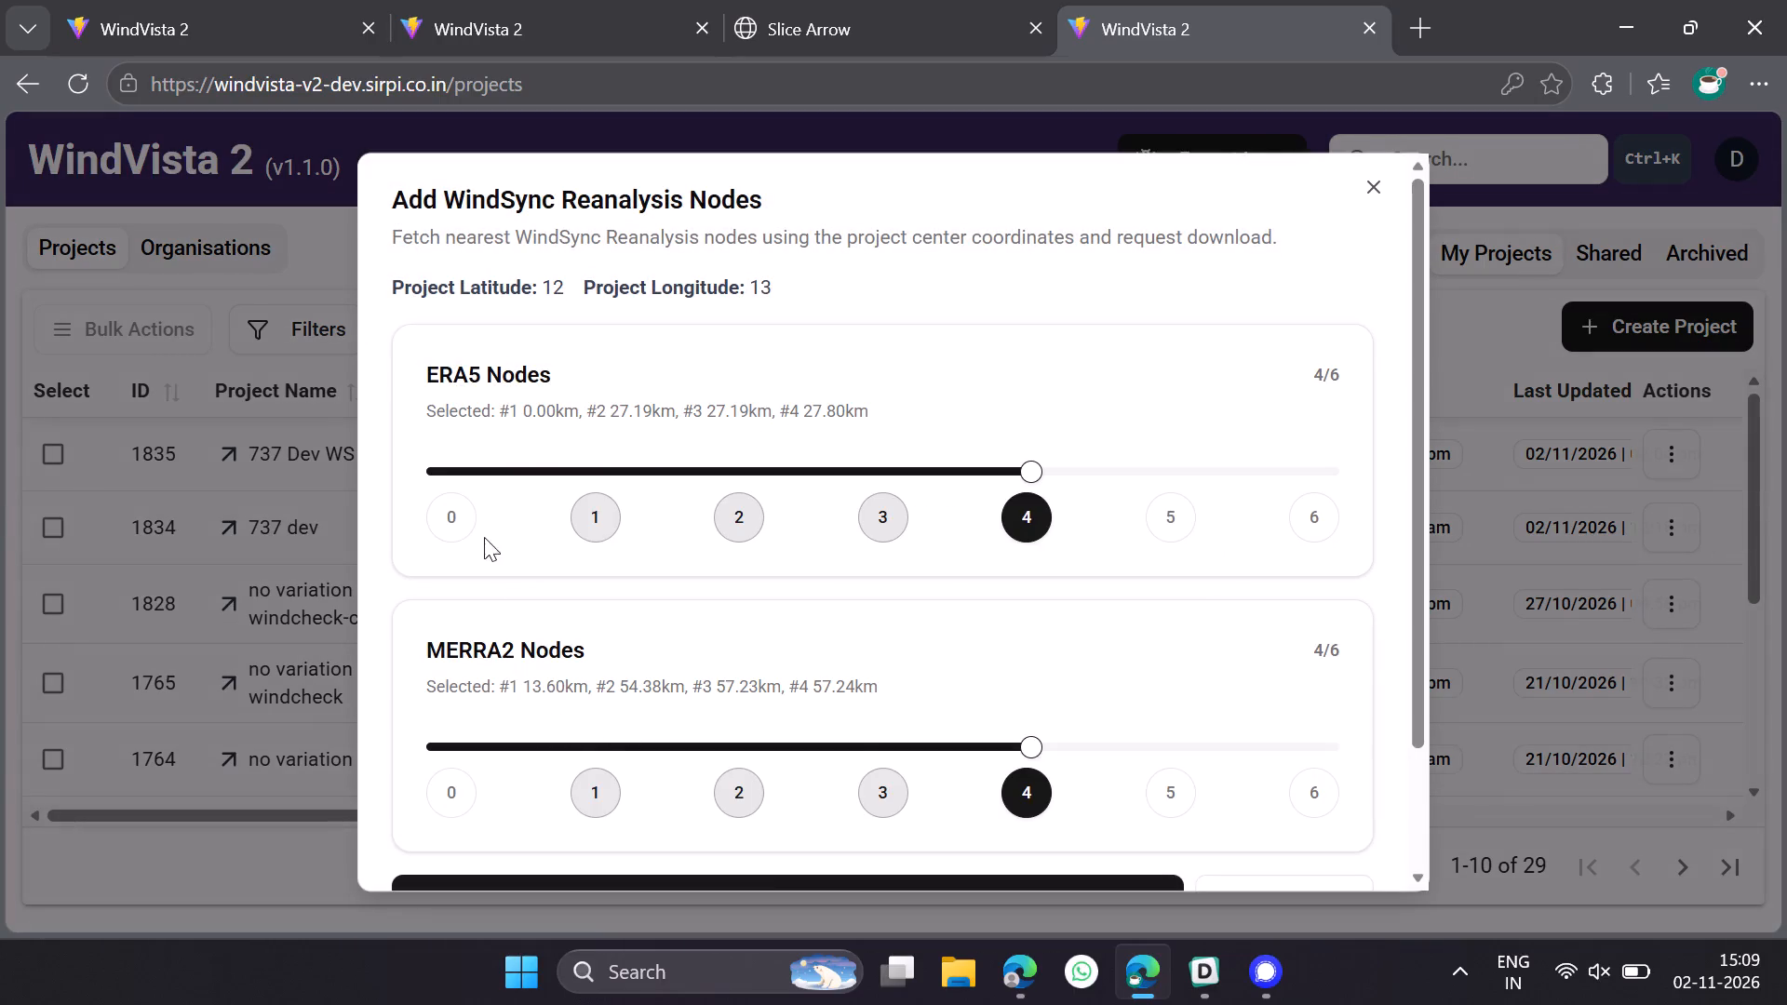
Reduce the ERA5 and MERRA2 nodes to 0 and switch to manual upload of reanalysis data.
click(473, 533)
click(450, 524)
click(437, 763)
scroll(704, 705, down, 6)
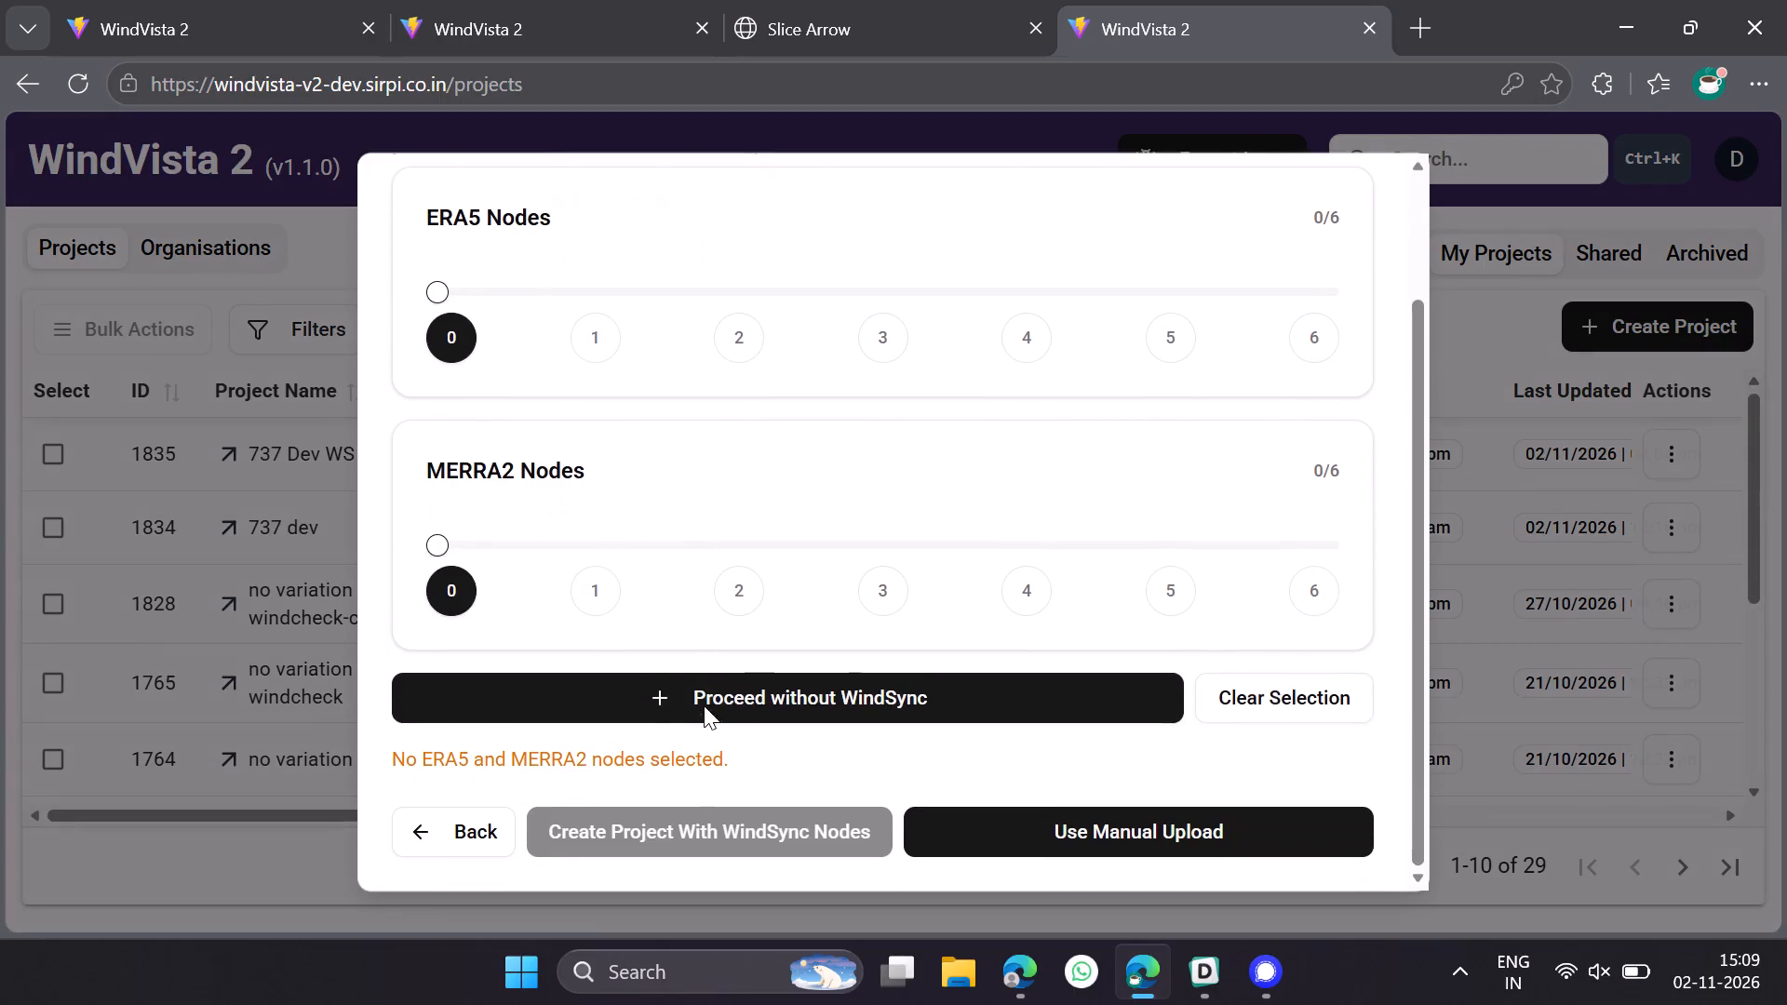
click(1035, 833)
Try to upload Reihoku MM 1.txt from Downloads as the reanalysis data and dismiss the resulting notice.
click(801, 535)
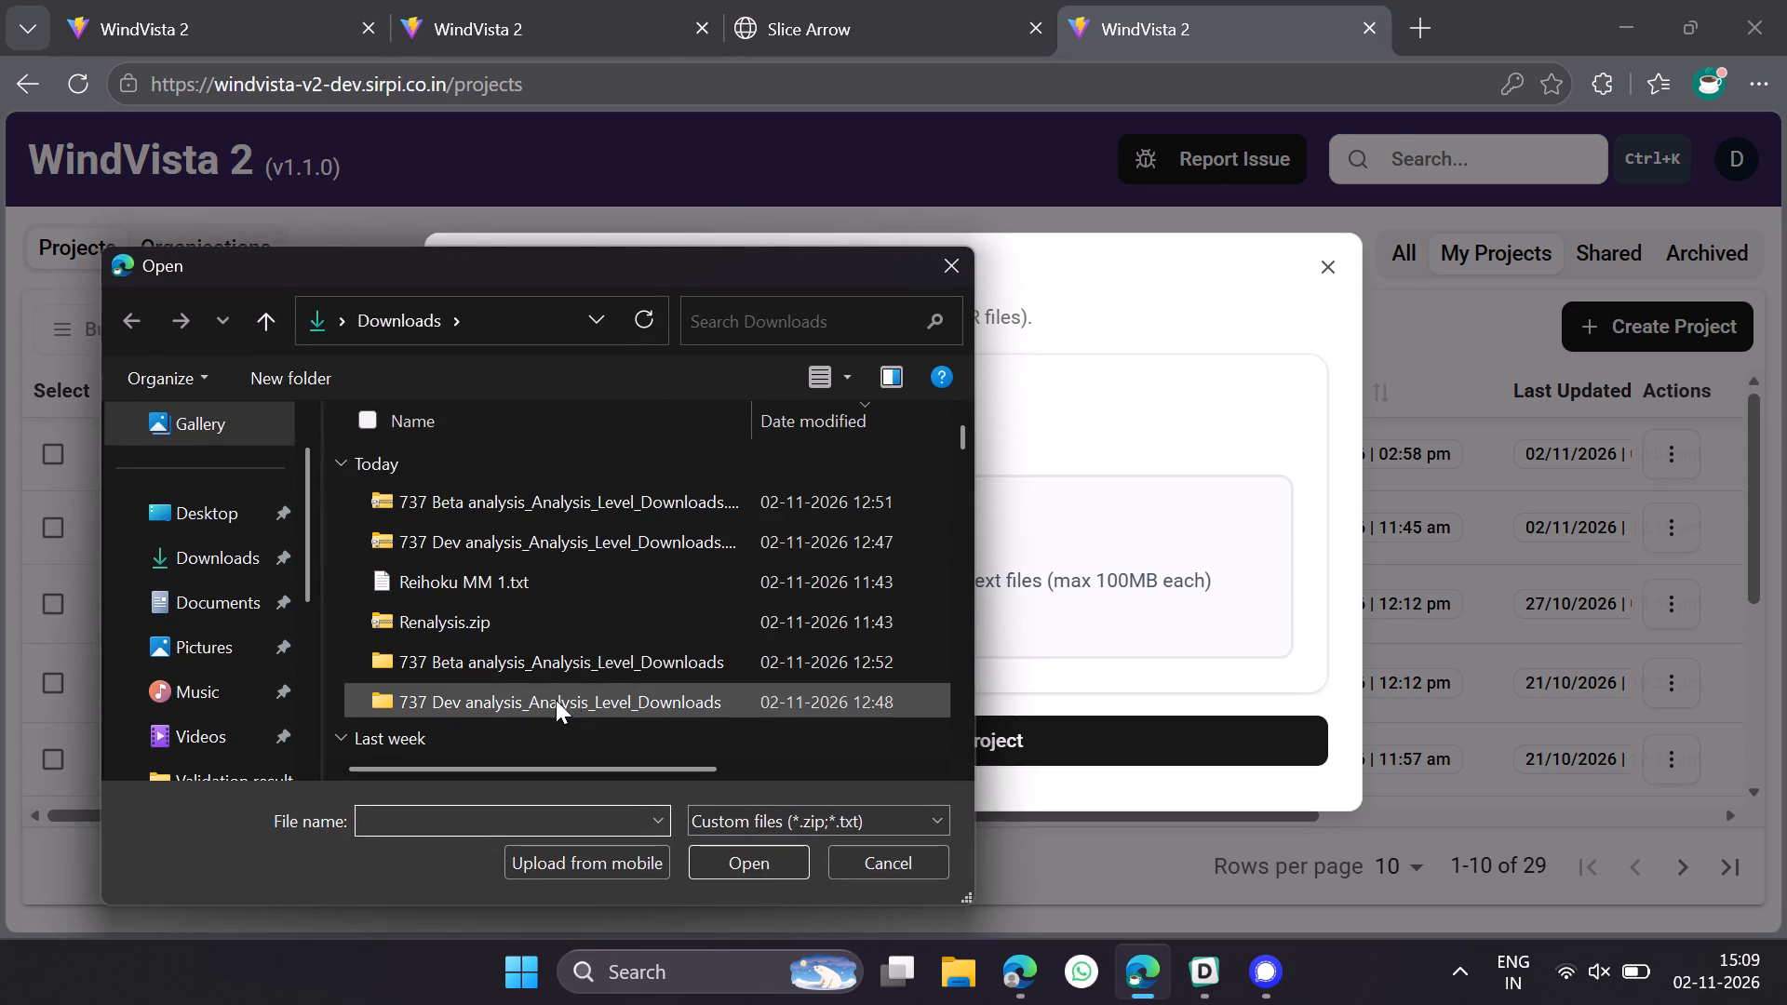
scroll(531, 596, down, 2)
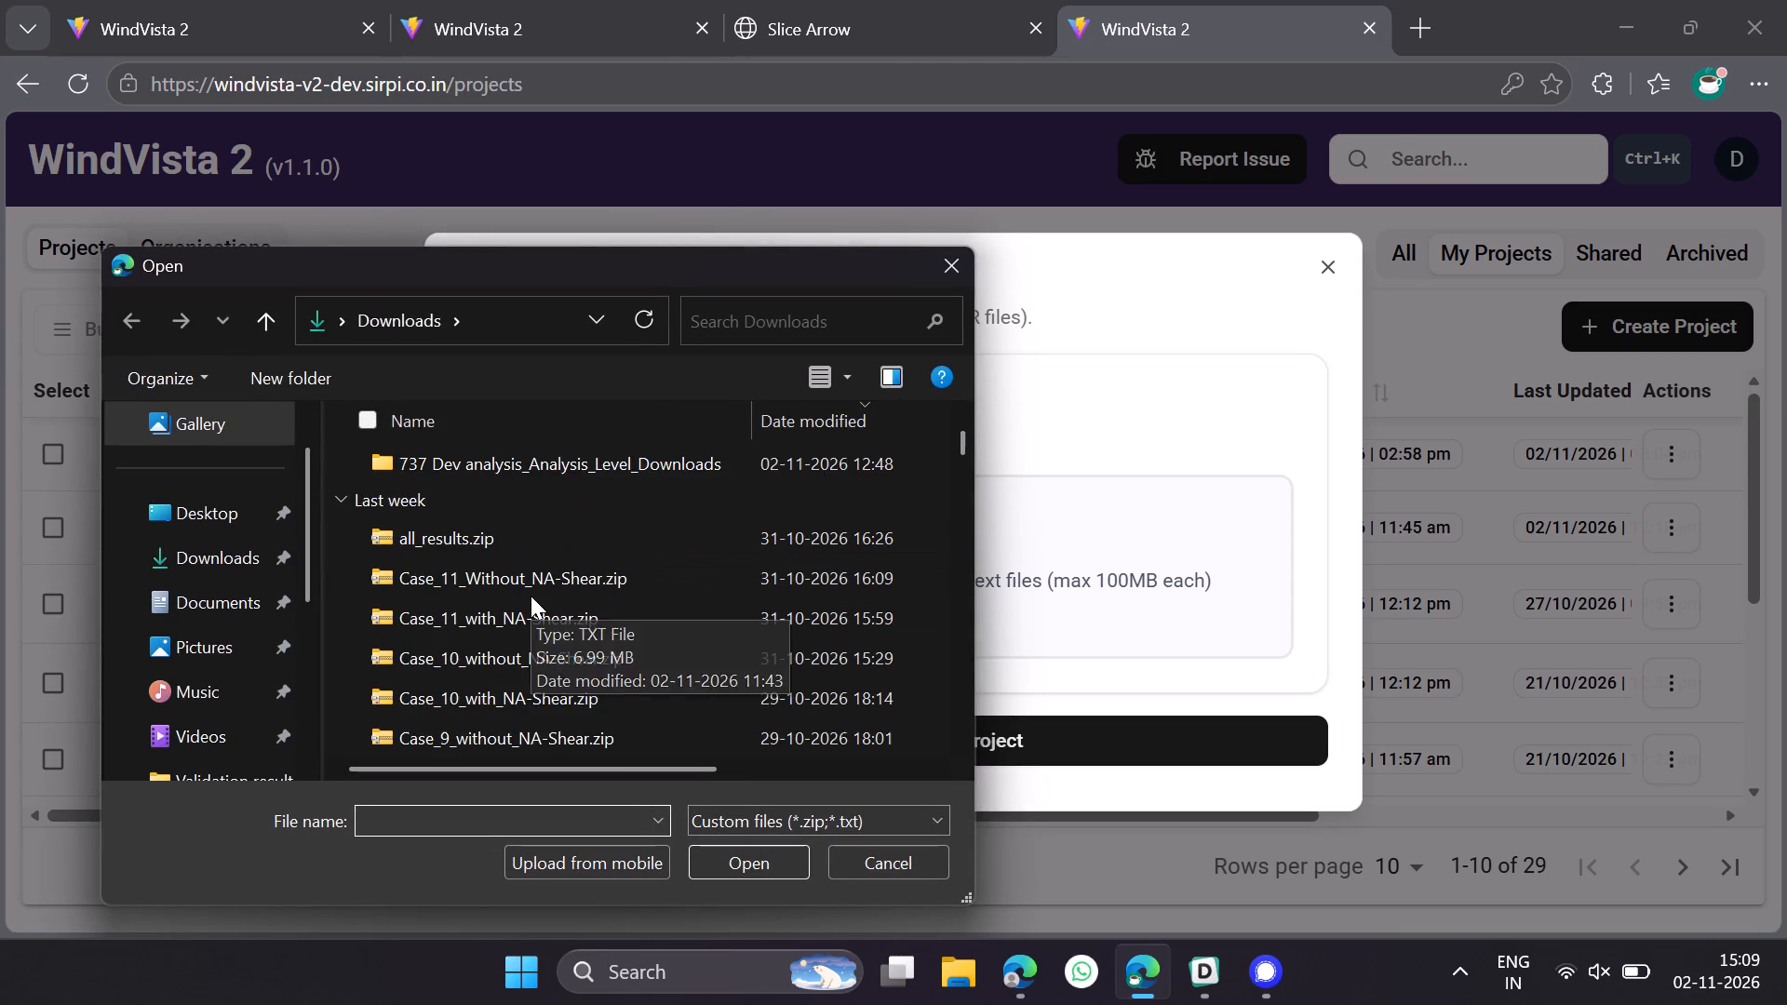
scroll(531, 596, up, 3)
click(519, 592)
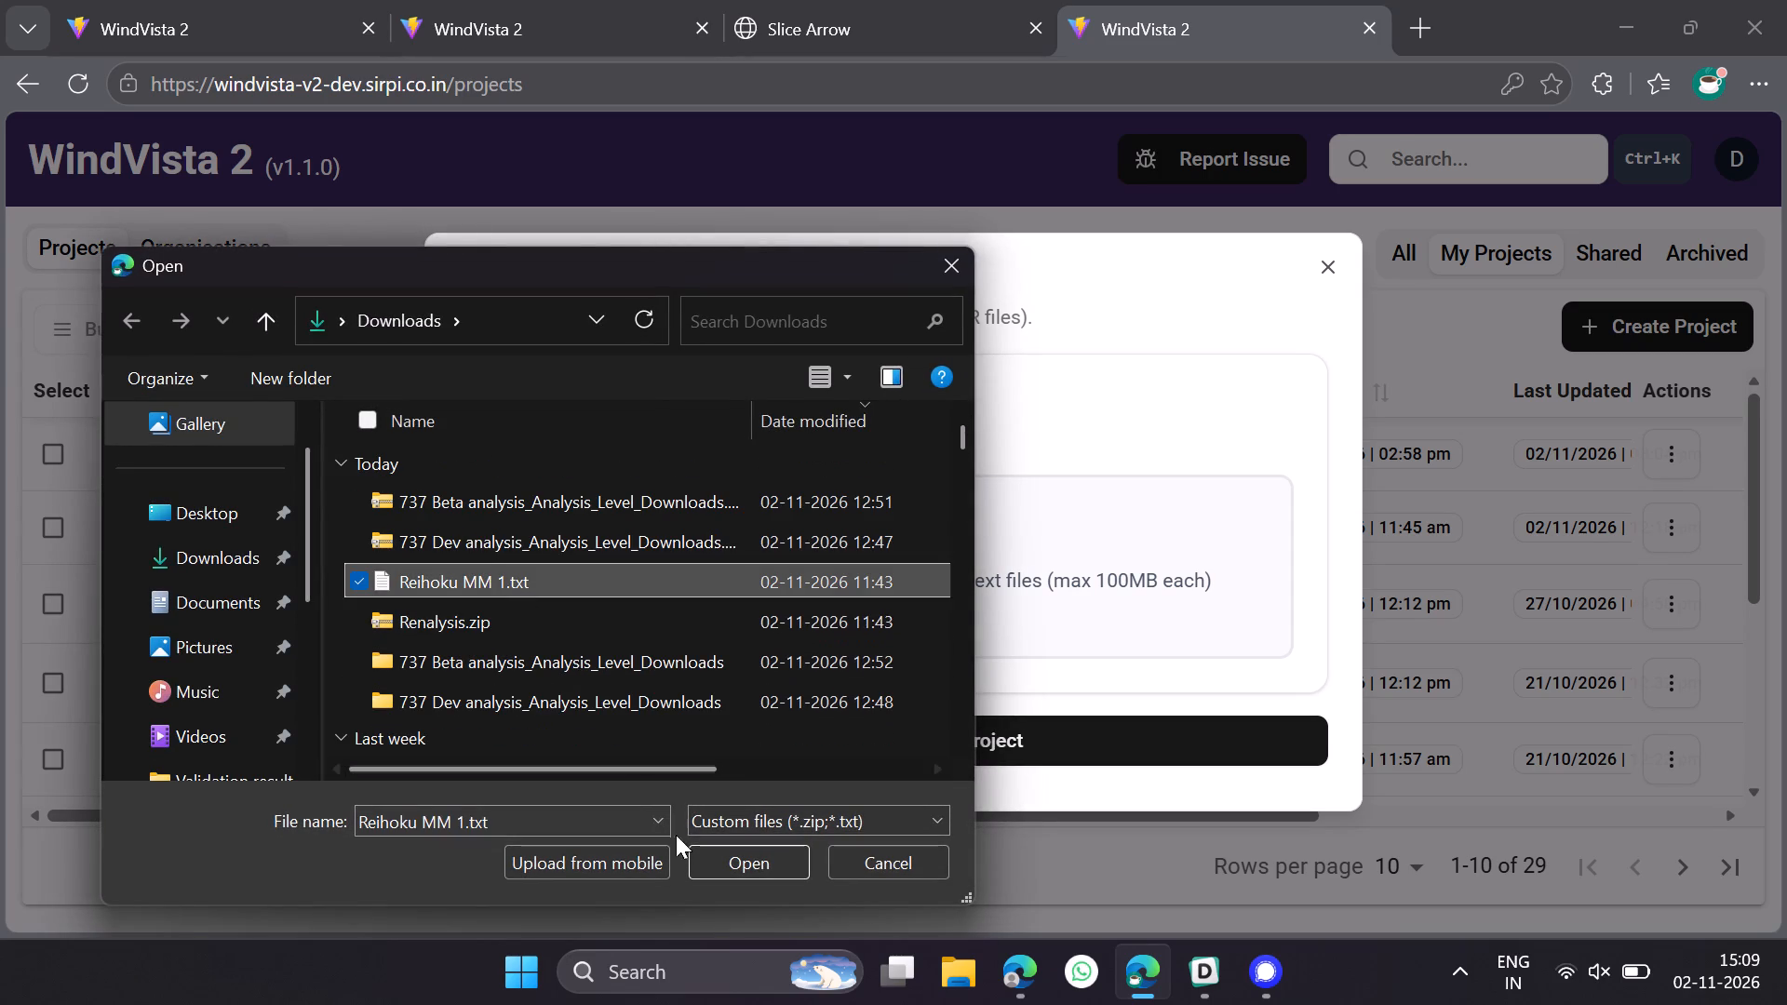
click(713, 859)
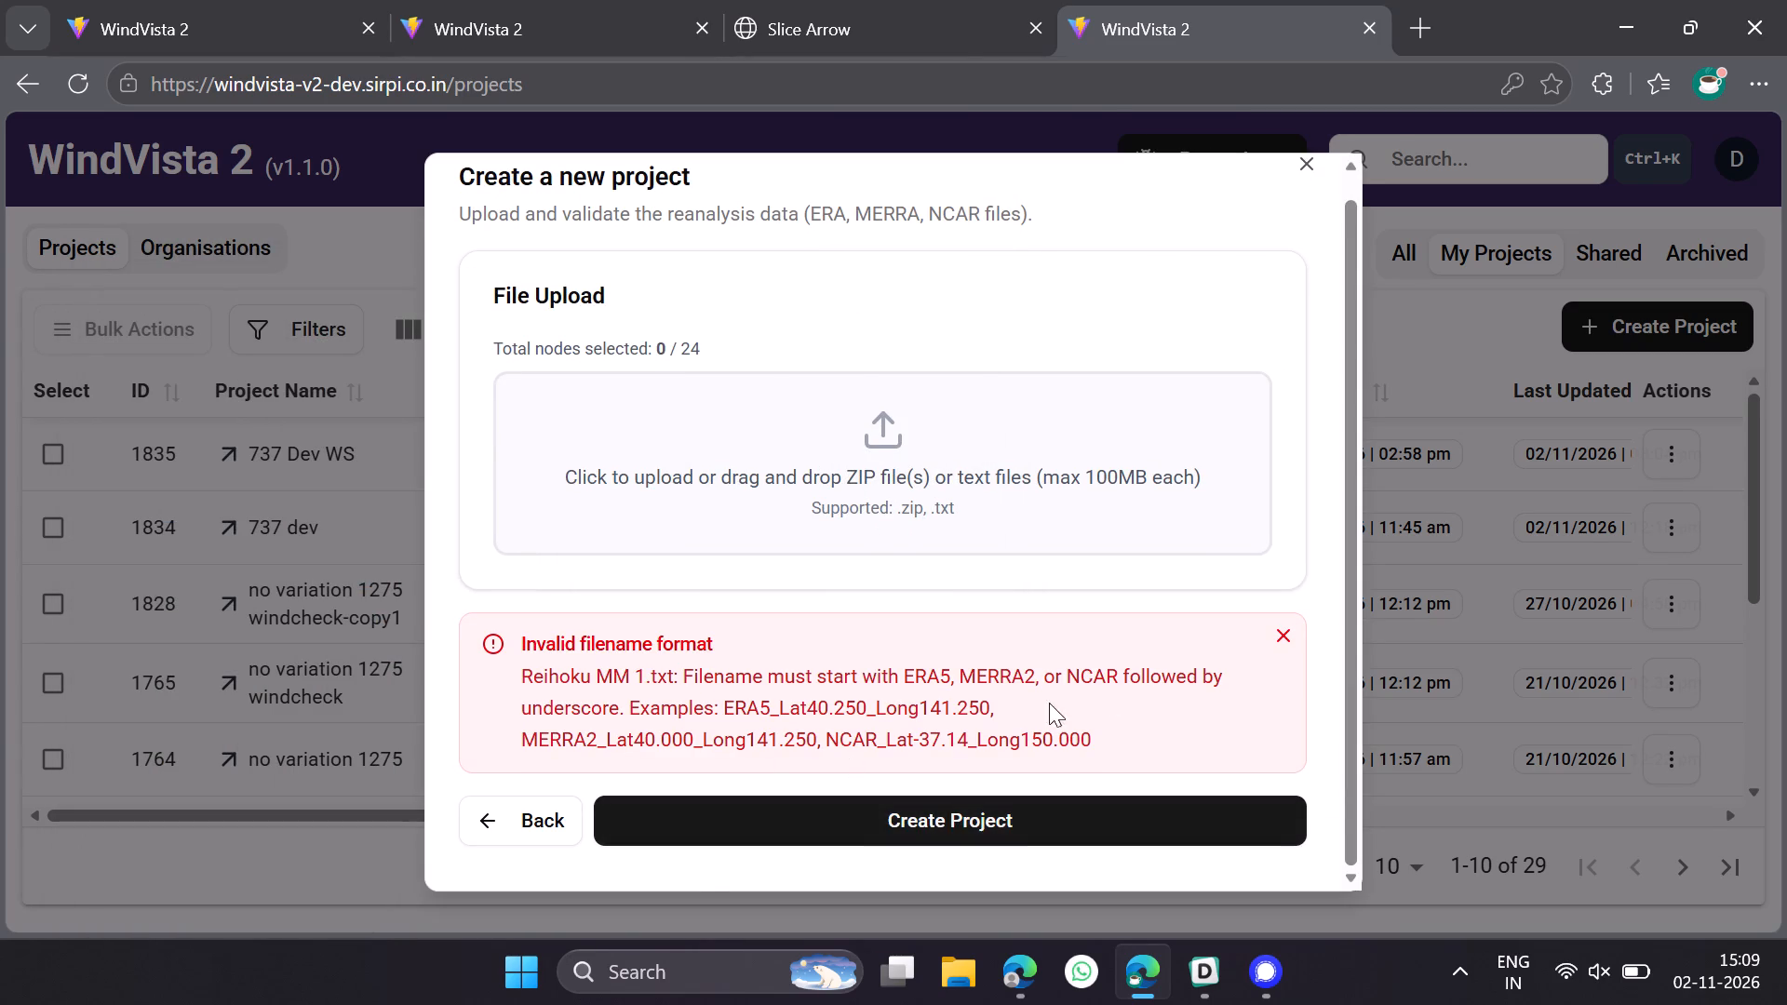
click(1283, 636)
click(960, 559)
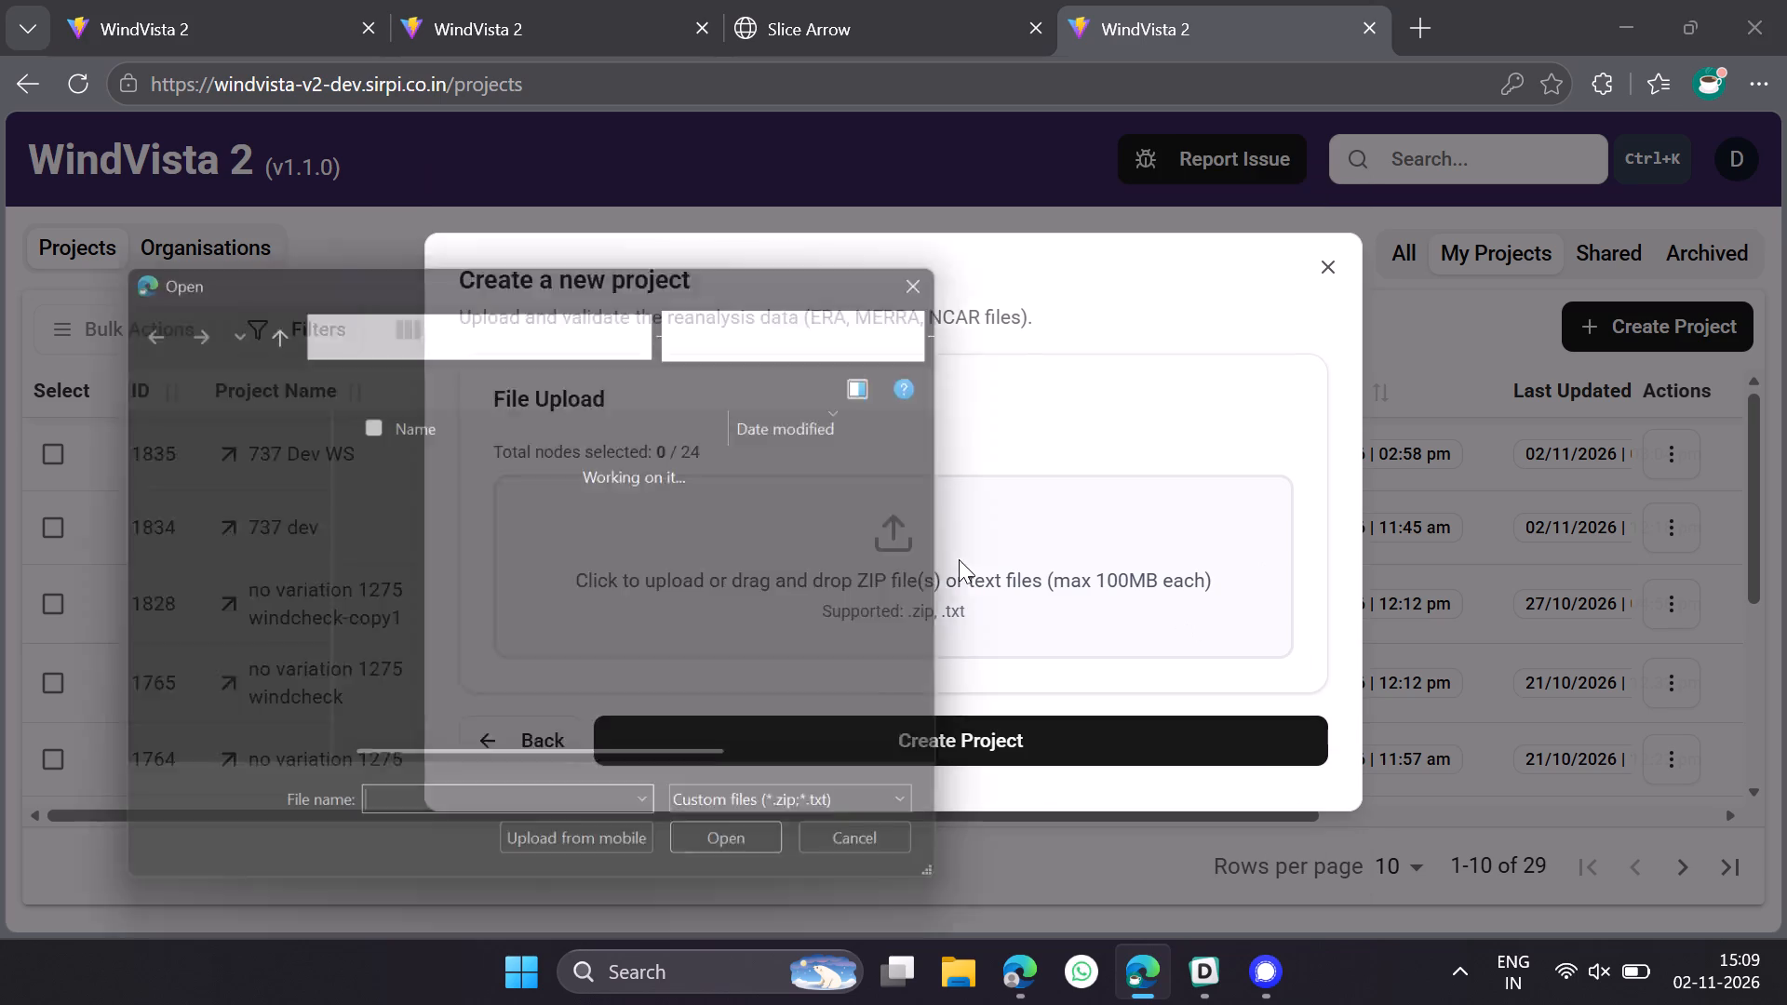
click(598, 617)
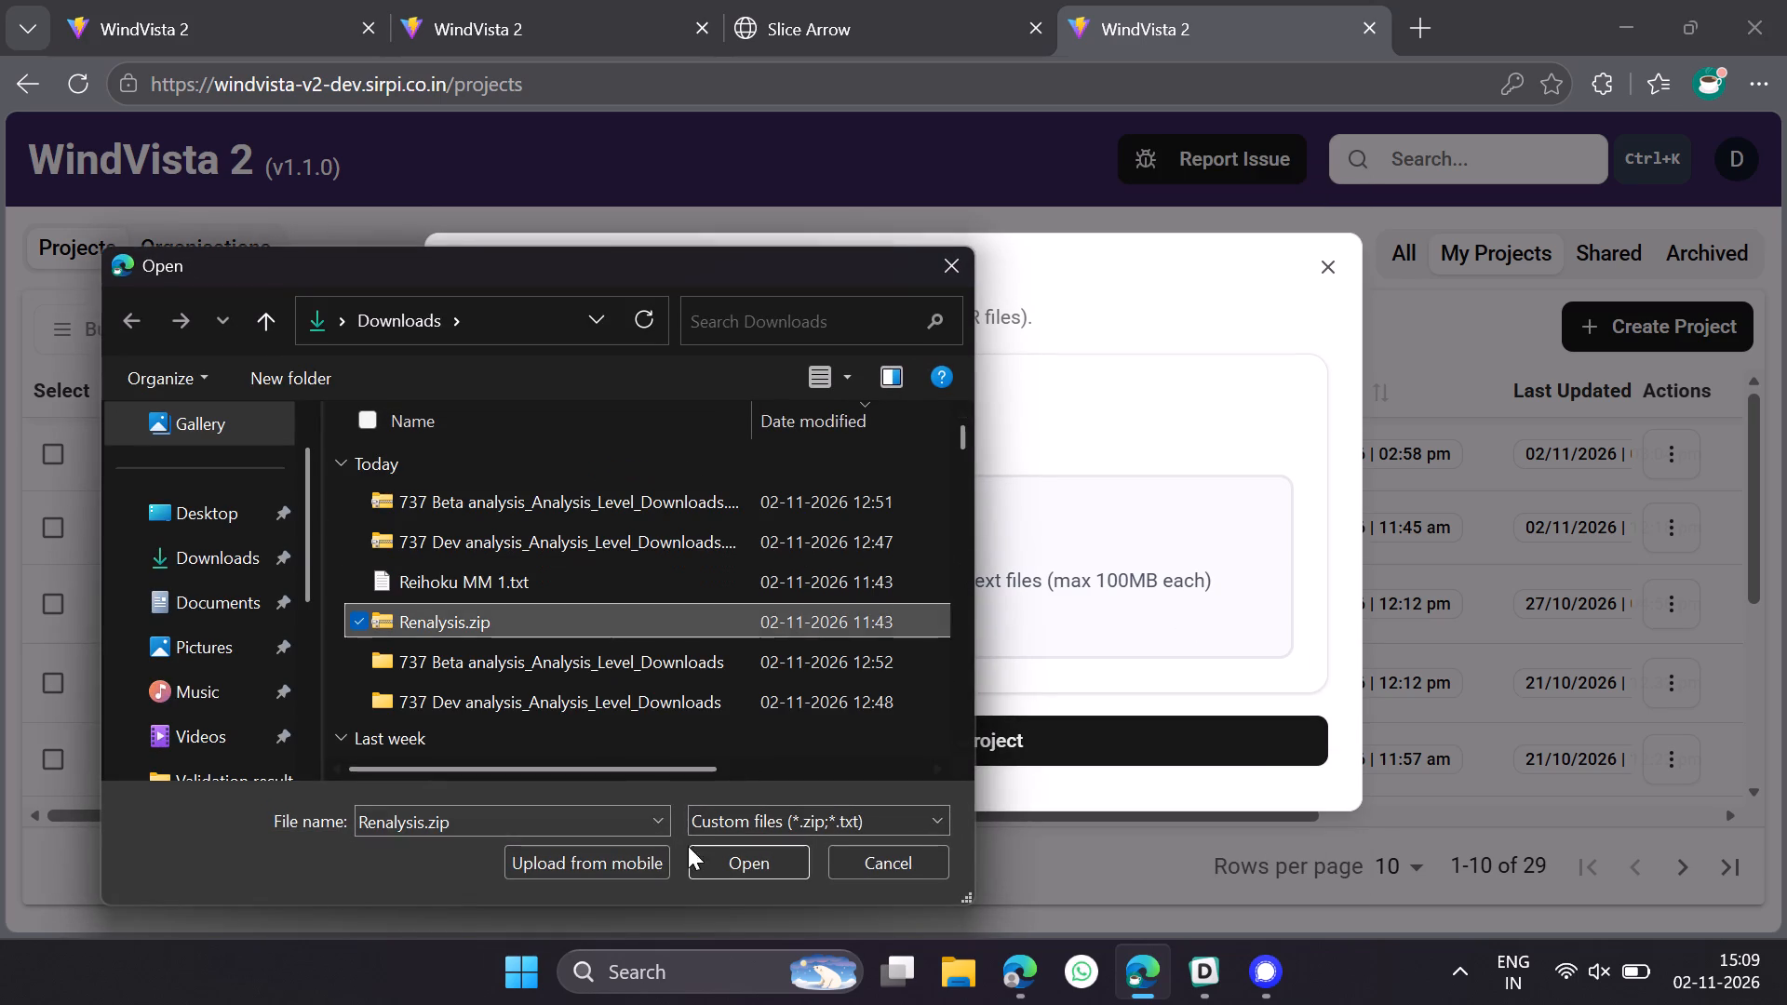
click(715, 846)
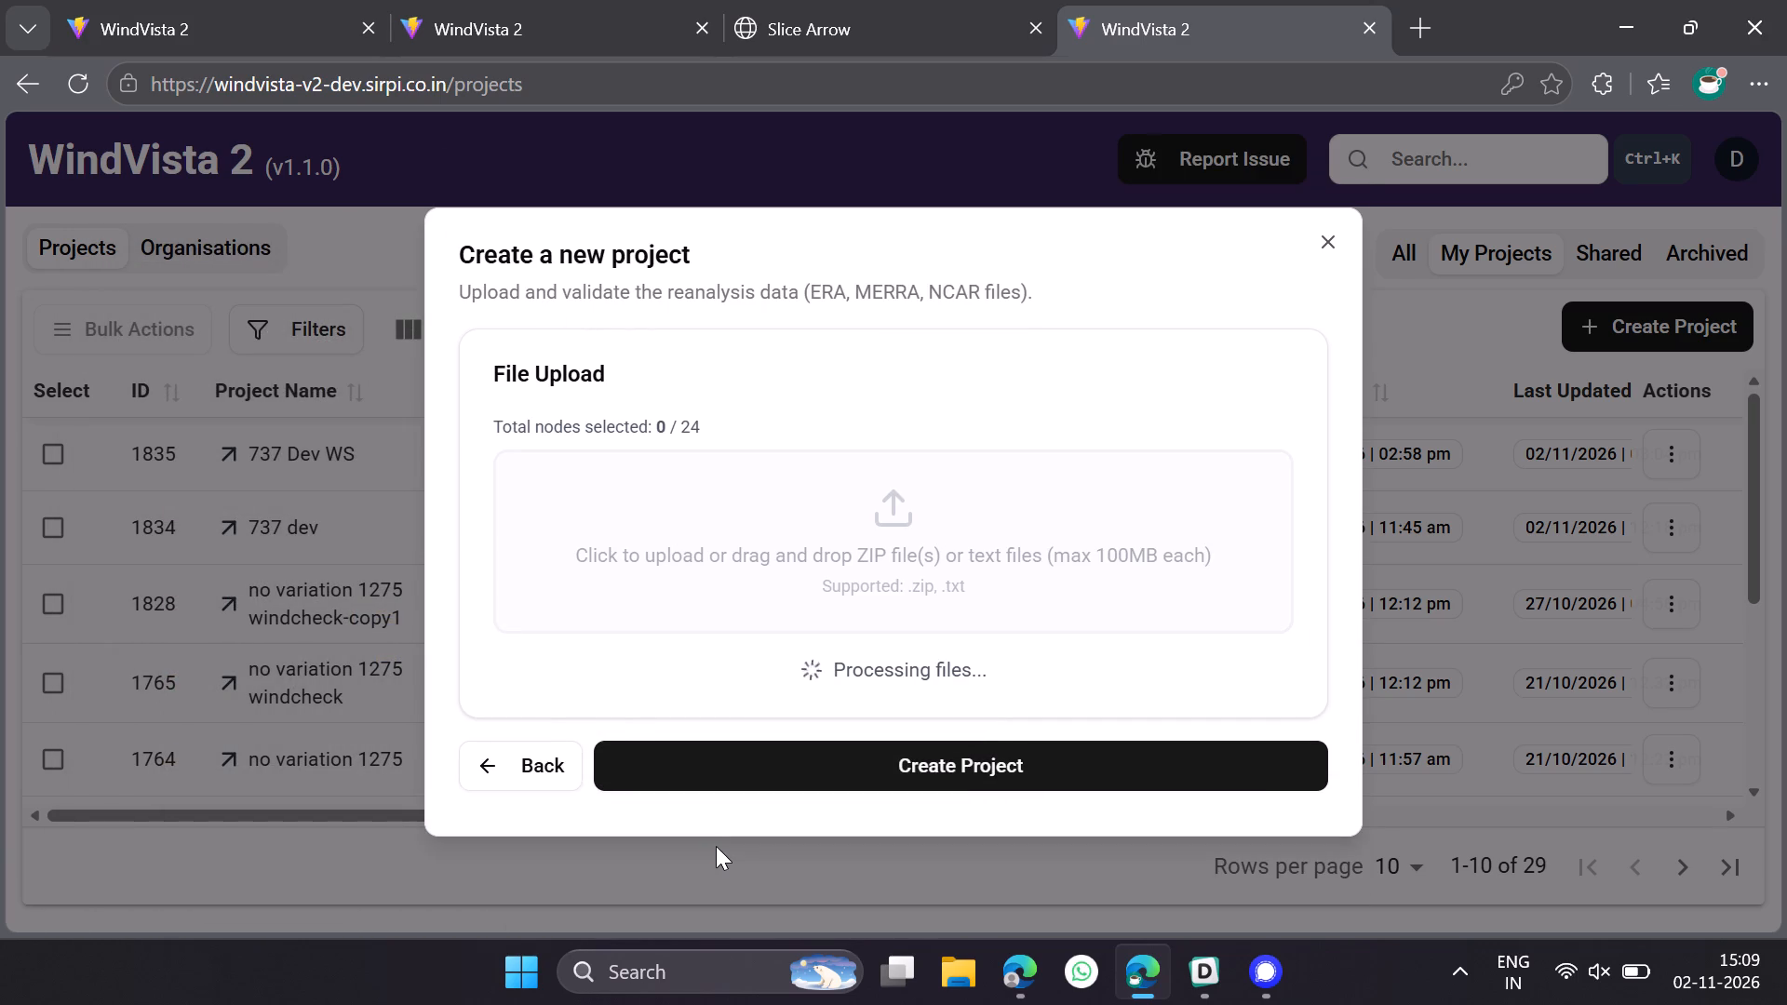
scroll(876, 763, down, 8)
scroll(1242, 657, down, 8)
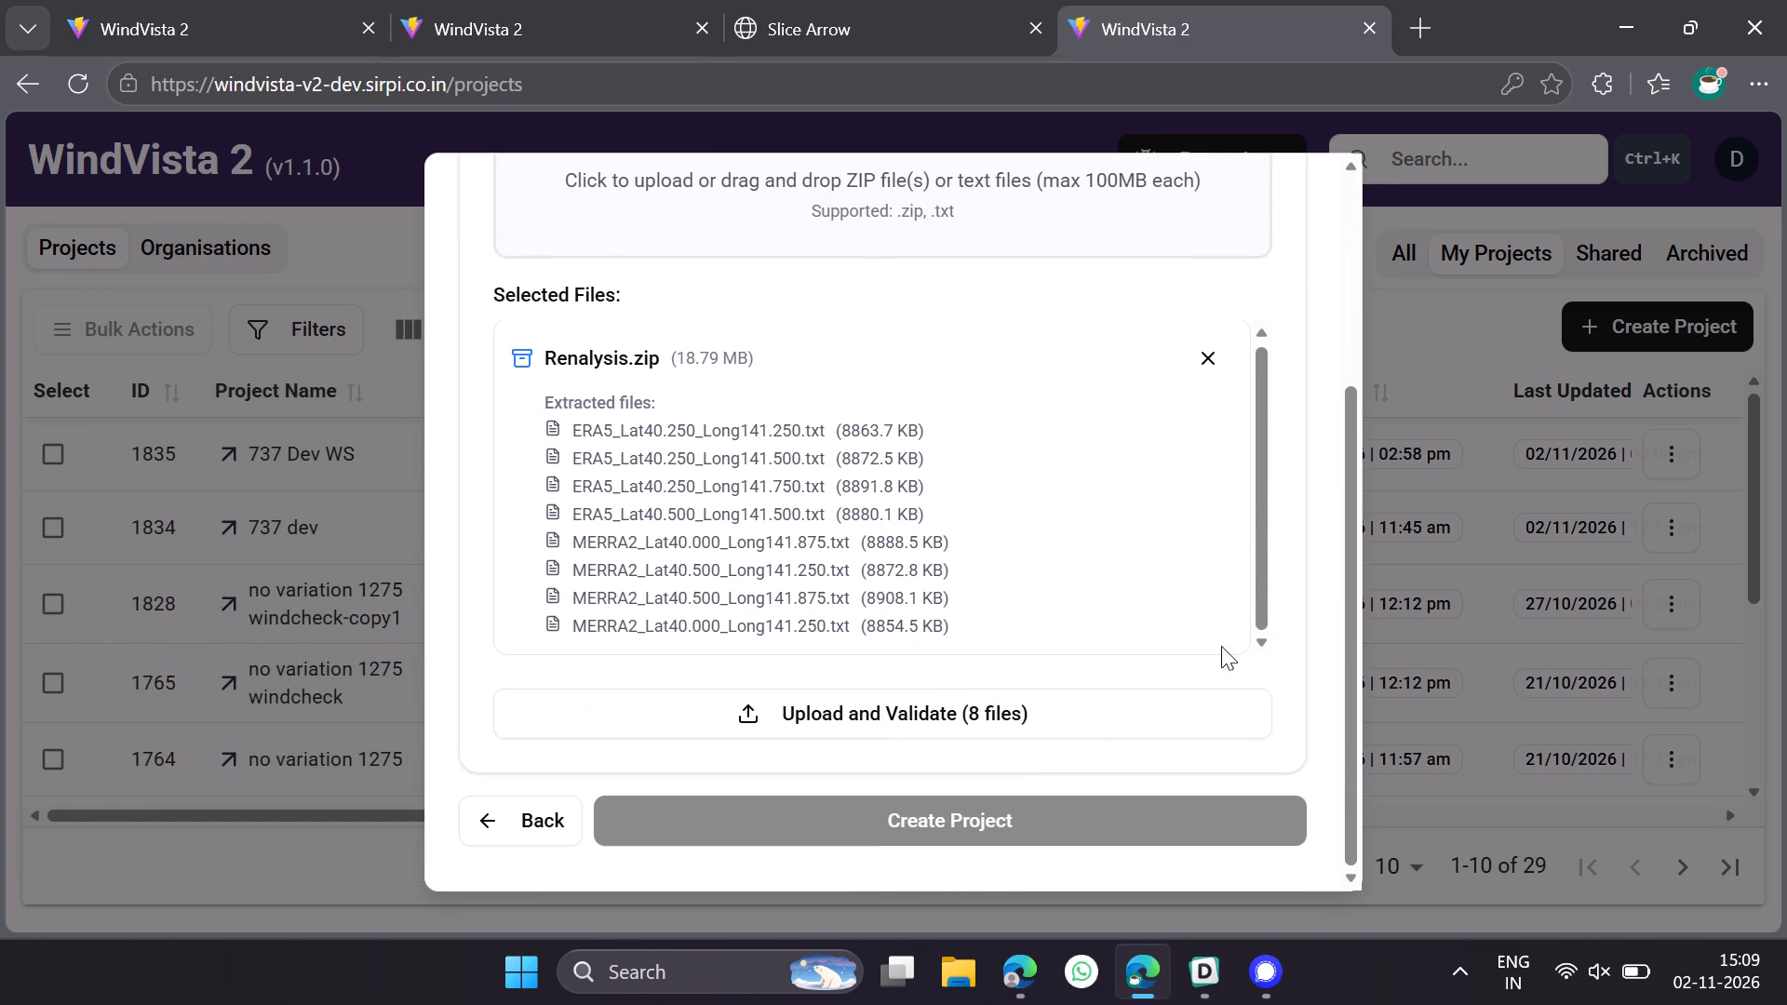
click(1067, 719)
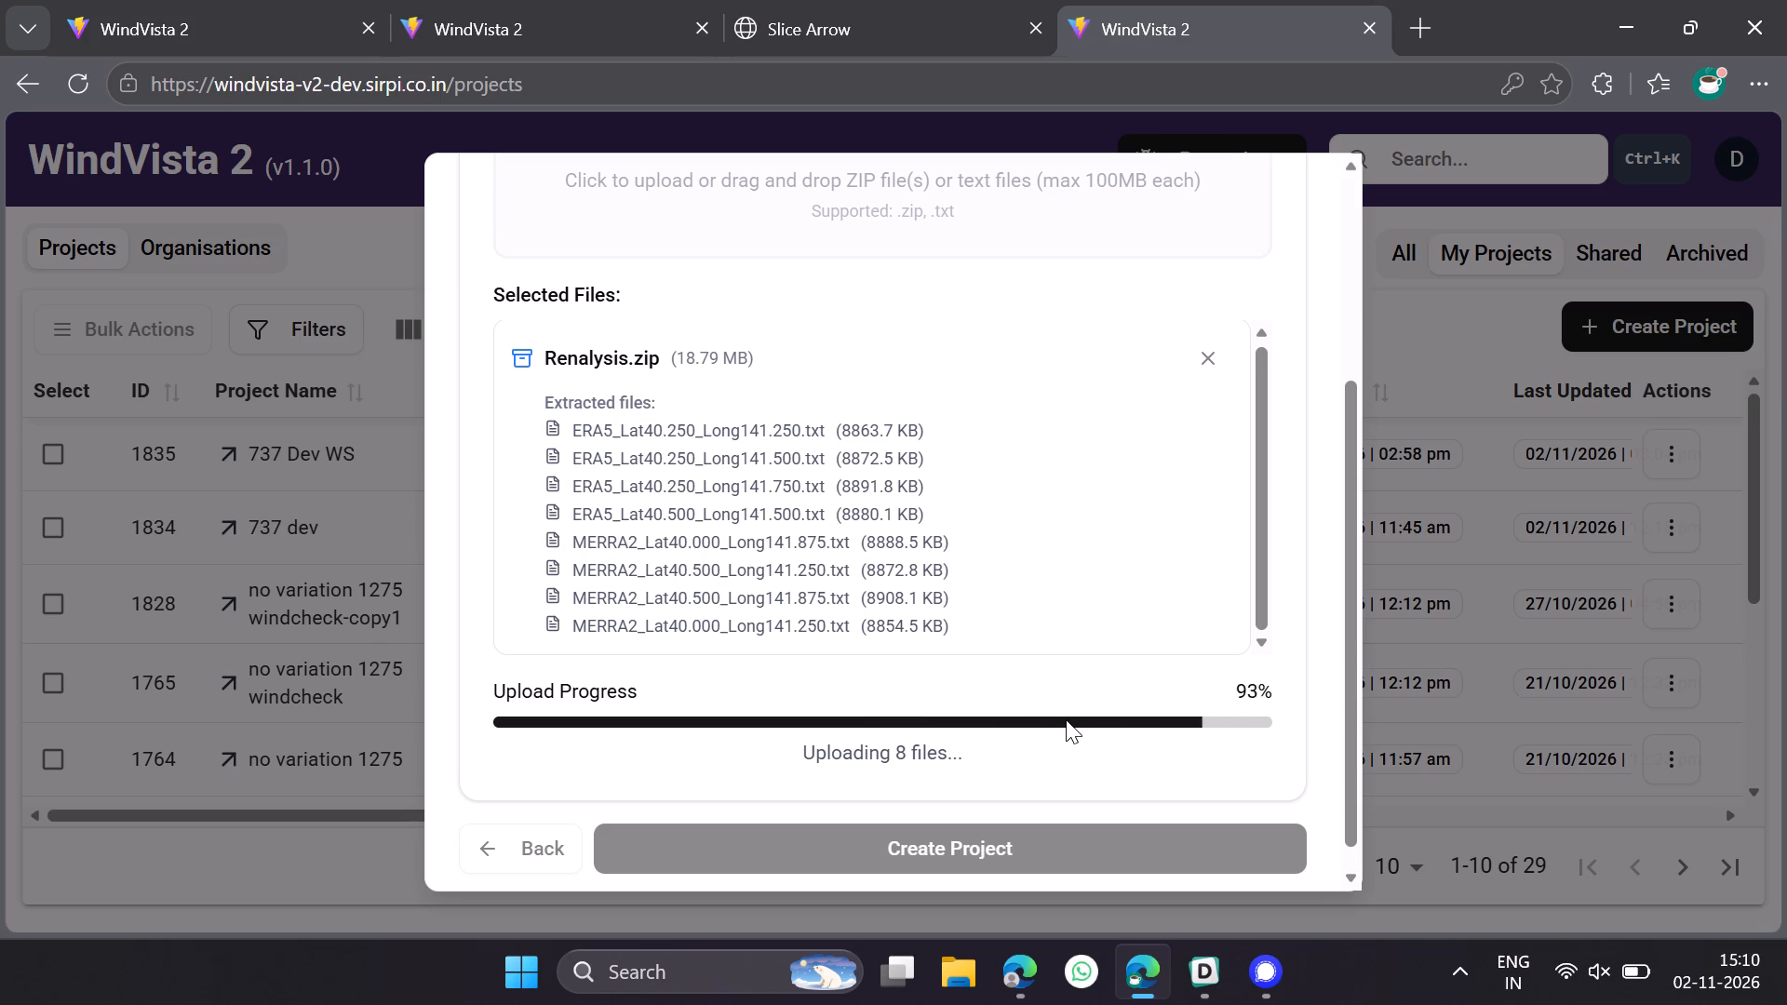
scroll(1066, 719, down, 6)
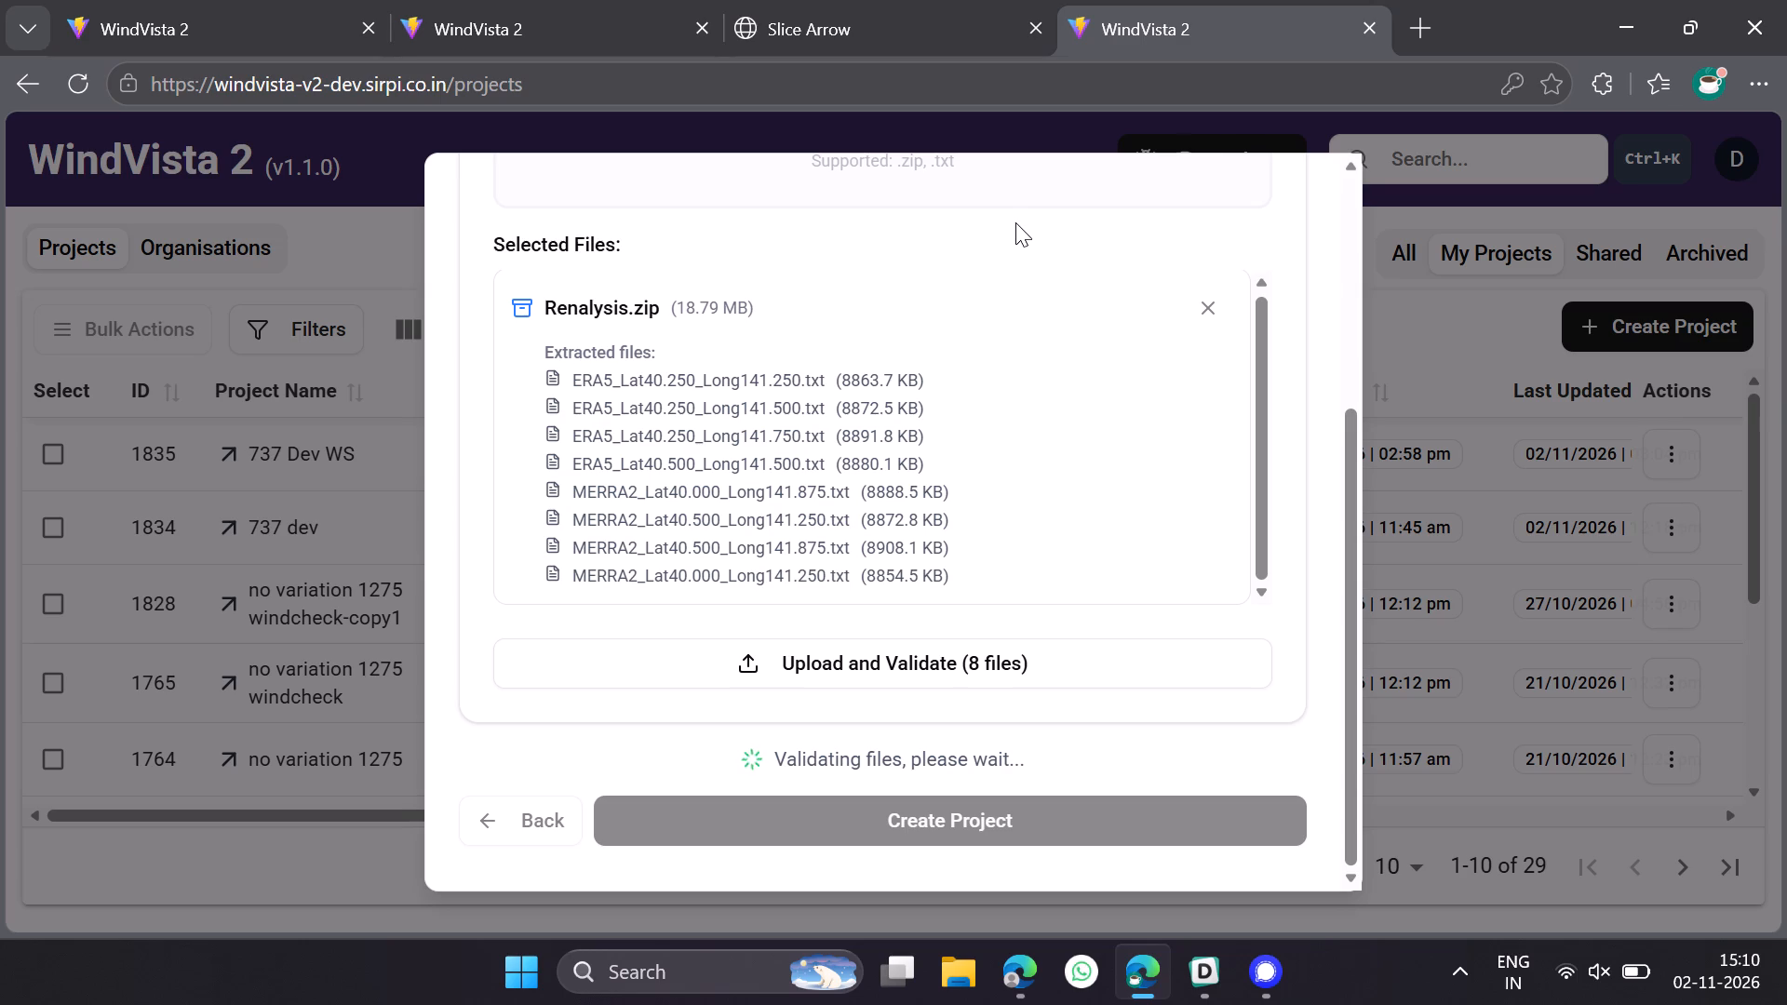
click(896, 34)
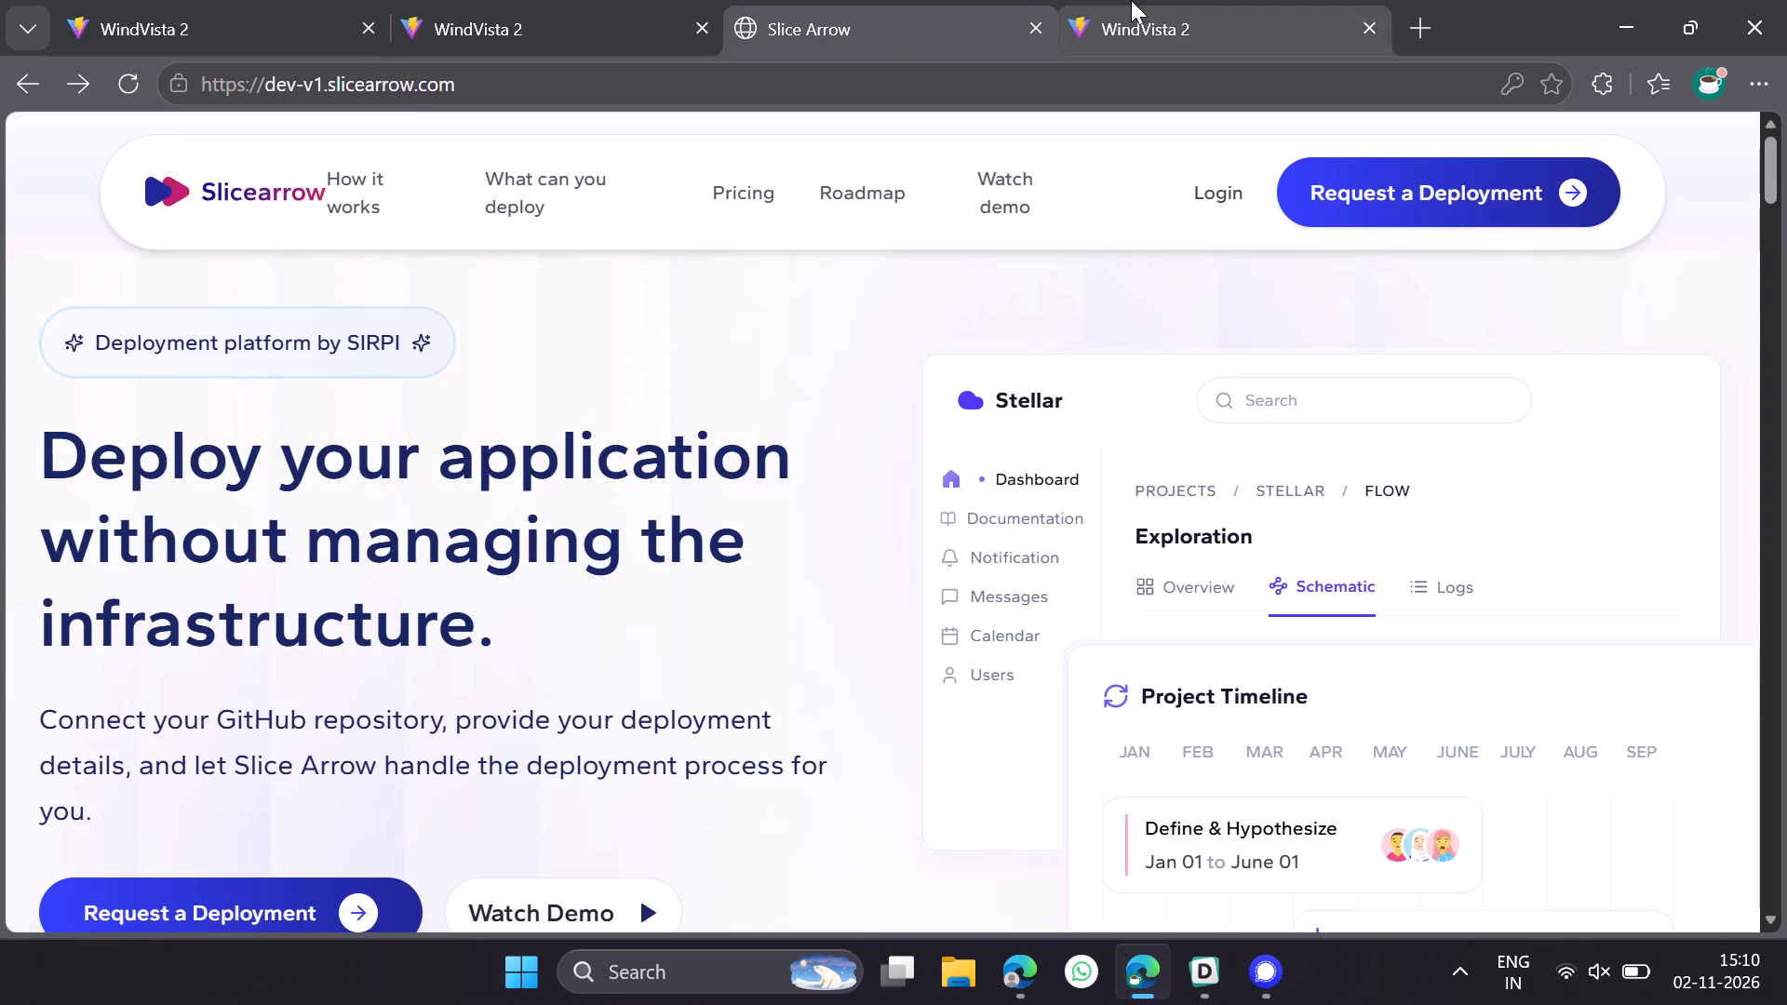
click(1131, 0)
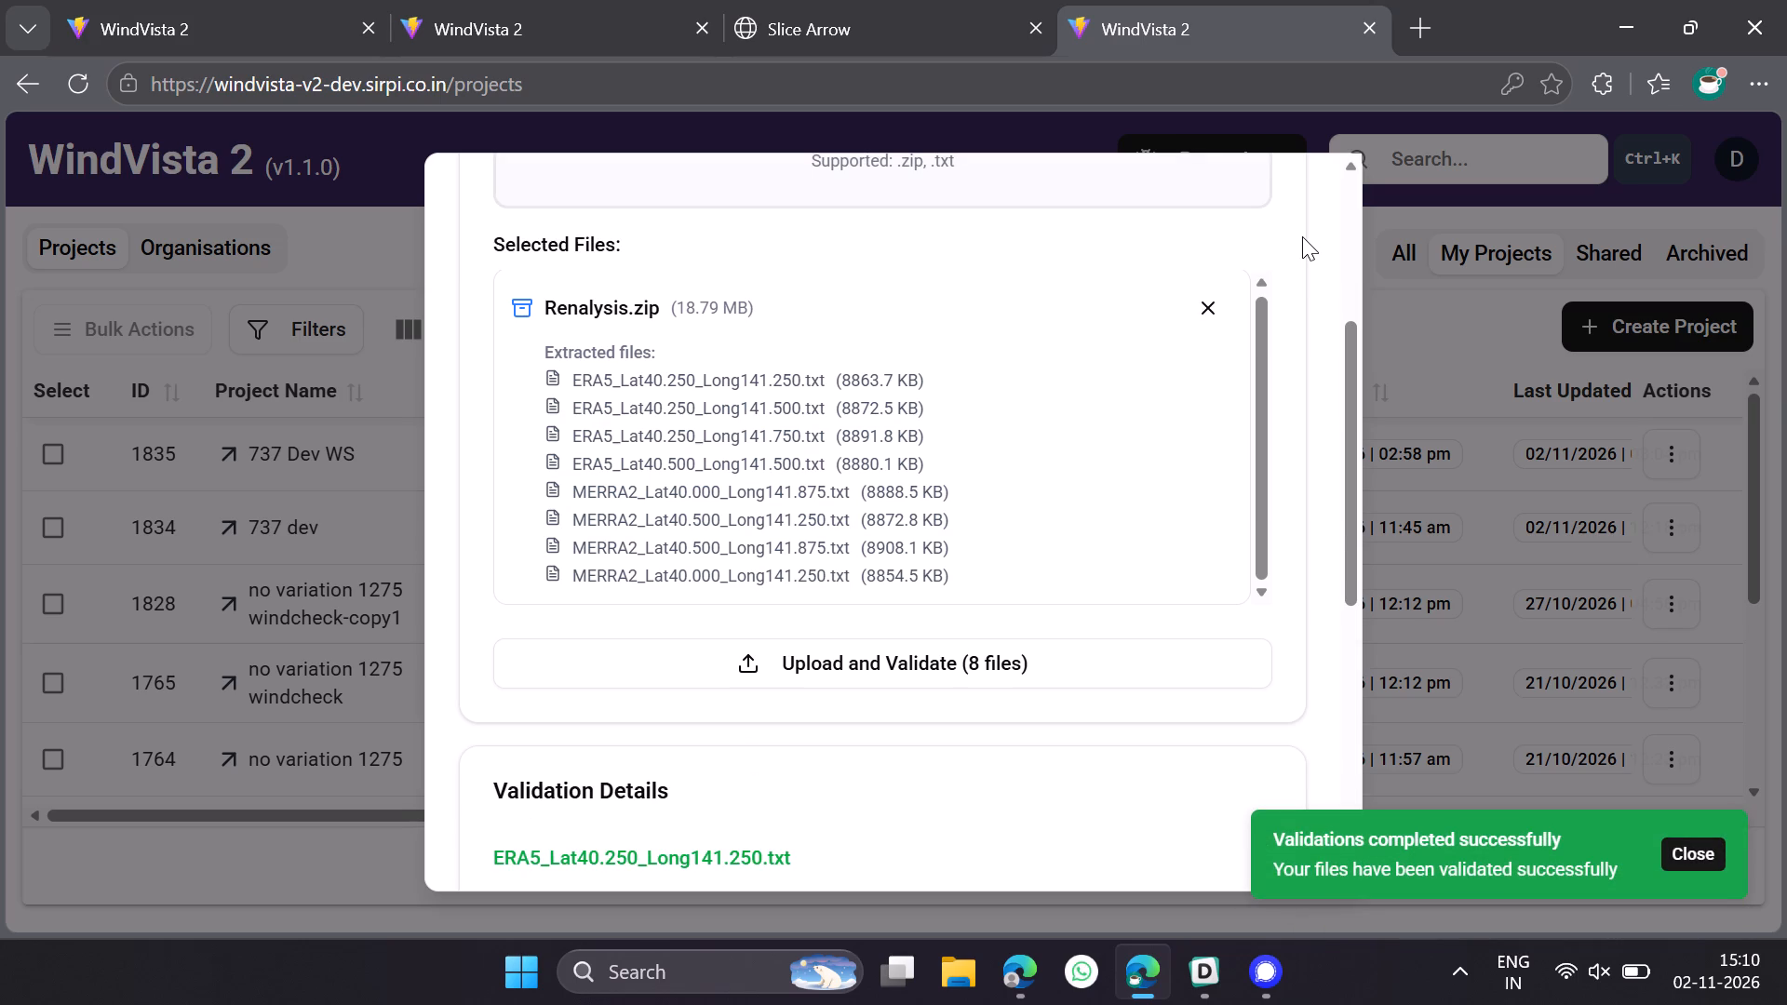
Review the validation details for the uploaded ERA5 and MERRA2 files.
scroll(1313, 236, down, 8)
scroll(993, 628, up, 4)
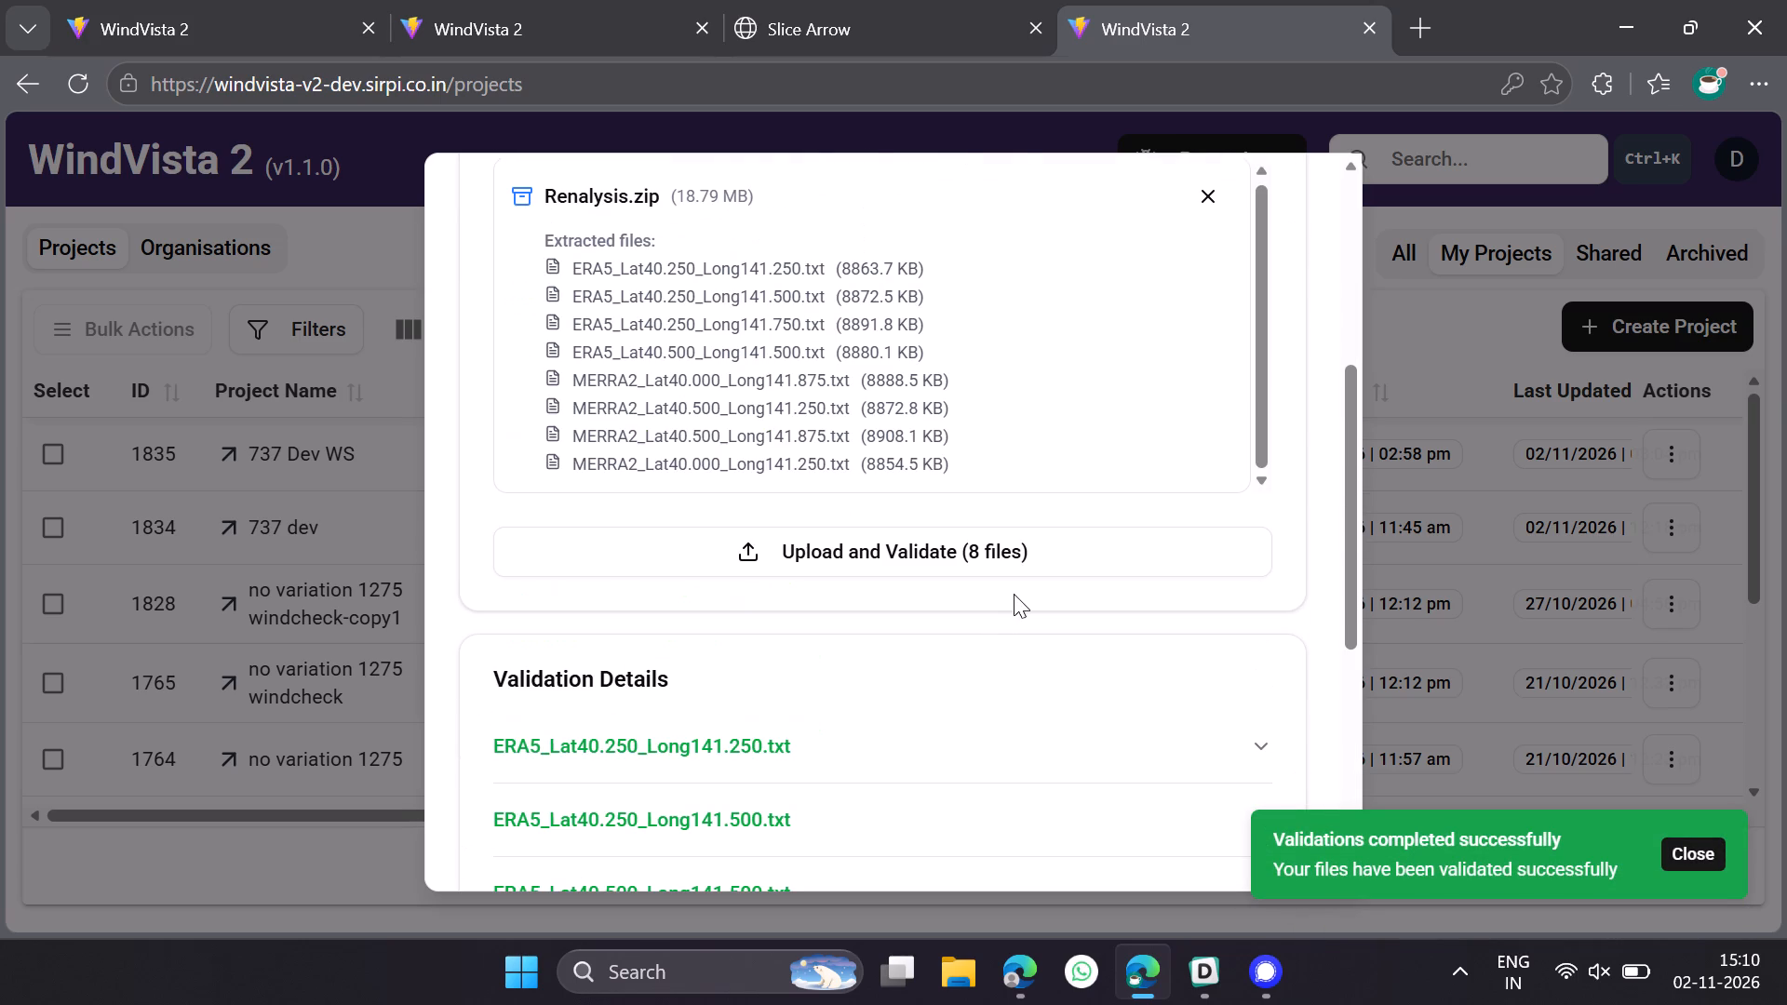
scroll(1018, 572, down, 4)
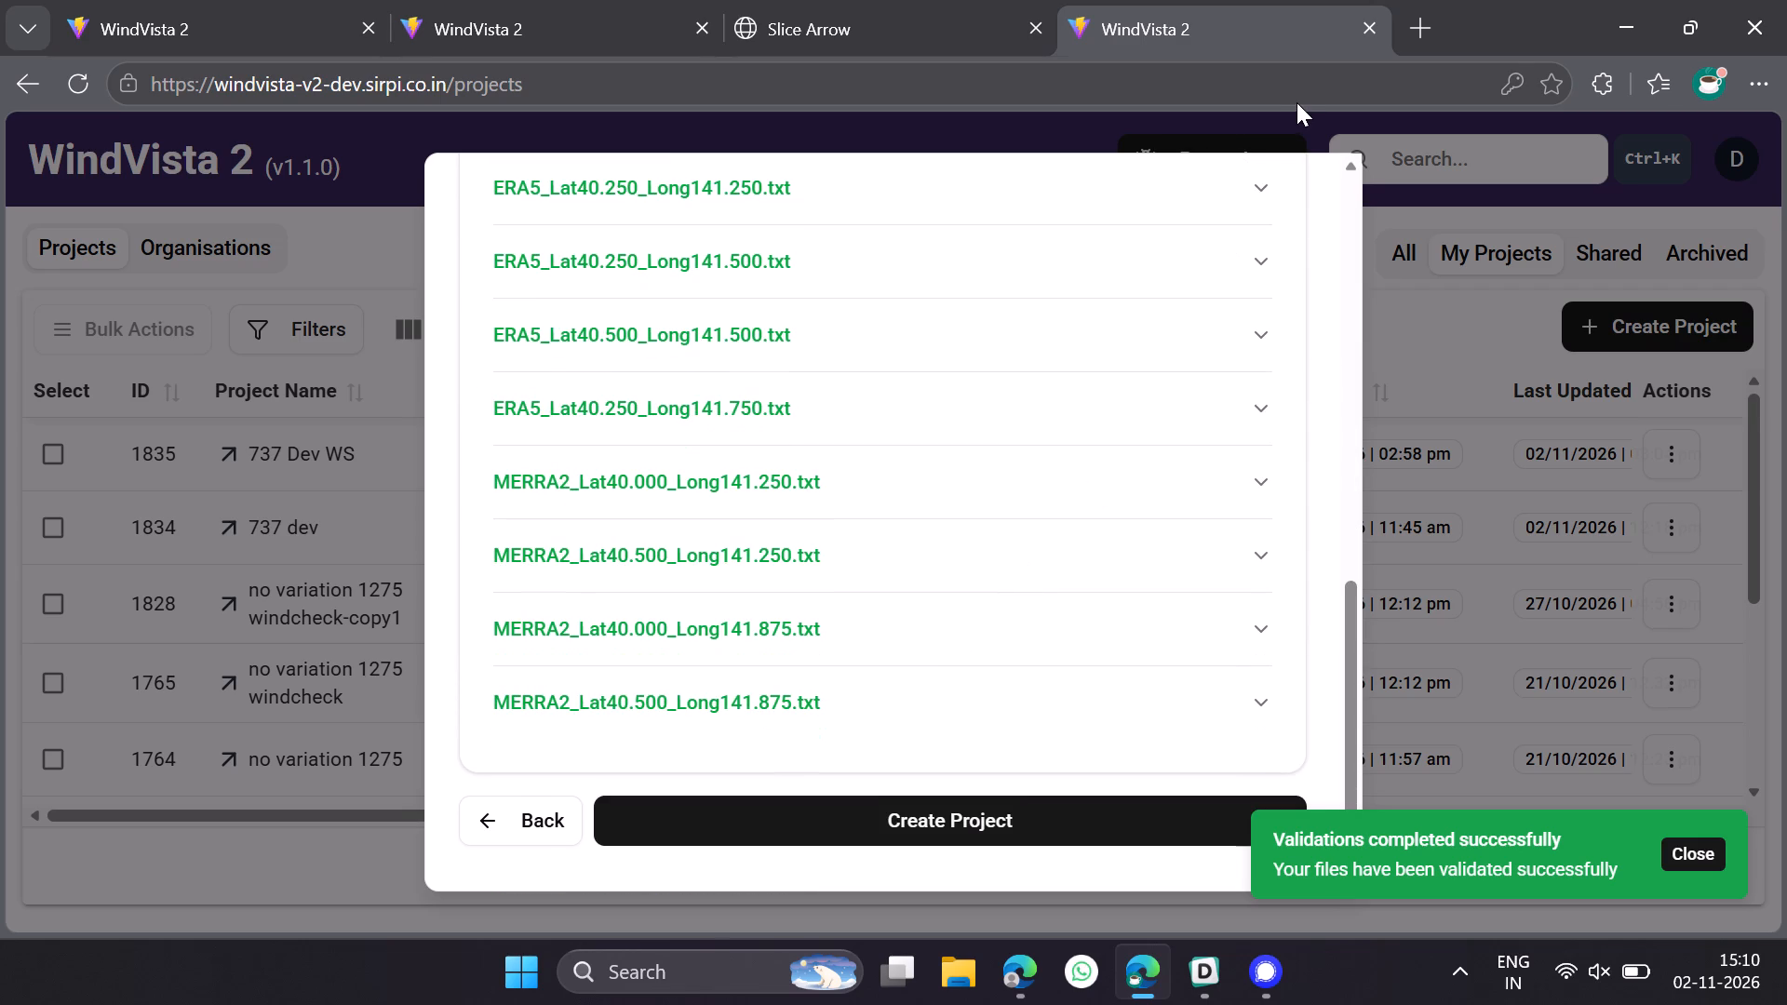
Open the WindVista 2 Beta projects page in a new browser tab.
click(1420, 0)
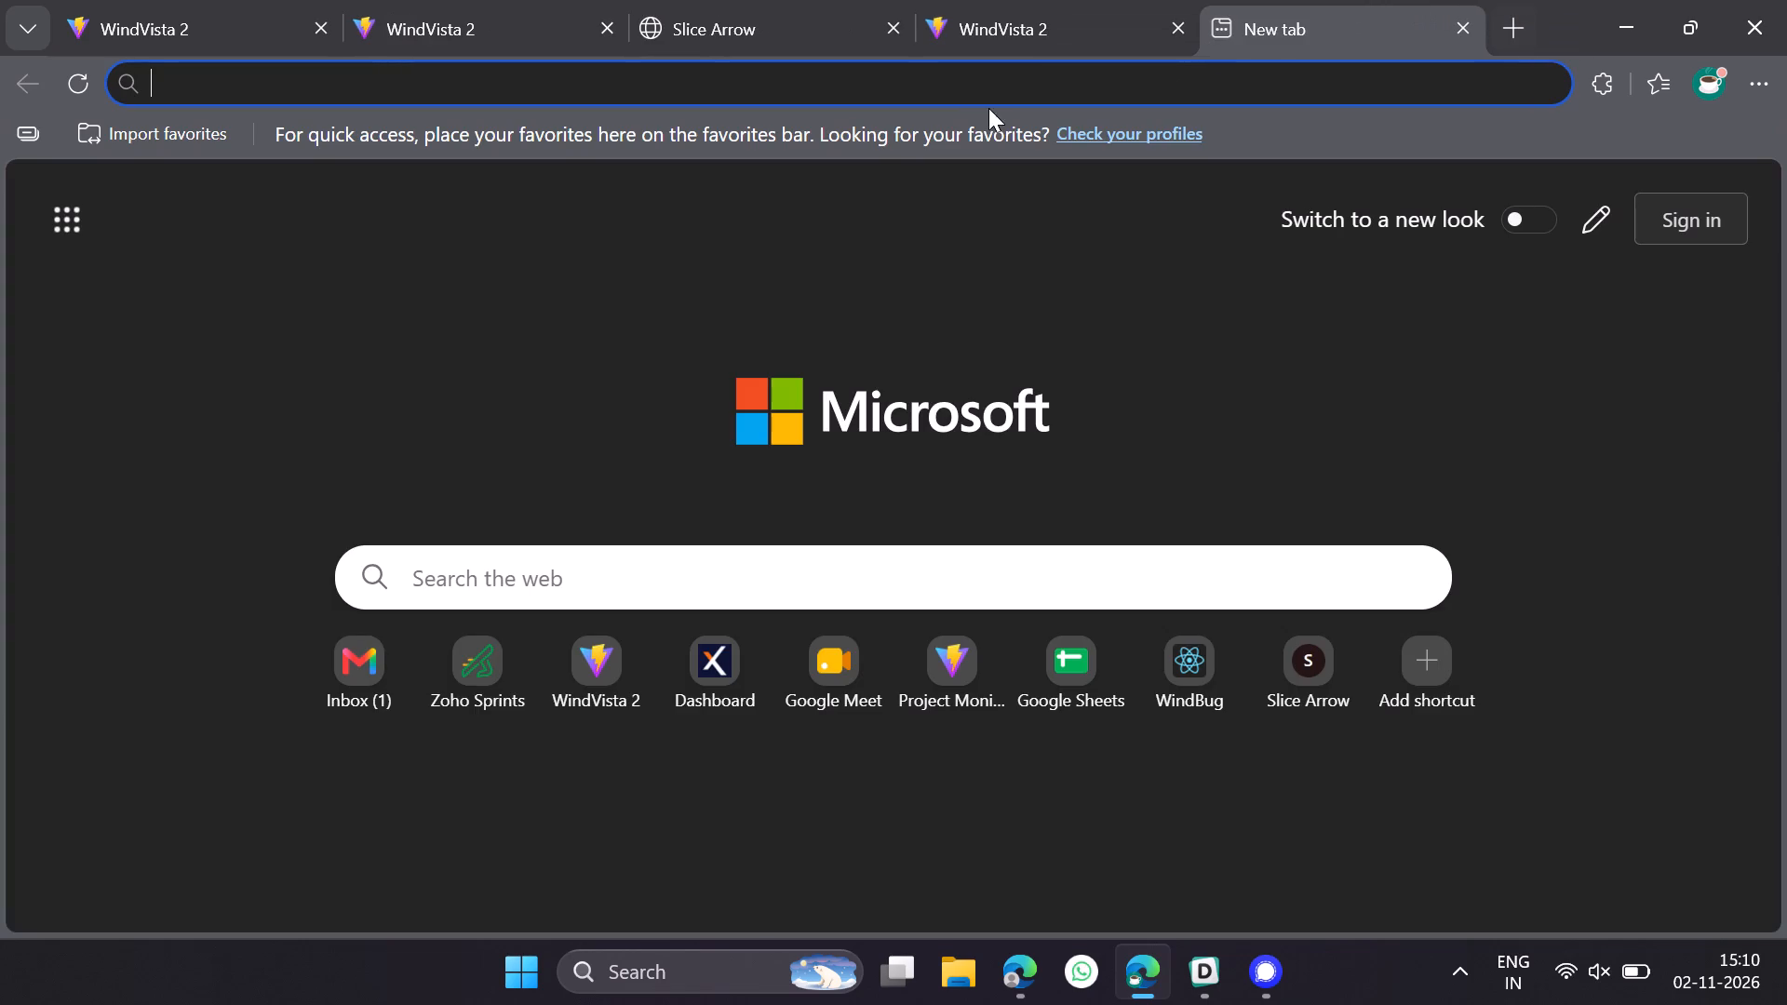
click(994, 87)
text(wind)
key(Down)
key(Return)
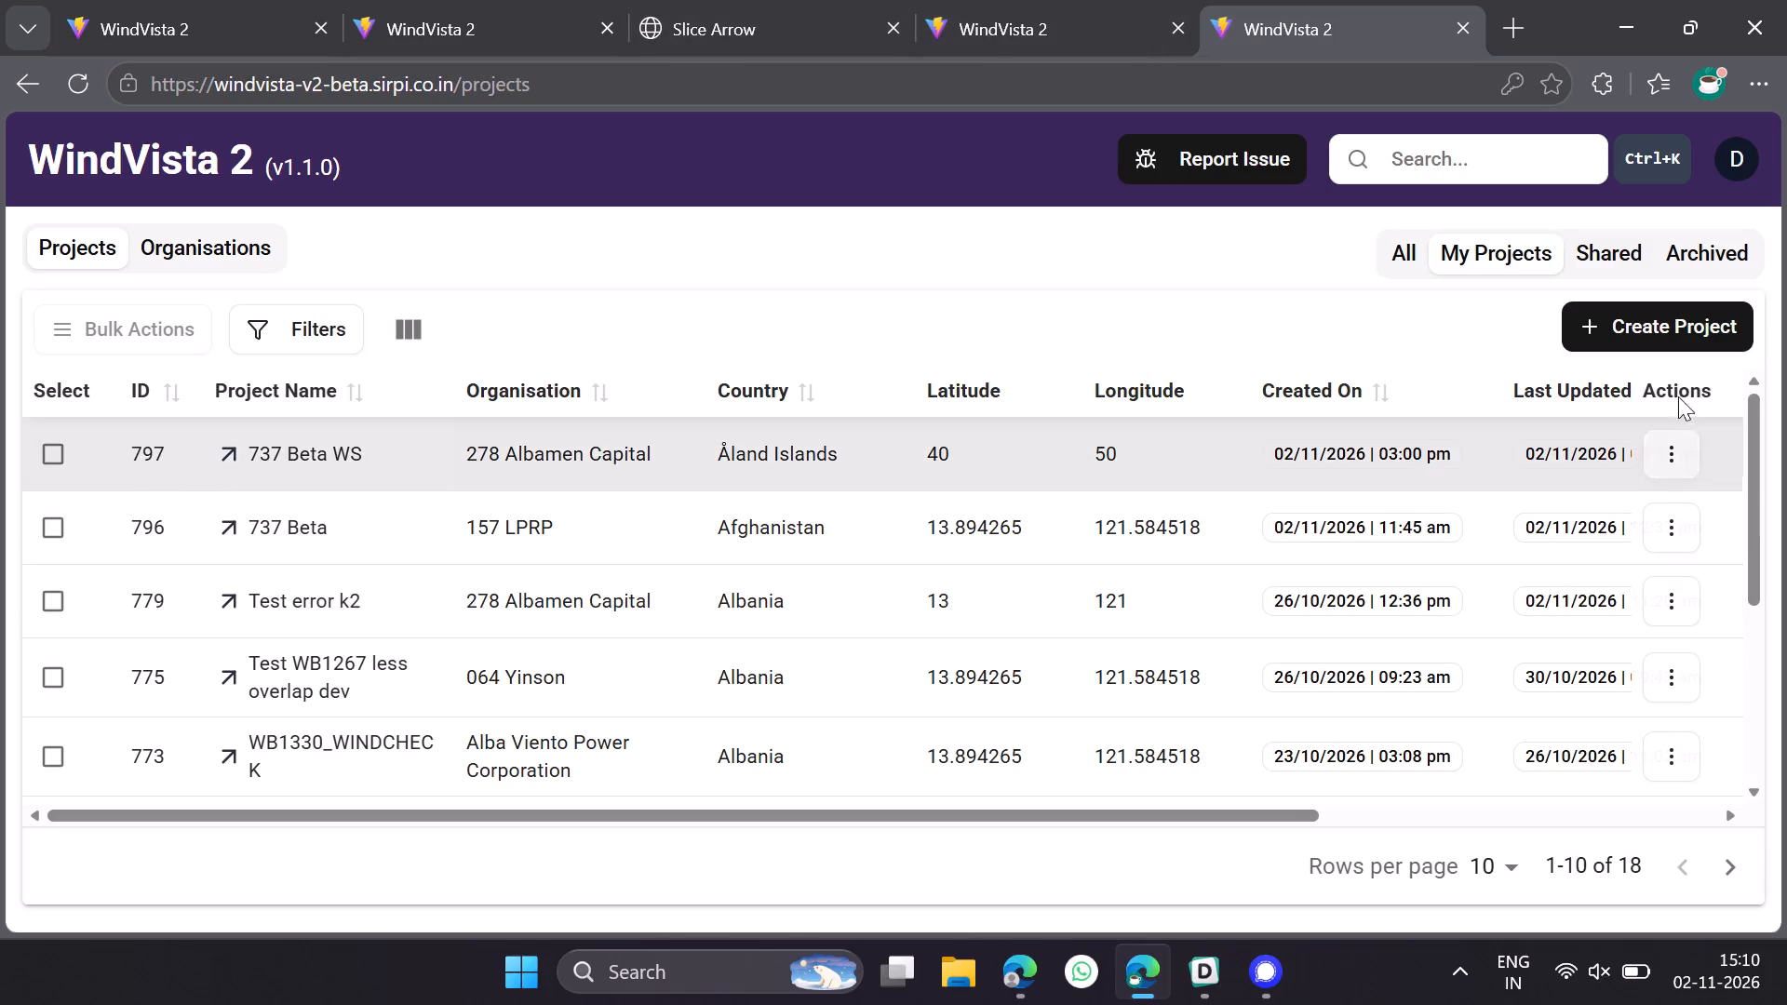
Start a new project on Beta for organisation 020 Leventa with the title rewq.
click(1667, 336)
click(674, 318)
click(629, 423)
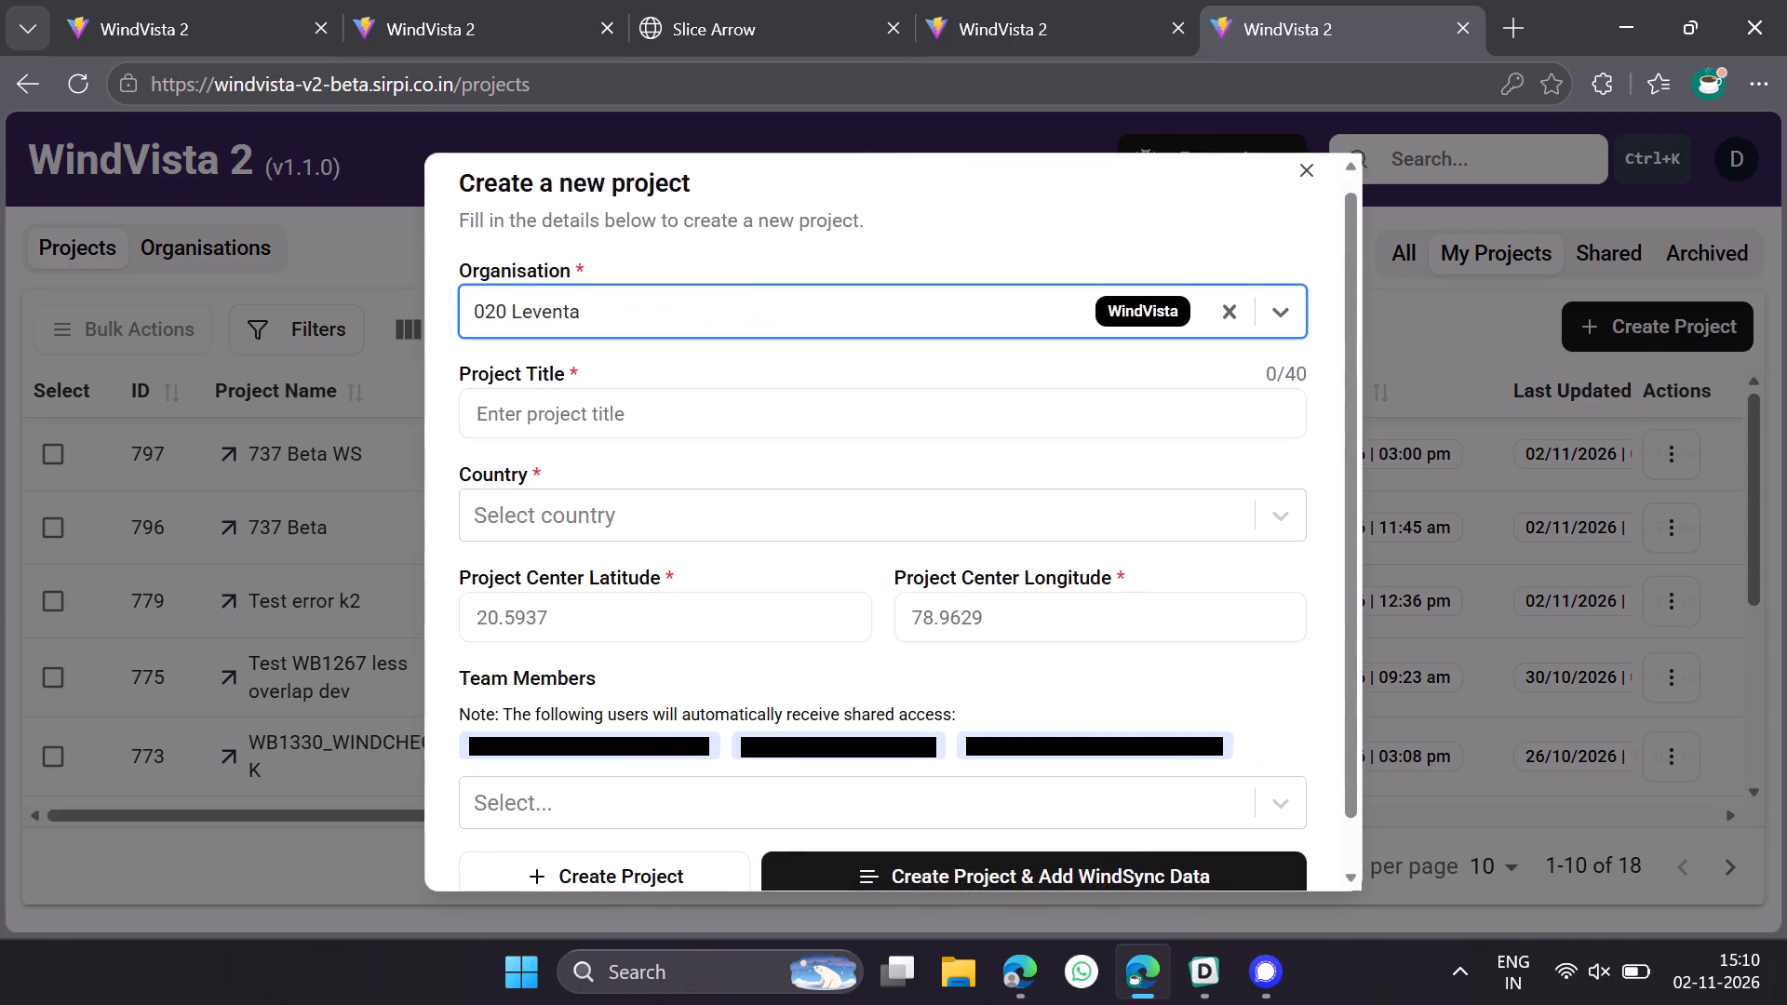
click(629, 433)
click(666, 394)
text(rewq)
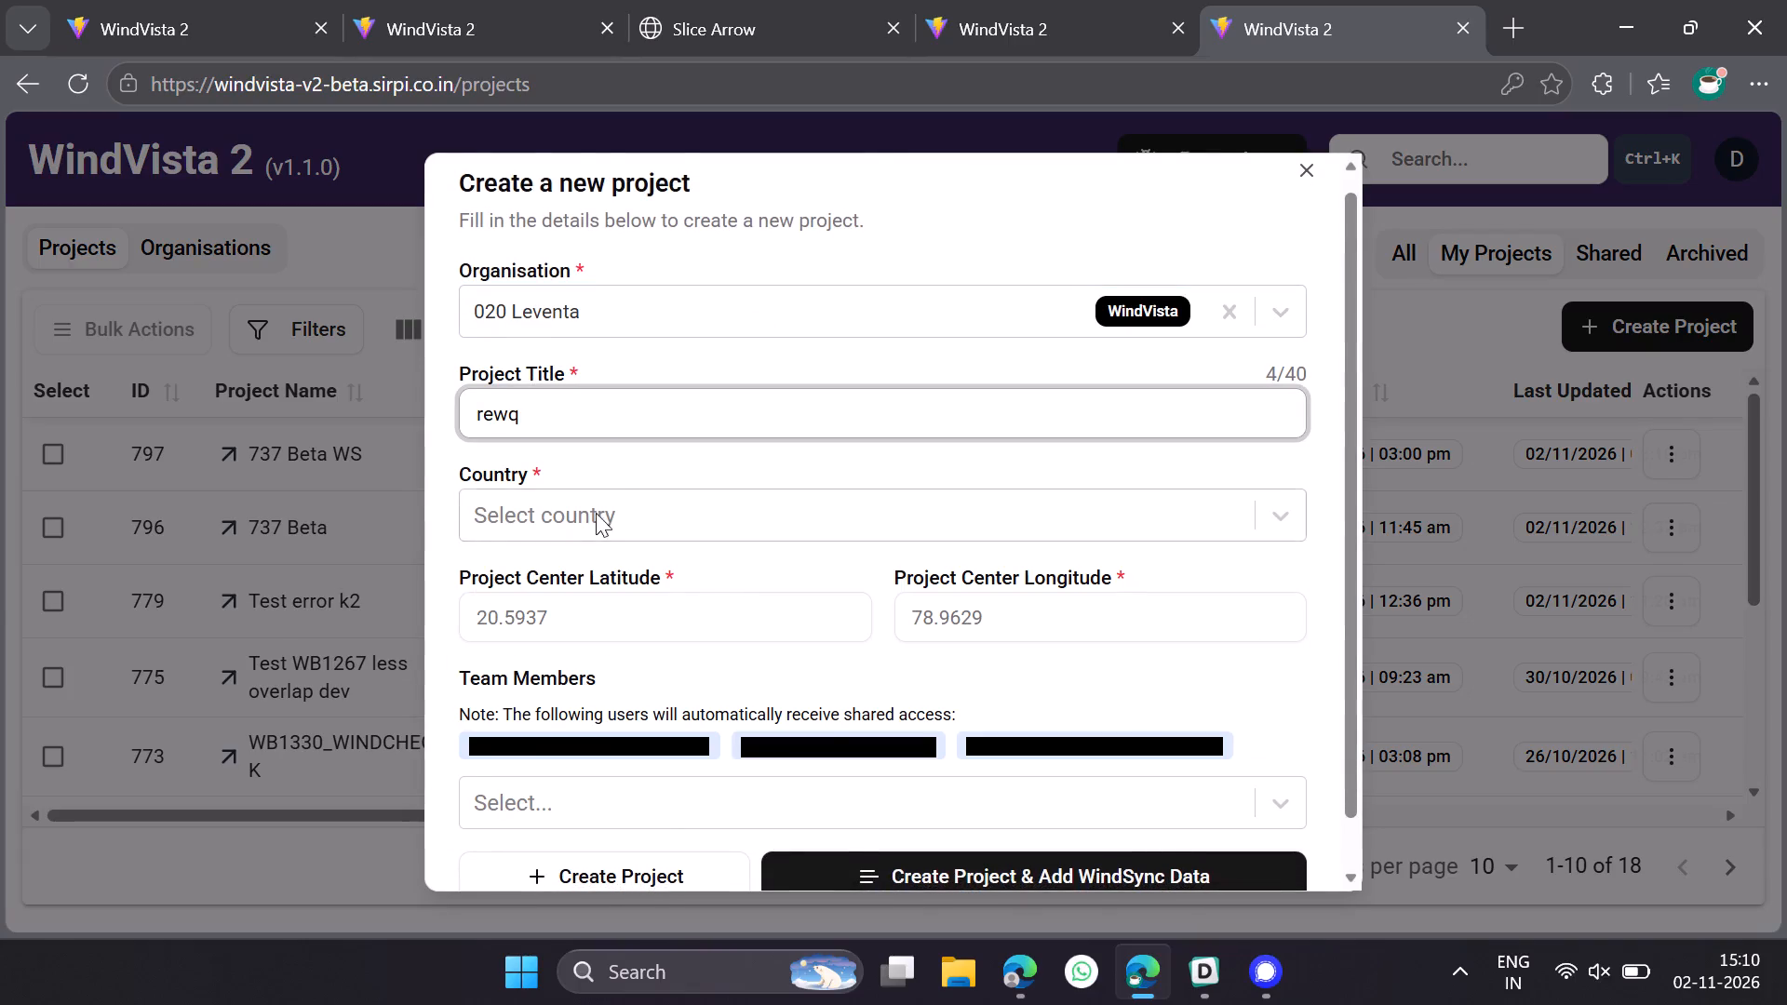
Set the country to Åland Islands, center latitude 12 and longitude 13, and continue to adding WindSync data.
click(596, 513)
click(562, 599)
click(694, 565)
text(23)
click(665, 543)
text(12)
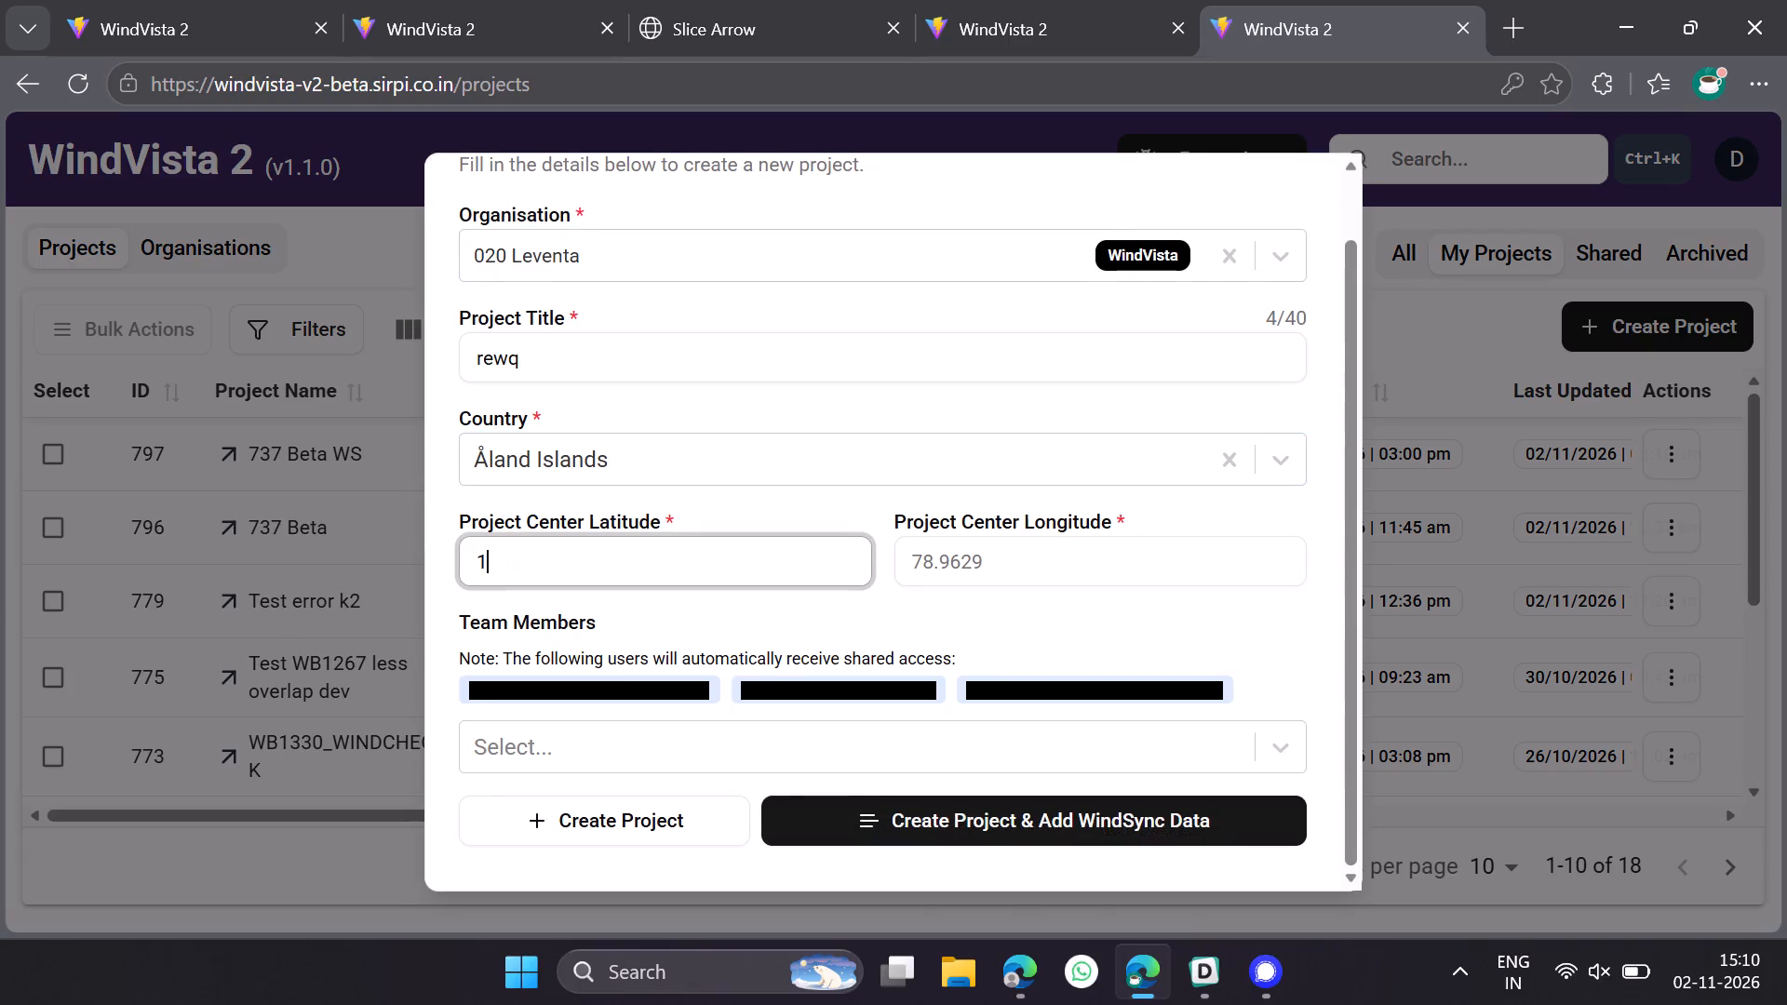
click(1108, 570)
text(13)
click(1007, 813)
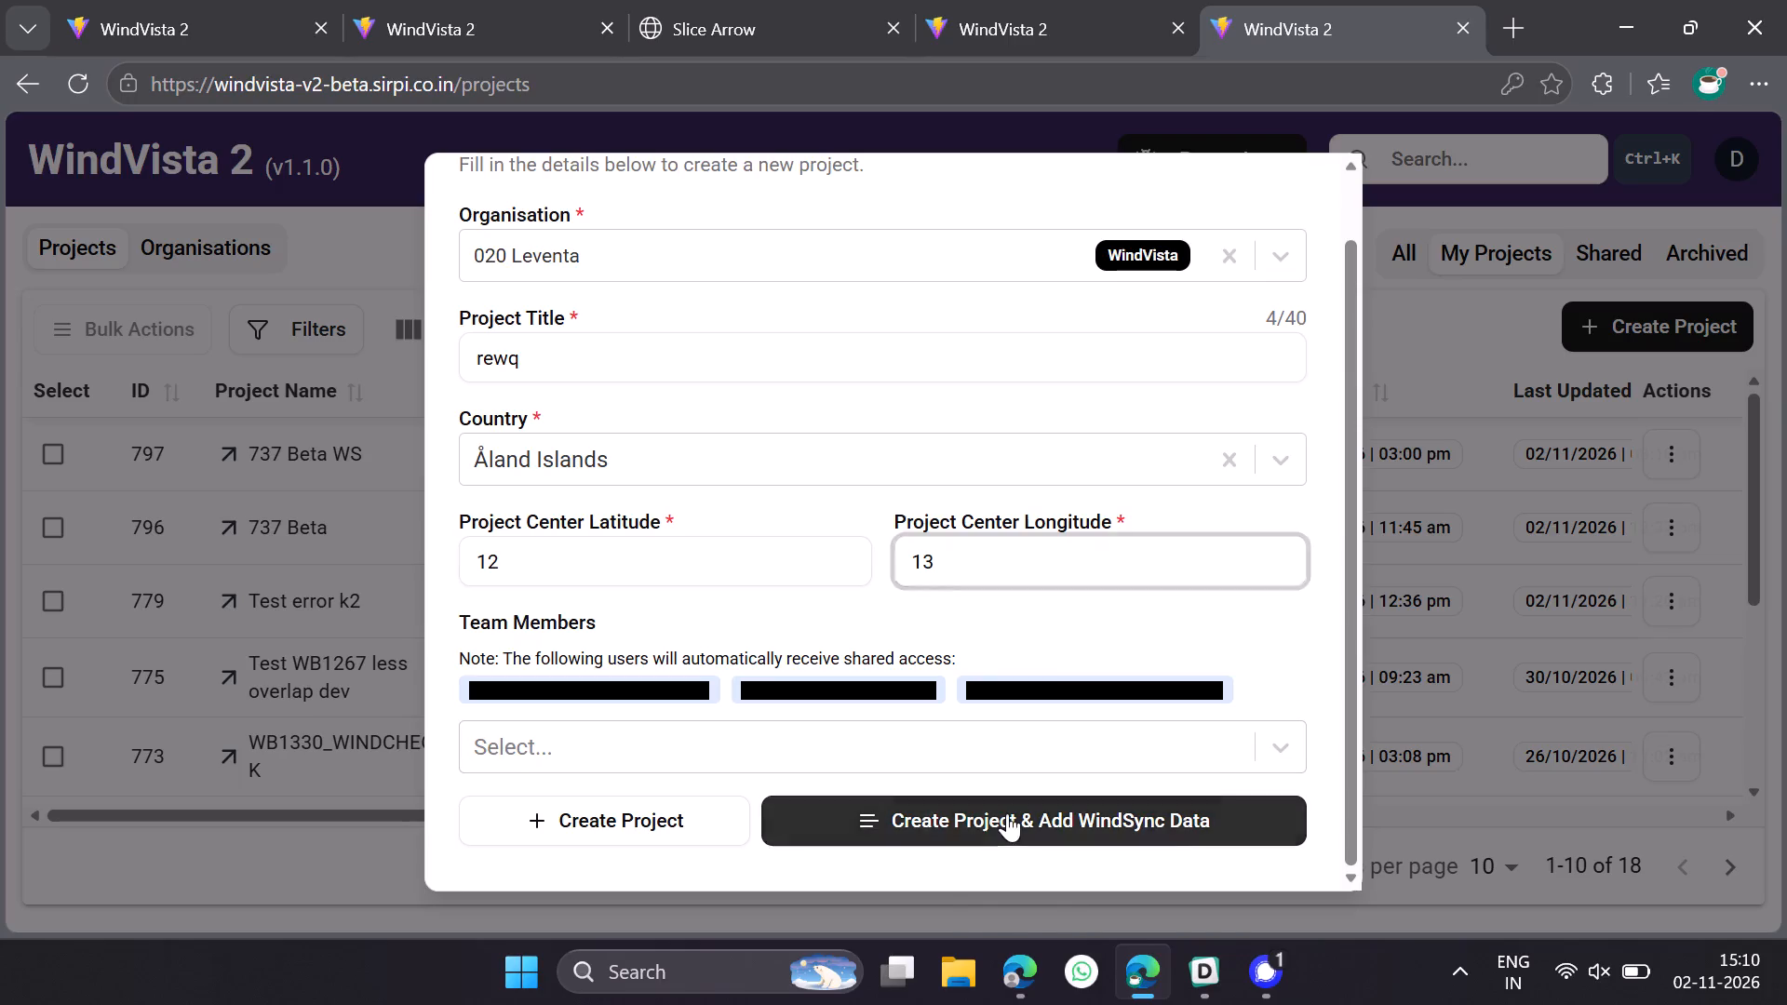
Reduce the ERA5 and MERRA2 nodes to 0 and switch to manual upload of reanalysis data.
click(447, 551)
click(457, 522)
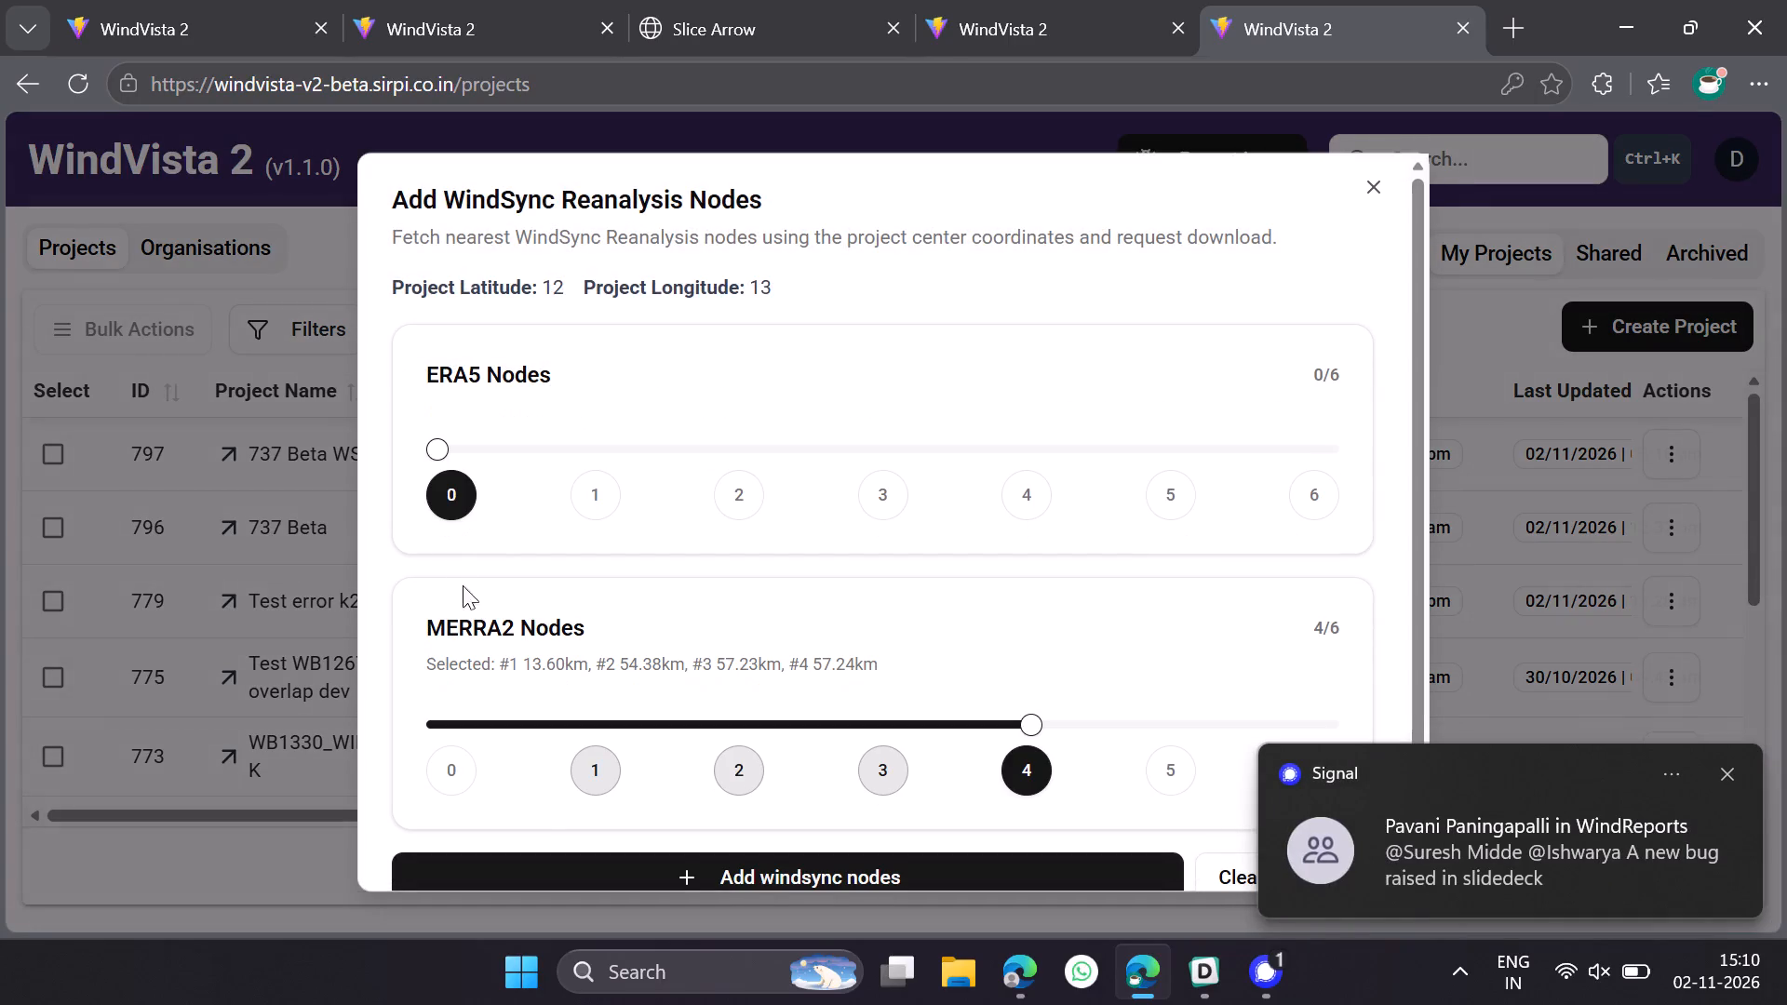
click(456, 774)
scroll(657, 726, down, 3)
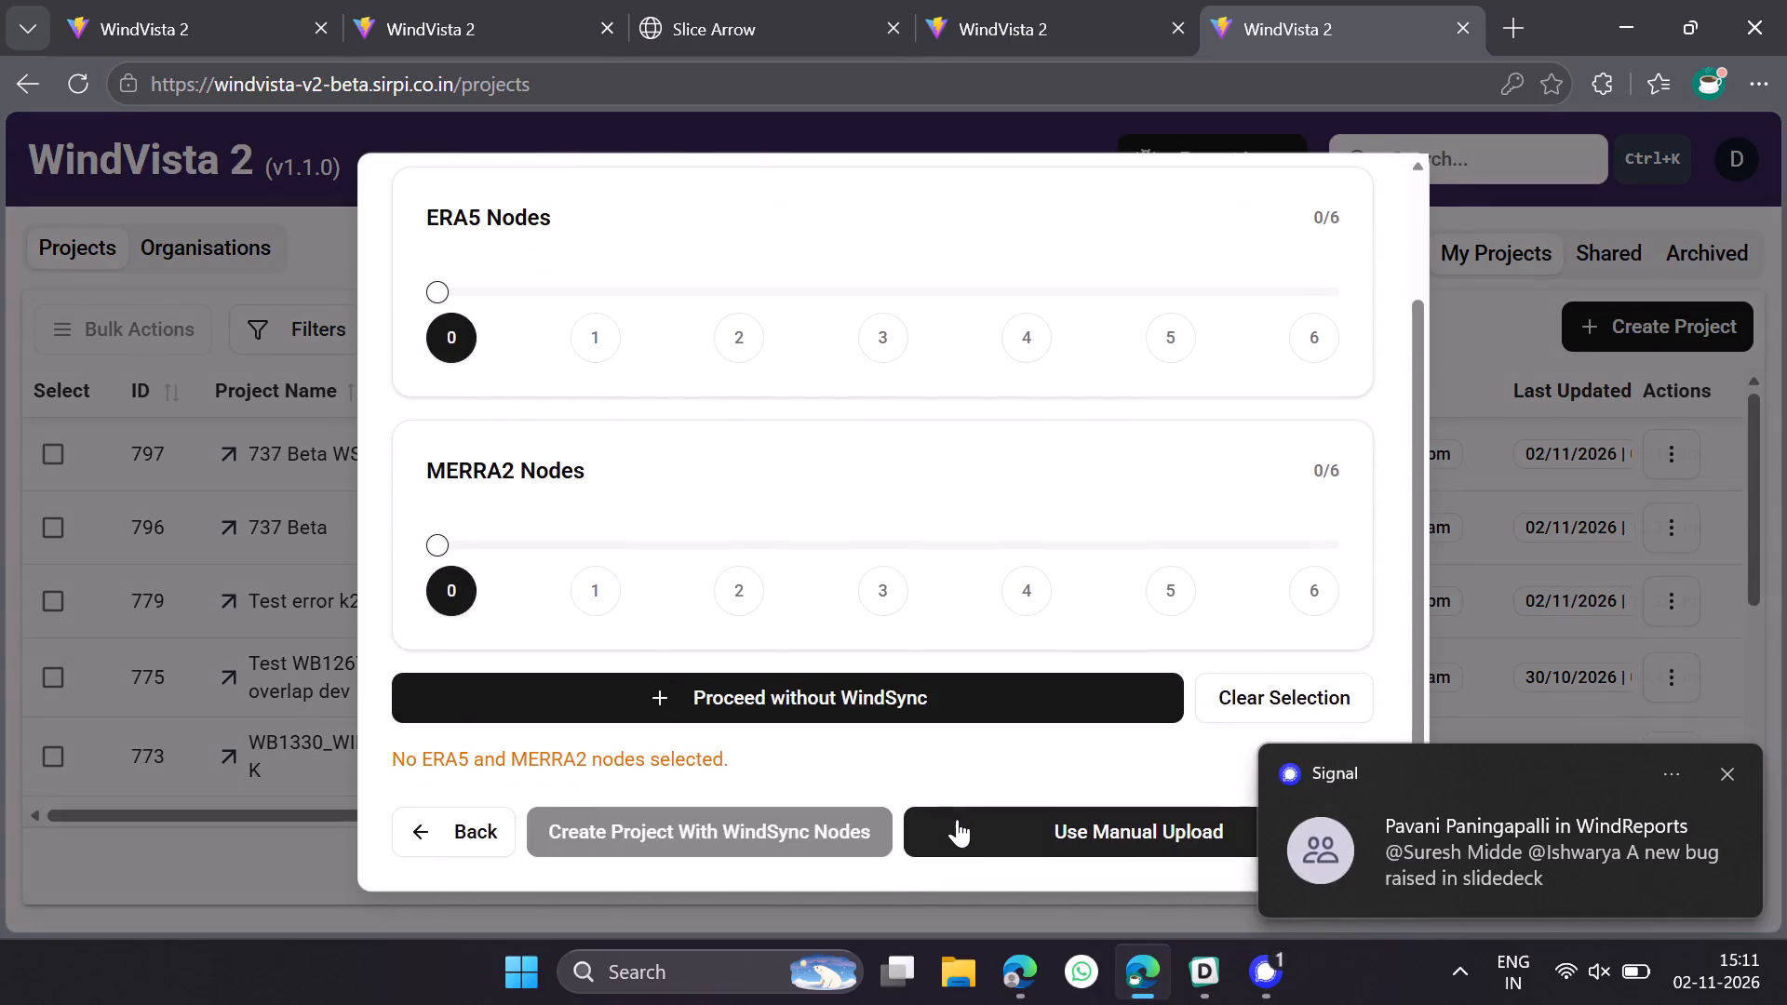
click(994, 801)
click(986, 818)
Add Renalysis.zip from the Downloads folder as the manual reanalysis data, and upload and validate its 8 files.
click(824, 611)
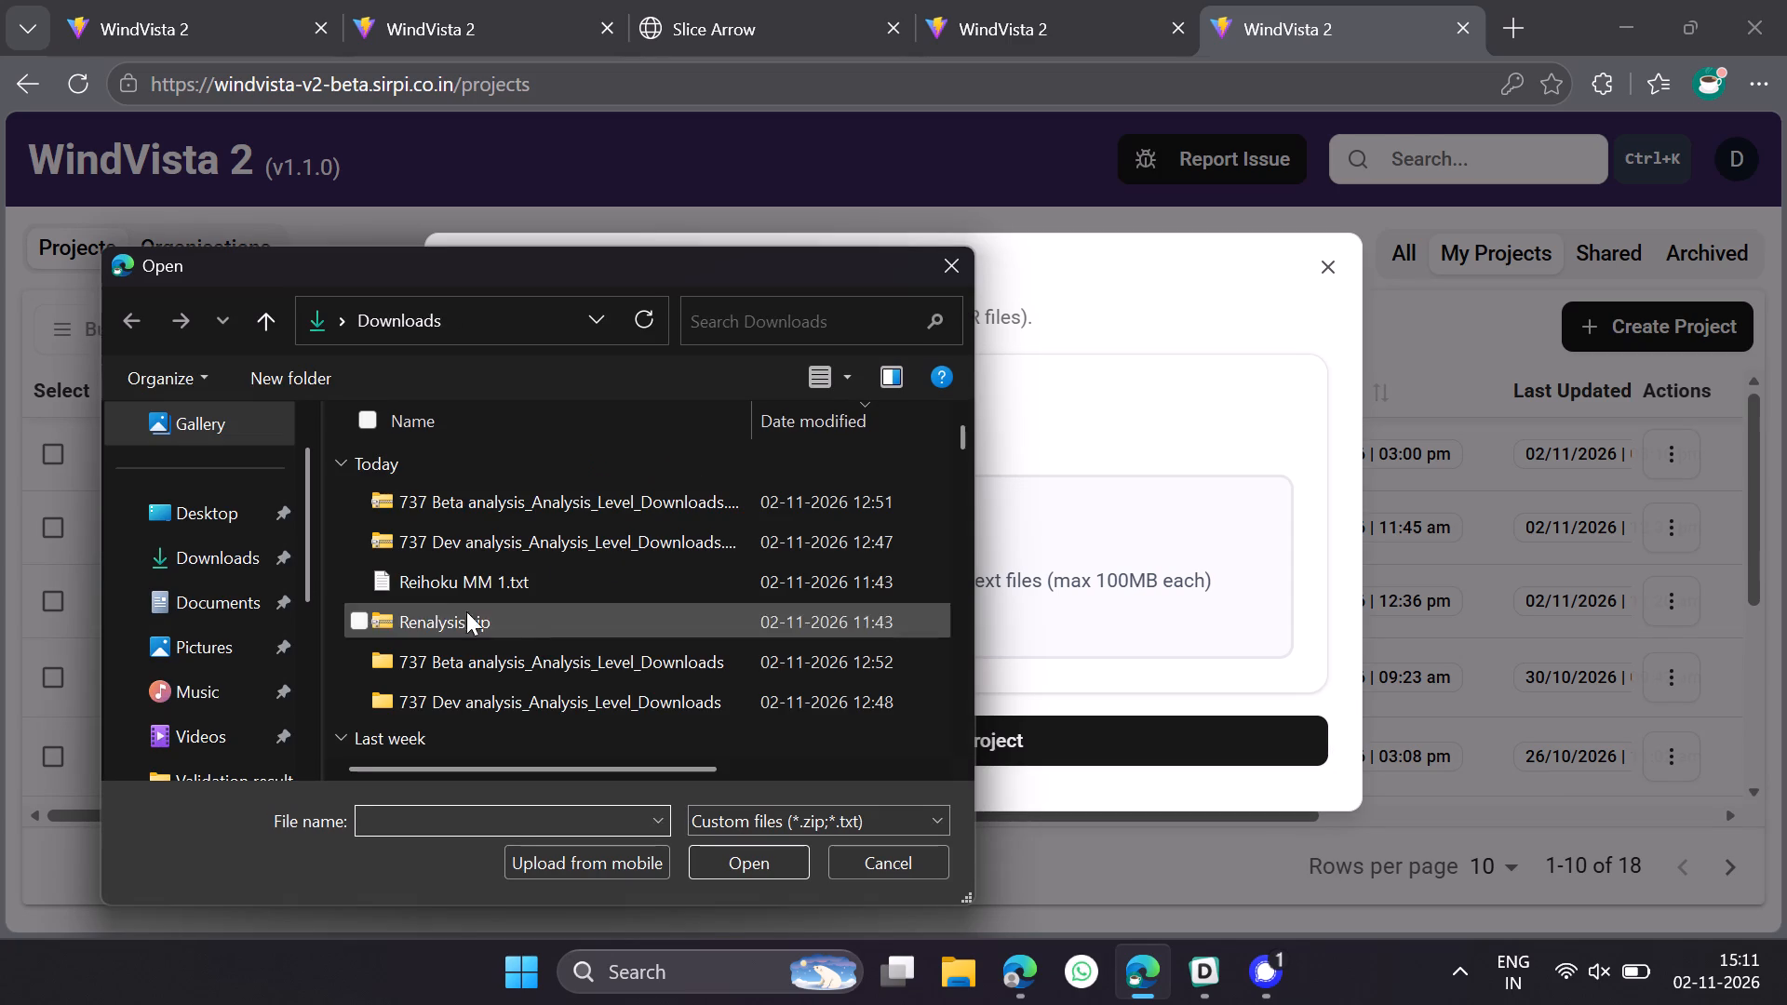
click(439, 600)
click(449, 629)
click(746, 849)
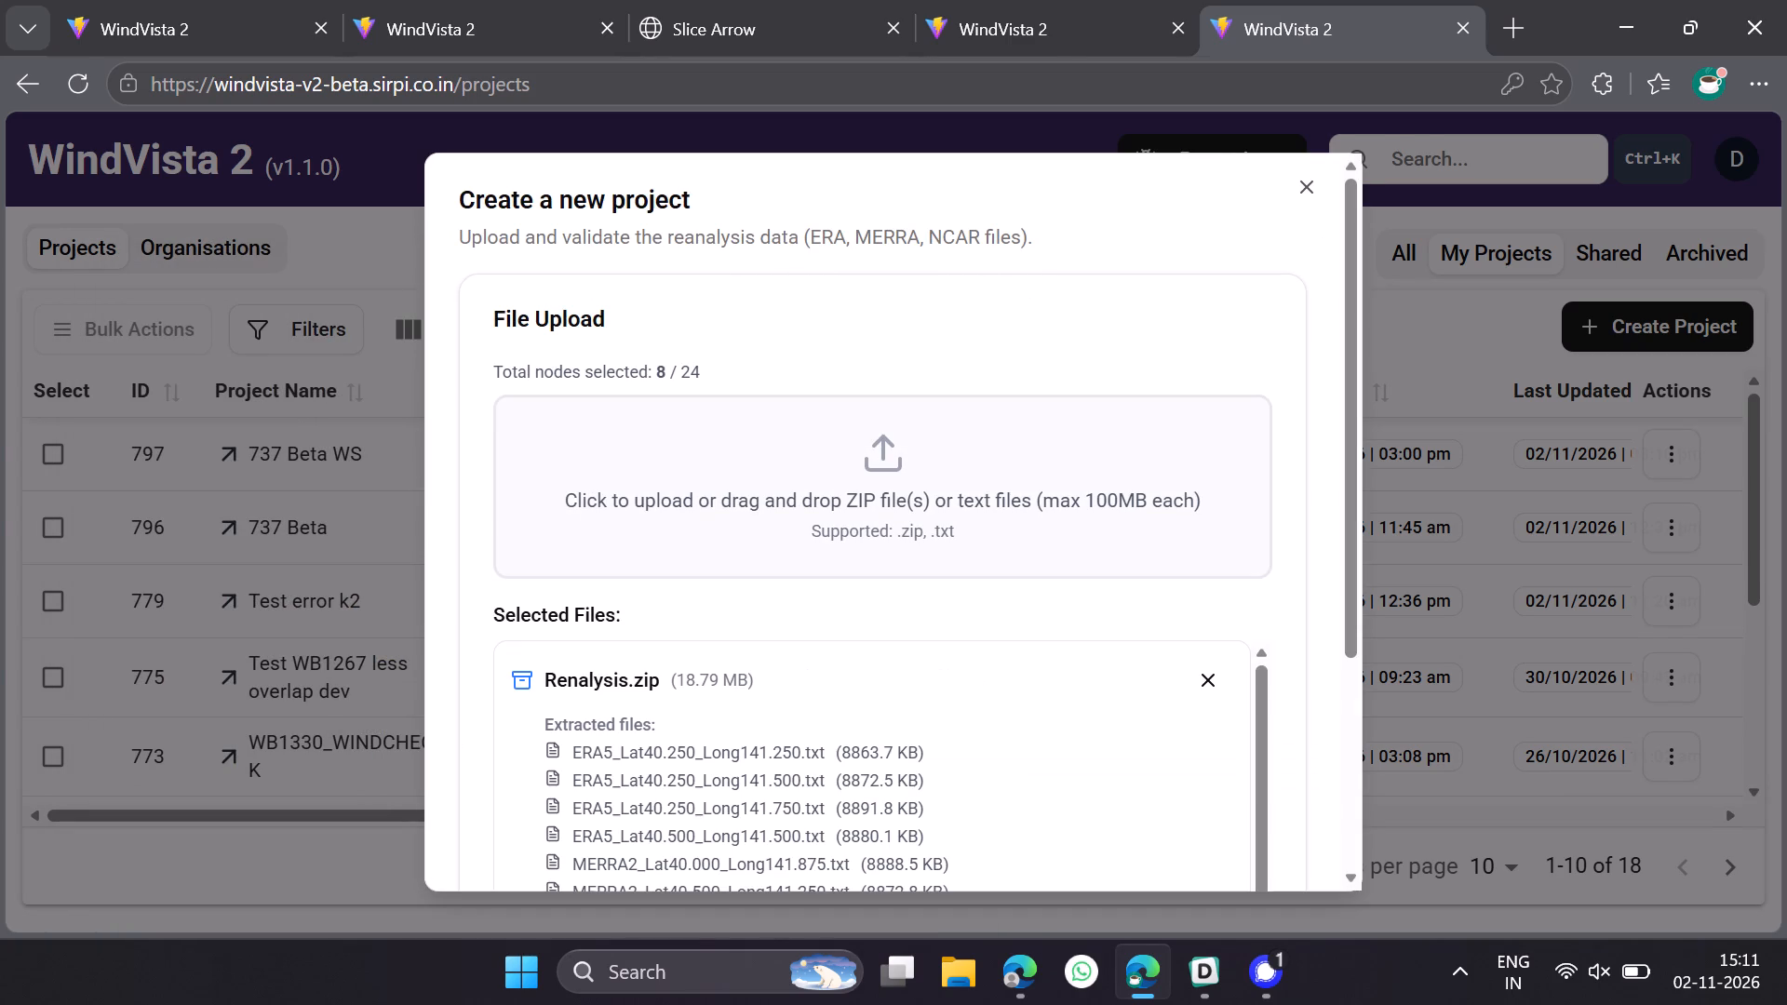
scroll(814, 751, down, 7)
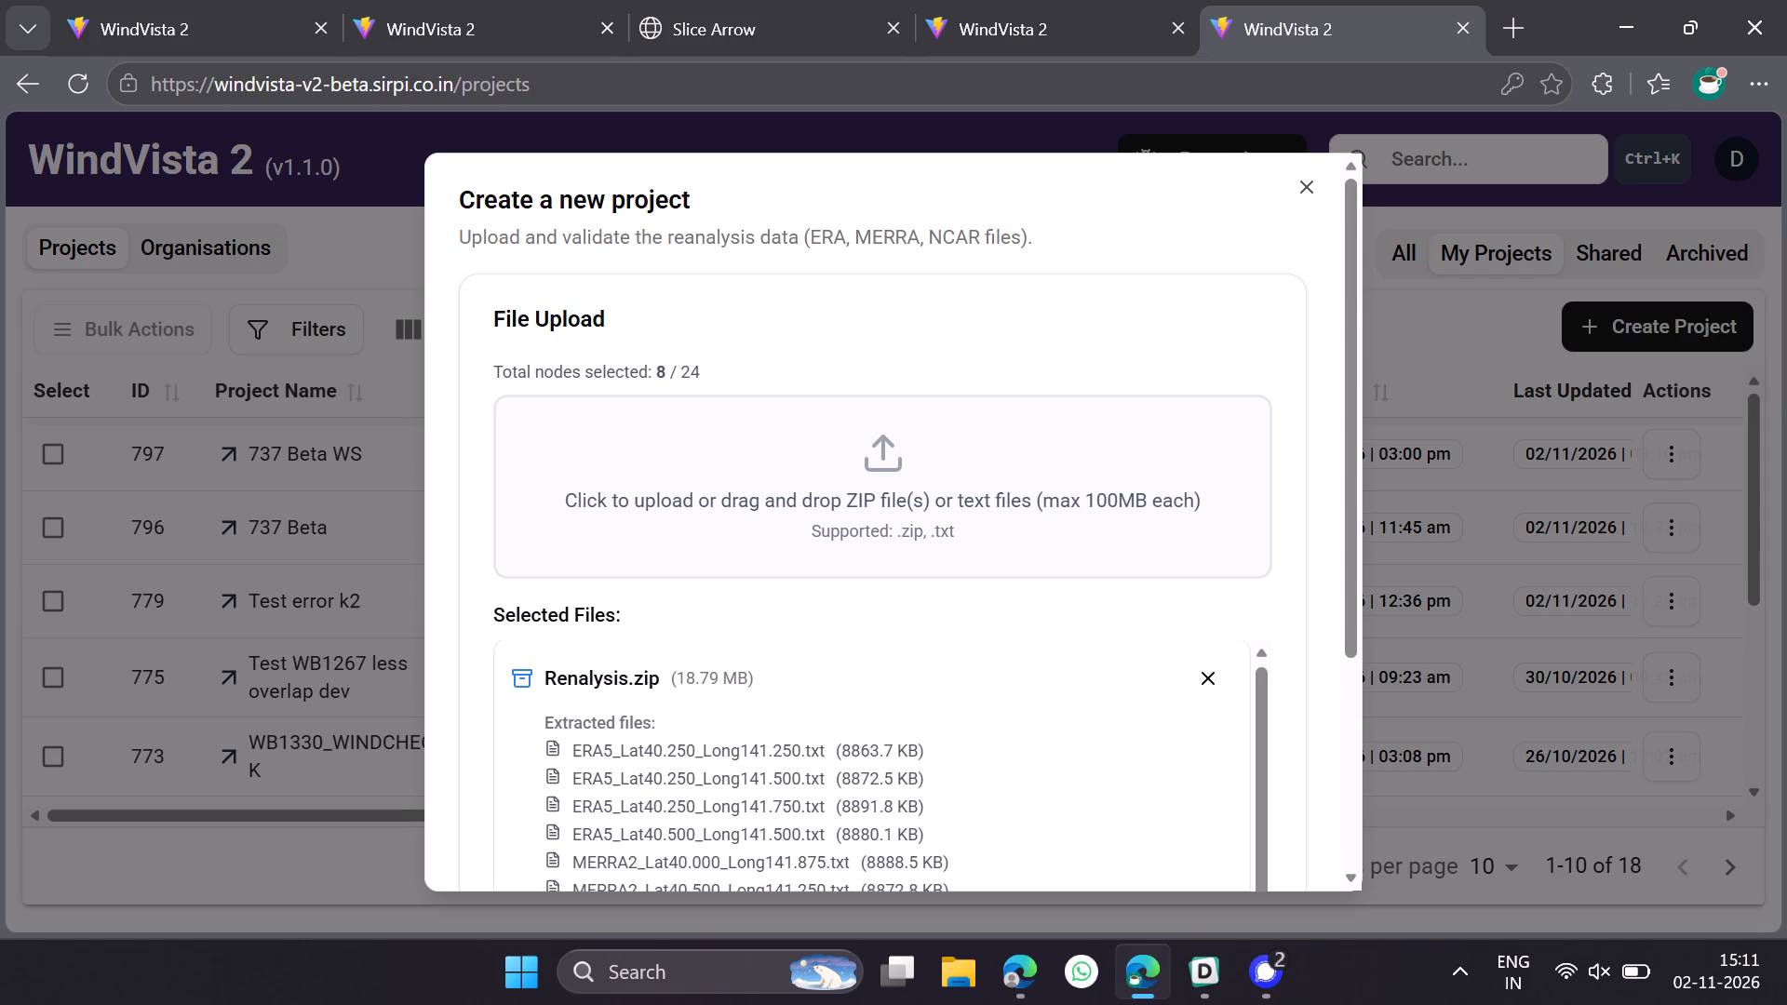
scroll(1084, 600, down, 7)
click(936, 683)
click(919, 708)
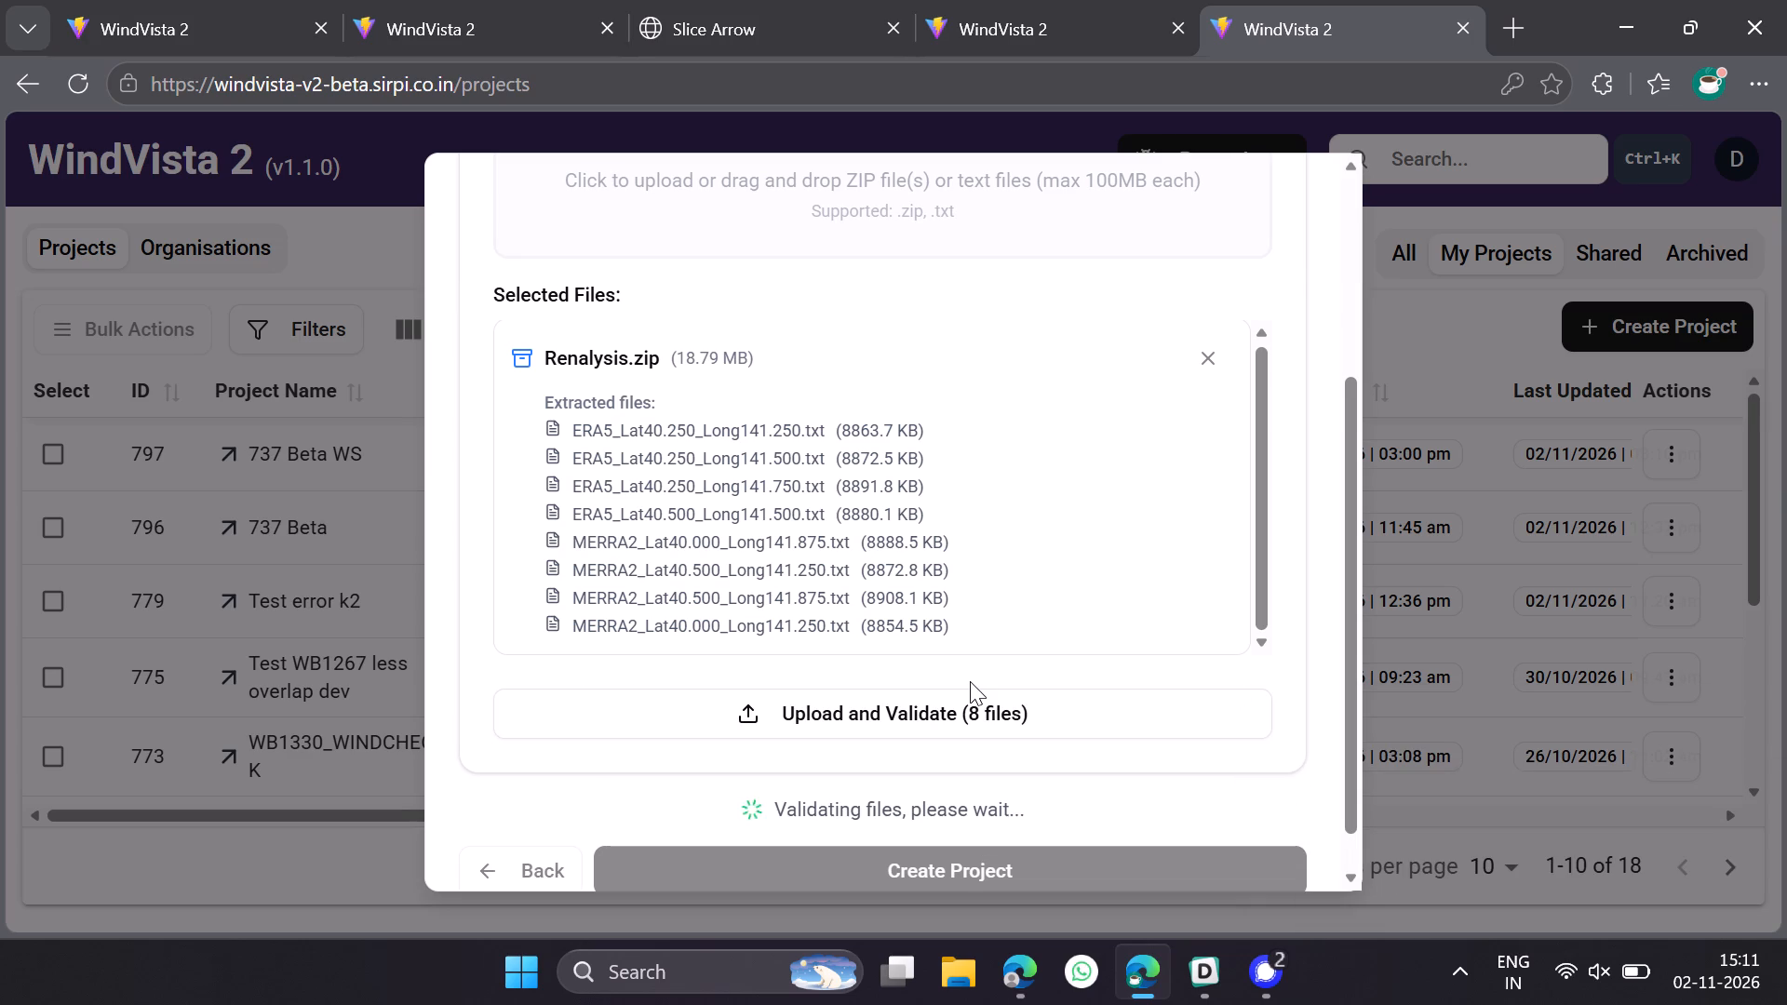
Examine the file validation status on Beta and compare it with the Validation Details of the same upload on Dev.
scroll(970, 681, down, 4)
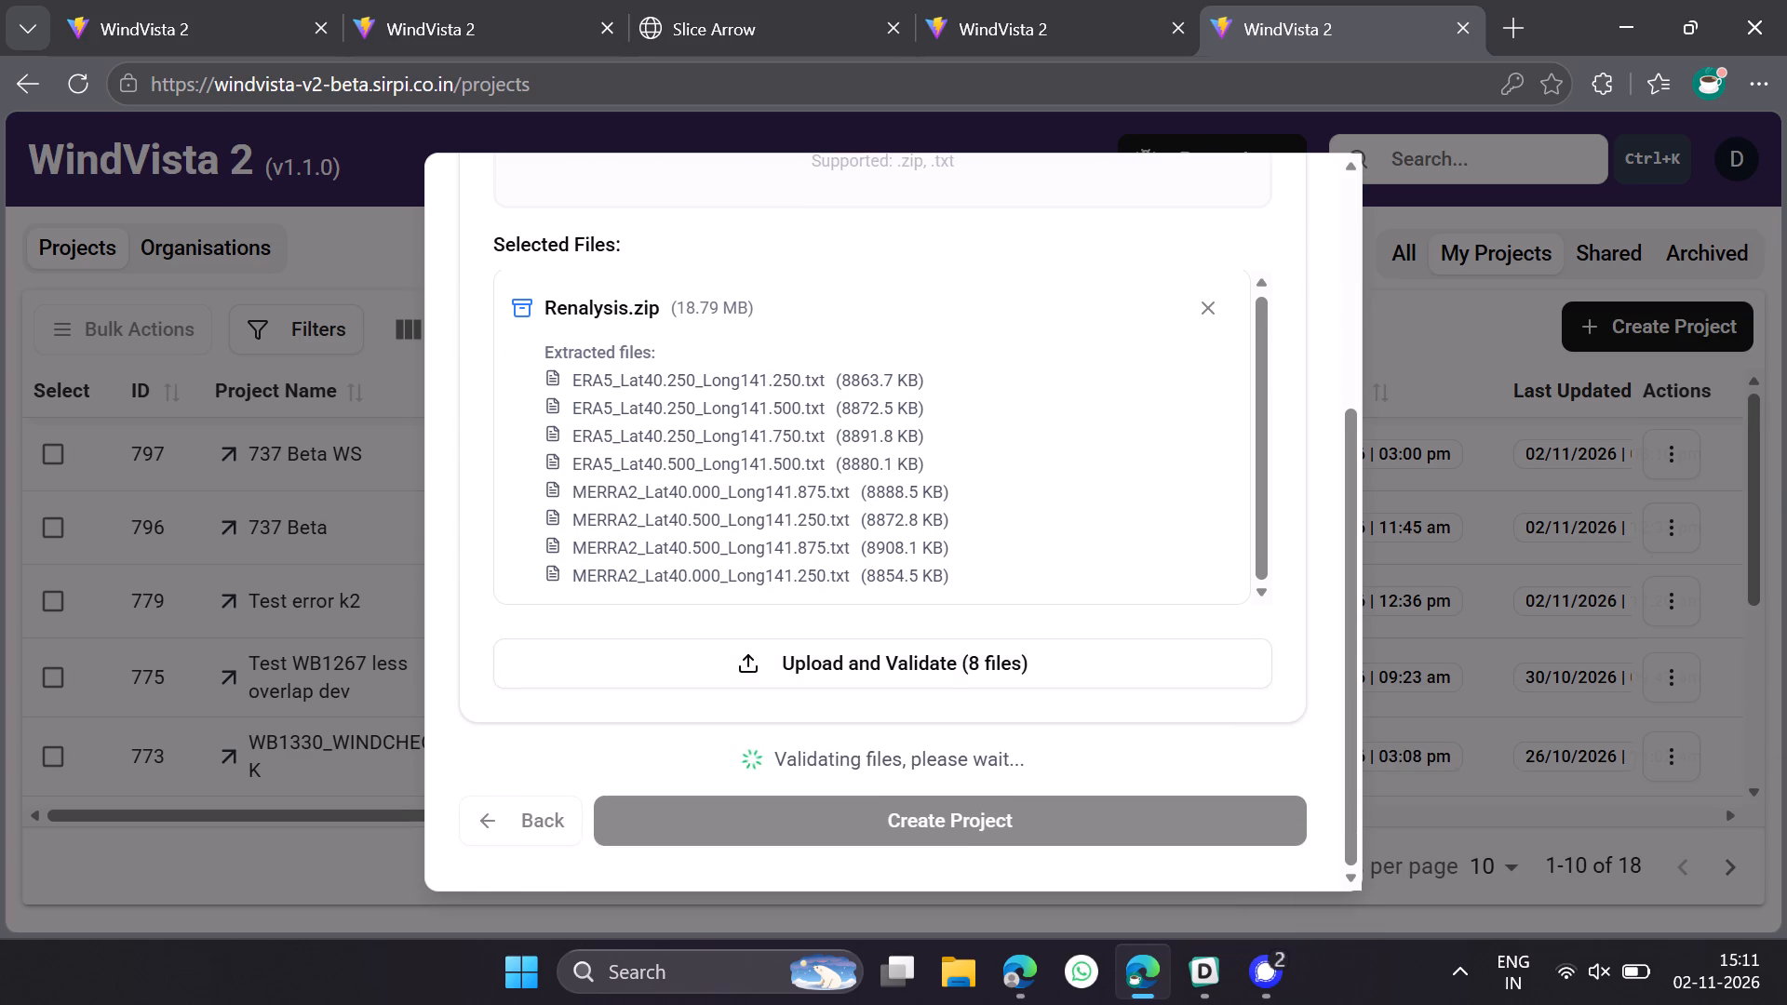
drag(1041, 764, 917, 755)
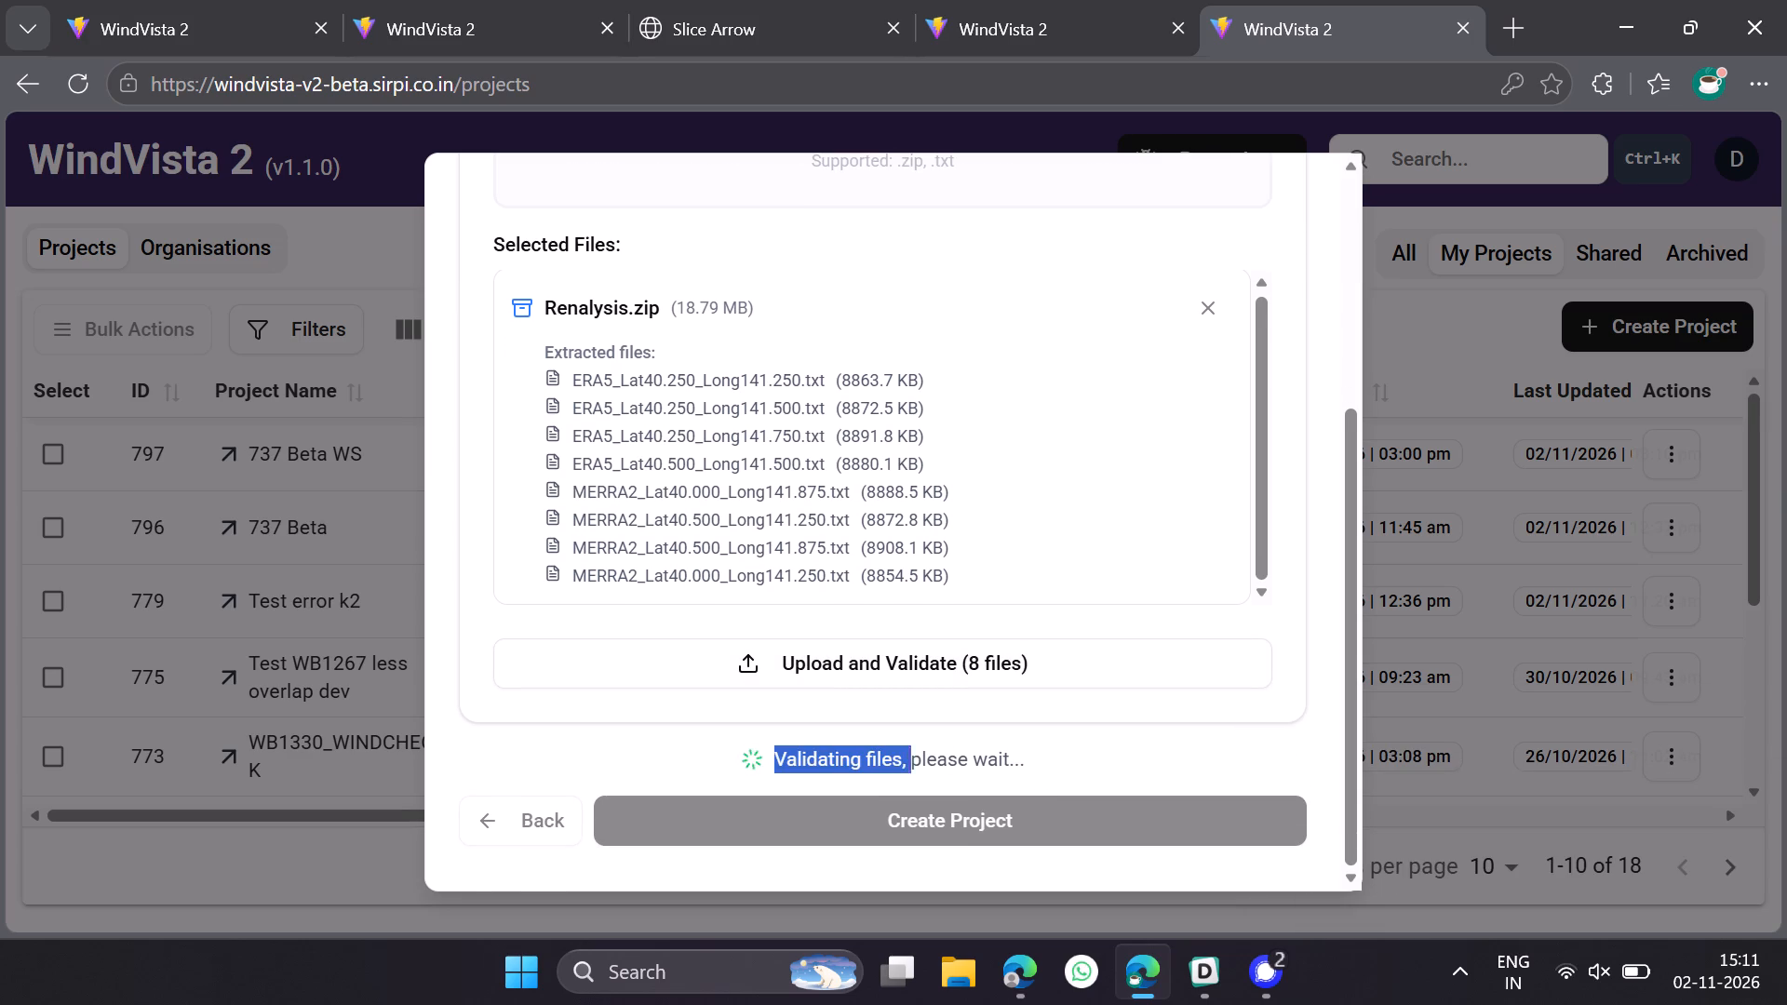
drag(917, 755, 1019, 763)
click(1135, 732)
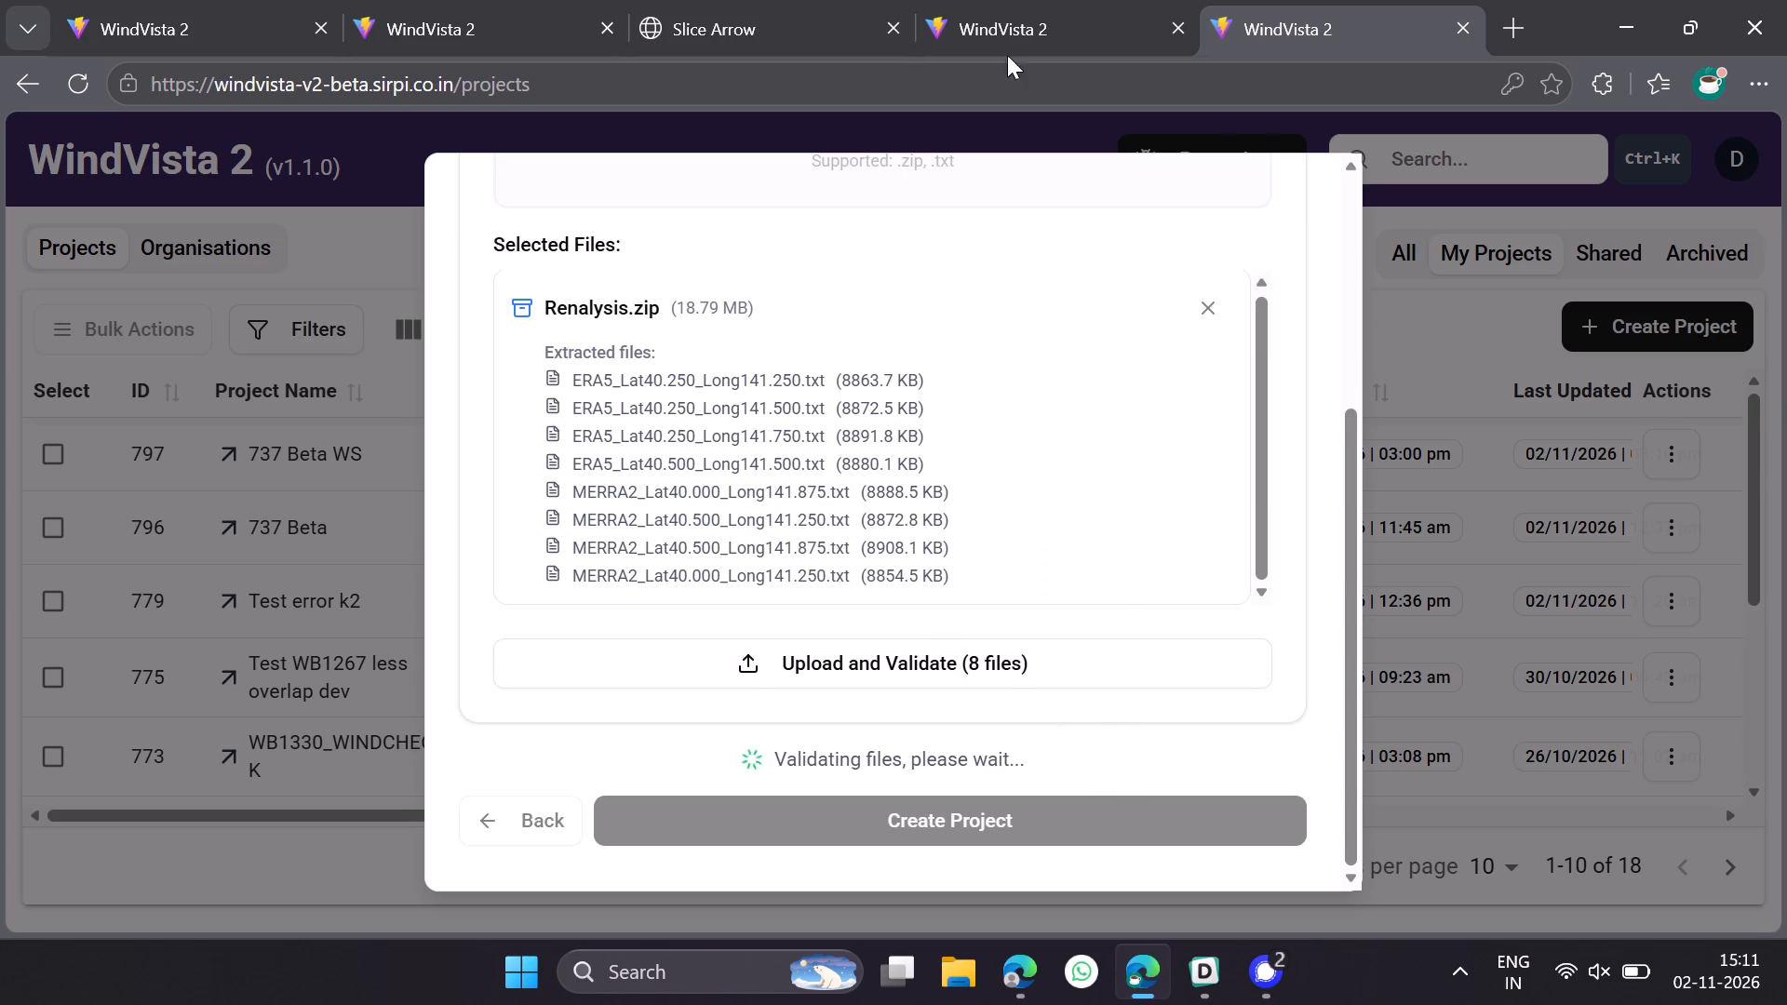
click(1015, 3)
scroll(931, 341, up, 6)
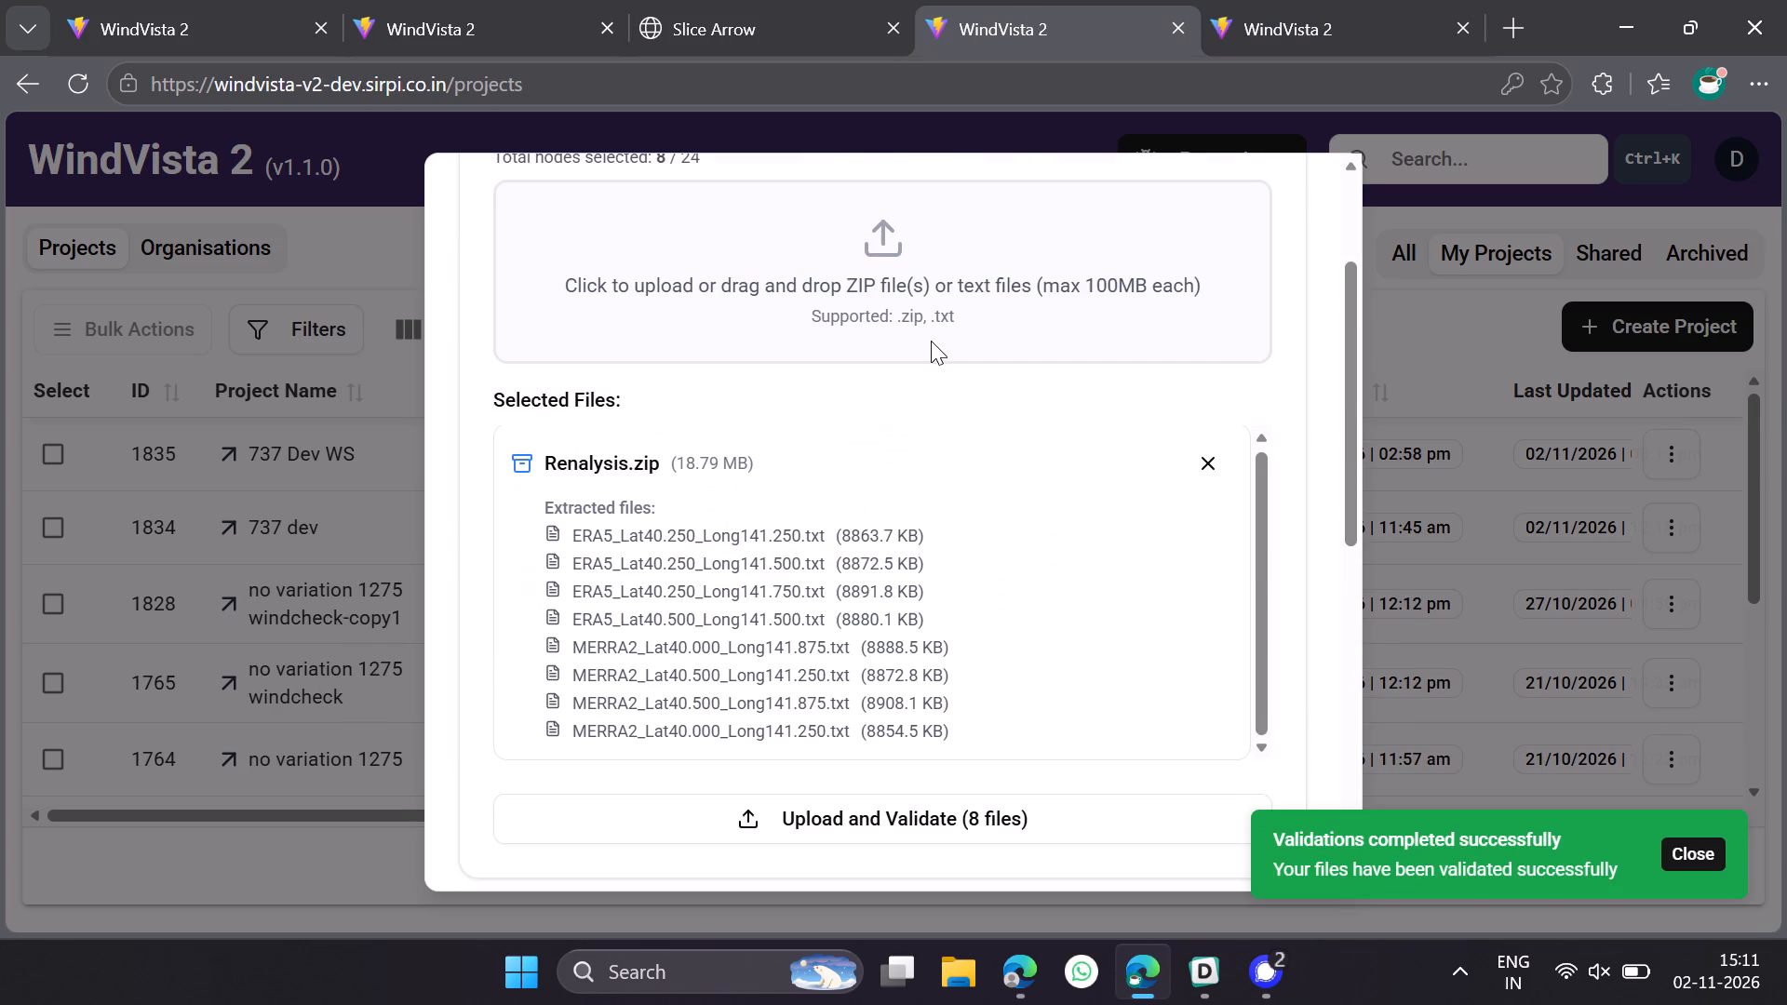
scroll(930, 341, down, 3)
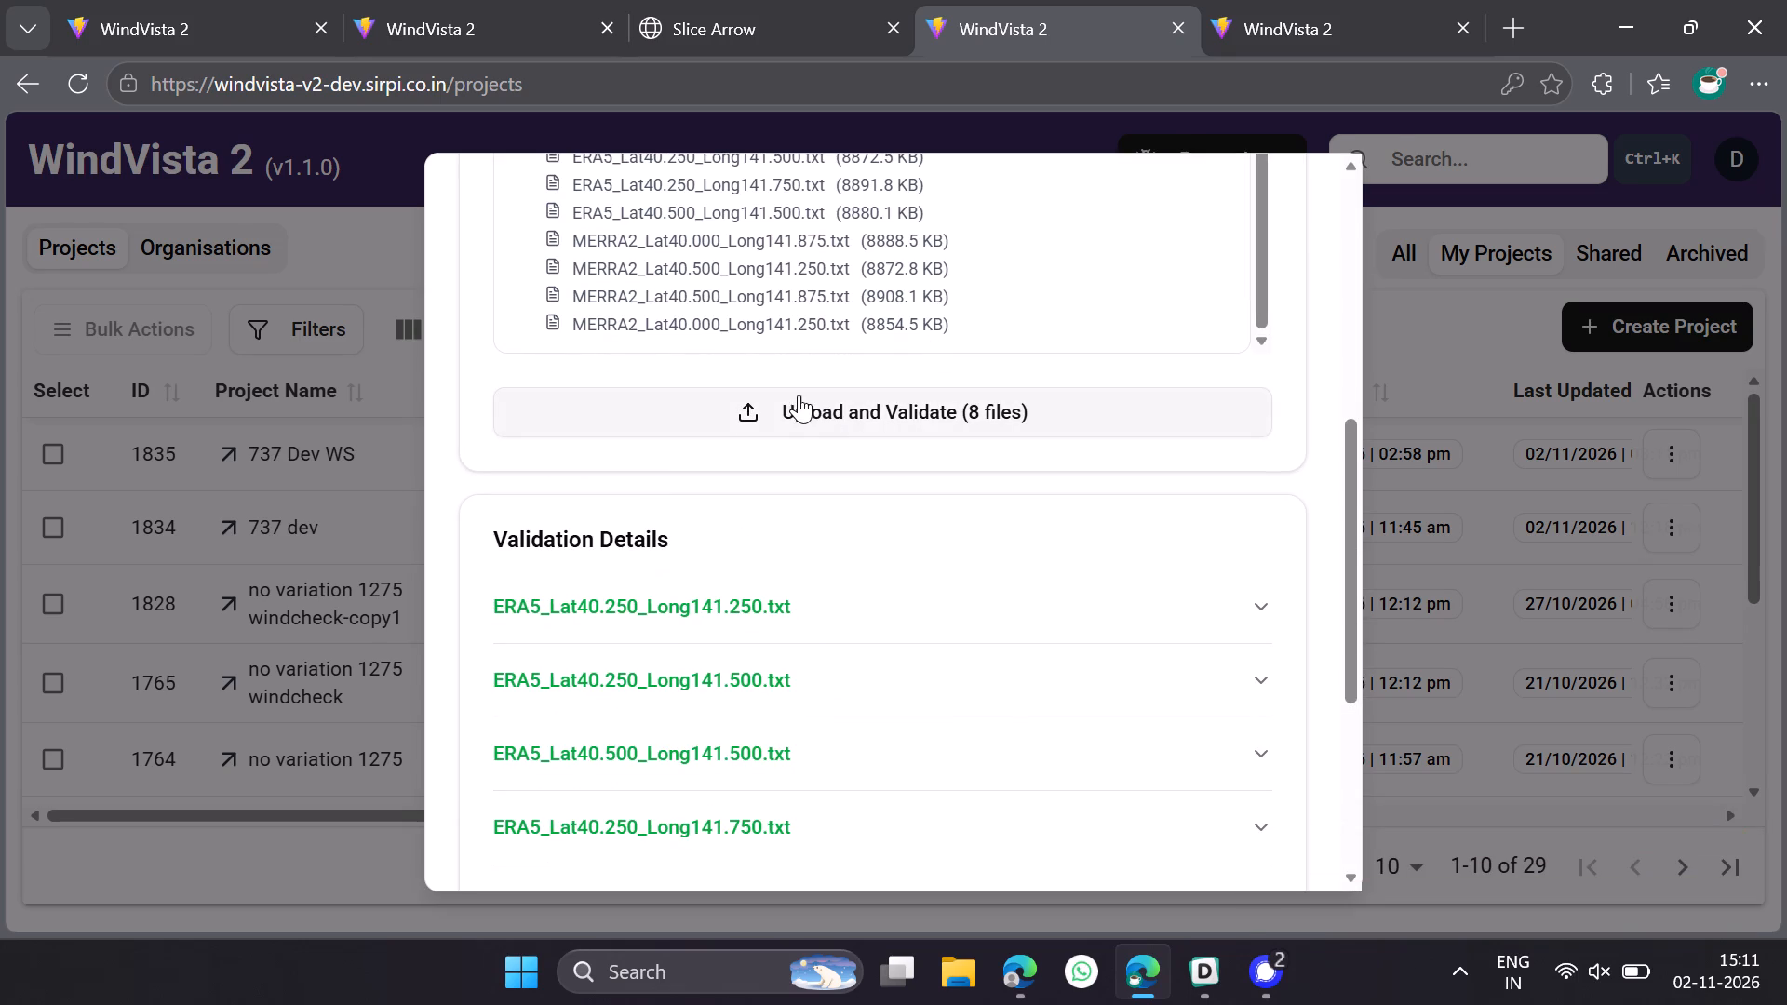
click(1233, 0)
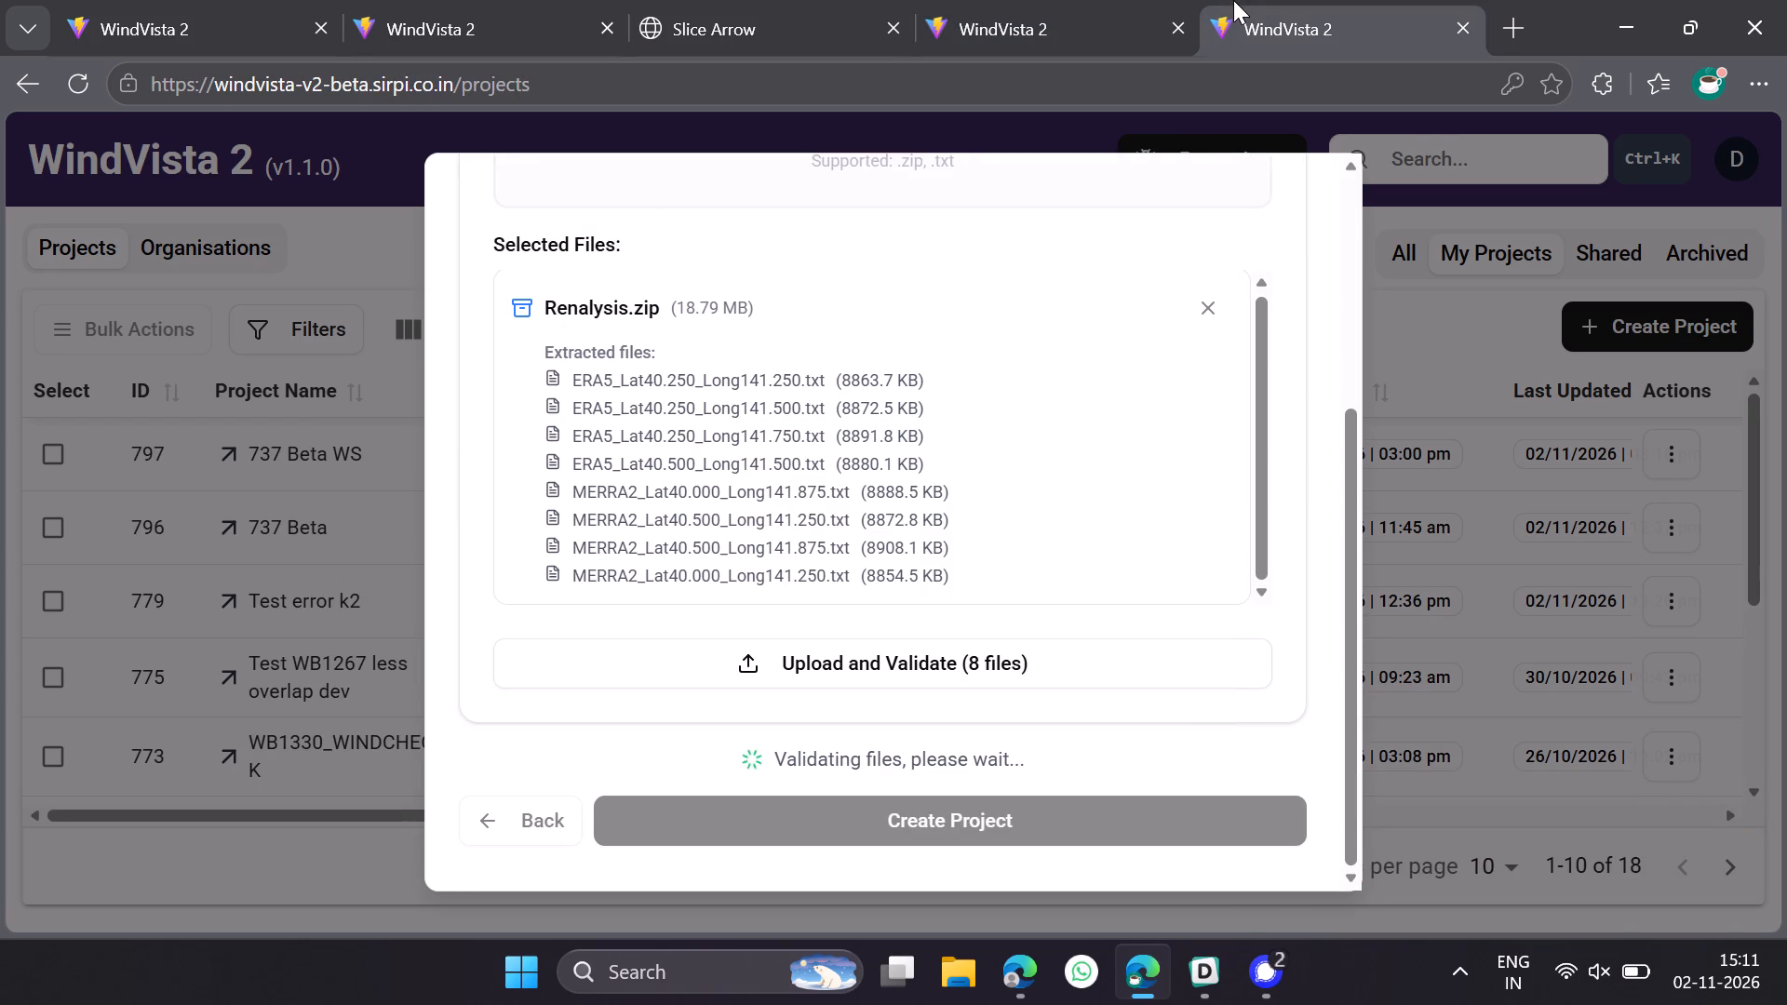
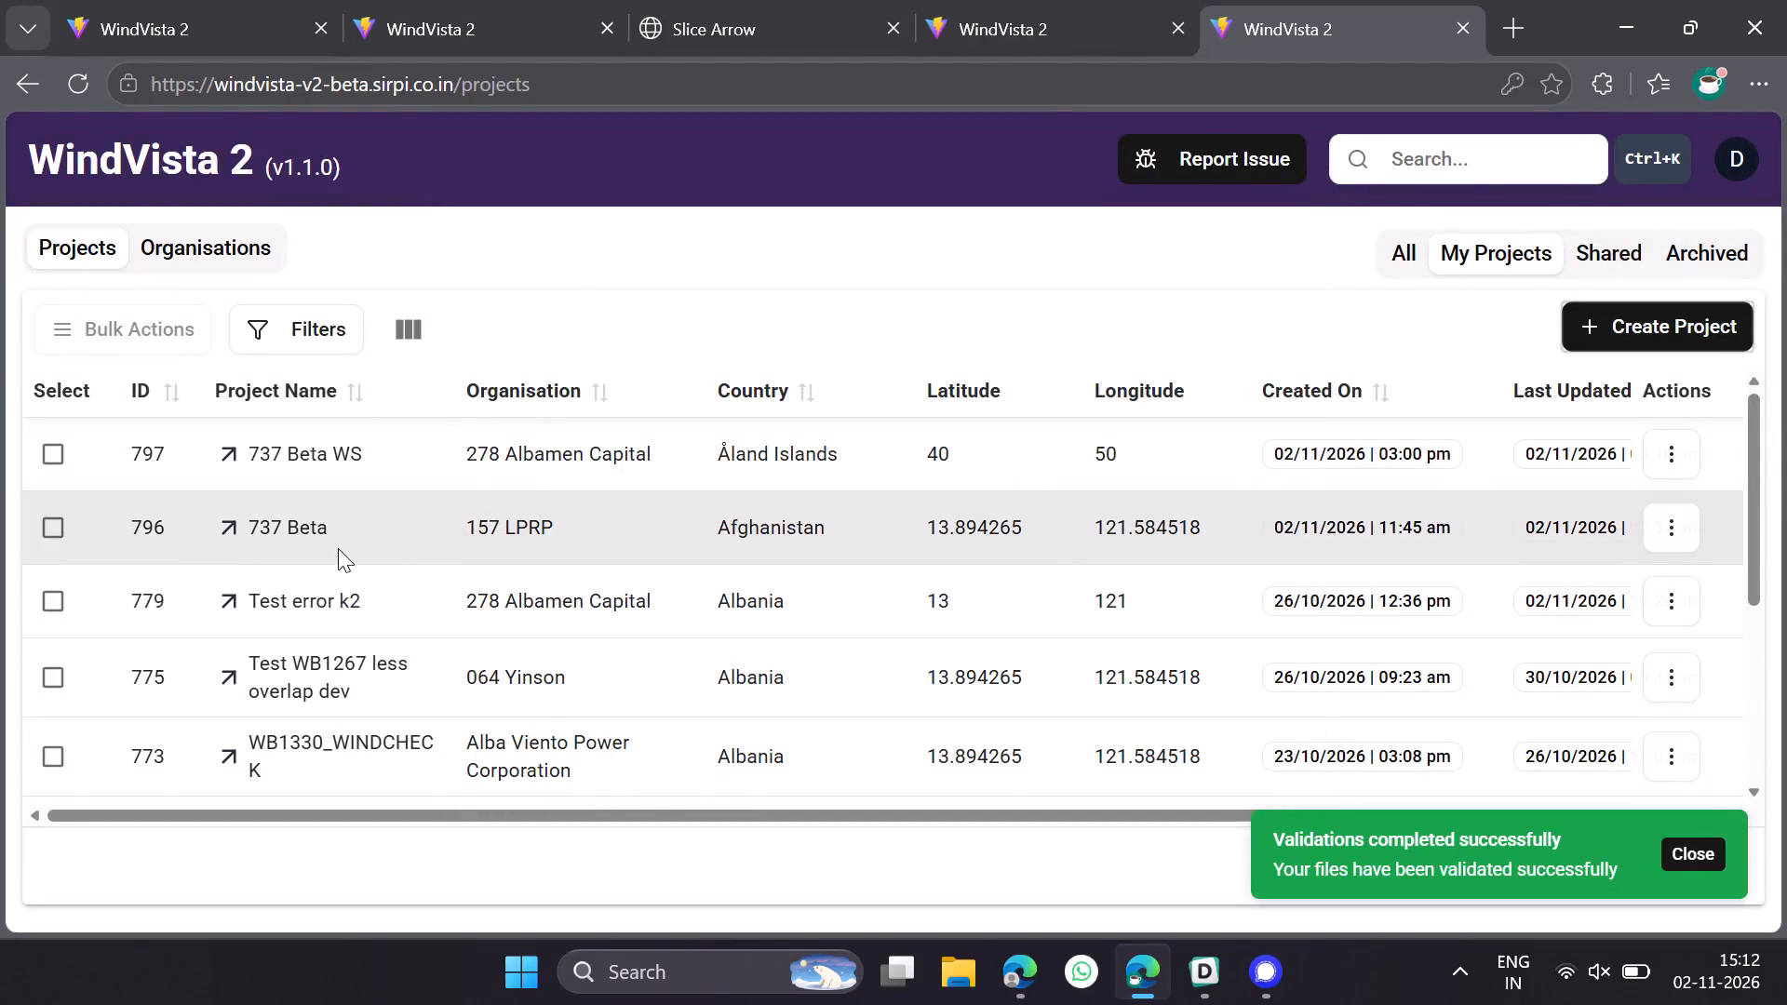
Open the 737 Beta project's 737 Beta analysis on Beta and open its 737 Beta system for editing.
click(294, 530)
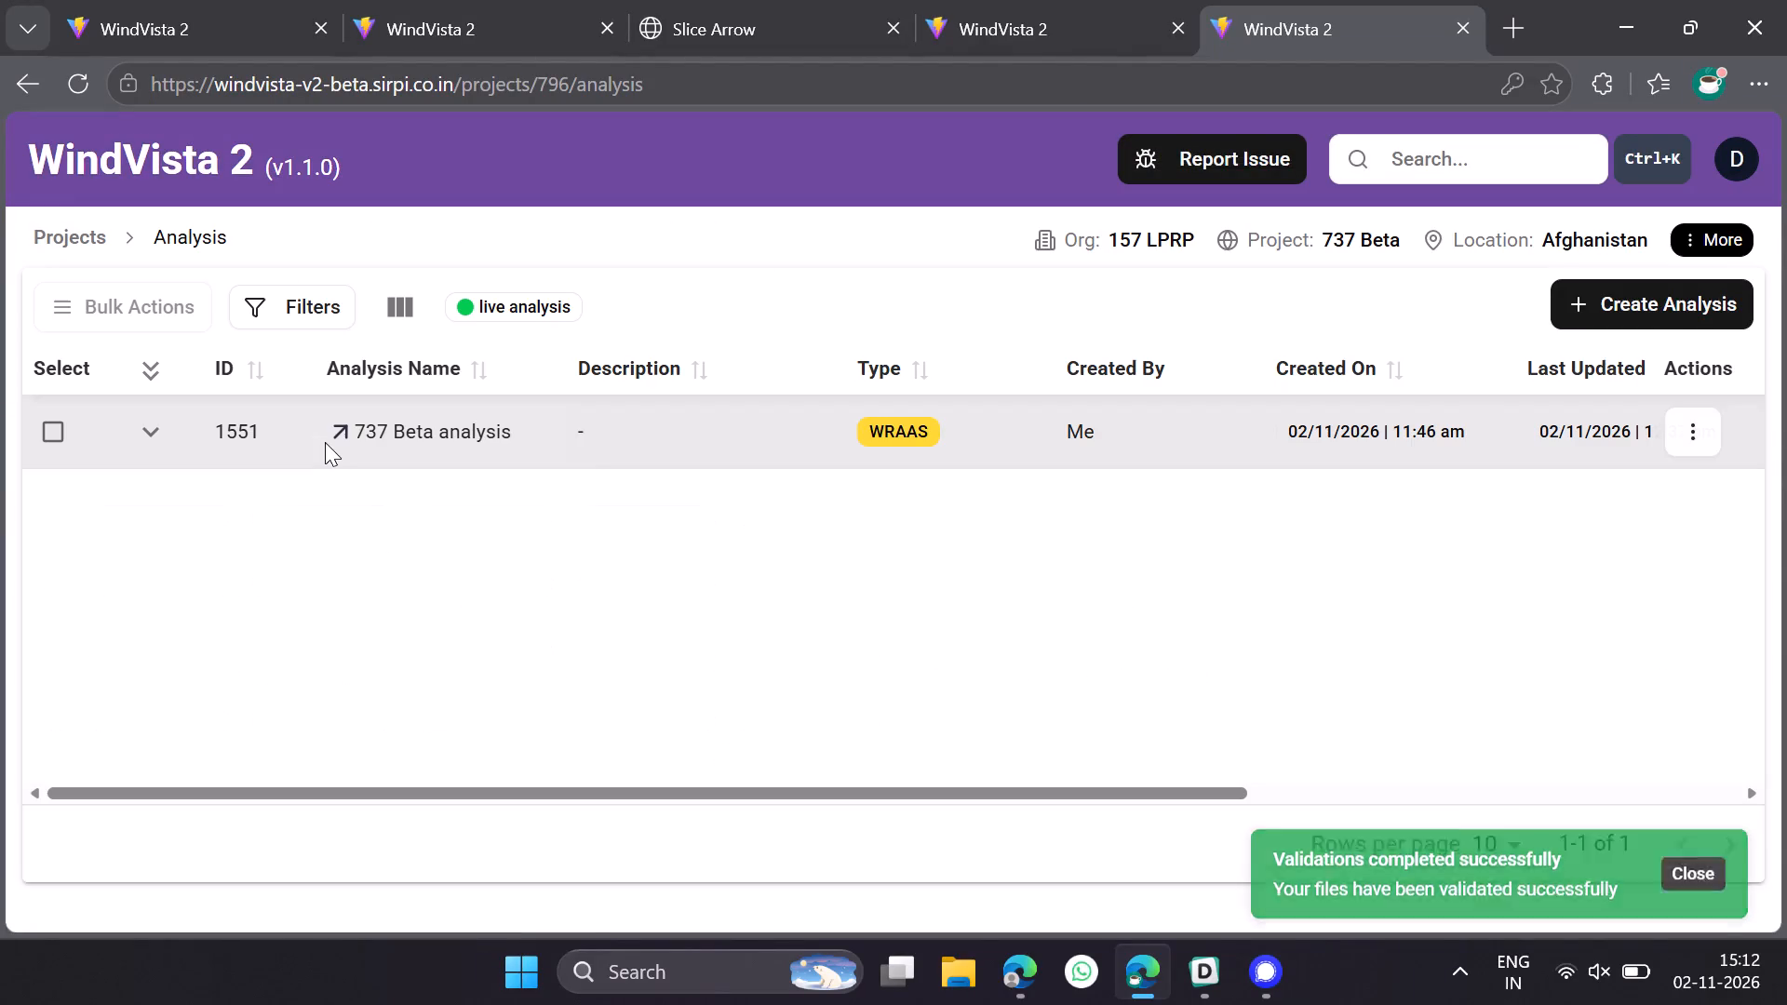
click(416, 431)
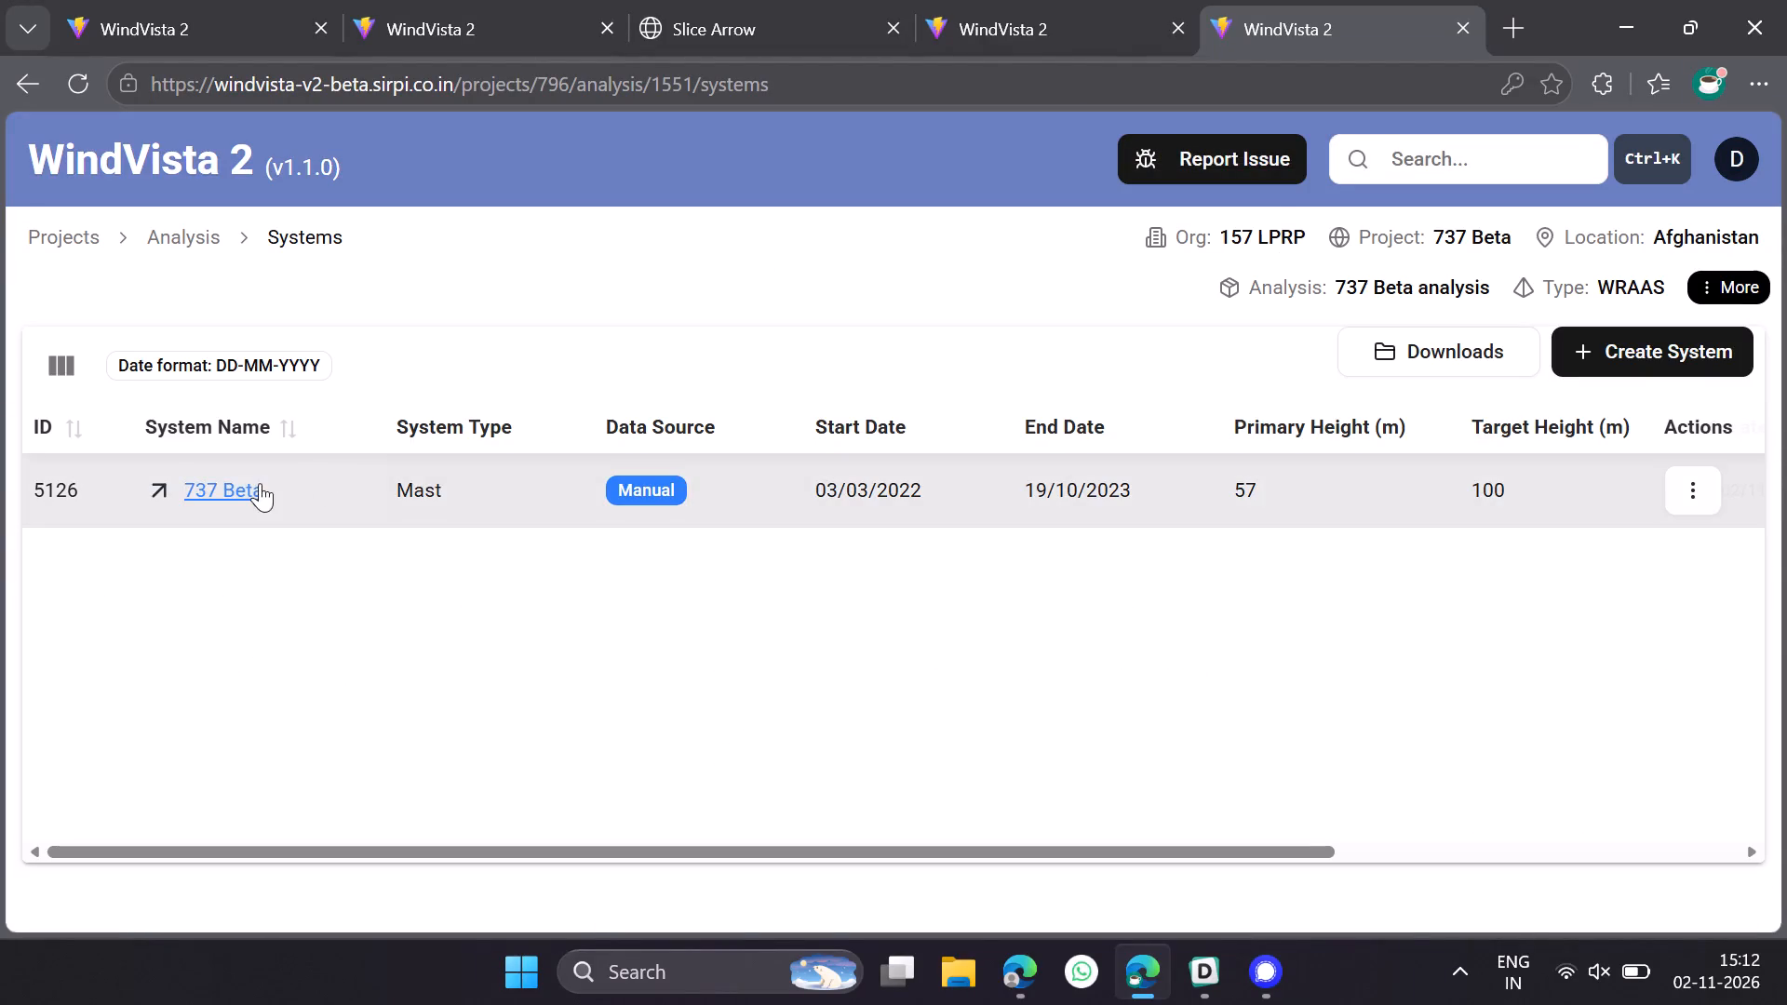
click(254, 488)
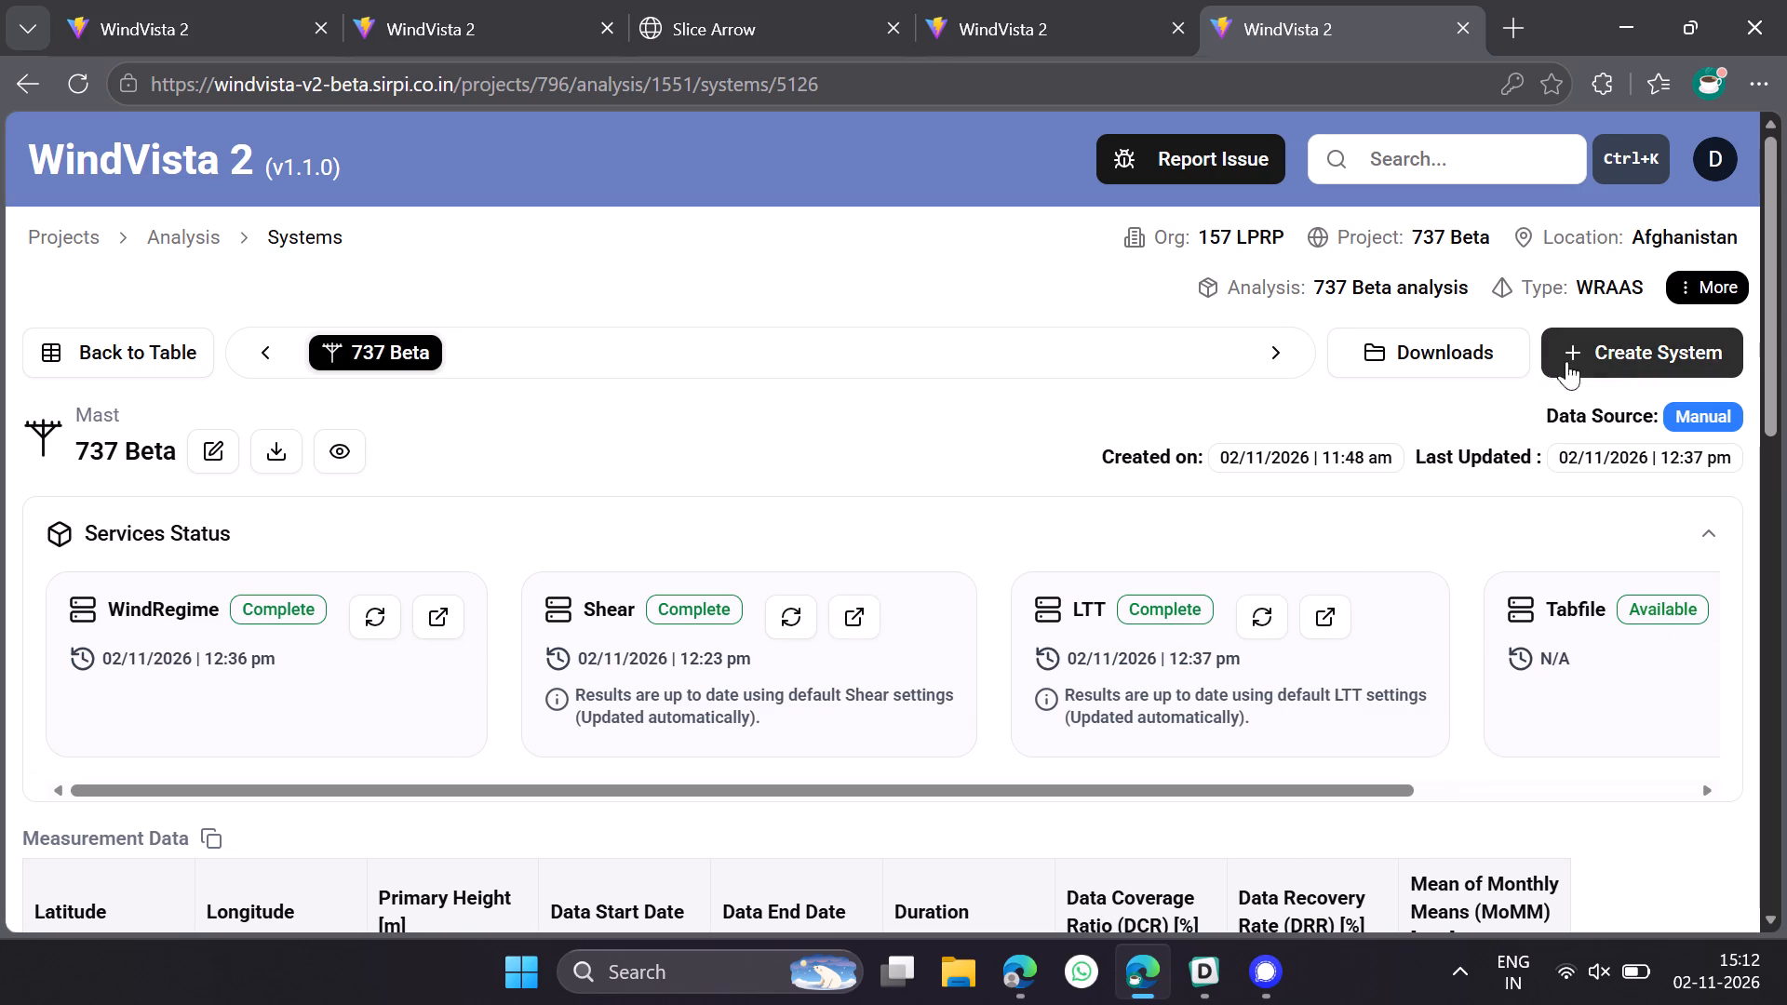
click(217, 460)
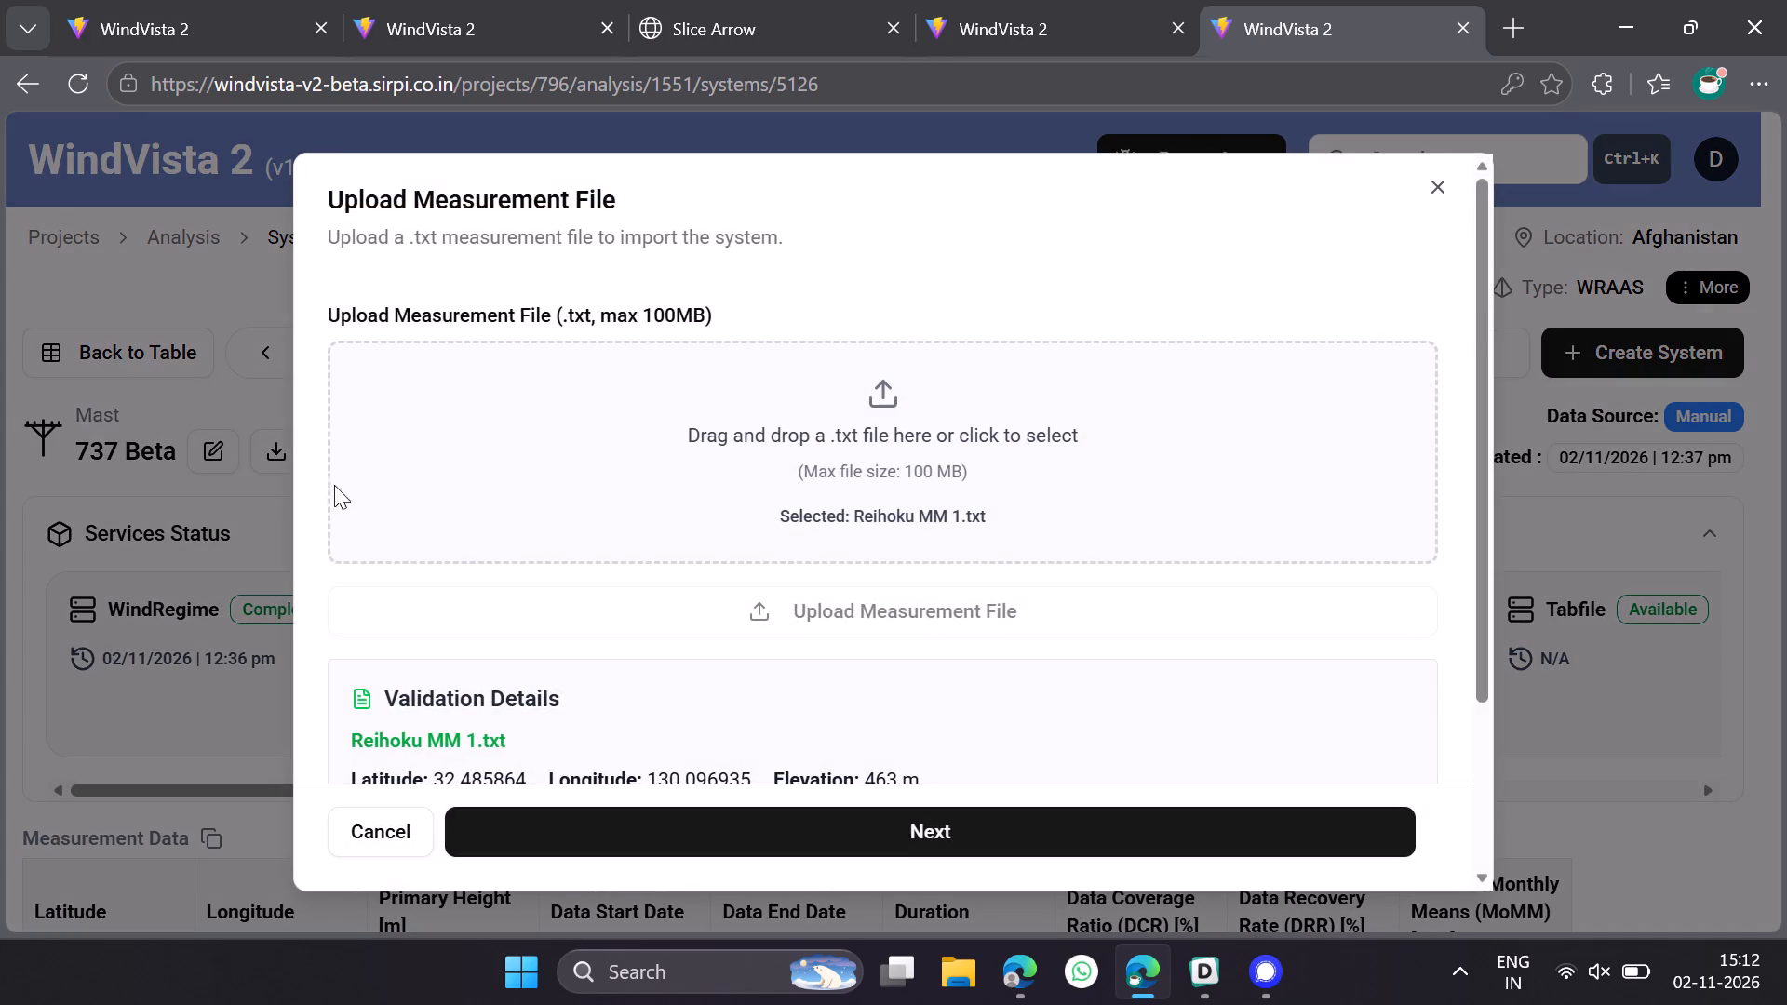
scroll(745, 589, down, 8)
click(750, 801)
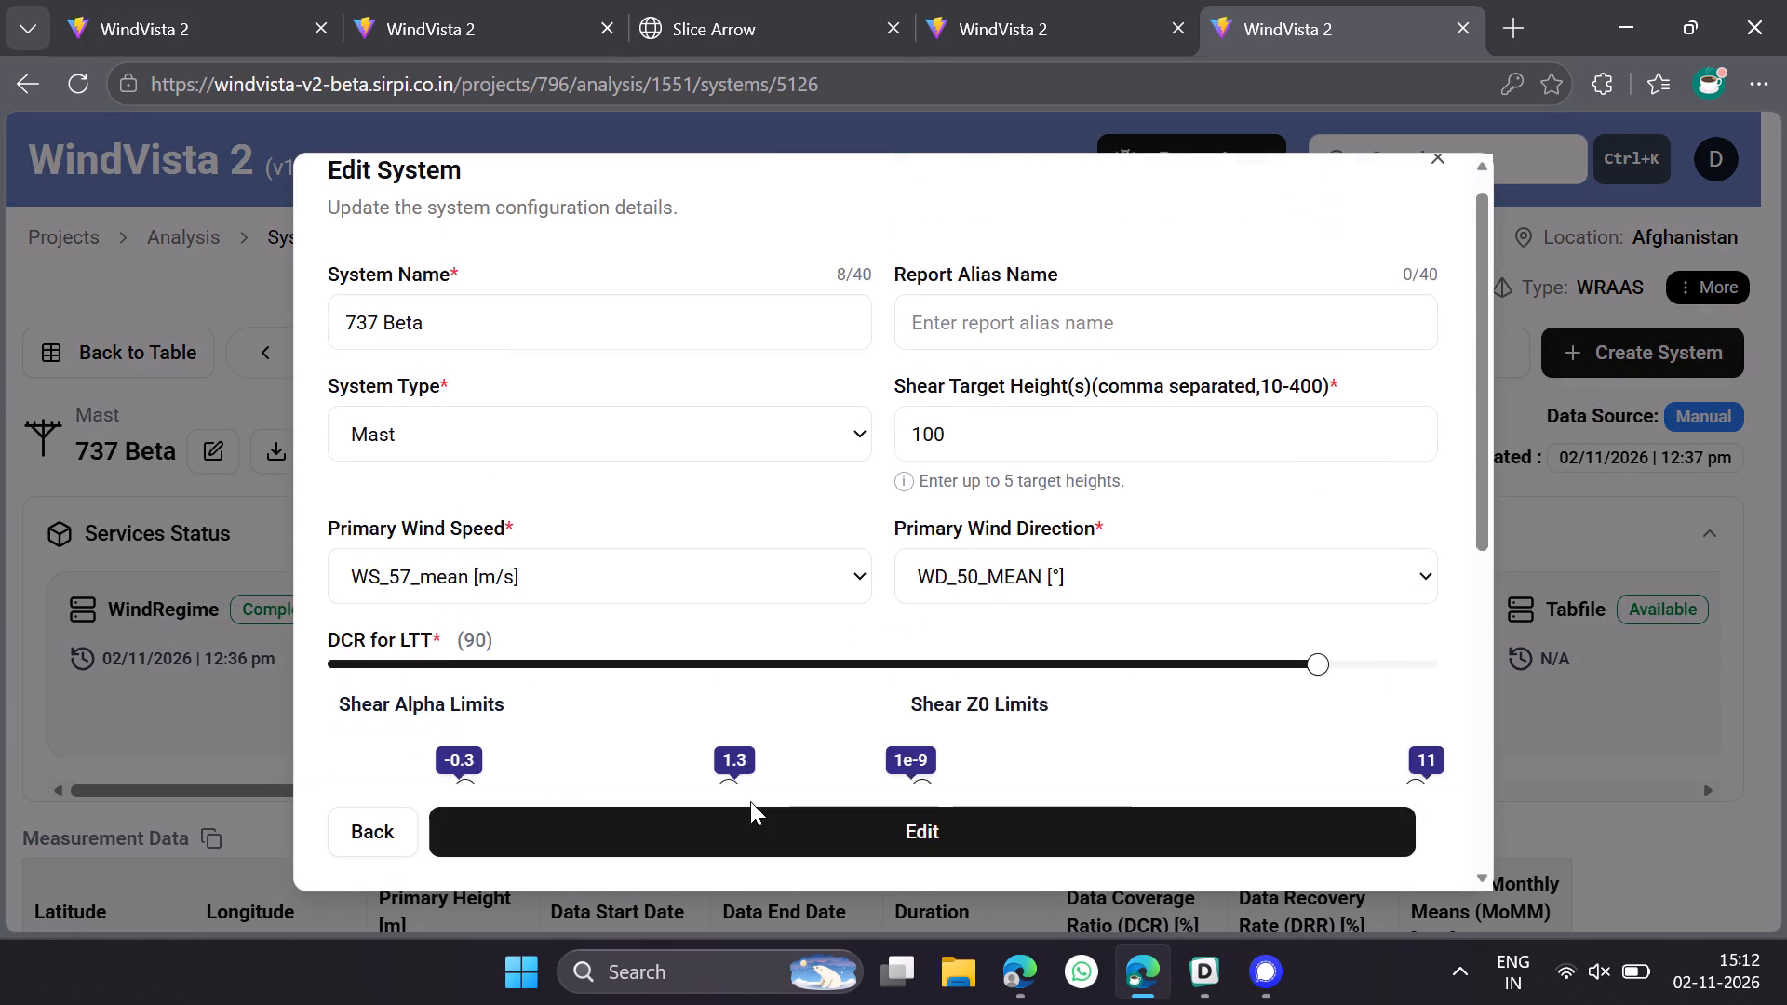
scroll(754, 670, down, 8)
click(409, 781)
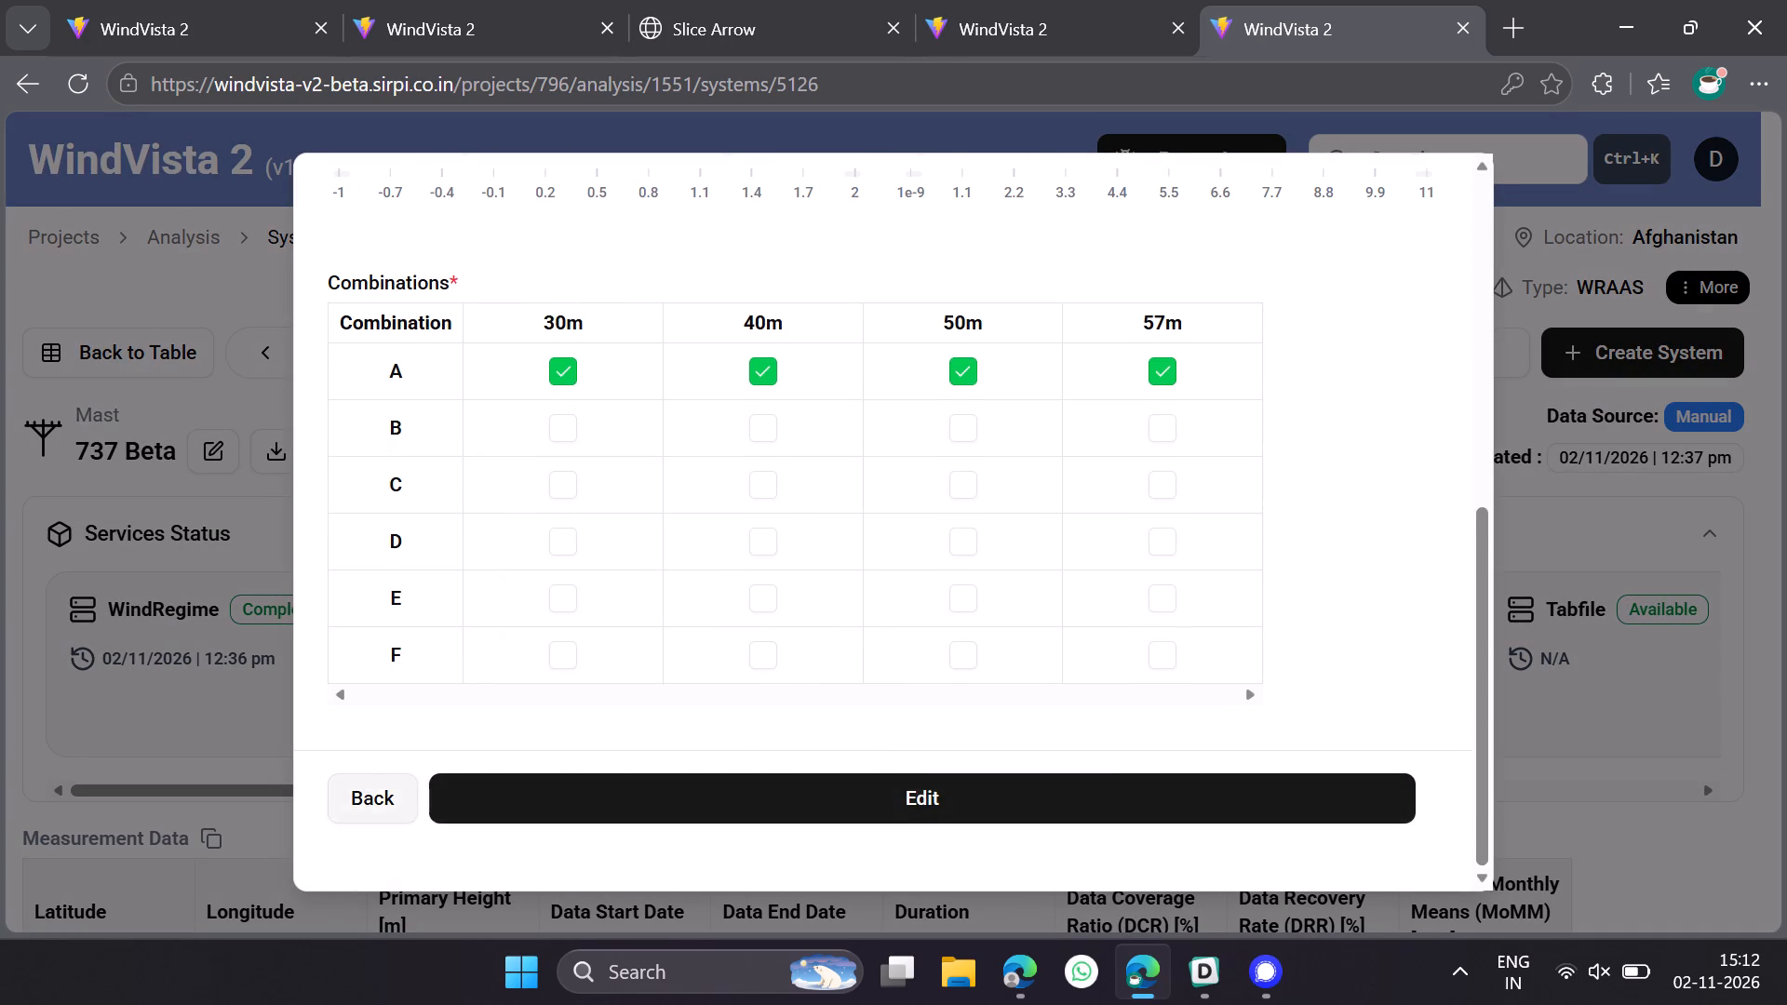
Upload Reihoku MM 1.txt from the Downloads folder as the measurement file of the 737 Beta system.
scroll(601, 677, down, 7)
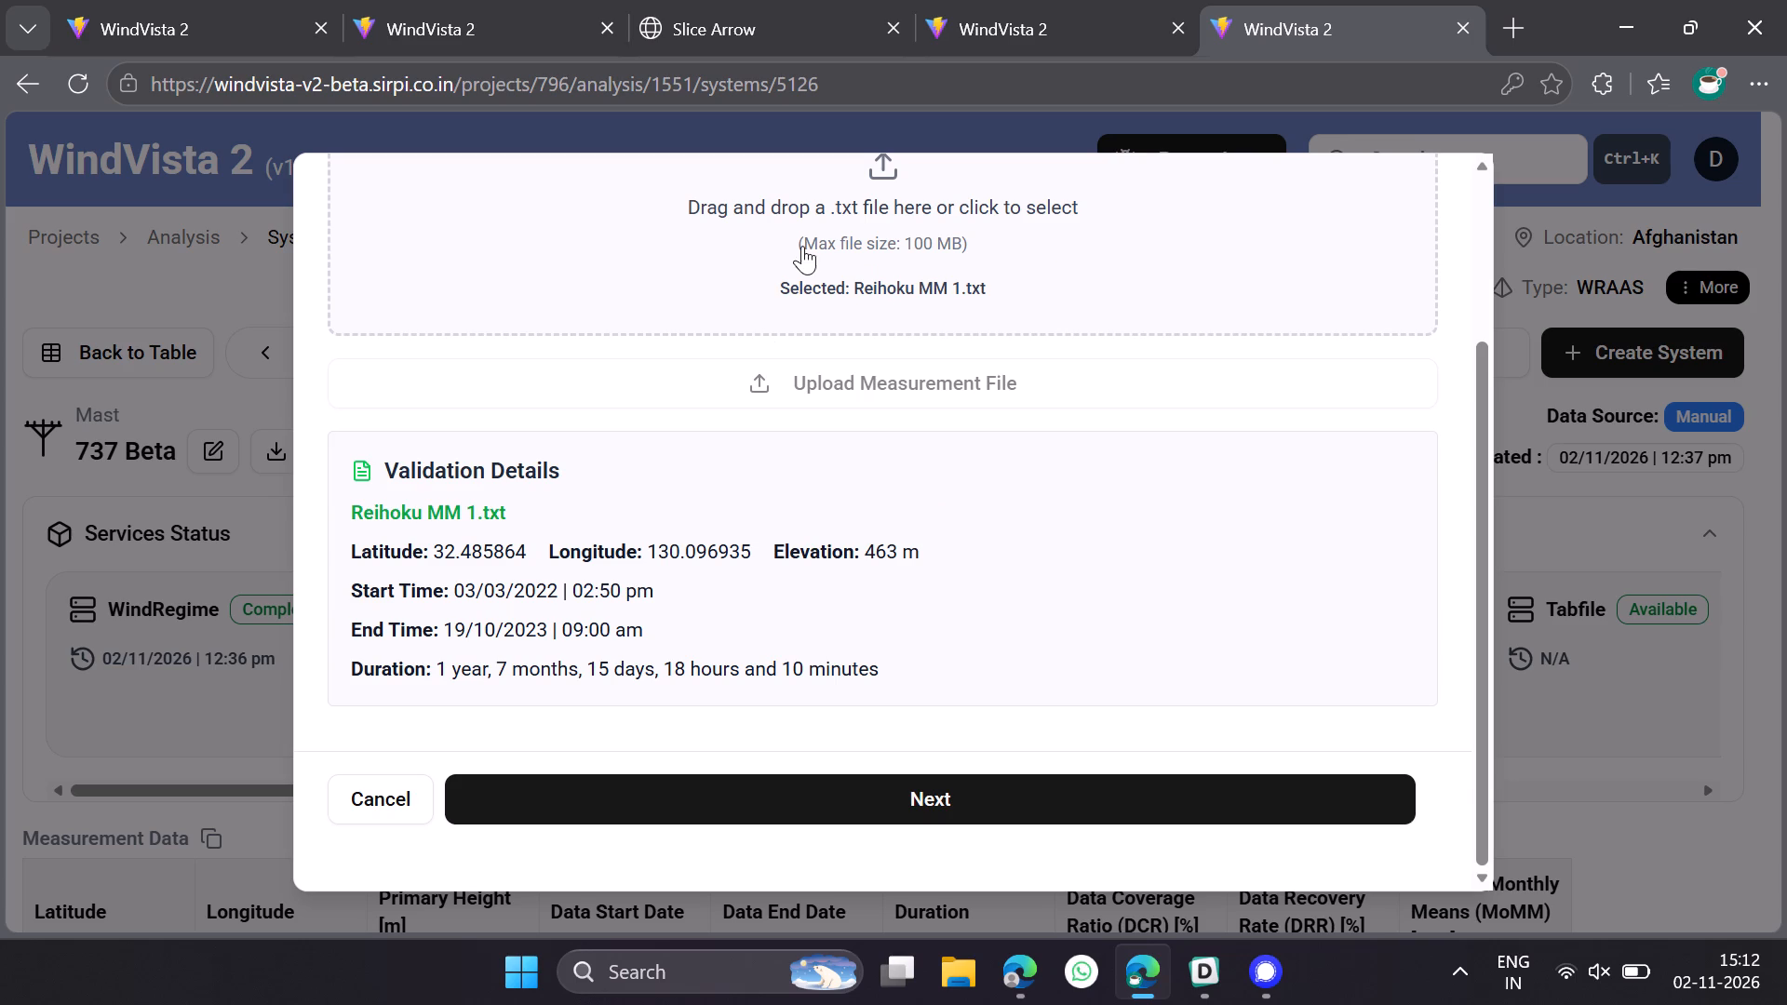
click(802, 246)
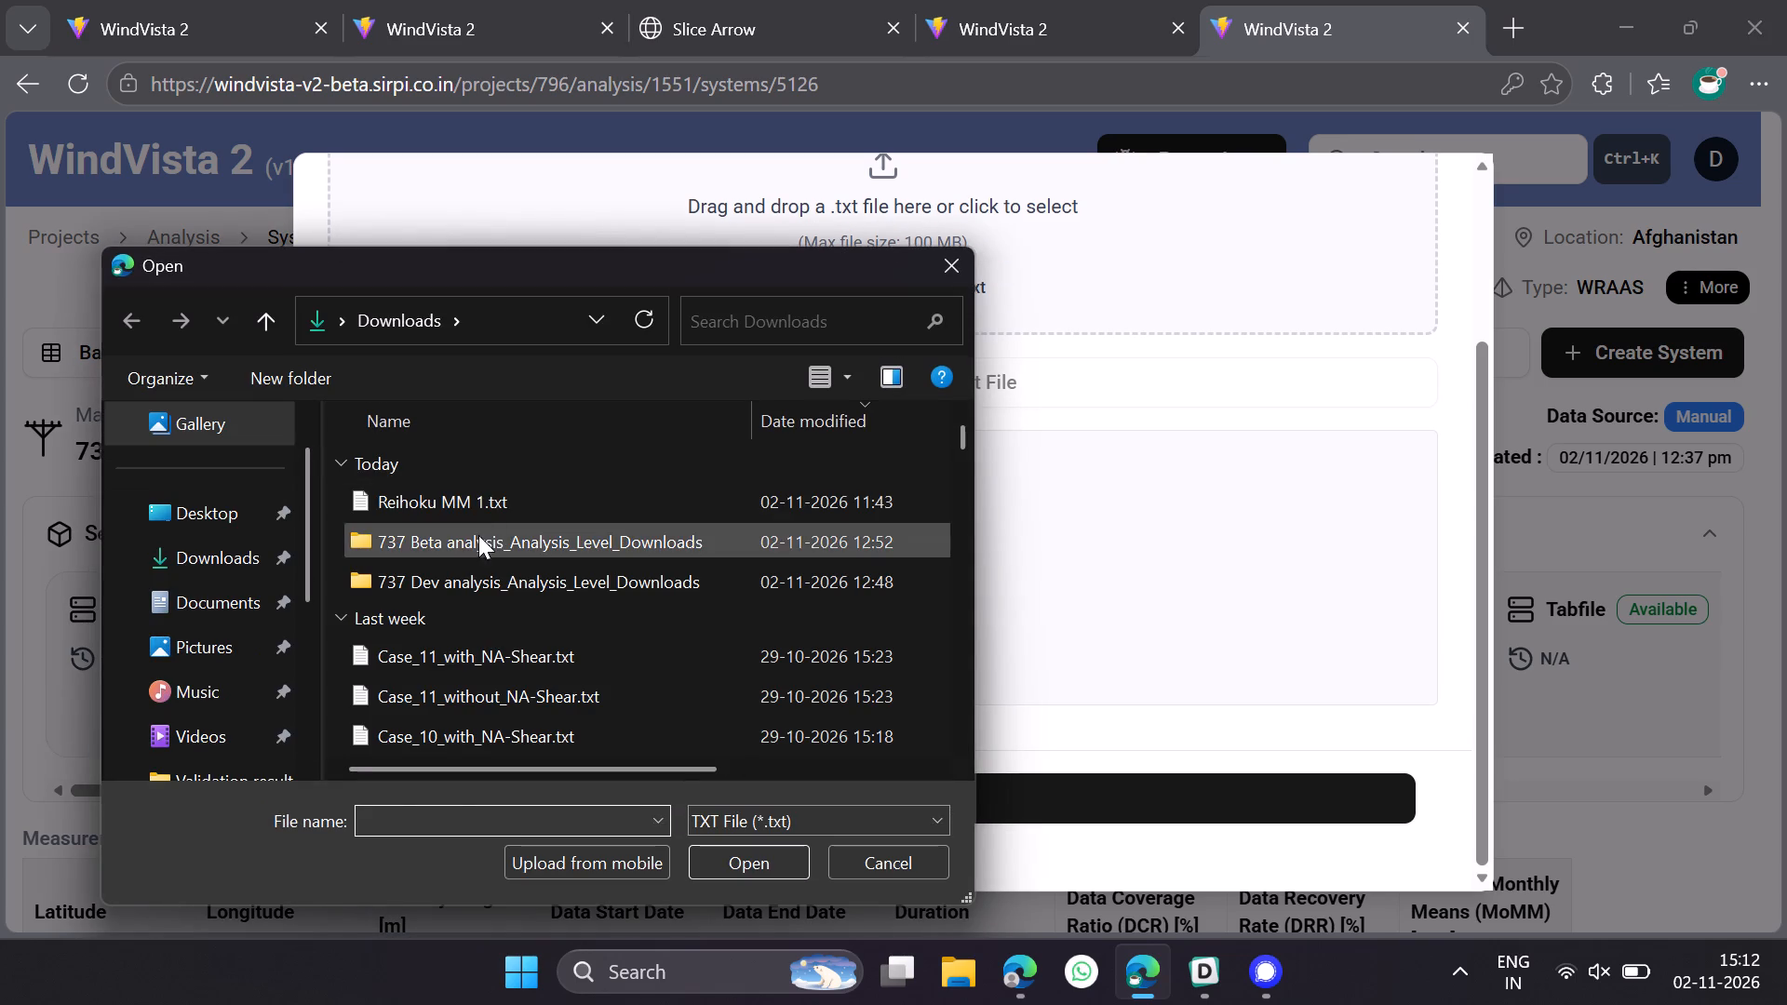
click(504, 504)
click(749, 878)
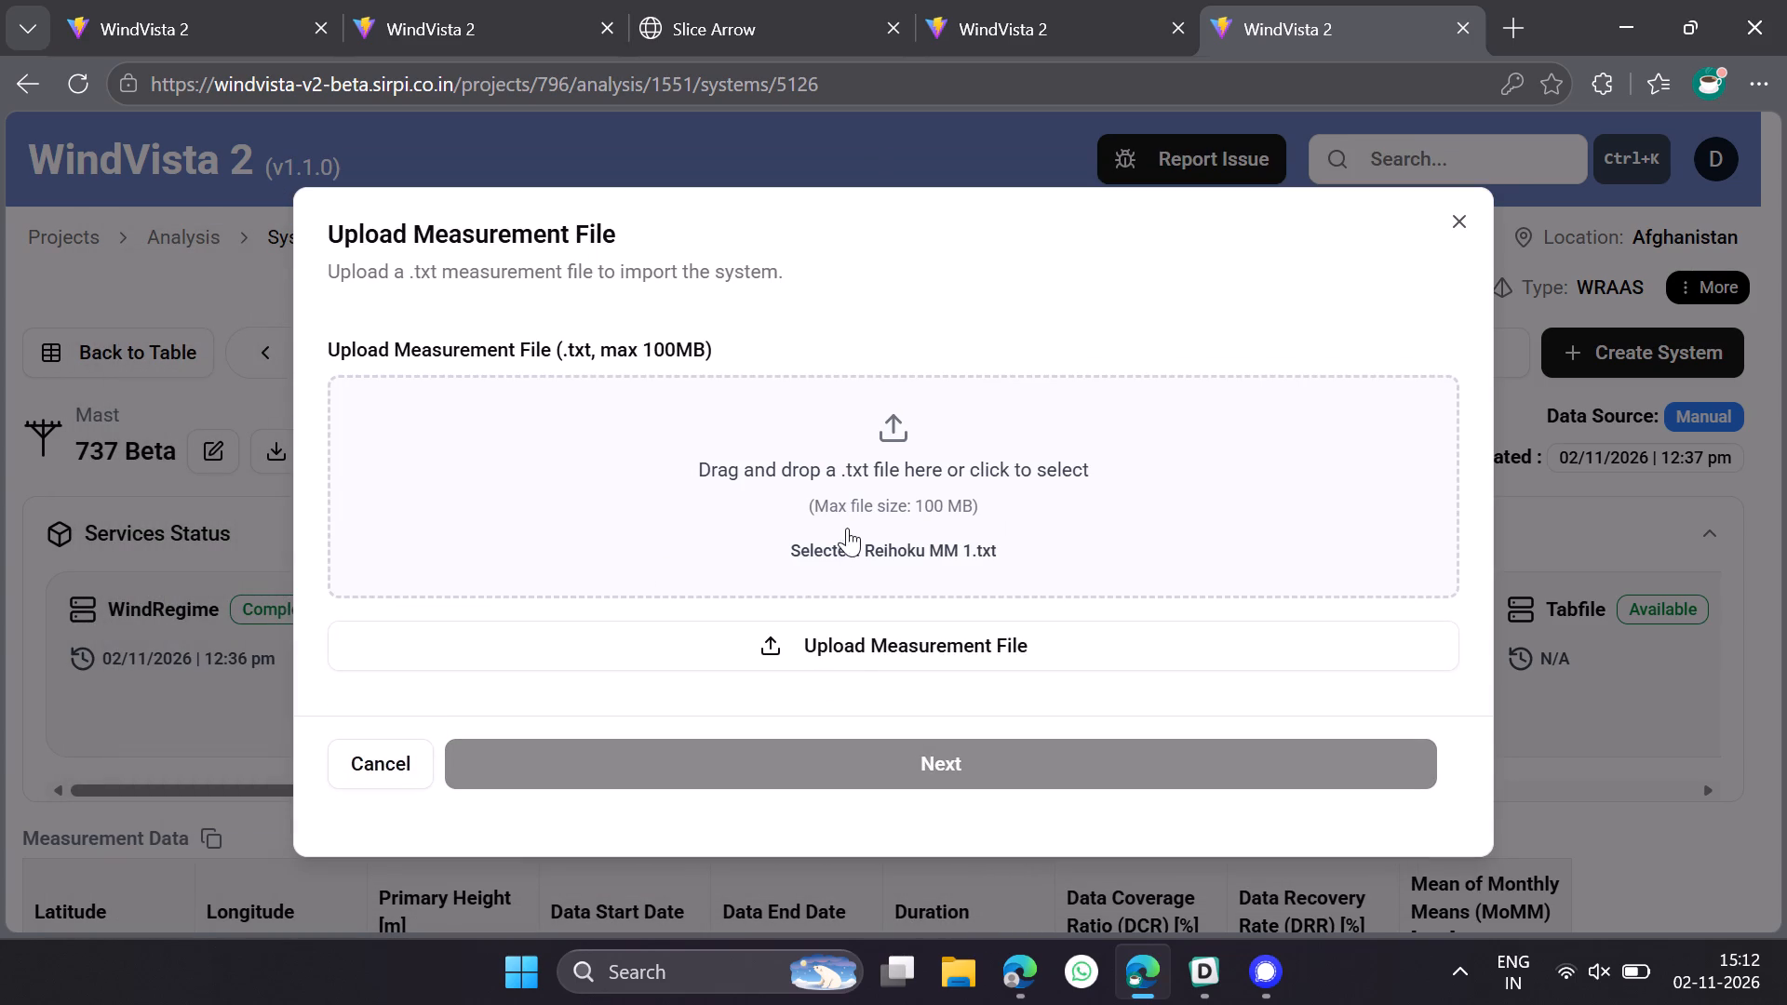
click(833, 661)
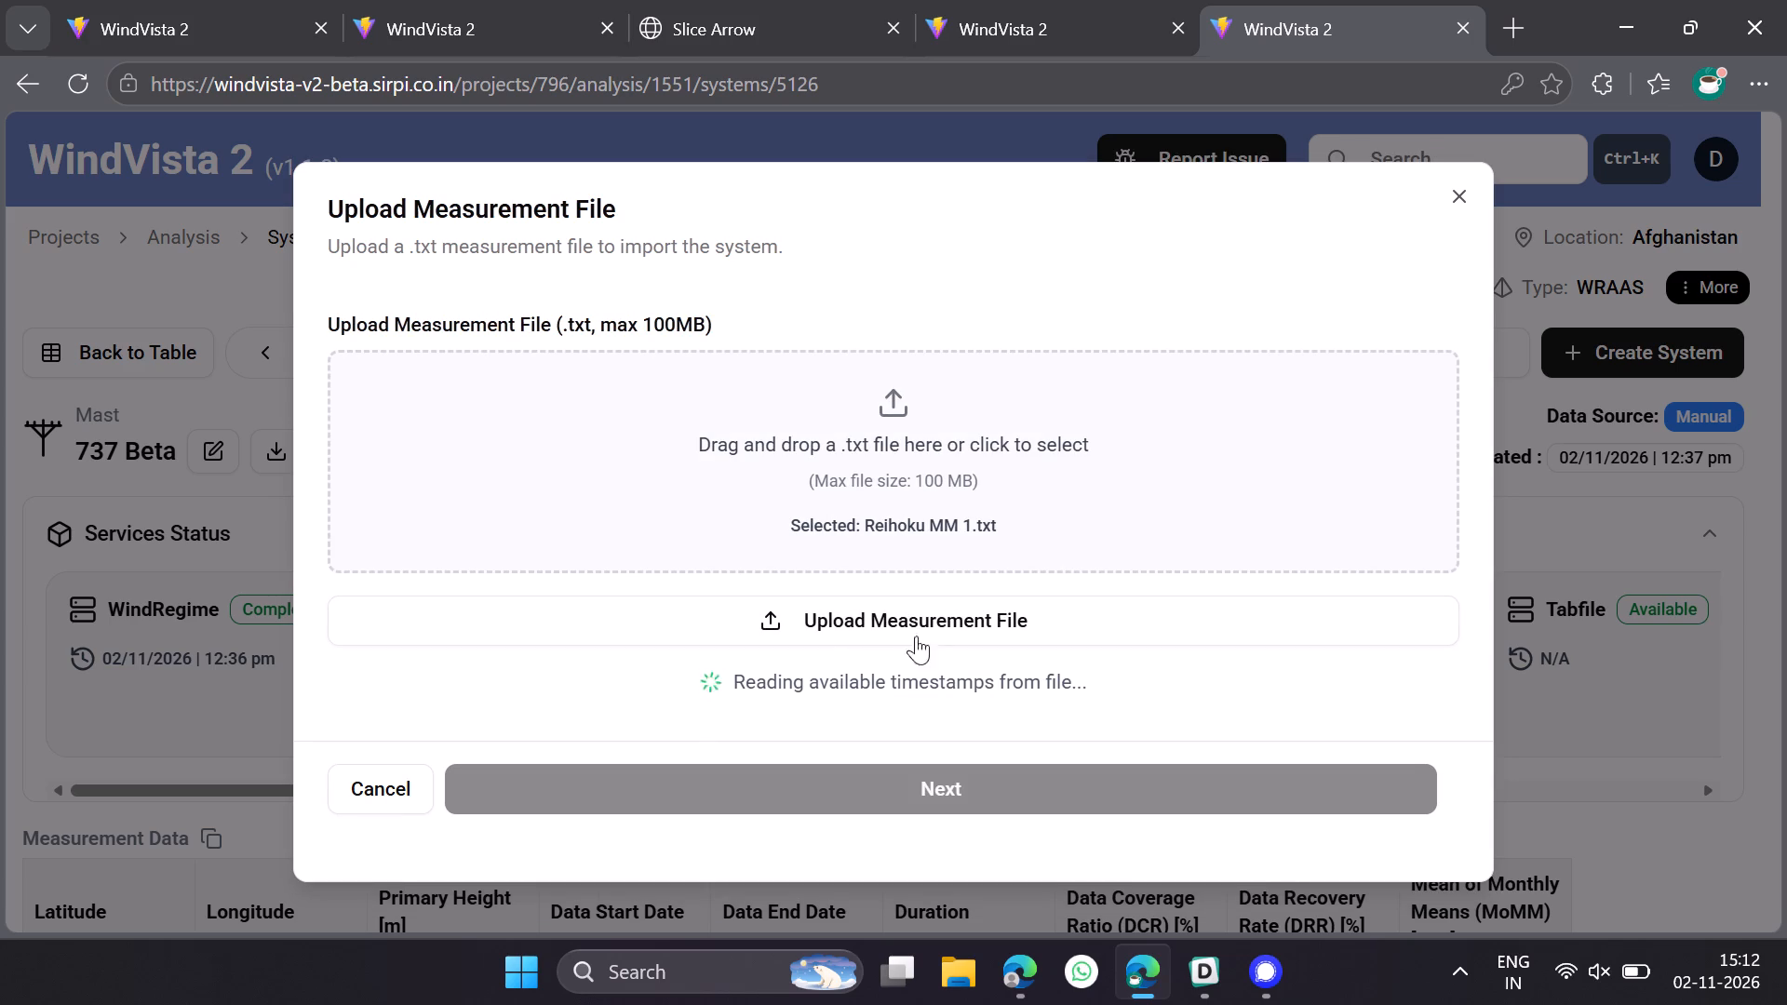
Validate the uploaded file for 03-03-2022 to 19-10-2023 and review the Overlap Details of the reanalysis nodes.
scroll(932, 629, down, 7)
scroll(755, 285, down, 8)
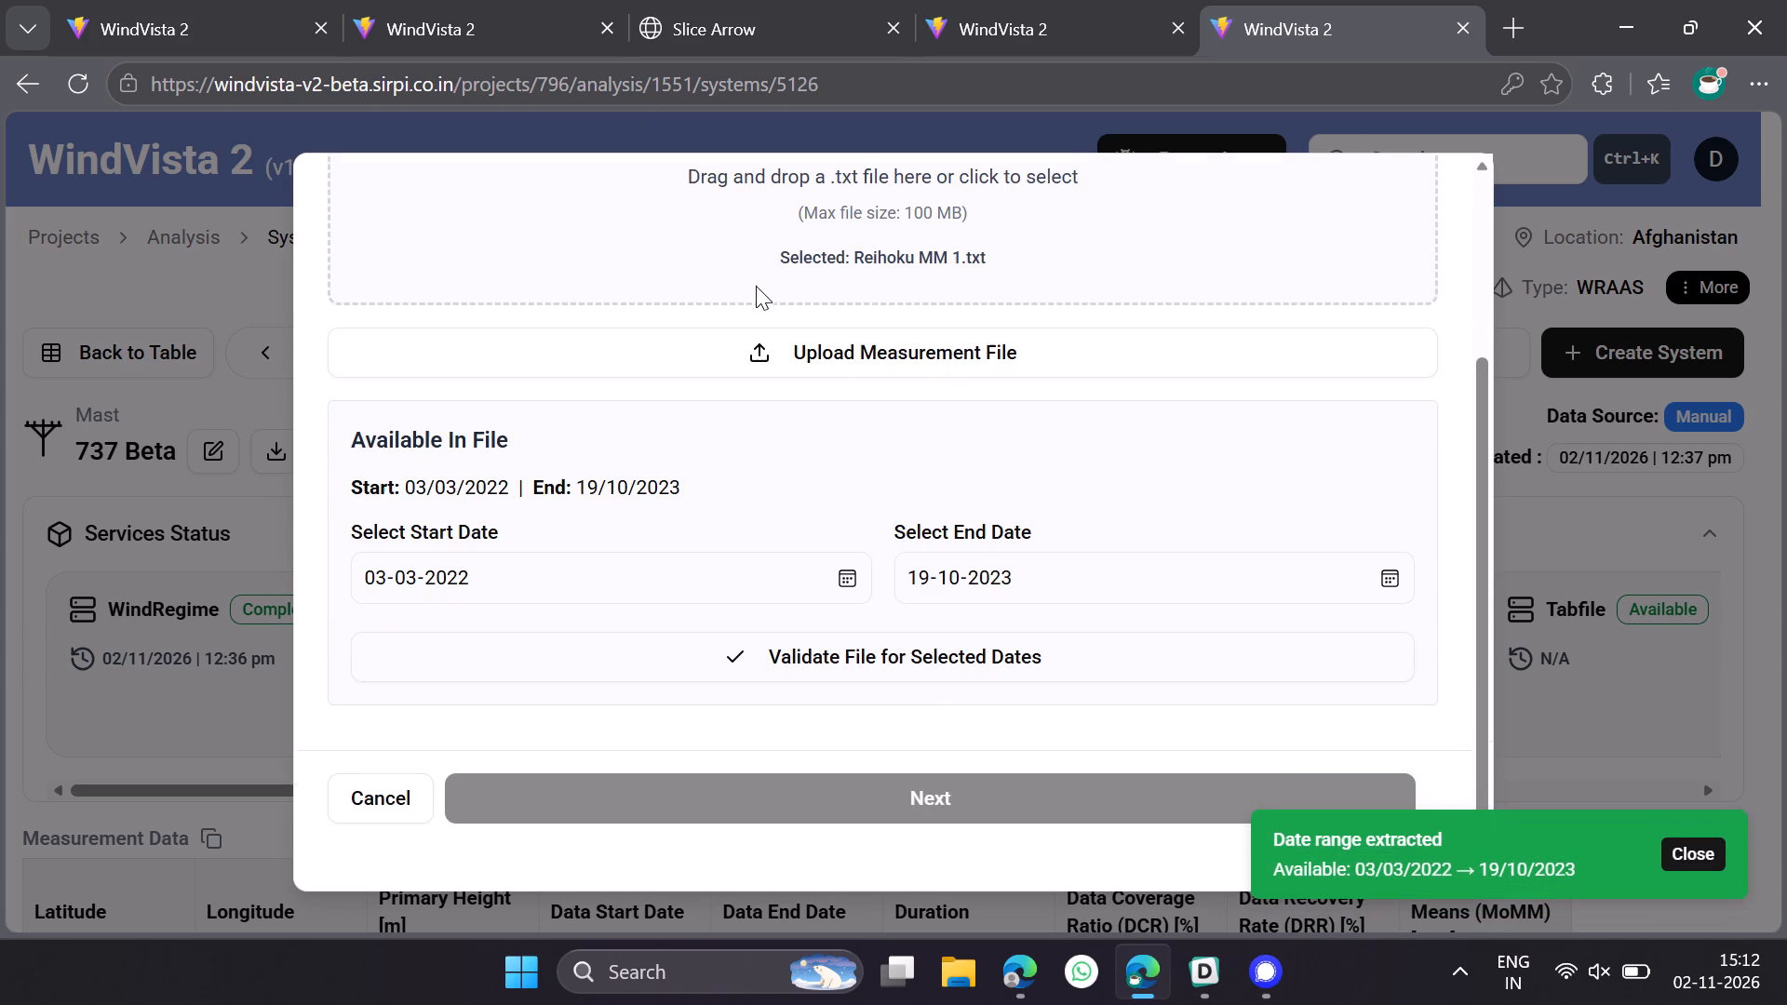
click(683, 657)
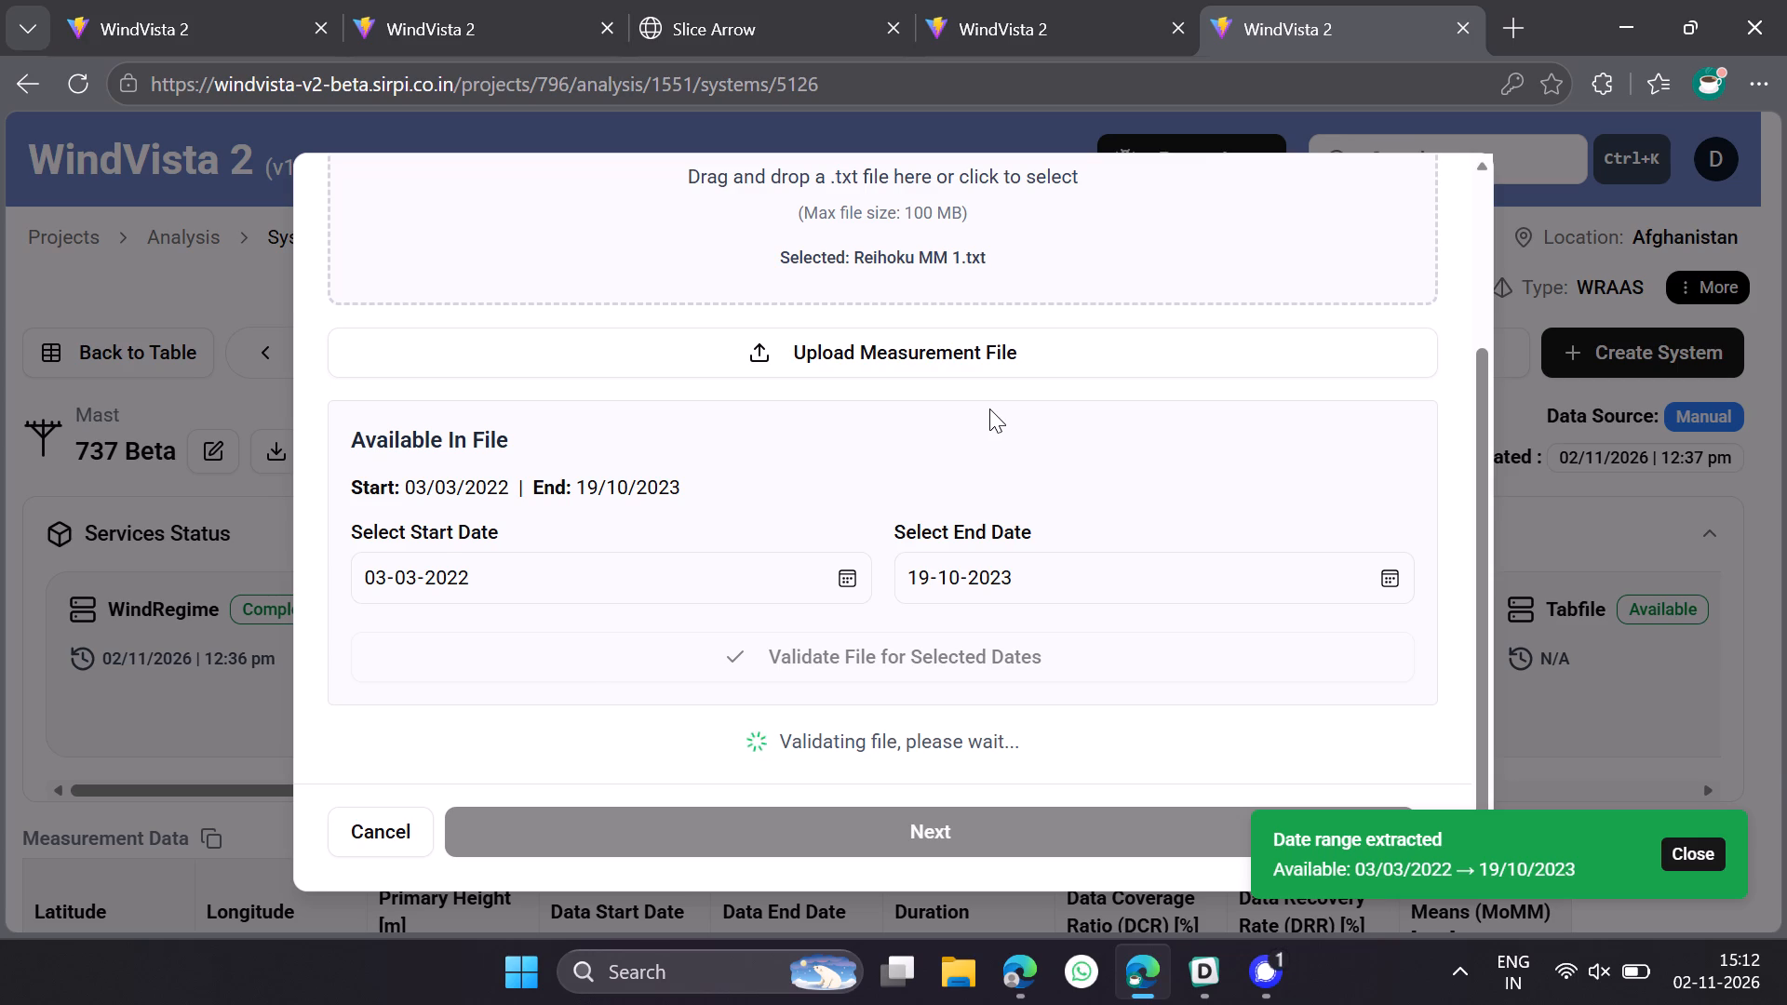
scroll(989, 409, down, 7)
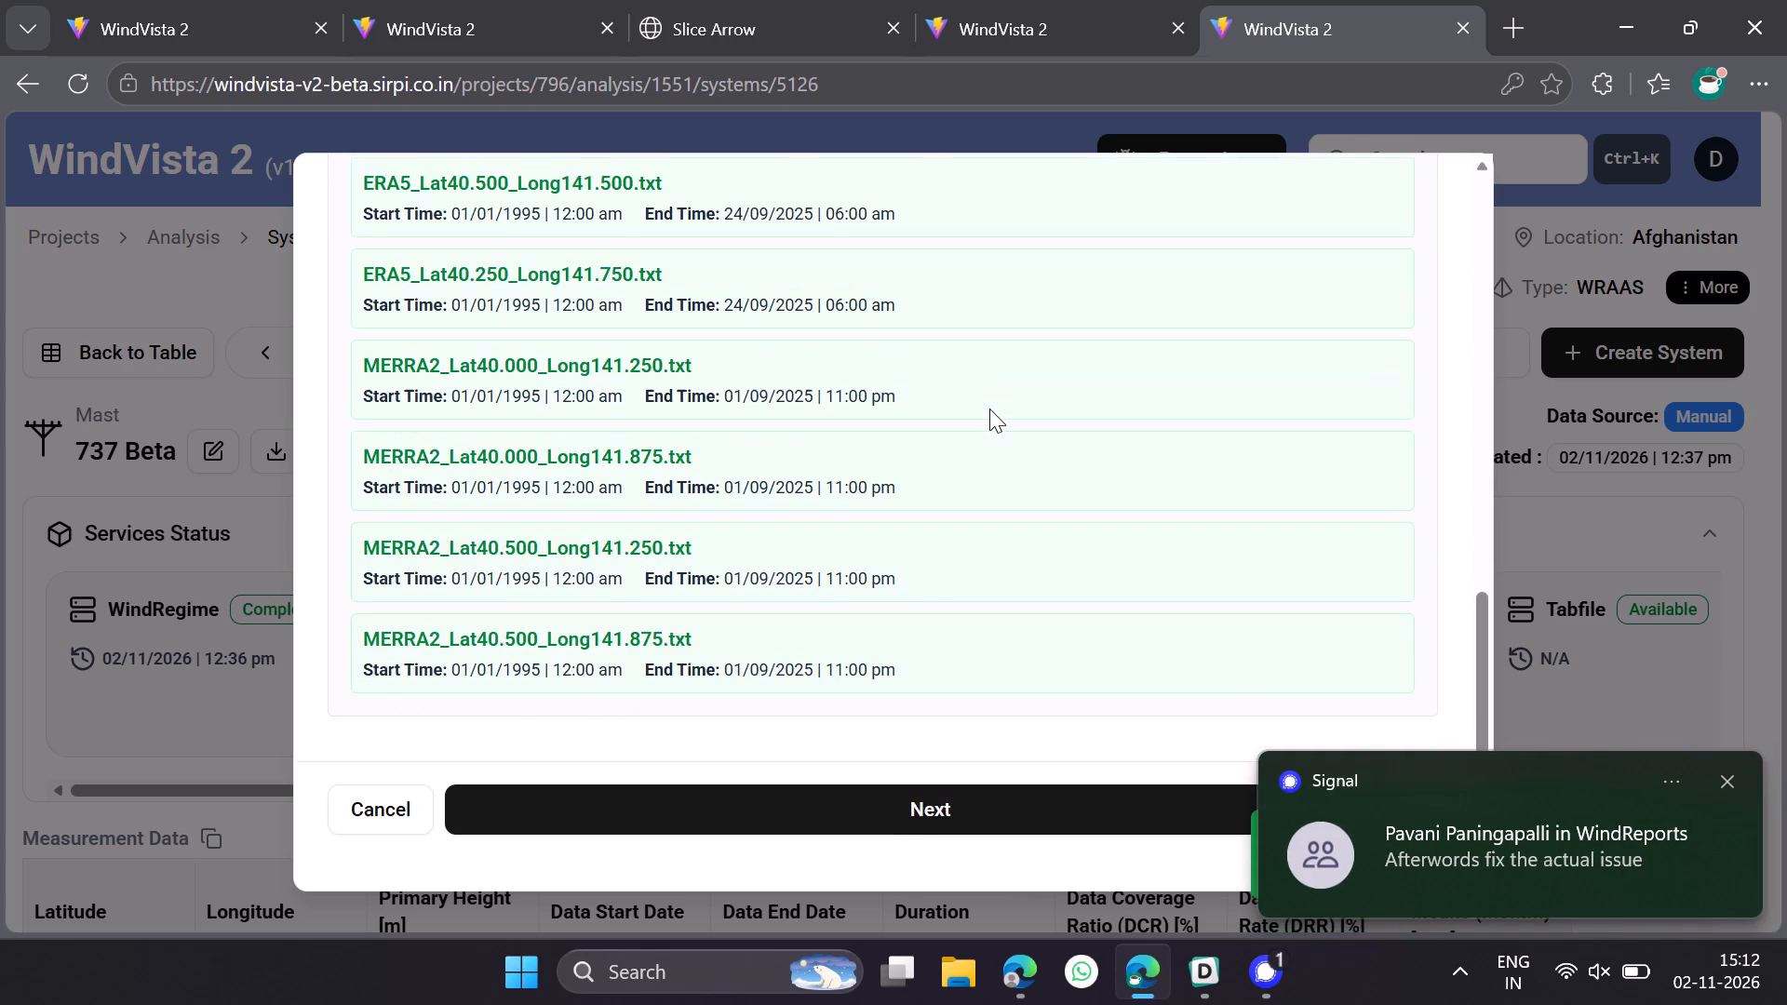
scroll(989, 409, up, 4)
scroll(989, 409, down, 2)
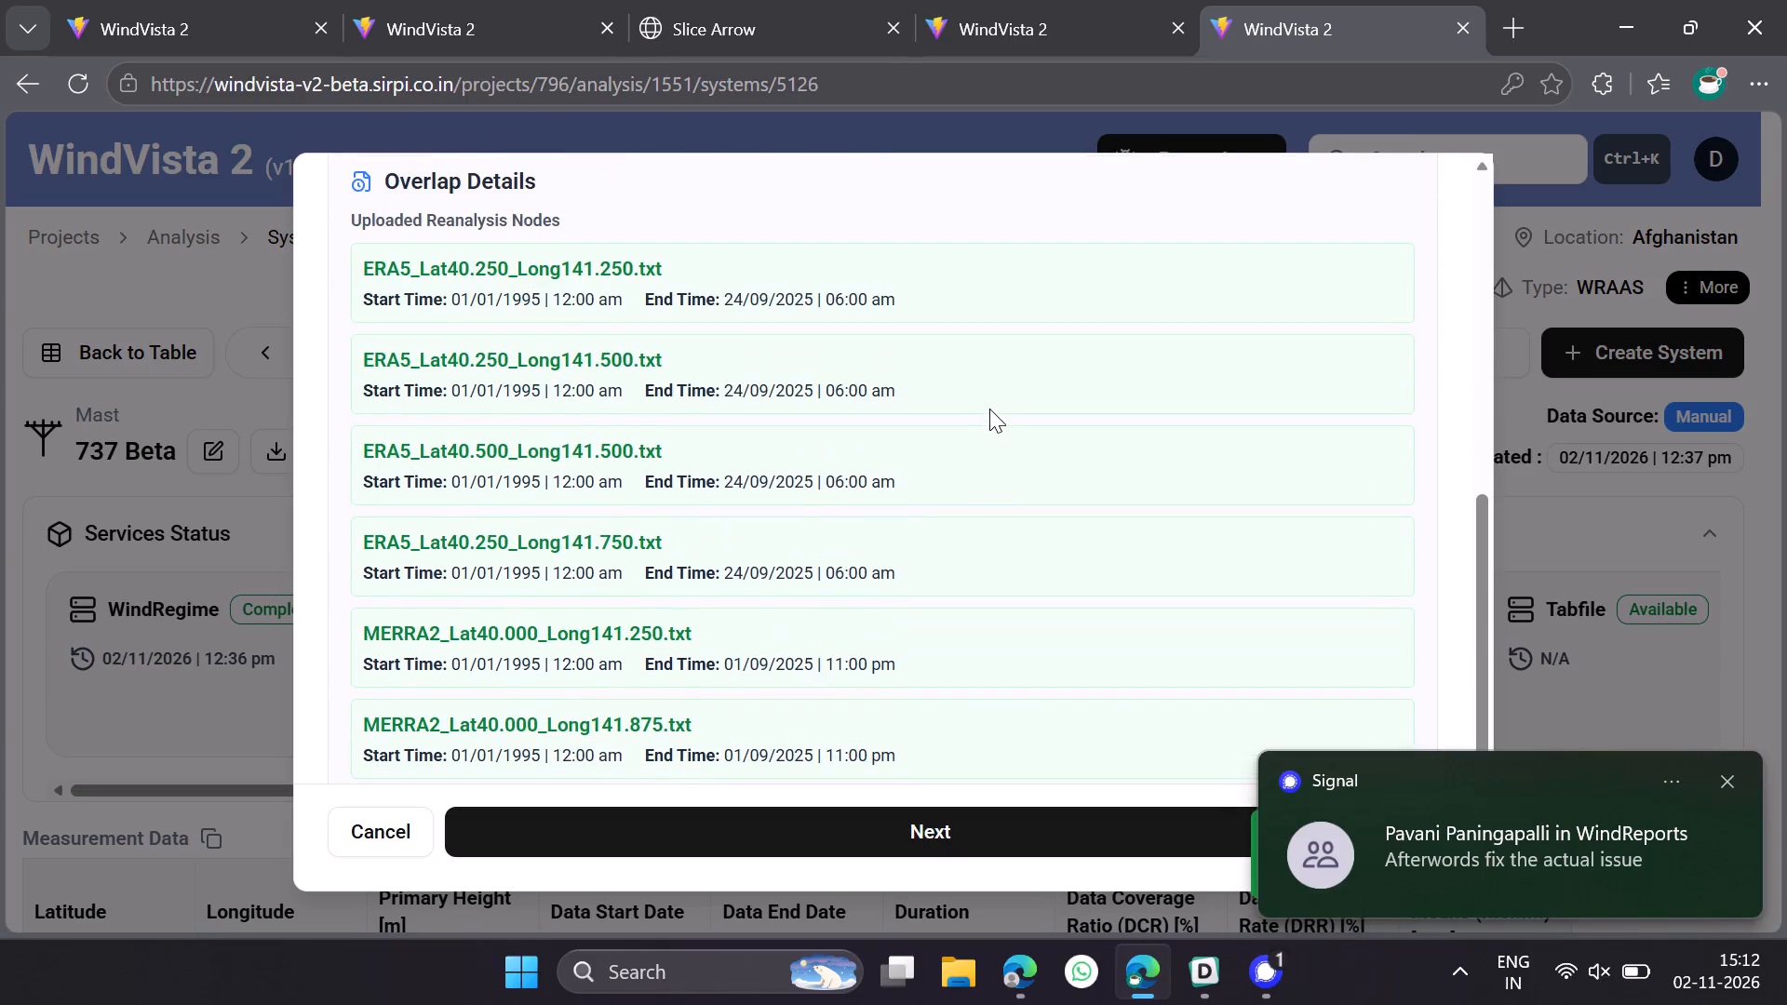
Switch to Dev, close the project creation form, and open the 737 Dev system in the 737 dev project for editing.
click(1030, 0)
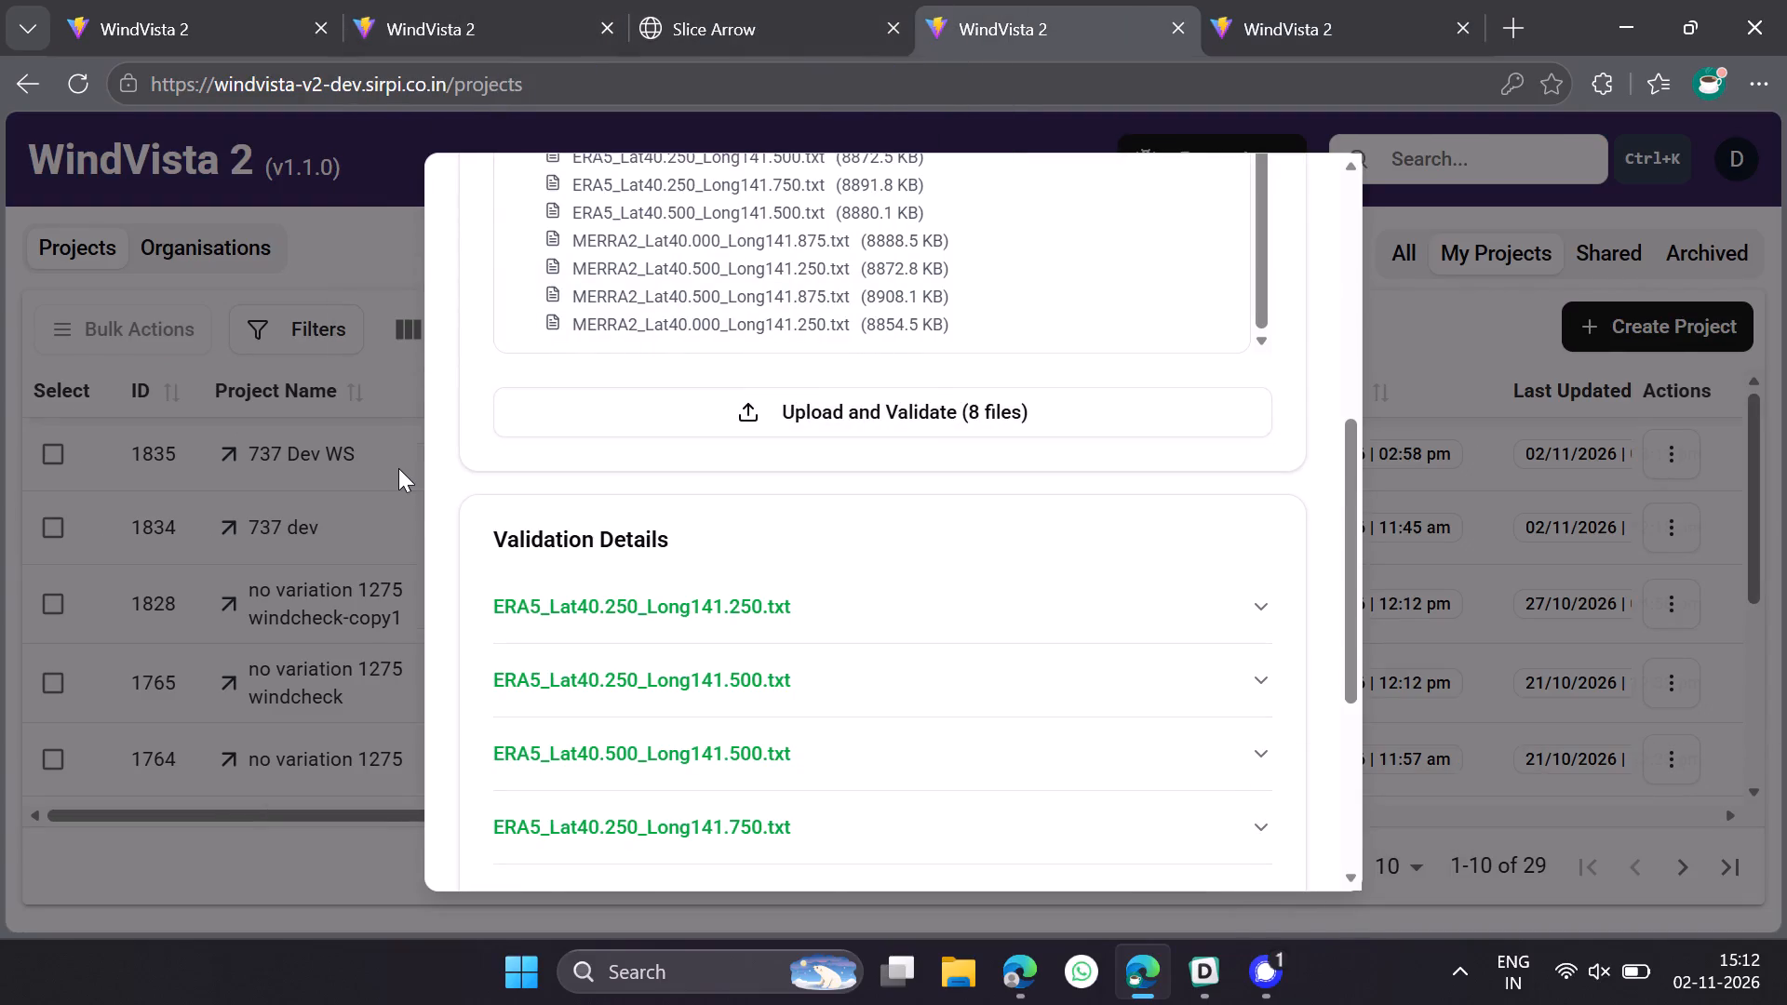
key(Escape)
click(306, 533)
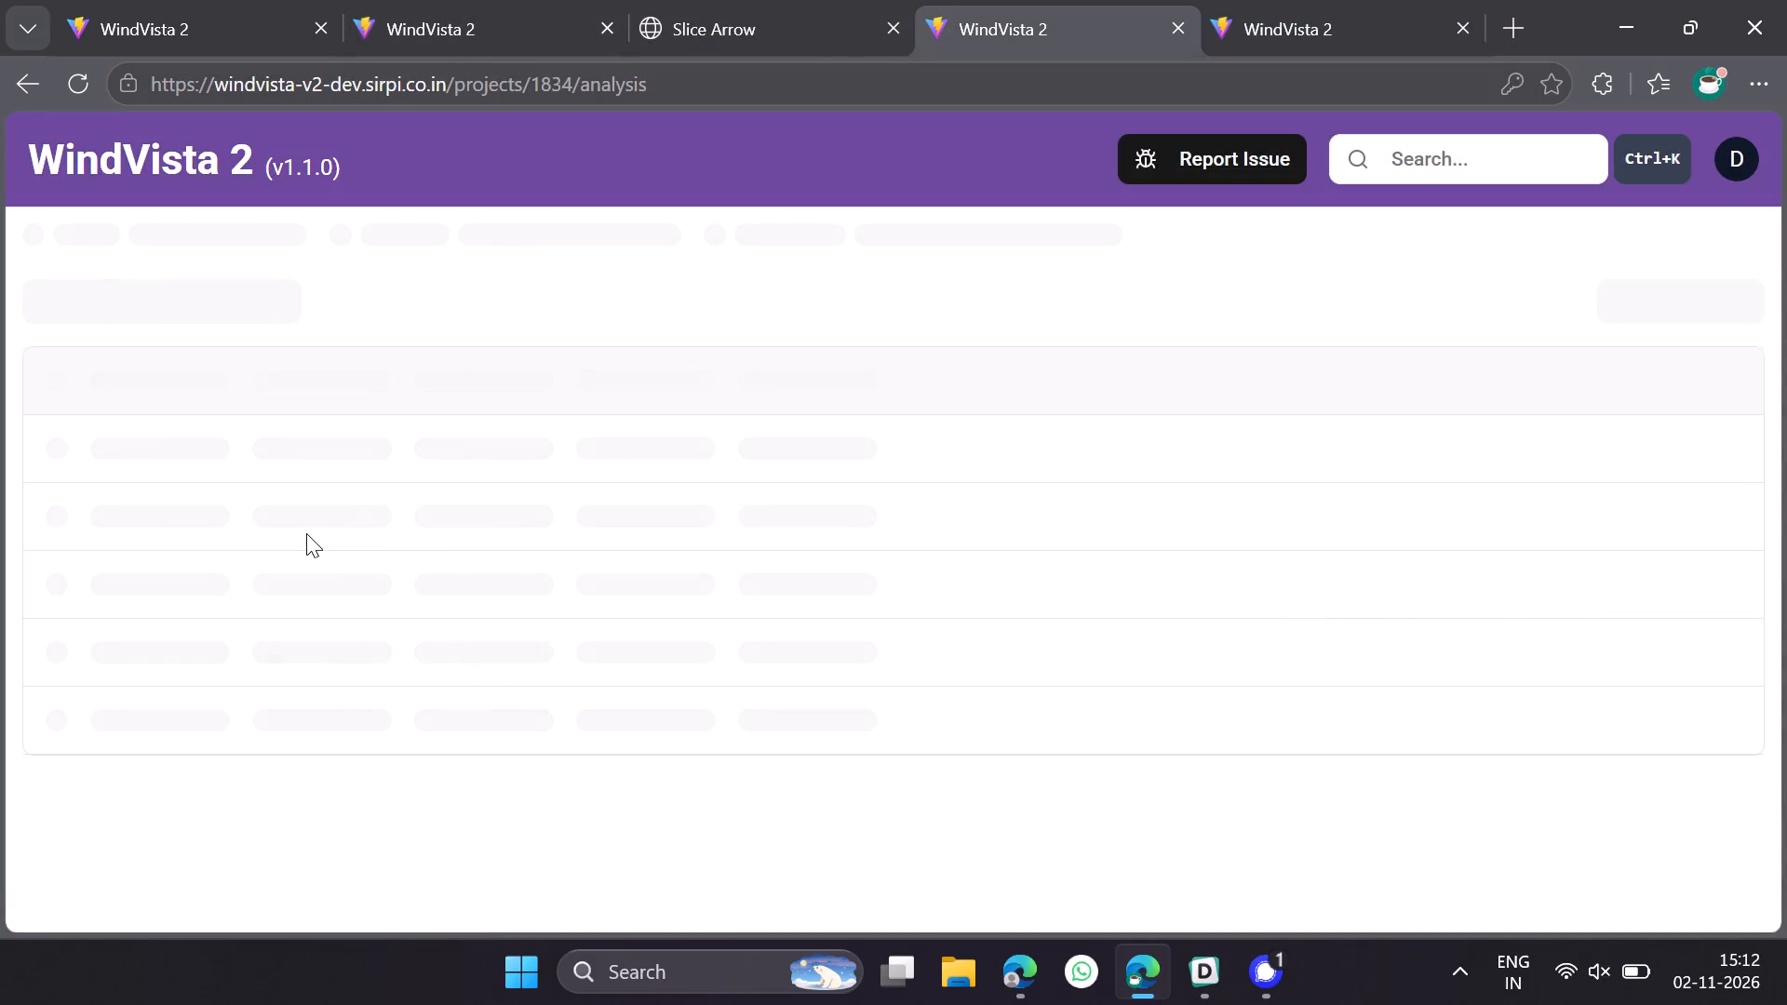
click(405, 444)
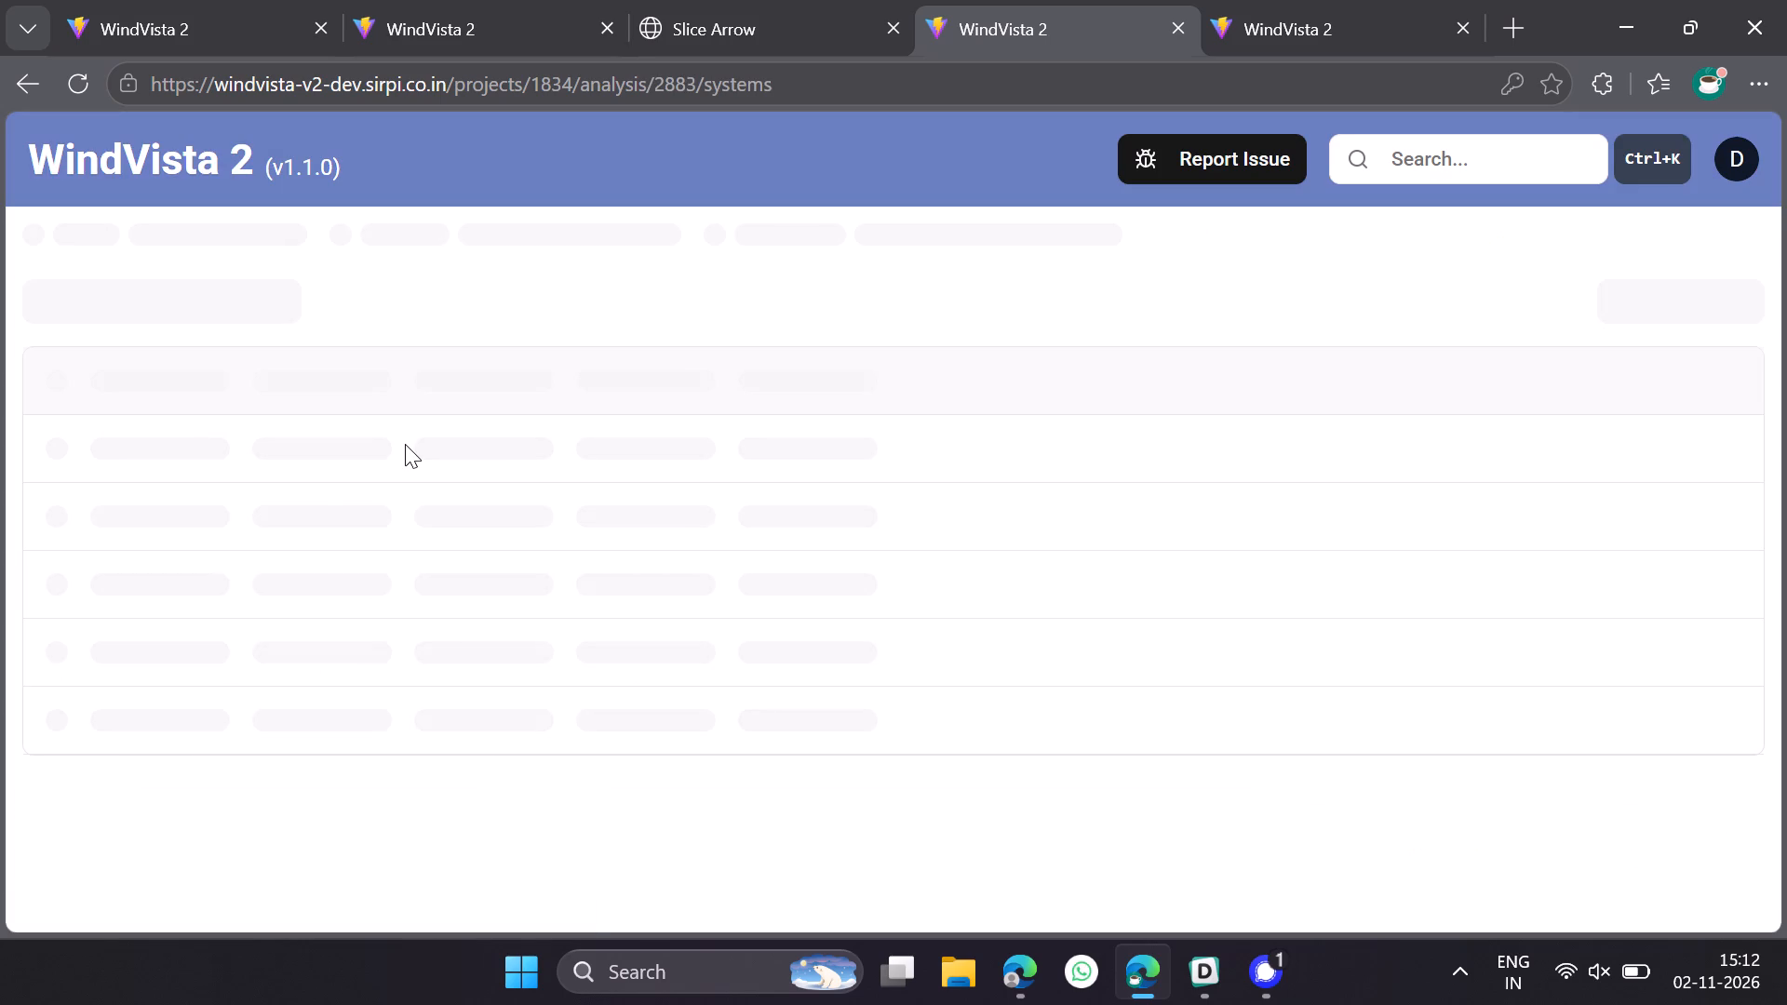
click(232, 493)
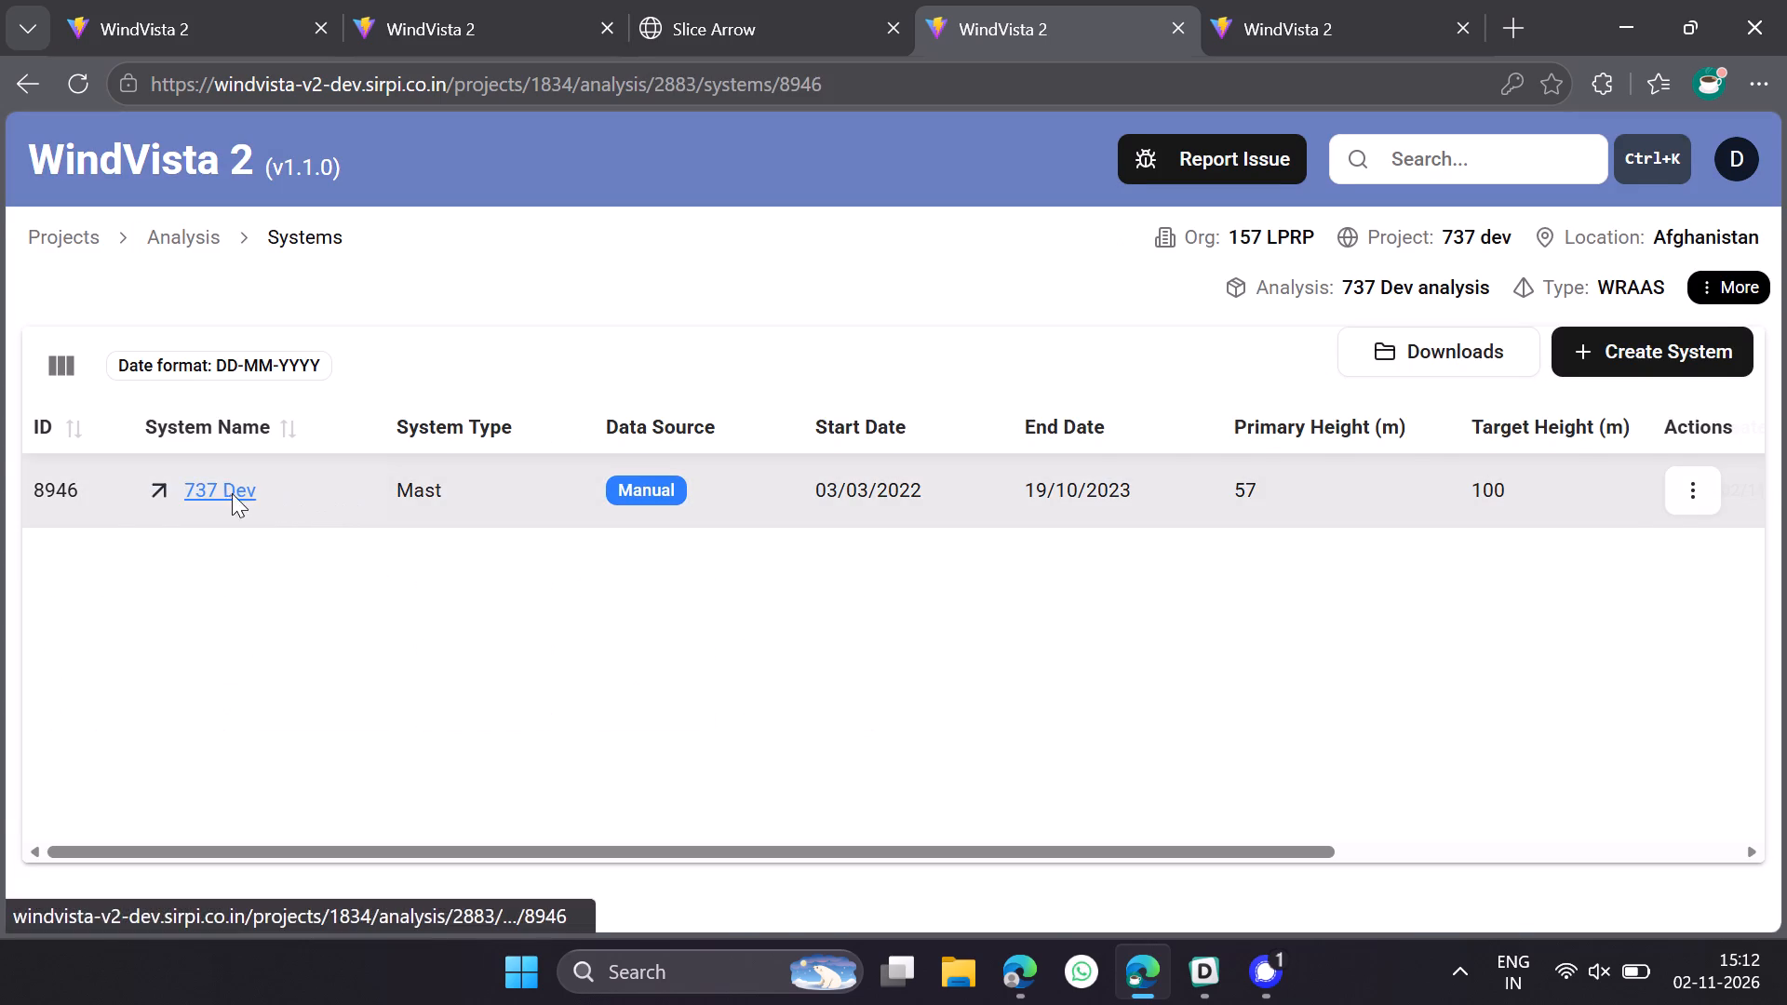
click(210, 453)
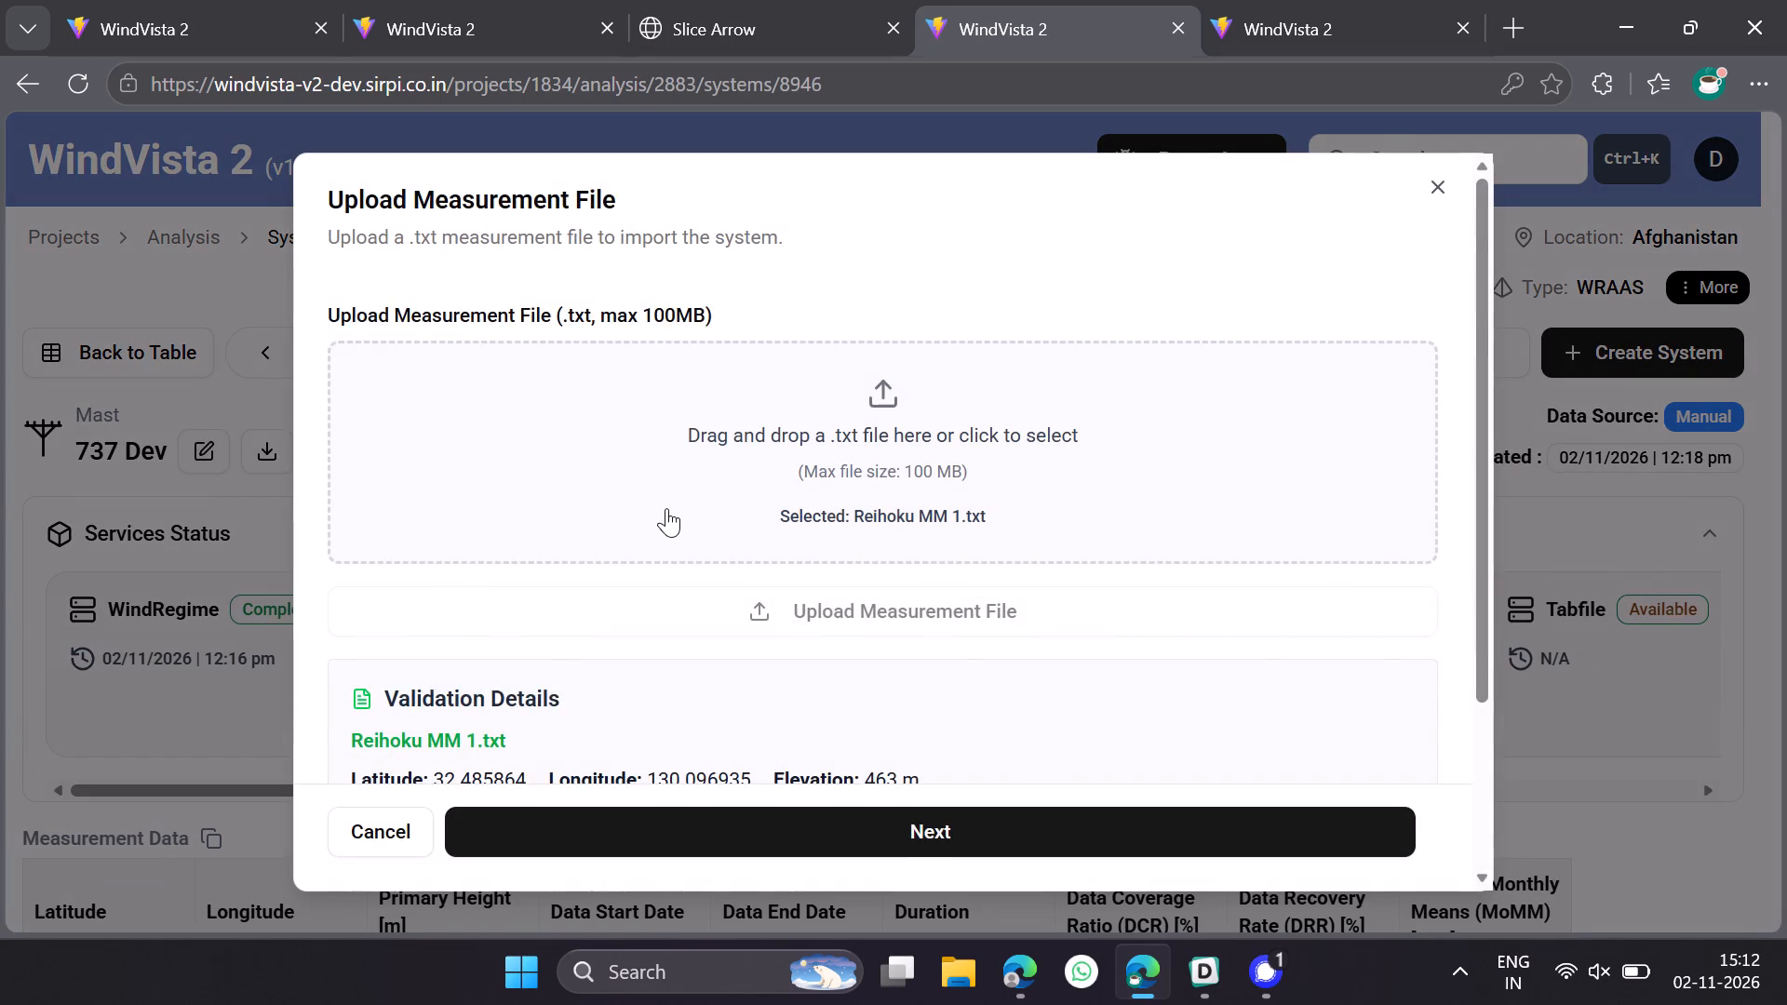
scroll(667, 508, down, 8)
click(721, 770)
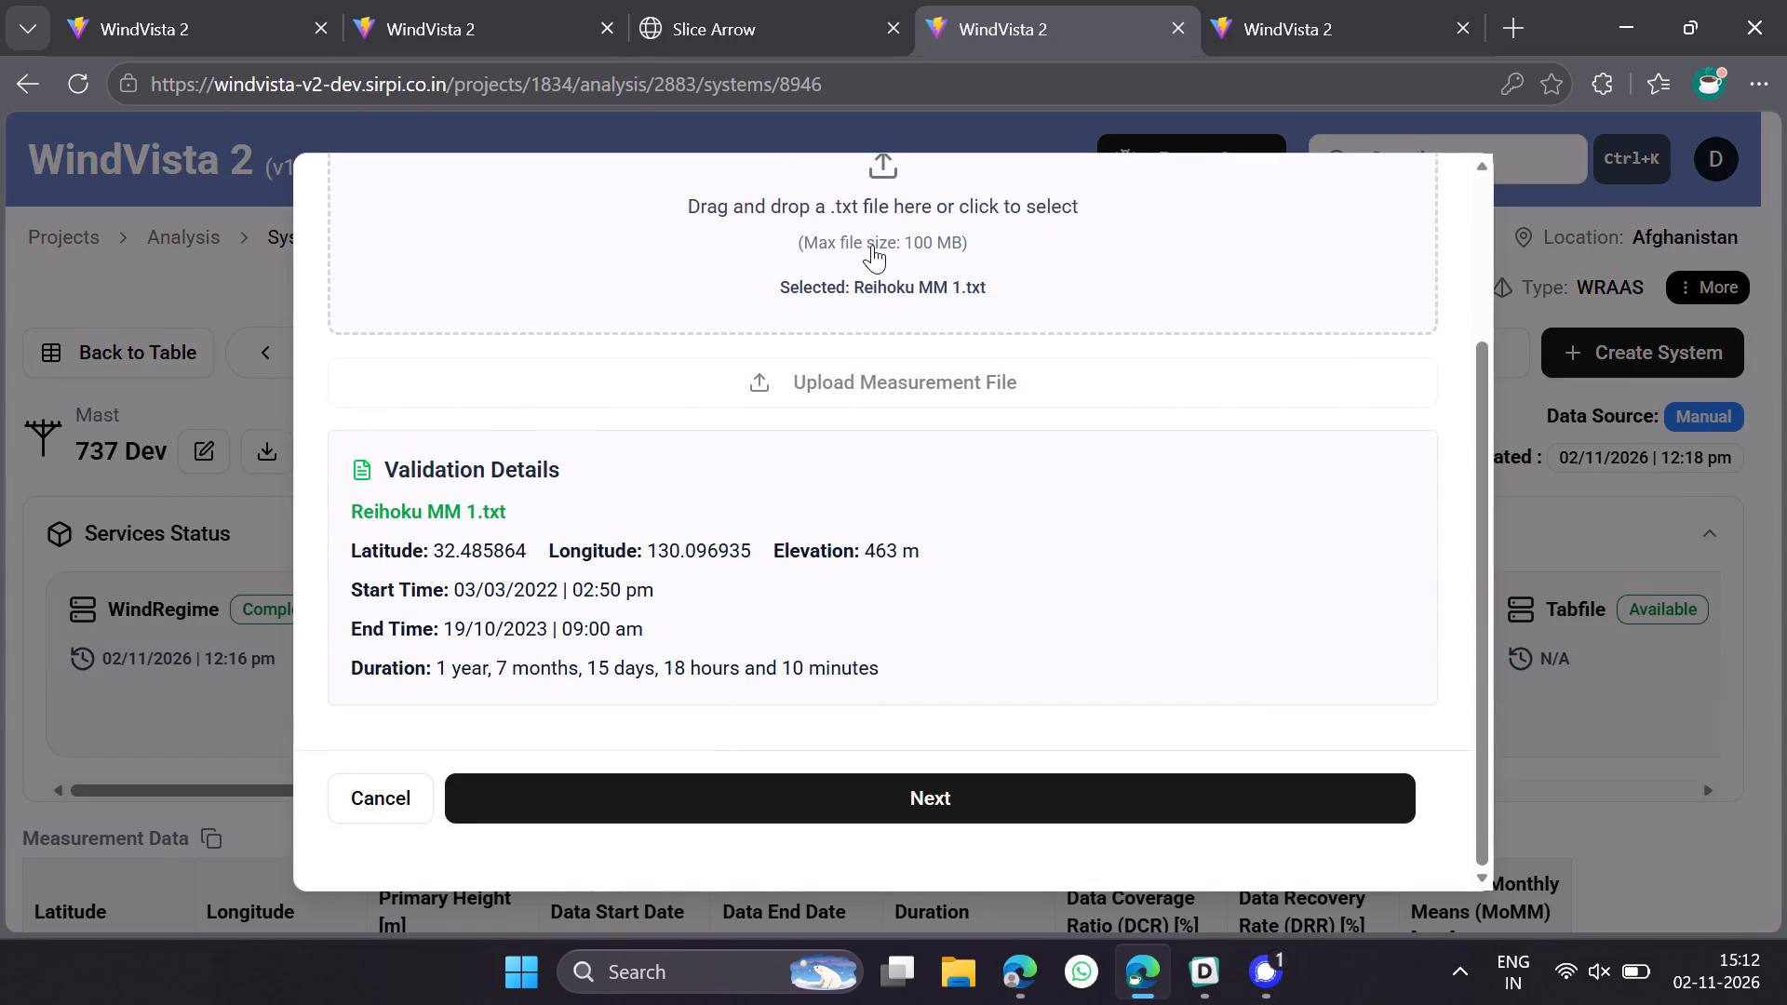
Upload Reihoku MM 1.txt from the Downloads folder as the measurement file of the 737 Dev system.
click(872, 245)
click(558, 513)
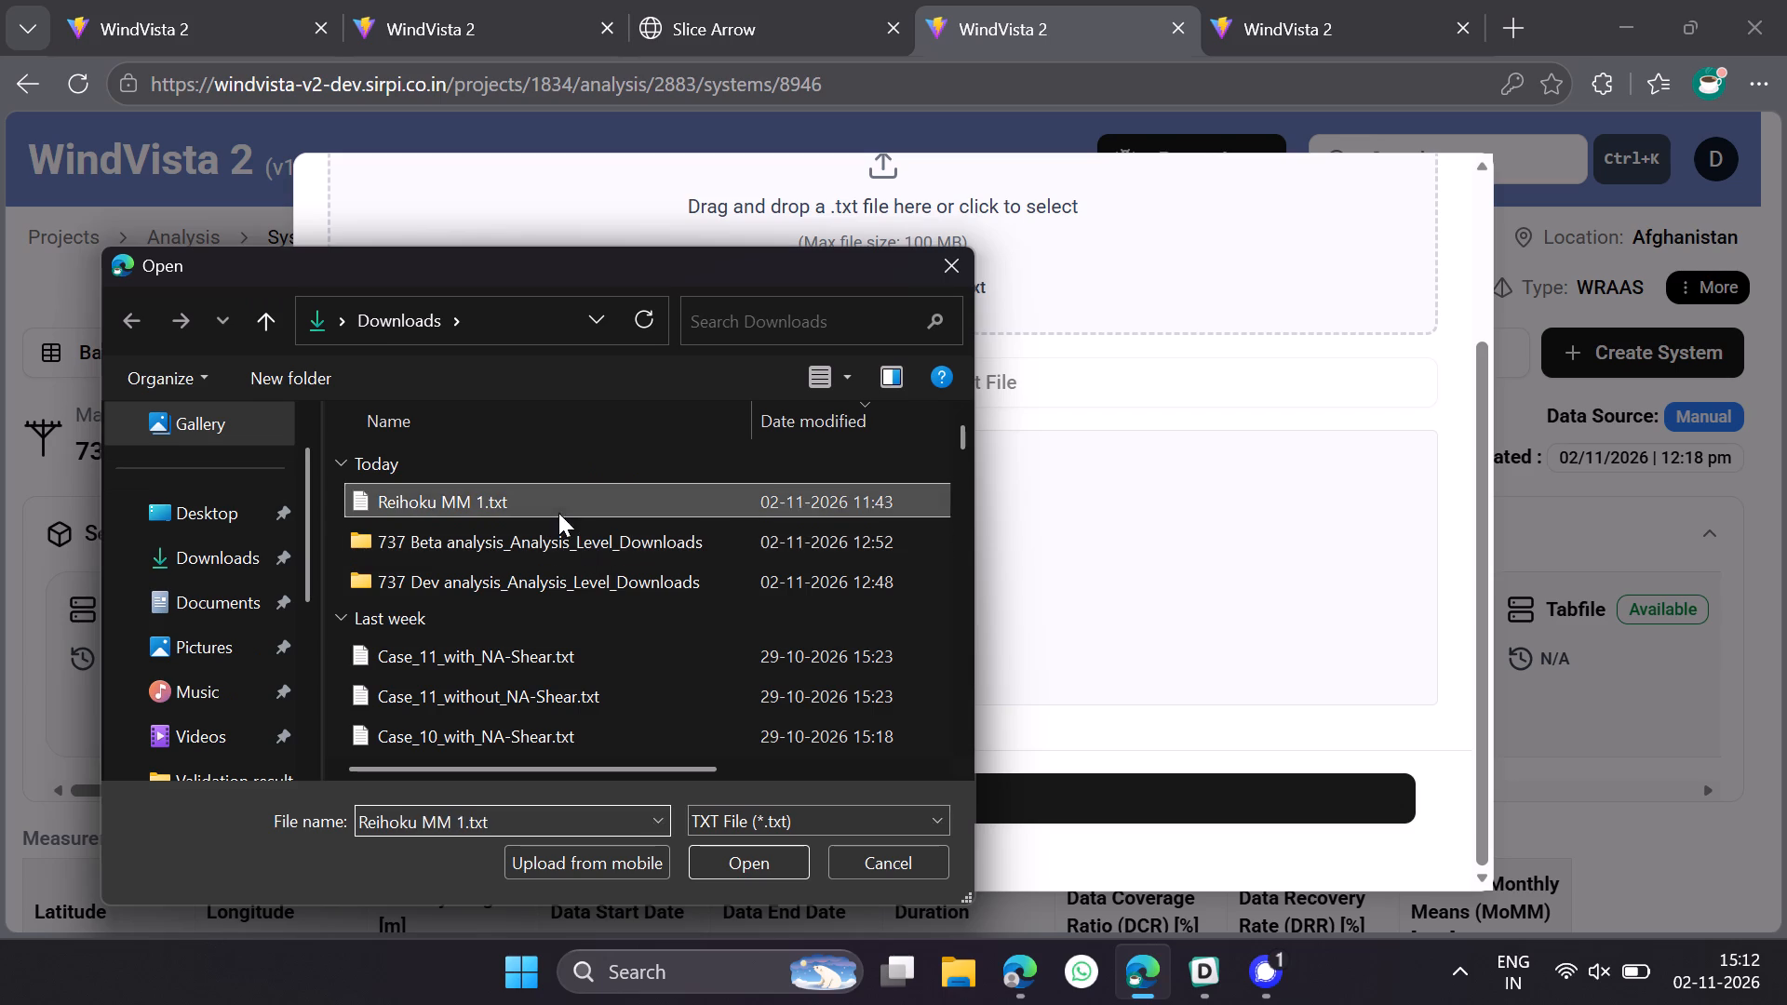
click(723, 858)
click(824, 654)
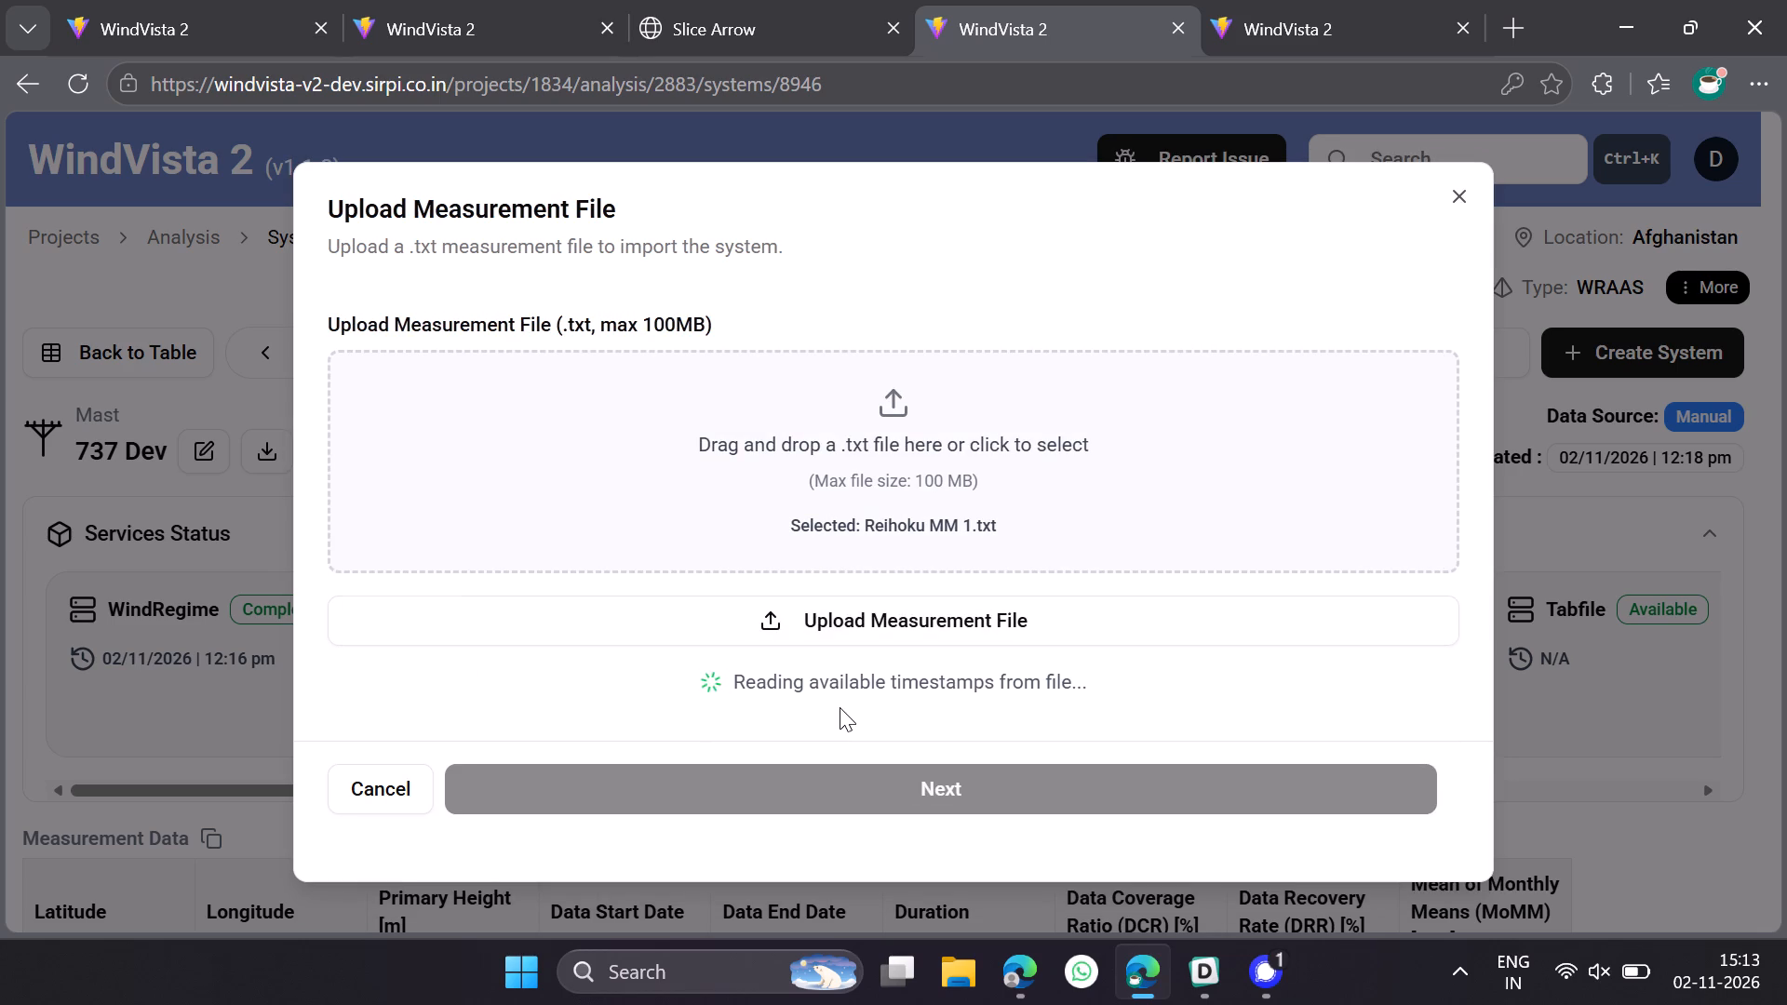
Validate the Dev measurement file for 03-03-2022 to 19-10-2023 and review its Validation Details and Overlap Details.
scroll(840, 707, down, 7)
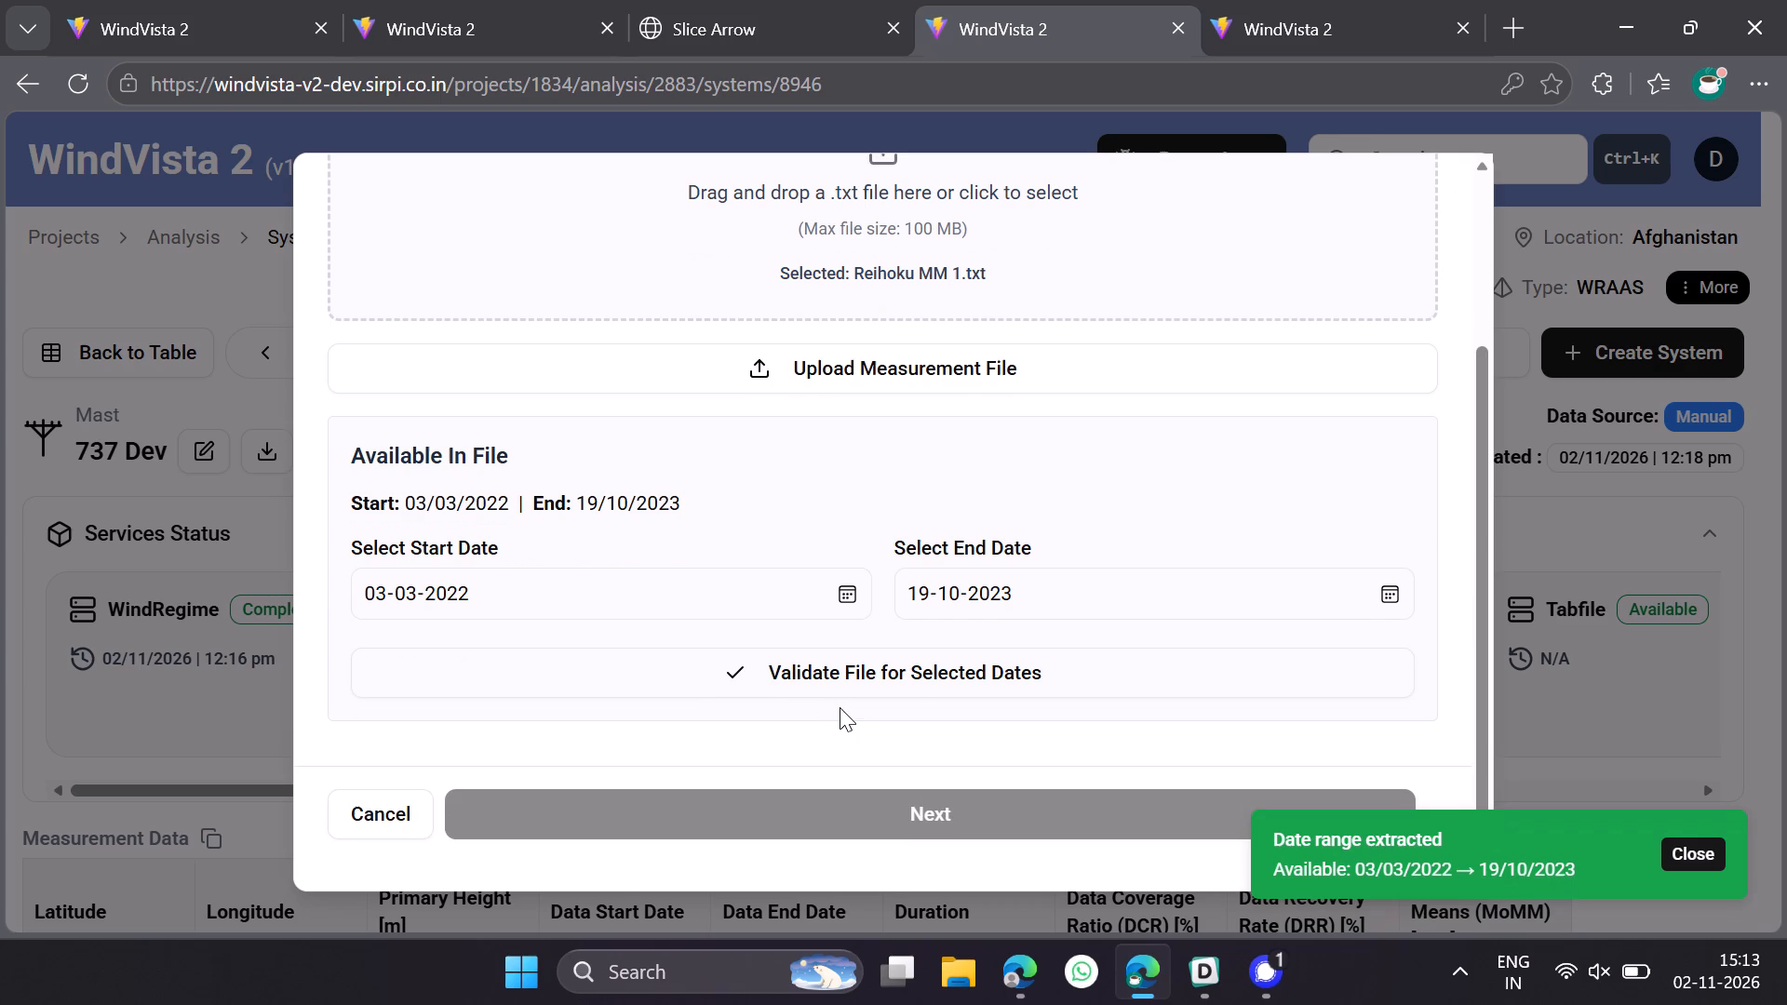
click(908, 670)
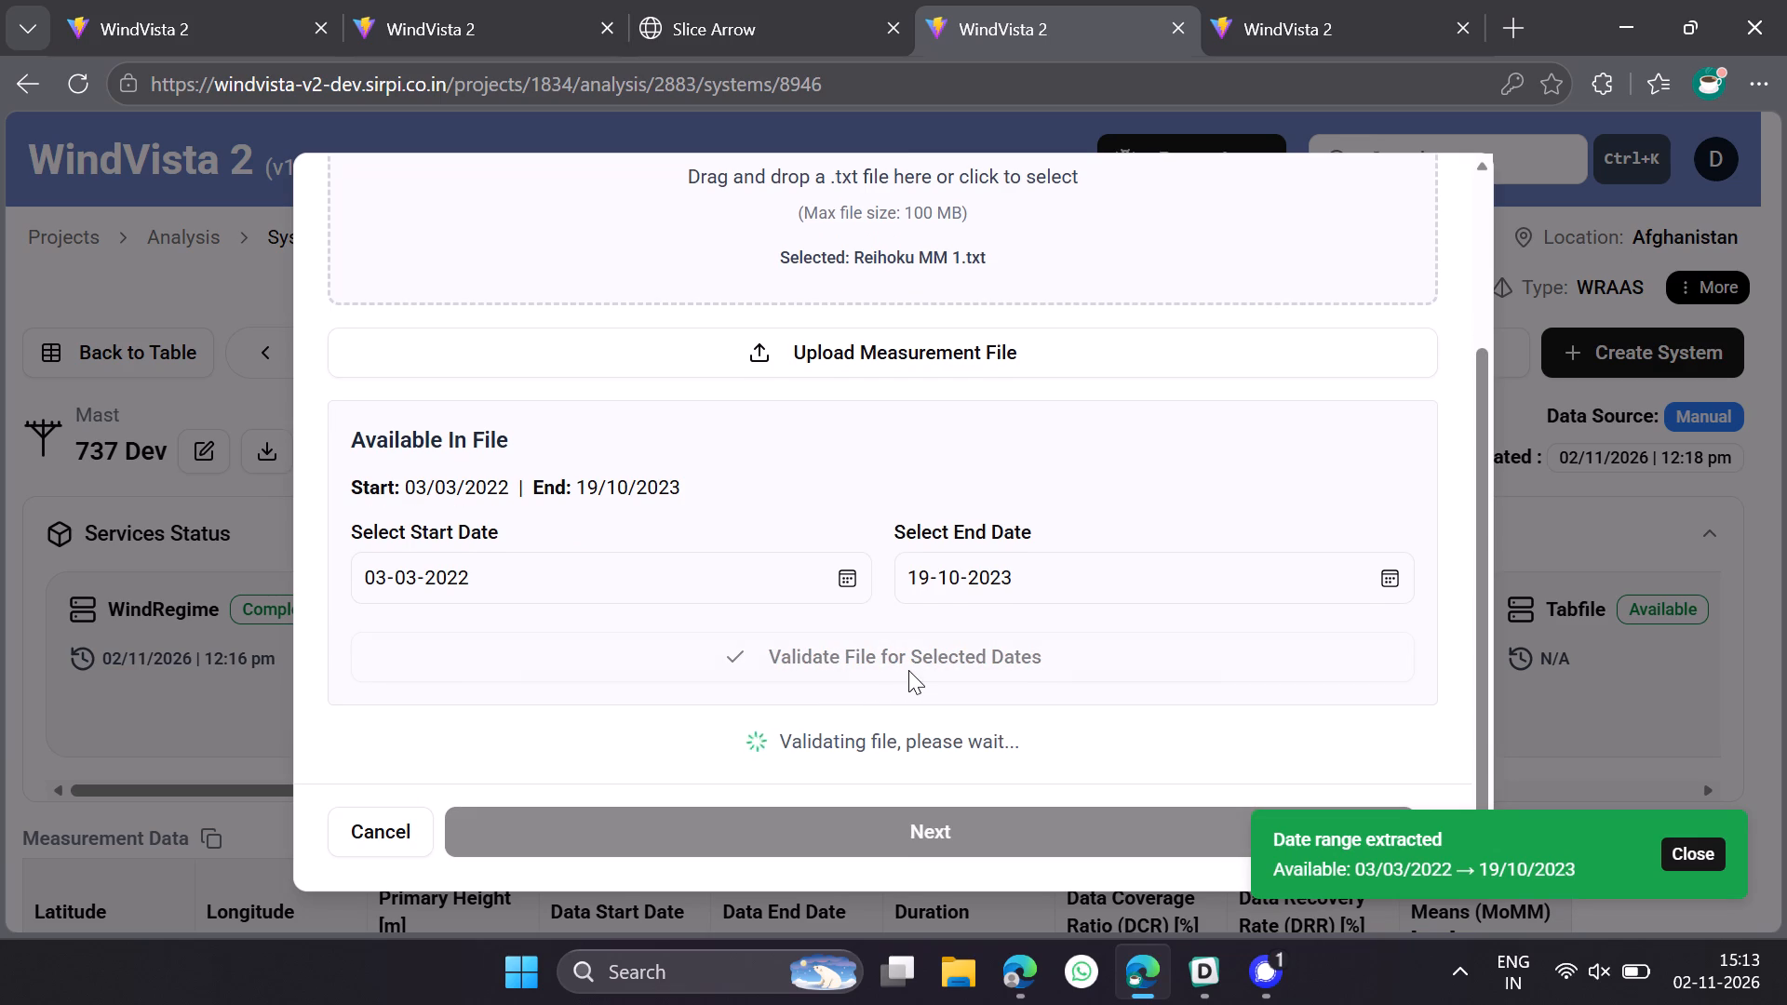
scroll(915, 662, down, 4)
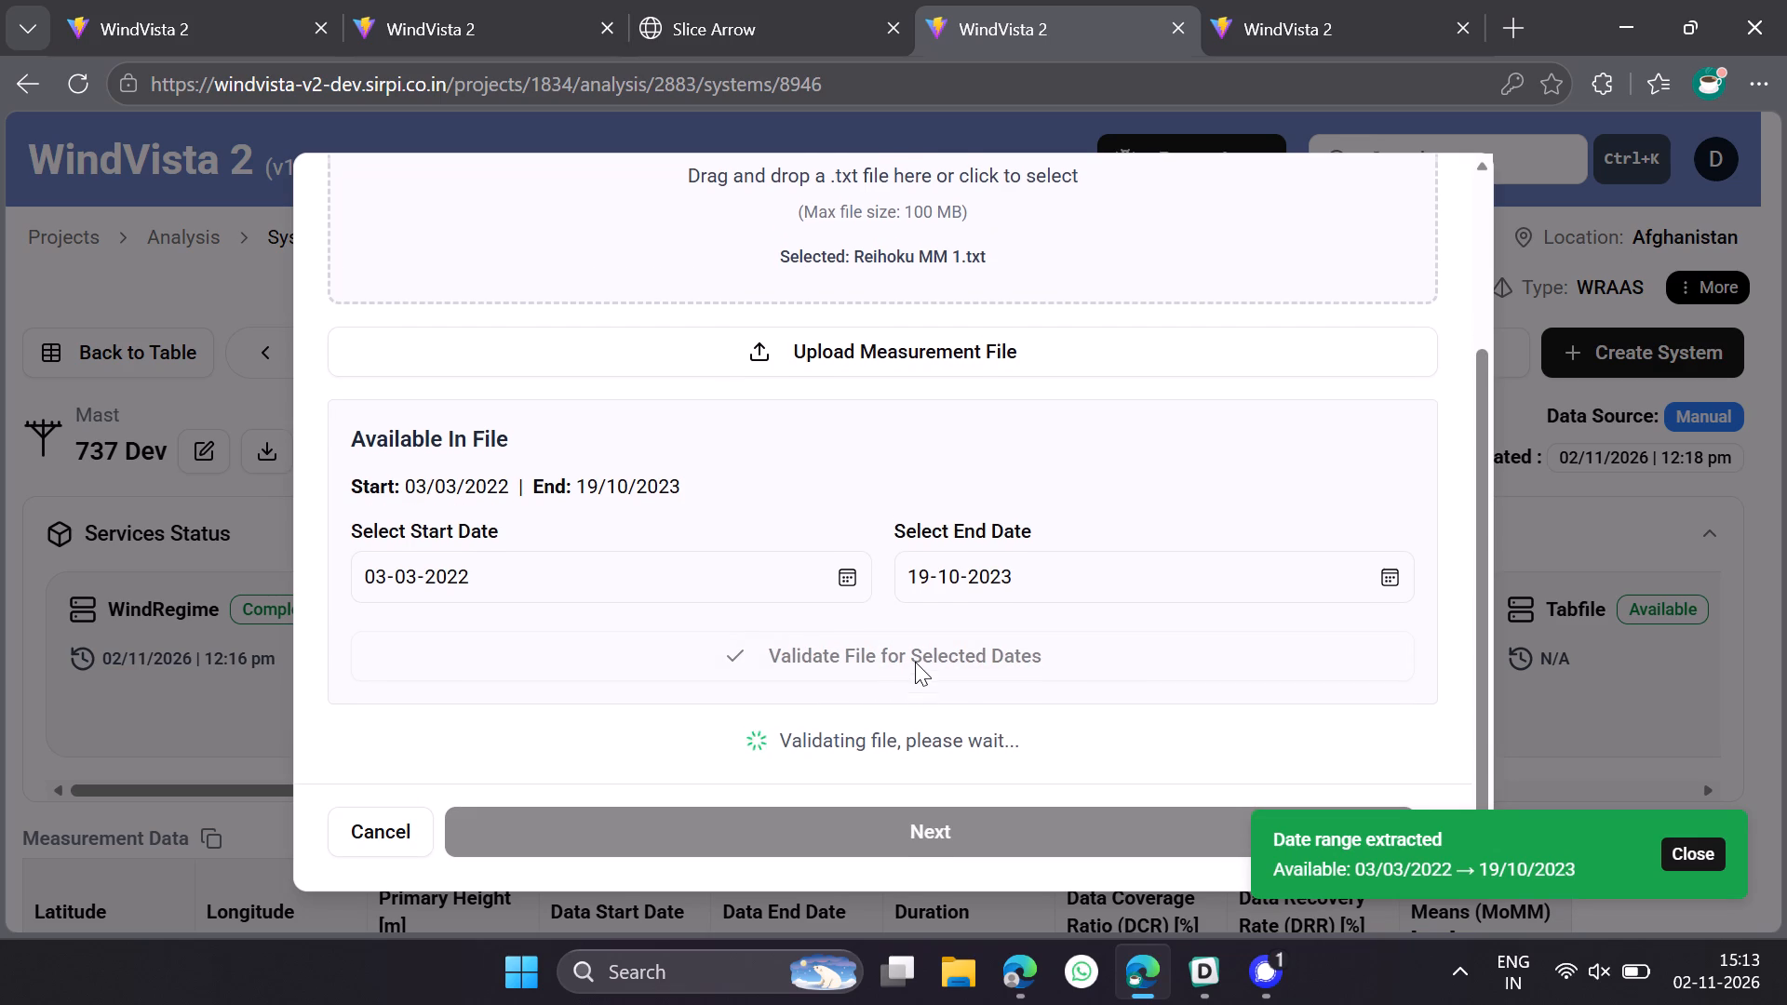
scroll(915, 662, down, 3)
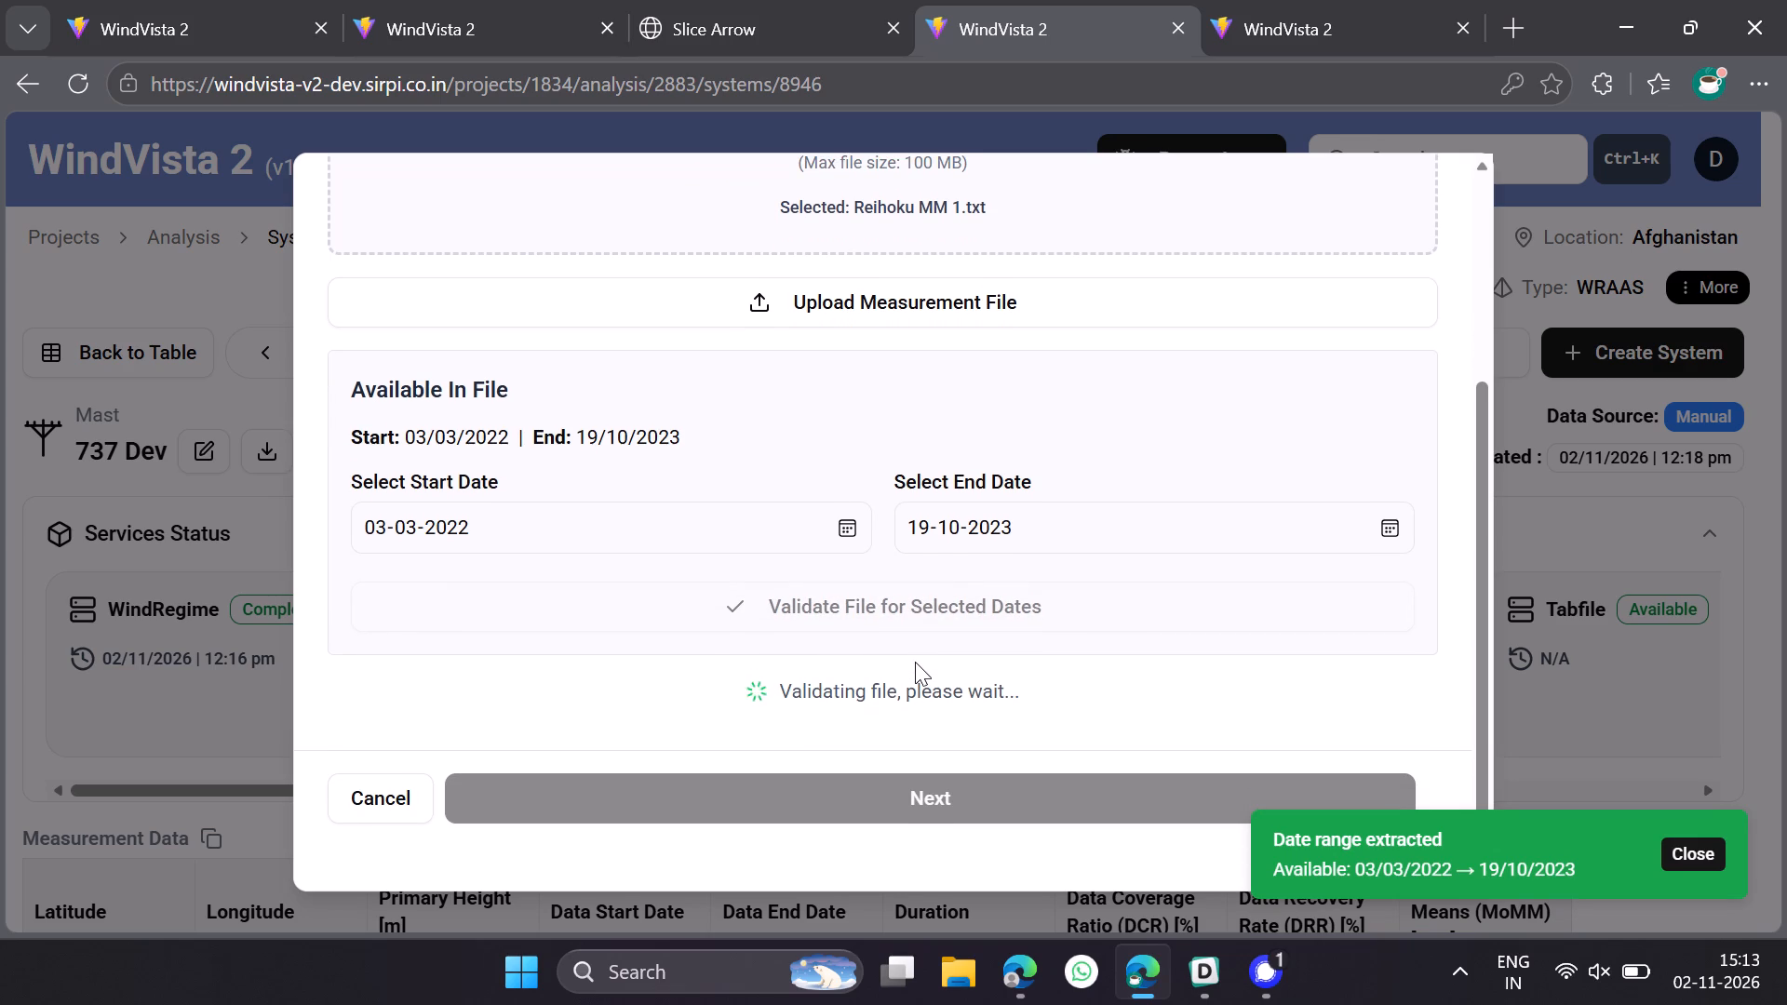
scroll(915, 662, down, 8)
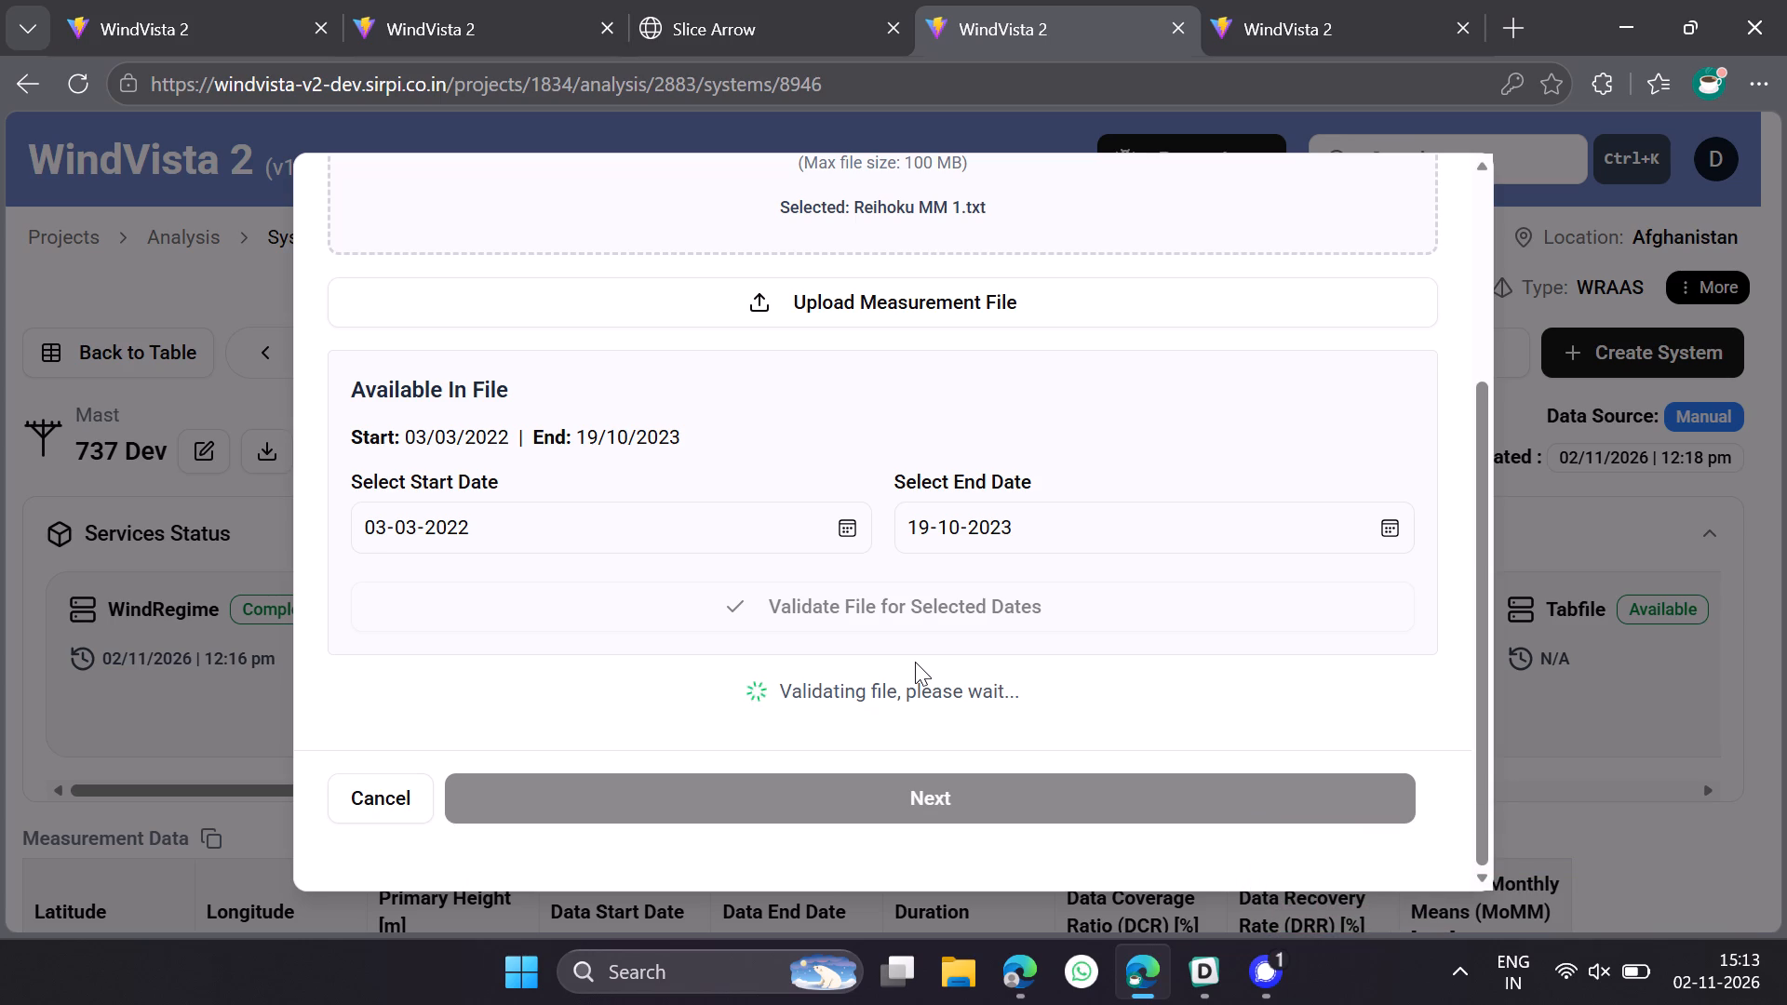
scroll(915, 662, down, 13)
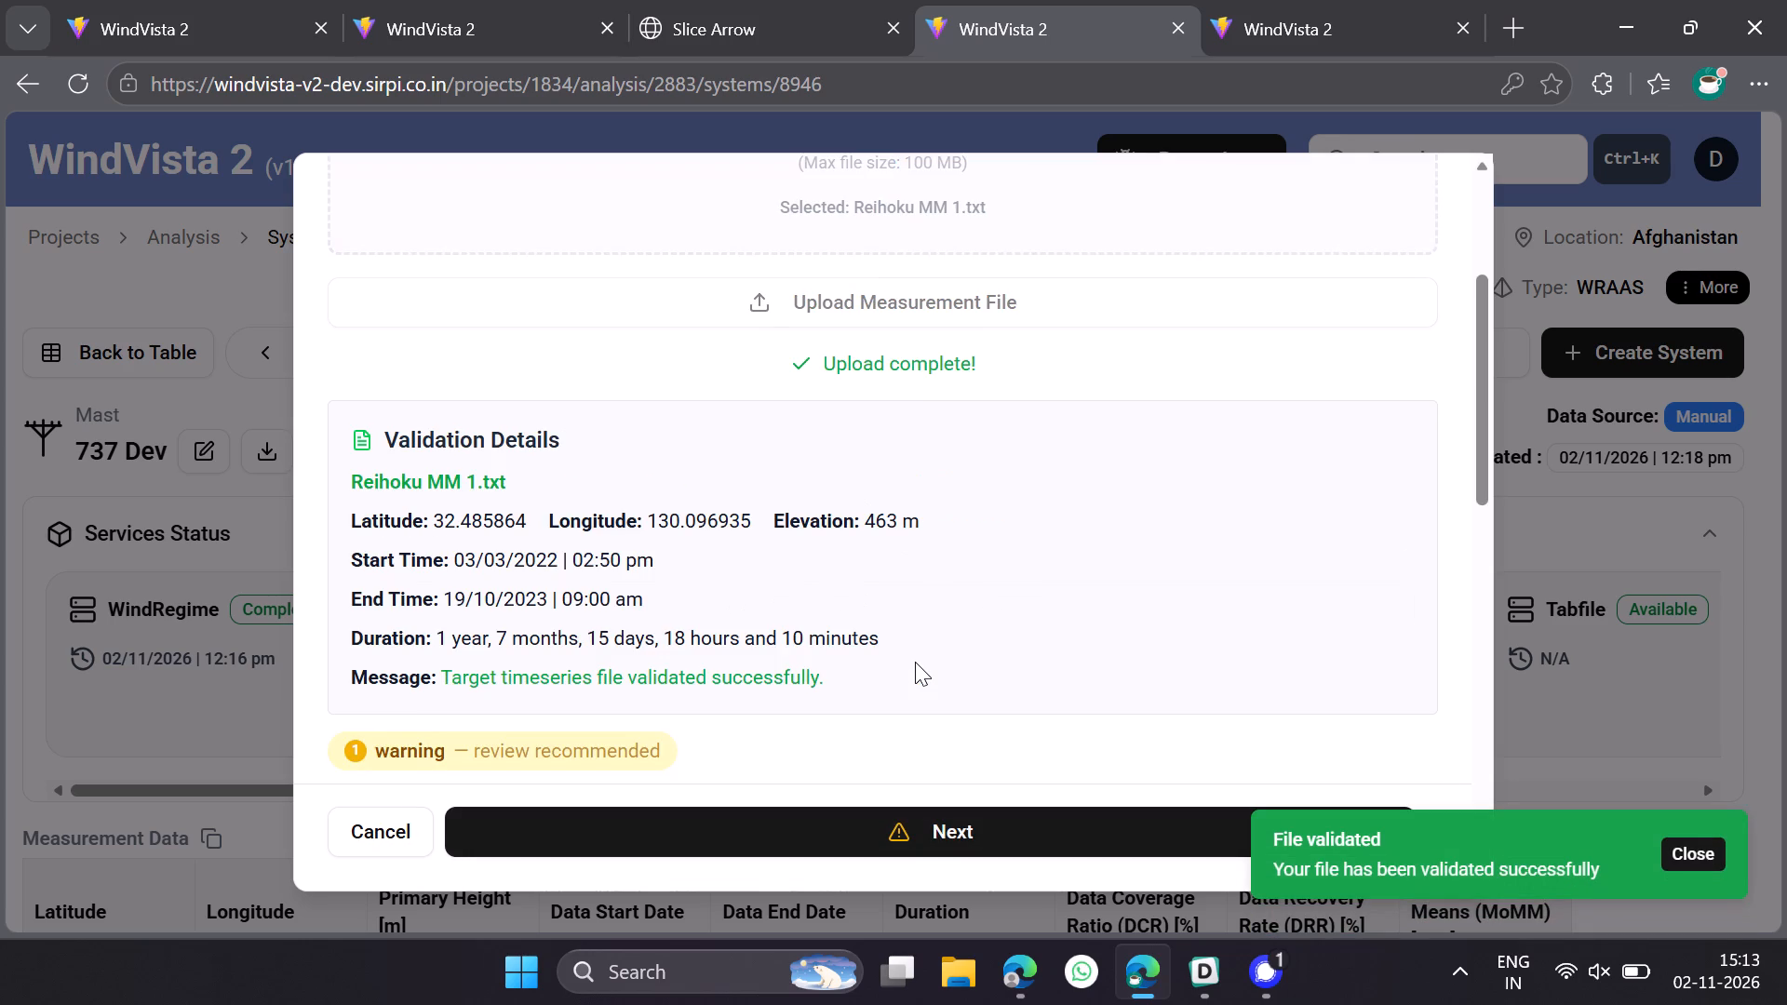
scroll(915, 662, down, 4)
scroll(915, 662, up, 1)
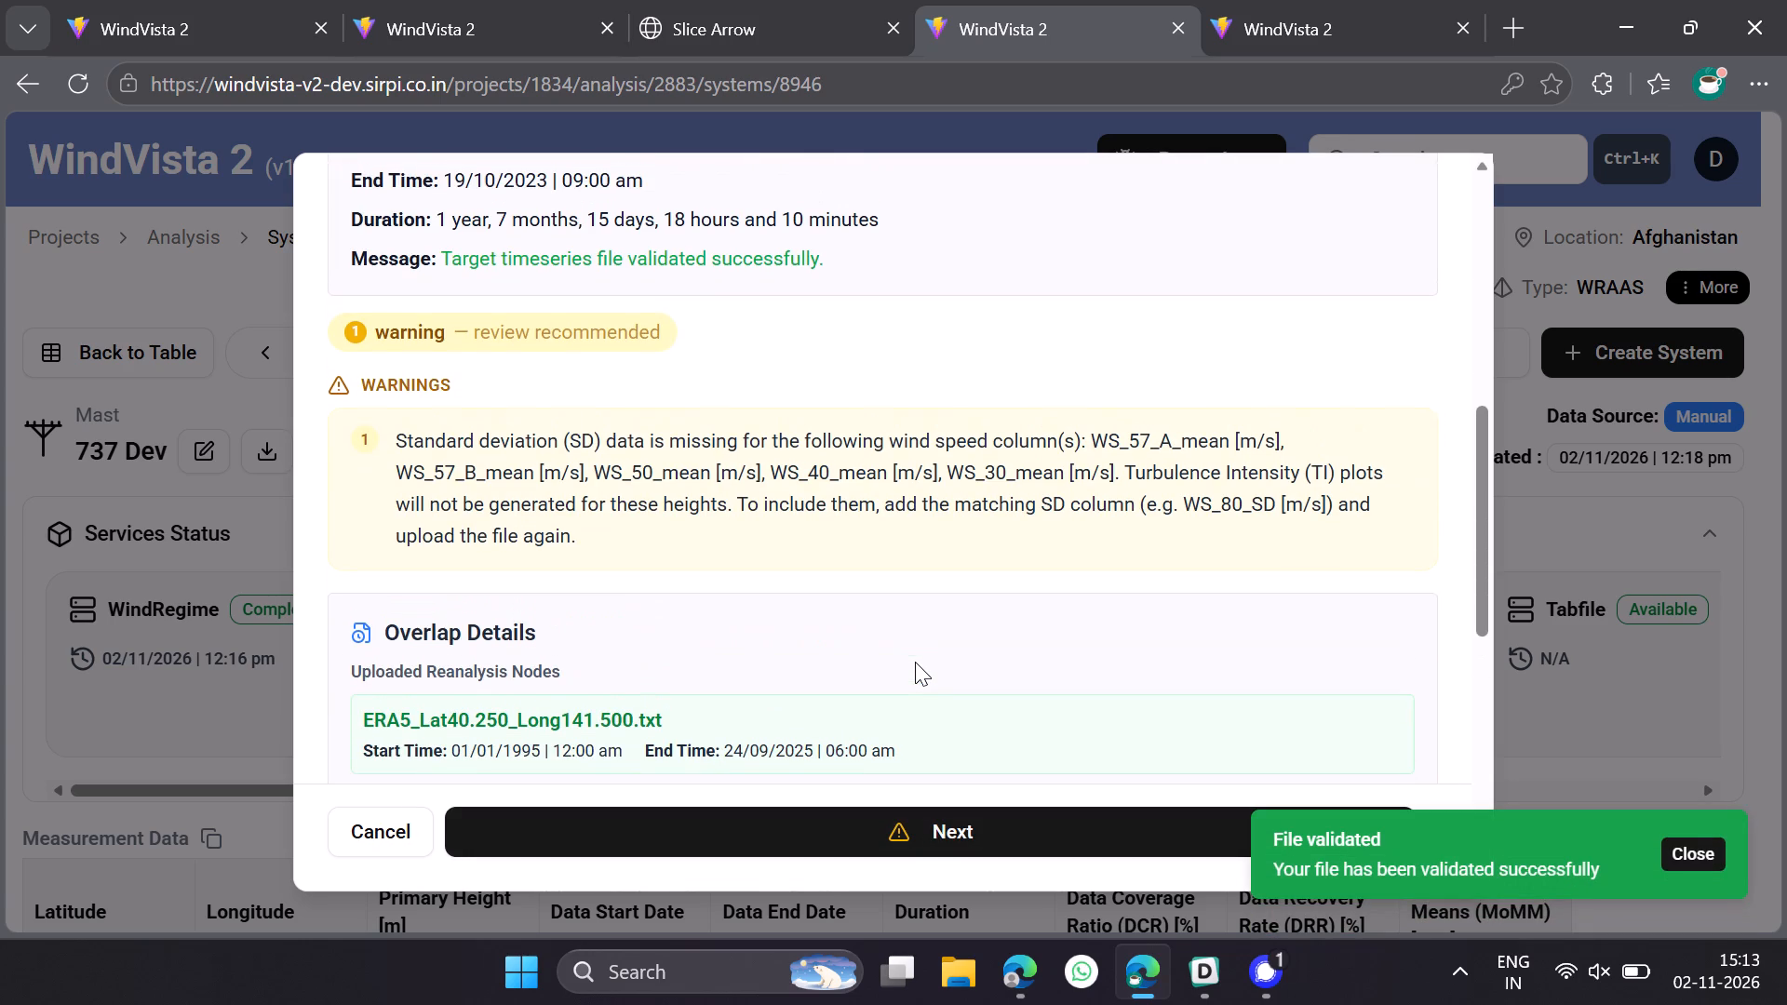
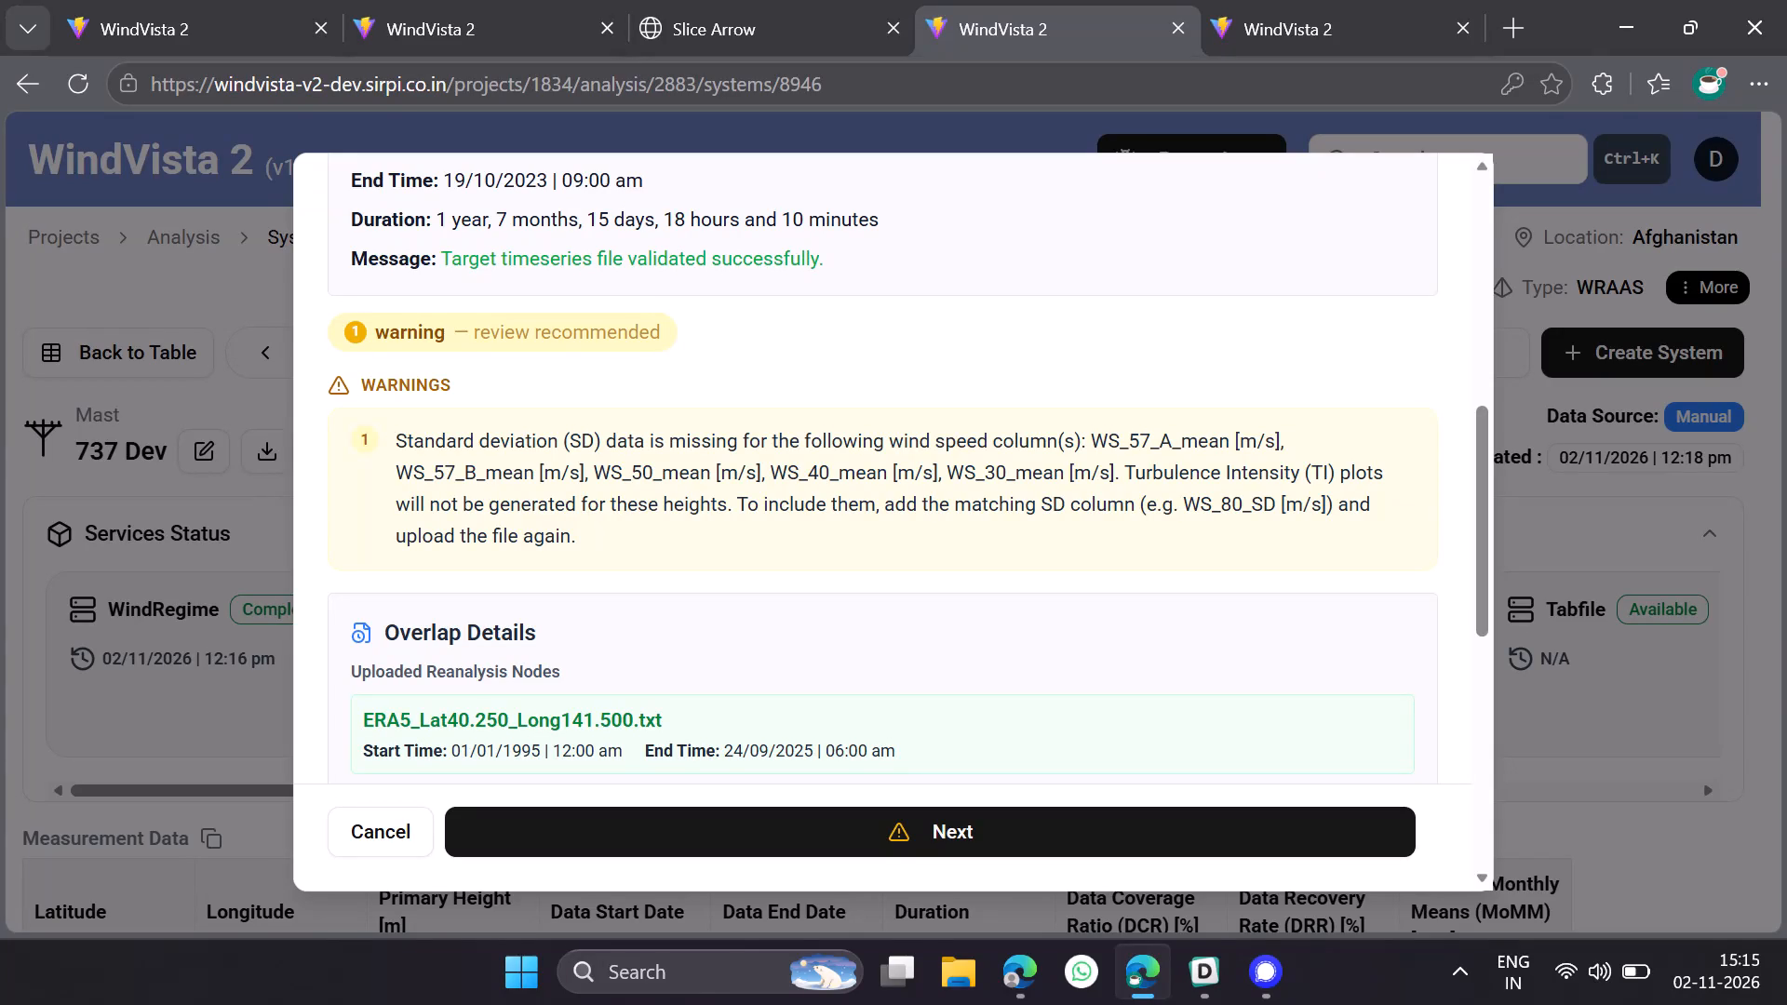
Close the measurement file upload form of the 737 Dev system without continuing to the system configuration.
click(316, 647)
click(222, 504)
key(Escape)
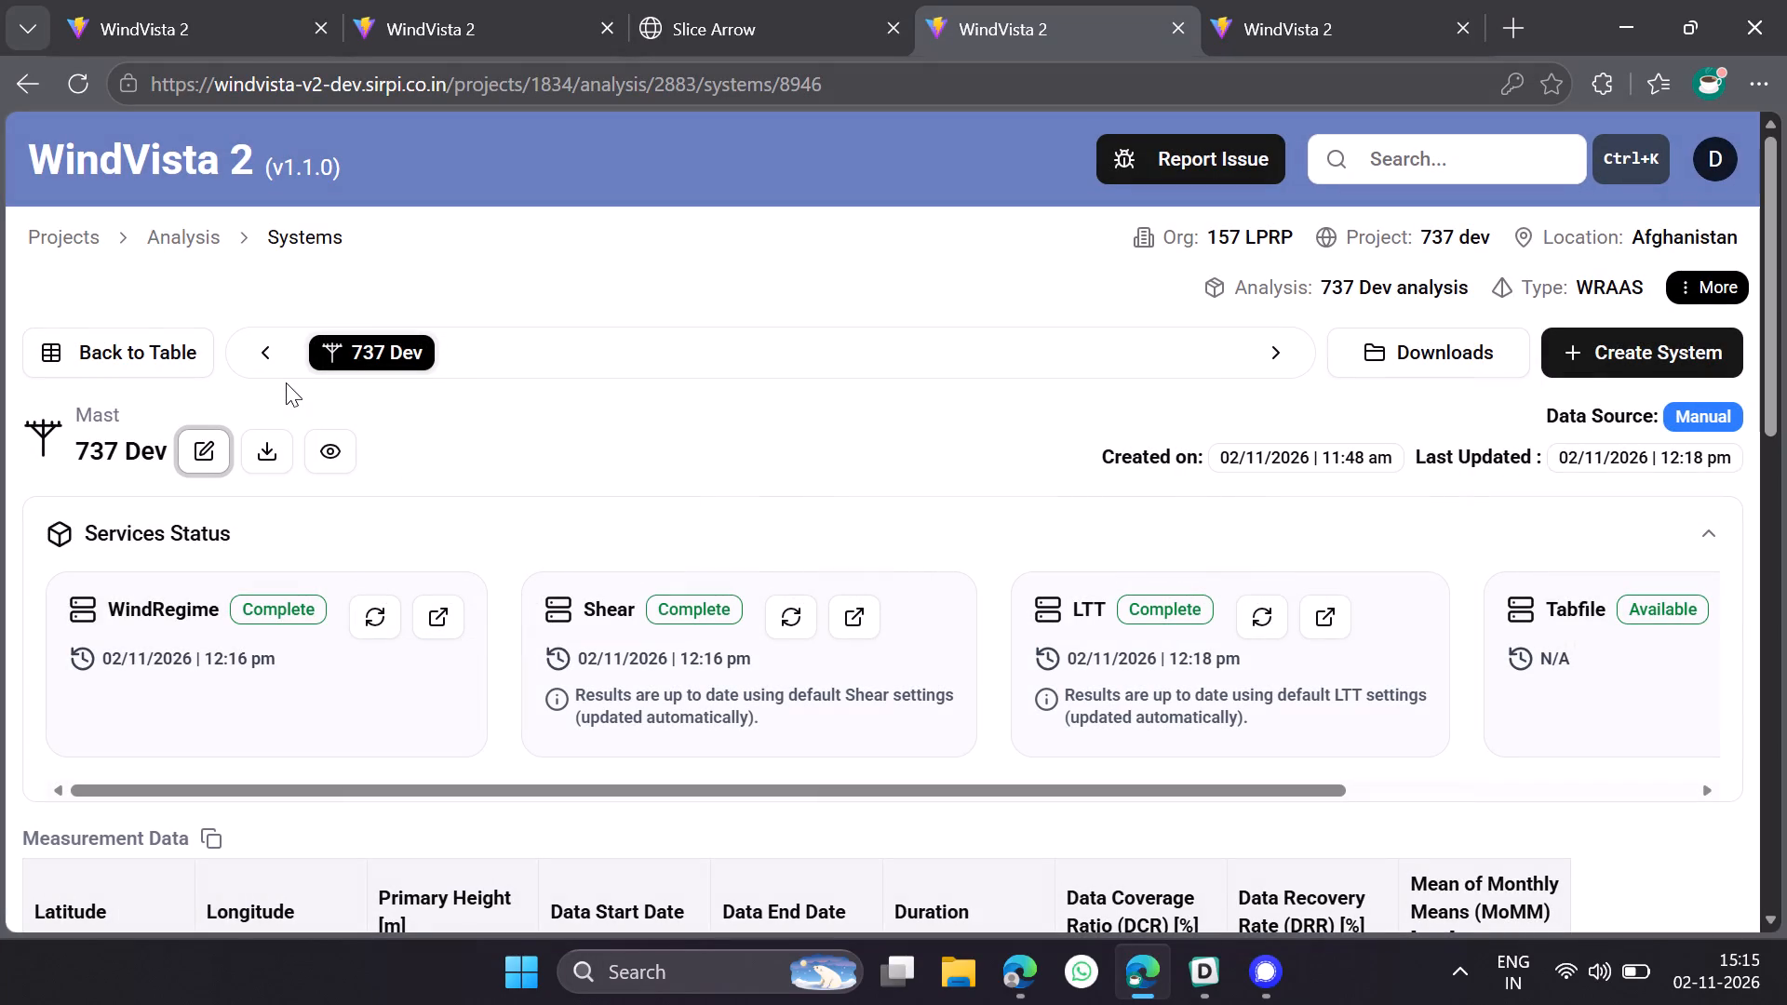
Check the service statuses of 737 Dev Sys and 737 Beta Sys, and review the 737 Beta measurement file upload form.
click(262, 0)
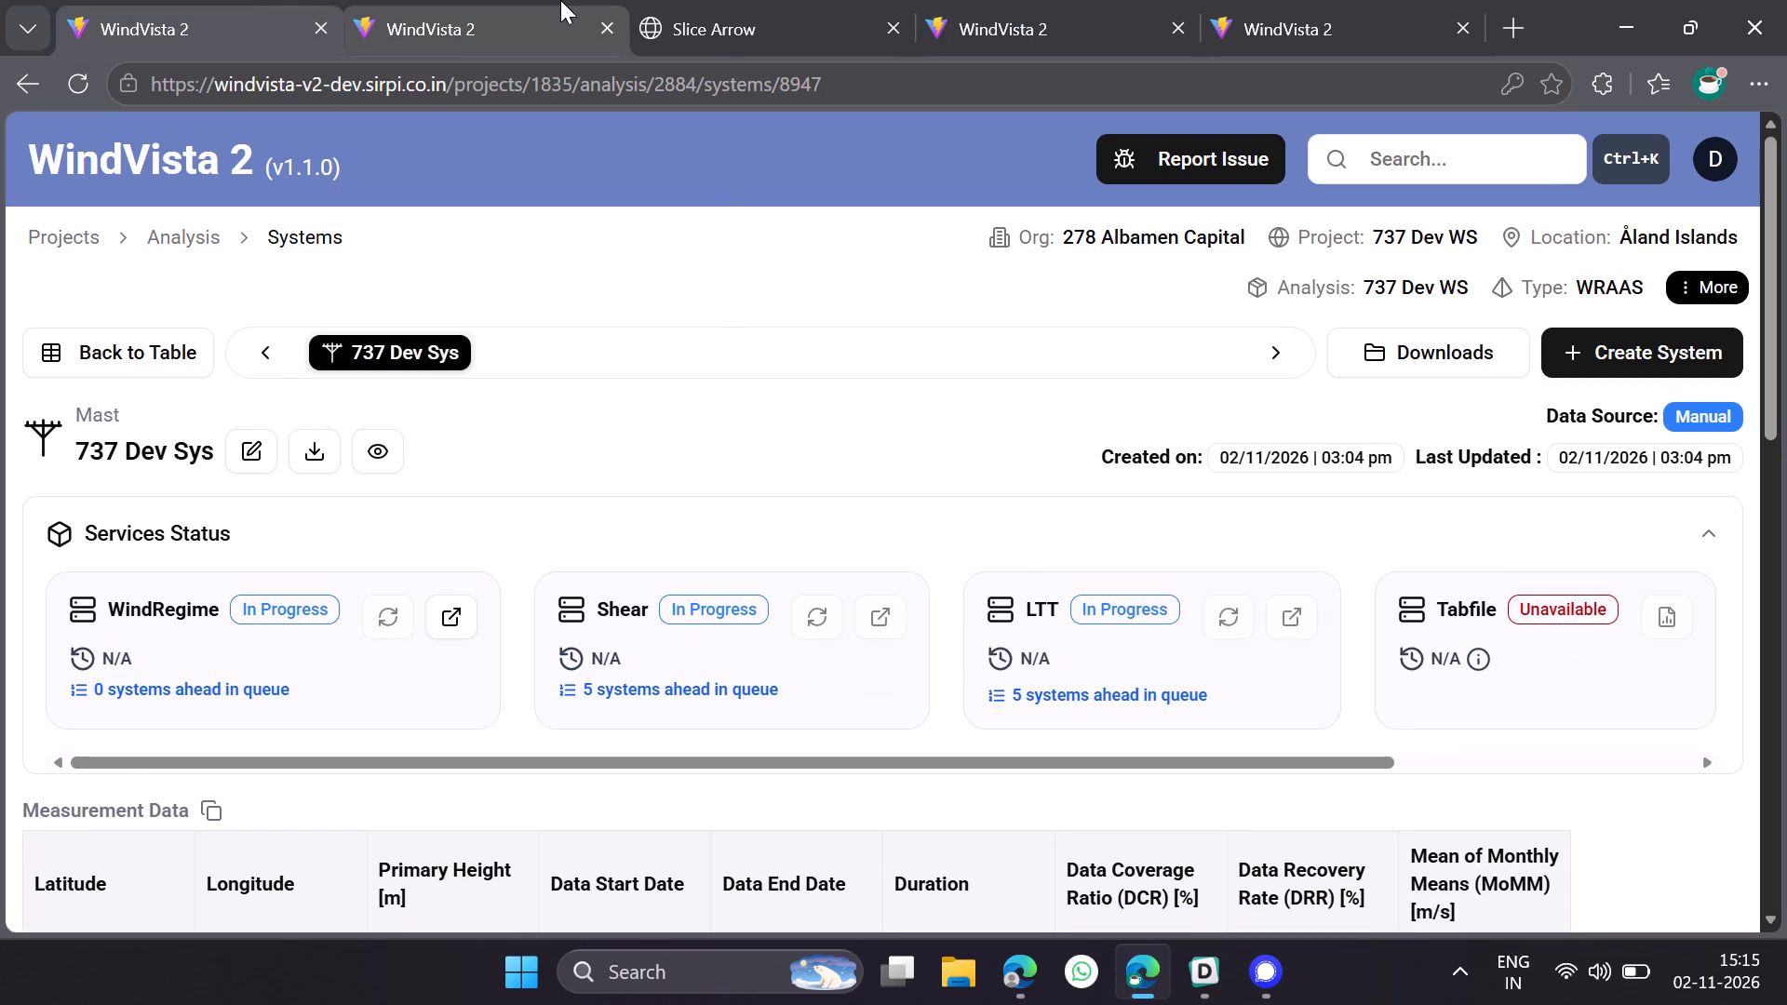
click(560, 0)
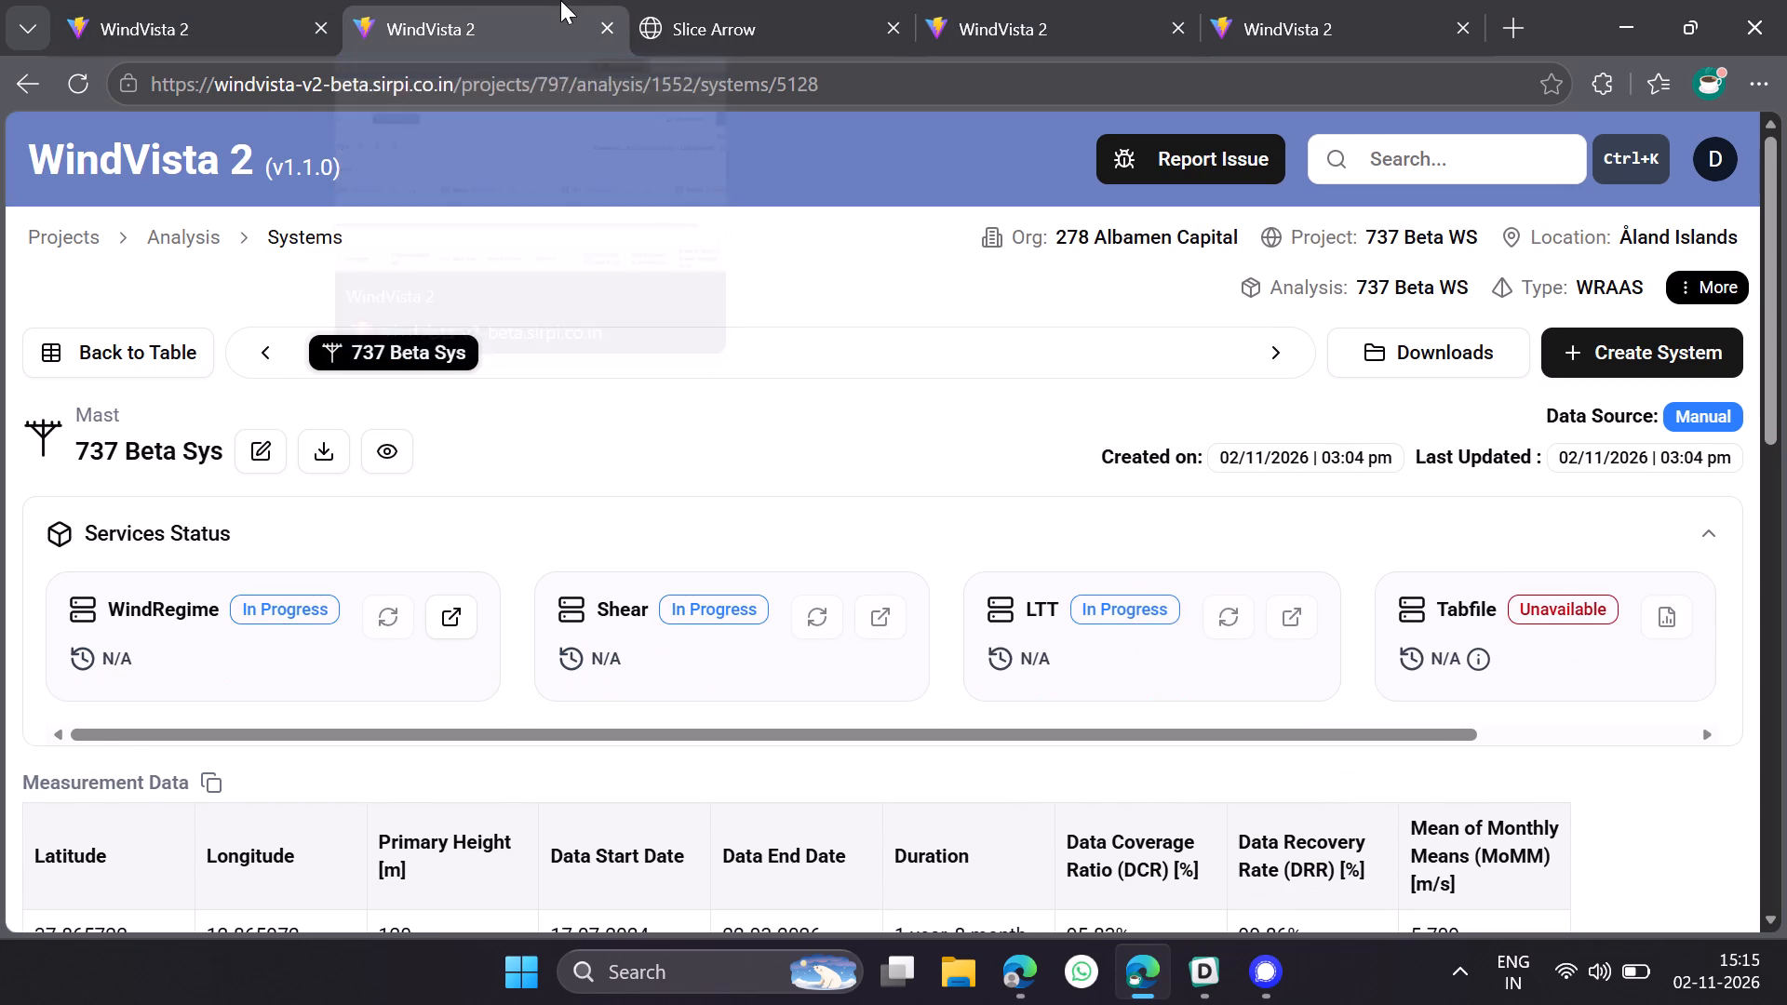
click(708, 0)
click(498, 0)
click(302, 0)
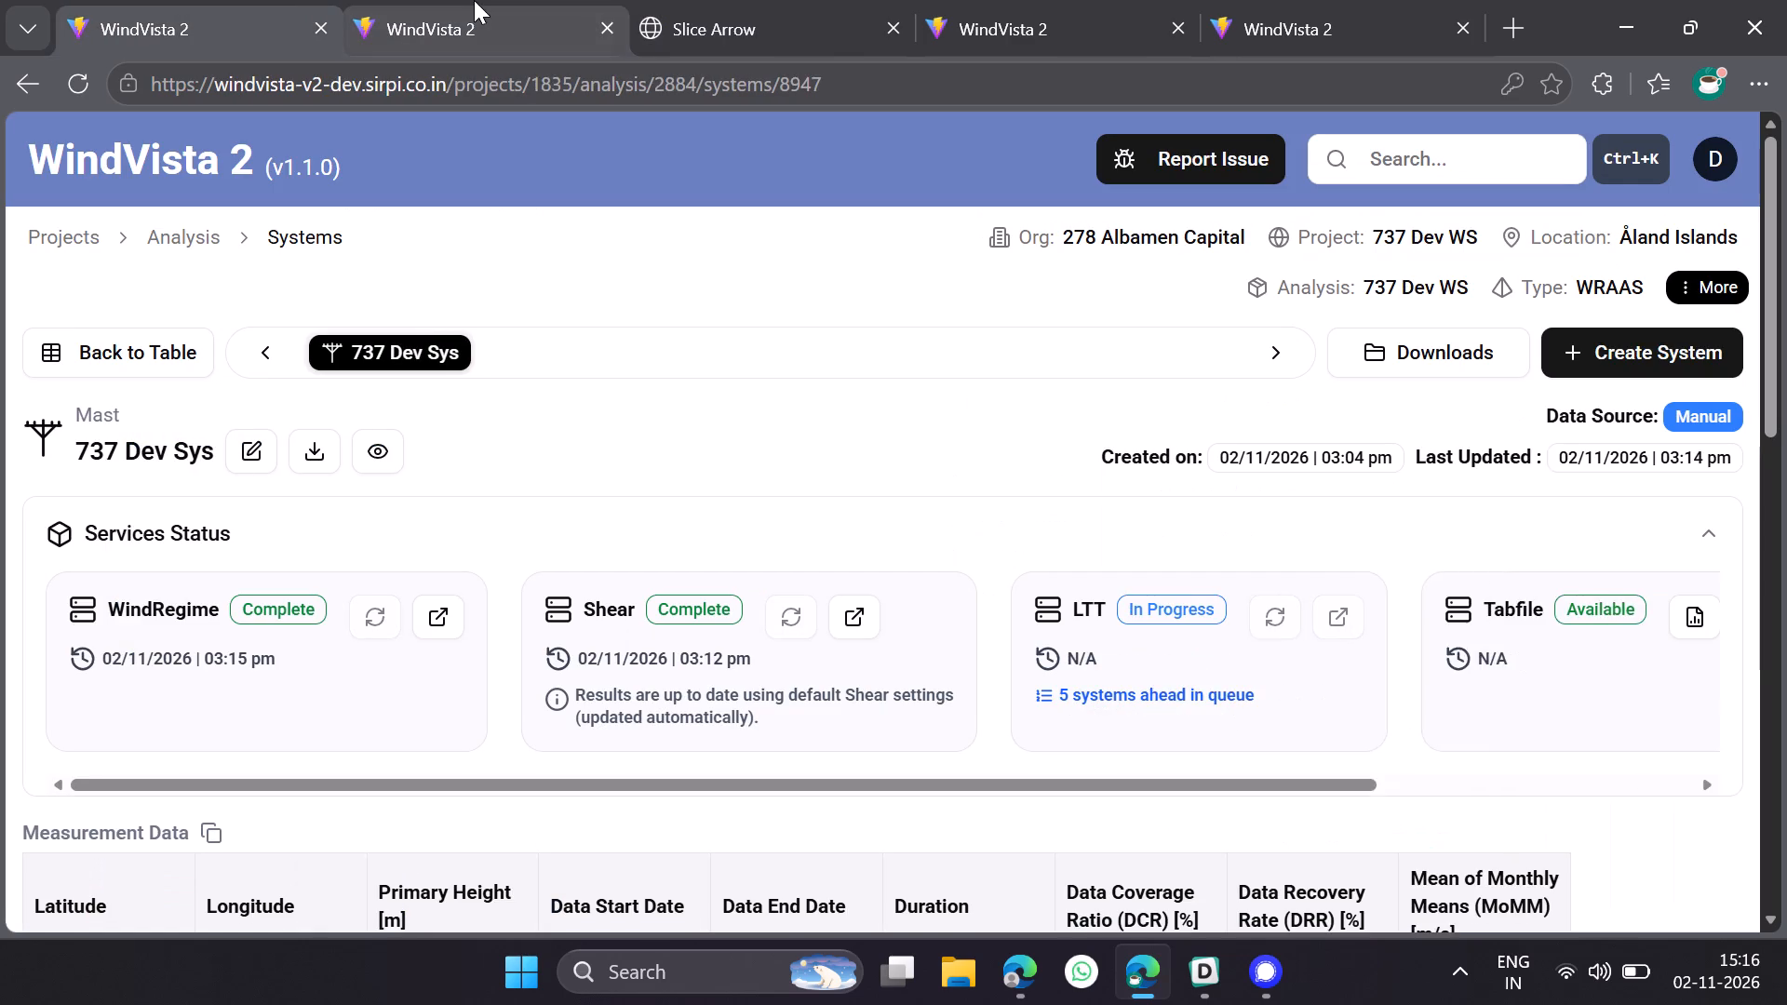
click(474, 0)
click(722, 0)
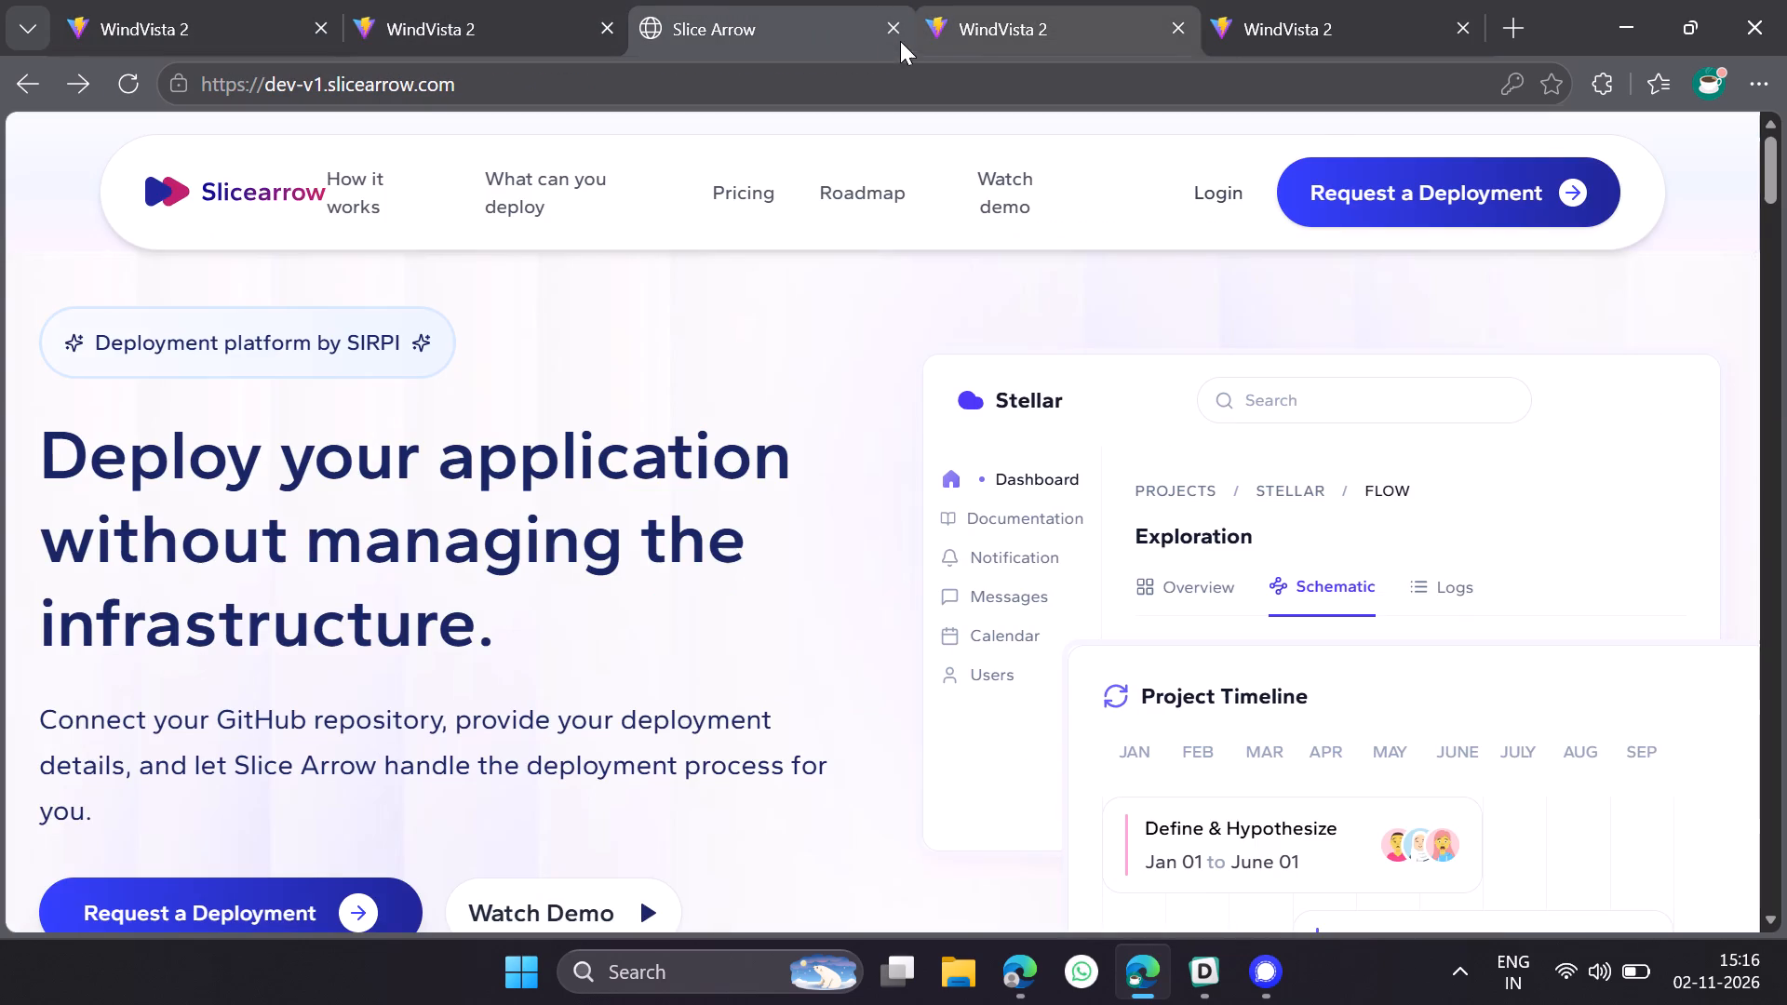
click(989, 11)
click(1271, 0)
scroll(938, 395, up, 9)
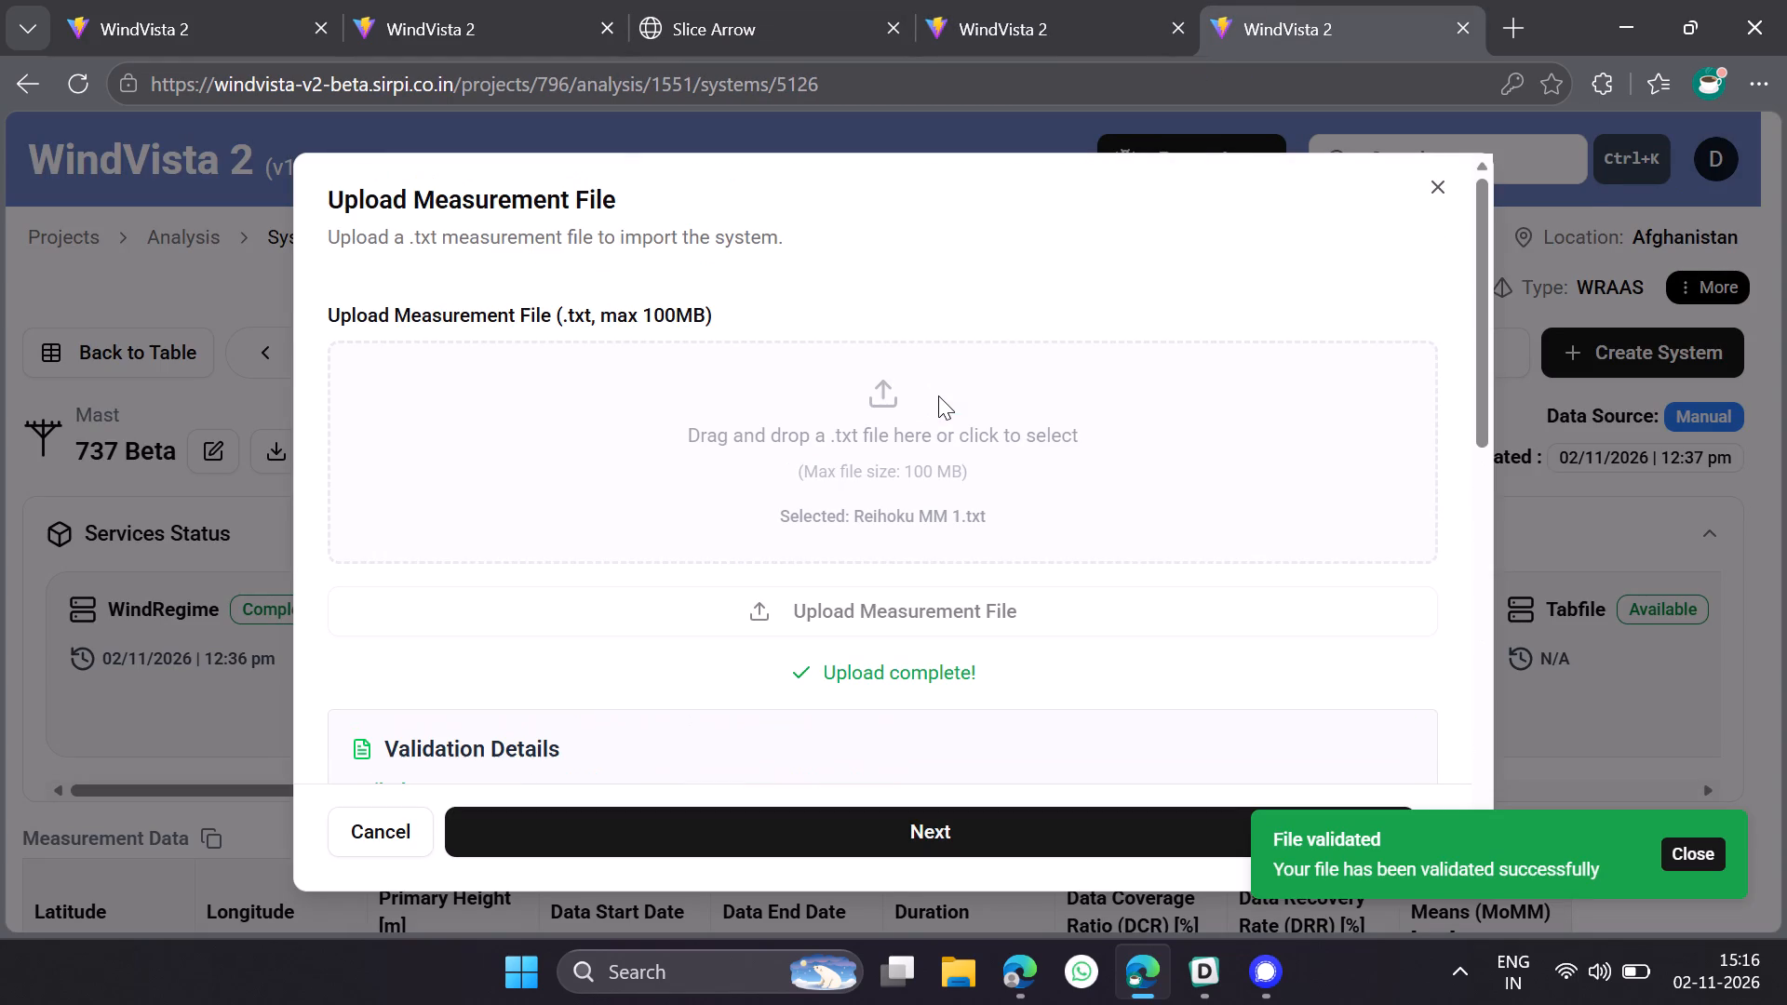
scroll(938, 395, up, 3)
Reopen the 737 Dev system for editing, keep Reihoku MM 1.txt as the measurement file, and submit the system configuration without changes.
click(1114, 0)
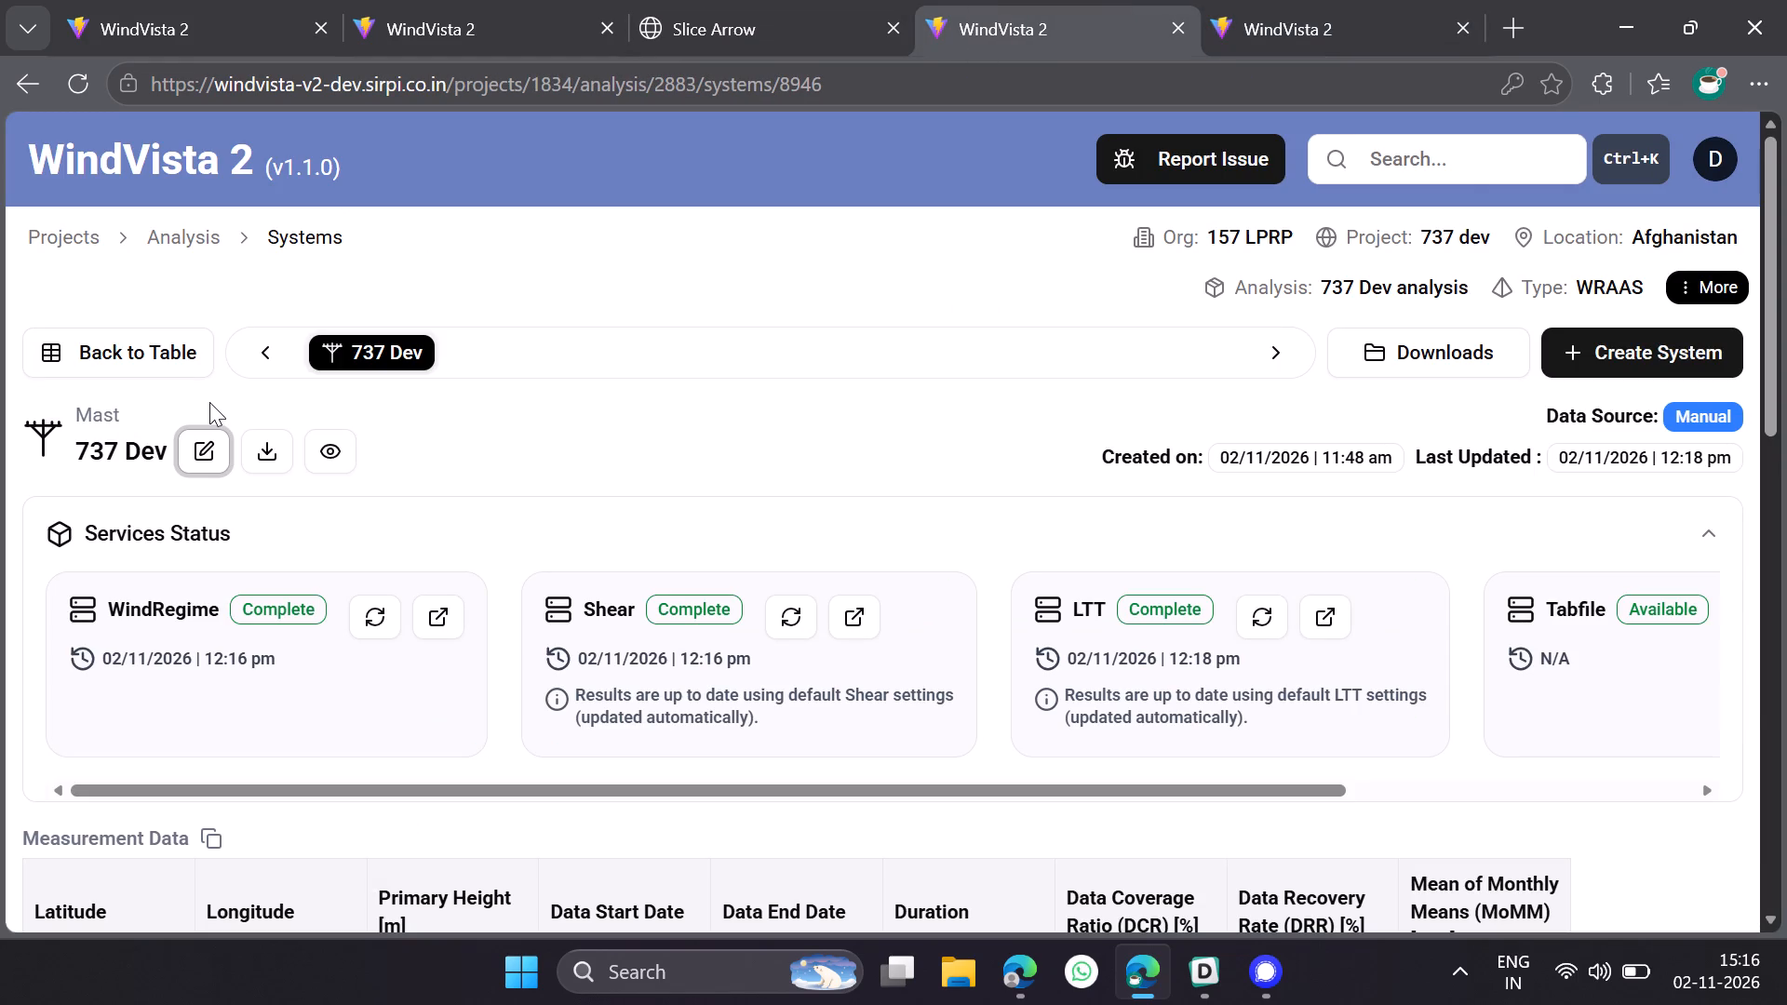
click(182, 446)
click(767, 805)
click(767, 805)
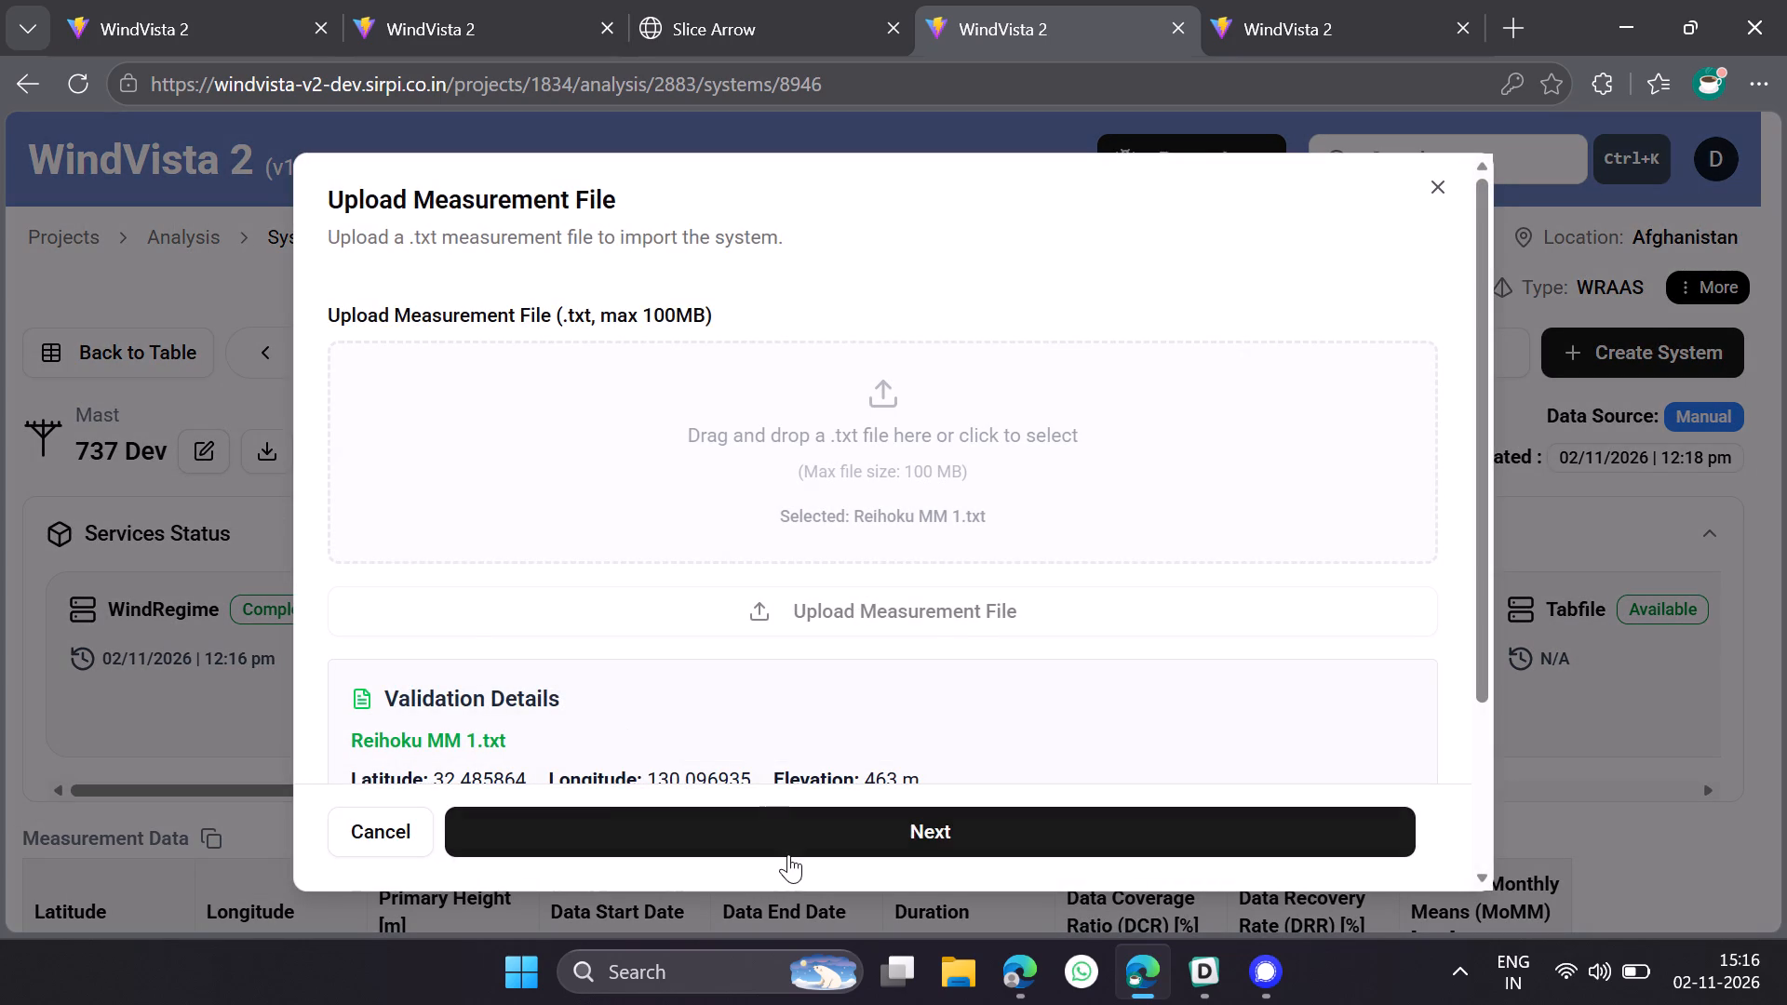
click(788, 854)
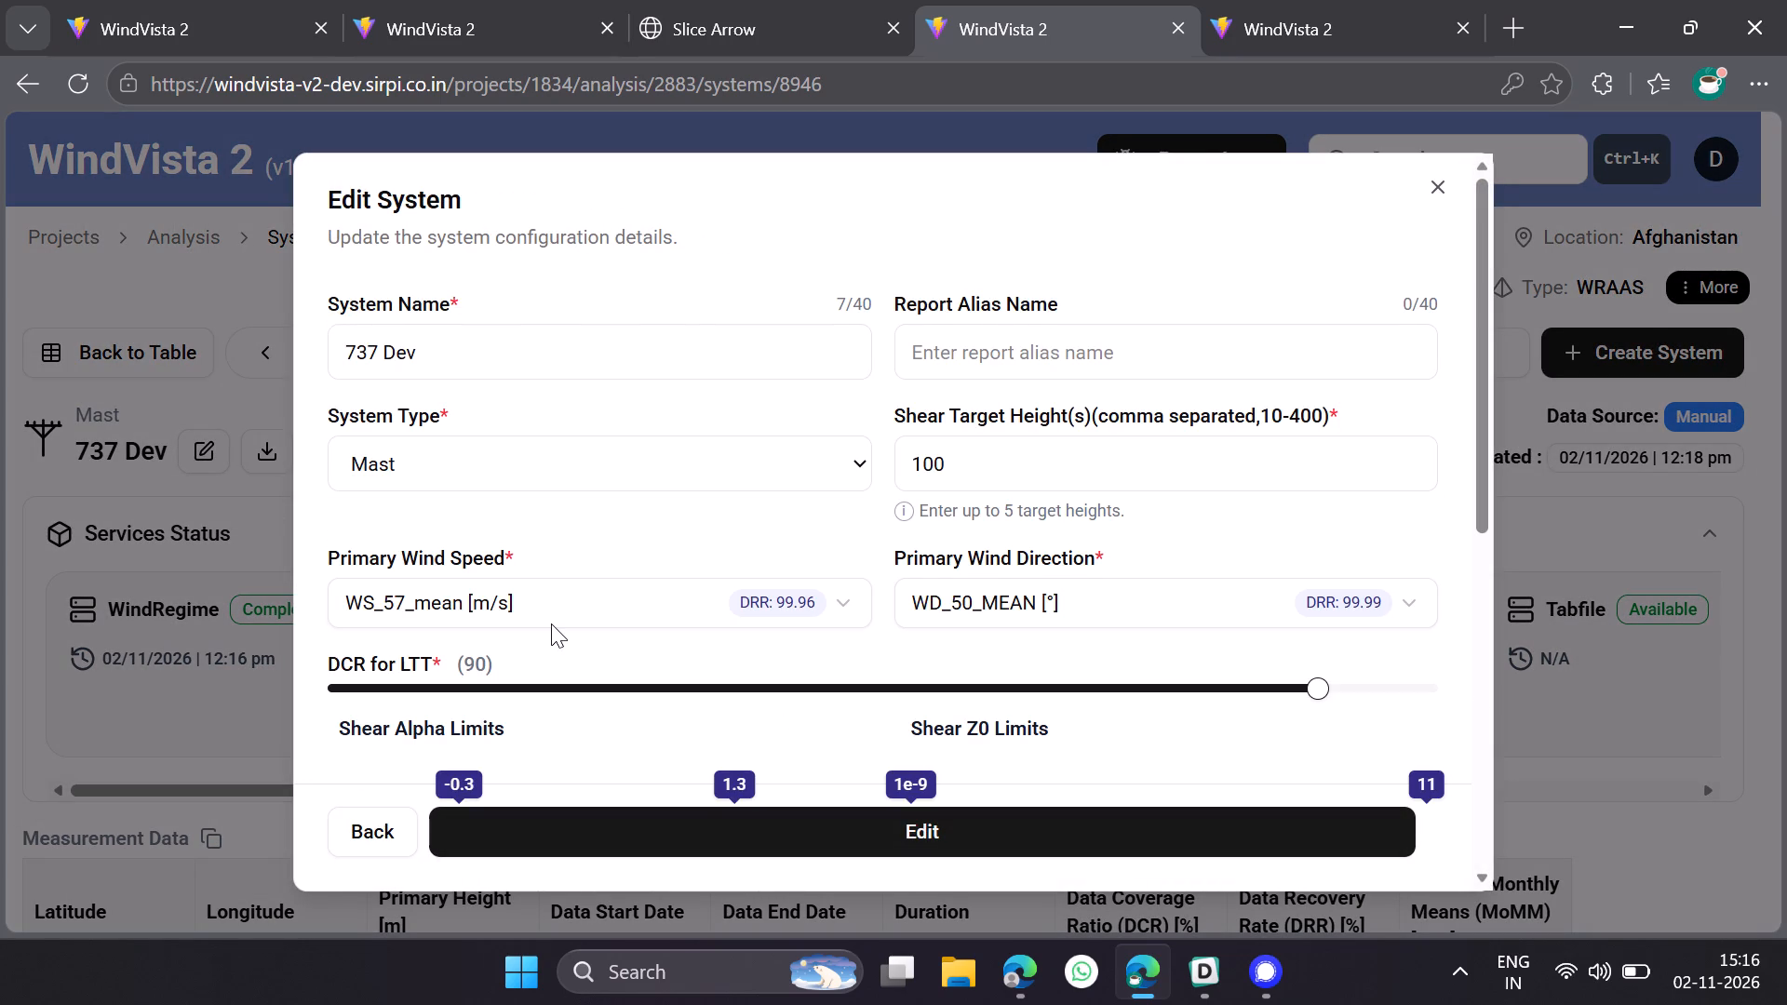
scroll(551, 623, down, 8)
click(628, 781)
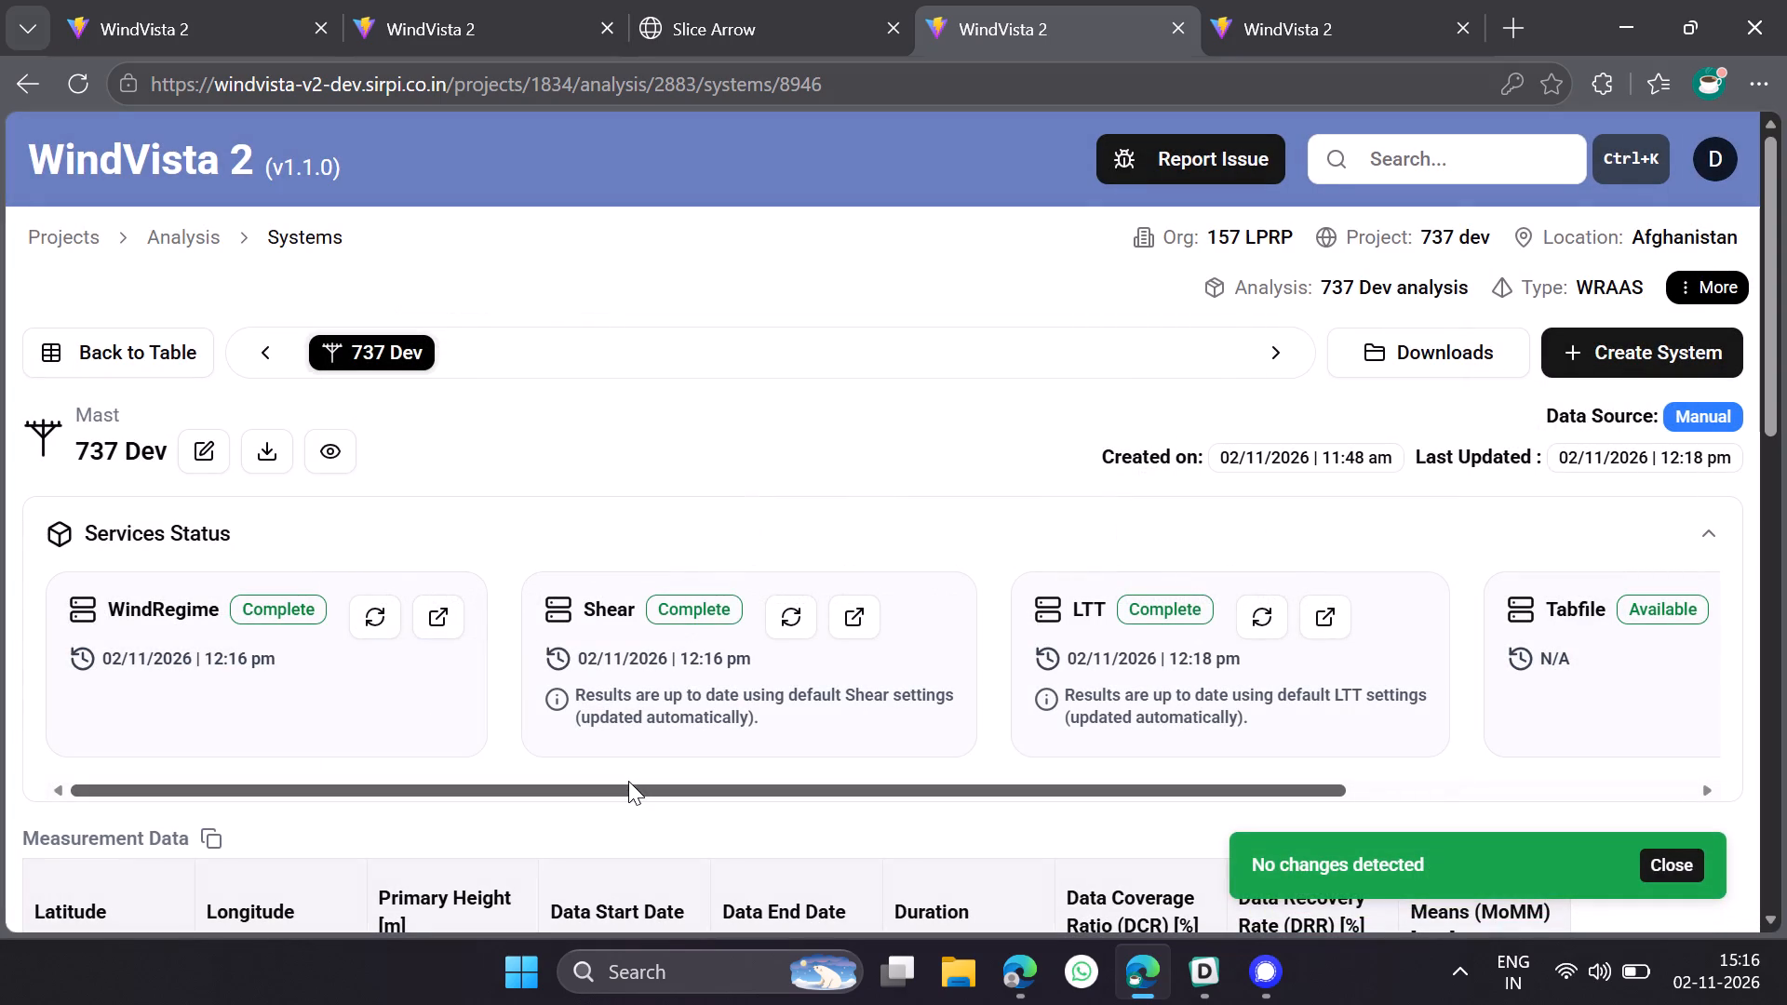
Switch to the 737 Beta system's measurement file upload form for comparison with Dev.
click(773, 7)
click(957, 28)
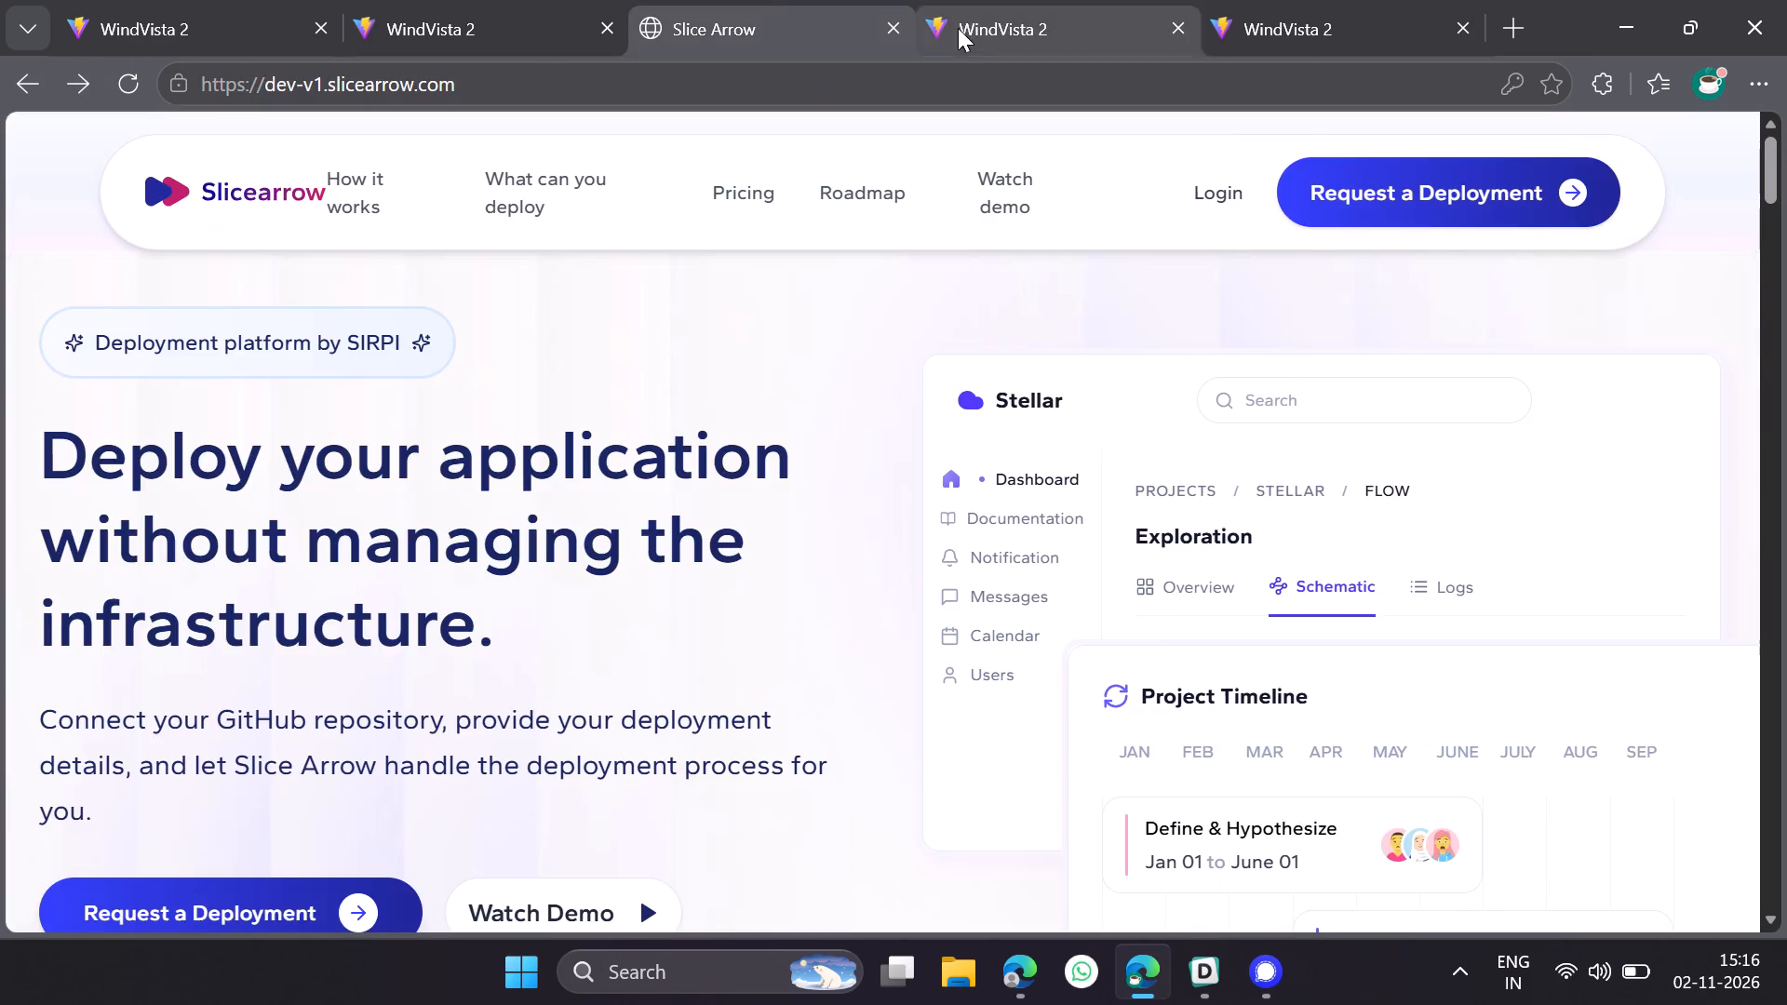
click(1281, 0)
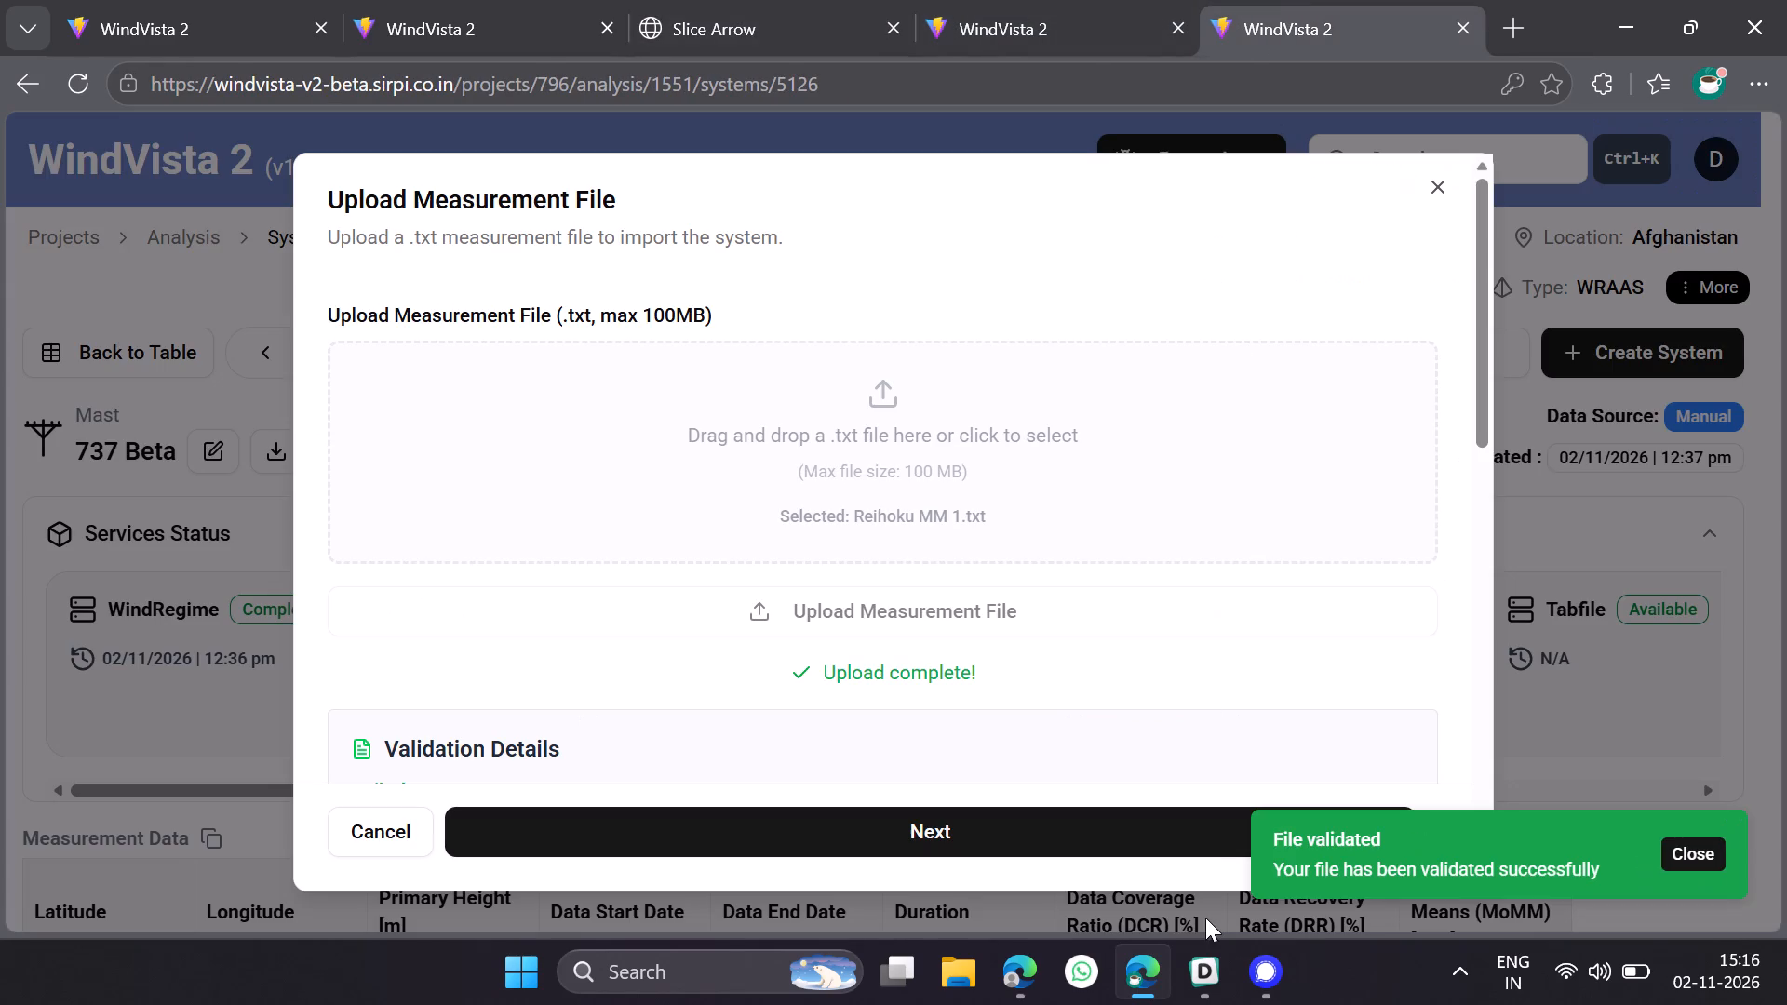
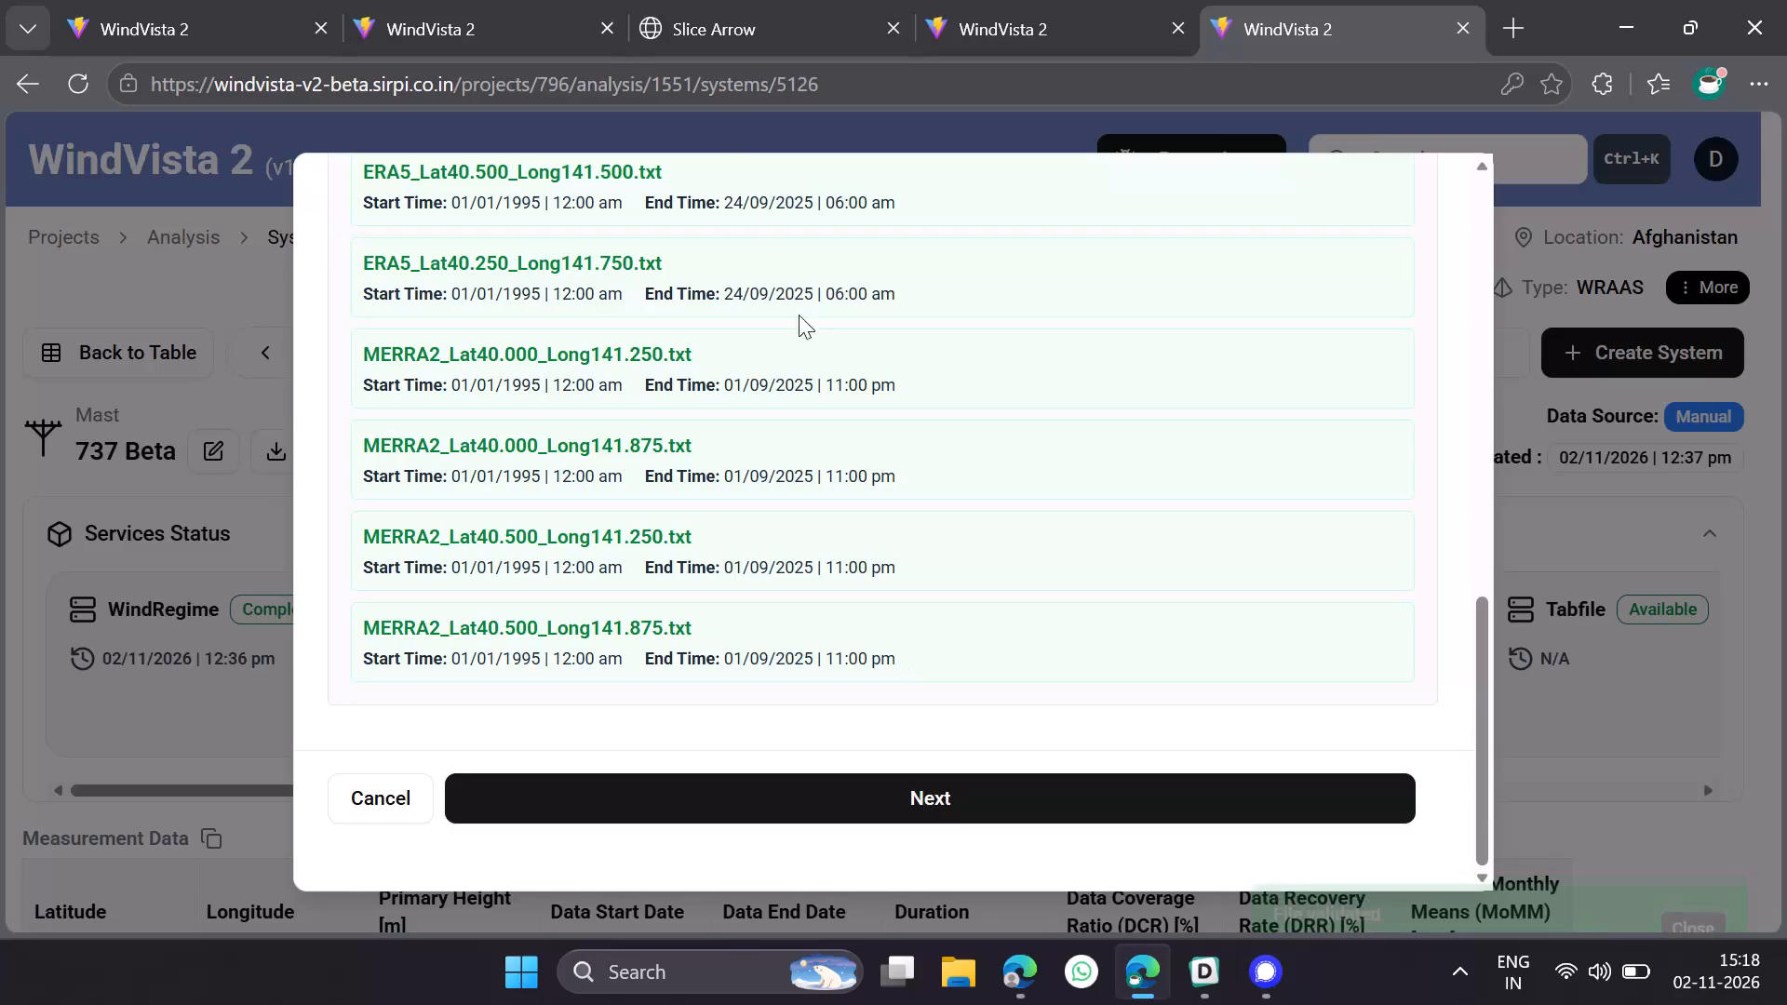
Close the Slice Arrow, 737 Dev and 737 Beta pages, keeping only the 737 Dev Sys and 737 Beta Sys pages open.
click(688, 0)
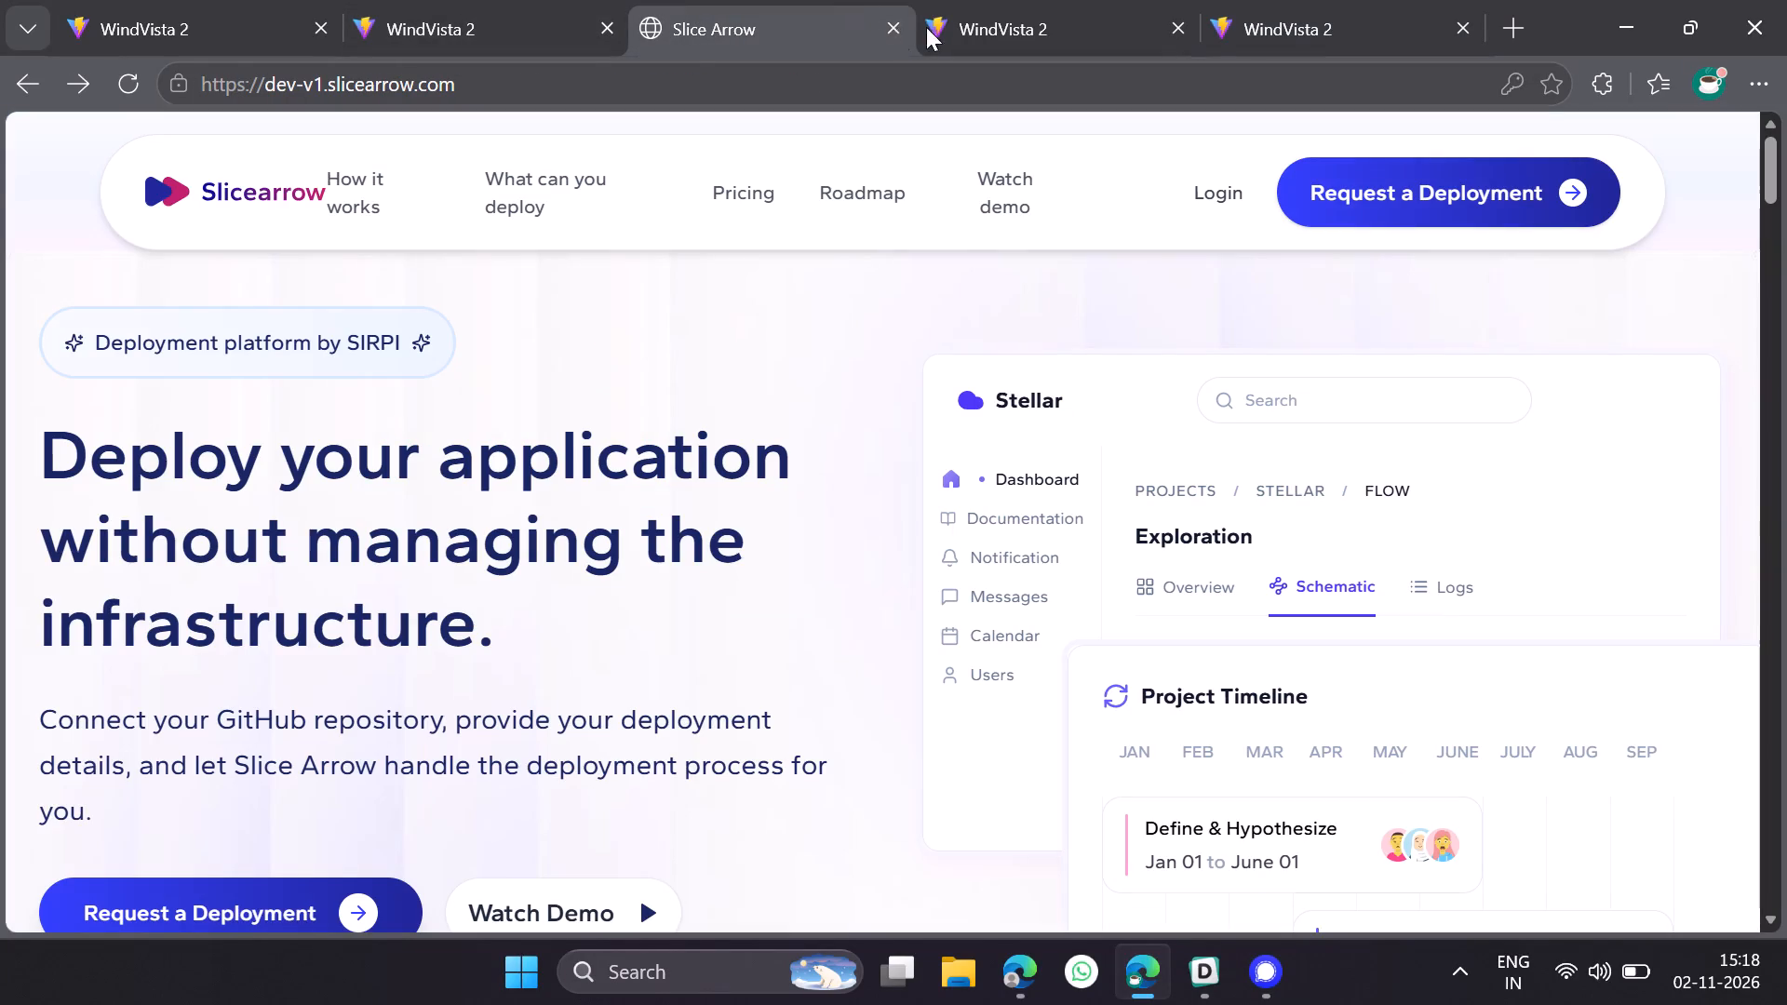
click(895, 27)
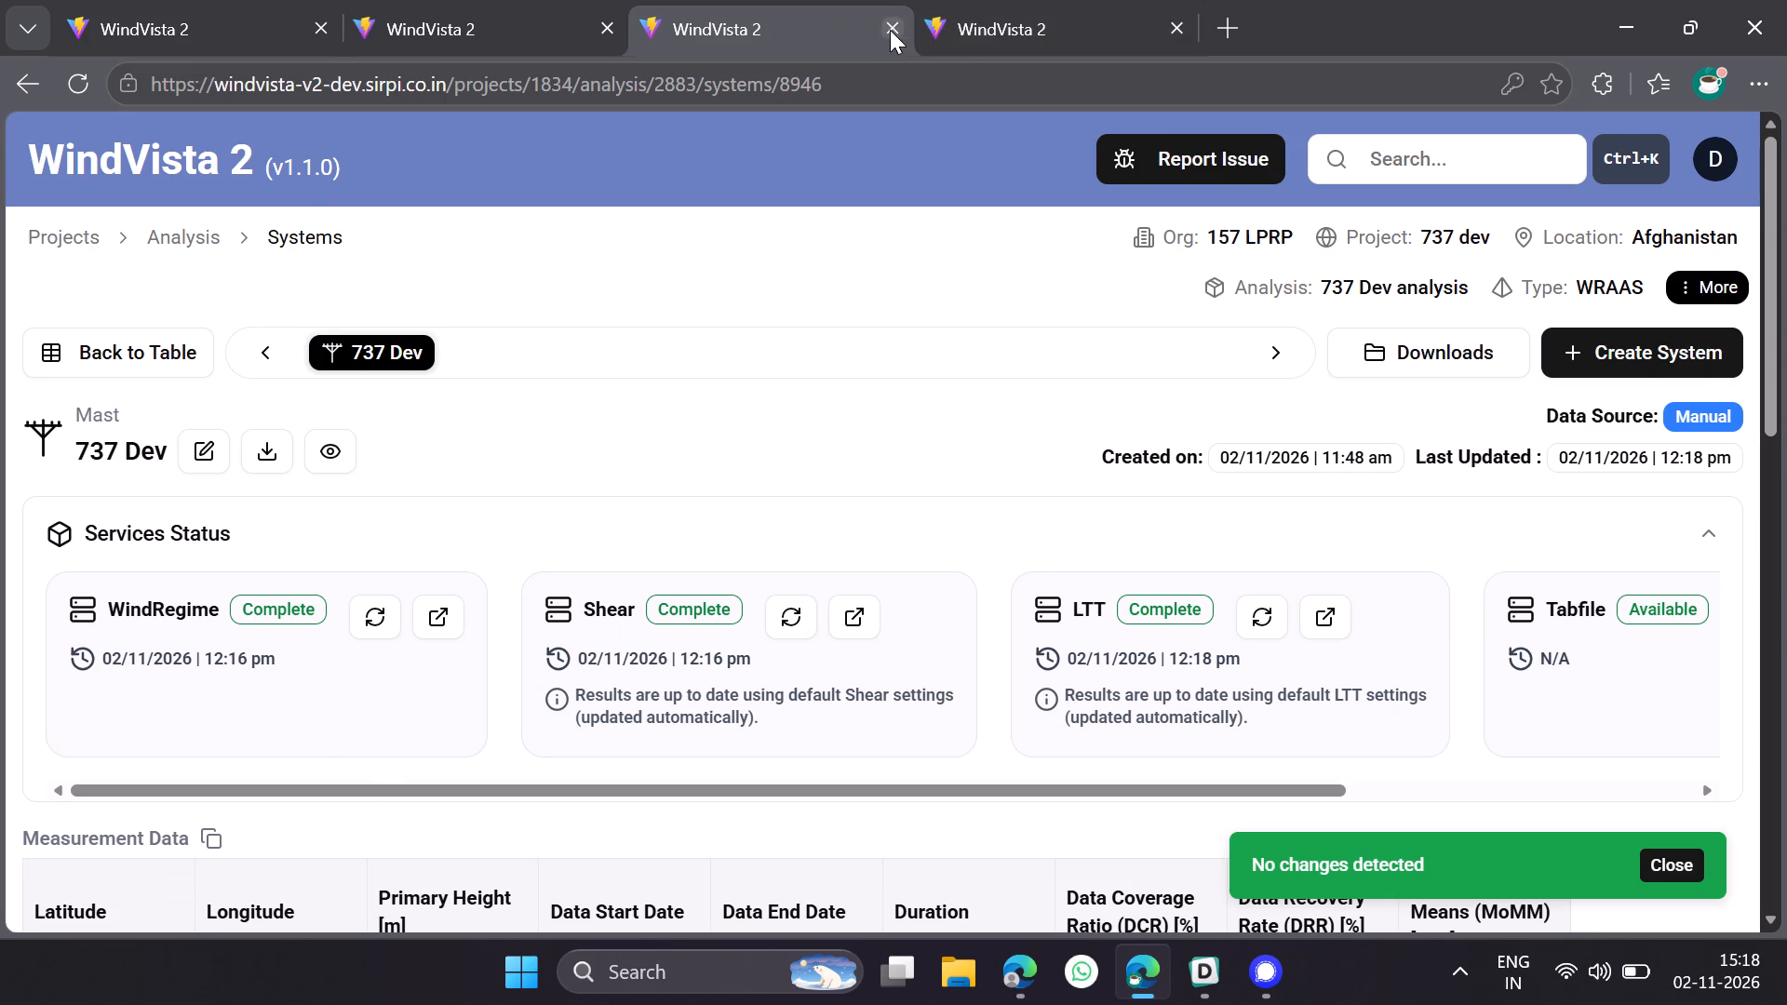
click(891, 29)
click(893, 30)
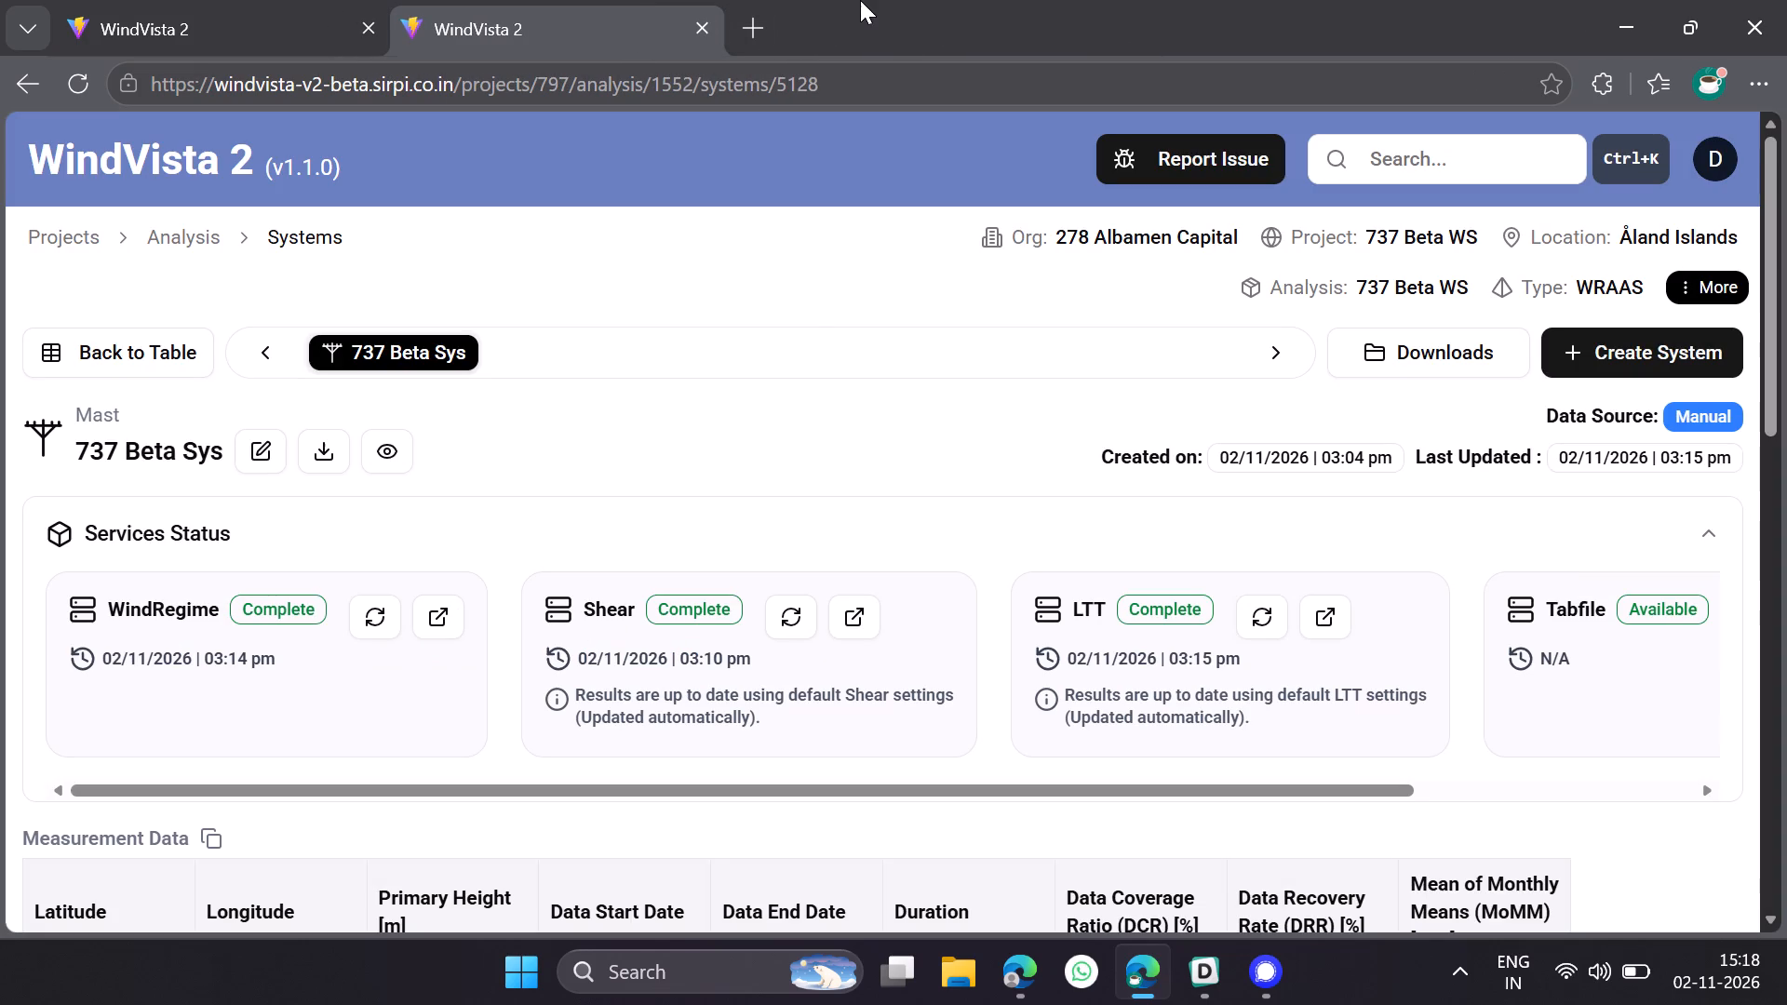
Compare the service statuses of 737 Dev Sys and 737 Beta Sys.
click(275, 0)
click(543, 0)
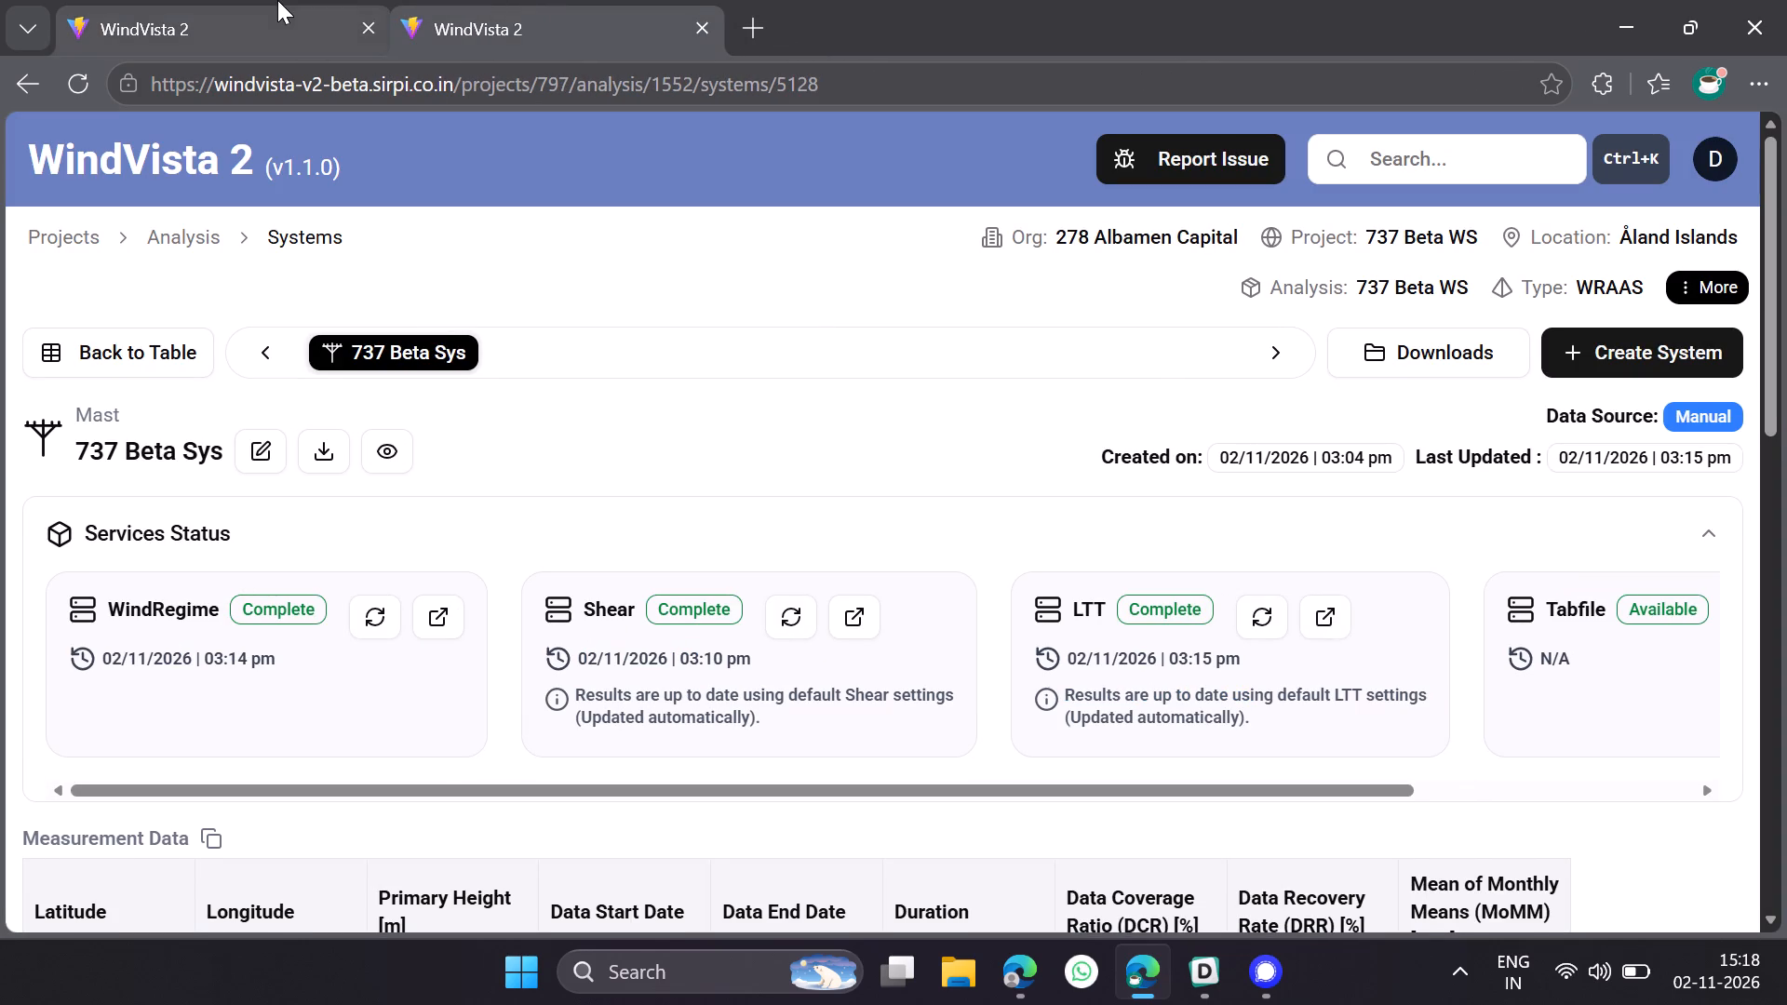
click(277, 0)
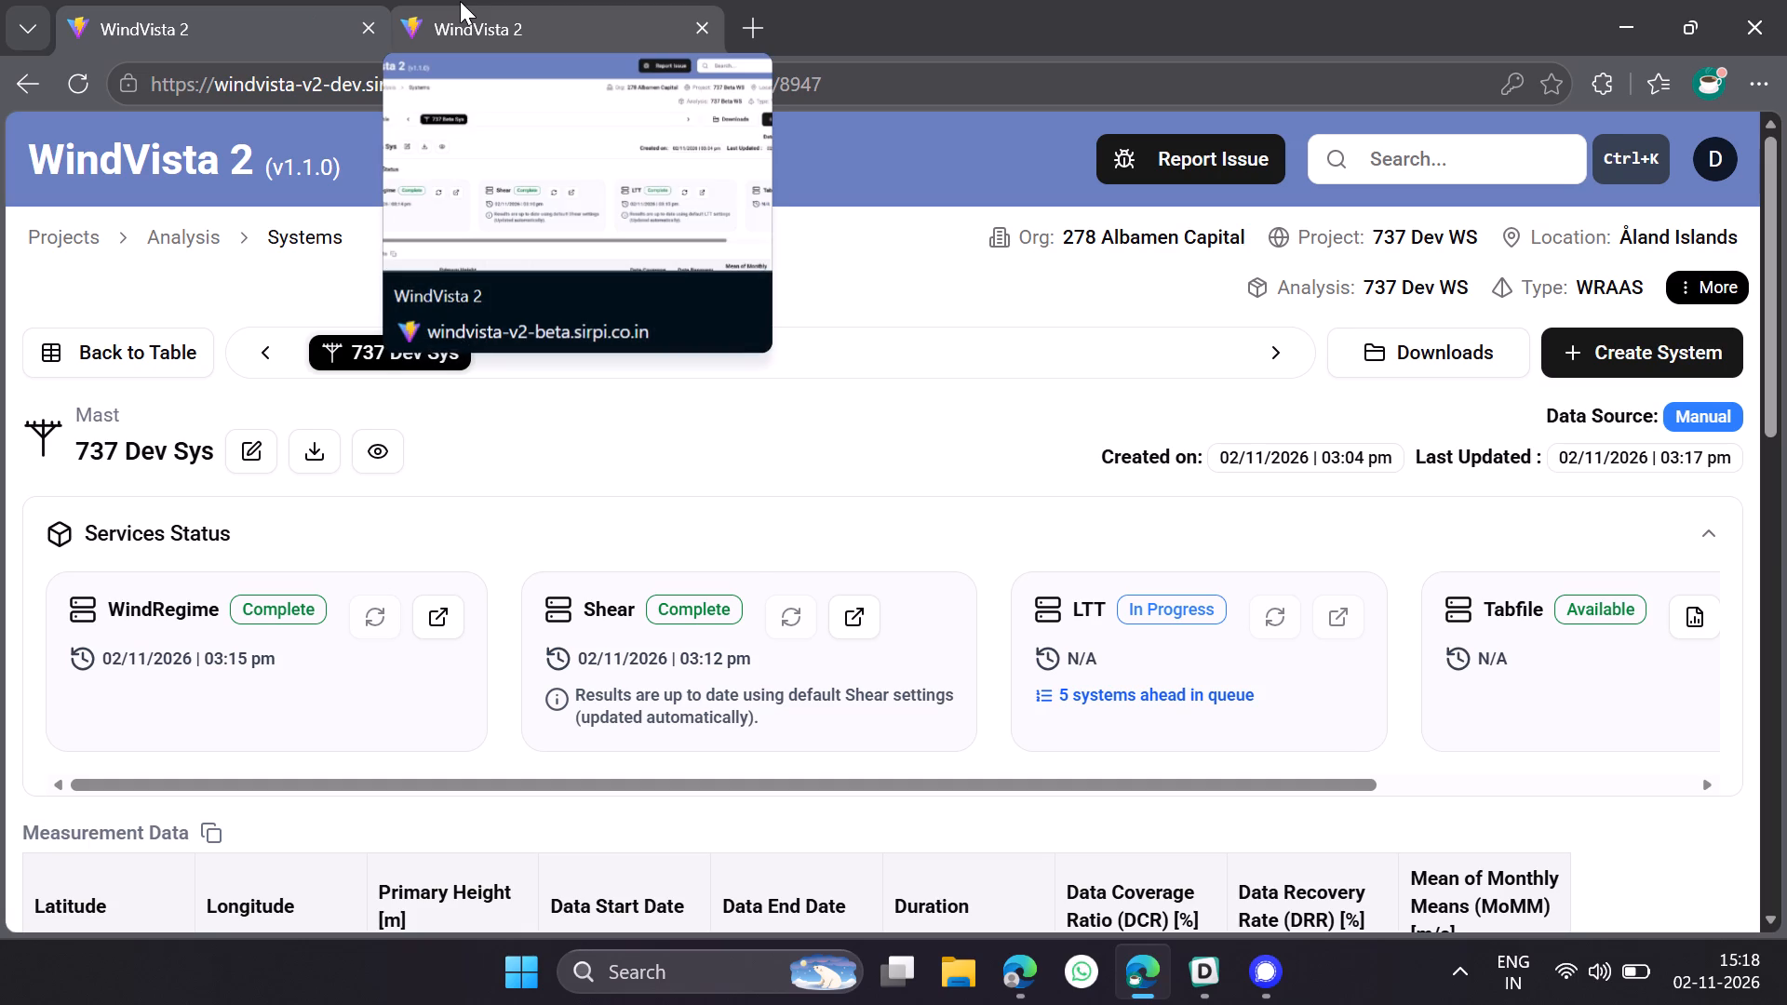
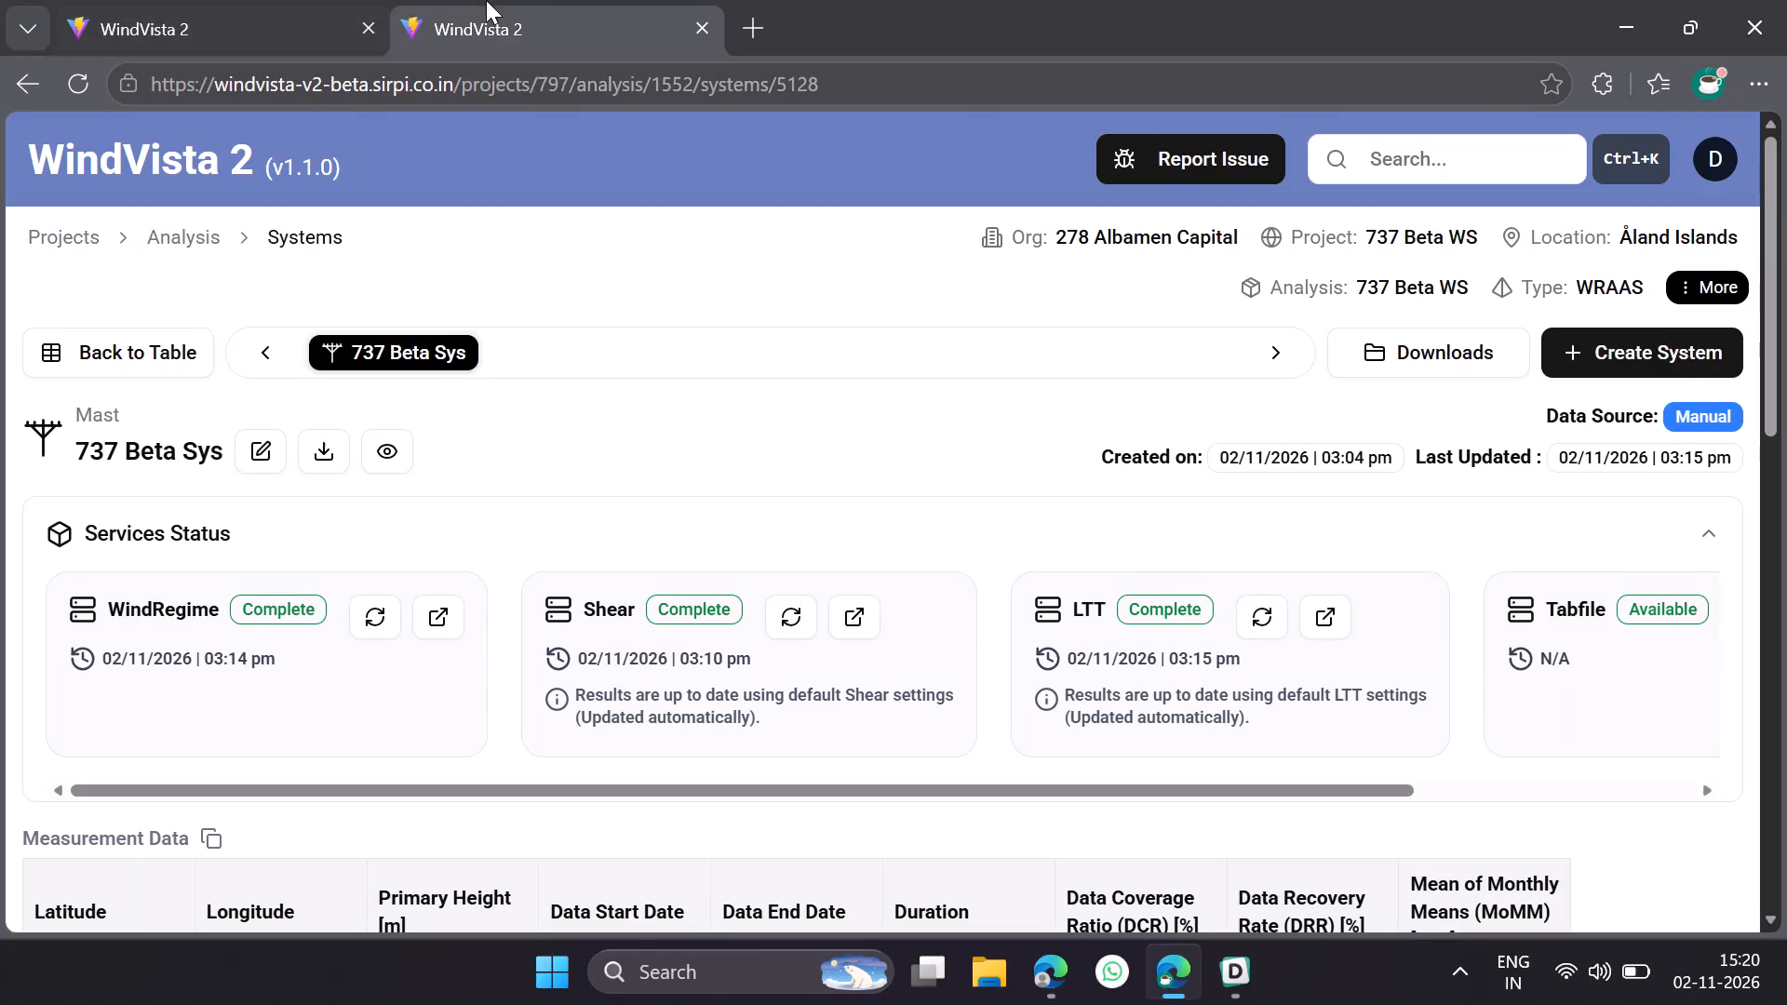
Compare the service statuses and timestamps of 737 Dev Sys and 737 Beta Sys again.
click(193, 0)
click(490, 0)
click(177, 0)
click(519, 4)
click(174, 0)
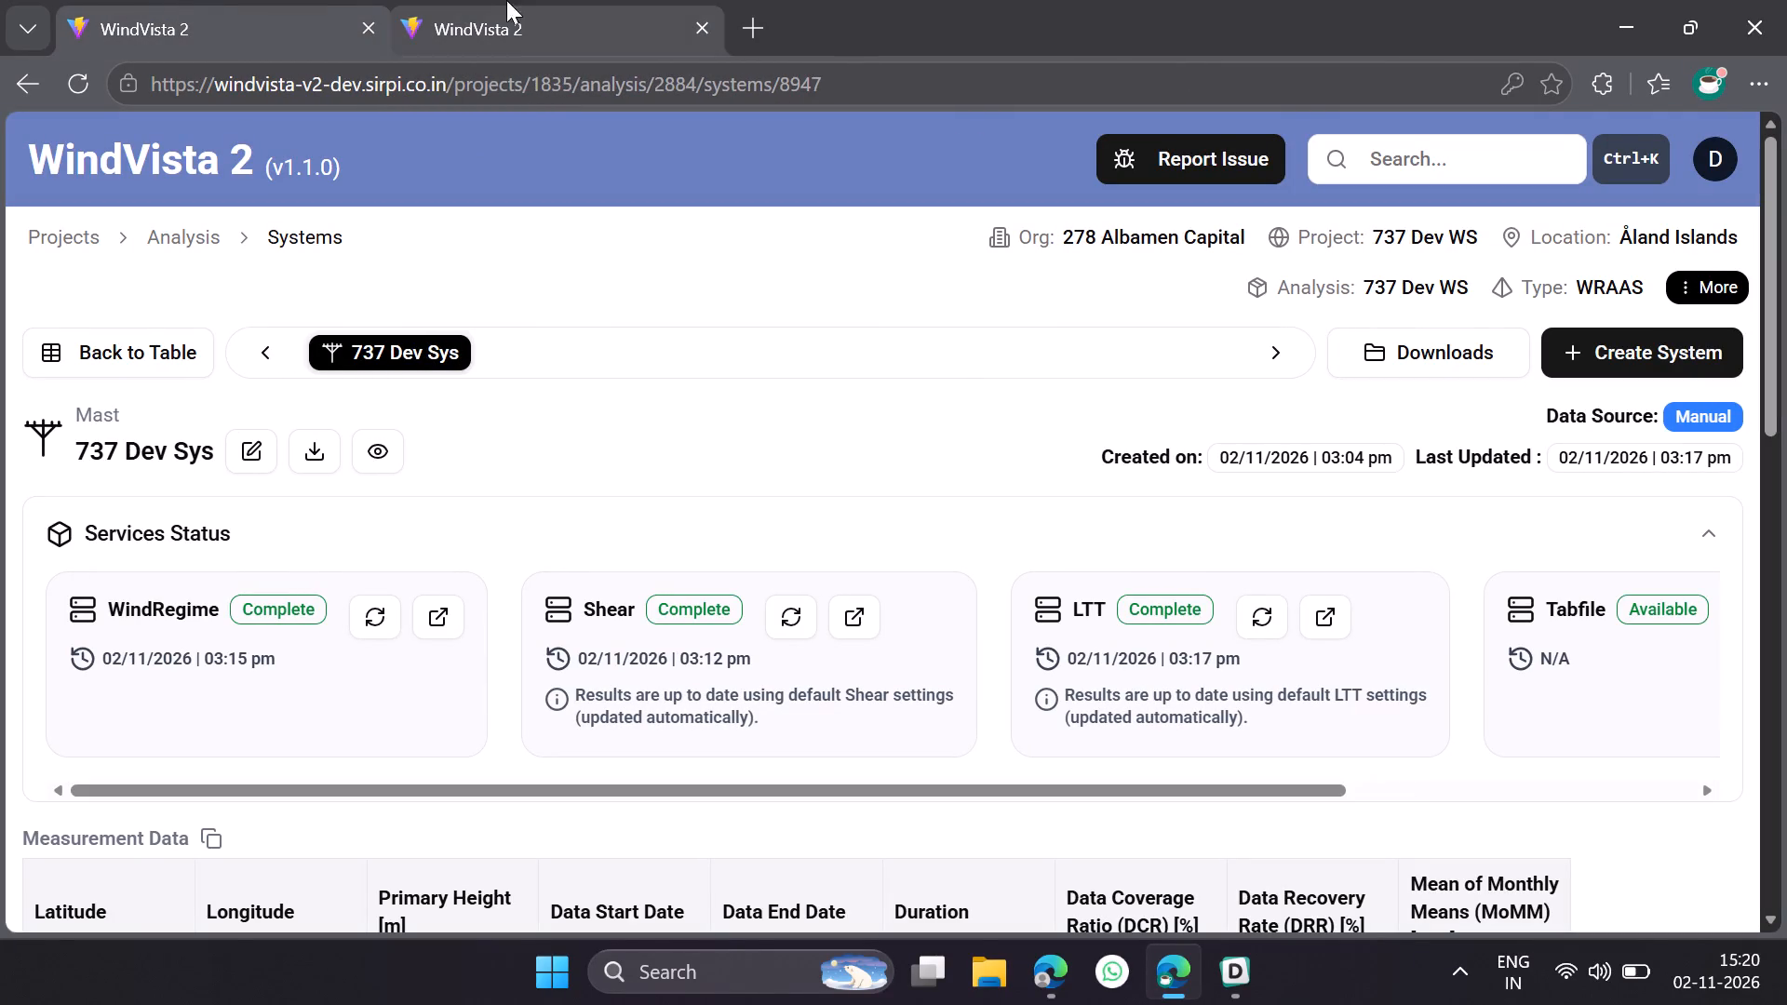
click(519, 0)
click(237, 0)
click(512, 0)
click(299, 0)
Switch to Diffchecker and examine the 737 Dev and 737 Beta Longterm report differences from the List of Figures through the Executive Summary.
click(1236, 985)
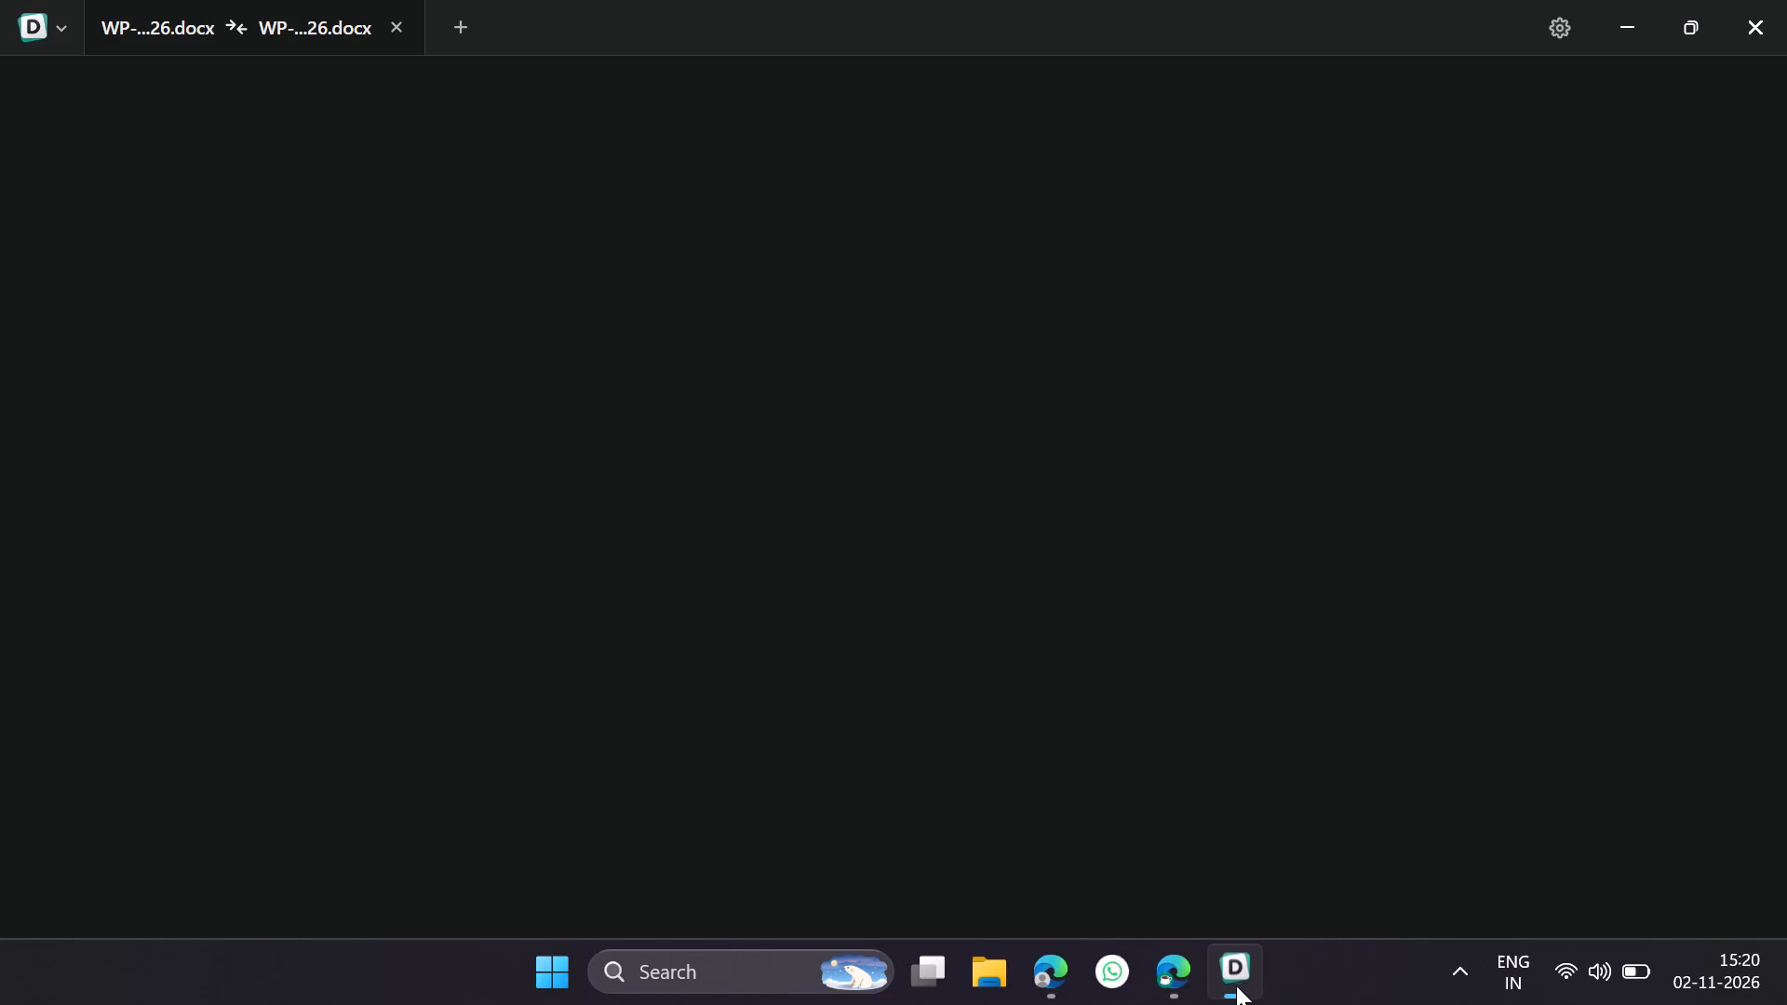
scroll(1008, 783, down, 8)
scroll(1008, 783, up, 4)
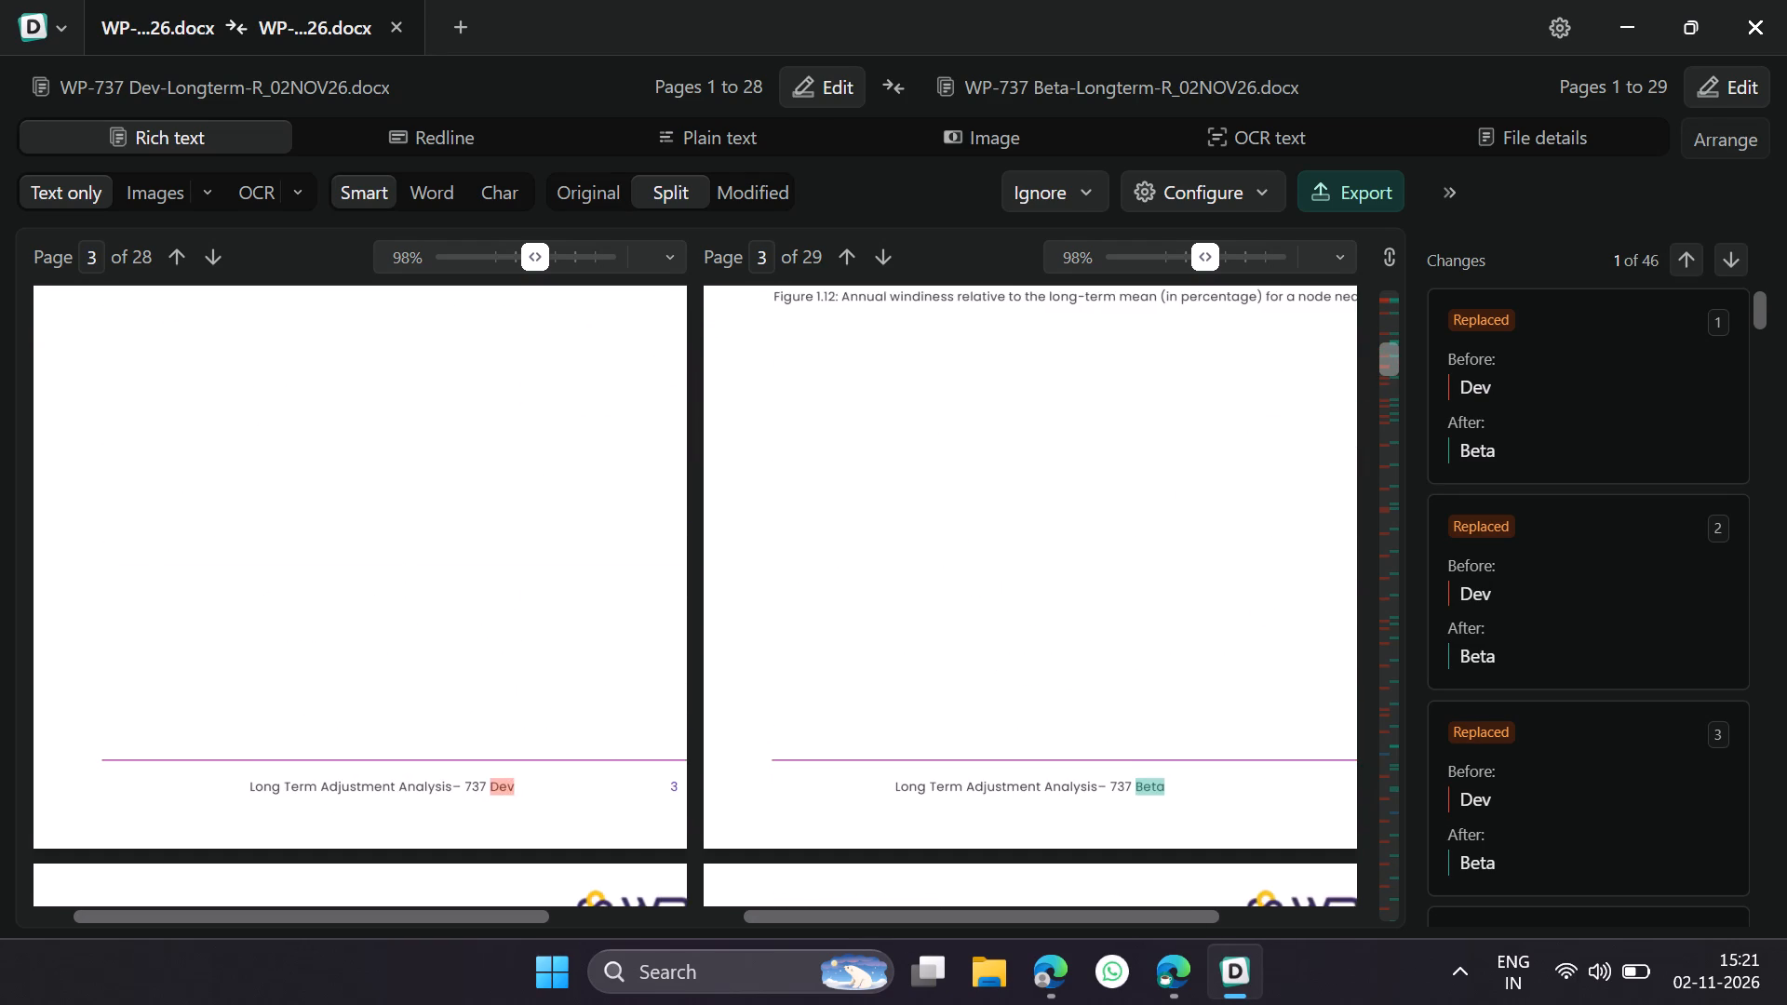
scroll(1008, 783, up, 3)
scroll(993, 776, down, 4)
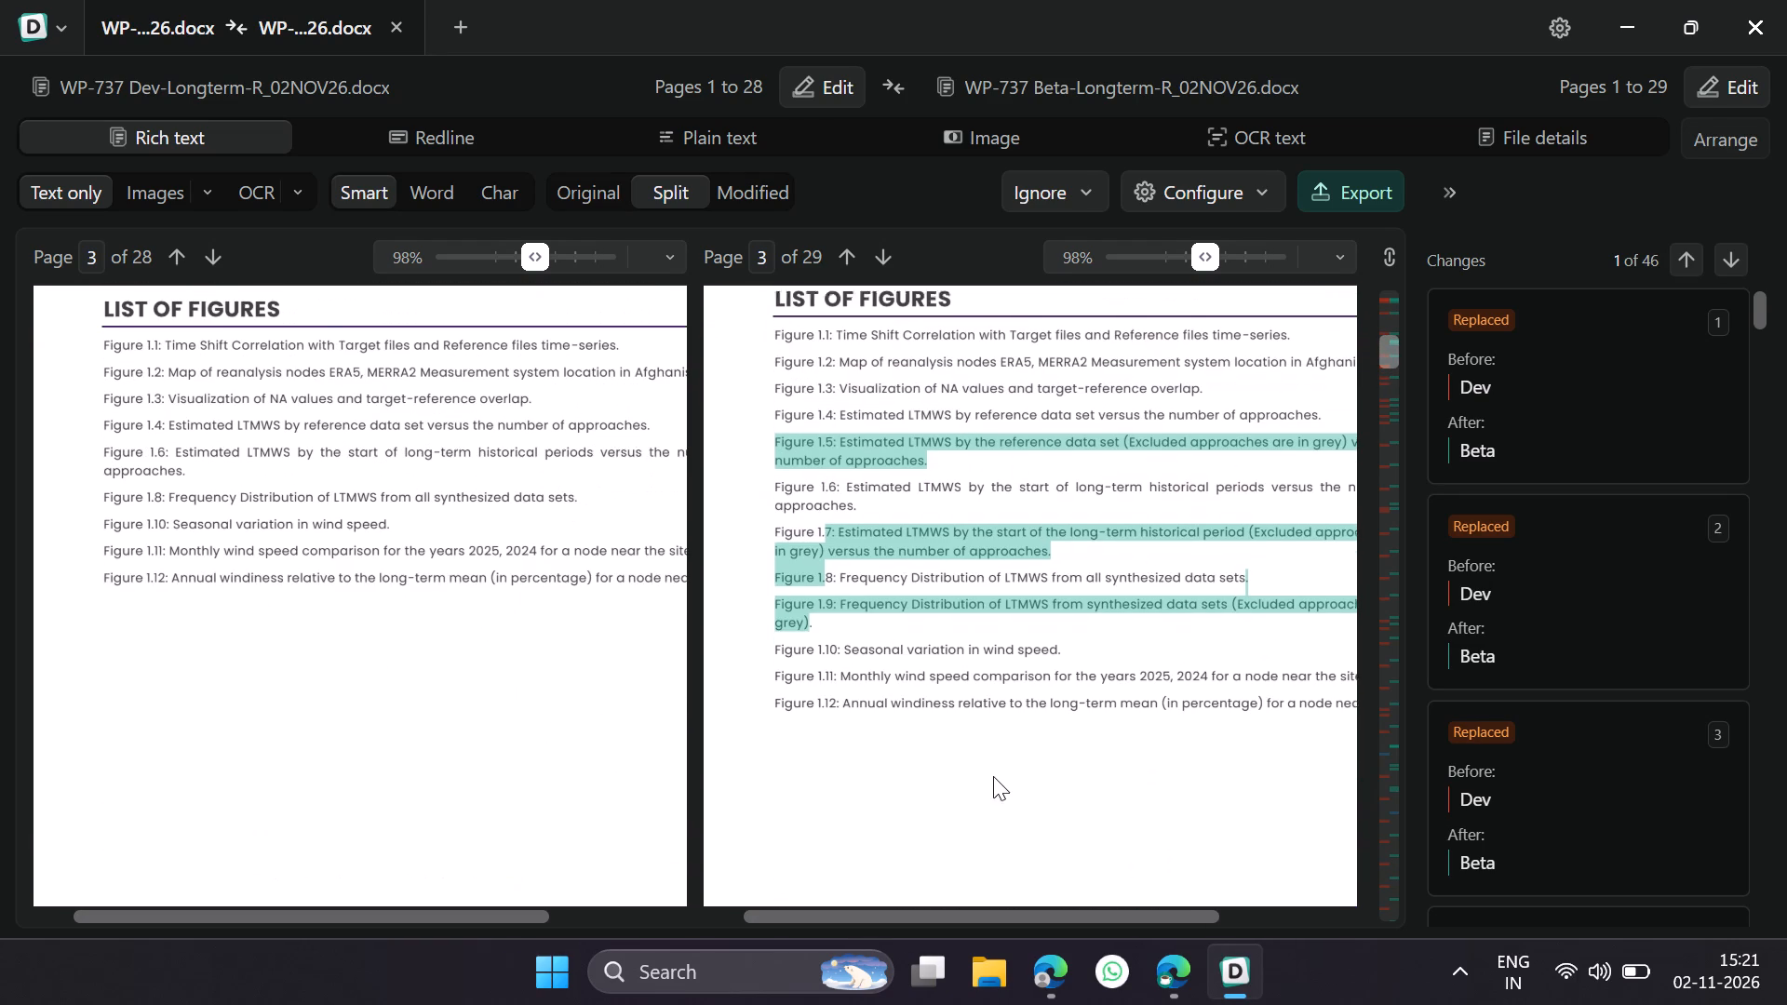
scroll(993, 776, down, 11)
scroll(993, 776, up, 4)
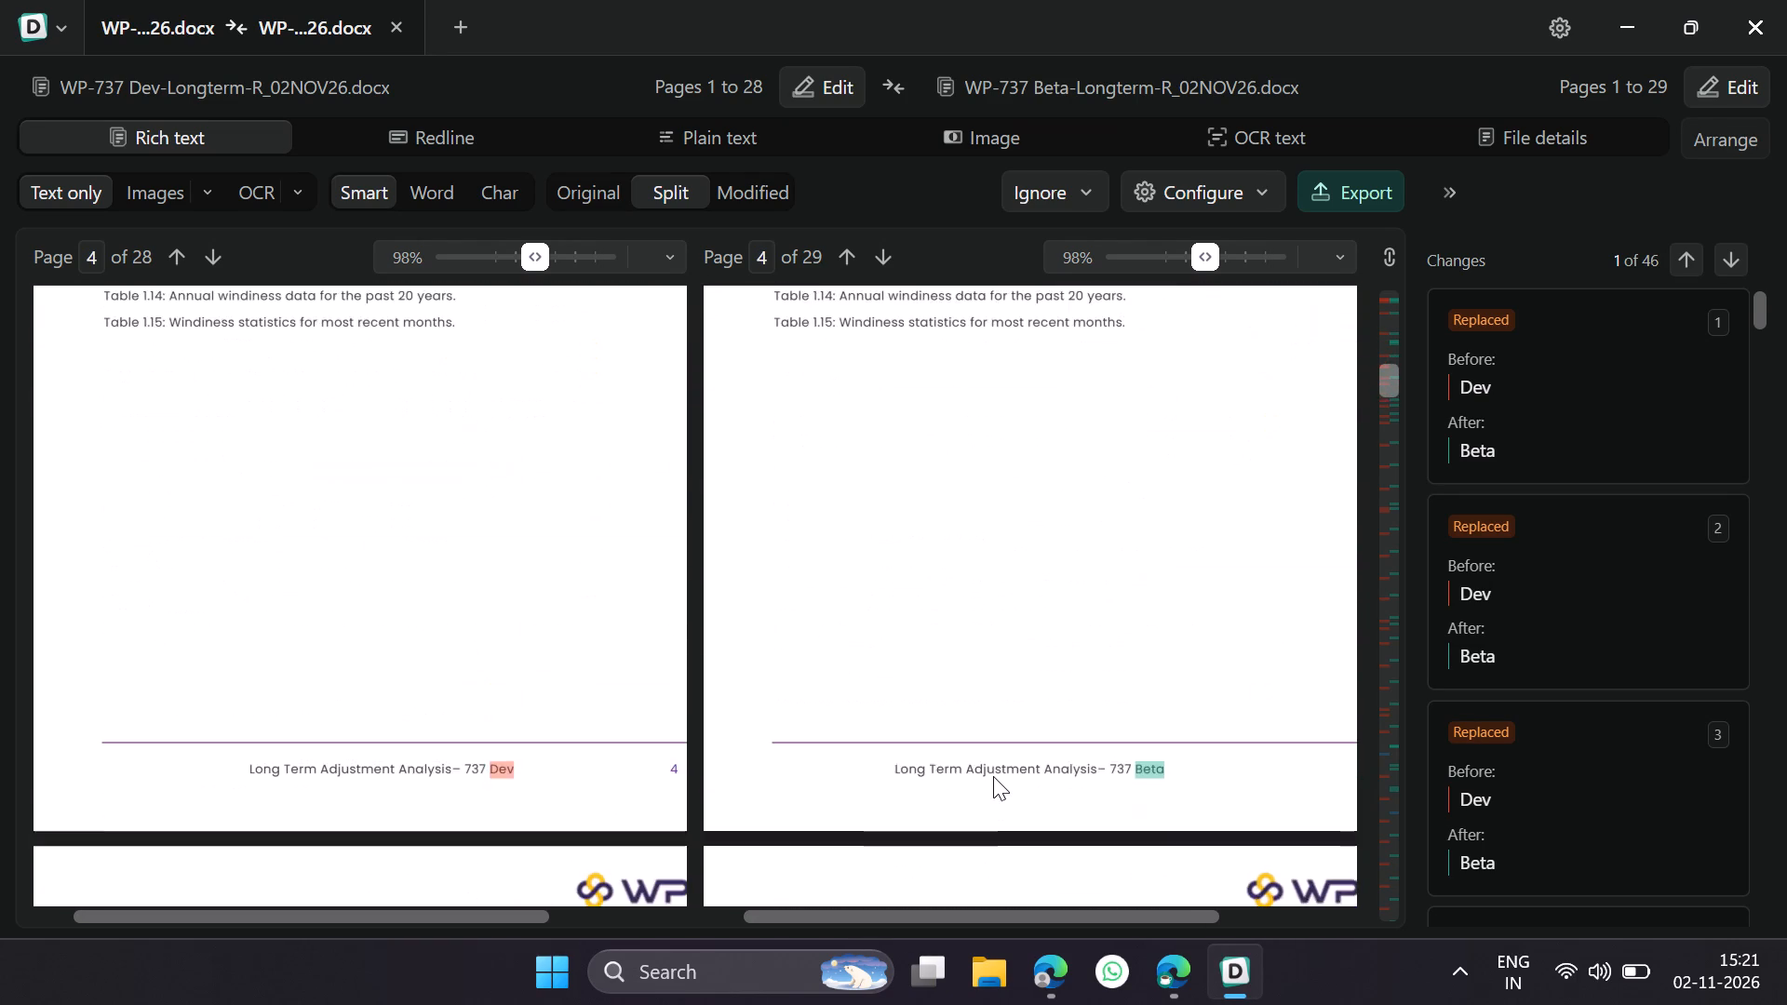
scroll(993, 776, up, 5)
scroll(993, 776, down, 7)
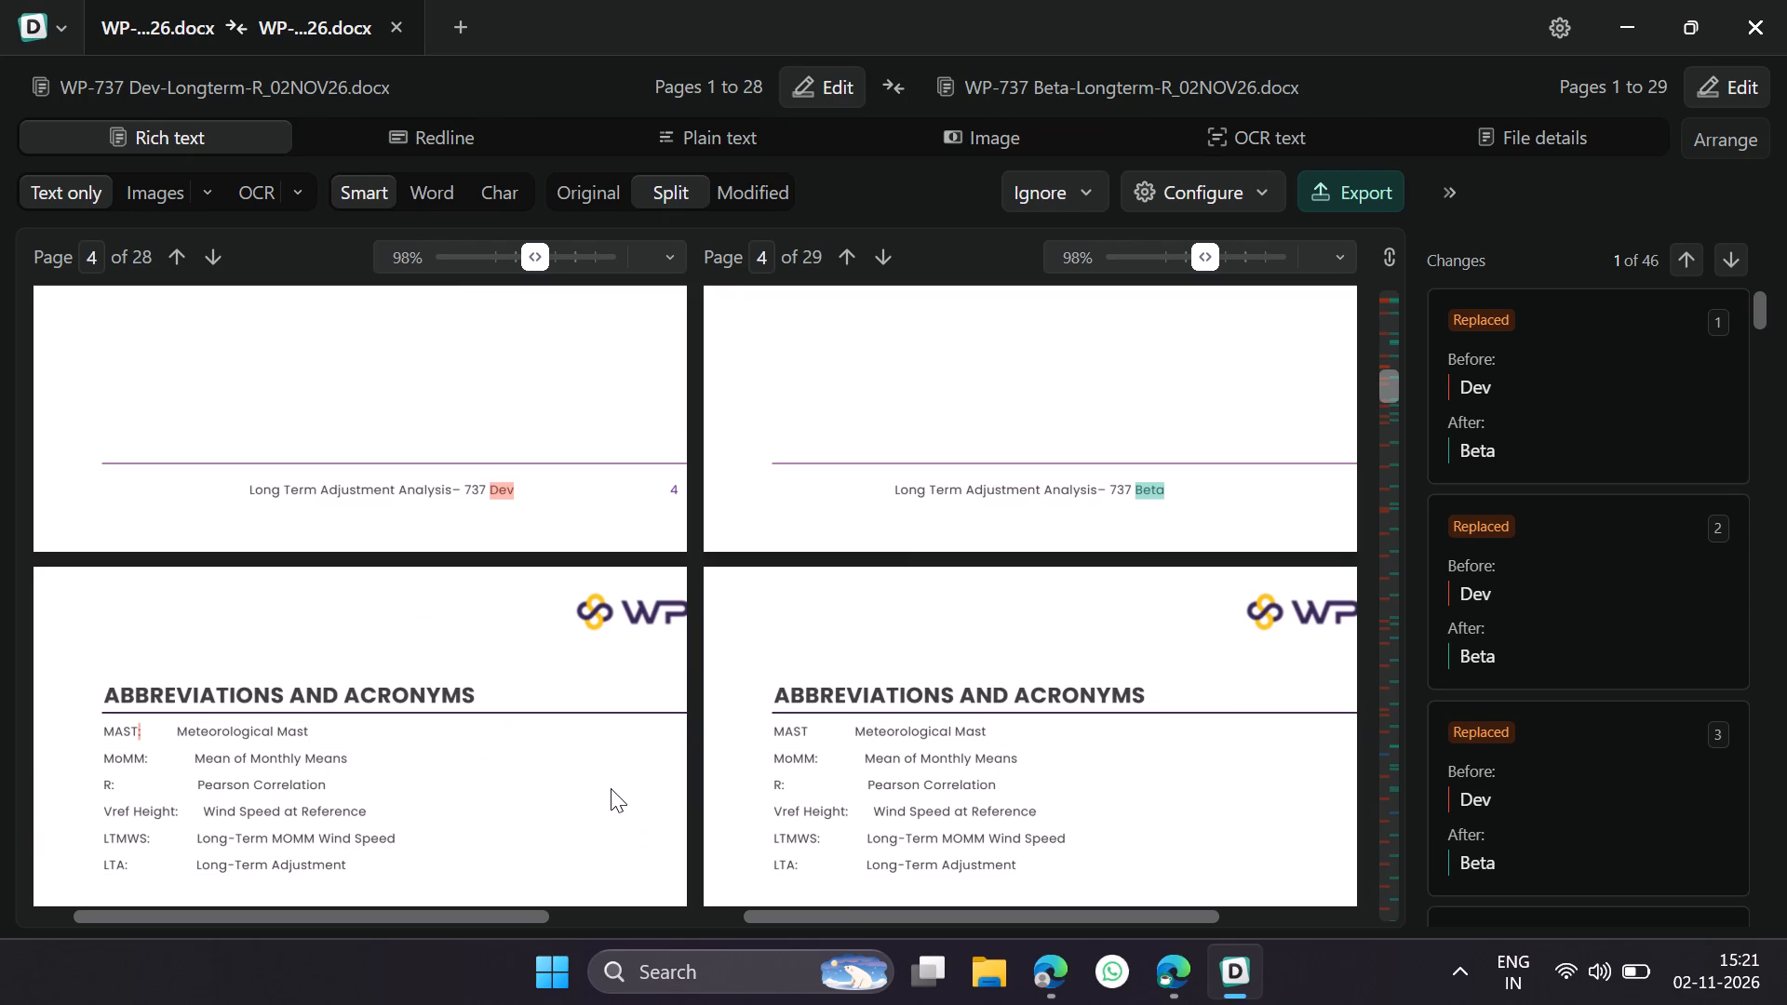
click(1142, 812)
scroll(1142, 812, down, 15)
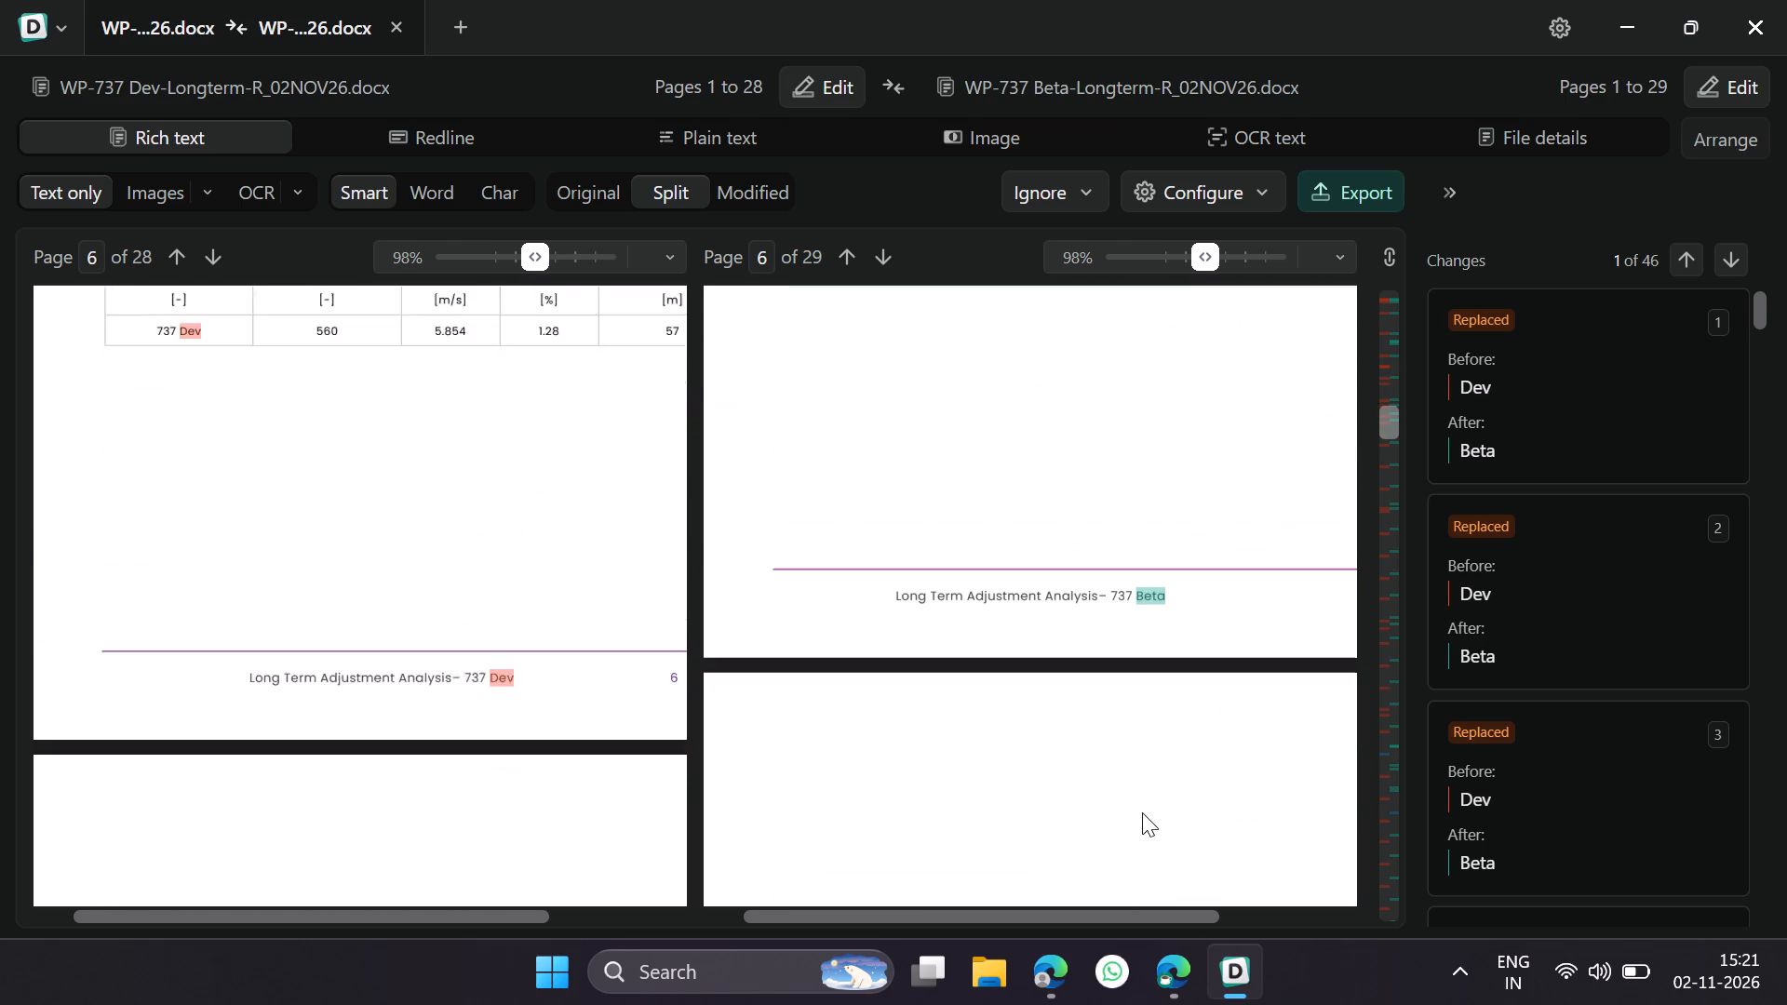
scroll(1142, 812, up, 6)
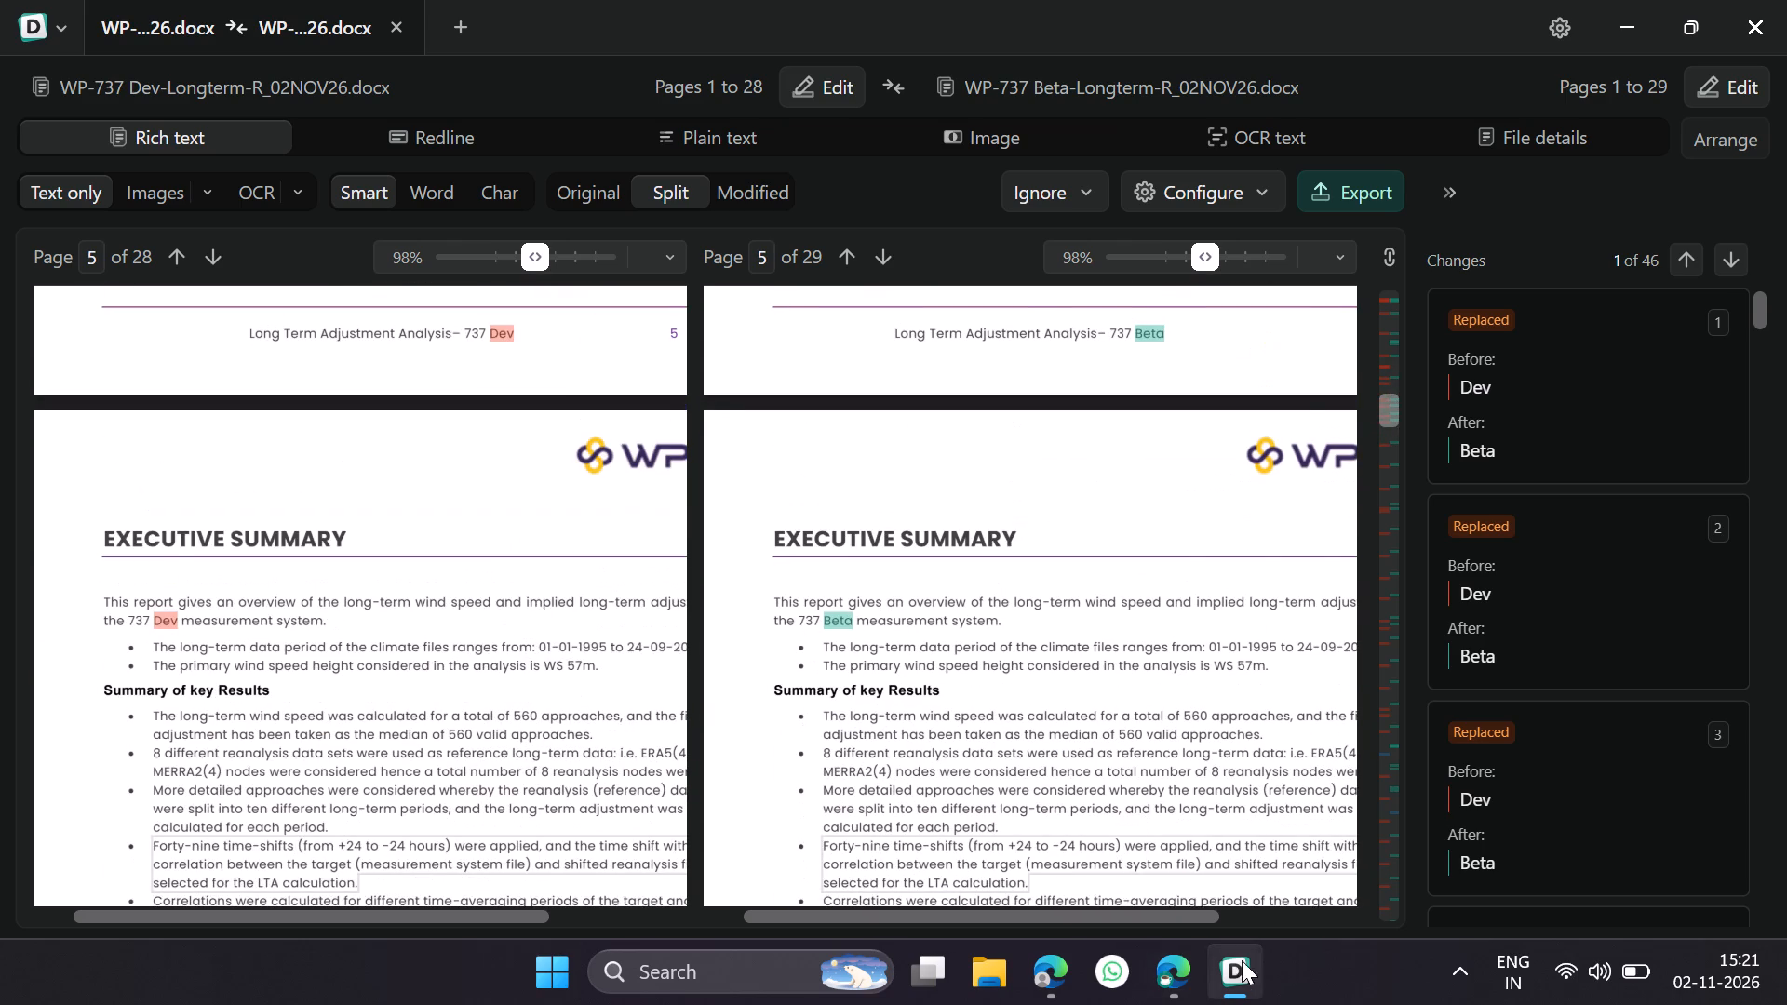
Switch to Edge and open the Windvista V2 project's board in Zoho Sprints on a new page.
click(1181, 983)
click(763, 2)
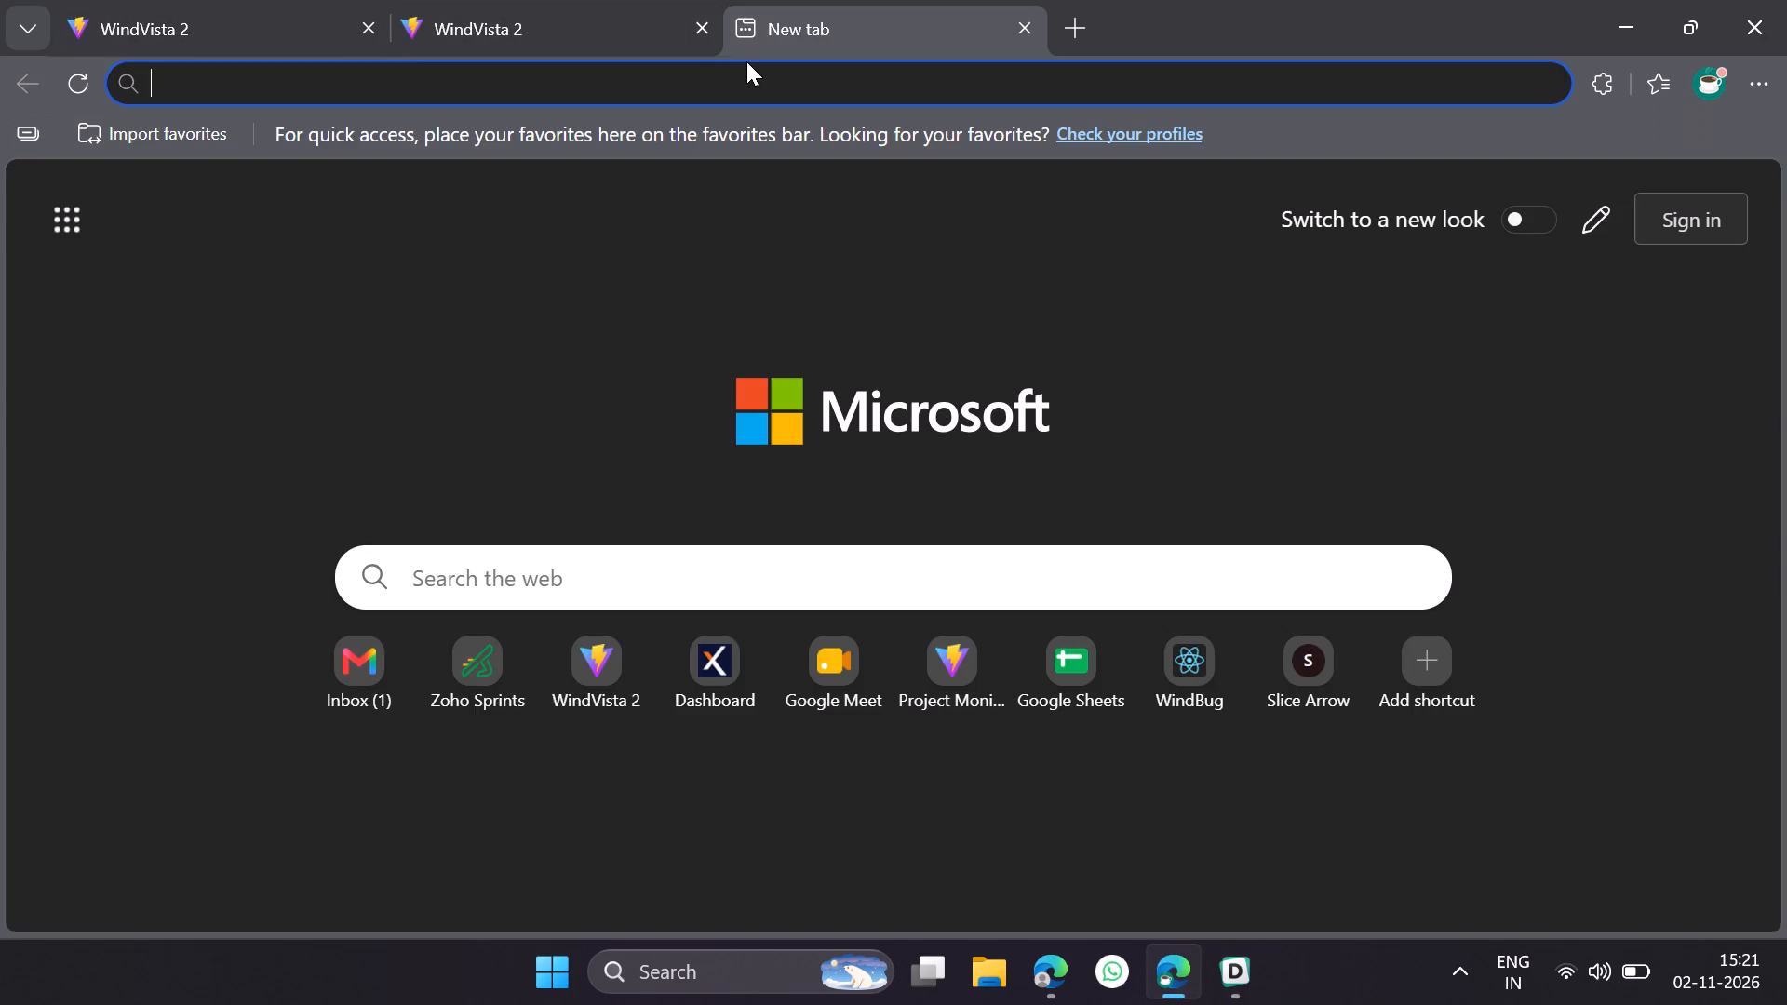
text(zoho)
key(Return)
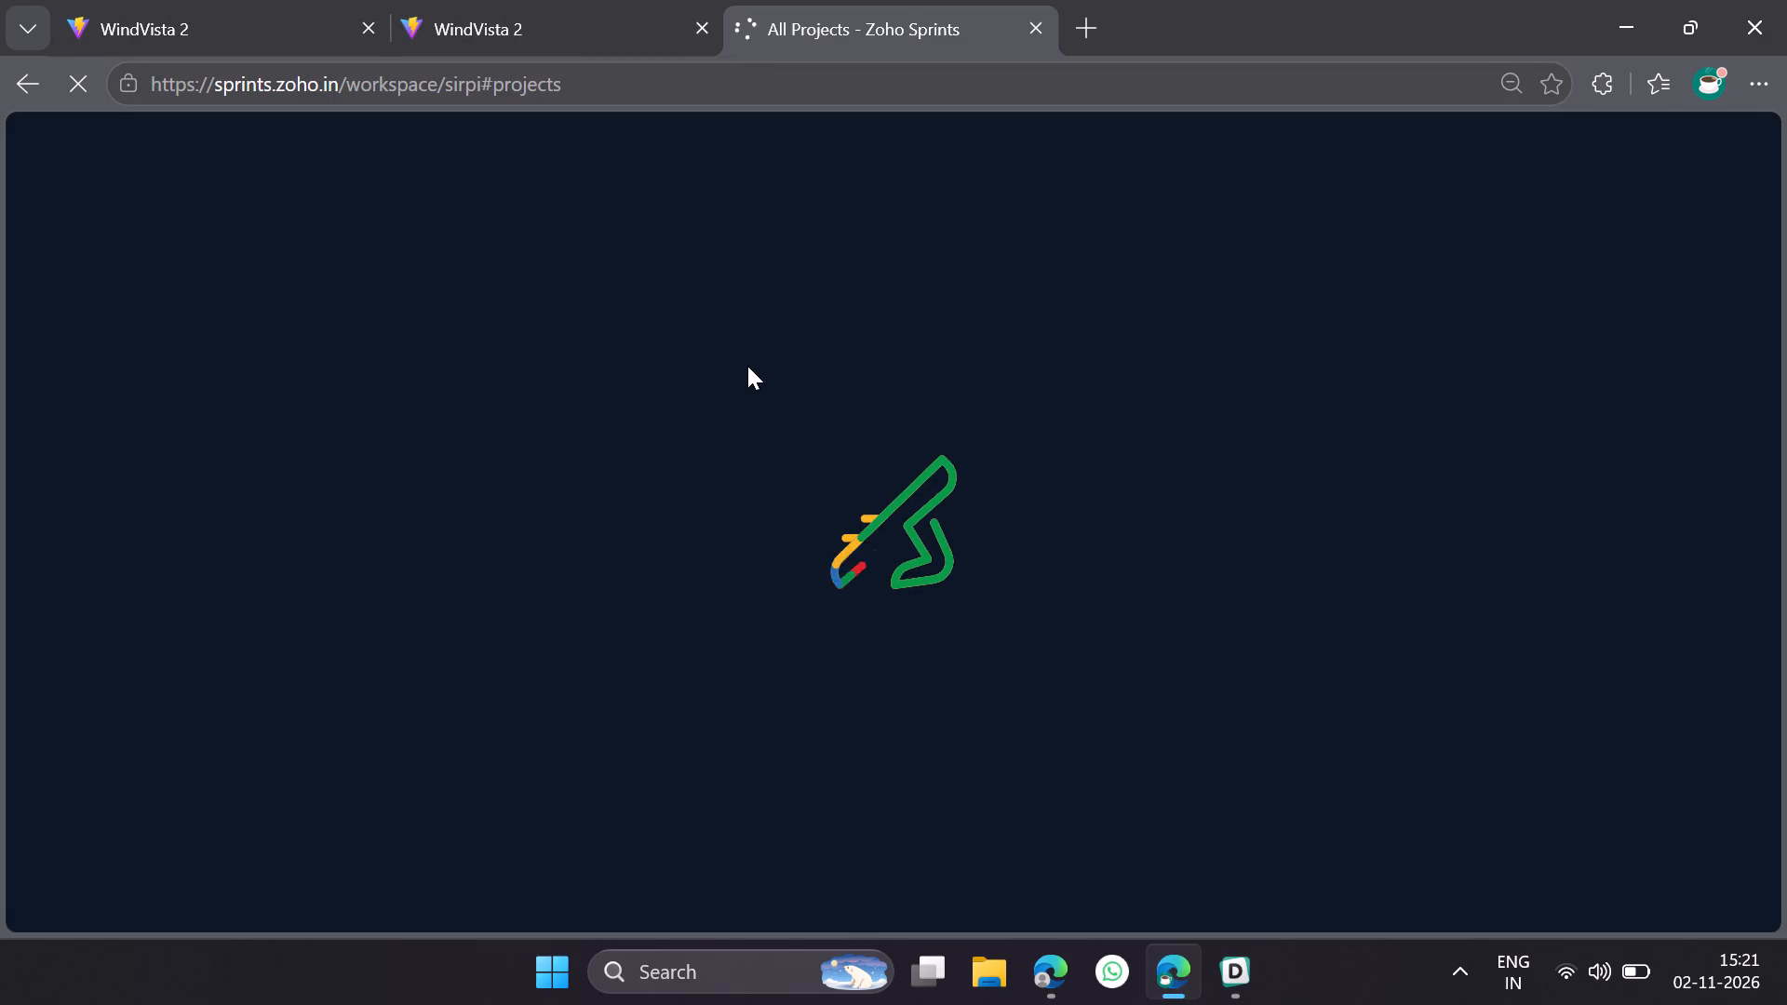
scroll(326, 489, down, 5)
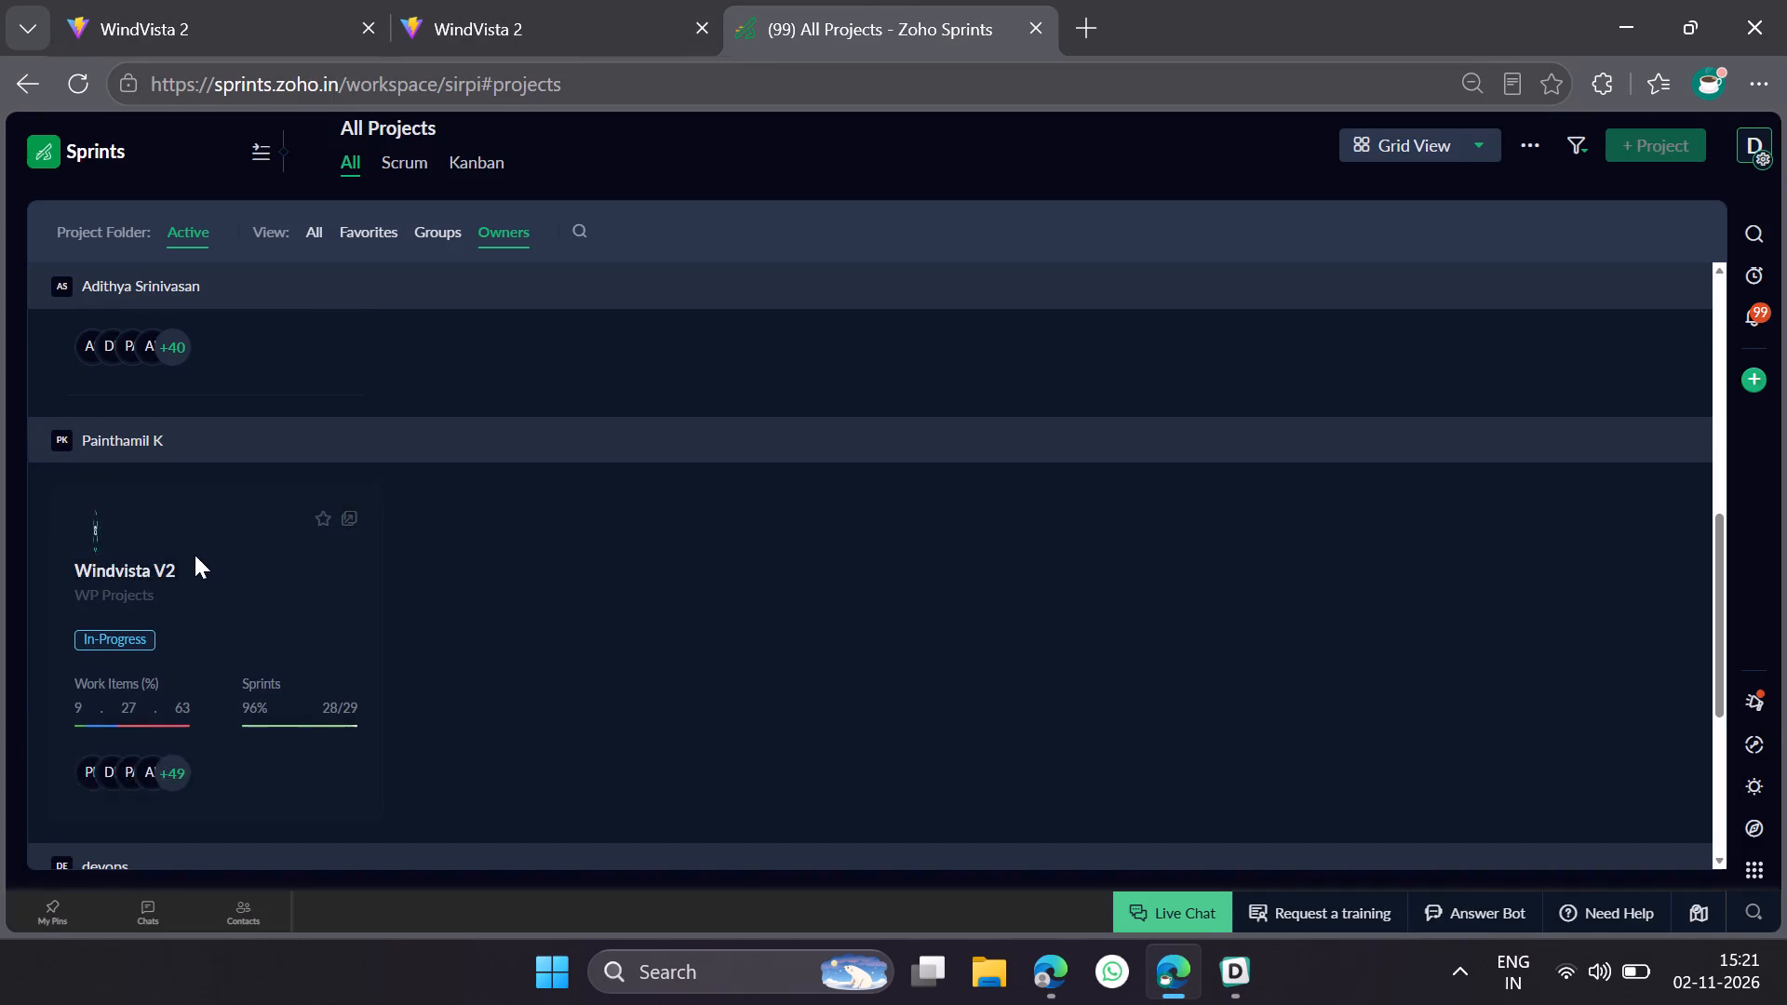
click(153, 571)
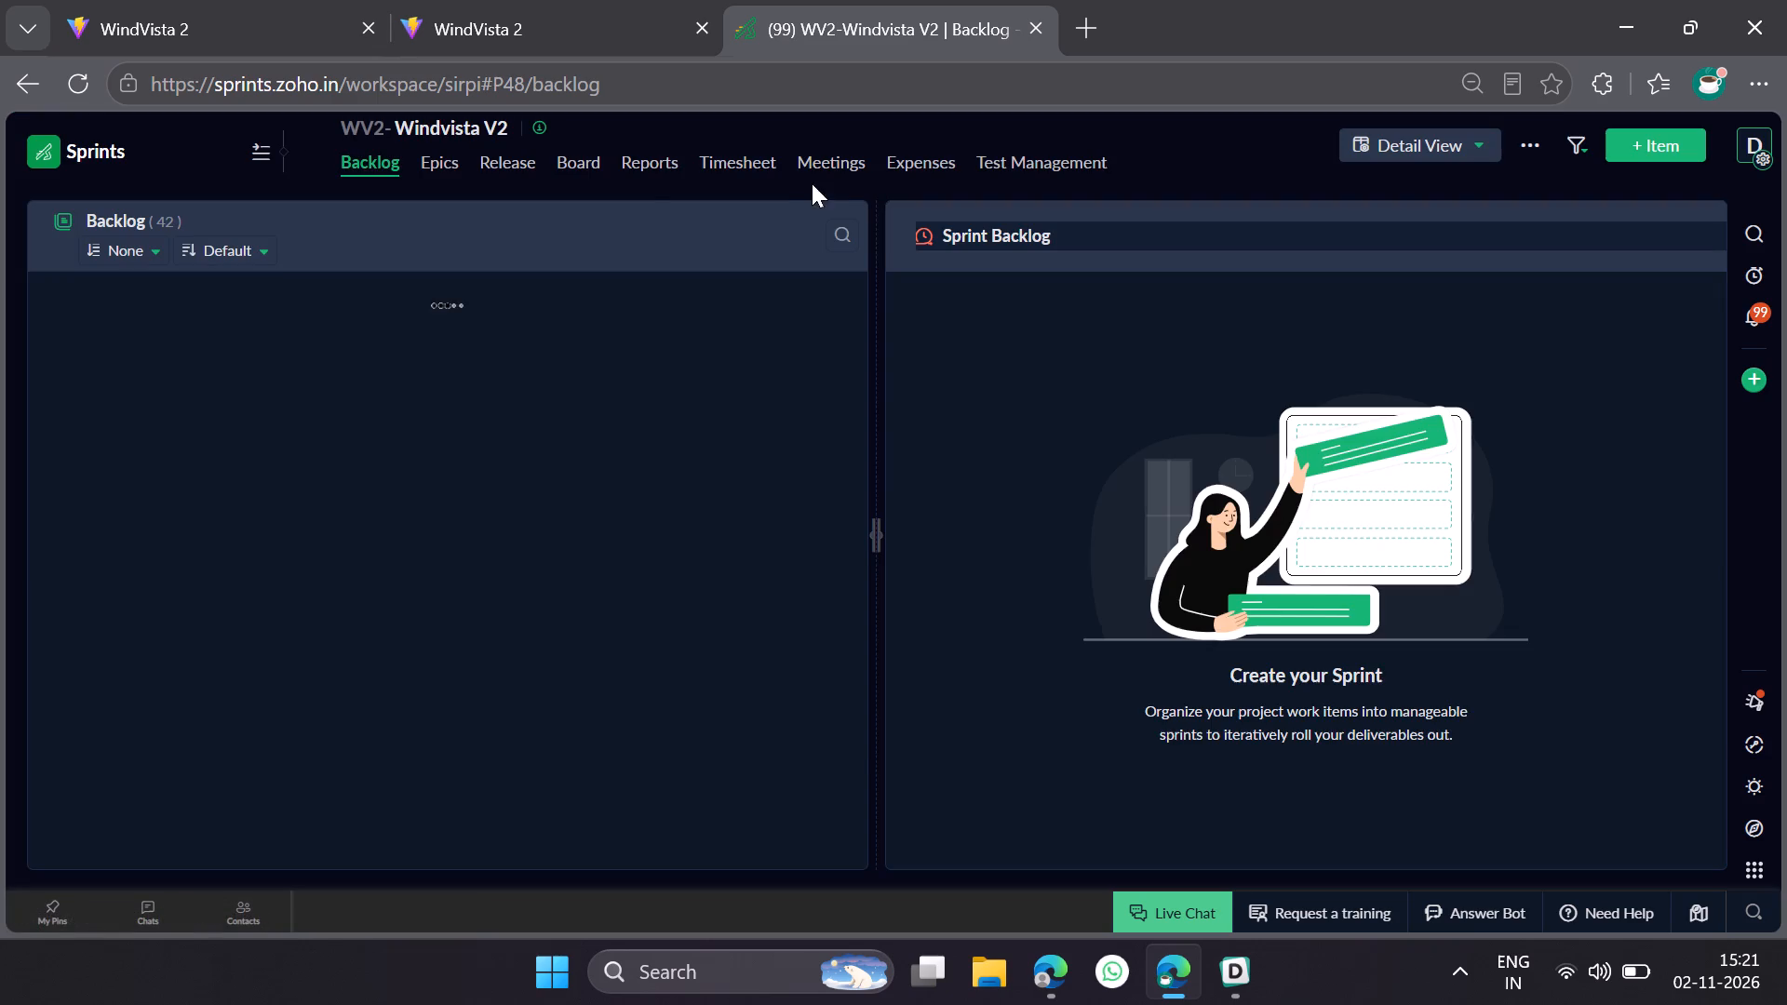
click(561, 150)
Quick-filter the Sprint 29 board to show only items assigned to the team member with initials NP.
click(1575, 139)
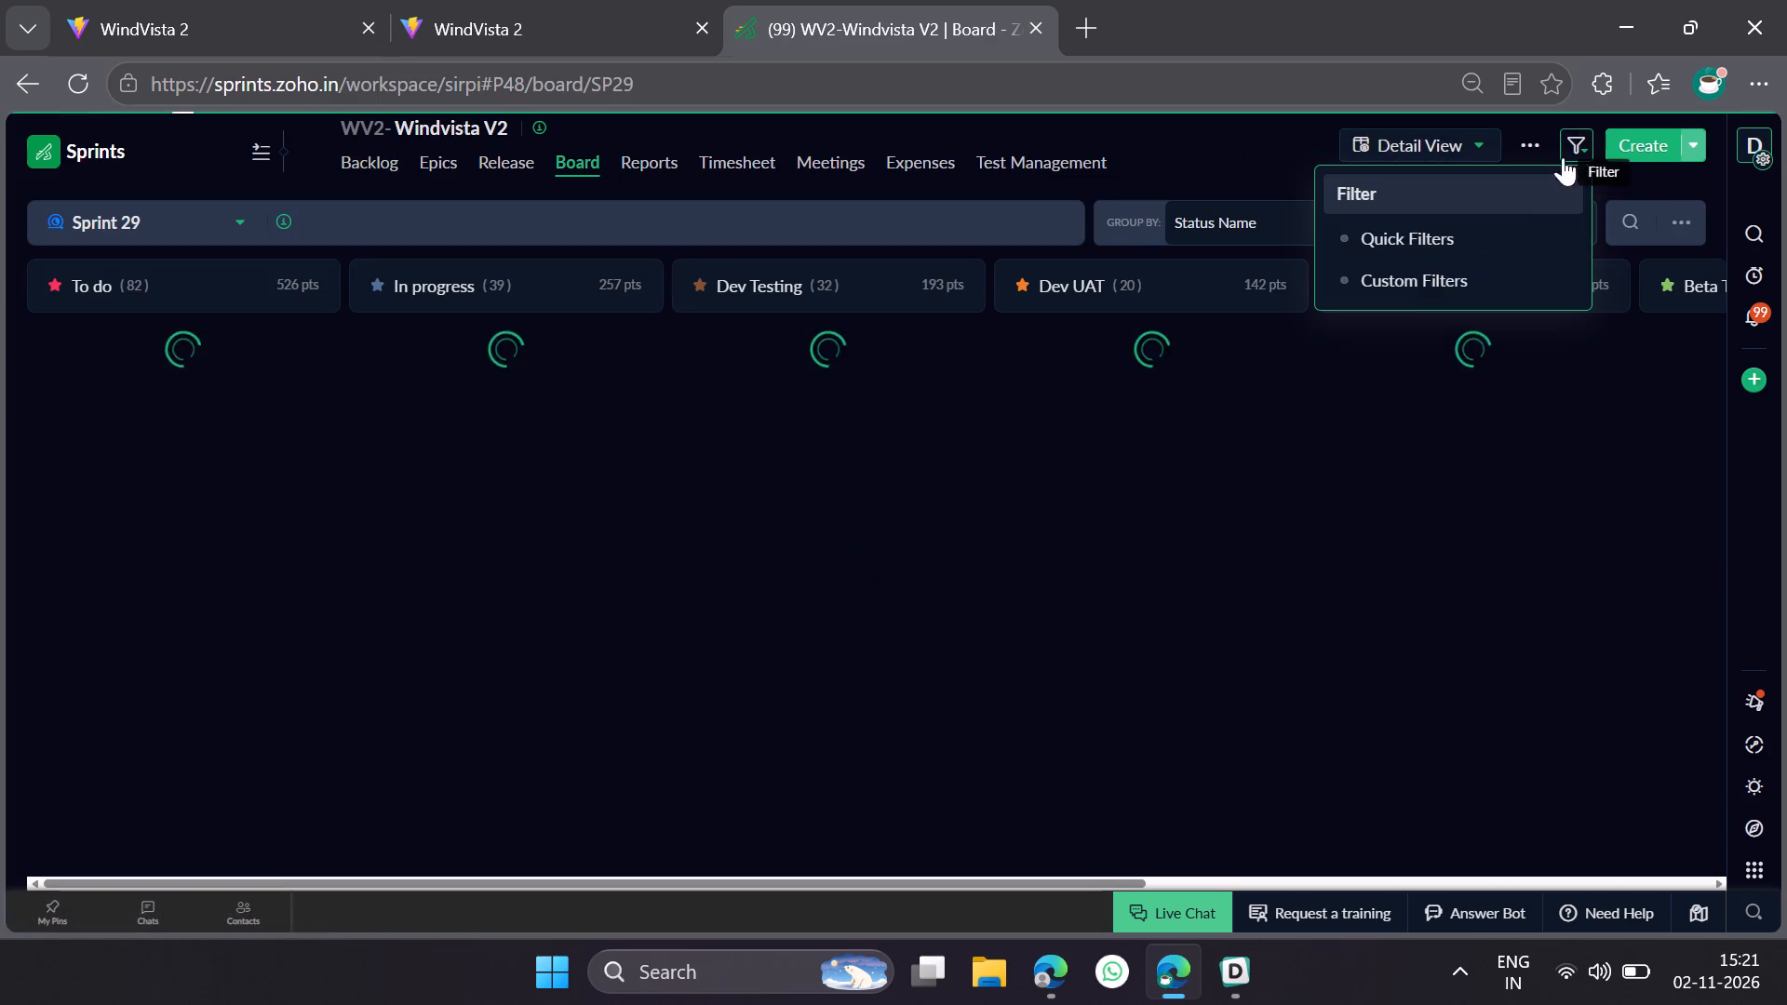
click(1402, 227)
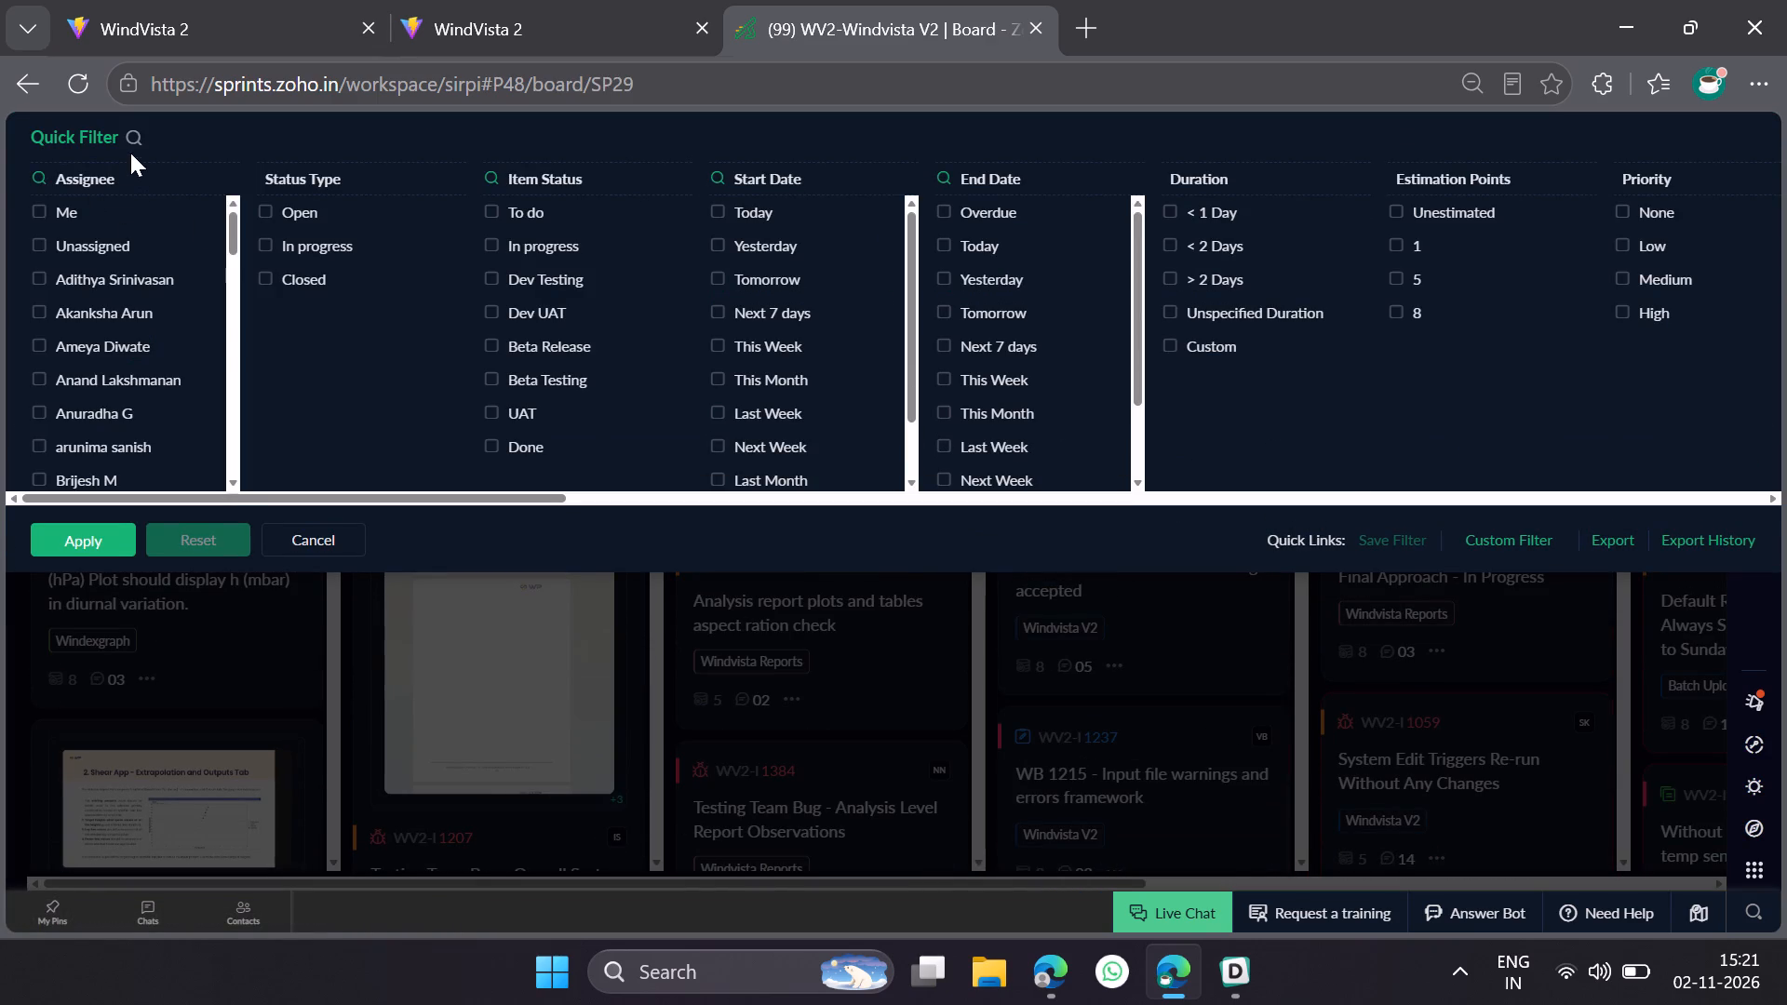
scroll(206, 353, down, 5)
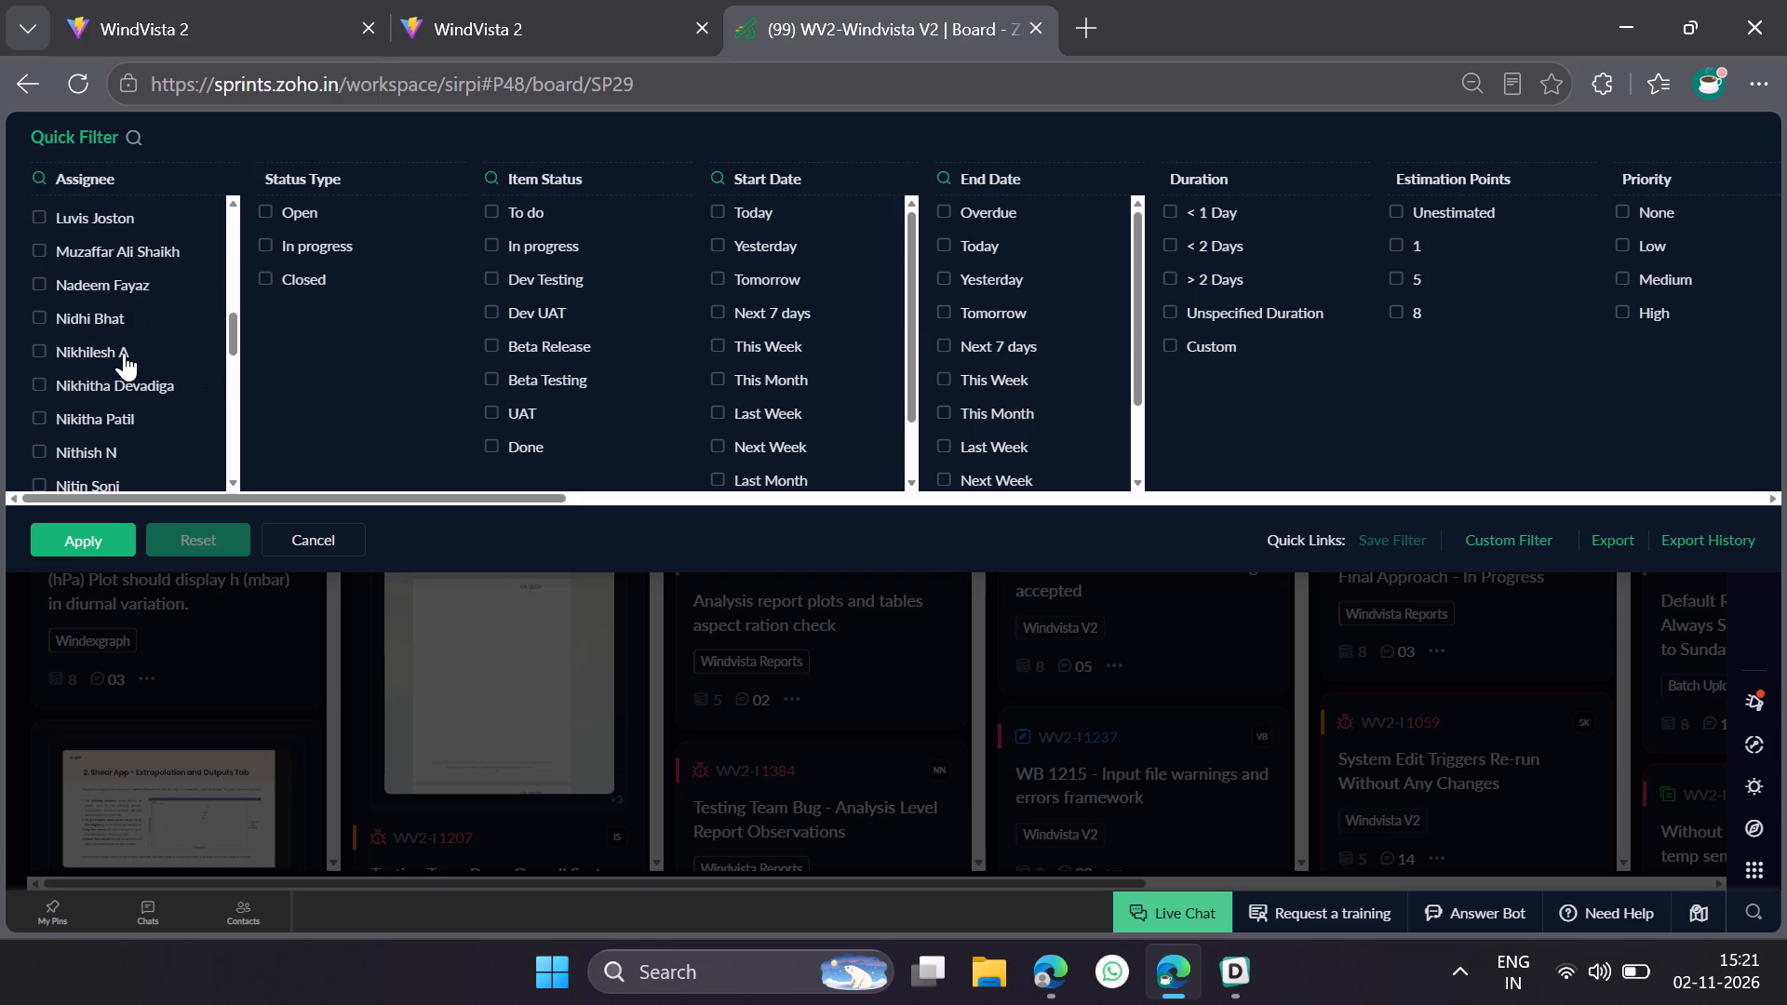
click(127, 382)
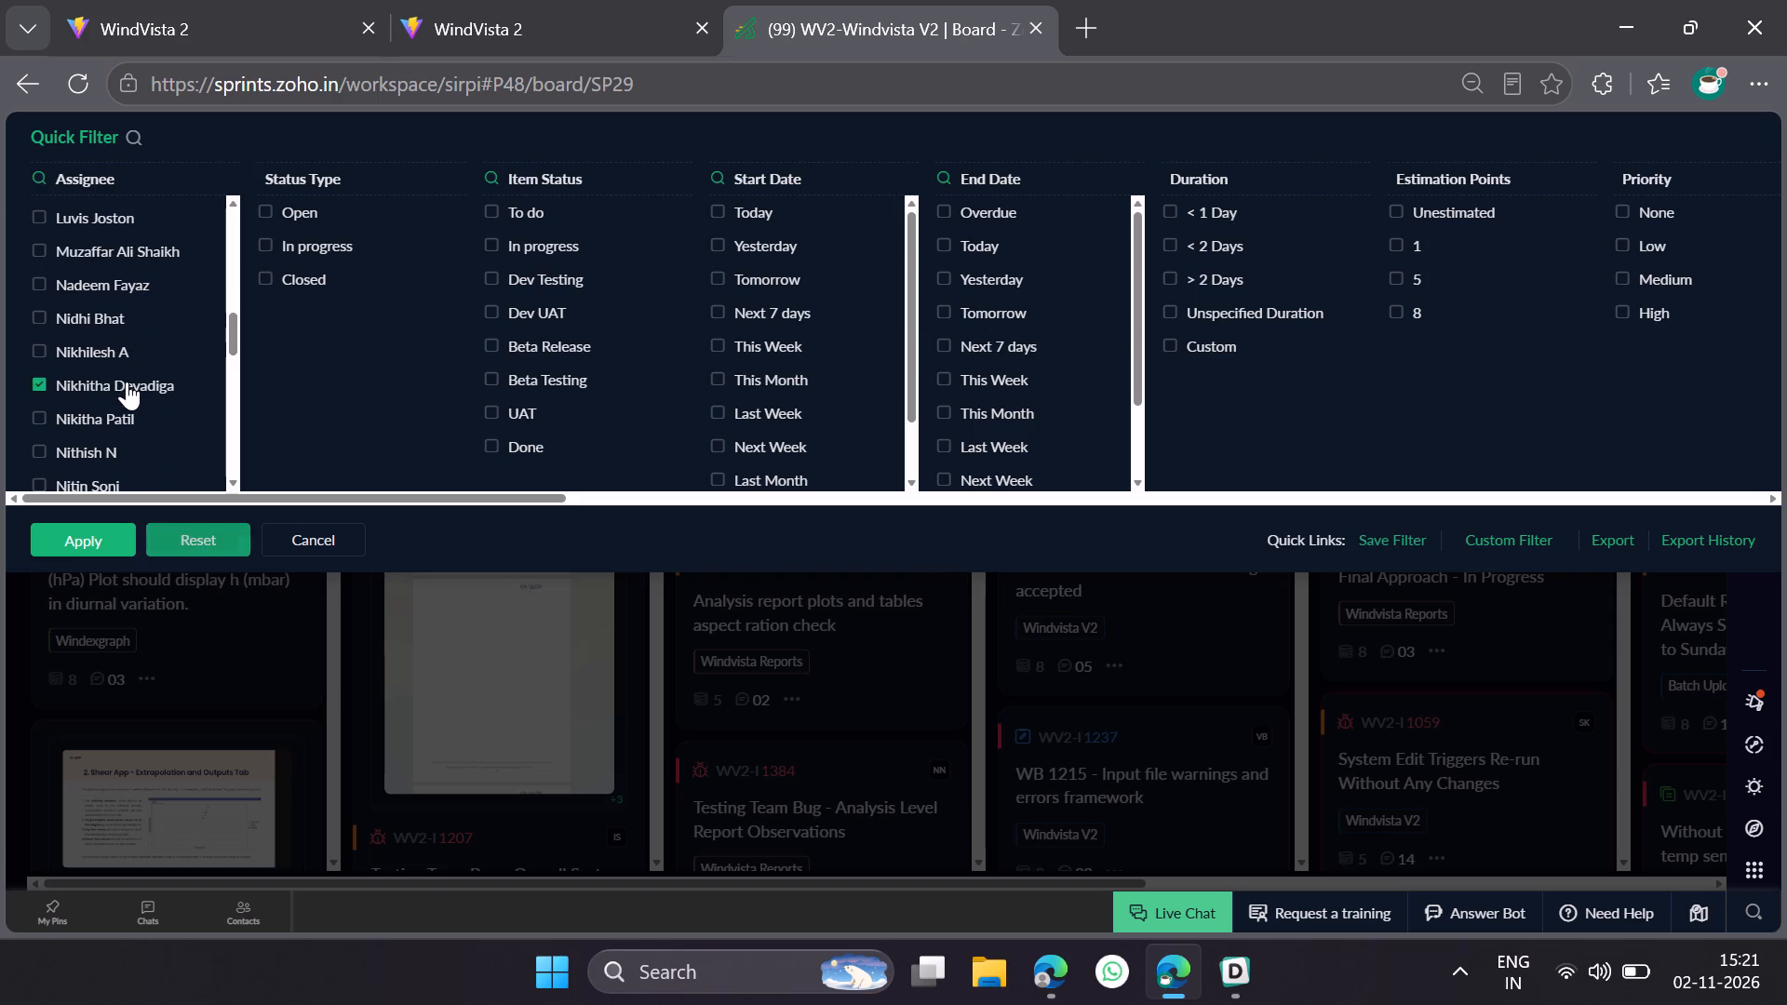
click(127, 382)
click(122, 409)
click(77, 508)
click(71, 525)
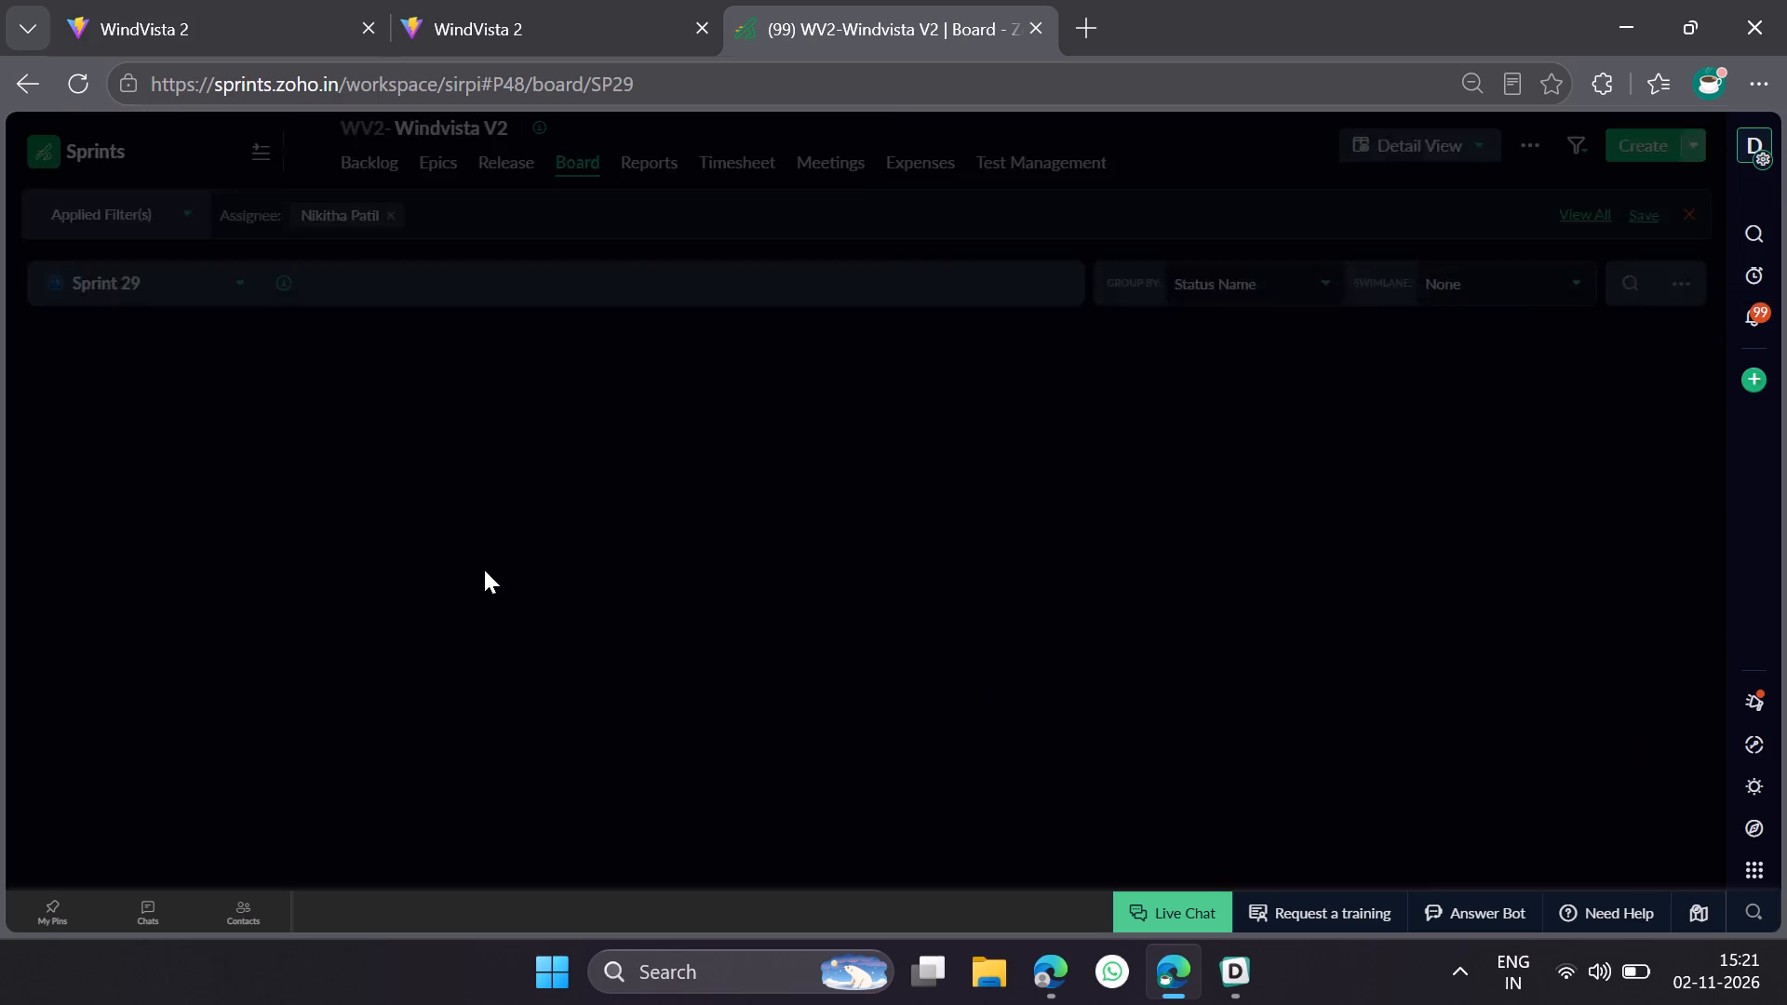
Look through the filtered To do and In progress cards for bugs related to LTT and reports.
scroll(492, 549, down, 2)
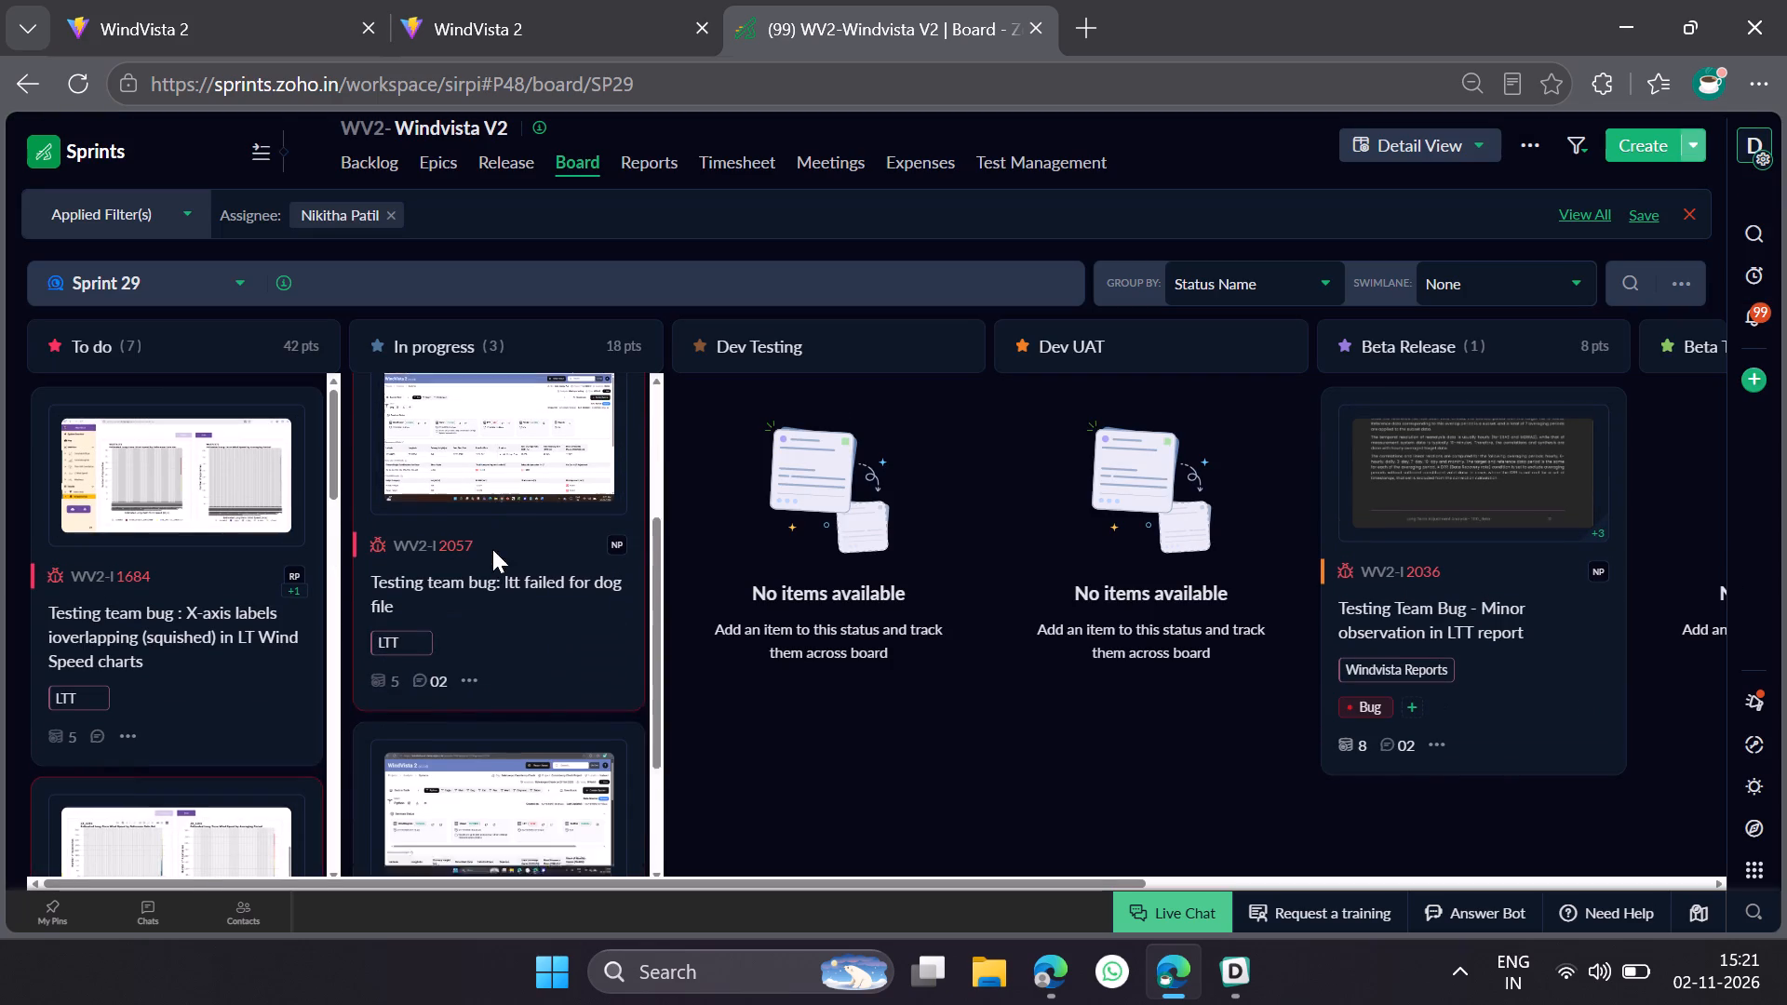
scroll(267, 560, down, 4)
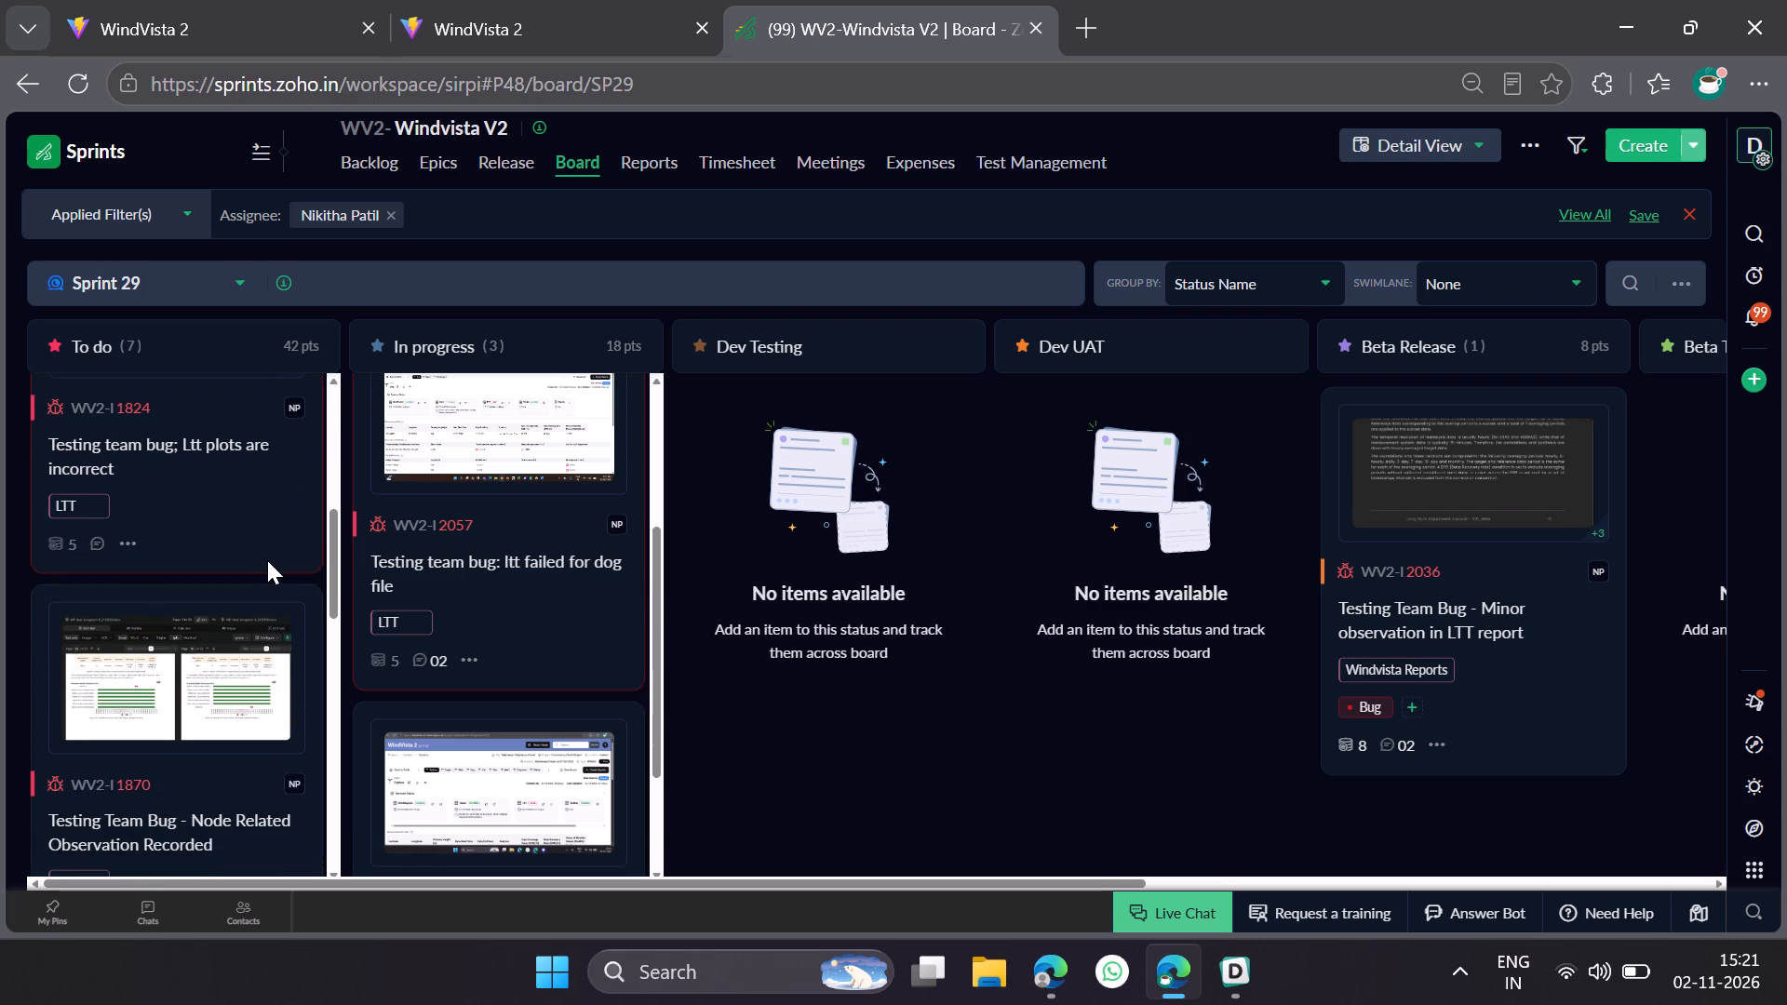
scroll(267, 560, down, 2)
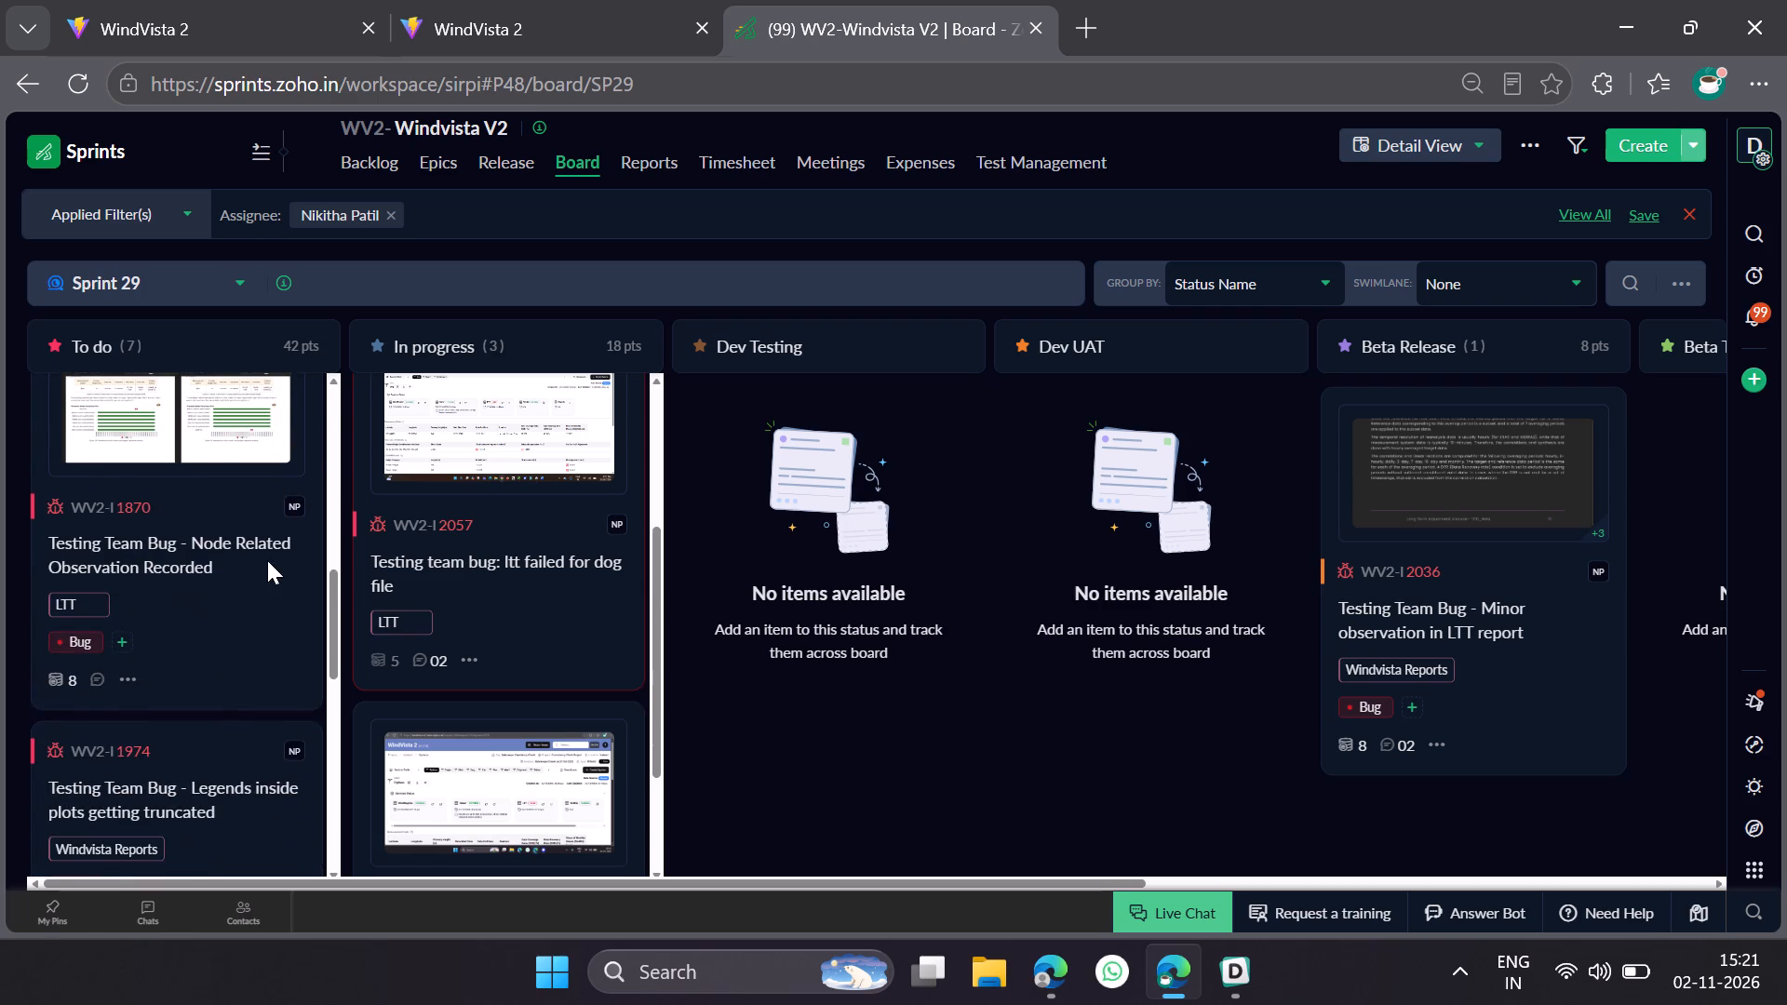
scroll(267, 560, down, 2)
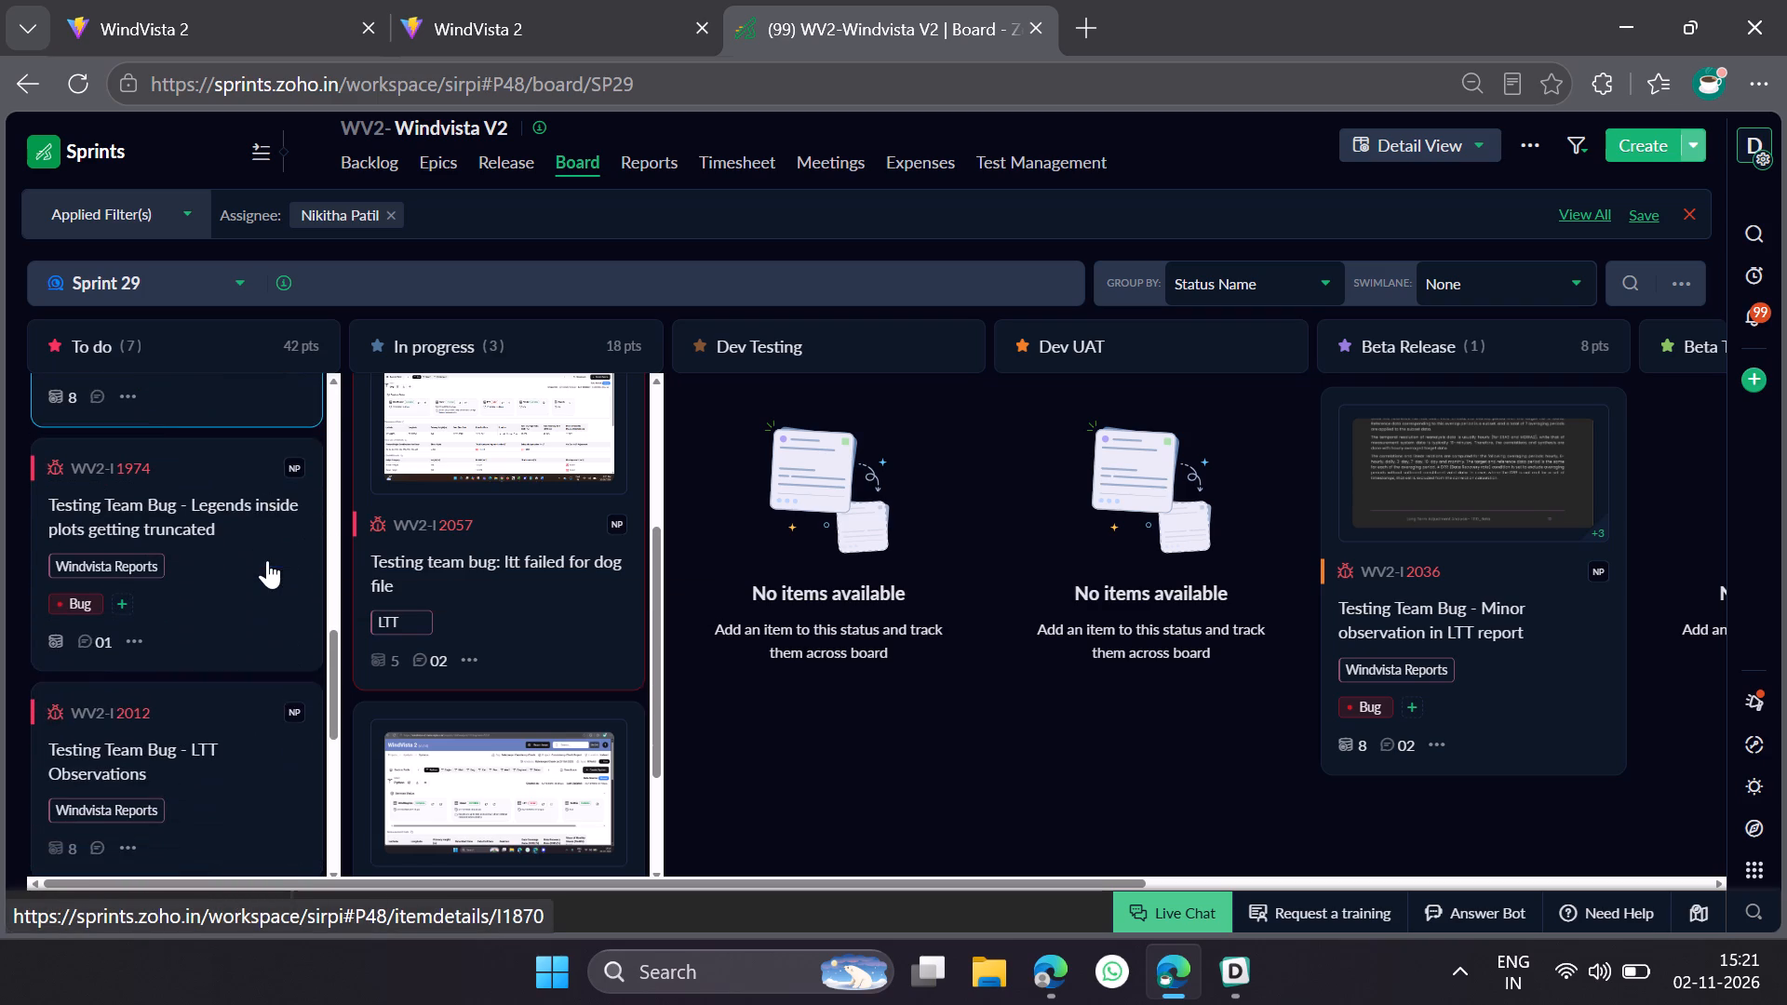
scroll(267, 560, down, 2)
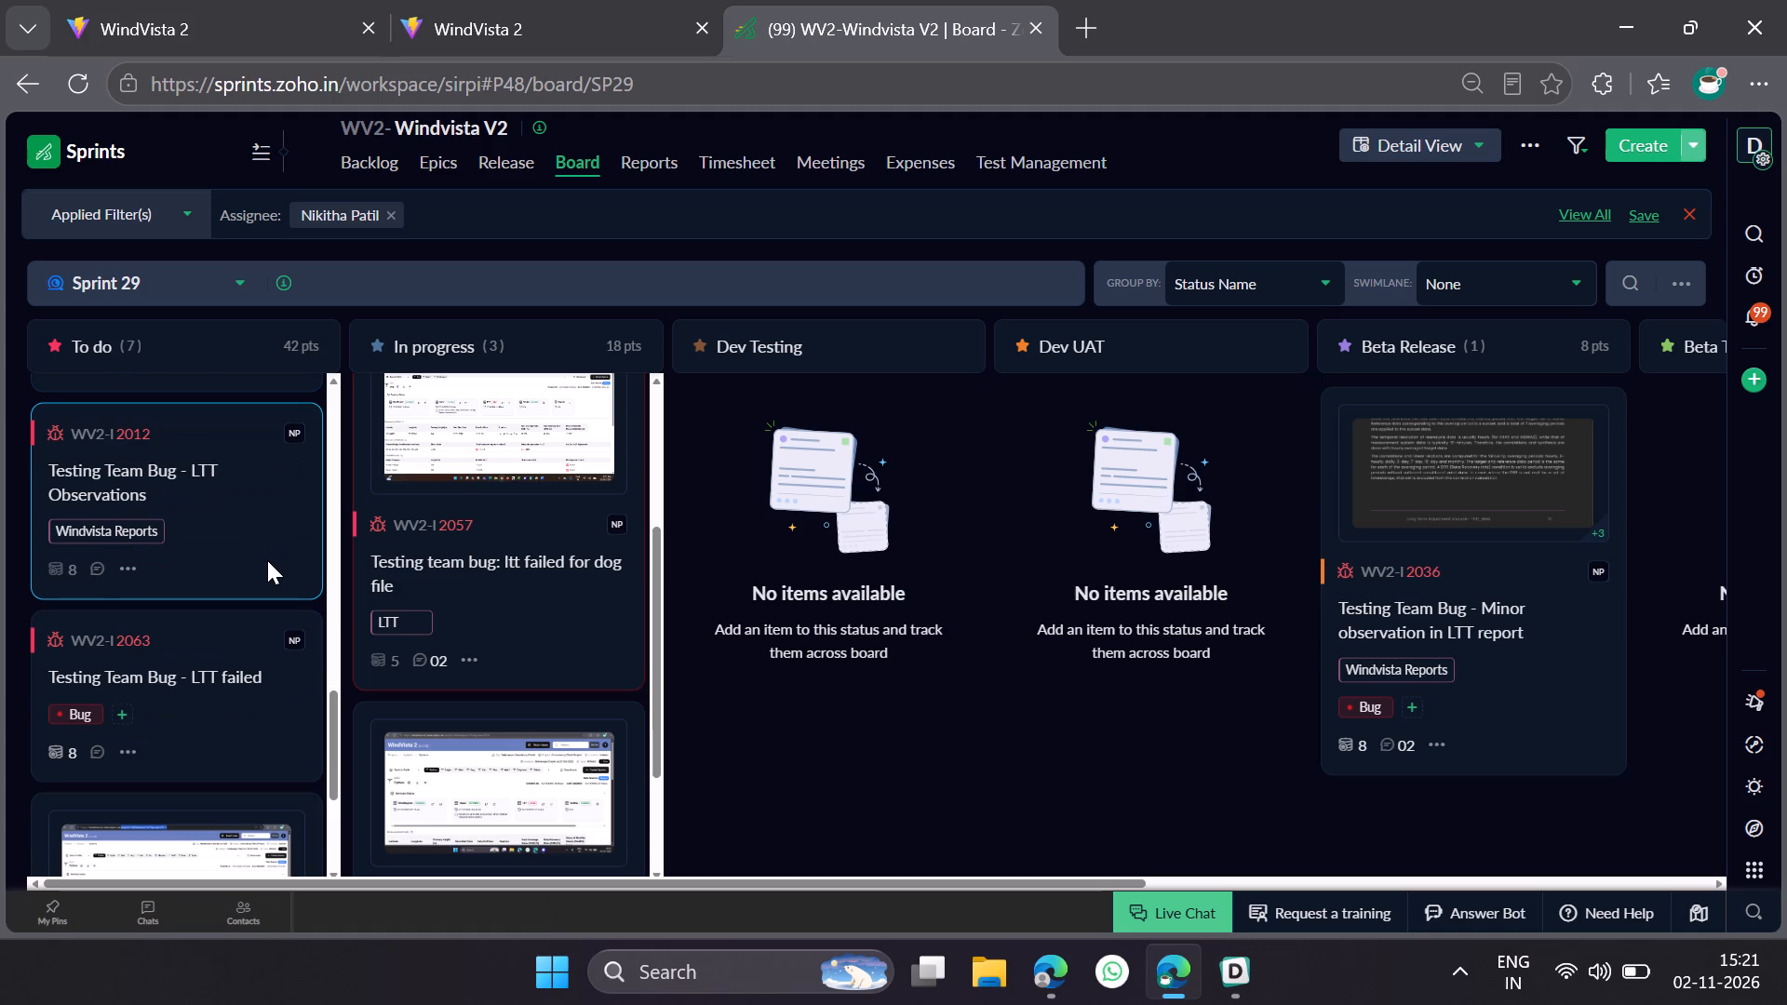
scroll(227, 699, down, 4)
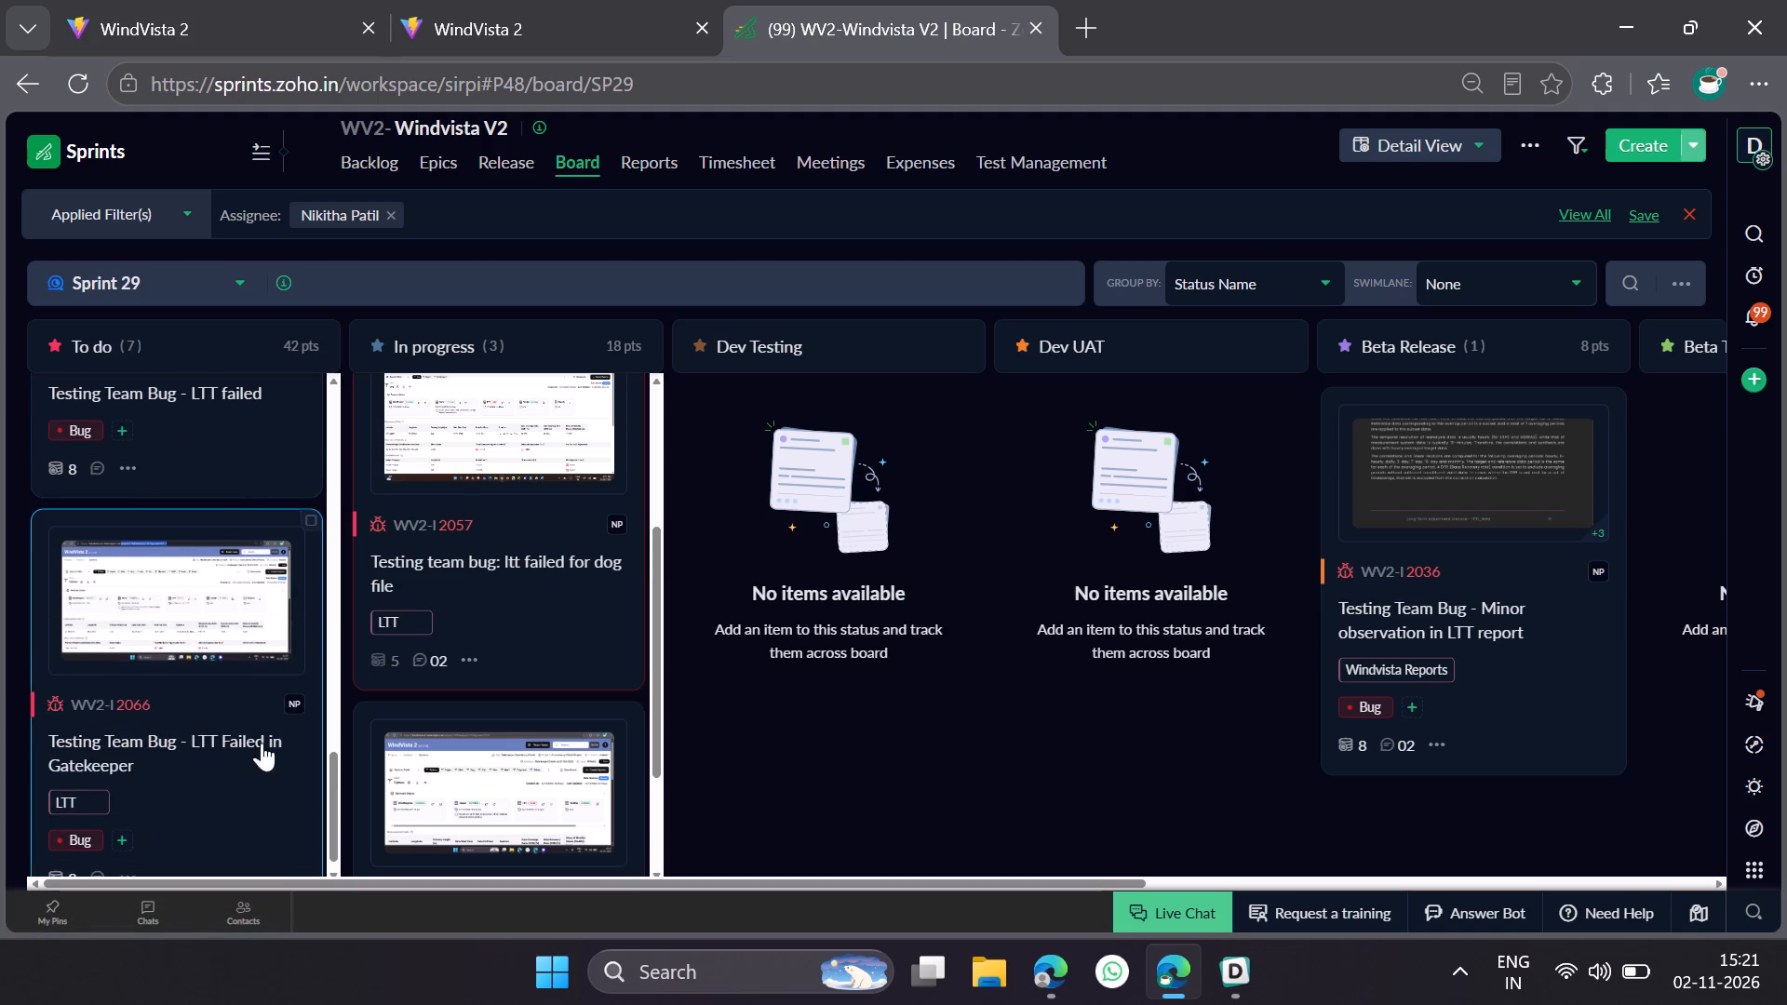
scroll(262, 743, down, 3)
Review the details, description and attachments of To do bug WV2-I2012, "LTT Observations", and close it.
scroll(284, 756, up, 3)
scroll(158, 730, up, 1)
click(143, 729)
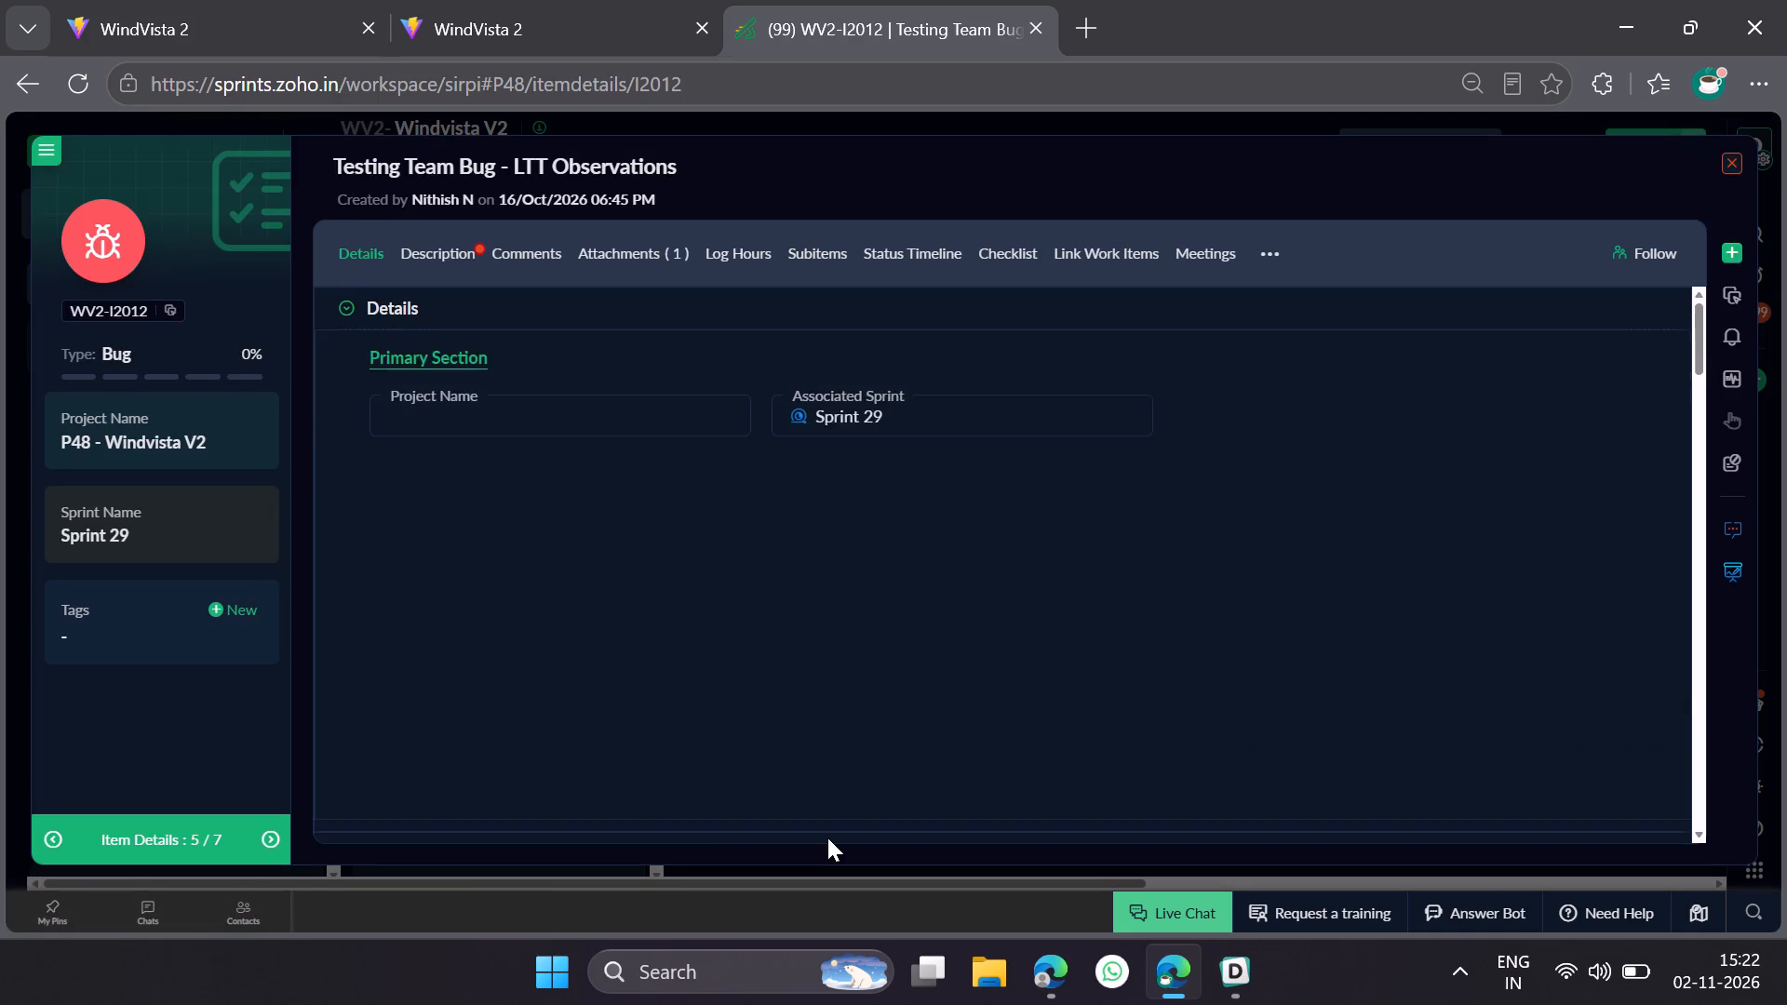
scroll(827, 837, down, 5)
scroll(852, 730, down, 5)
scroll(852, 730, up, 1)
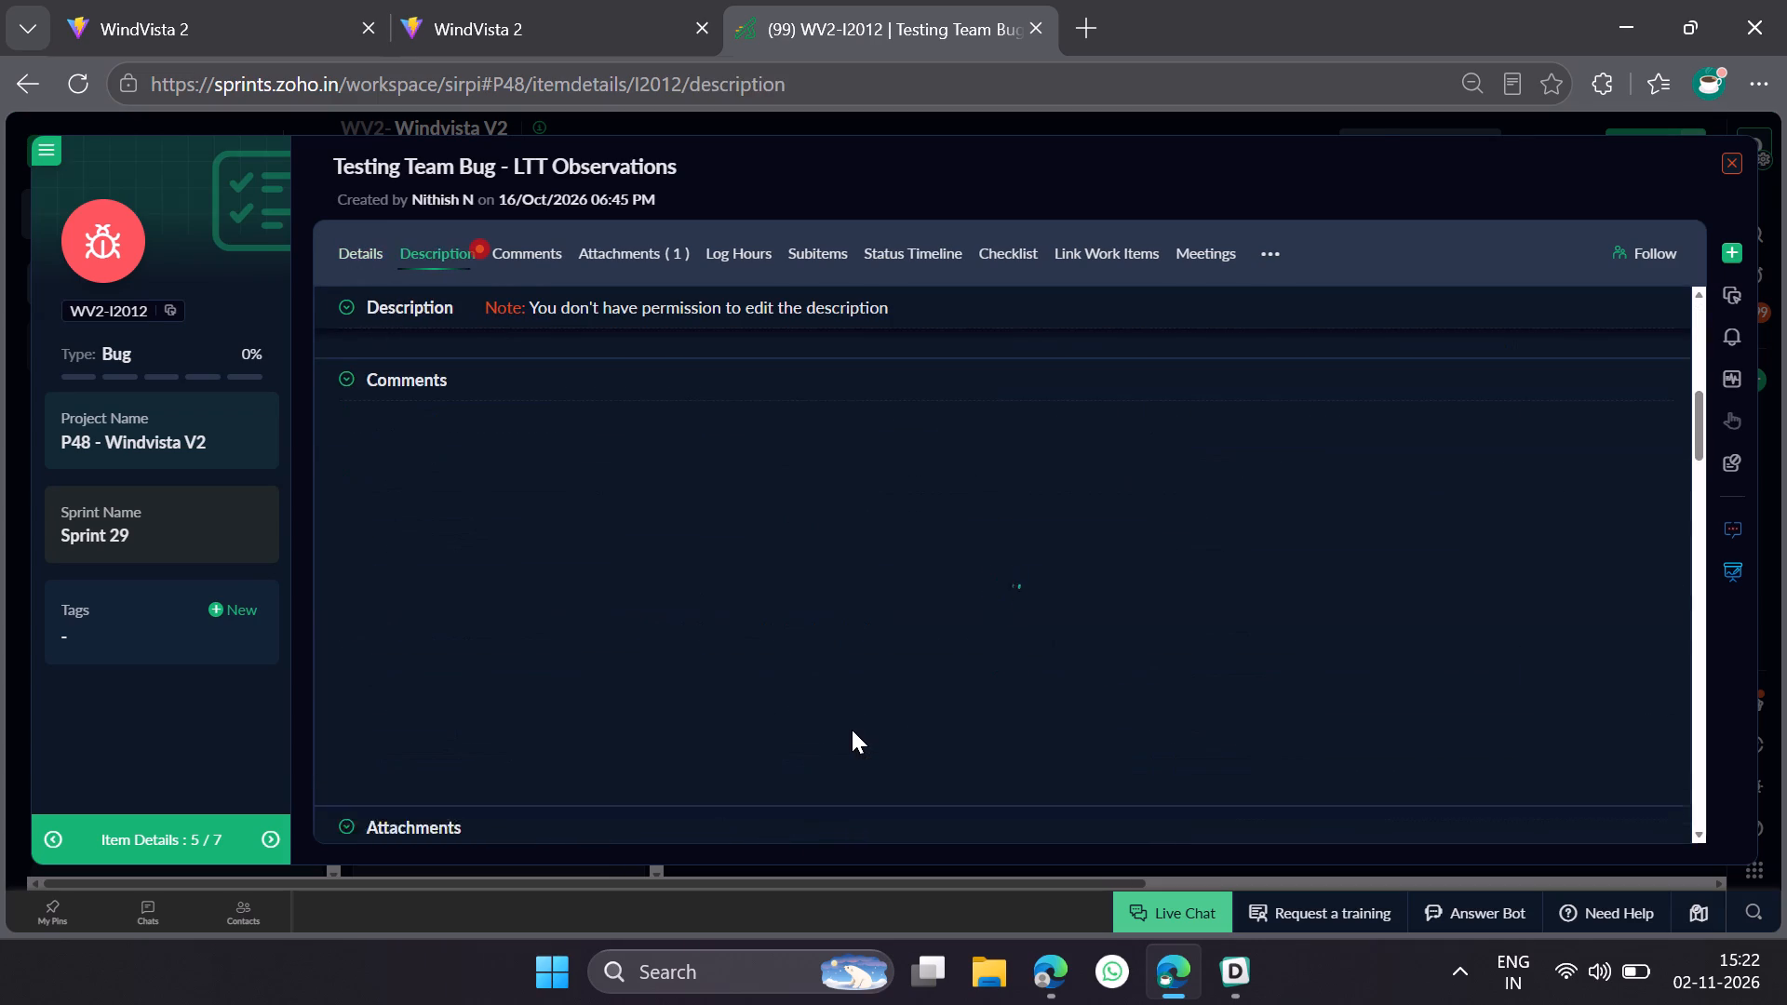
scroll(852, 730, up, 1)
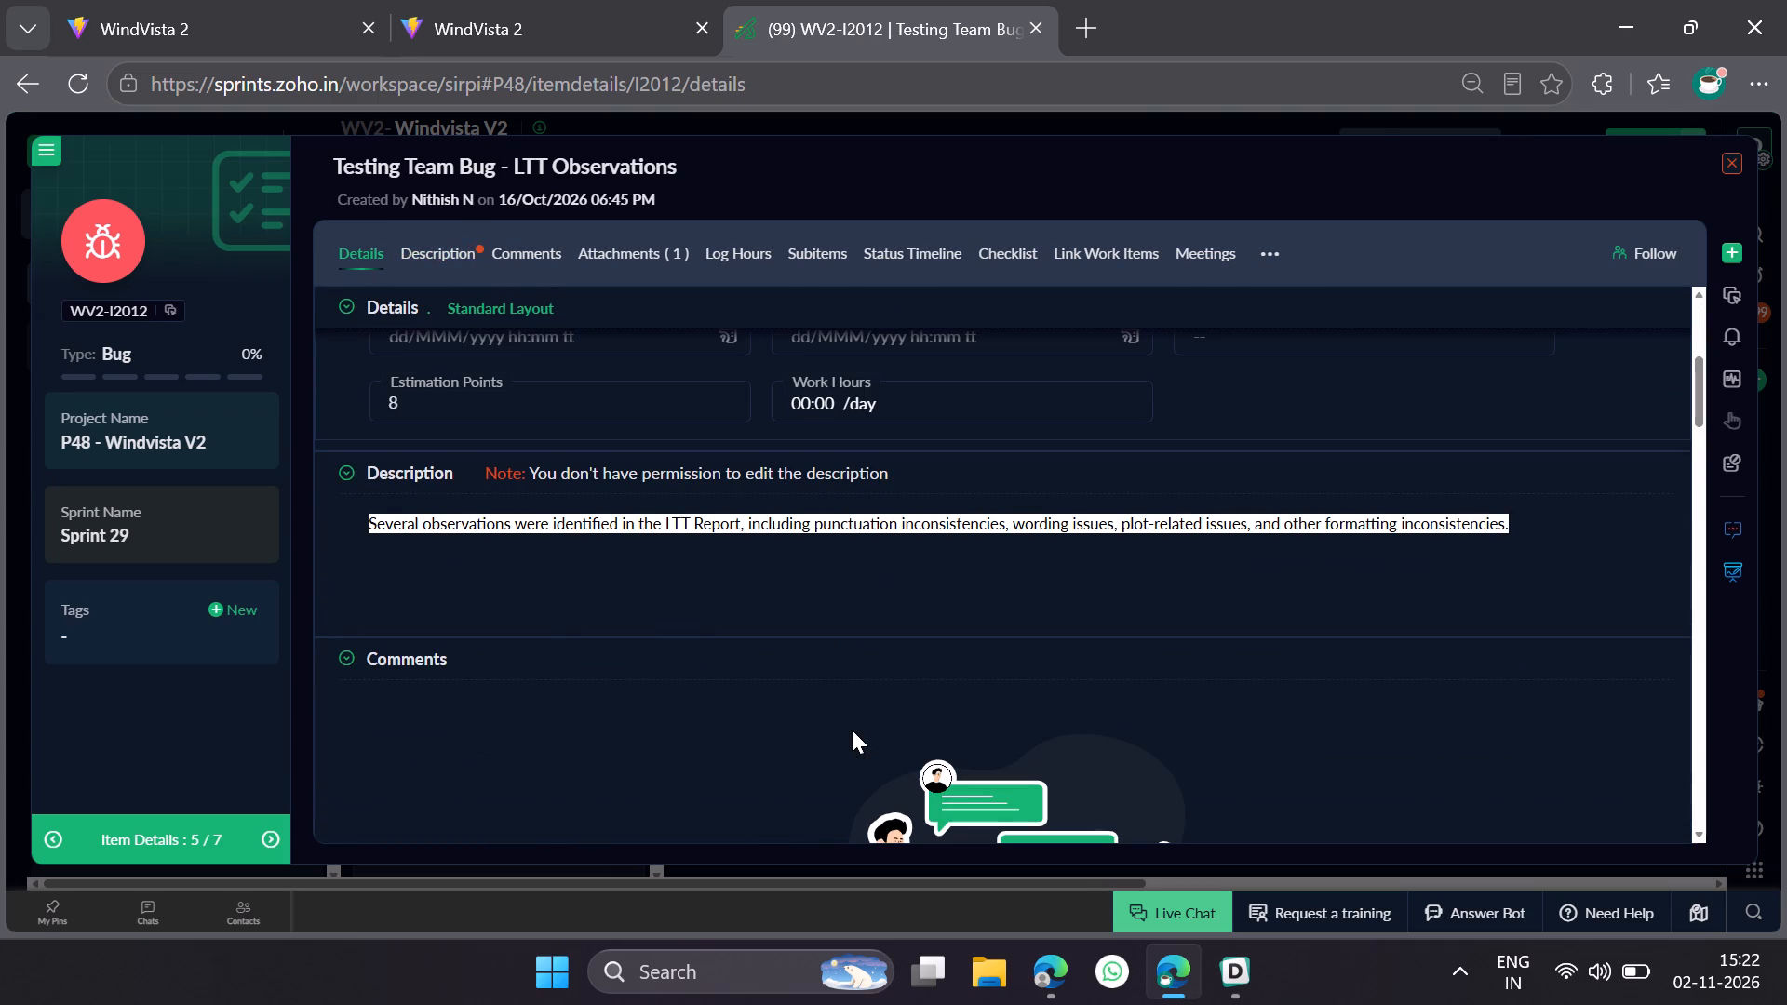
scroll(852, 730, down, 8)
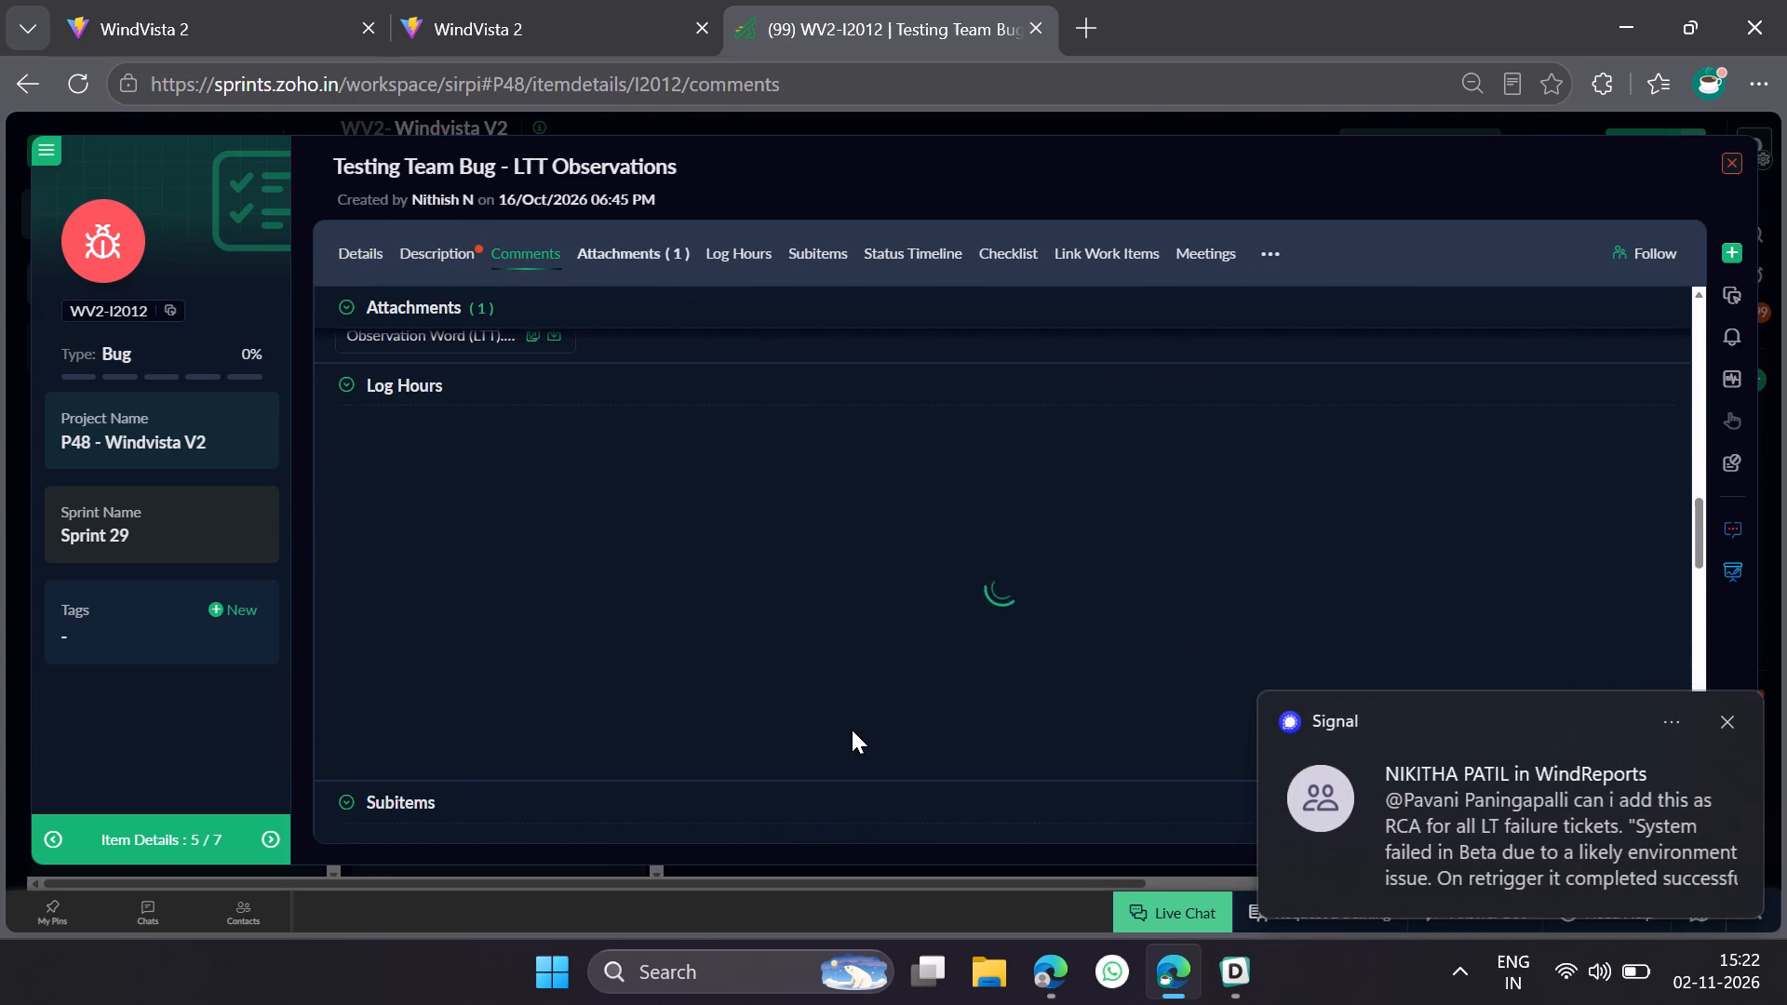
scroll(852, 730, up, 14)
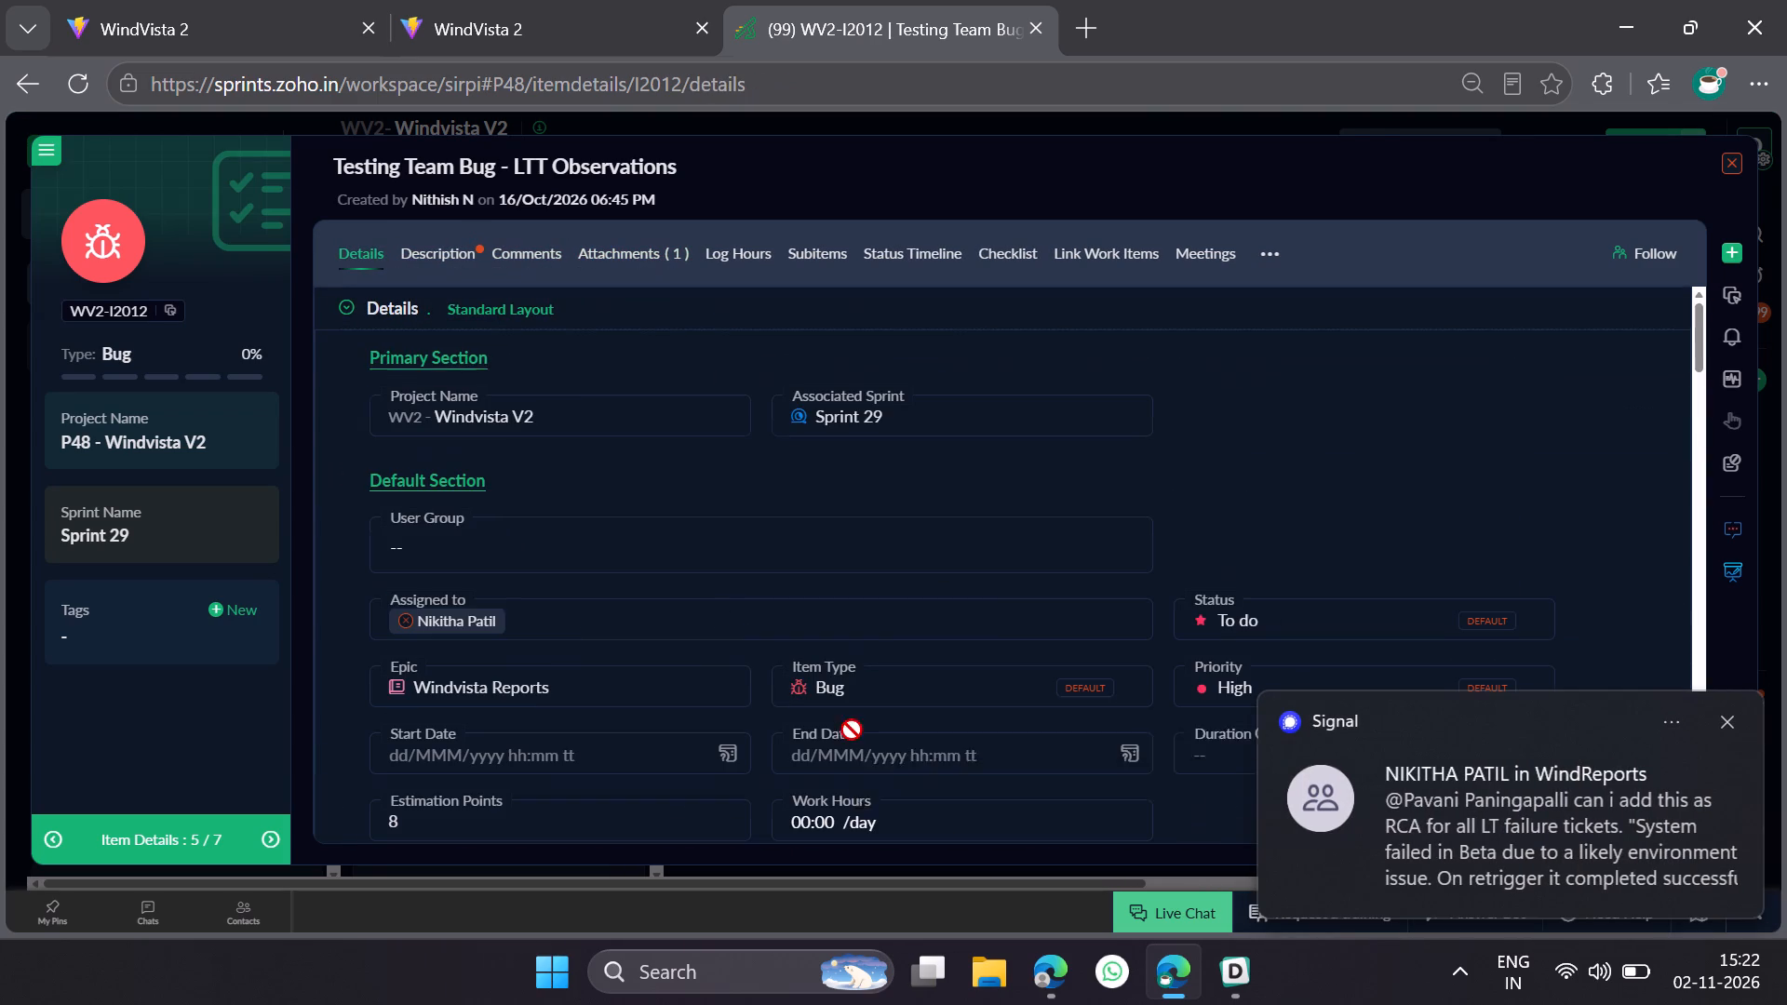
click(1737, 169)
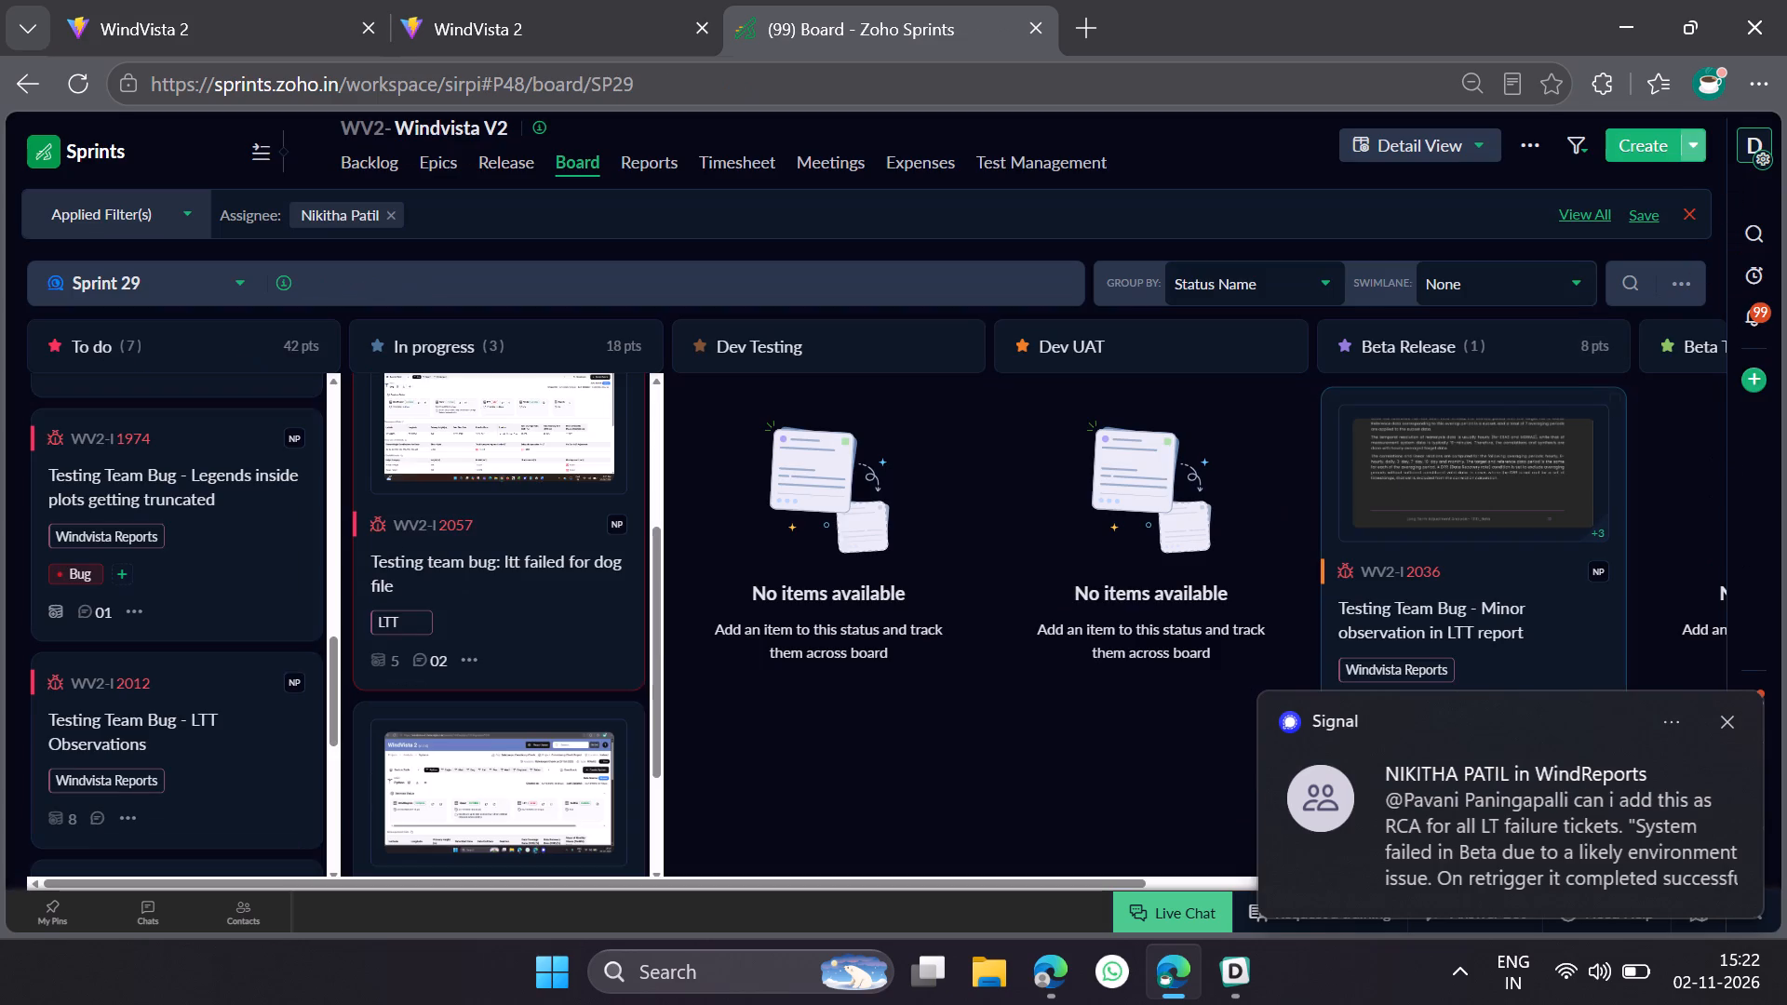
Open the In progress bug WV2-I2057, "ltt failed for dog file".
scroll(504, 687, down, 5)
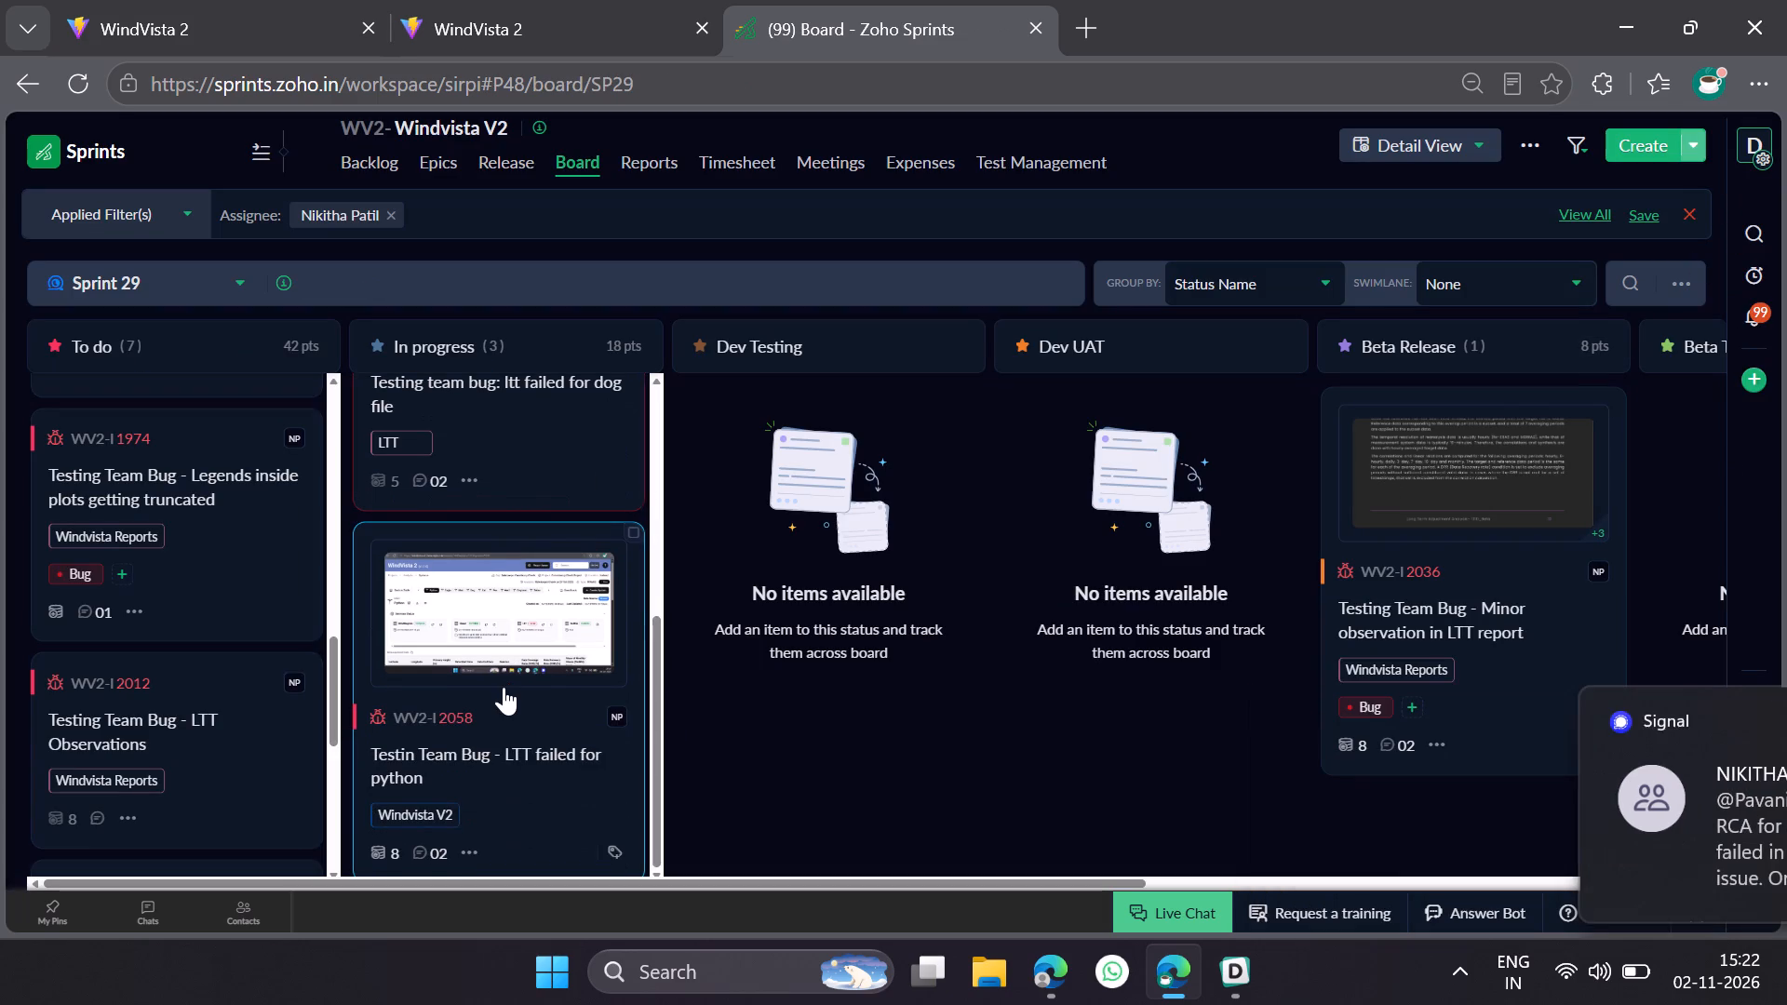
scroll(520, 782, up, 3)
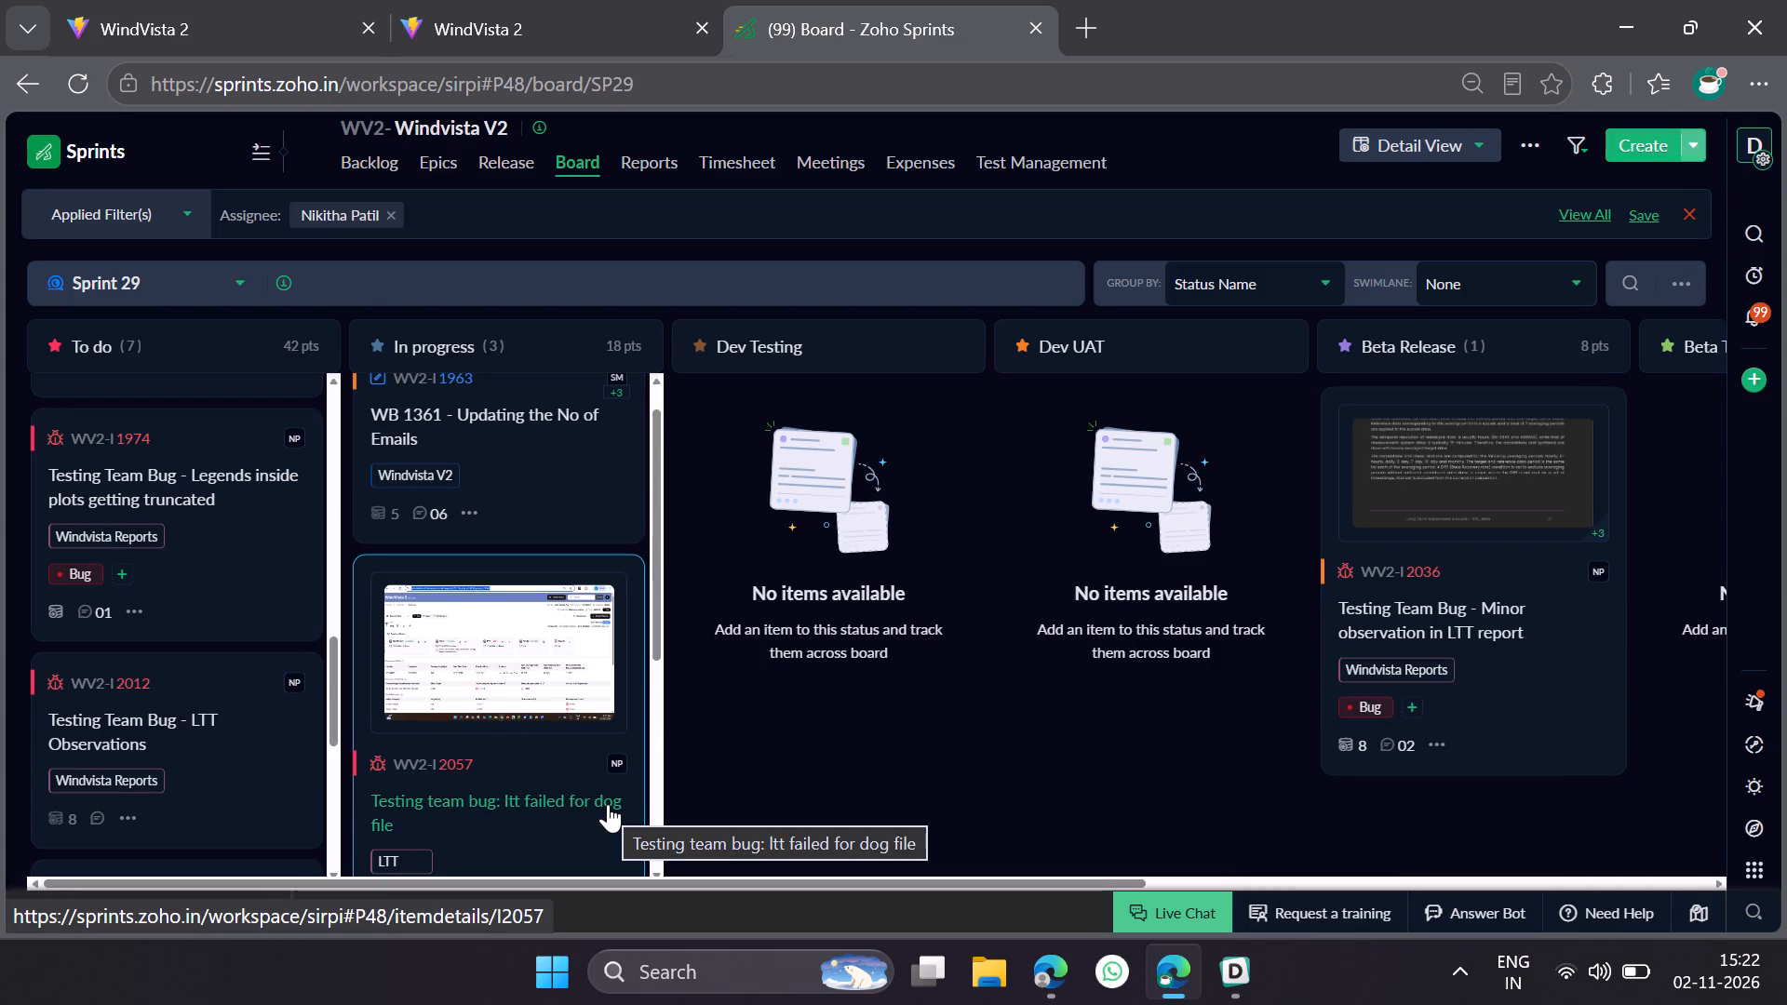
scroll(608, 804, up, 5)
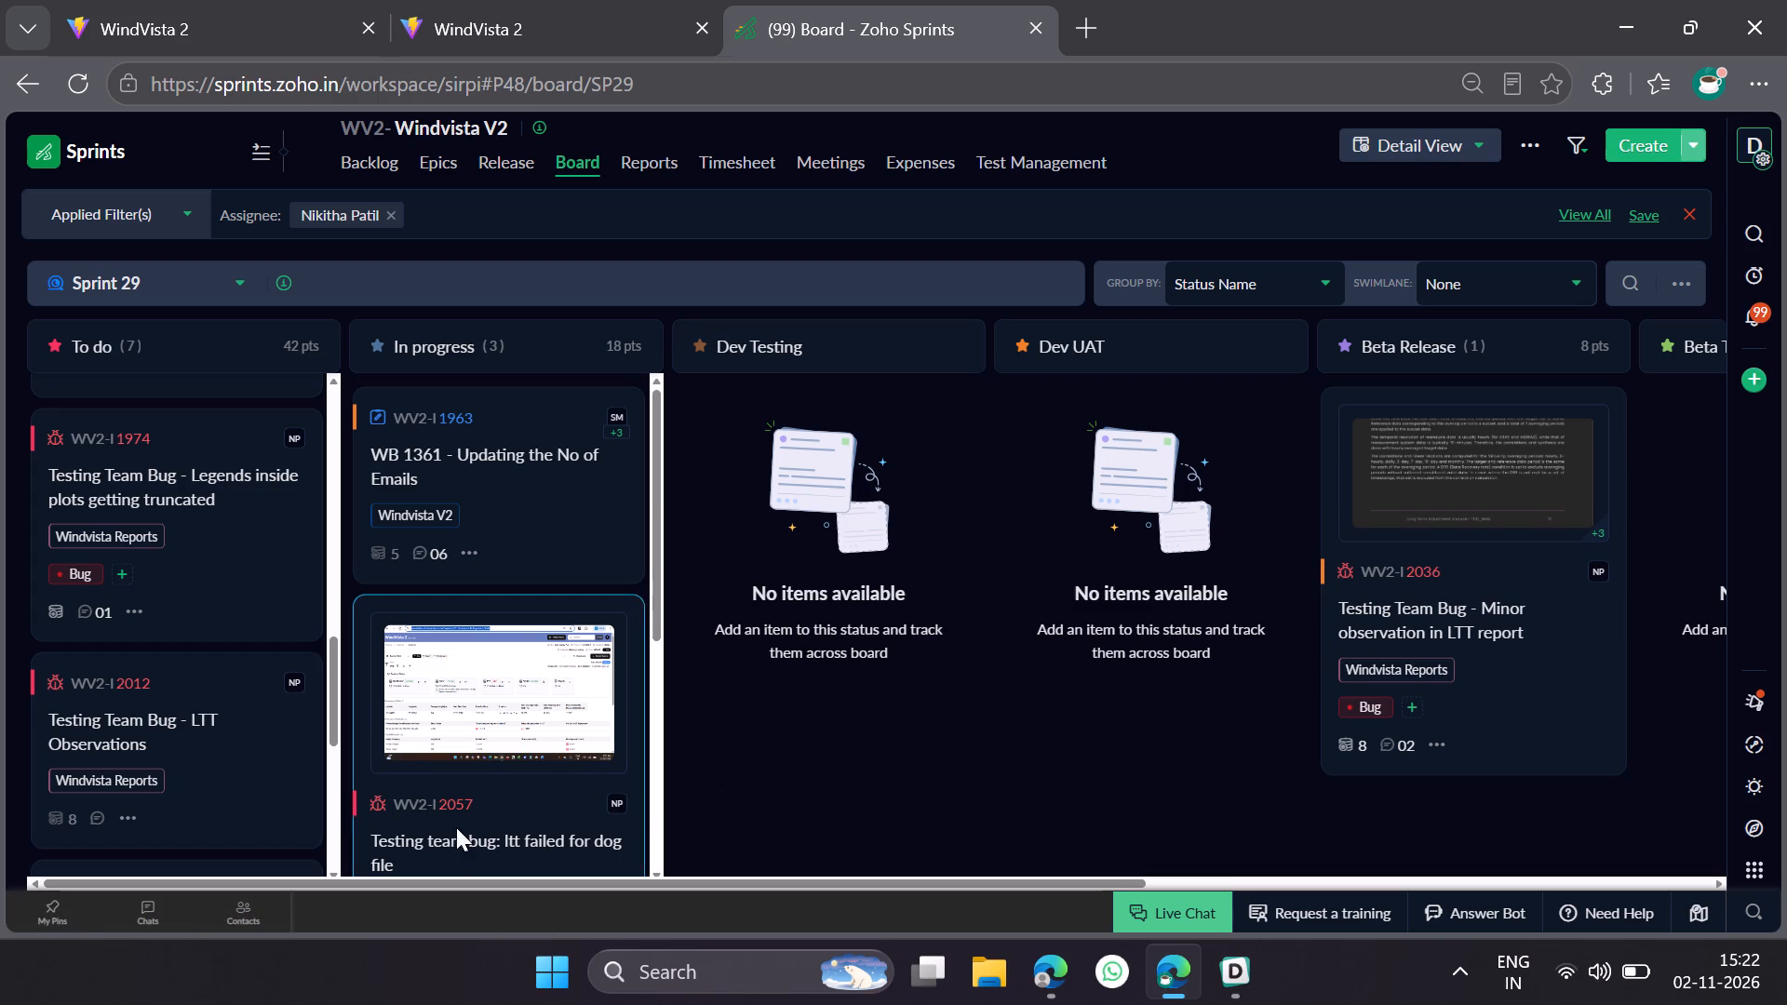
click(450, 837)
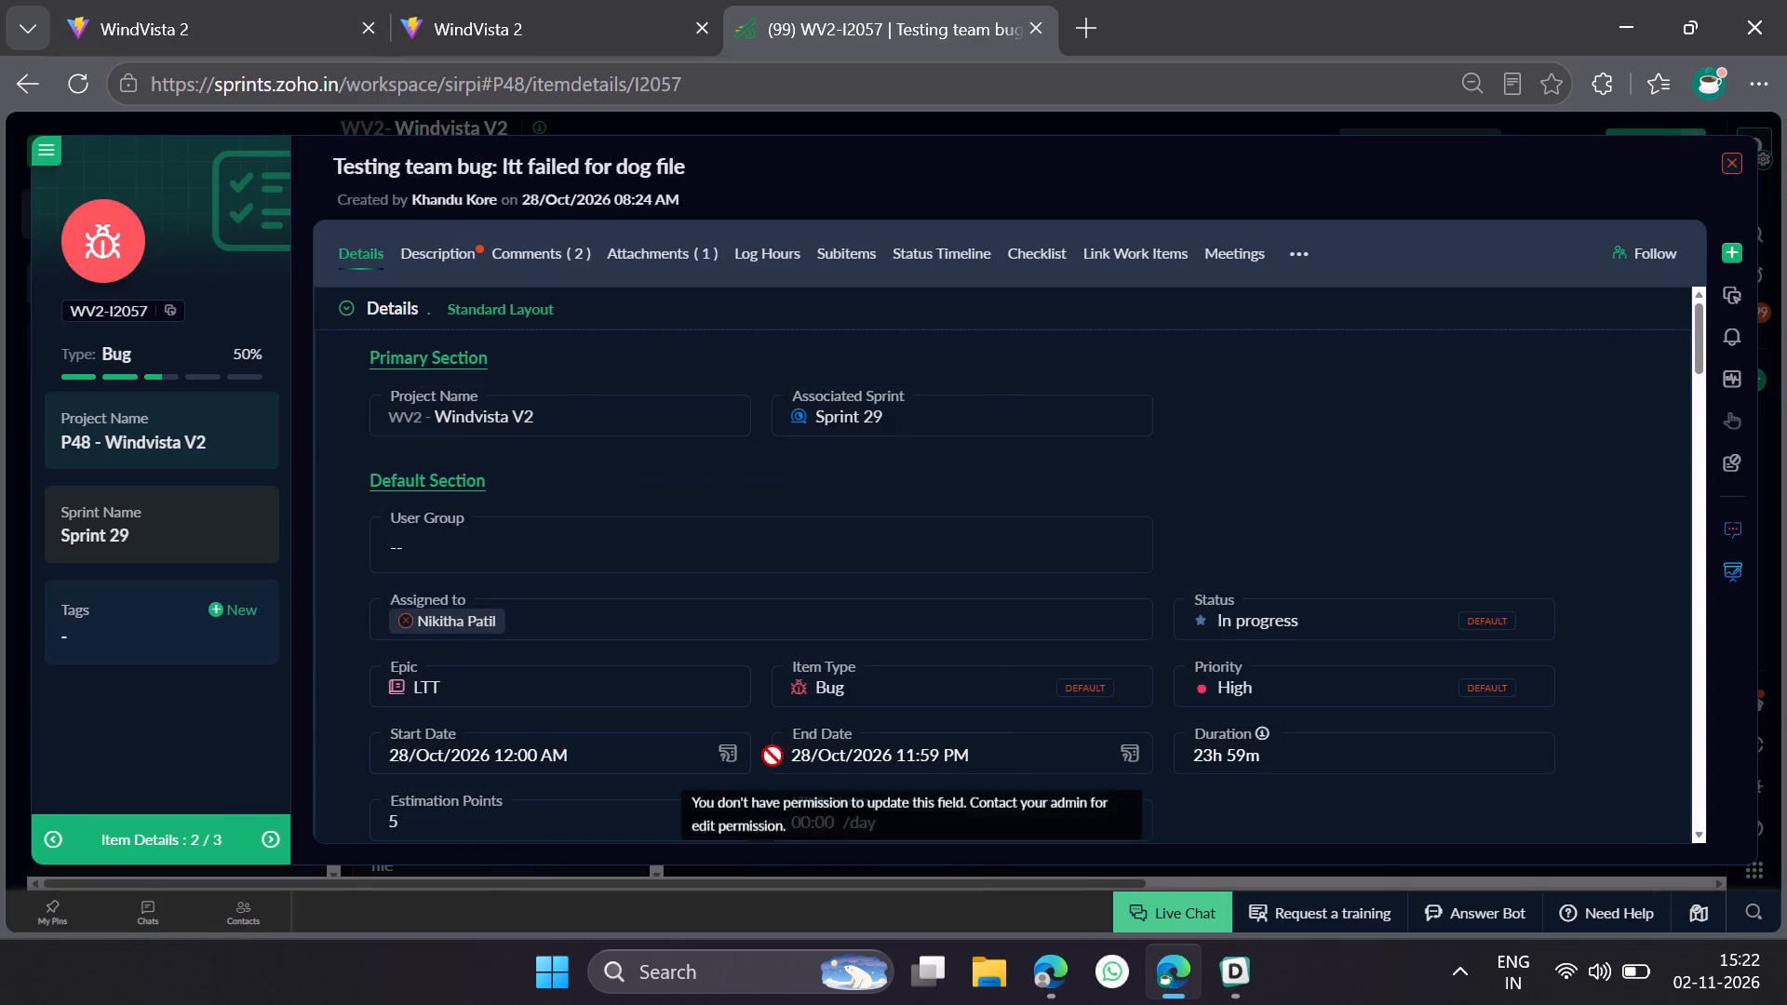
Review the description and comments of bug WV2-I2057, "ltt failed for dog file", and close it.
scroll(851, 709, down, 5)
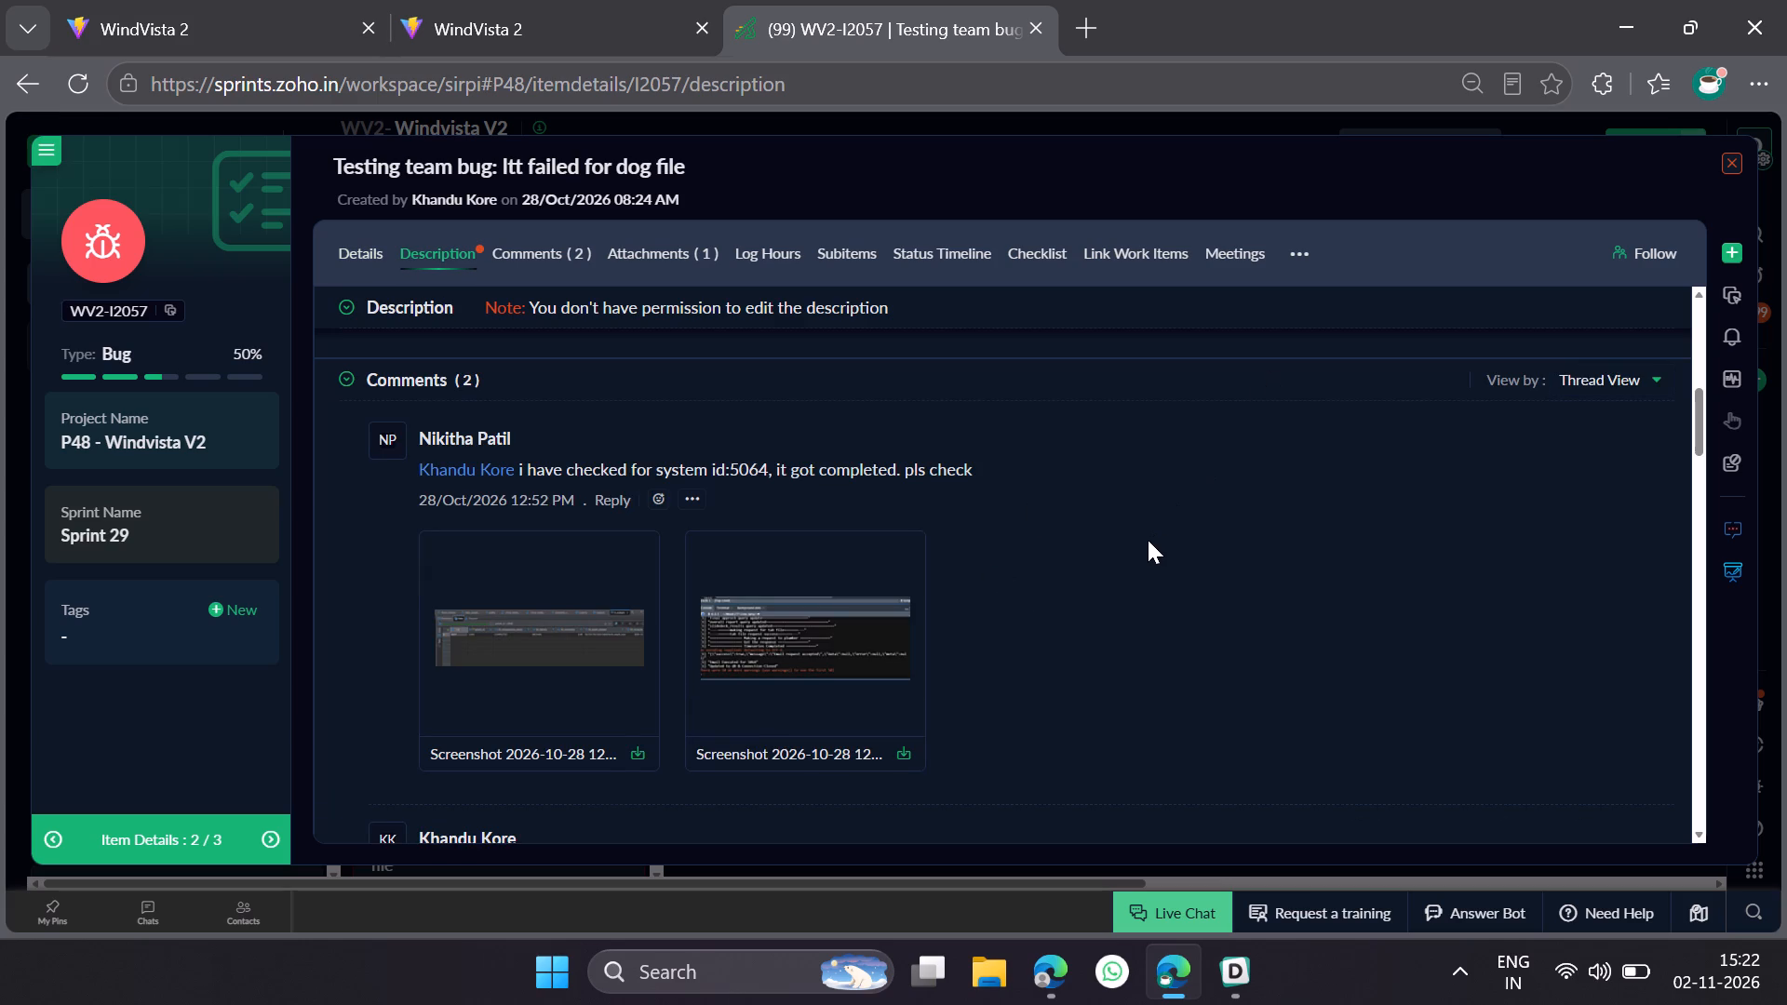
scroll(1148, 540, down, 4)
scroll(1148, 540, up, 3)
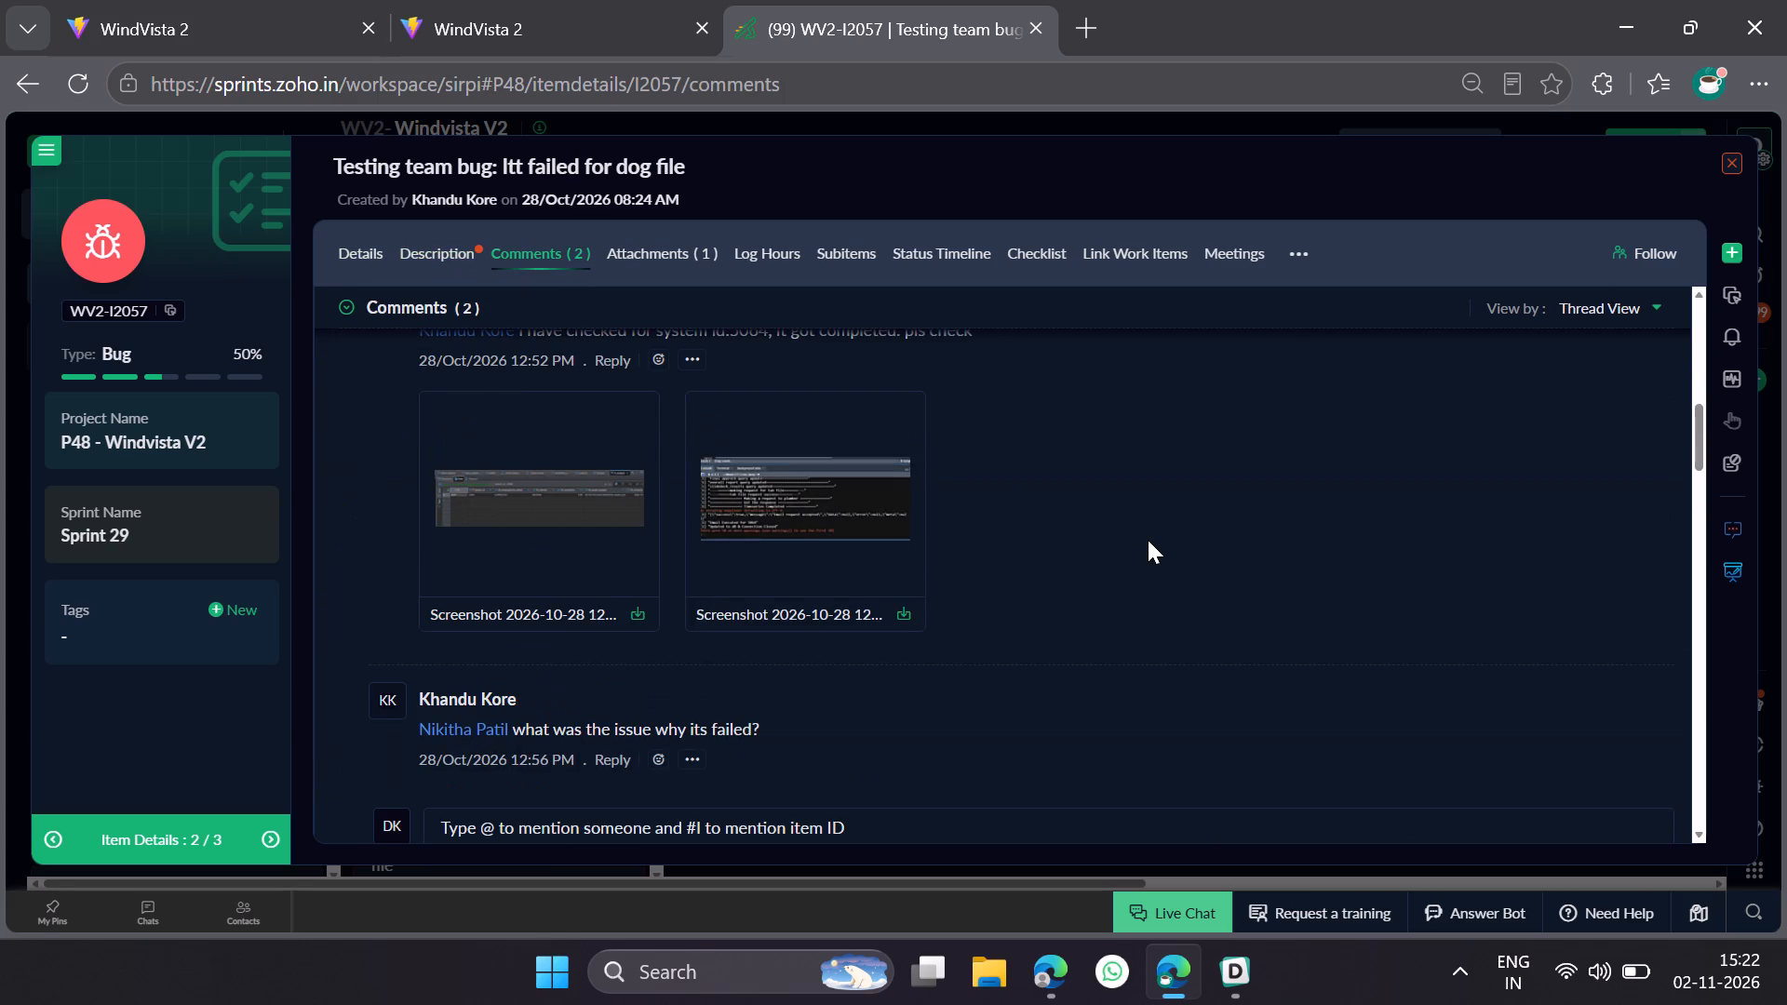
click(1730, 160)
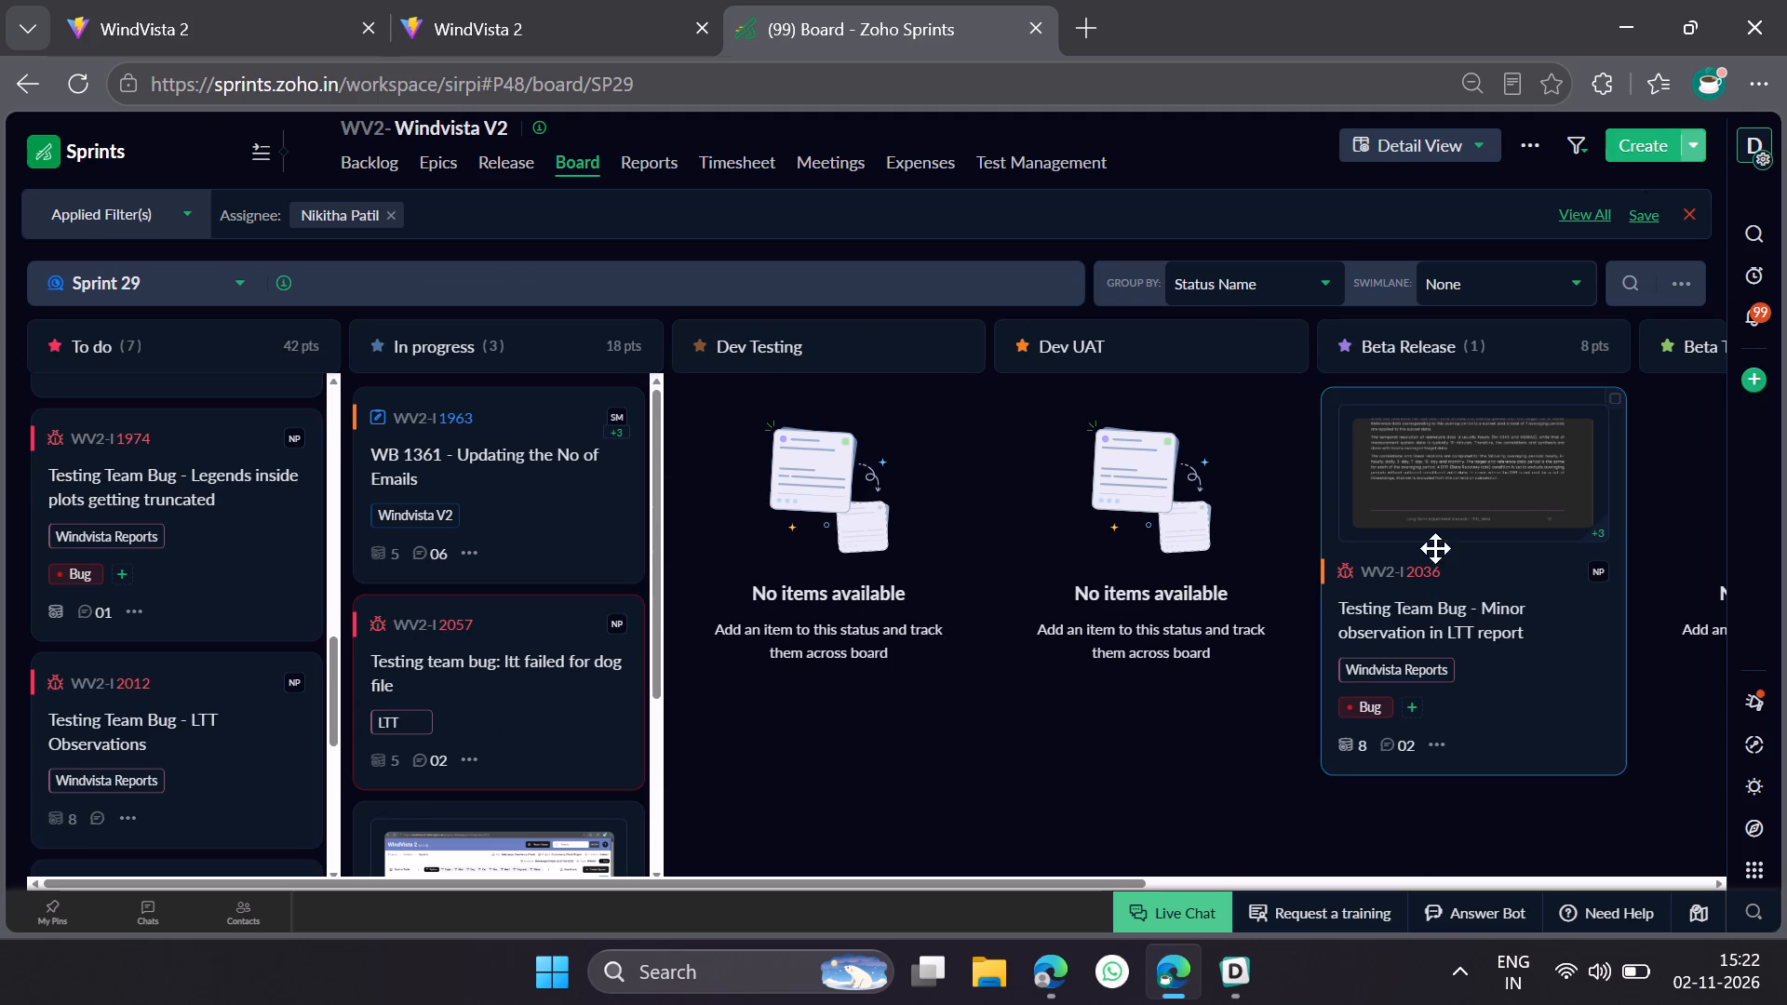
Open the Beta Release bug WV2-I2036, "Minor observation in LTT report", and review its details and comments.
click(1435, 609)
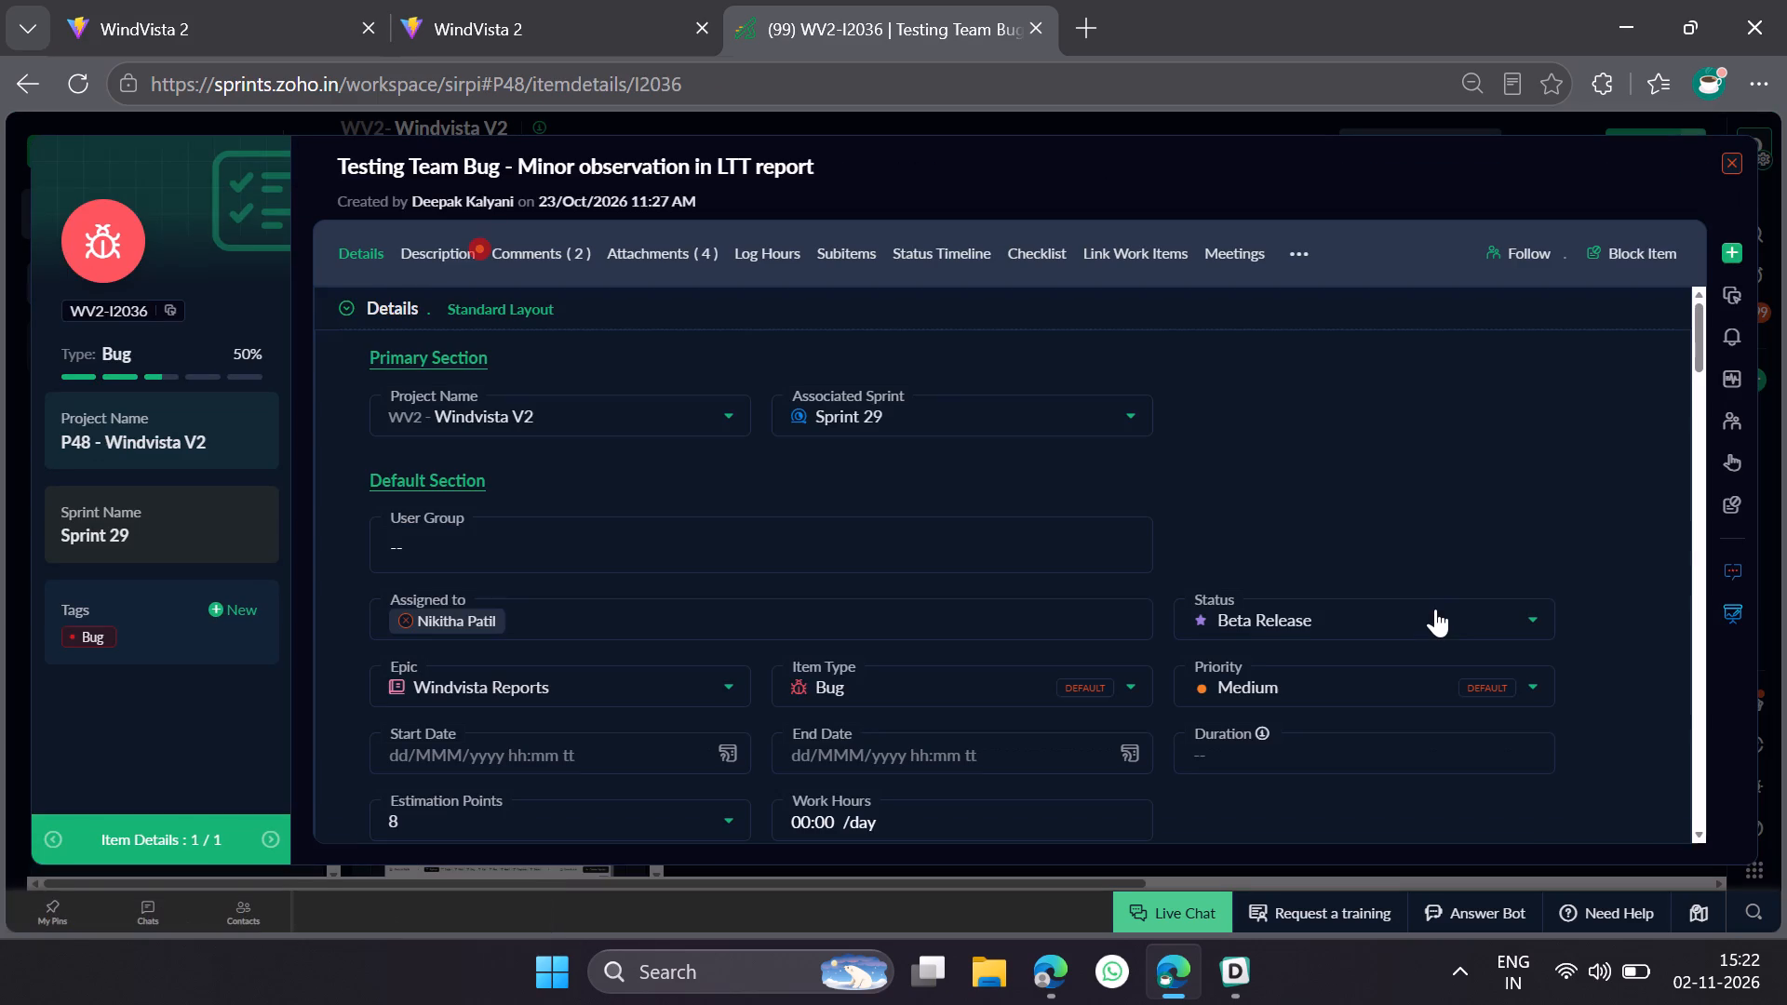
click(1739, 162)
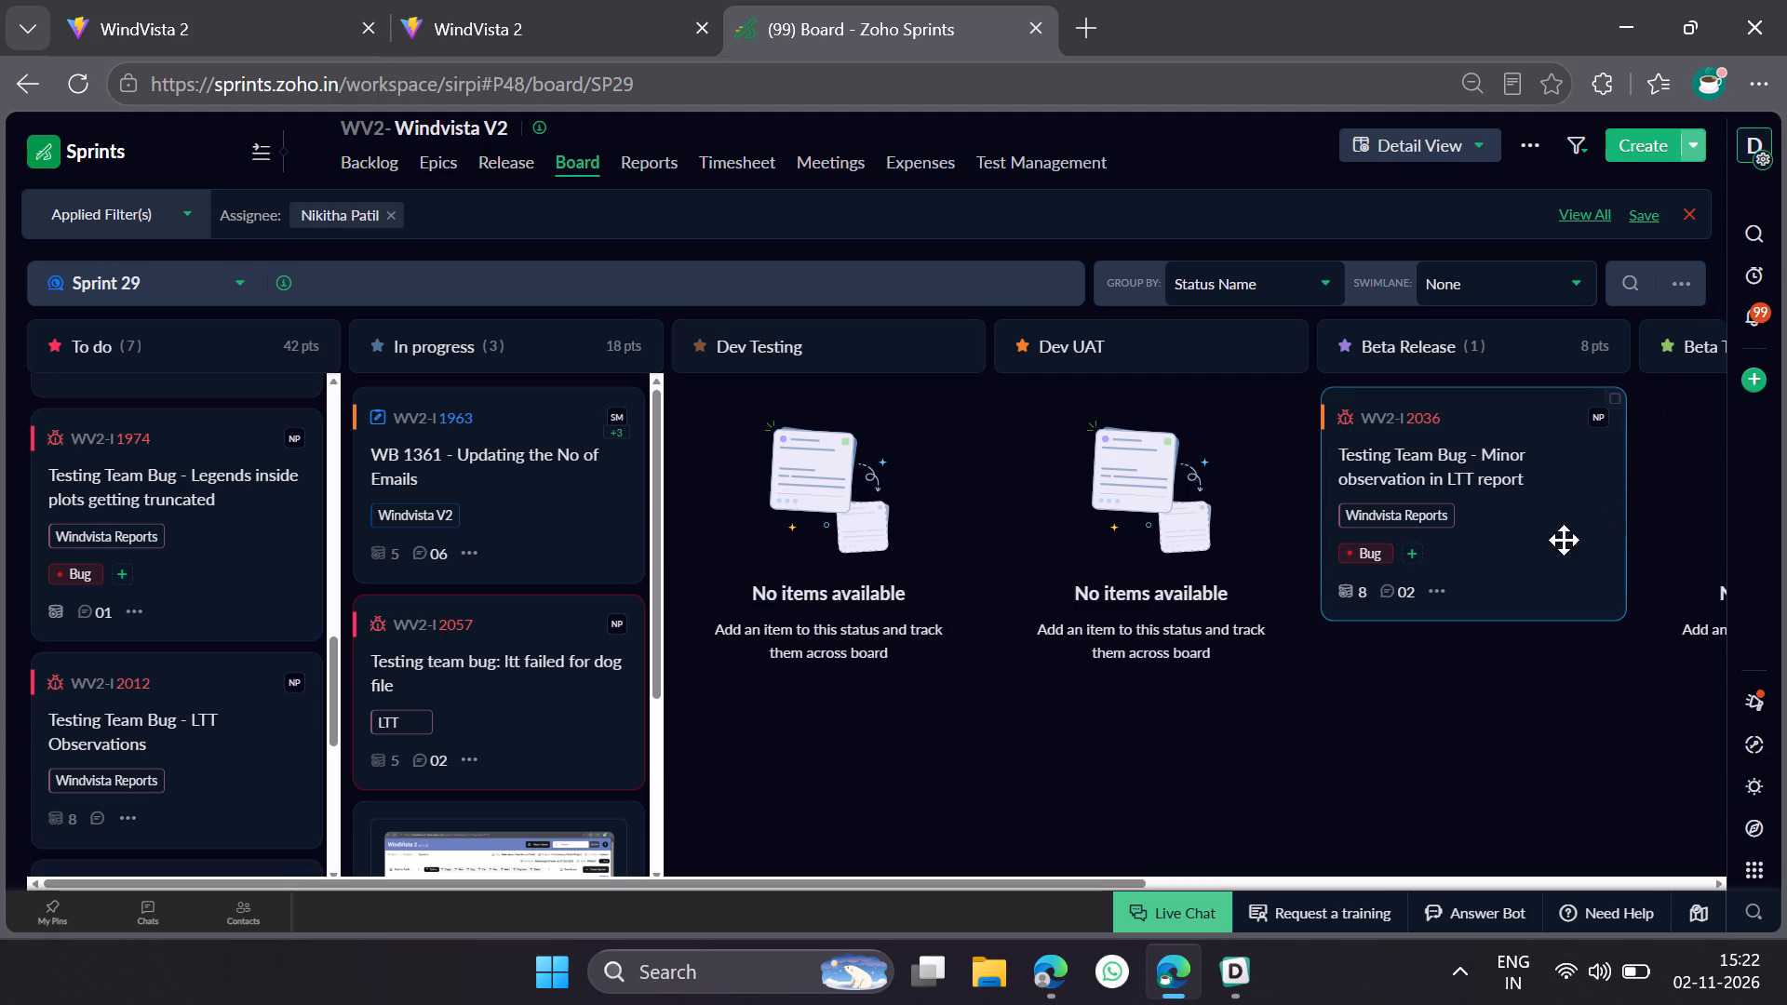
click(1434, 469)
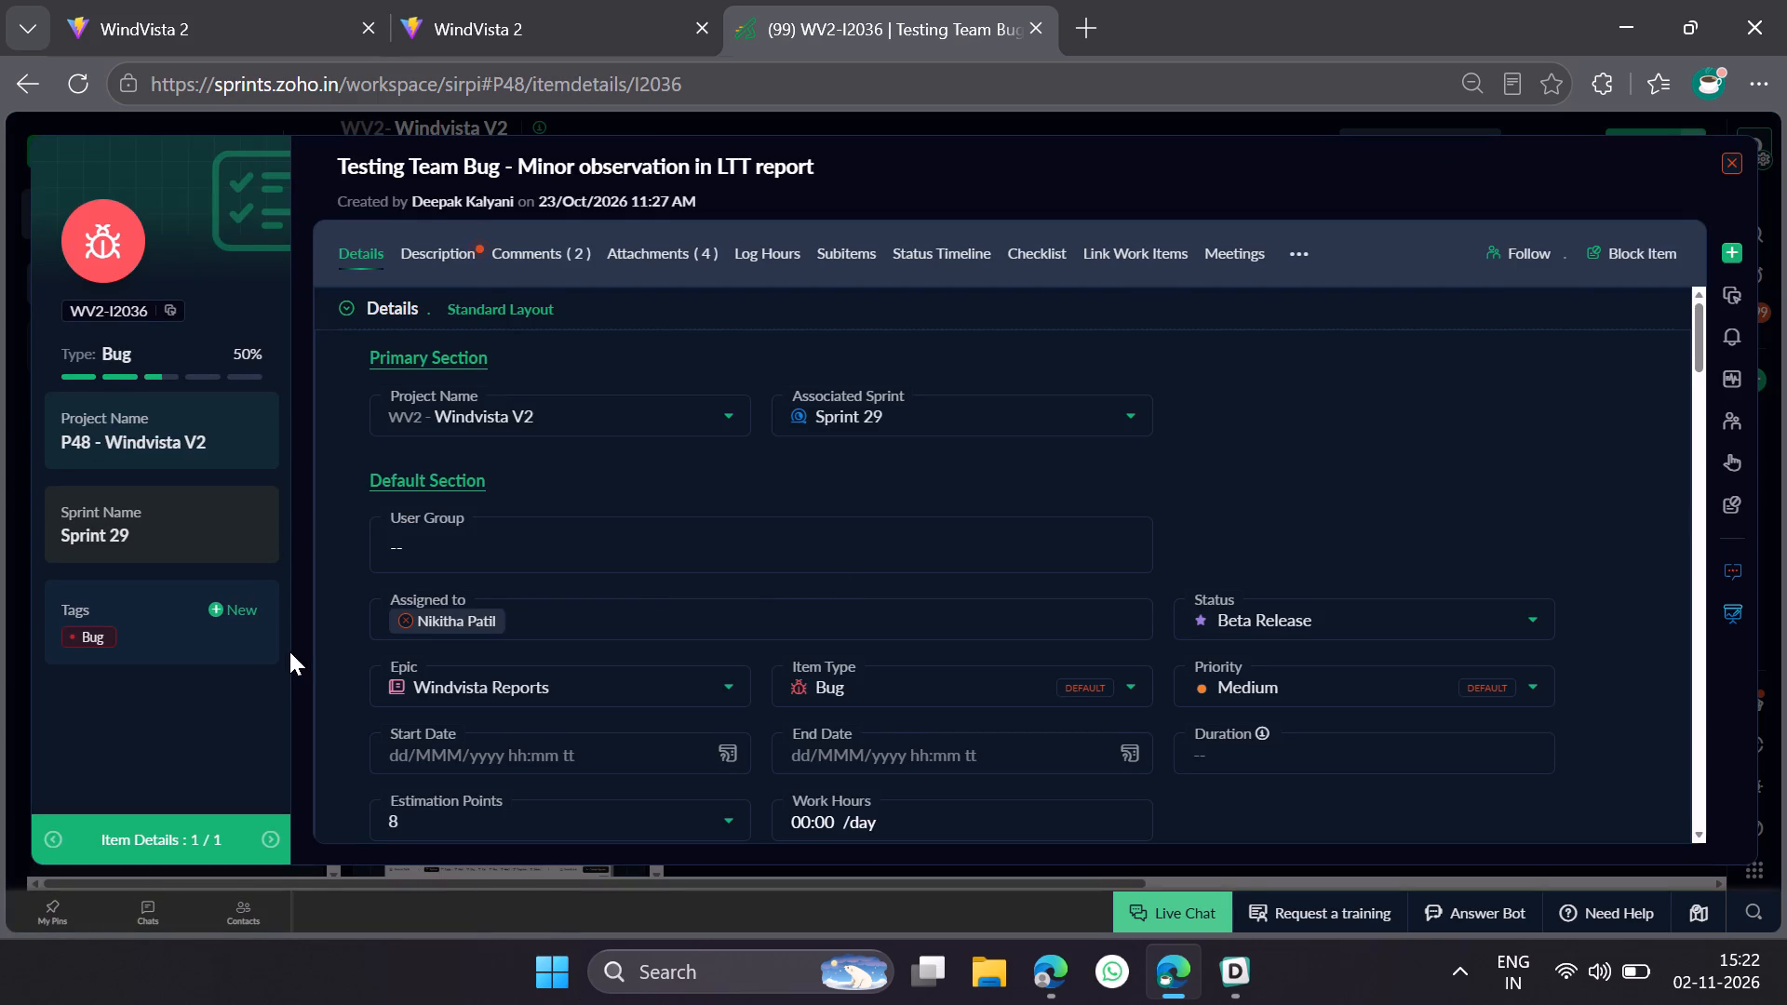
scroll(547, 750, down, 8)
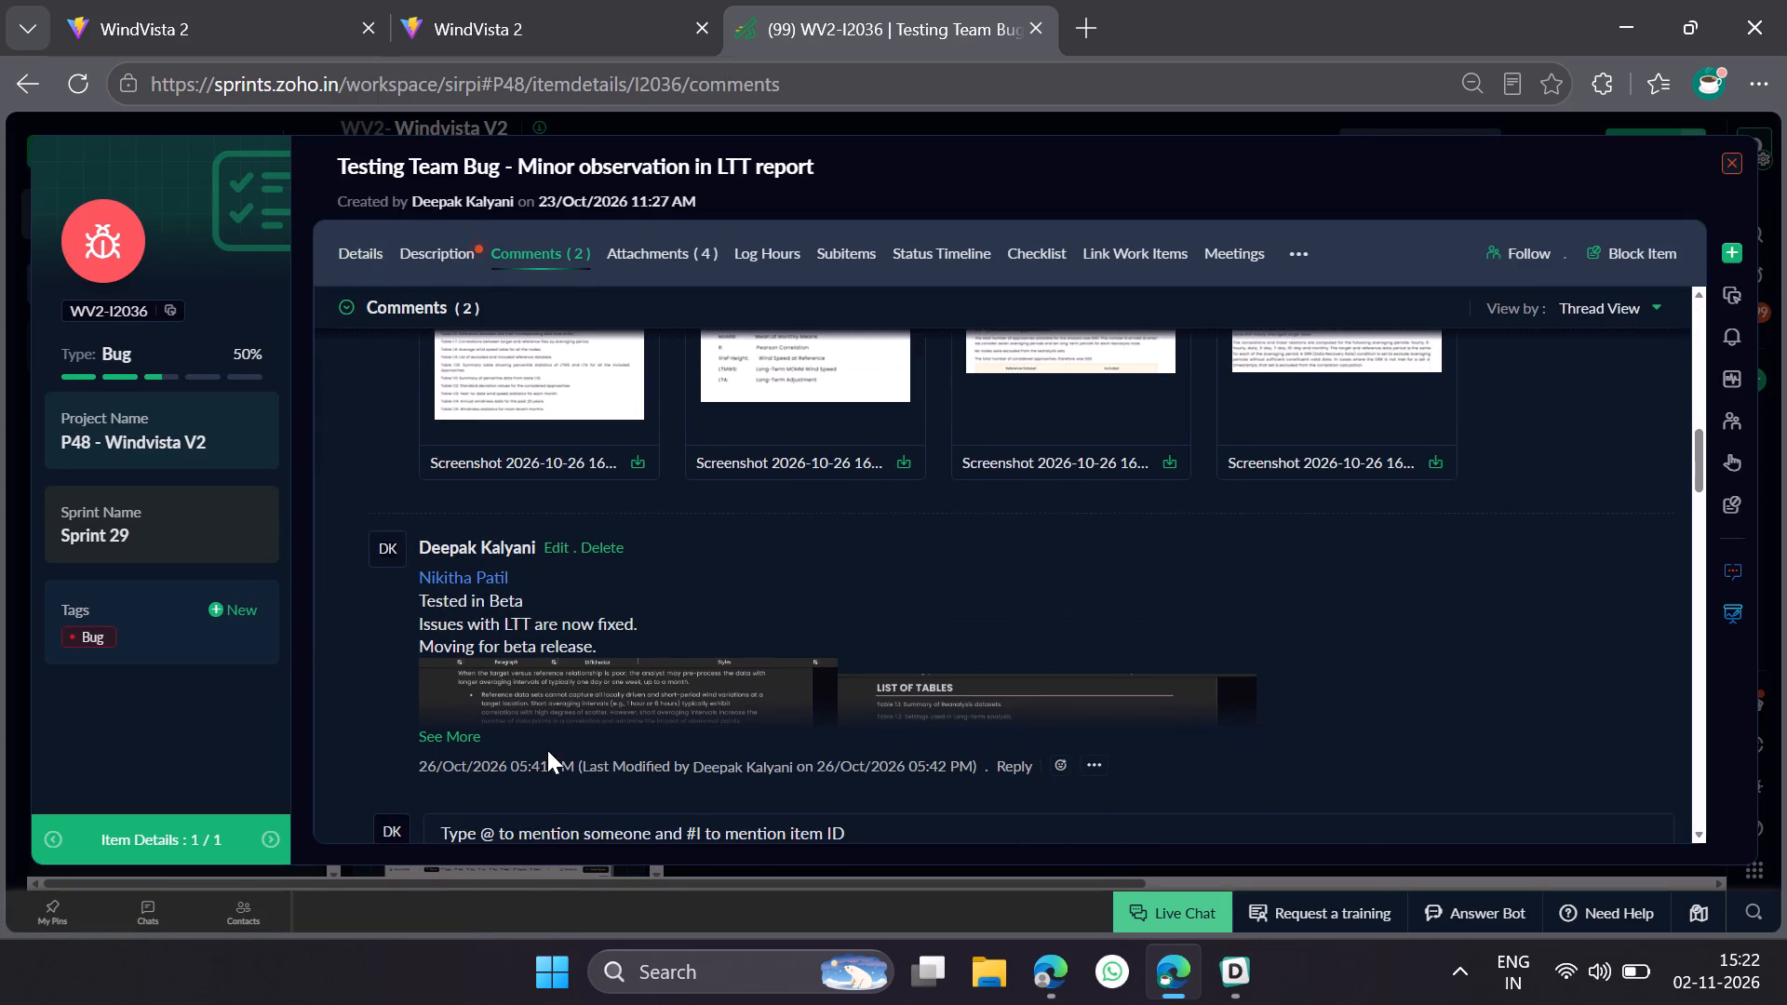
scroll(547, 750, down, 5)
scroll(547, 750, up, 4)
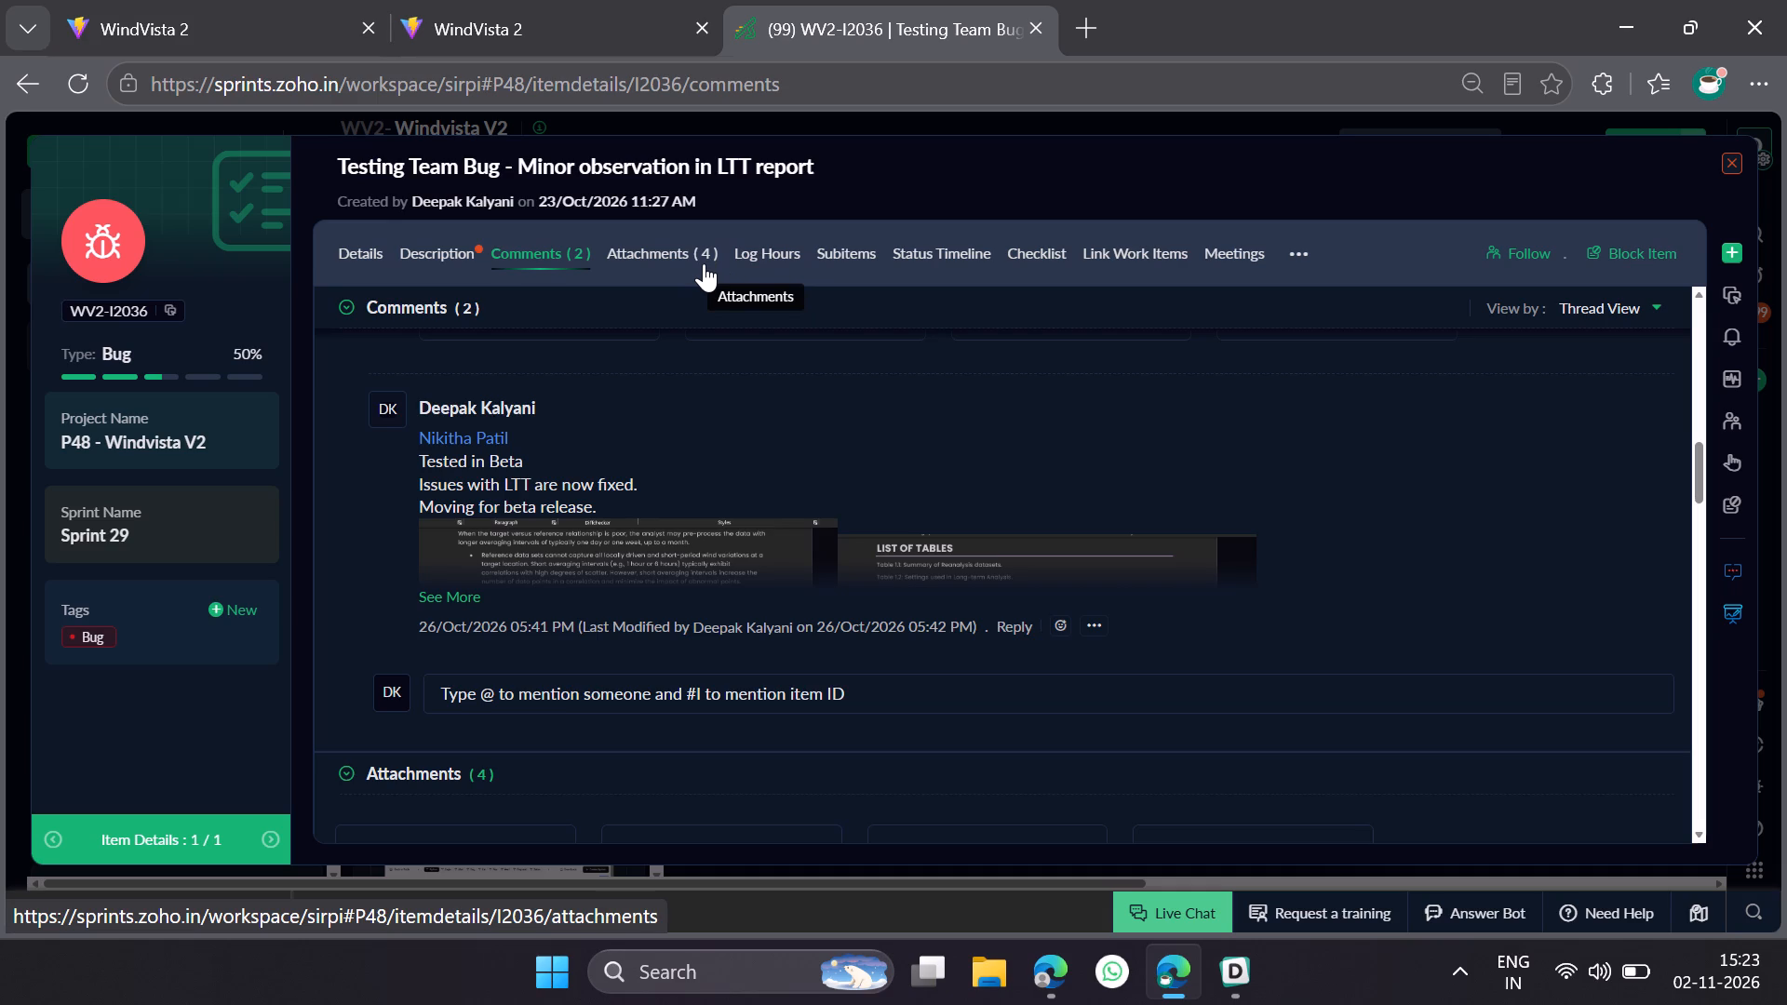
scroll(704, 263, up, 2)
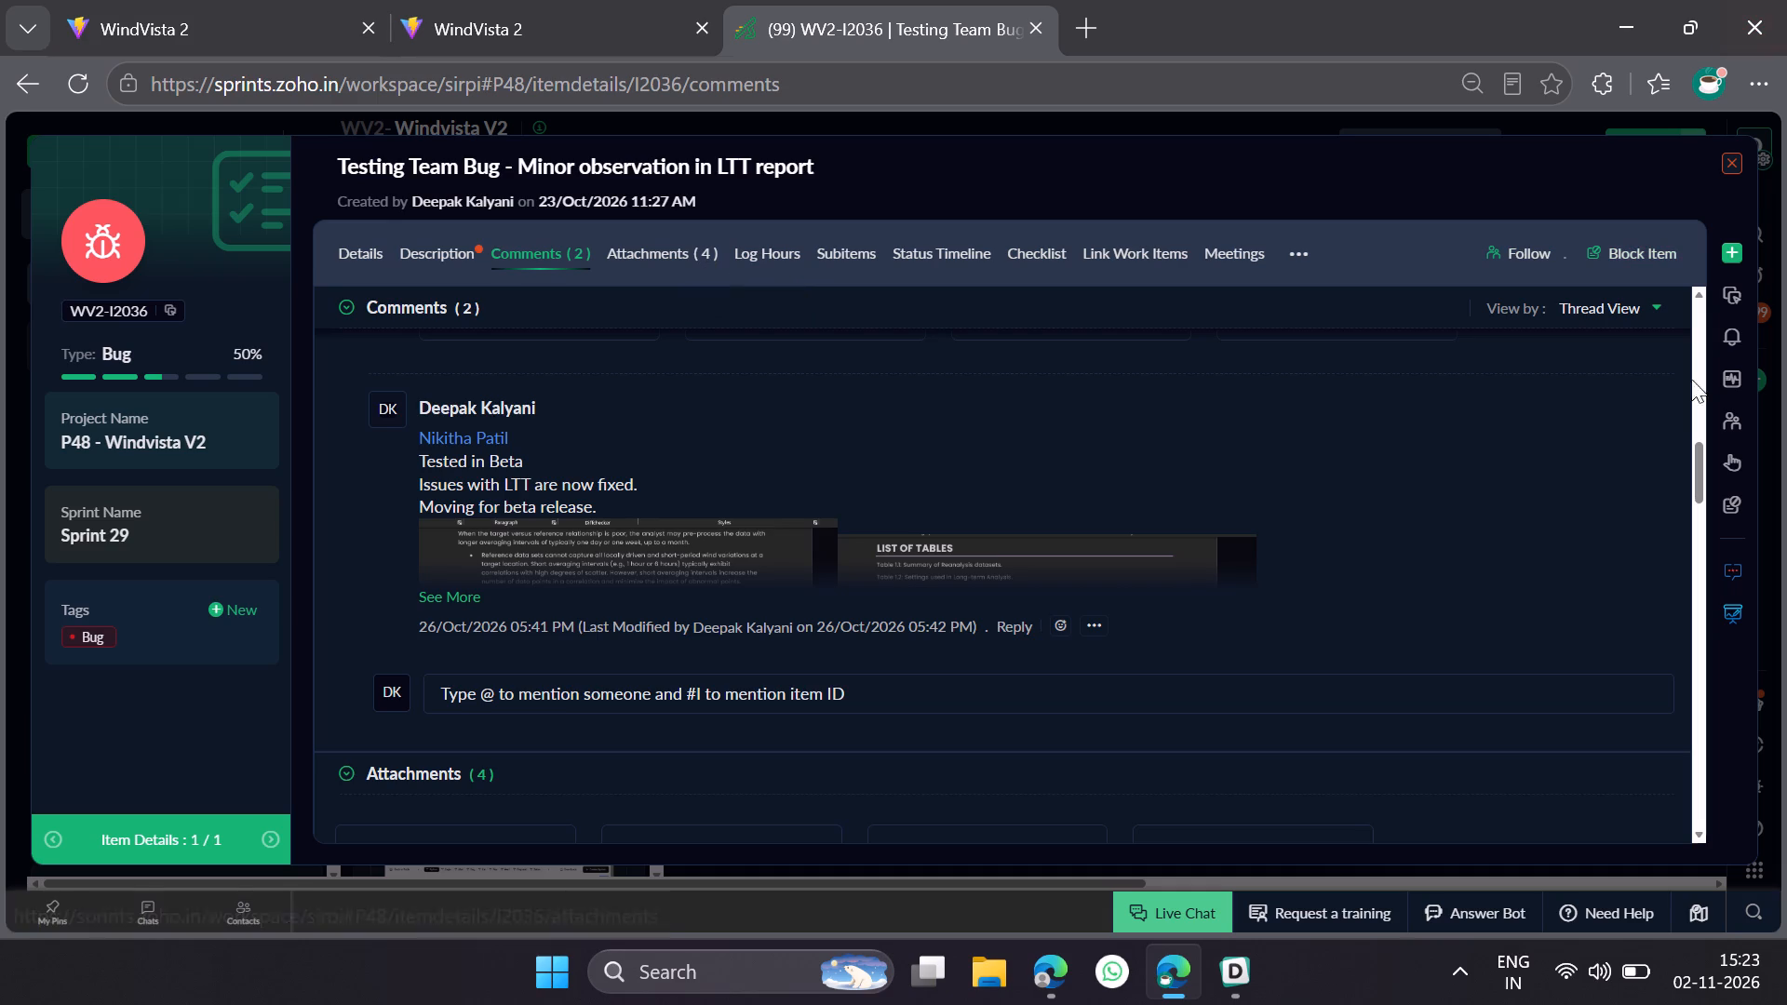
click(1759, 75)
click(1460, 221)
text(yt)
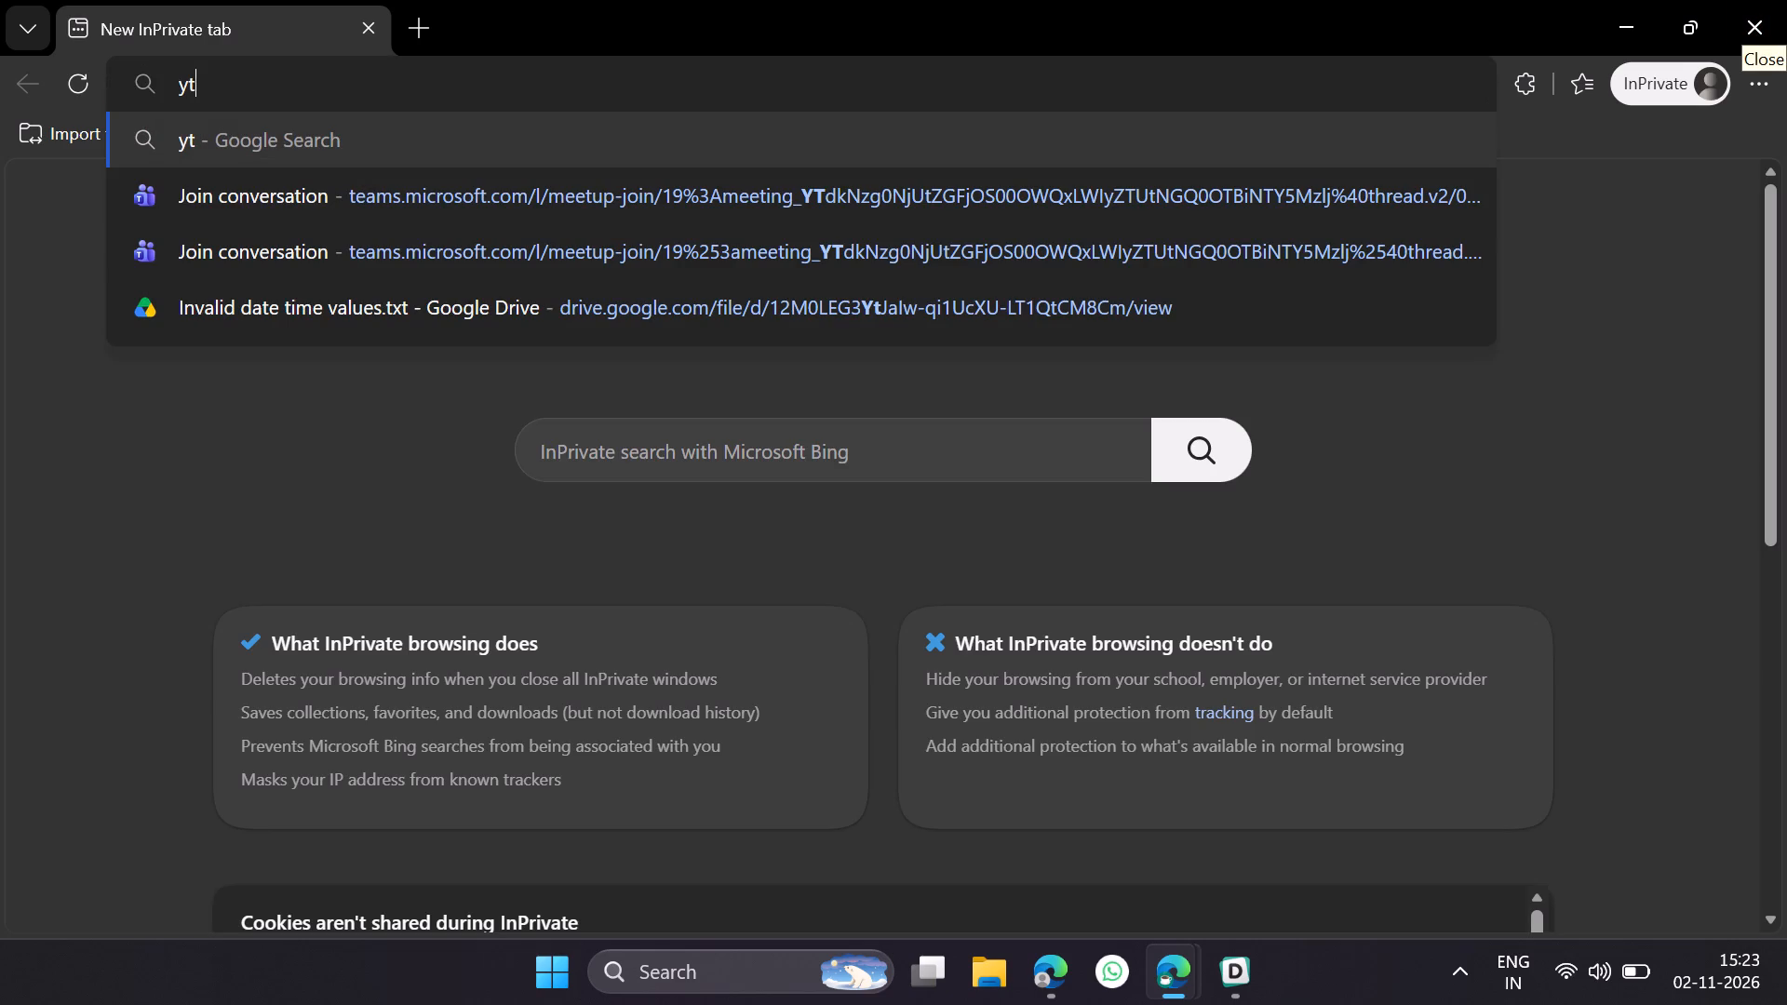